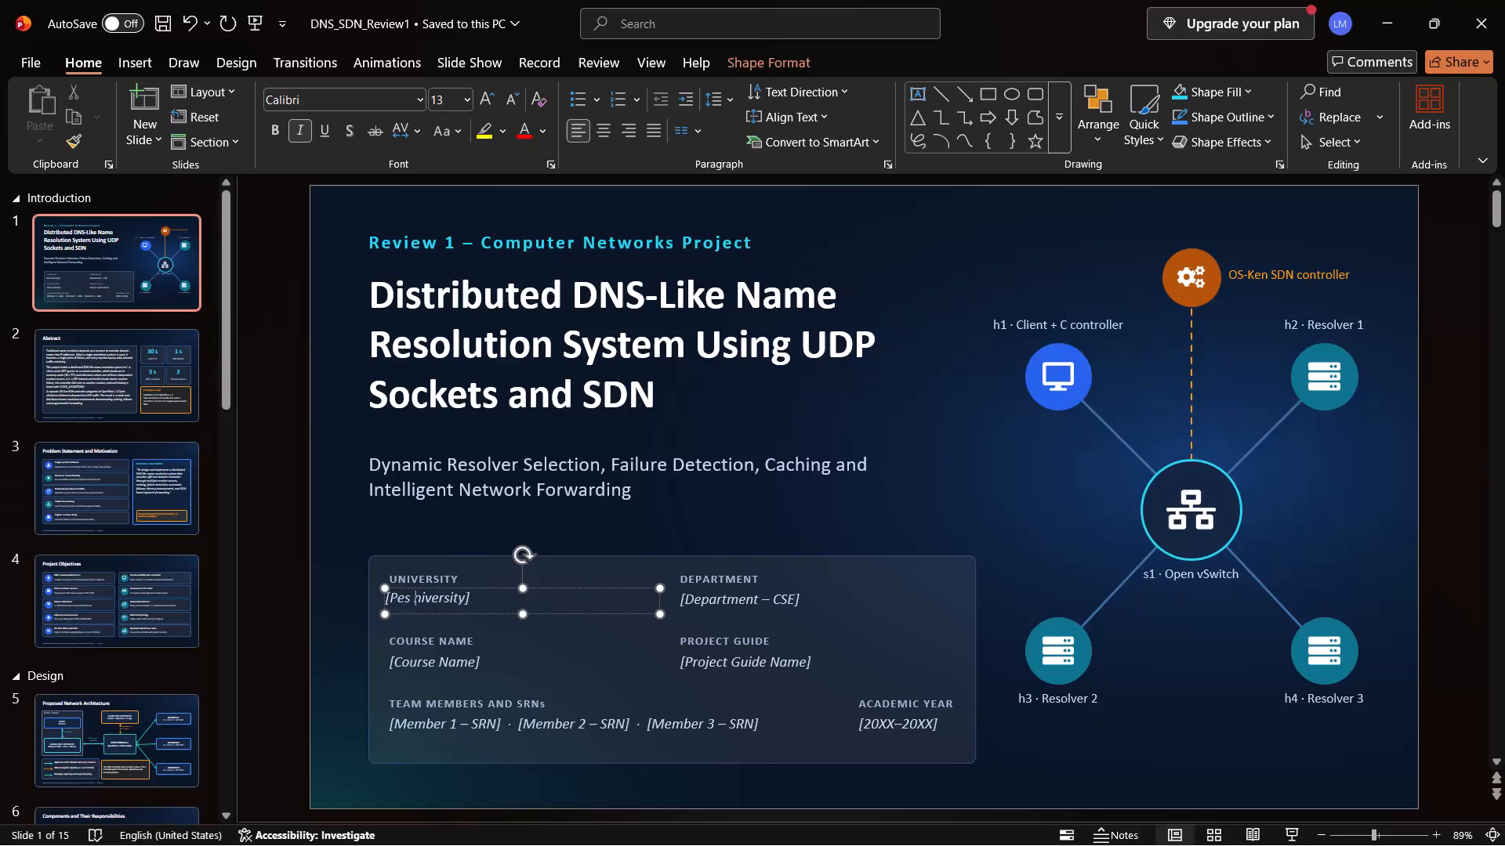
# Complete the University value on the title slide so it reads "Pes University" inside the brackets.
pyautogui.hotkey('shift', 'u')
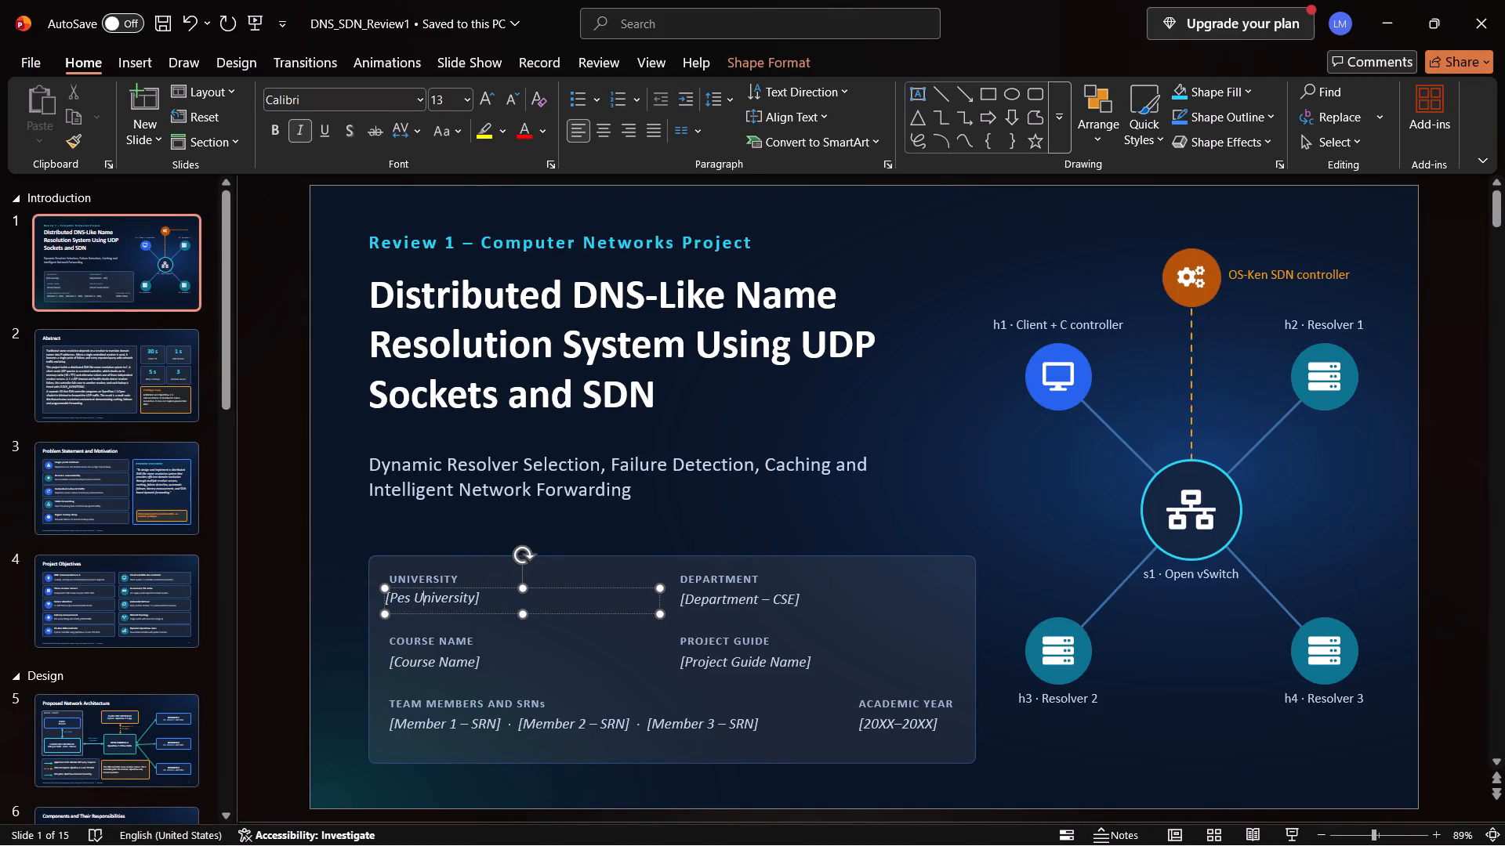
pyautogui.press('Right')
pyautogui.press('Right')
pyautogui.press('Right')
pyautogui.press('Right')
pyautogui.press('Right')
pyautogui.press('Right')
pyautogui.press('Right')
pyautogui.press('Right')
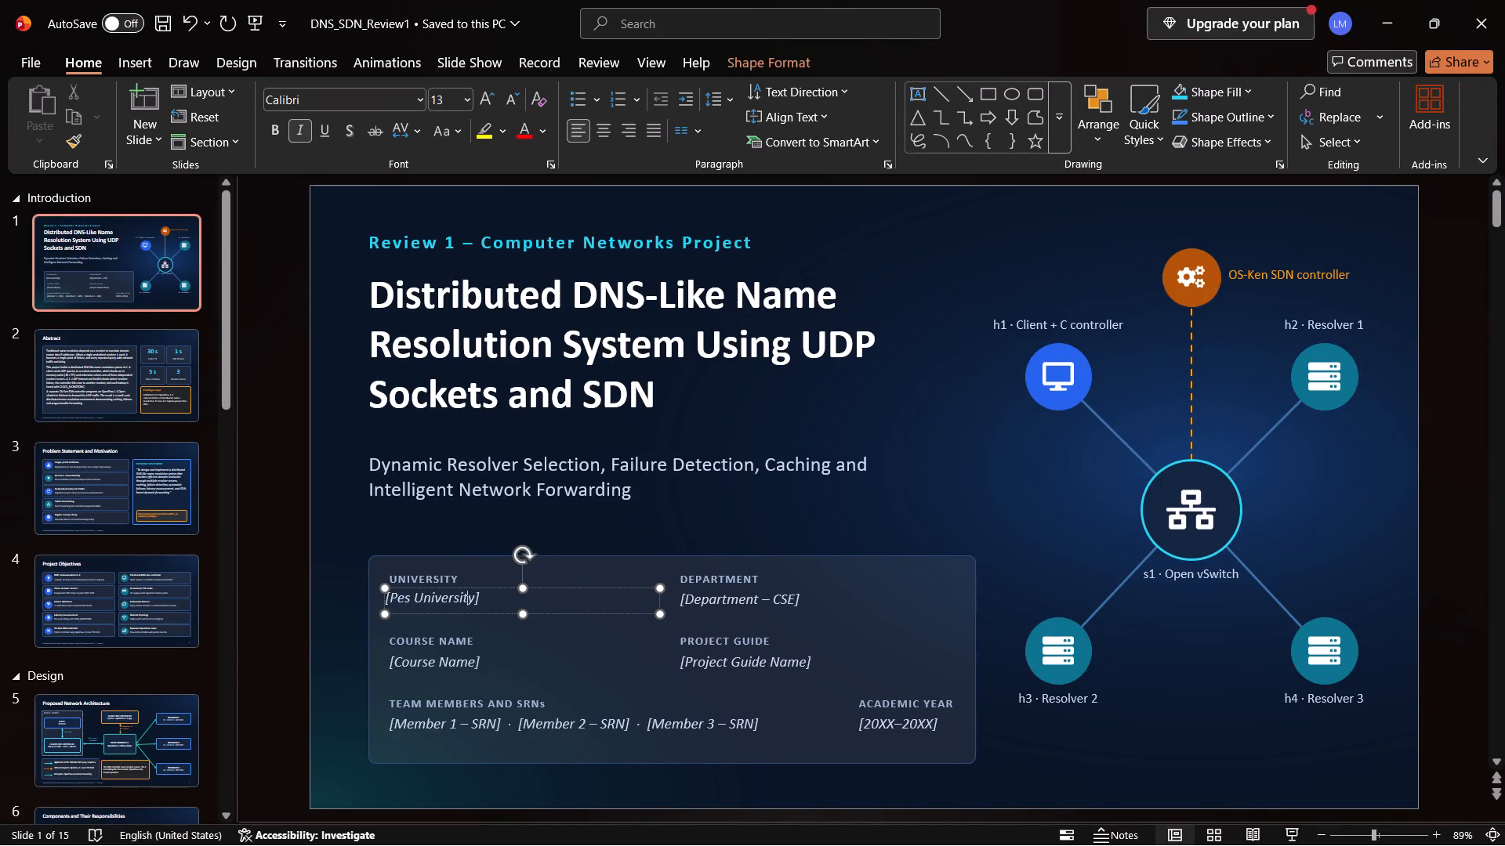
pyautogui.press('Right')
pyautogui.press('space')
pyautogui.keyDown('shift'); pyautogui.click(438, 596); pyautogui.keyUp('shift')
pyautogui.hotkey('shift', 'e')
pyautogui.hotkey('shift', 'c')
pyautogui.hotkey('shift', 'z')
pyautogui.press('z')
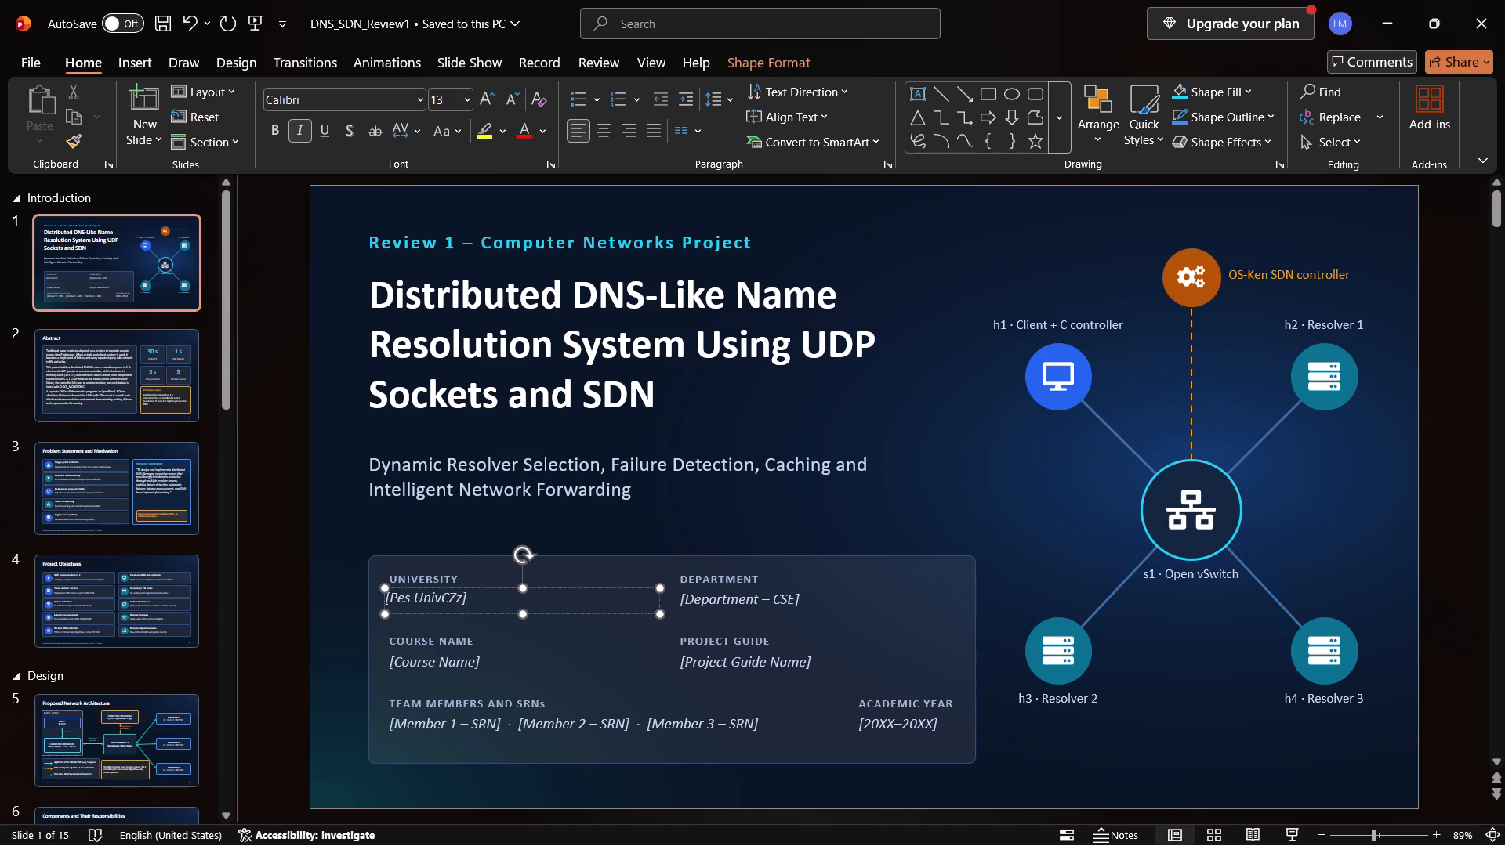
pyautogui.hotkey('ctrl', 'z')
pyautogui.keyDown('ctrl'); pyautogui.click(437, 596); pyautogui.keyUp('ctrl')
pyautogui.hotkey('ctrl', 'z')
# Append "EC Campus" after "Pes University" in the University value, inside the brackets.
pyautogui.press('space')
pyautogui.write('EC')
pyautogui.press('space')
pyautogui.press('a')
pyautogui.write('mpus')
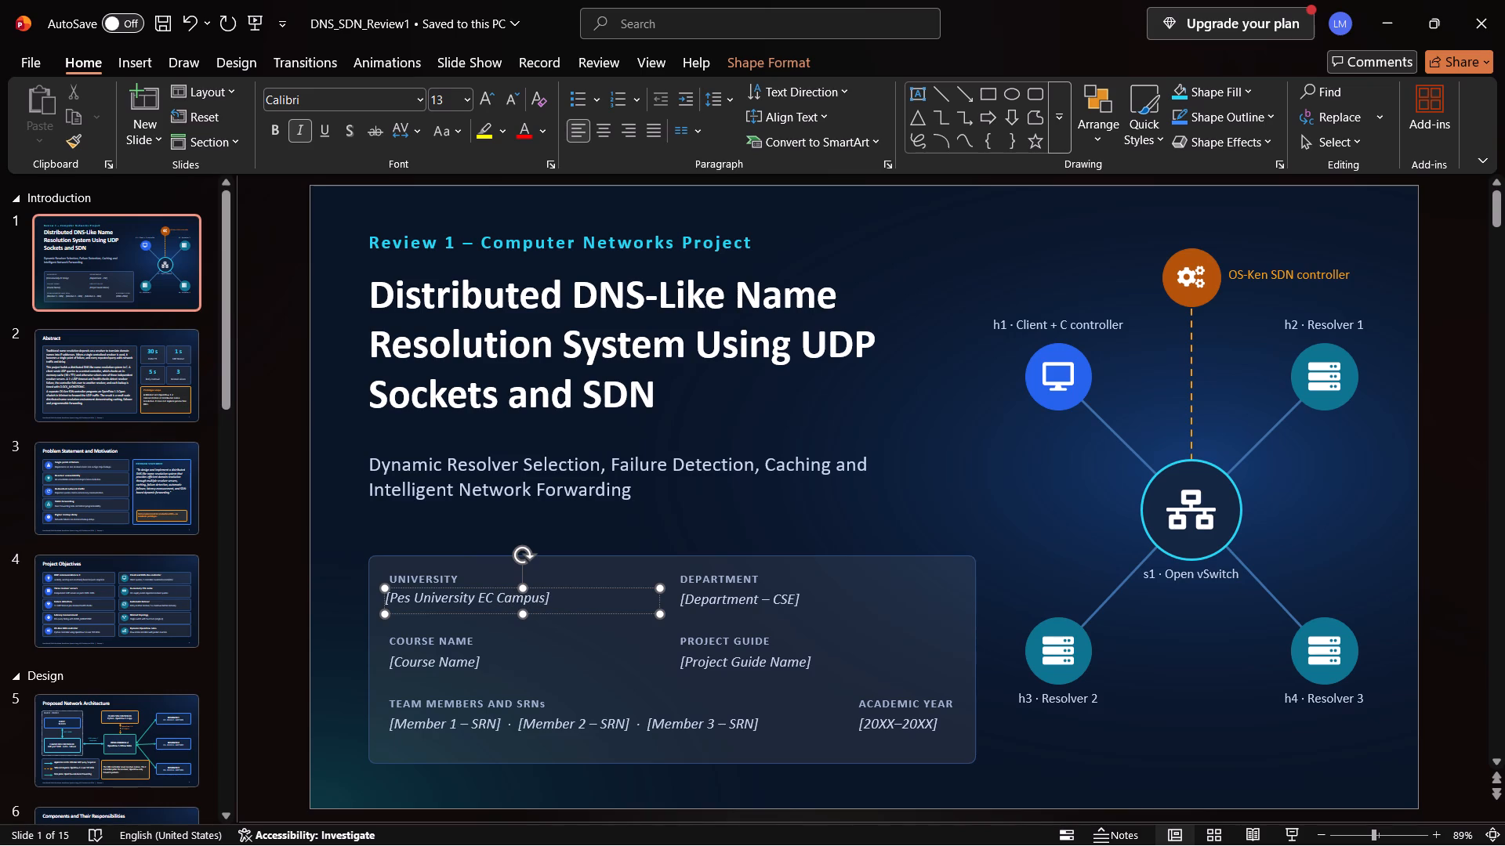
pyautogui.click(571, 497)
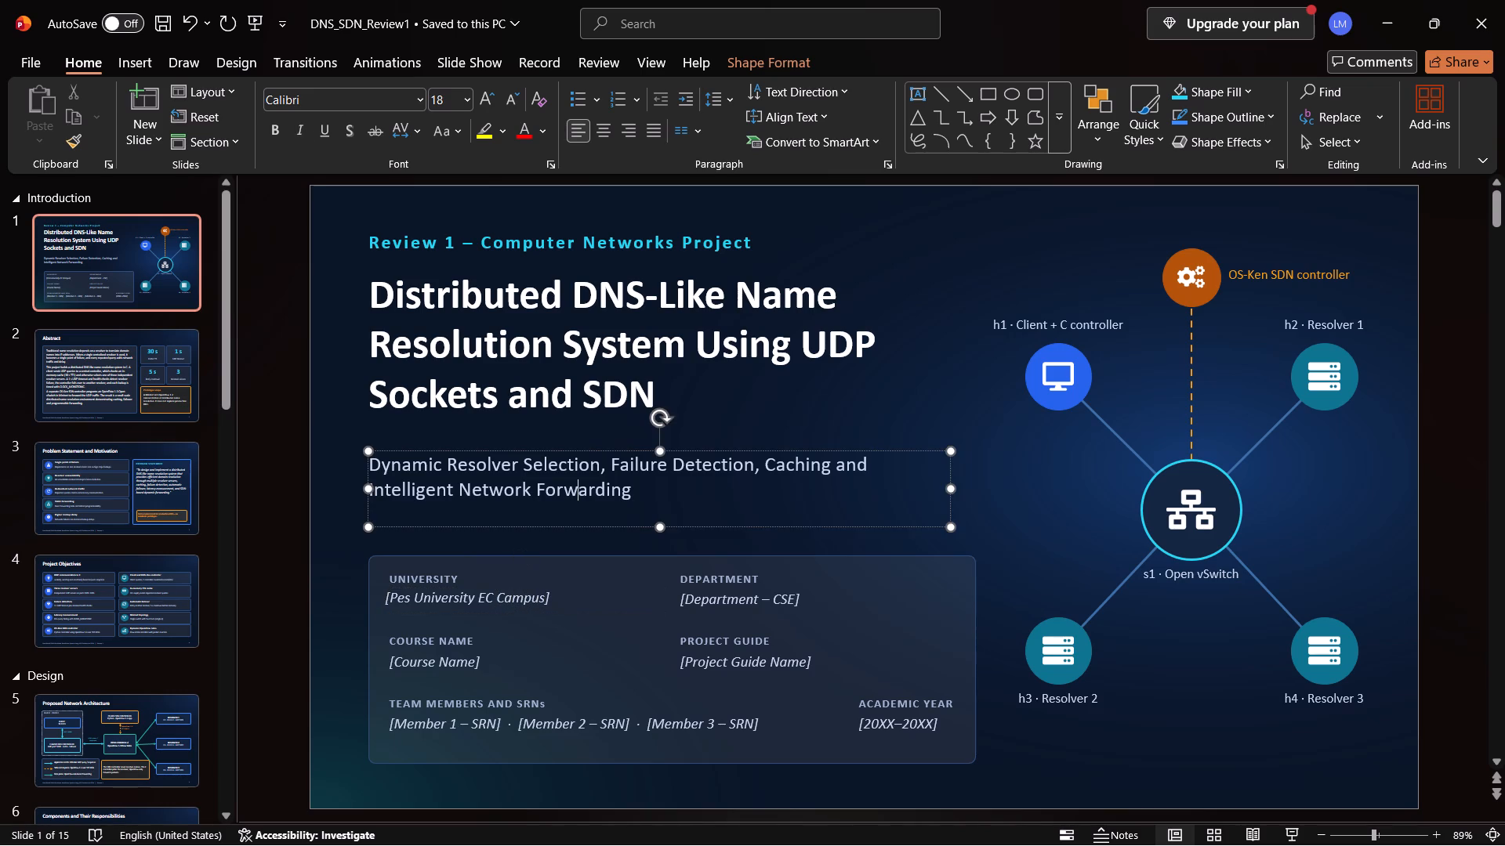
# Replace the bracketed Department placeholder on the title slide with "CSE-AIML".
pyautogui.click(727, 607)
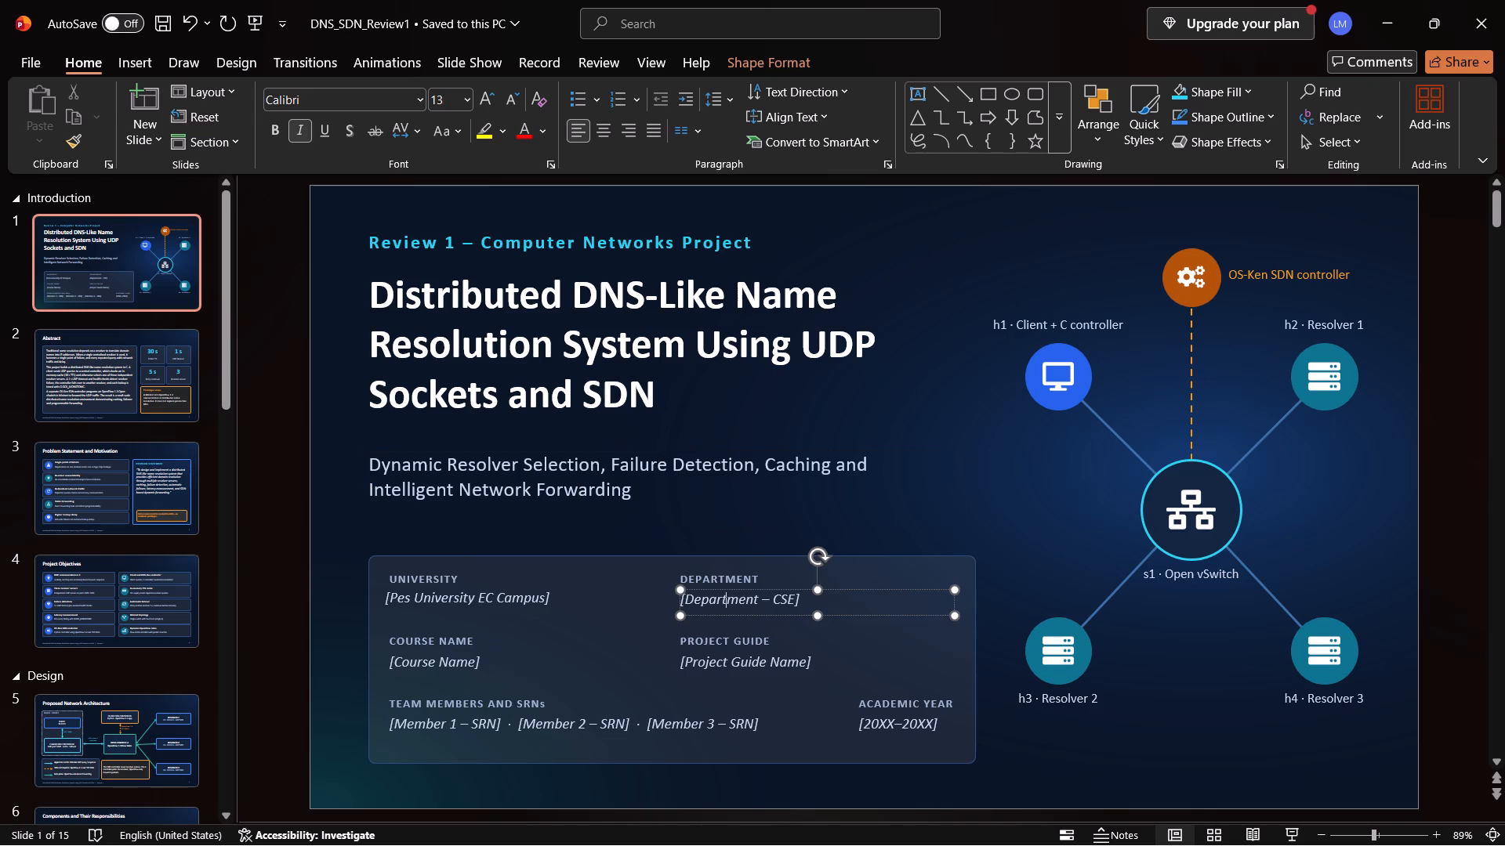
pyautogui.moveTo(738, 604); pyautogui.dragTo(792, 598)
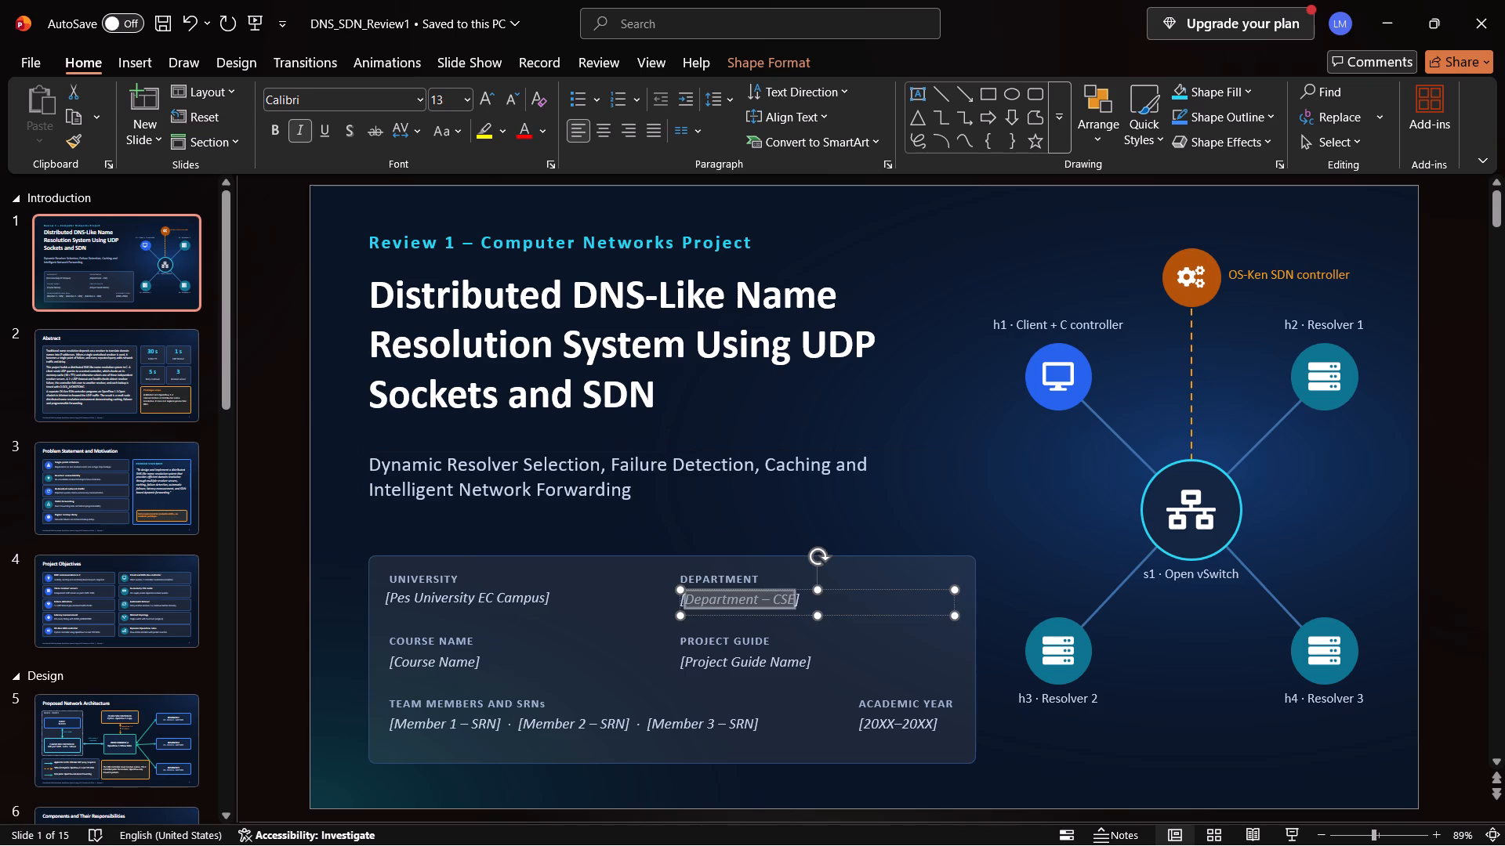
pyautogui.moveTo(792, 598); pyautogui.dragTo(785, 598)
pyautogui.press('BackSpace')
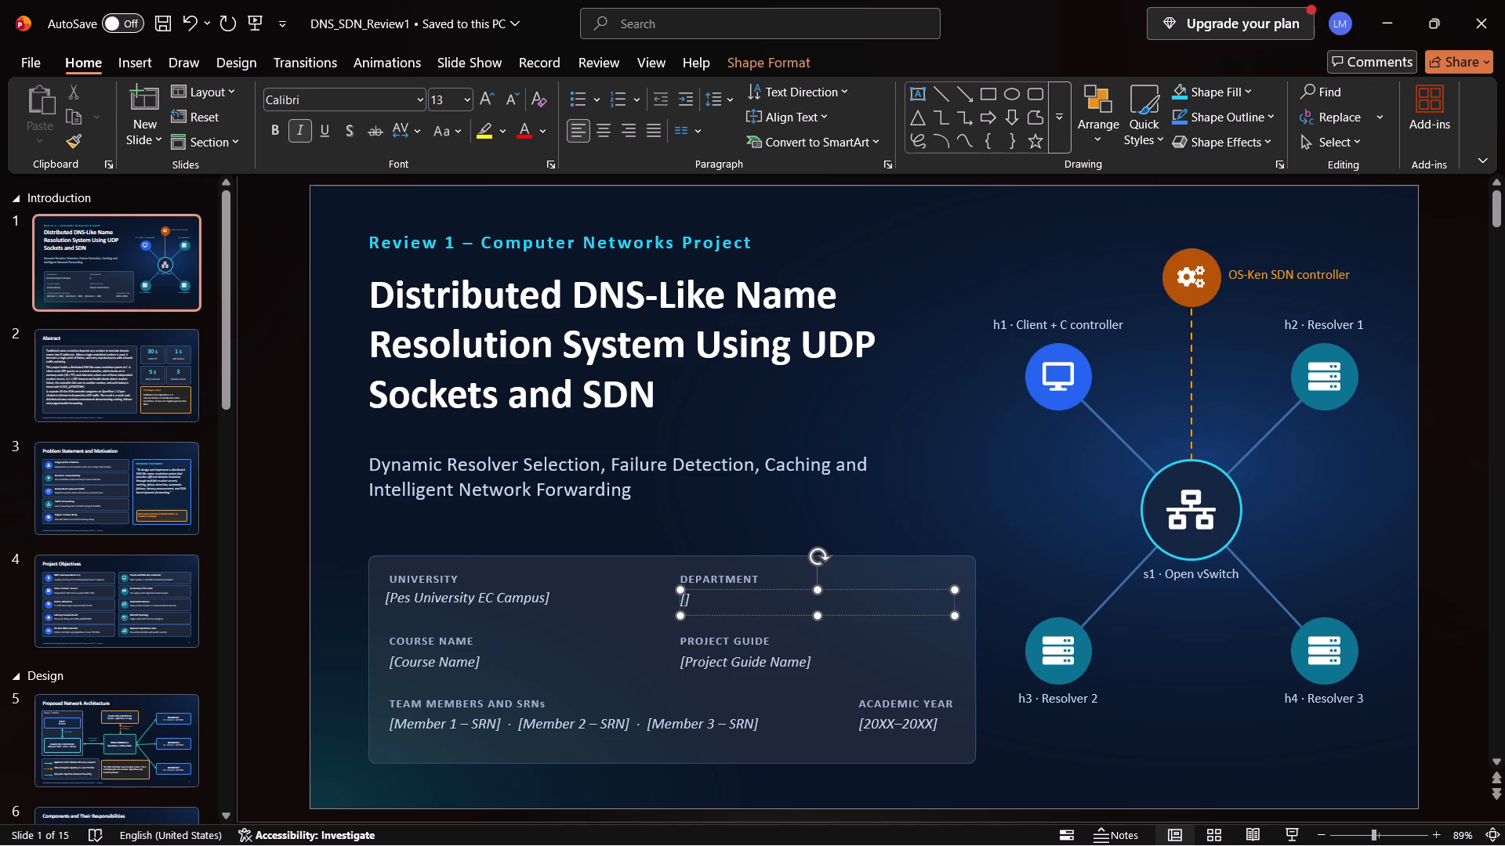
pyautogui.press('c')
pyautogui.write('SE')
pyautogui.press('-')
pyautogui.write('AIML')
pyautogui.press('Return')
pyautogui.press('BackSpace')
pyautogui.click(813, 522)
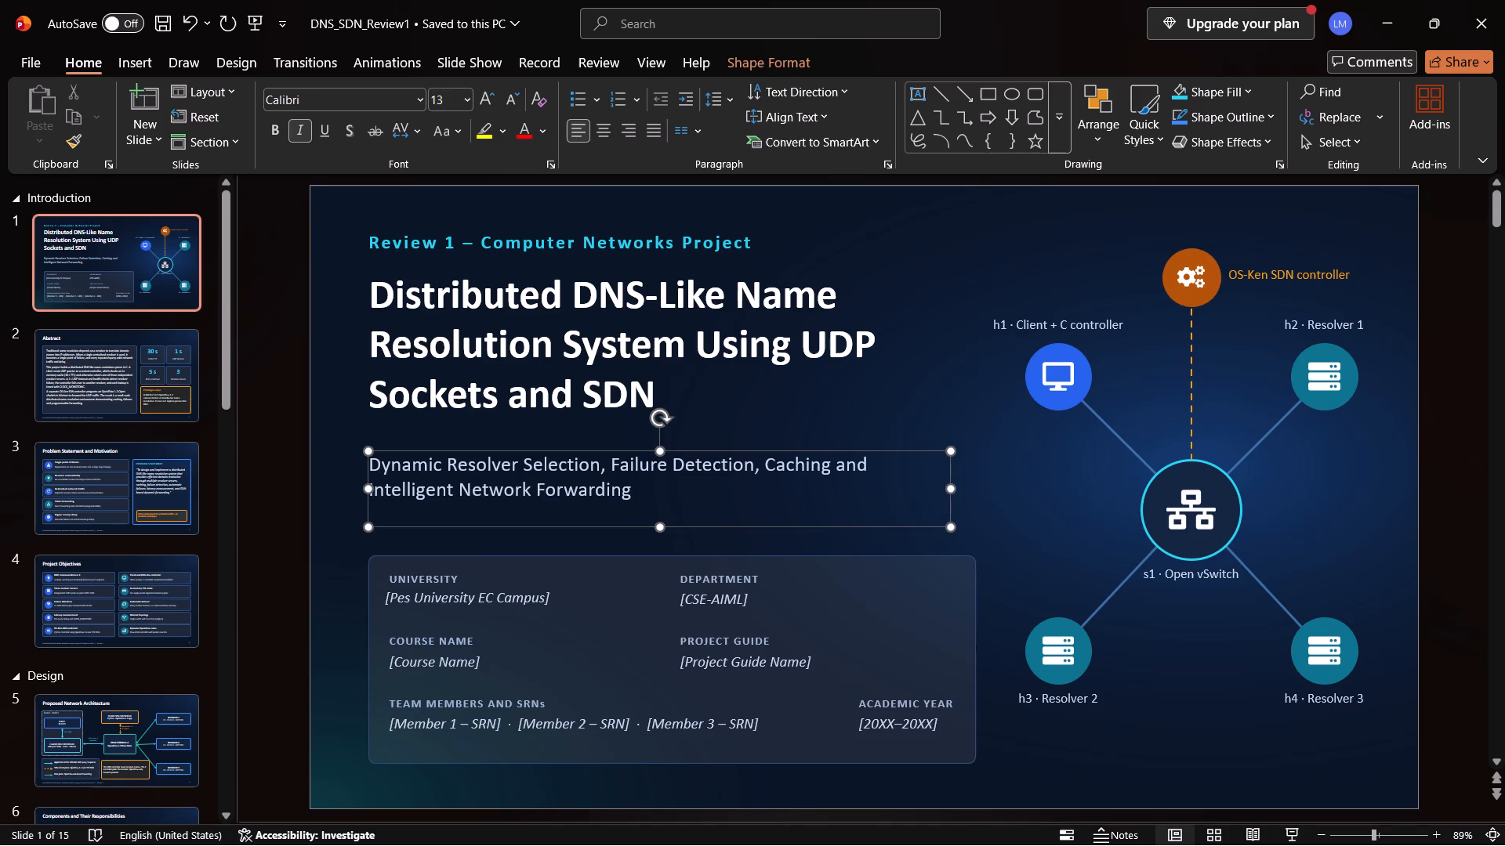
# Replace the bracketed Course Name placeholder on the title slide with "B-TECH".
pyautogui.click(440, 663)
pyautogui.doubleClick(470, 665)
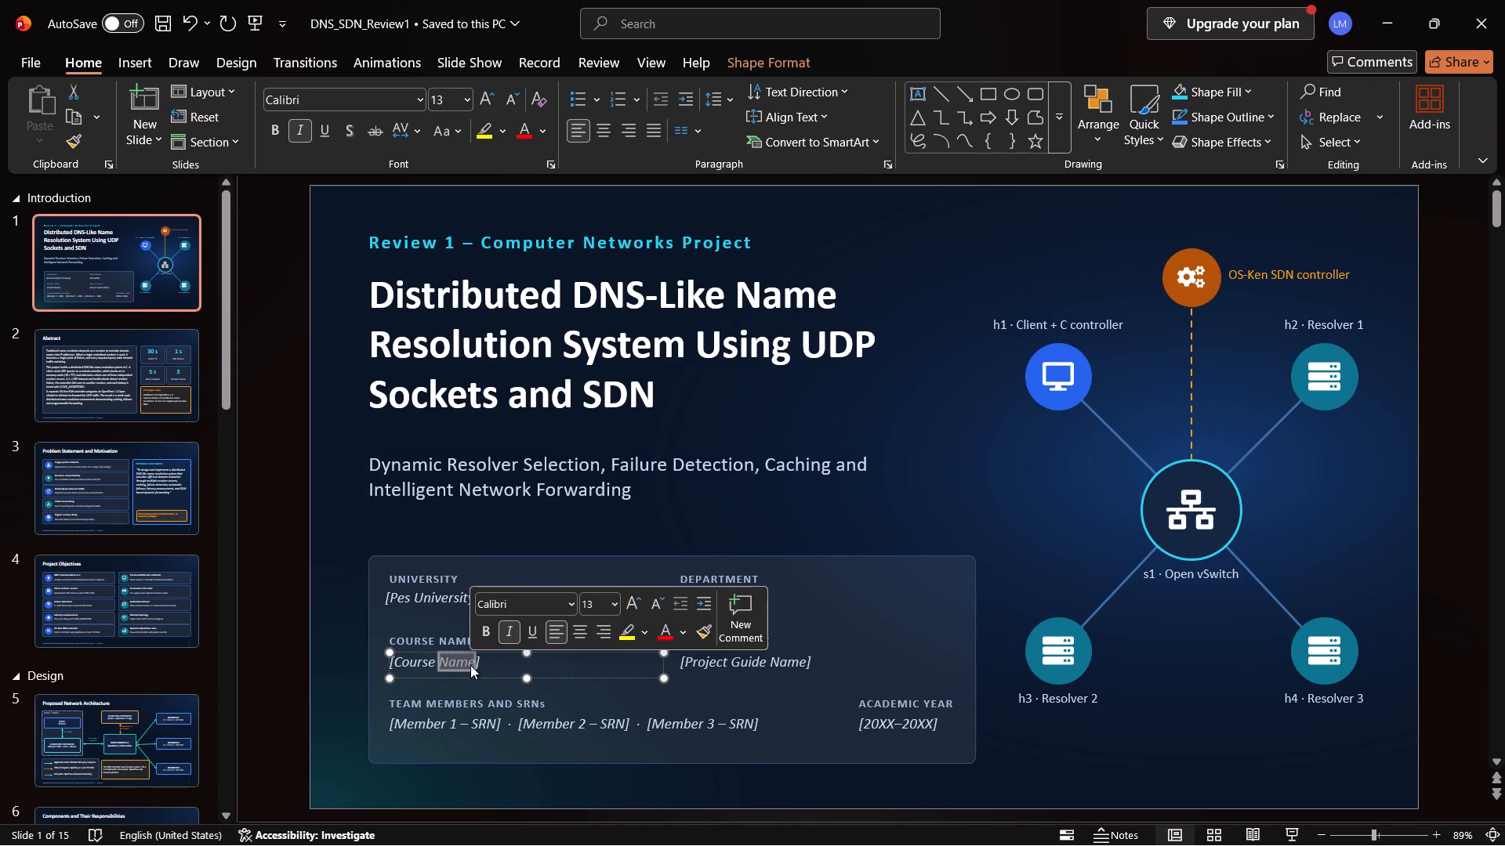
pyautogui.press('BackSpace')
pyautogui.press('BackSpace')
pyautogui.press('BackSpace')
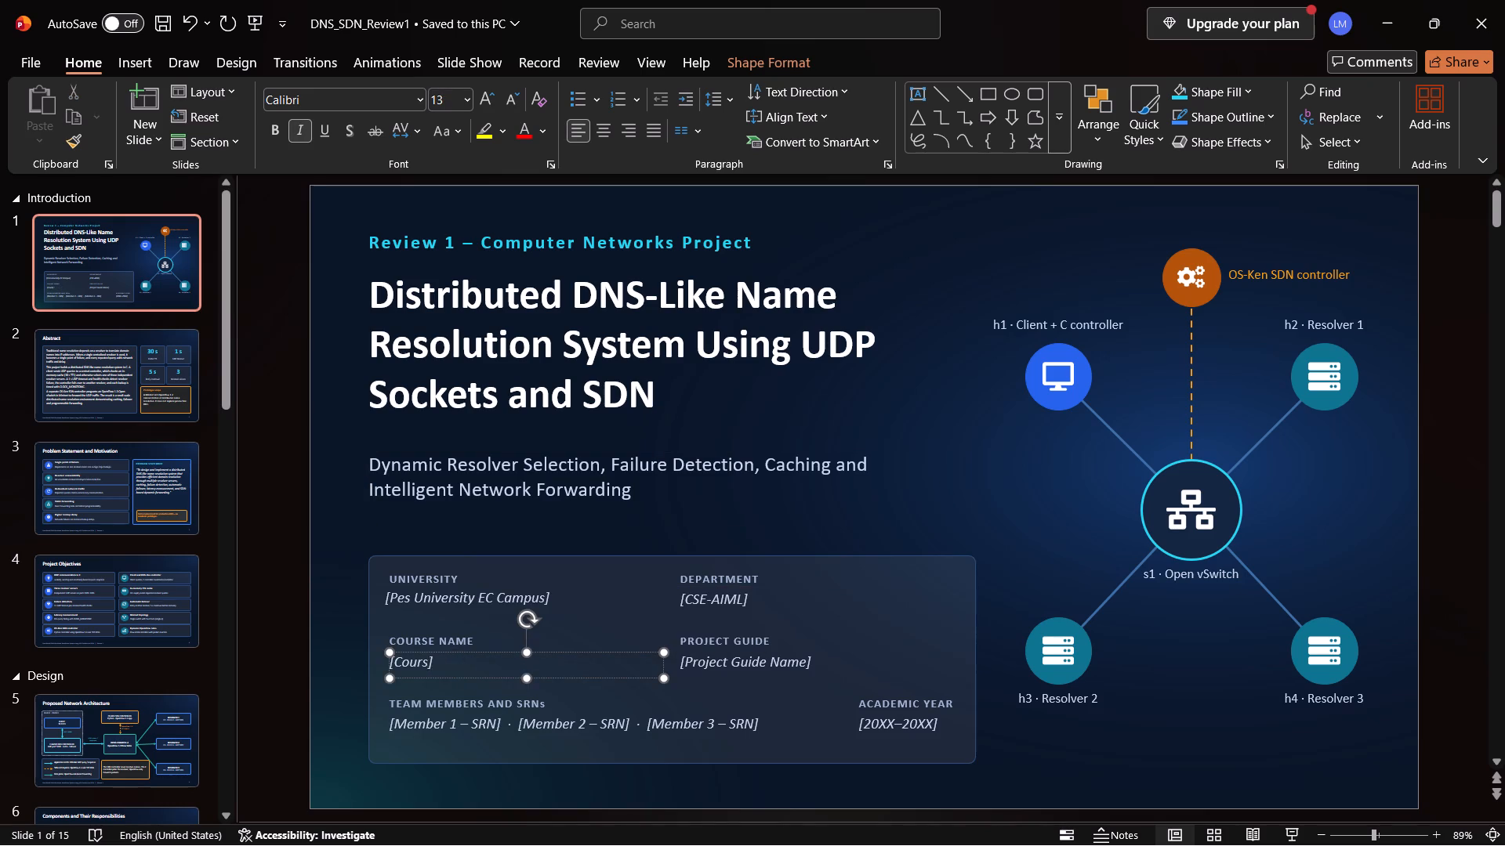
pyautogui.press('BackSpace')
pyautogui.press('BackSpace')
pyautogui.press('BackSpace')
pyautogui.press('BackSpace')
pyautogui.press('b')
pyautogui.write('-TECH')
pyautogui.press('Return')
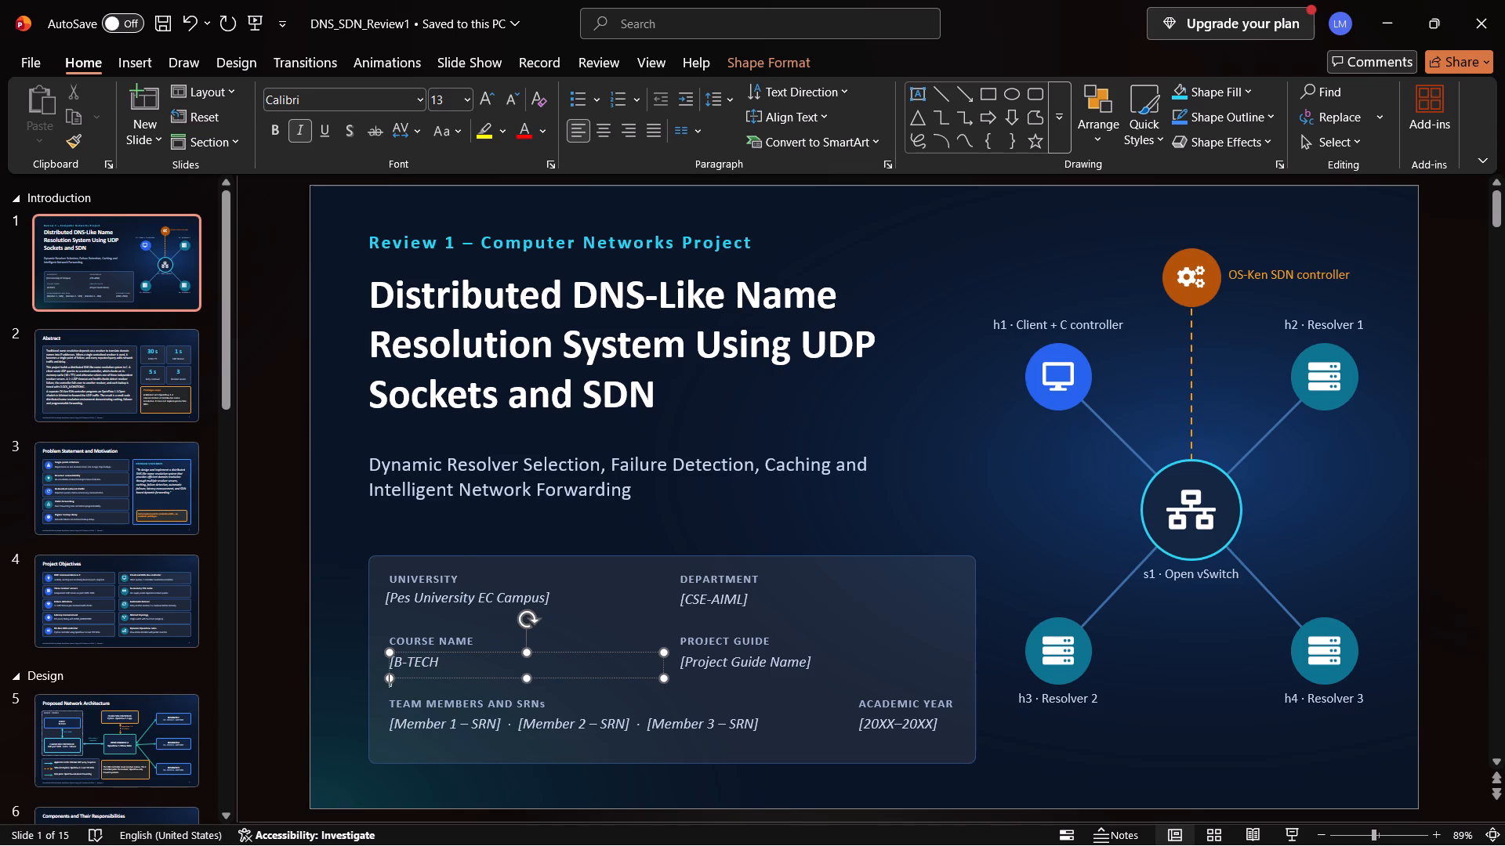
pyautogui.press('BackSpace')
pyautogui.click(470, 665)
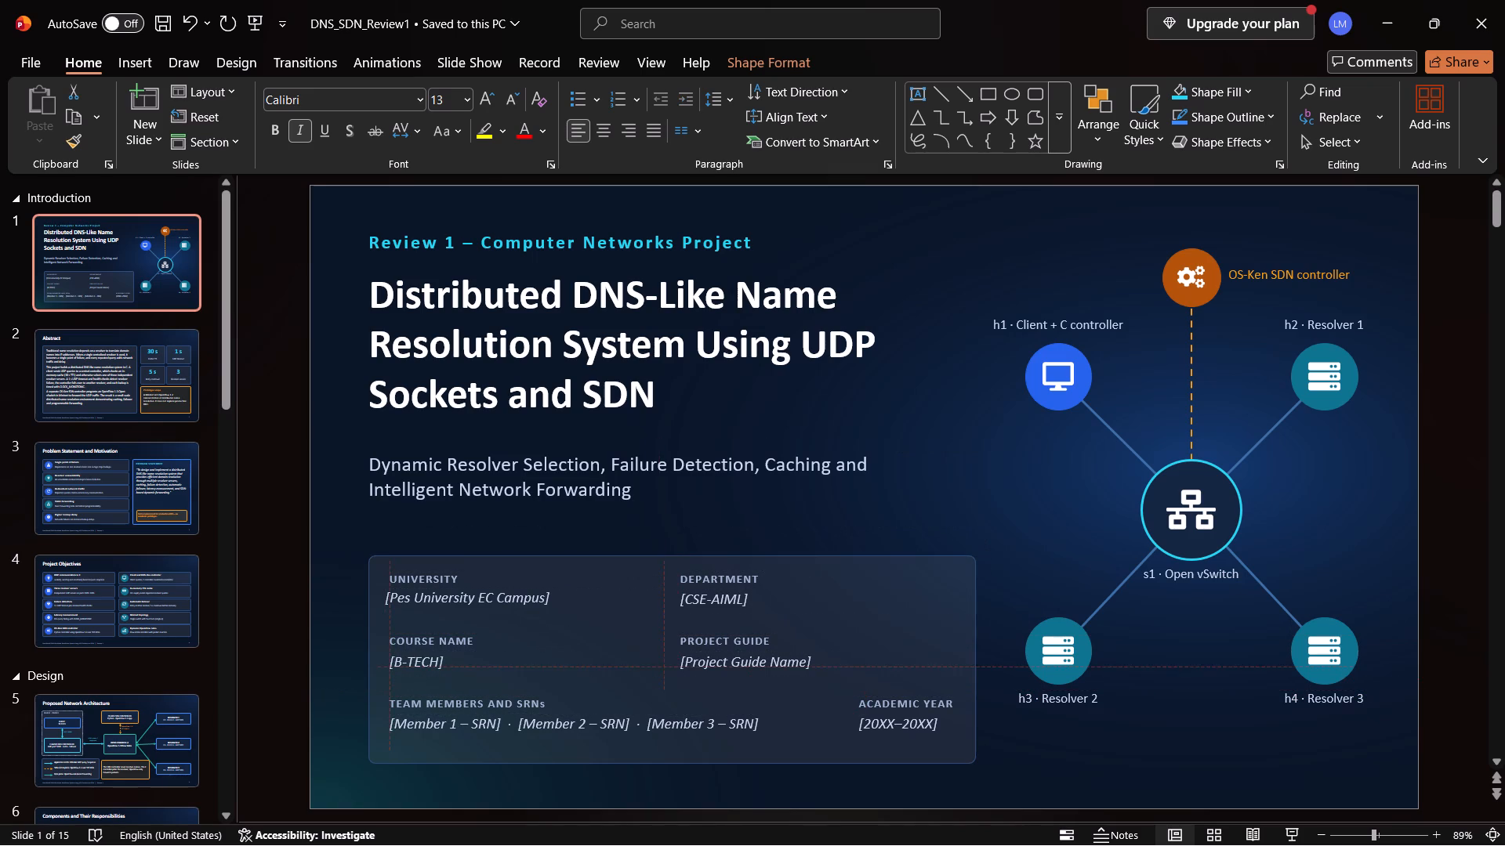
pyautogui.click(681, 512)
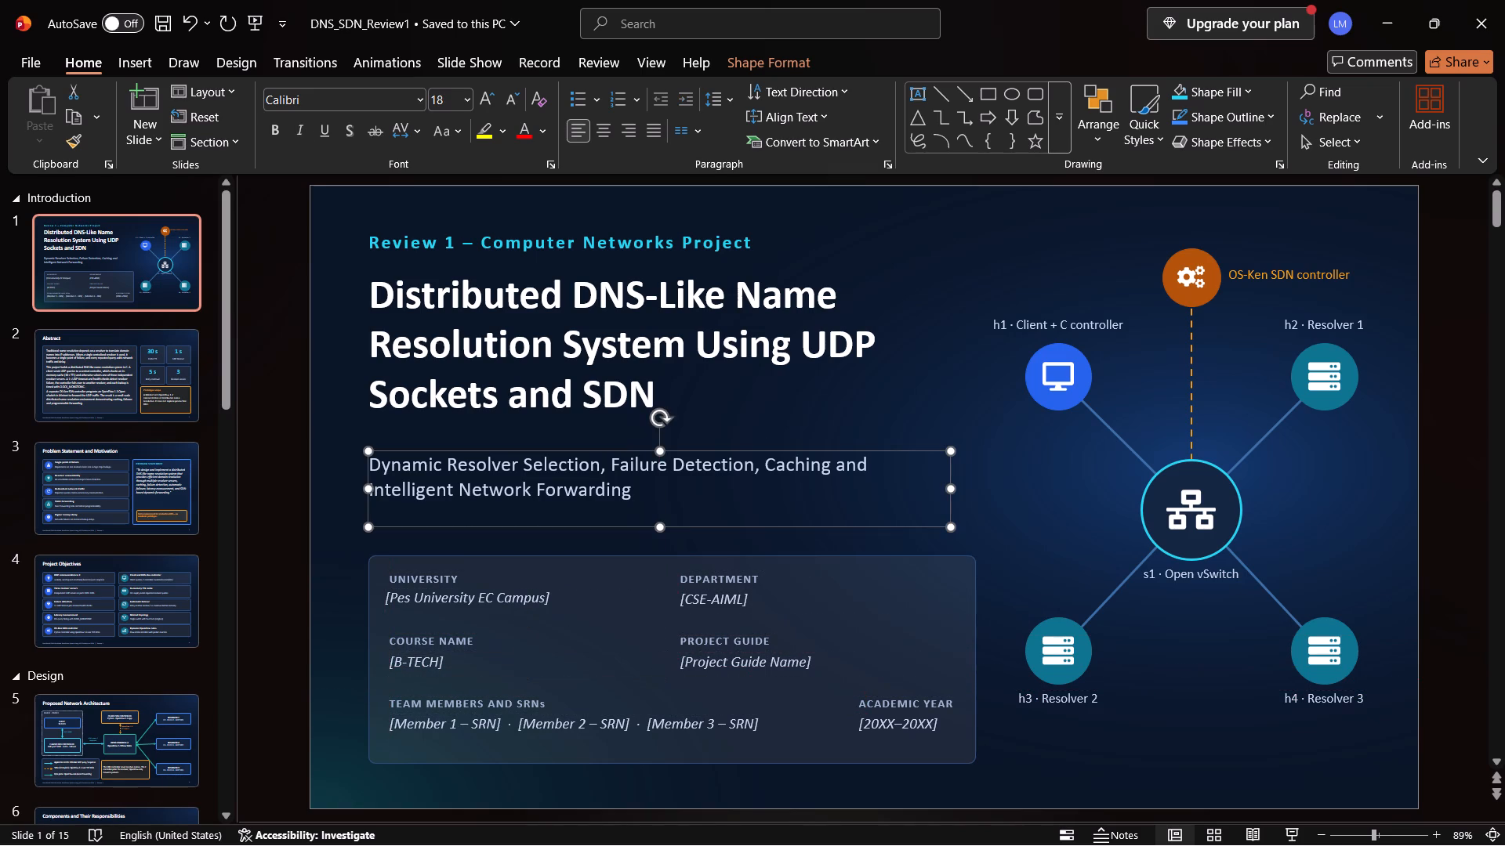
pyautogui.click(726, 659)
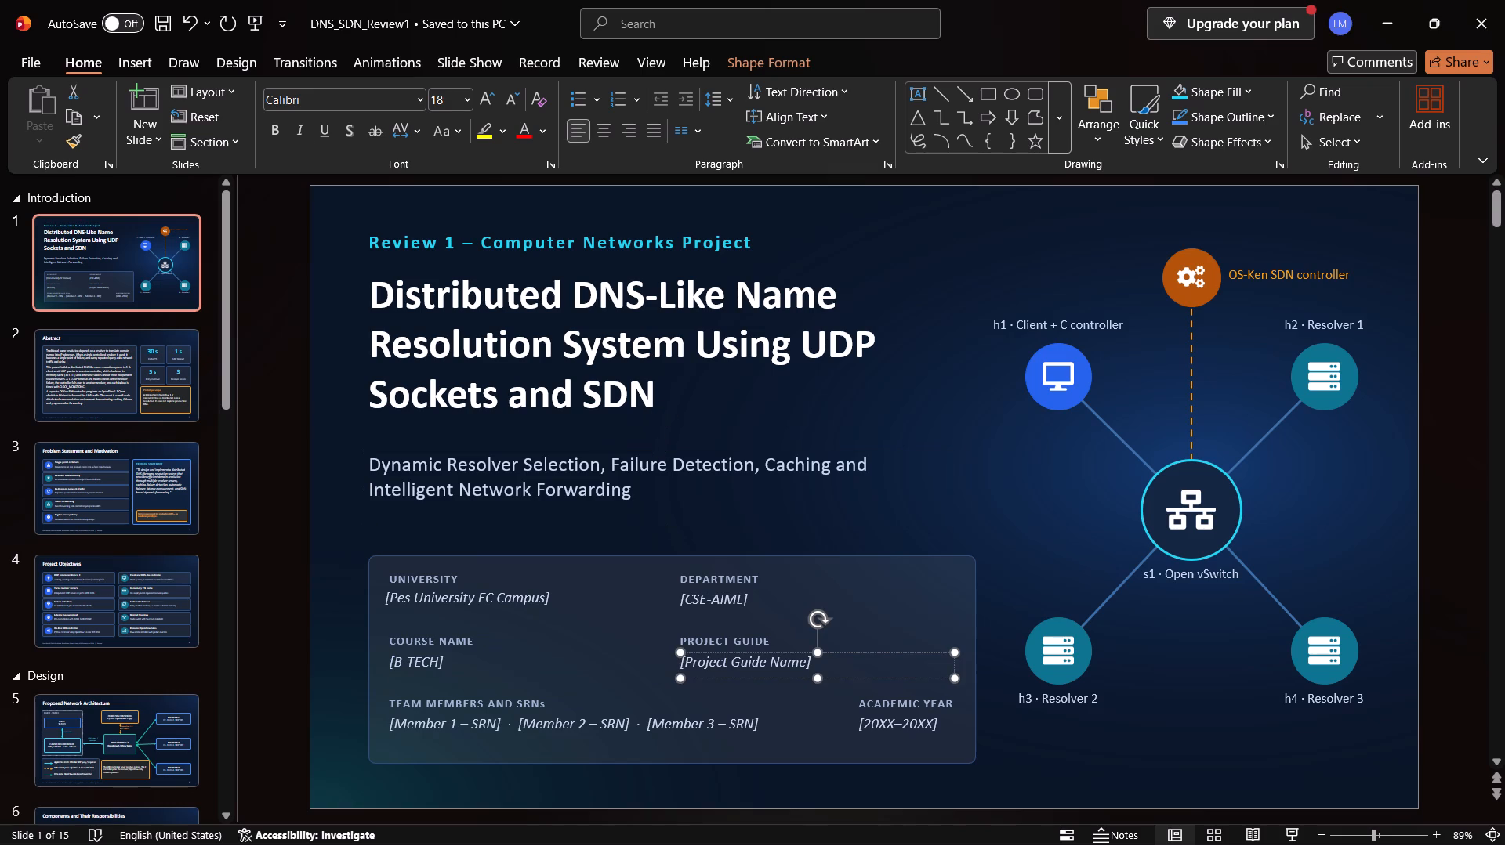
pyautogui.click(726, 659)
# Delete all the text of the "COURSE NAME" label on the title slide's details card.
pyautogui.click(385, 641)
pyautogui.moveTo(385, 641); pyautogui.dragTo(410, 653)
pyautogui.click(410, 653)
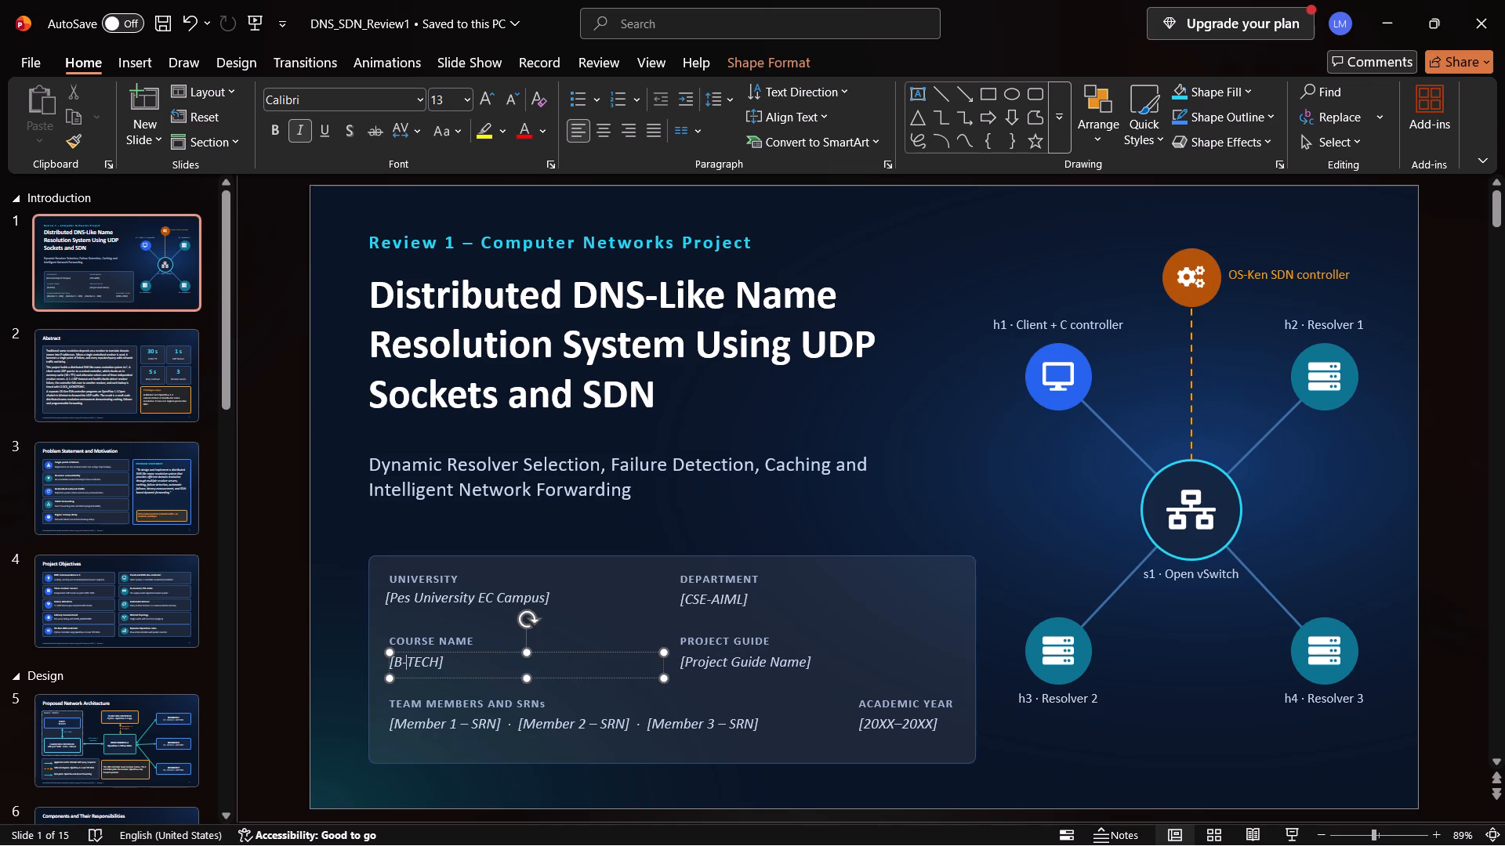
pyautogui.click(399, 638)
pyautogui.press('BackSpace')
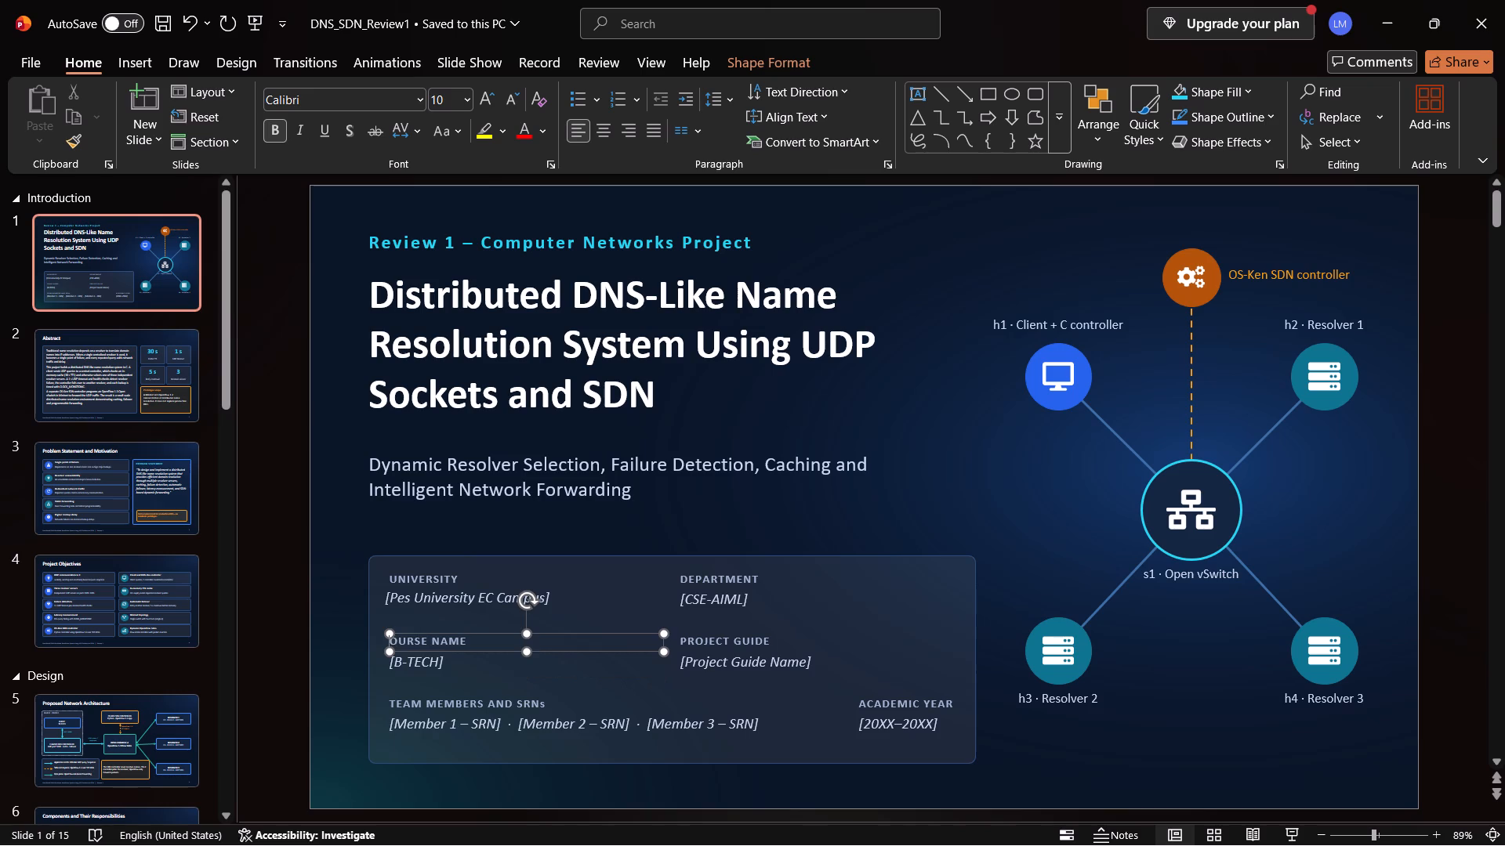
pyautogui.hotkey('ctrl', 'a')
pyautogui.press('BackSpace')
# Delete the bracketed "B-TECH" value, brackets included, from the details card.
pyautogui.doubleClick(410, 664)
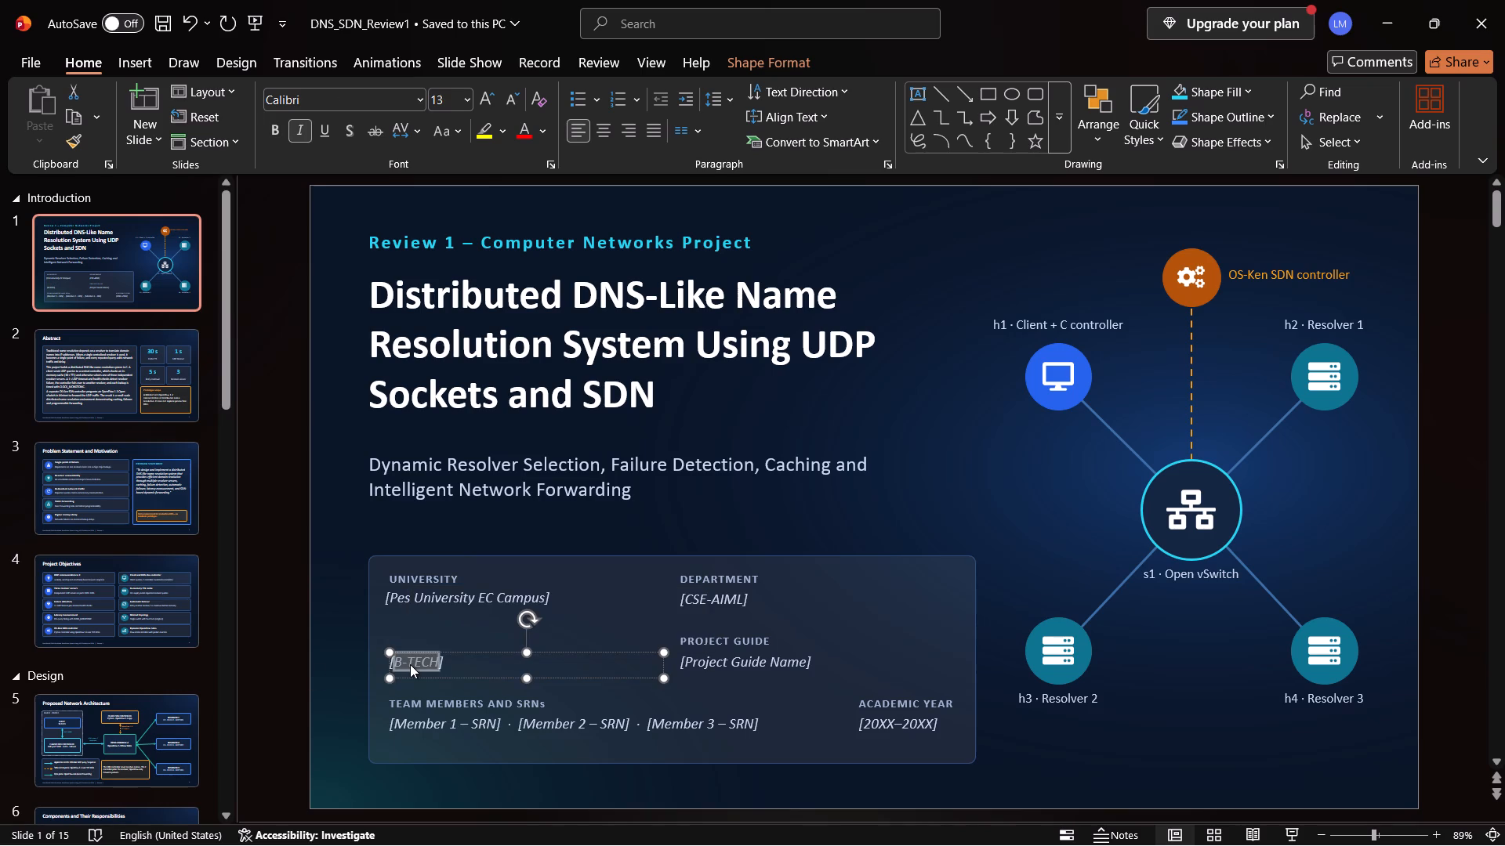
pyautogui.hotkey('ctrl', 'BackSpace')
pyautogui.doubleClick(448, 660)
pyautogui.press('BackSpace')
pyautogui.press('BackSpace')
pyautogui.press('BackSpace')
pyautogui.press('BackSpace')
pyautogui.press('BackSpace')
pyautogui.press('BackSpace')
pyautogui.press('BackSpace')
pyautogui.press('BackSpace')
pyautogui.press('BackSpace')
pyautogui.press('BackSpace')
pyautogui.press('BackSpace')
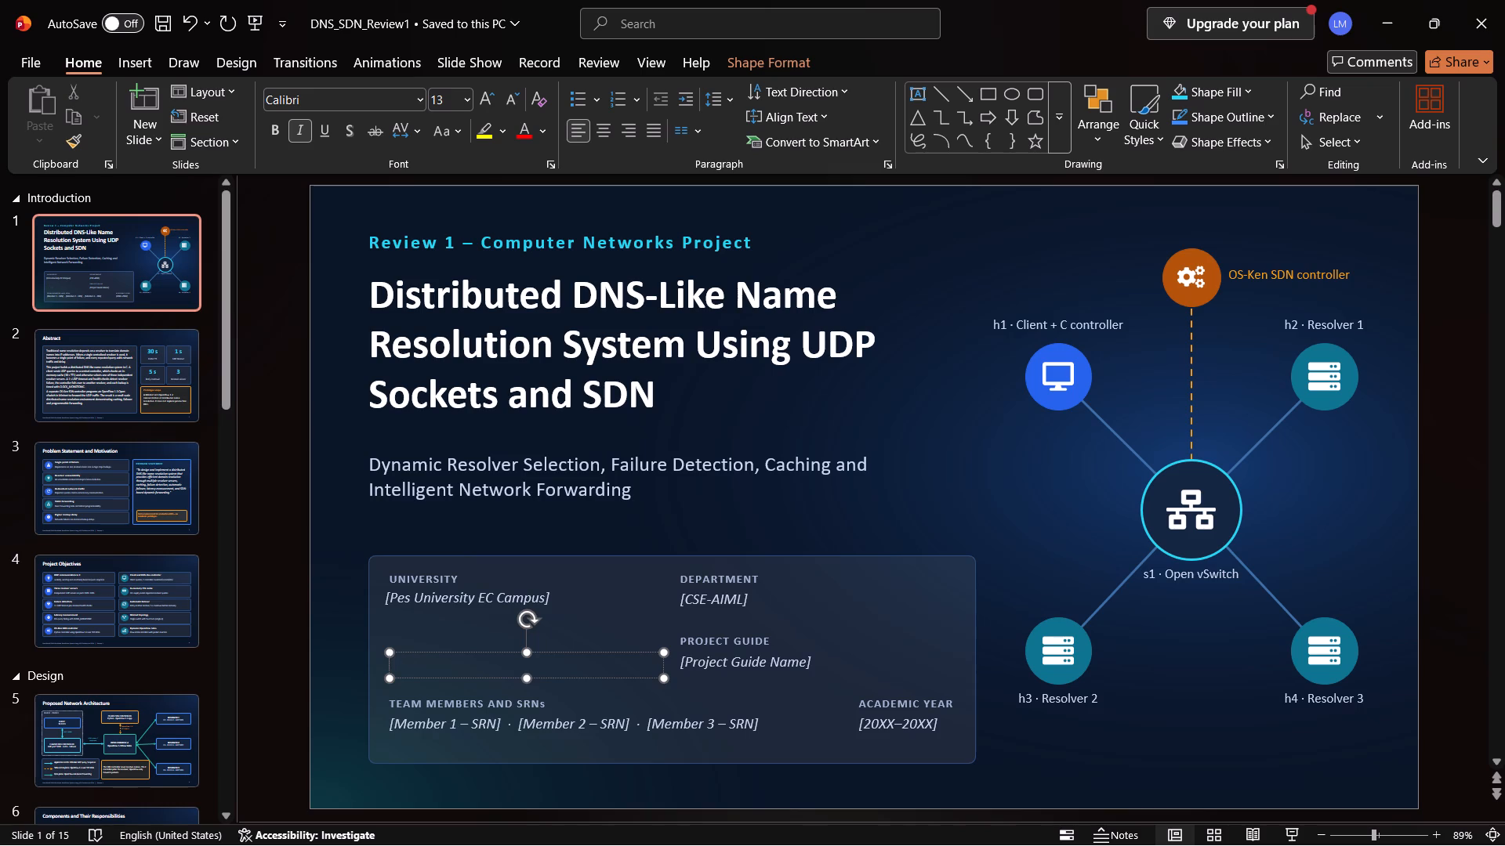
# Clear the bracketed Project Guide Name placeholder text beneath the "PROJECT GUIDE" label.
pyautogui.click(677, 642)
pyautogui.moveTo(677, 642); pyautogui.dragTo(700, 651)
pyautogui.click(700, 651)
pyautogui.click(719, 655)
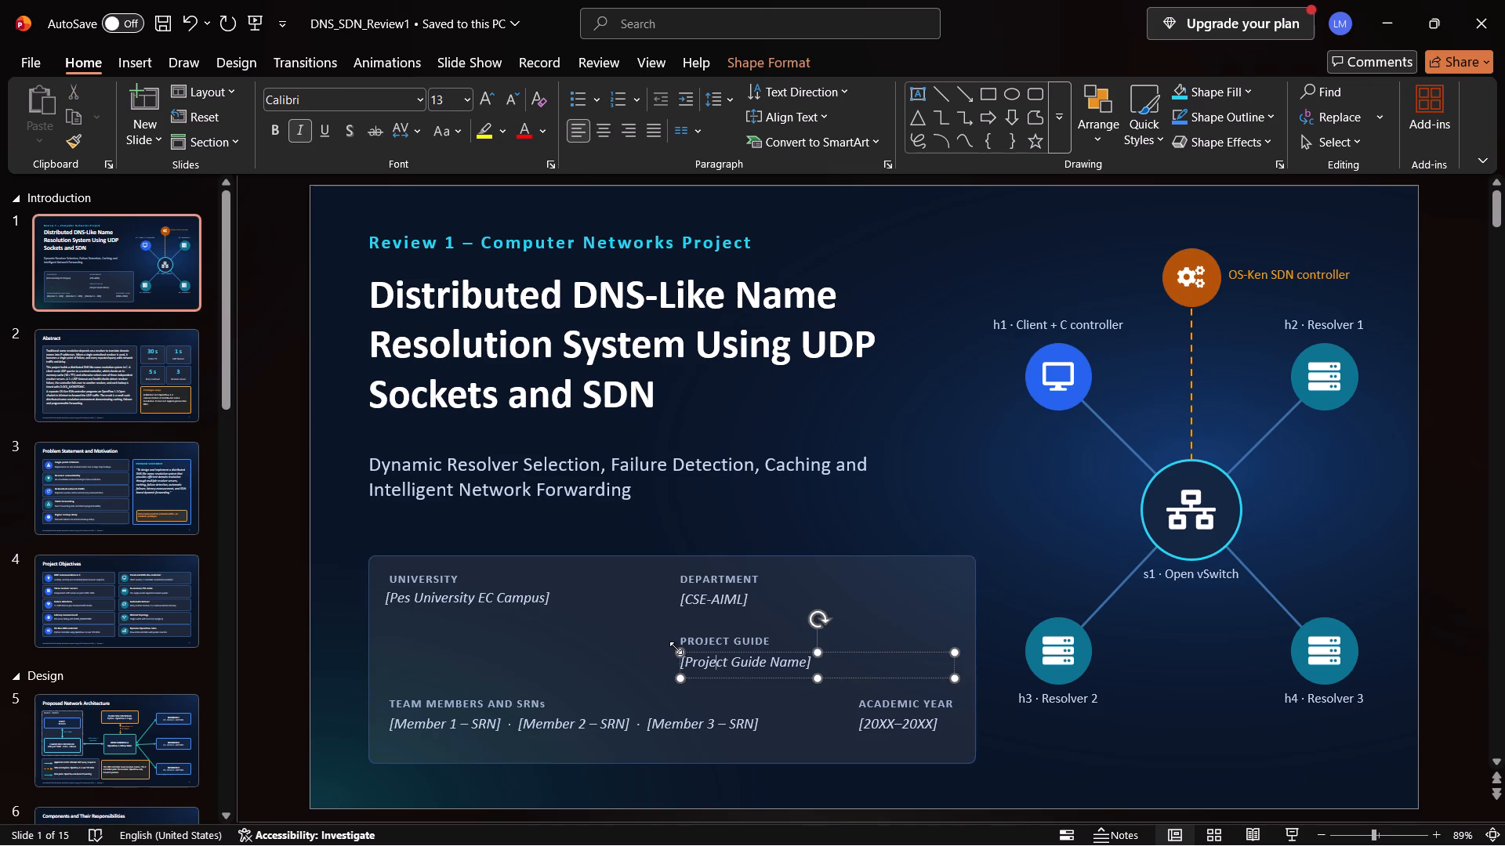
pyautogui.keyDown('ctrl'); pyautogui.hscroll(-3, 676, 648); pyautogui.keyUp('ctrl')
pyautogui.hotkey('ctrl', 'a')
pyautogui.press('BackSpace')
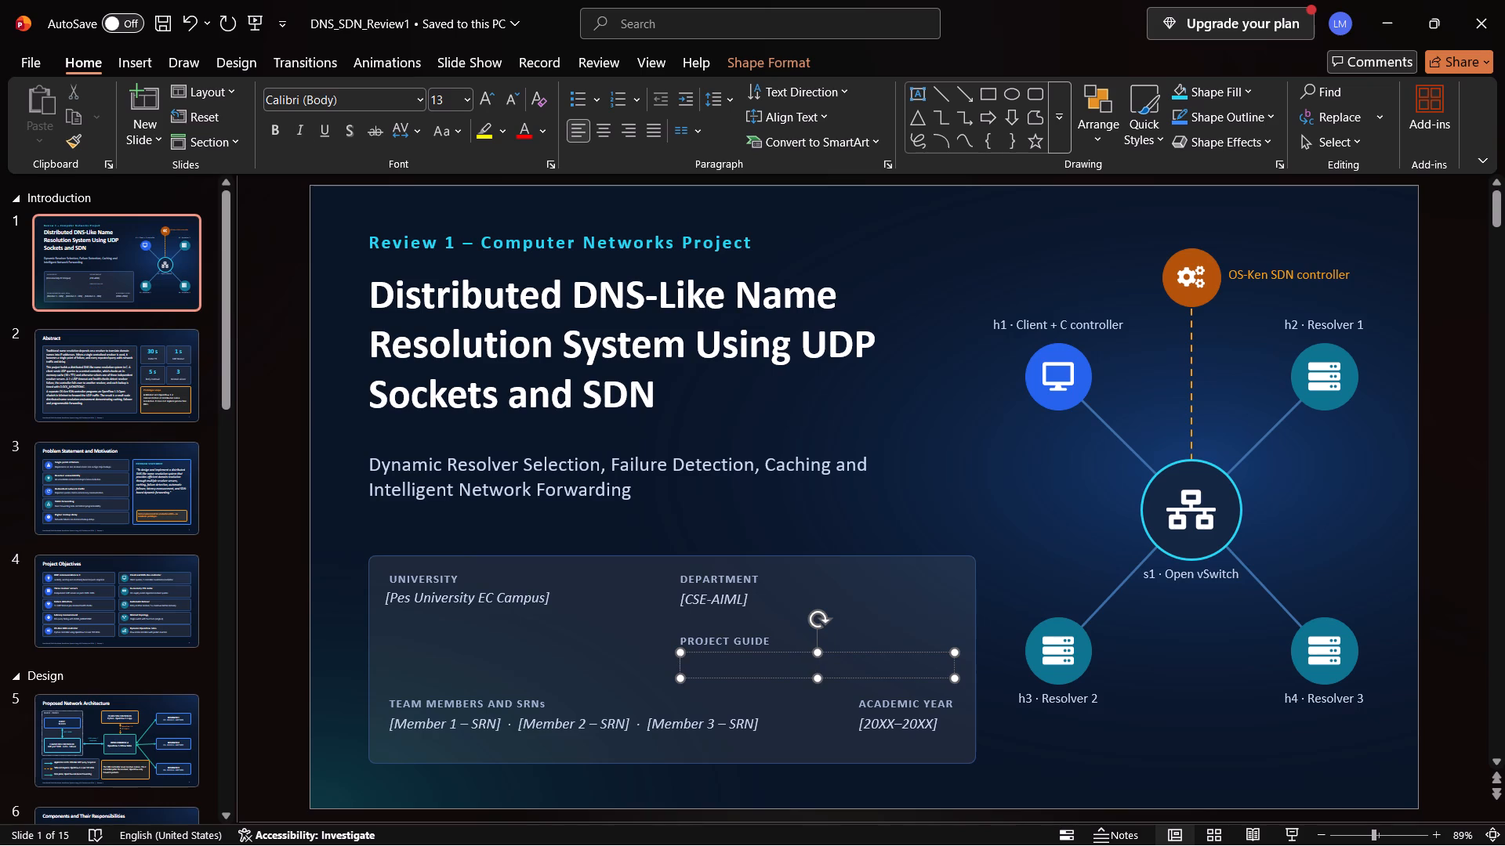
# Delete all the text of the "PROJECT GUIDE" label on the title slide's details card.
pyautogui.click(740, 642)
pyautogui.hotkey('ctrl', 'a')
pyautogui.press('BackSpace')
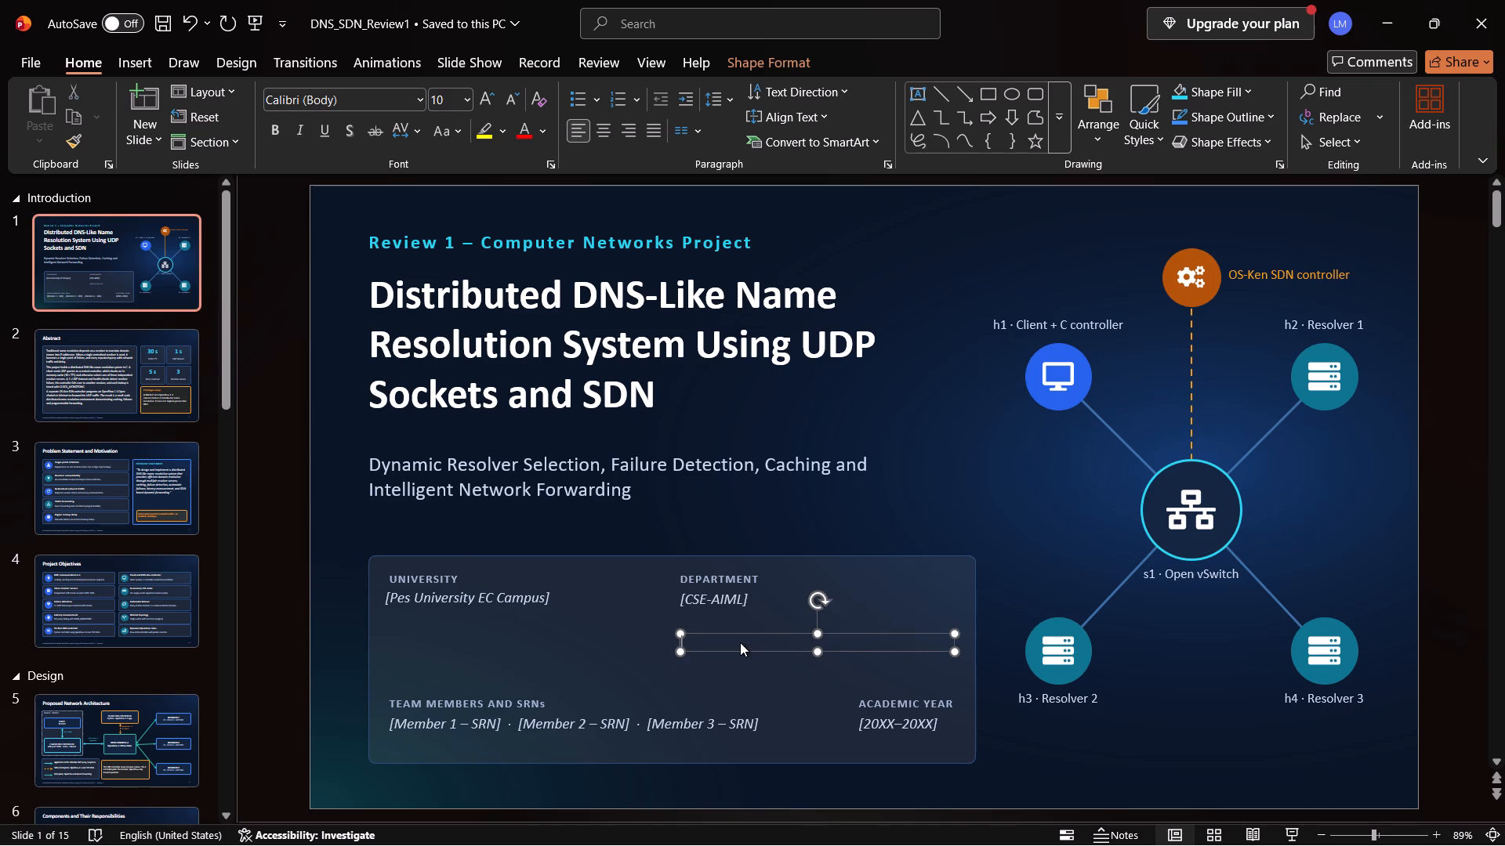
pyautogui.click(597, 653)
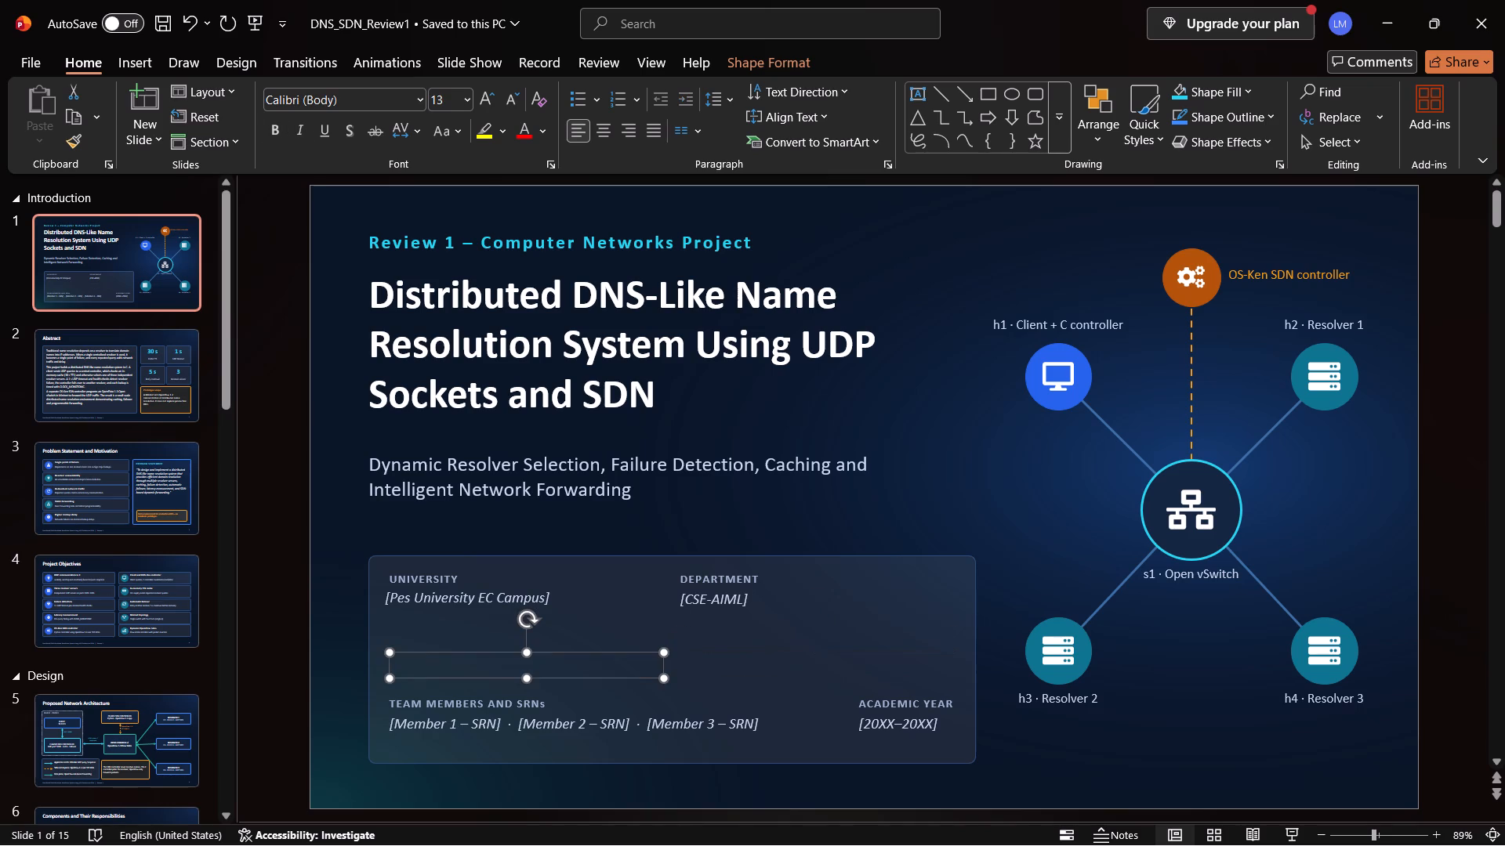
pyautogui.press('BackSpace')
# Move the details card's background panel slightly upward on the title slide.
pyautogui.moveTo(732, 681); pyautogui.dragTo(732, 669)
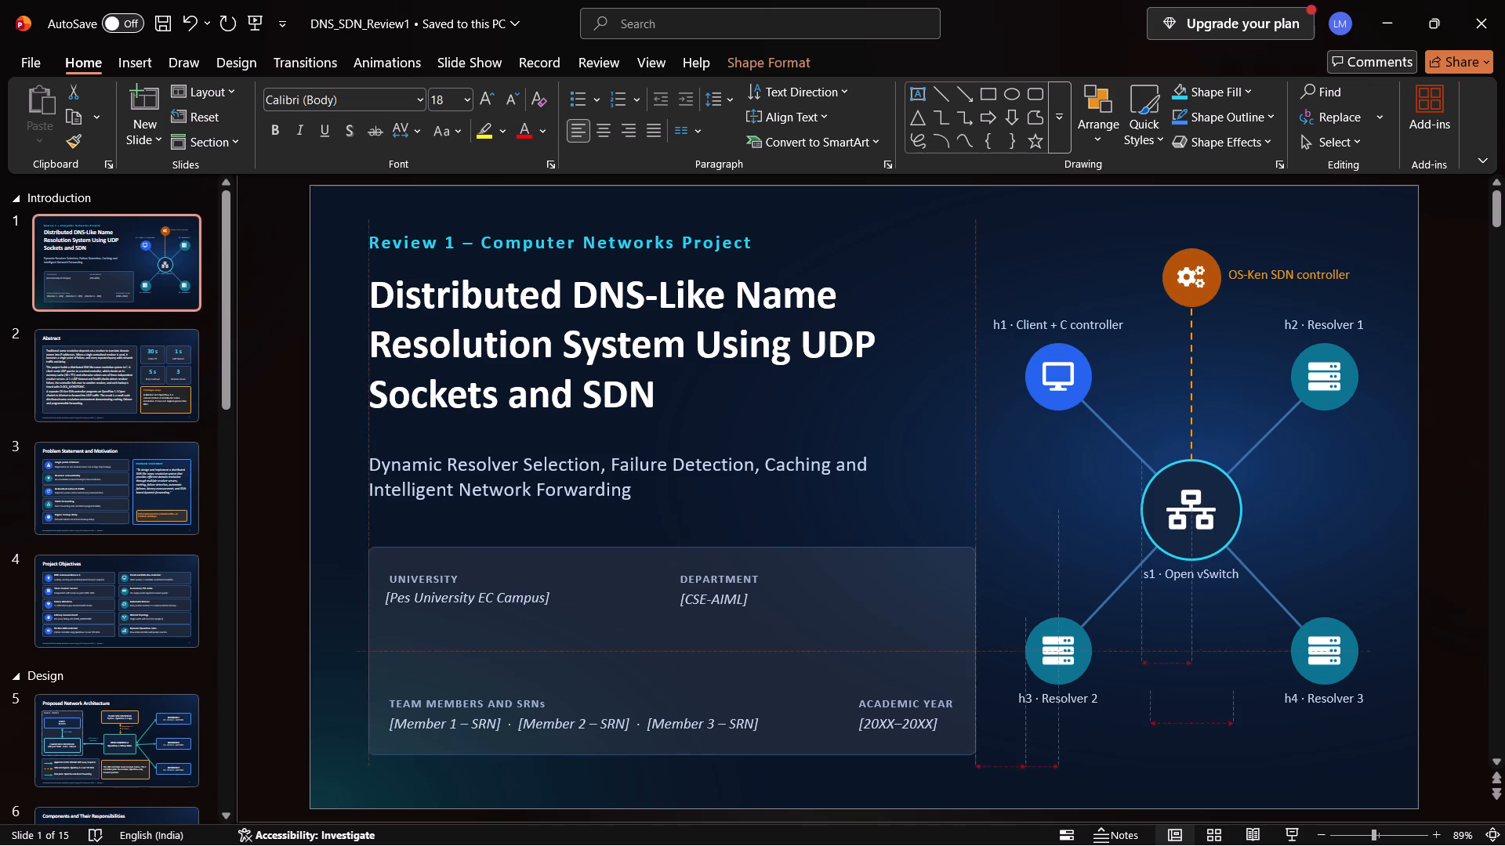
pyautogui.moveTo(732, 669); pyautogui.dragTo(735, 666)
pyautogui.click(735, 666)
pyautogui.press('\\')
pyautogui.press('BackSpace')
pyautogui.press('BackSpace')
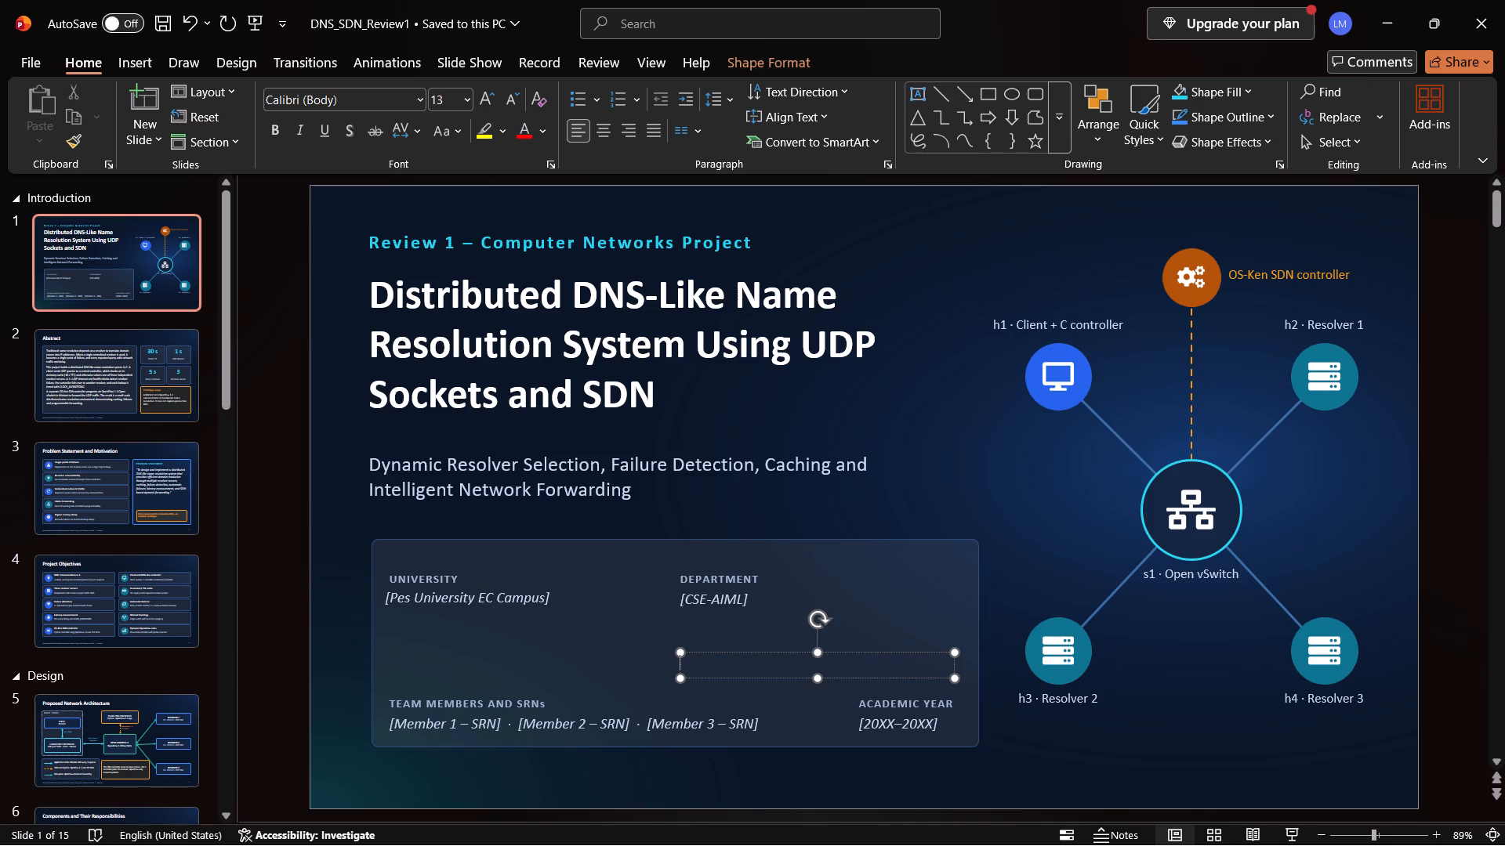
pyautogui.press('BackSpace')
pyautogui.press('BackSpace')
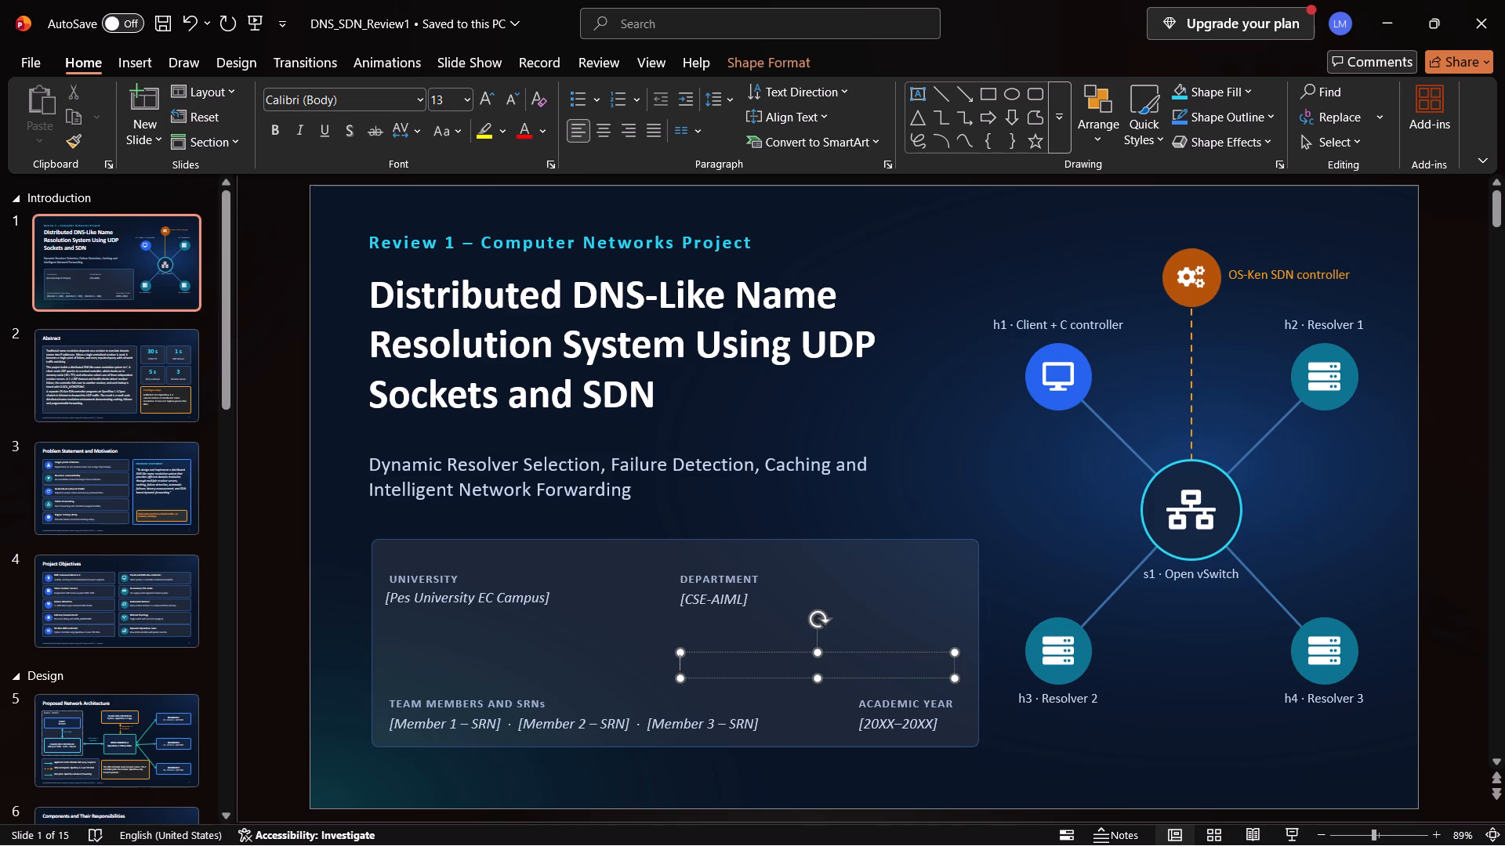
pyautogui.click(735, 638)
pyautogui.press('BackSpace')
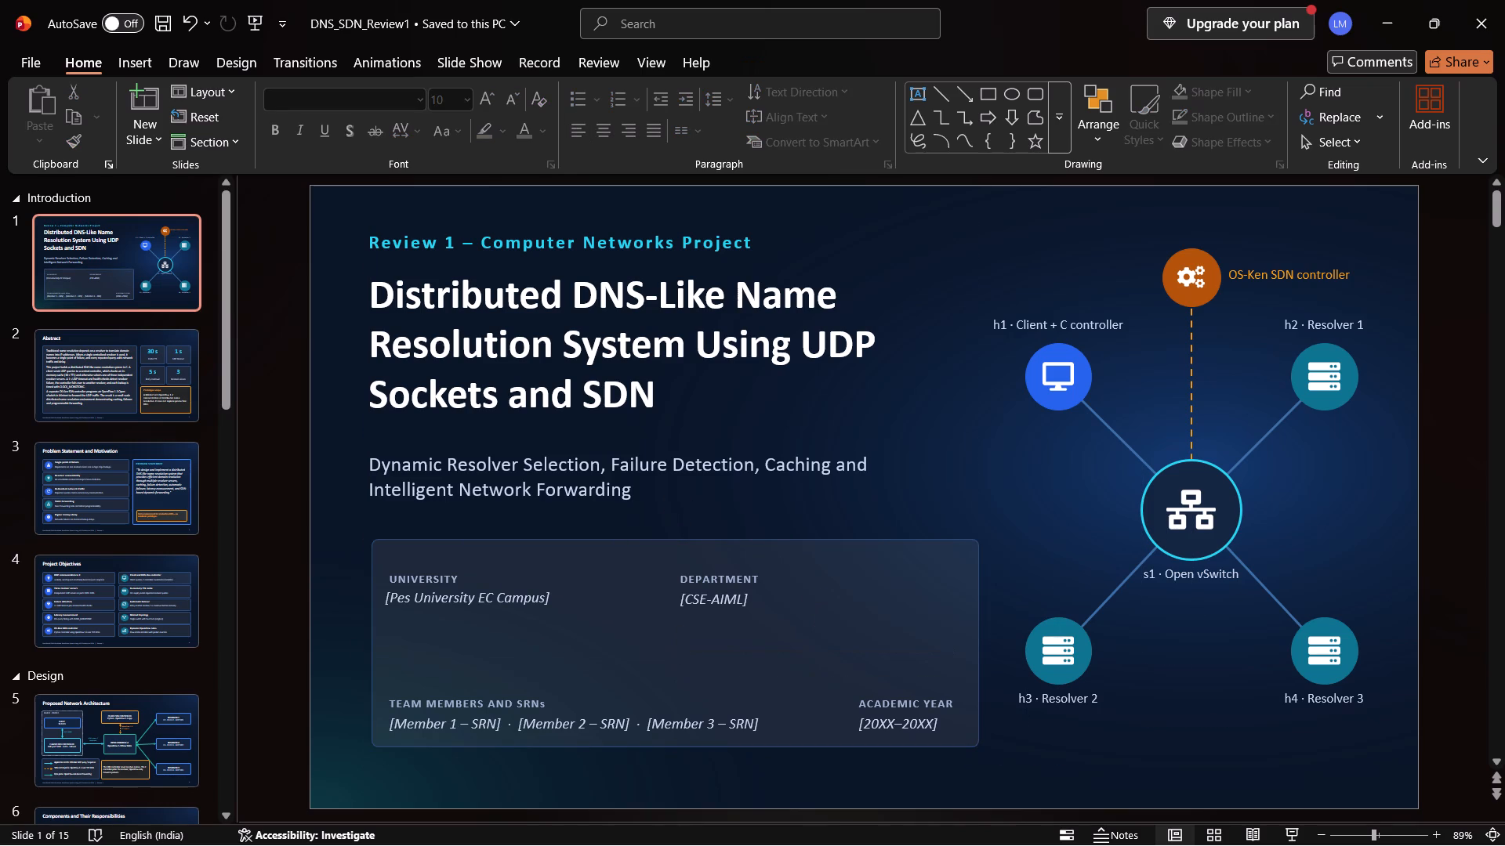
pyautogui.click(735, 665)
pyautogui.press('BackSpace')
# Delete the bracketed academic year placeholder and the text of its "ACADEMIC YEAR" label from the details card.
pyautogui.click(919, 720)
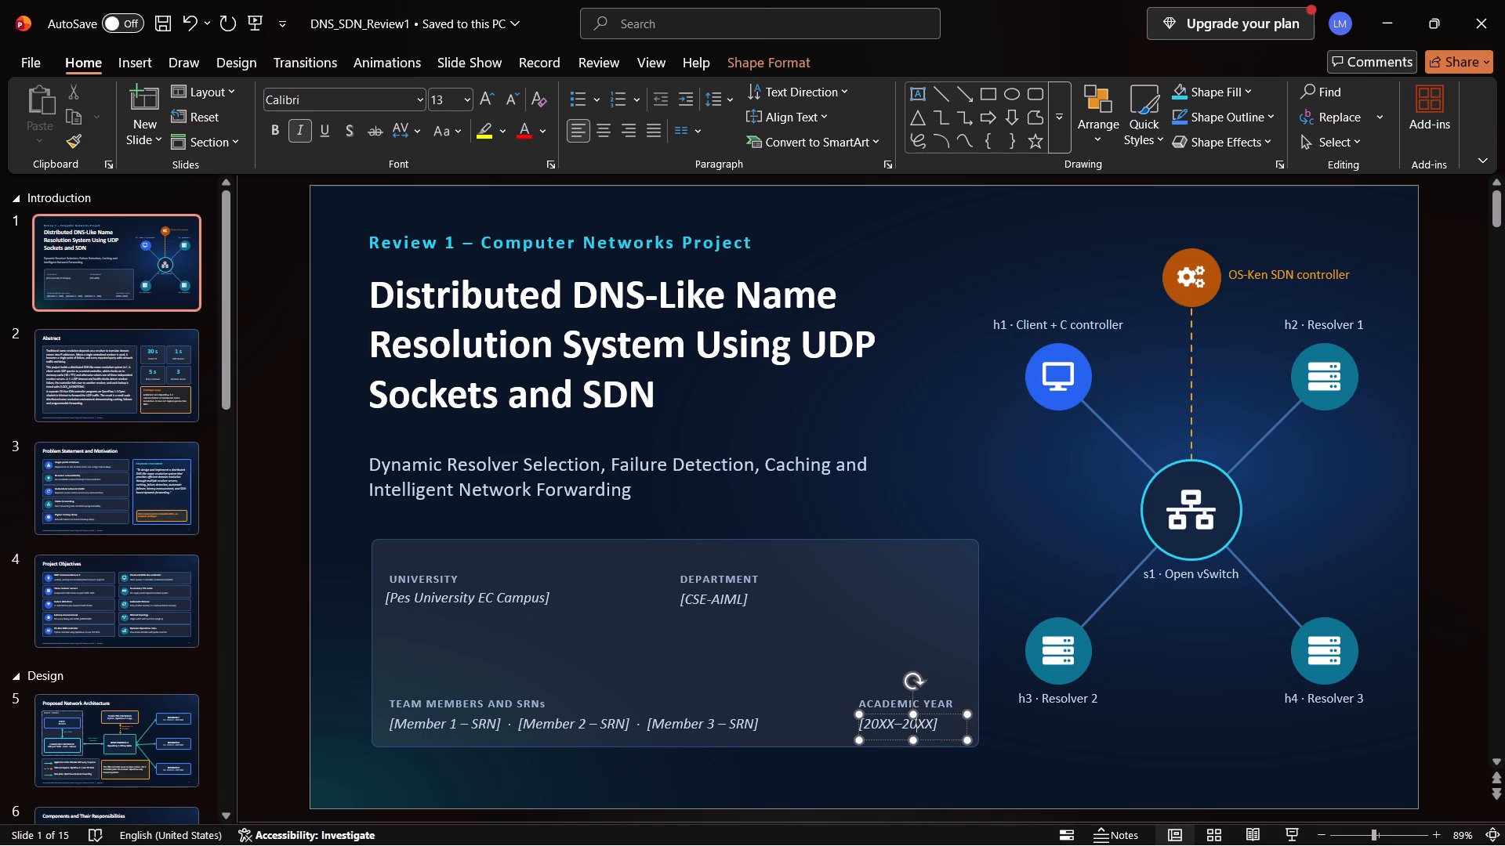
pyautogui.hotkey('ctrl', 'a')
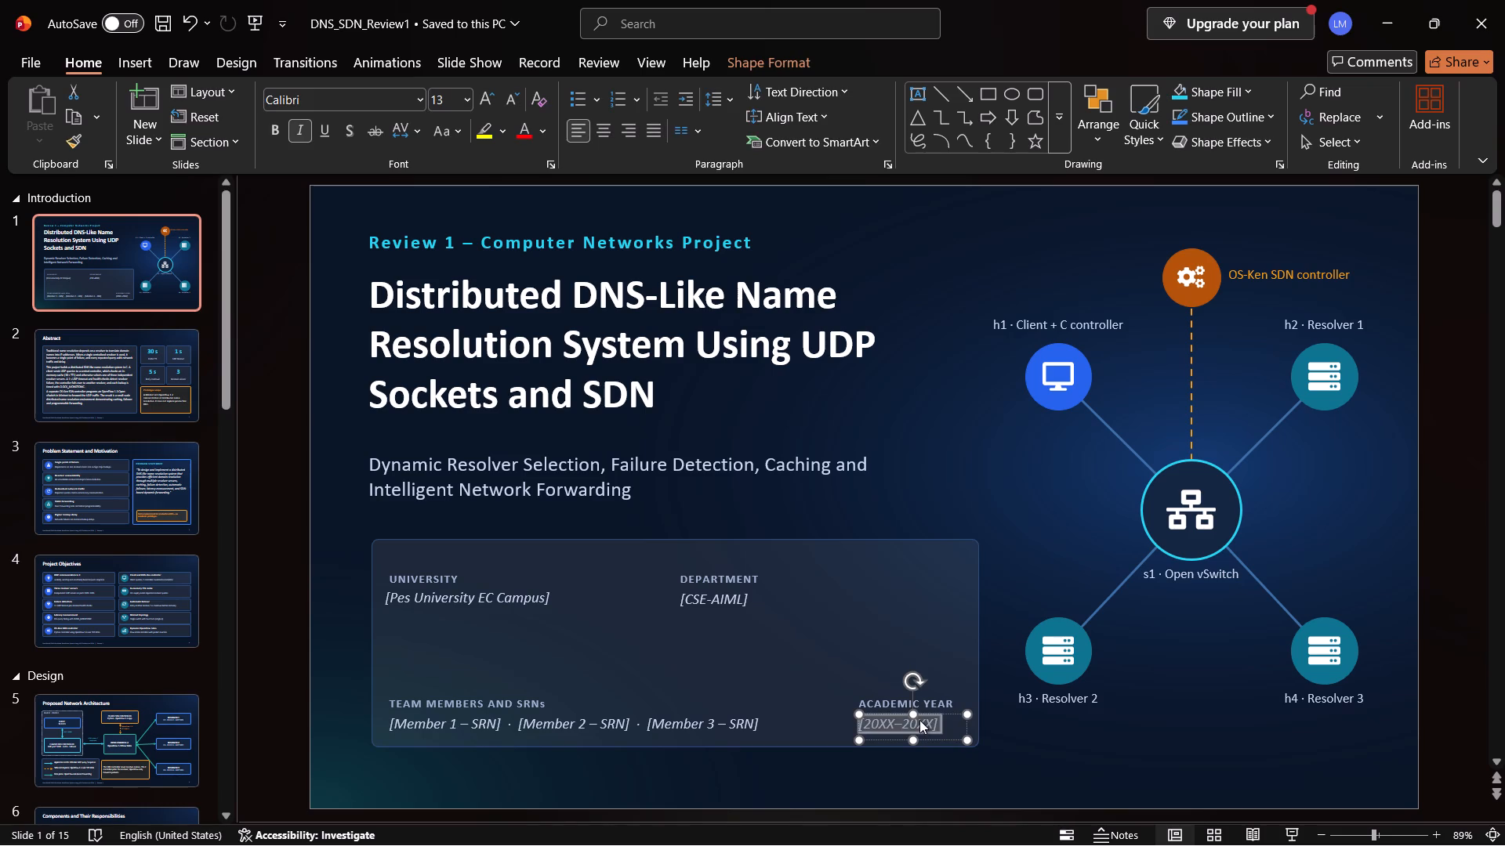
pyautogui.press('BackSpace')
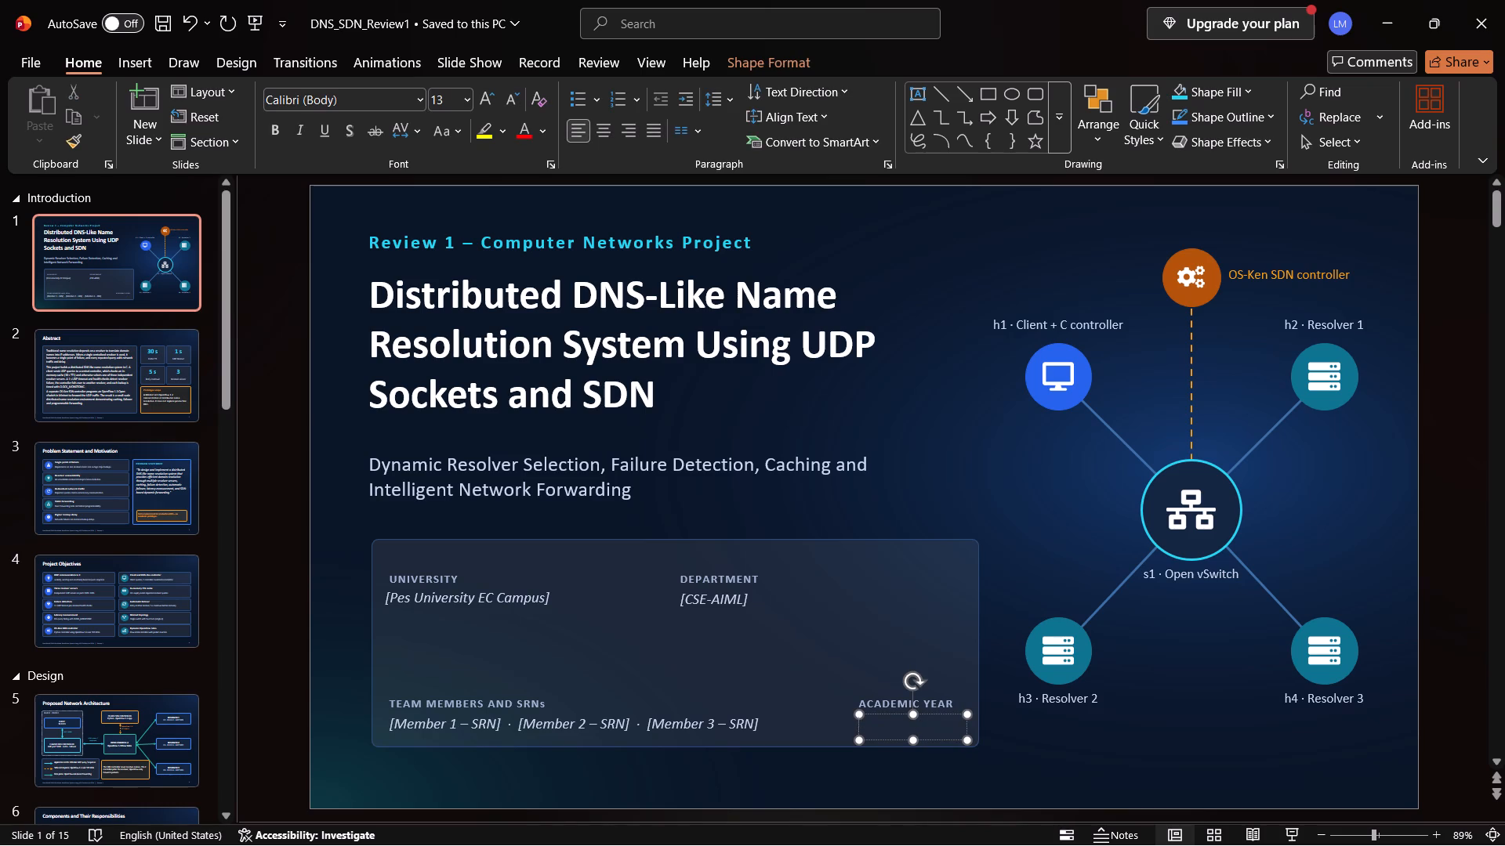
pyautogui.click(933, 703)
pyautogui.hotkey('ctrl', 'a')
pyautogui.press('BackSpace')
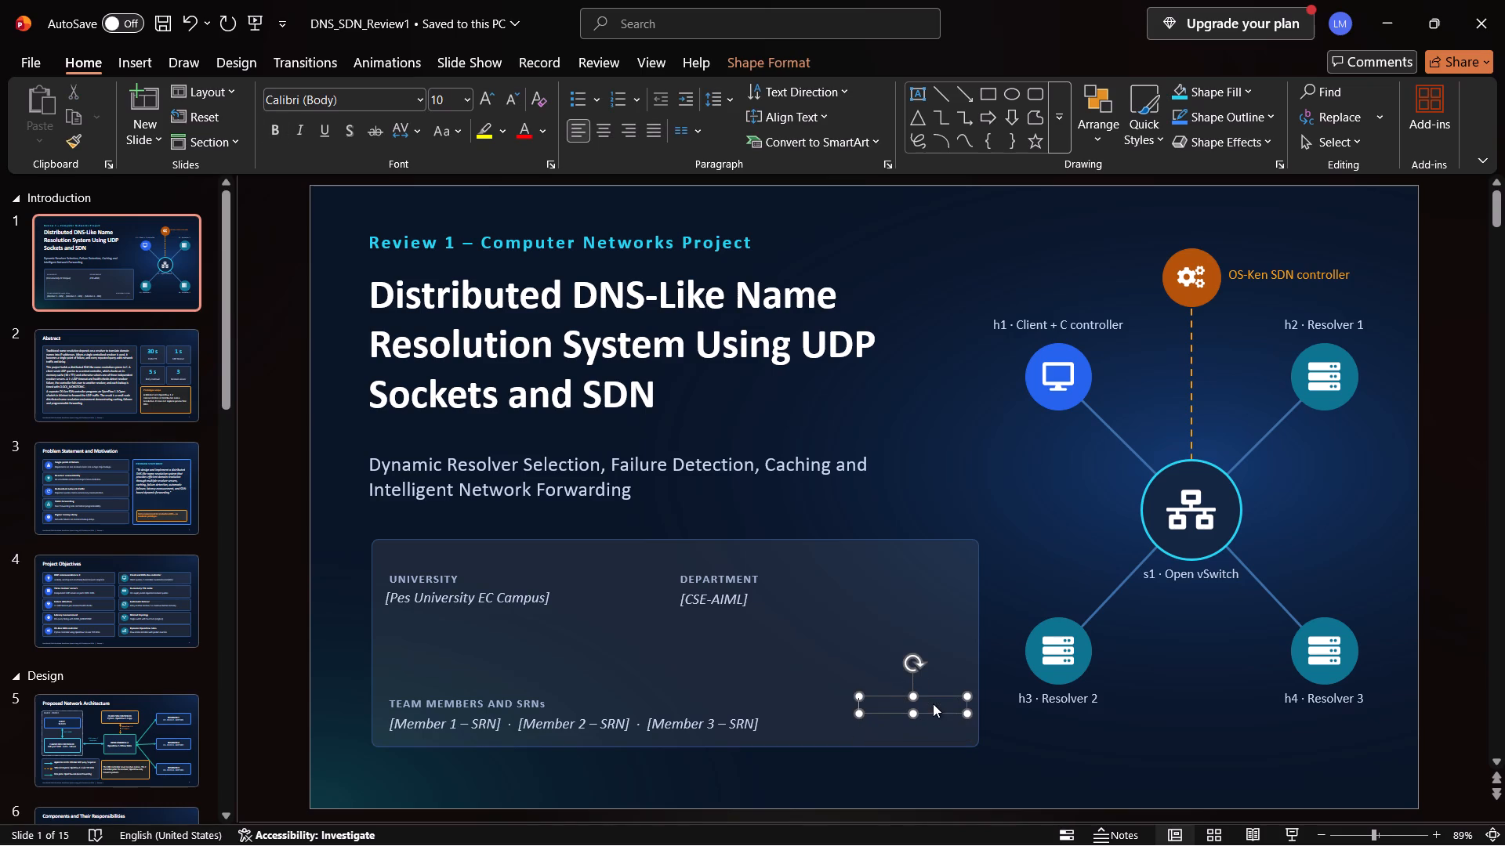
# Move the "TEAM MEMBERS AND SRNs" label up into the empty area beneath the university value, roughly aligned with it.
pyautogui.click(704, 680)
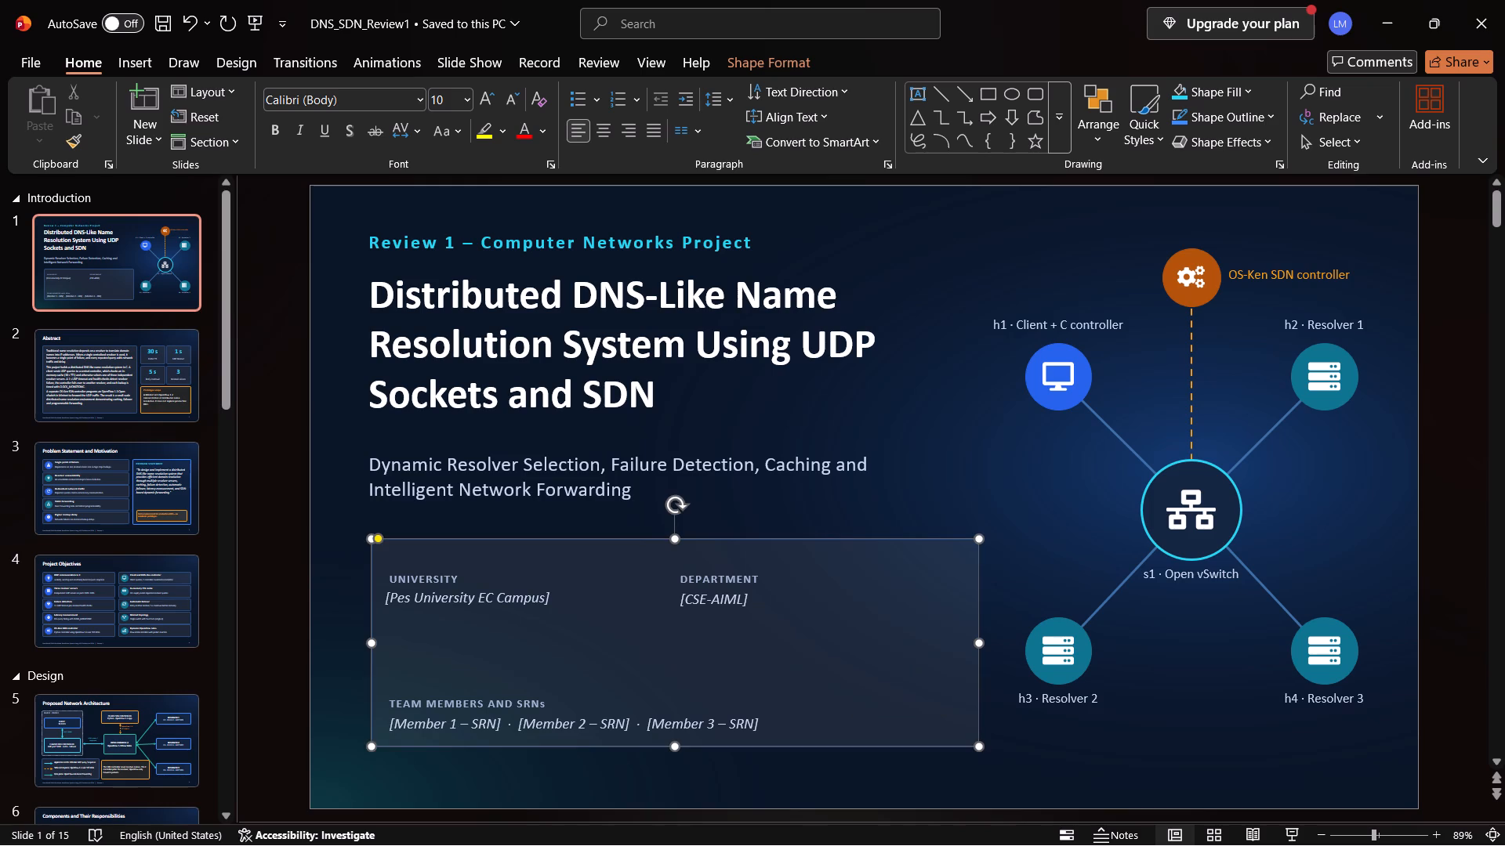
pyautogui.click(516, 707)
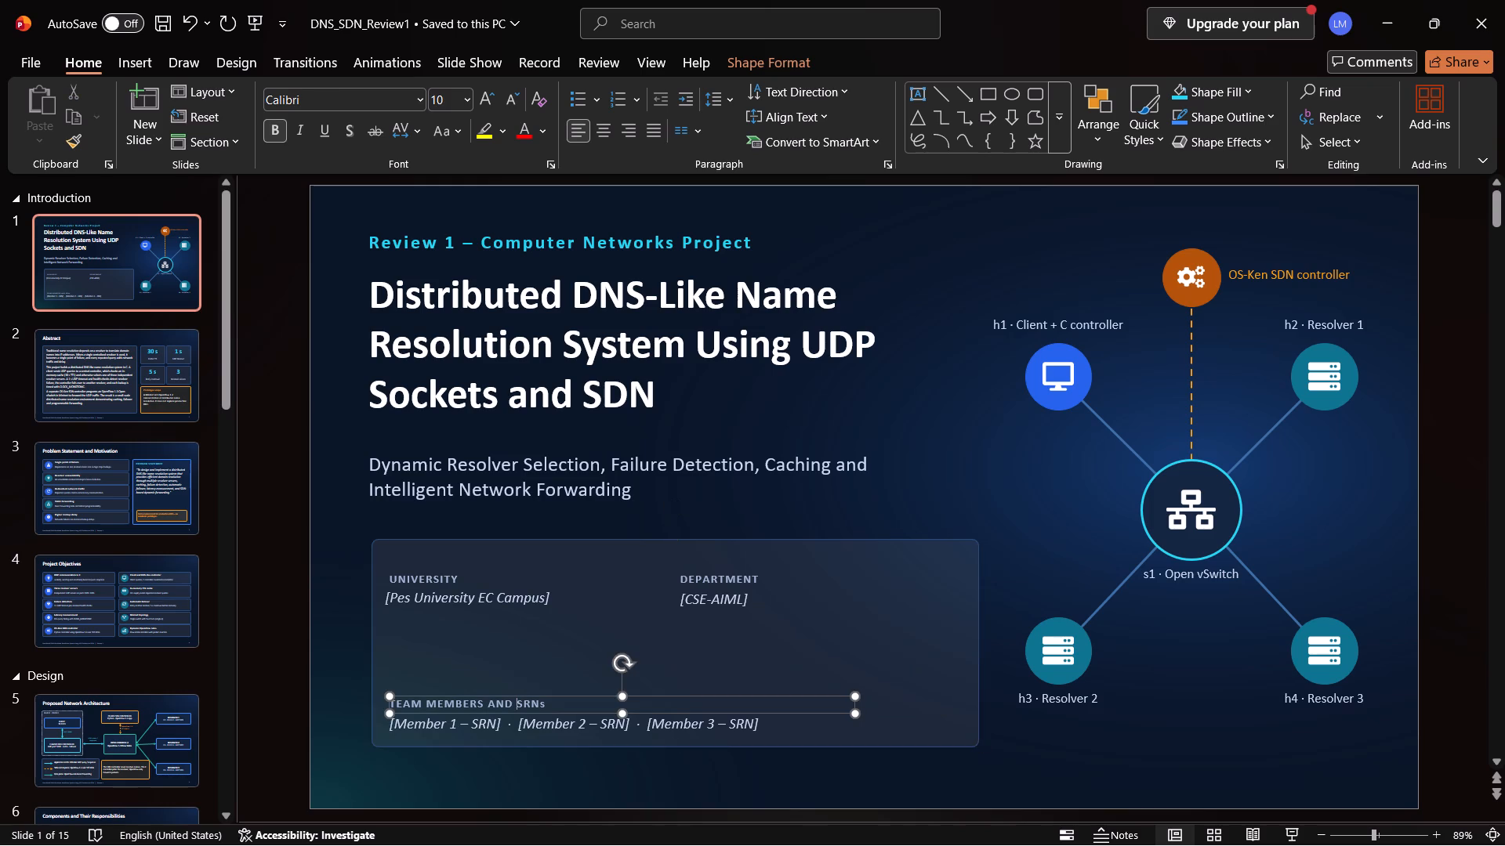
pyautogui.hotkey('ctrl', 'a')
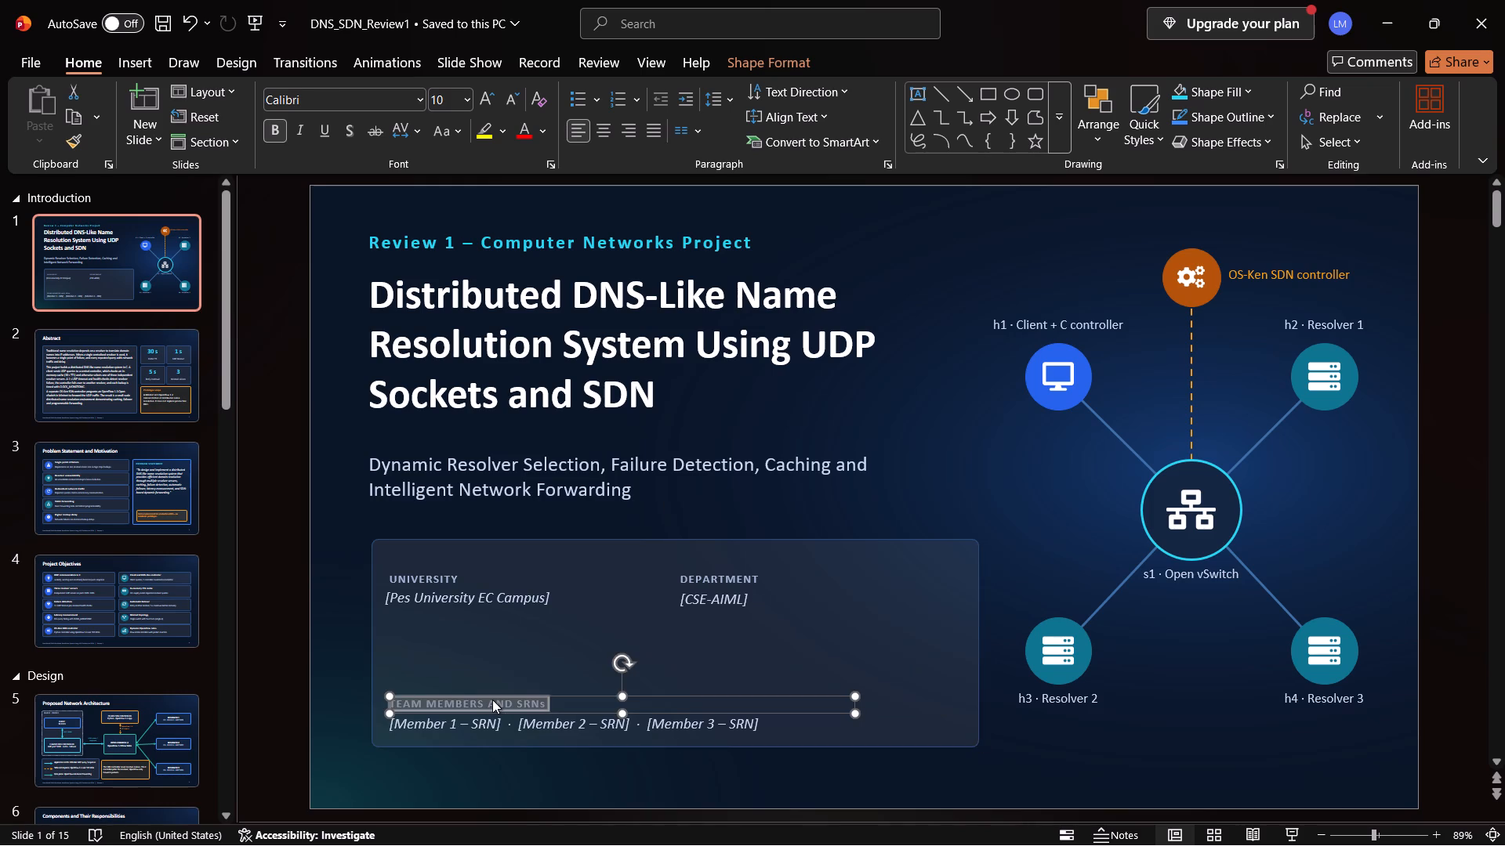
pyautogui.click(492, 700)
pyautogui.click(582, 708)
pyautogui.moveTo(582, 708); pyautogui.dragTo(566, 671)
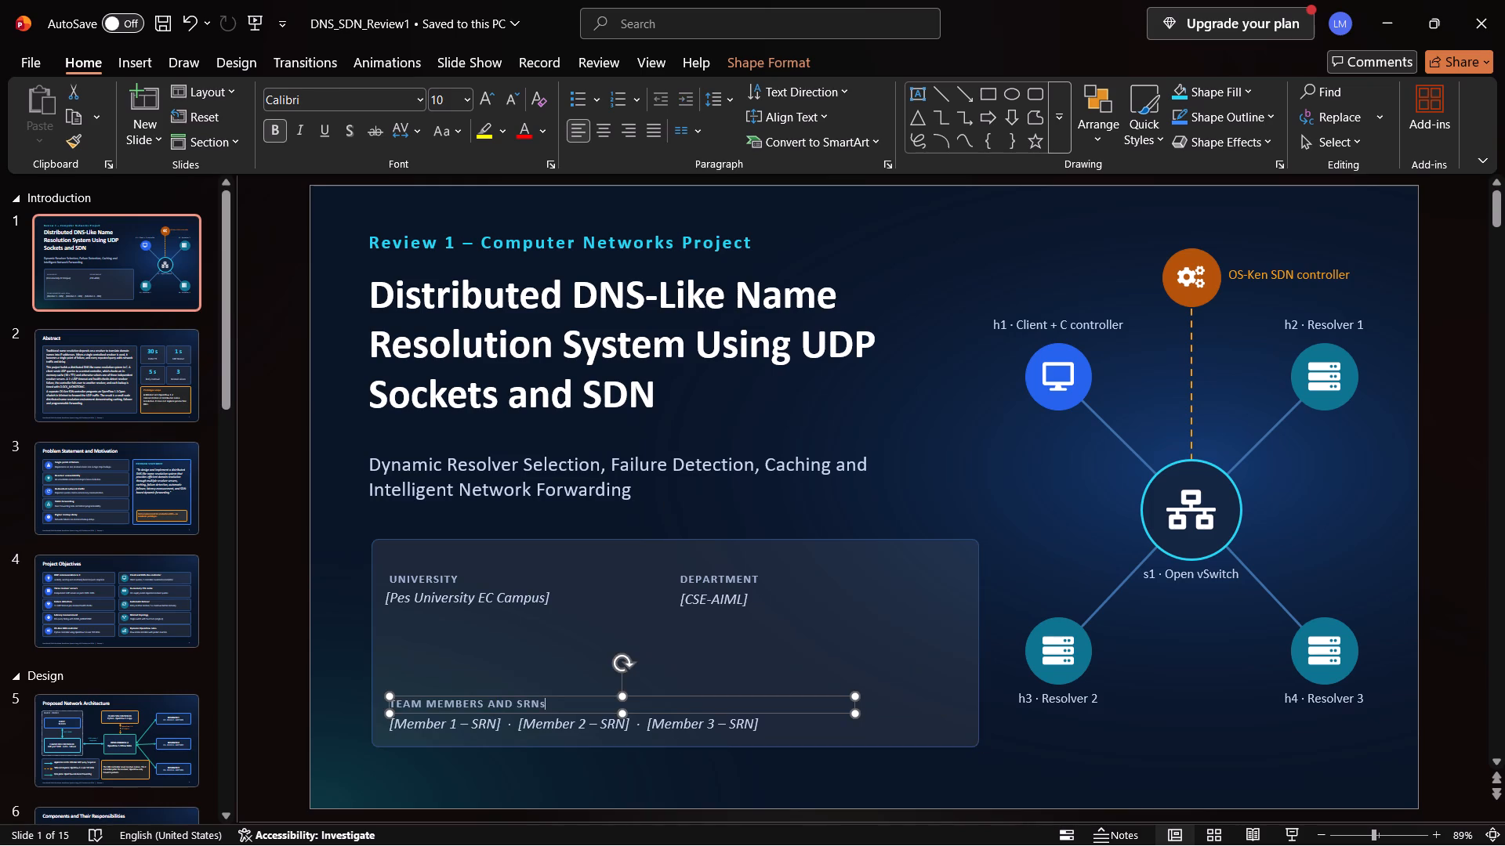
pyautogui.moveTo(566, 671); pyautogui.dragTo(625, 702)
pyautogui.click(625, 702)
pyautogui.moveTo(625, 702); pyautogui.dragTo(623, 702)
pyautogui.moveTo(623, 702); pyautogui.dragTo(584, 685)
pyautogui.doubleClick(583, 710)
pyautogui.moveTo(583, 710); pyautogui.dragTo(545, 671)
pyautogui.moveTo(559, 667); pyautogui.dragTo(590, 655)
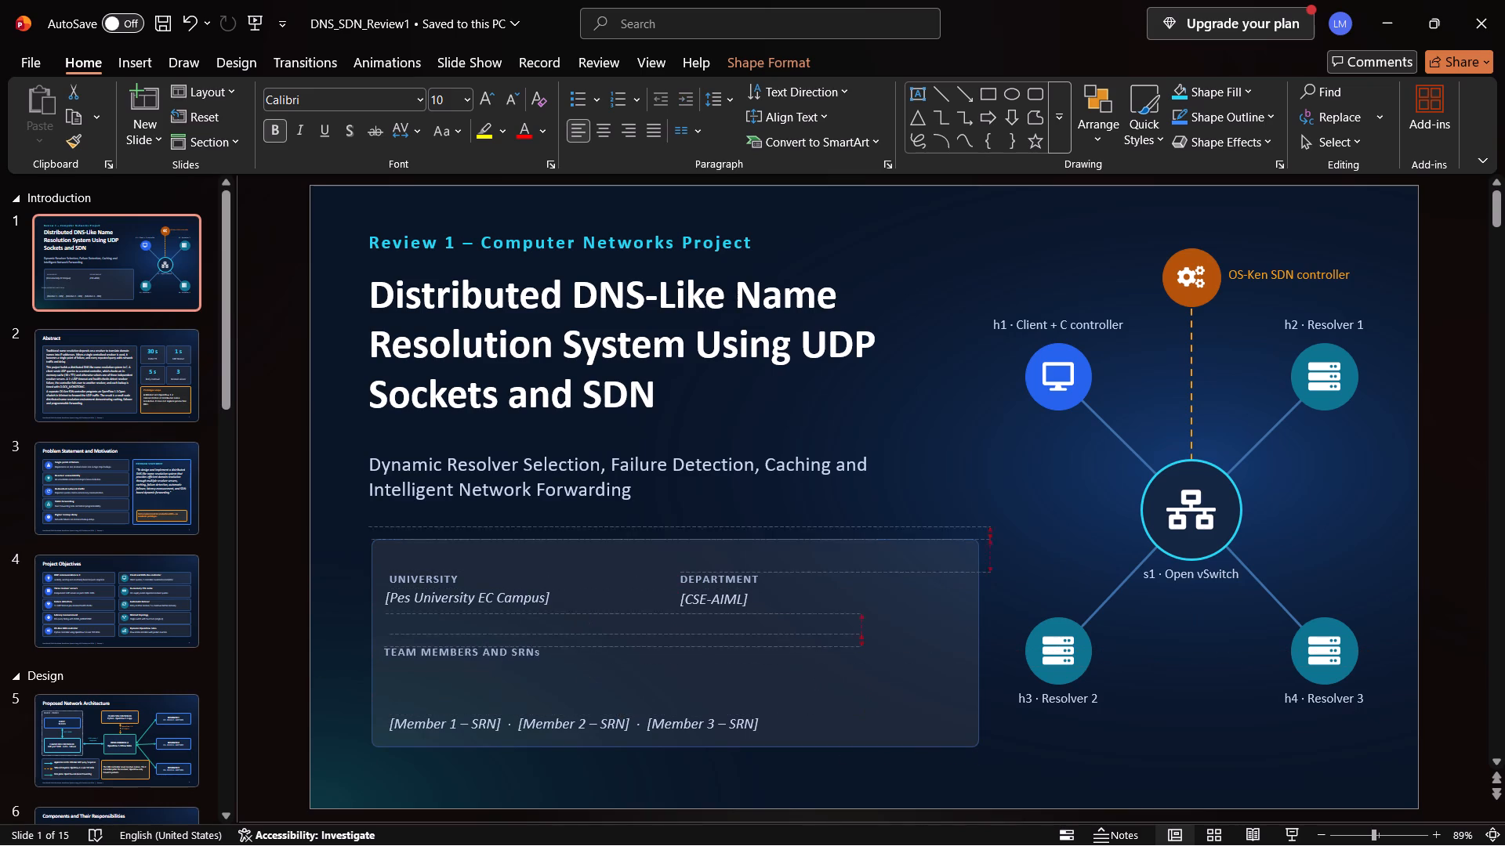
pyautogui.moveTo(590, 655); pyautogui.dragTo(592, 651)
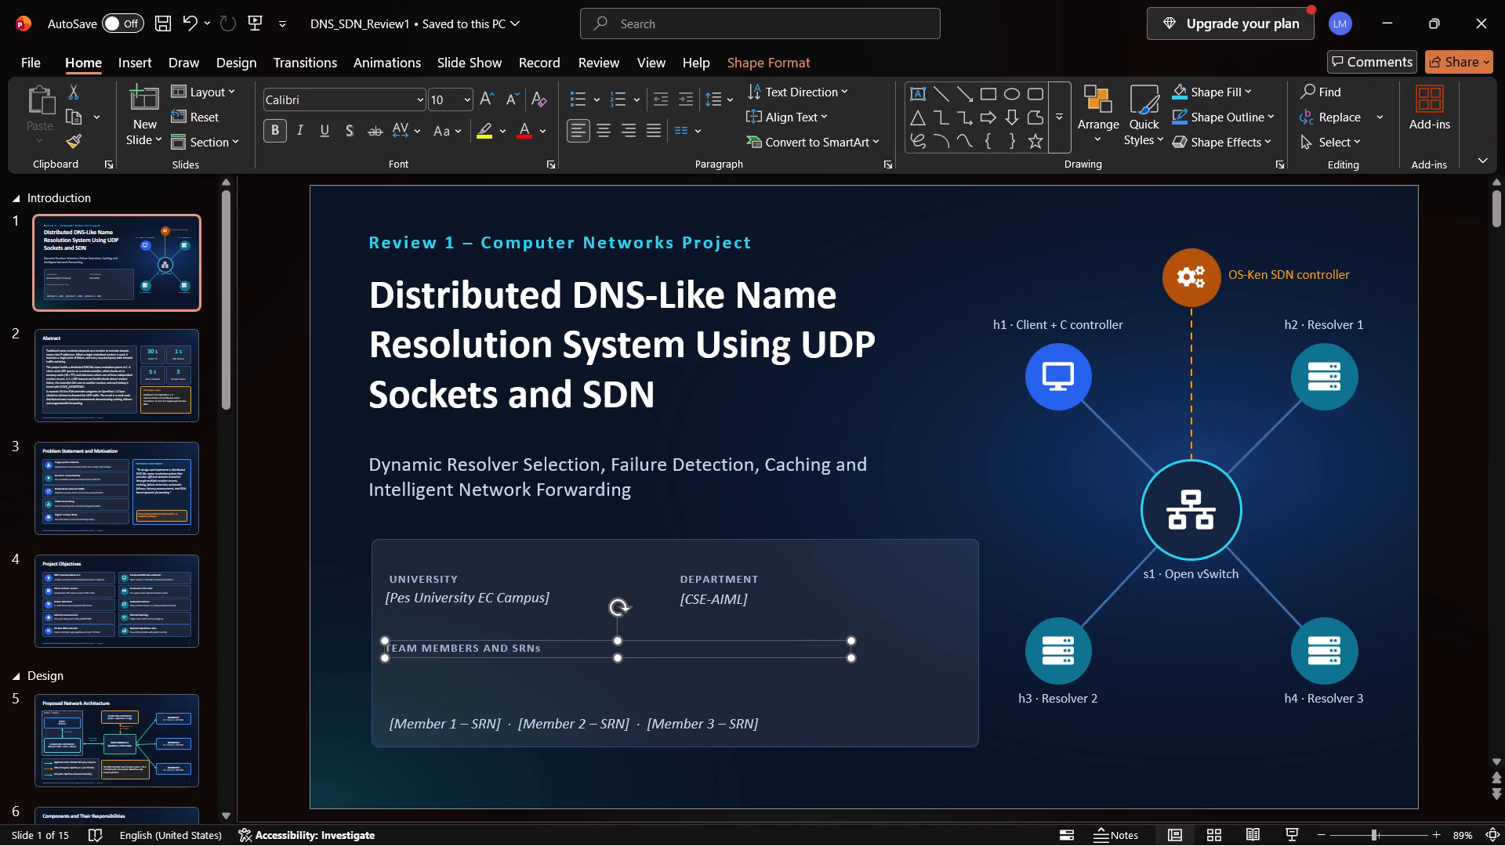
# Move the text box with the three bracketed member placeholders up to just beneath the "TEAM MEMBERS AND SRNs" label.
pyautogui.moveTo(565, 722); pyautogui.dragTo(548, 689)
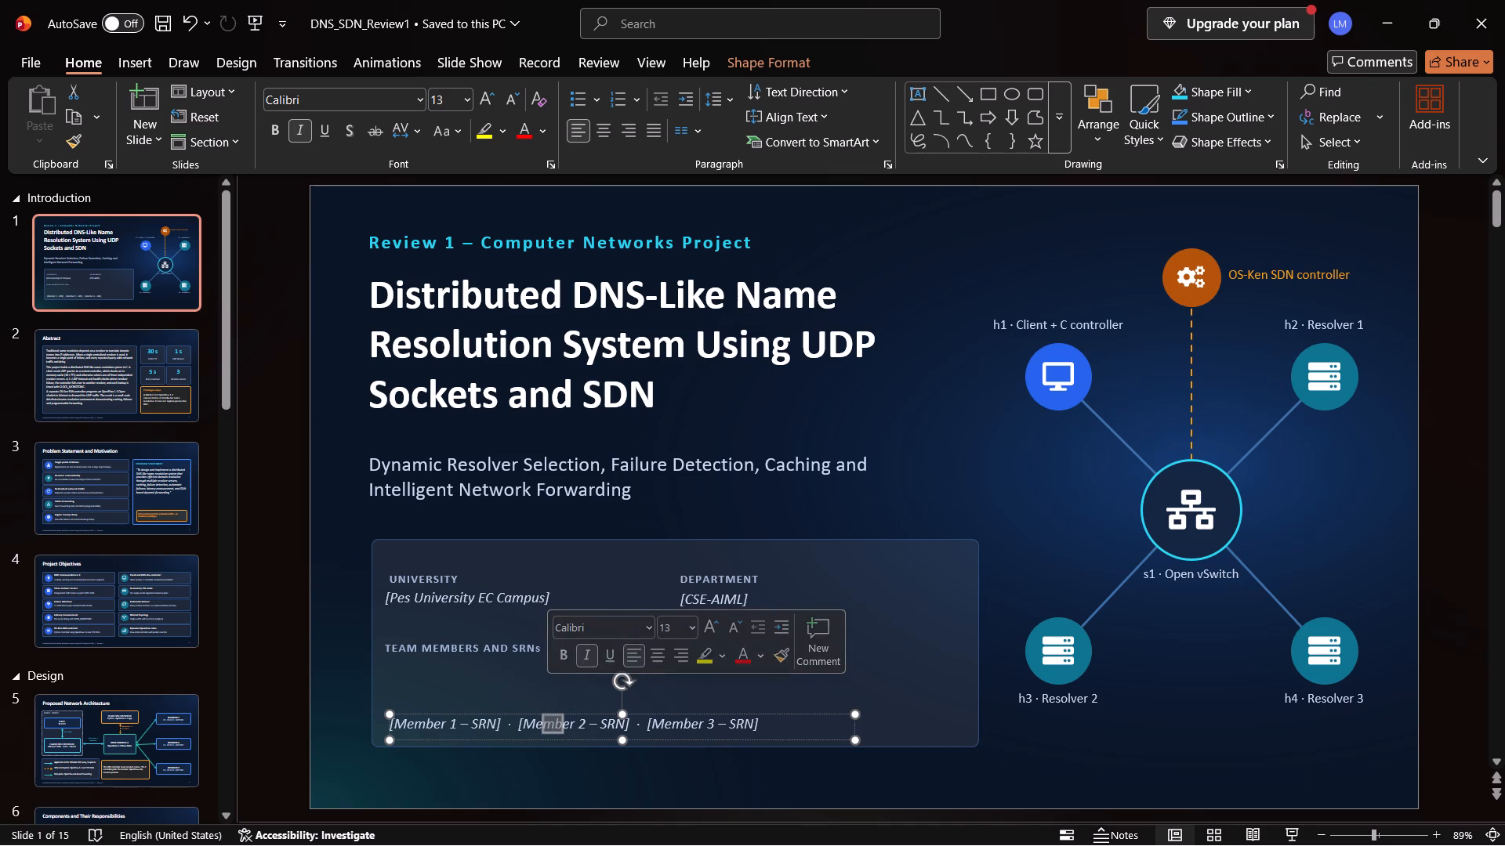
pyautogui.click(782, 714)
pyautogui.moveTo(782, 722); pyautogui.dragTo(749, 674)
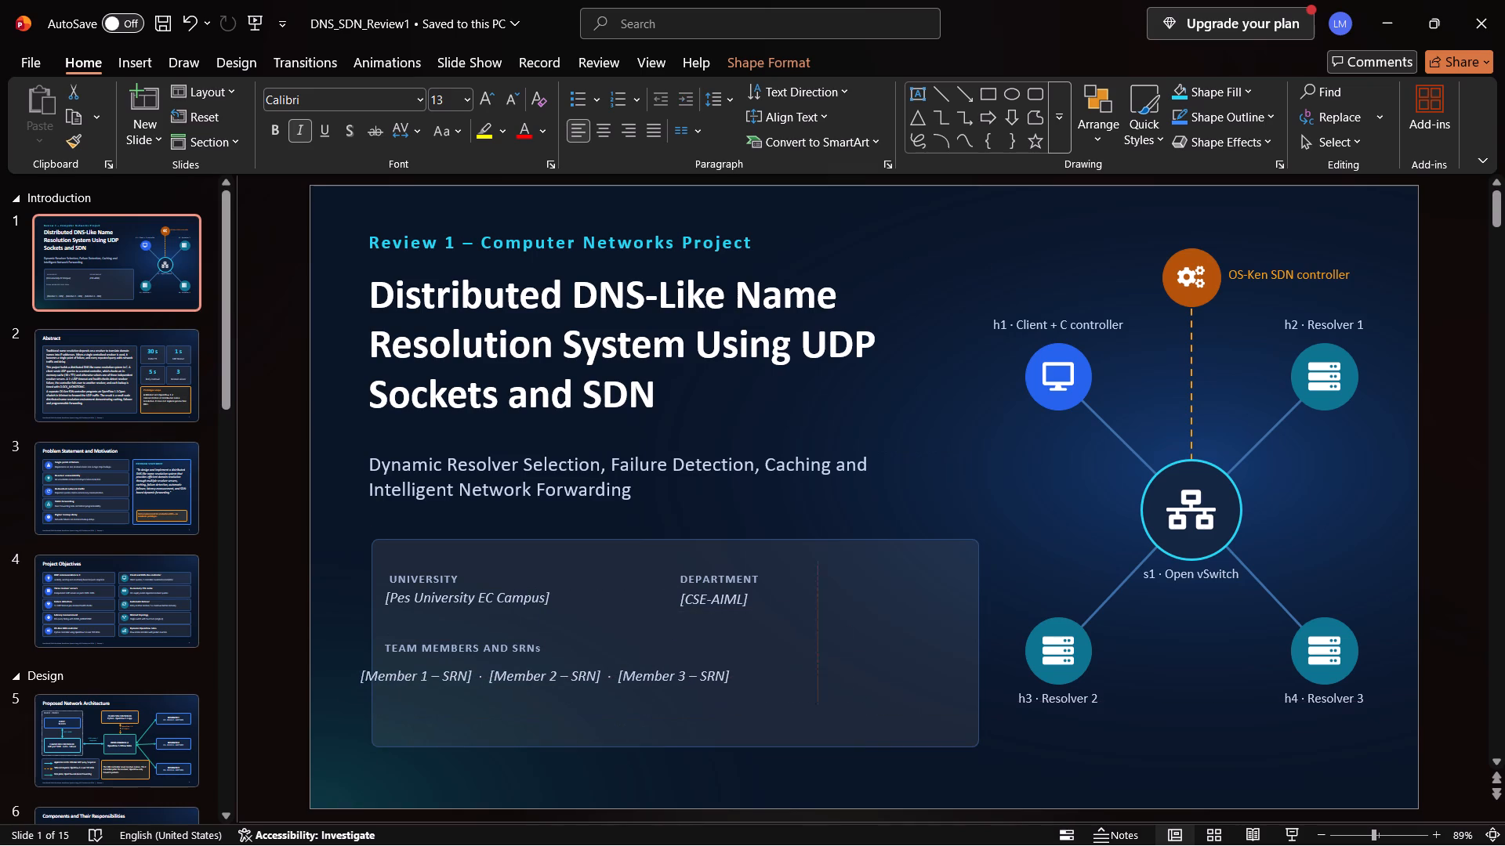
pyautogui.moveTo(749, 674); pyautogui.dragTo(774, 672)
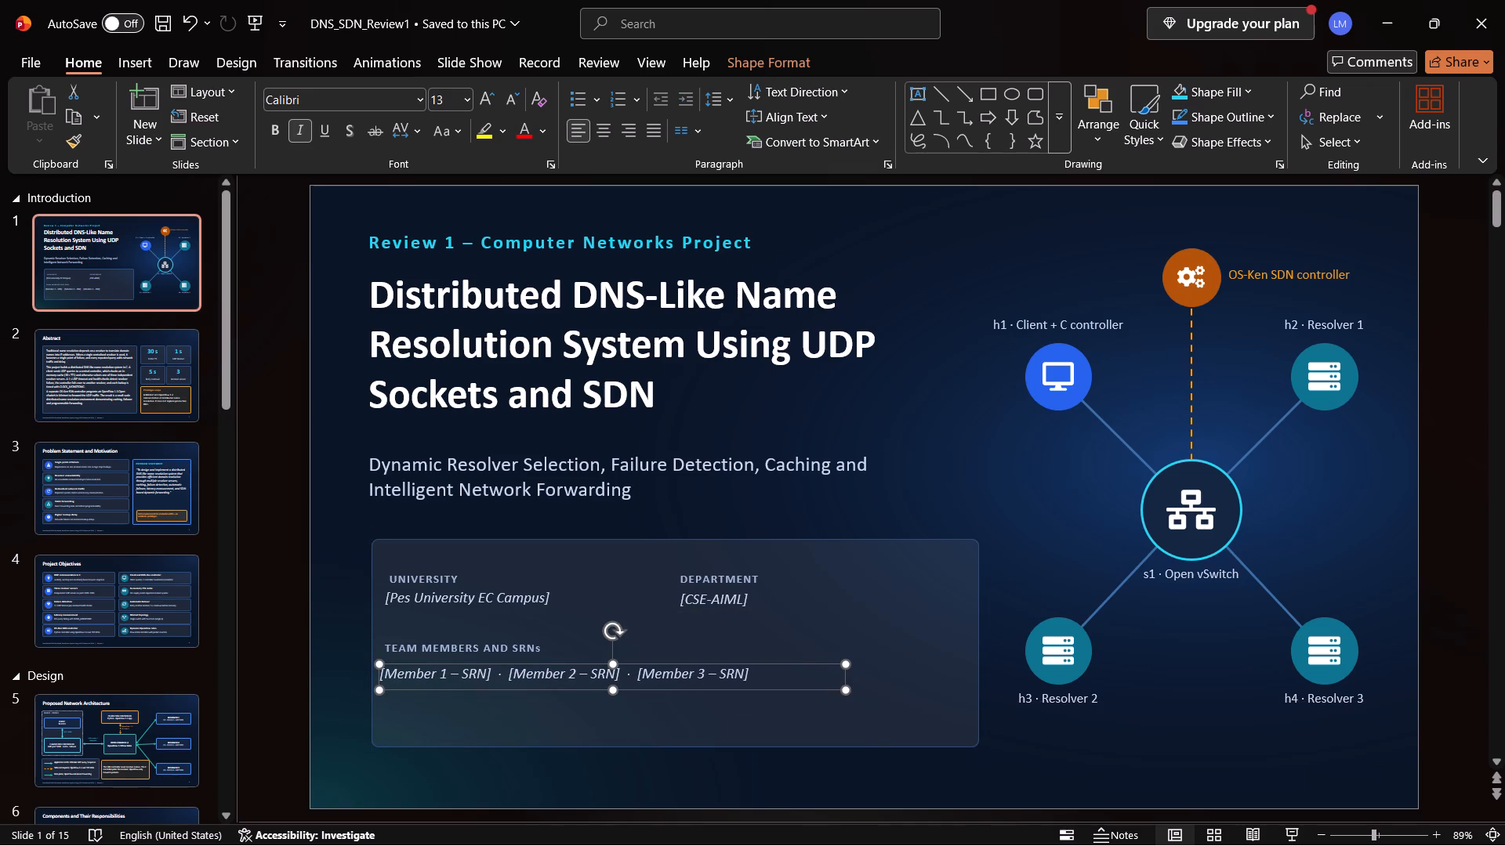
# Break the member line after "[Member 1 – SRN]" and remove the dot separator so "[Member 2 – SRN]" starts a new line.
pyautogui.click(504, 678)
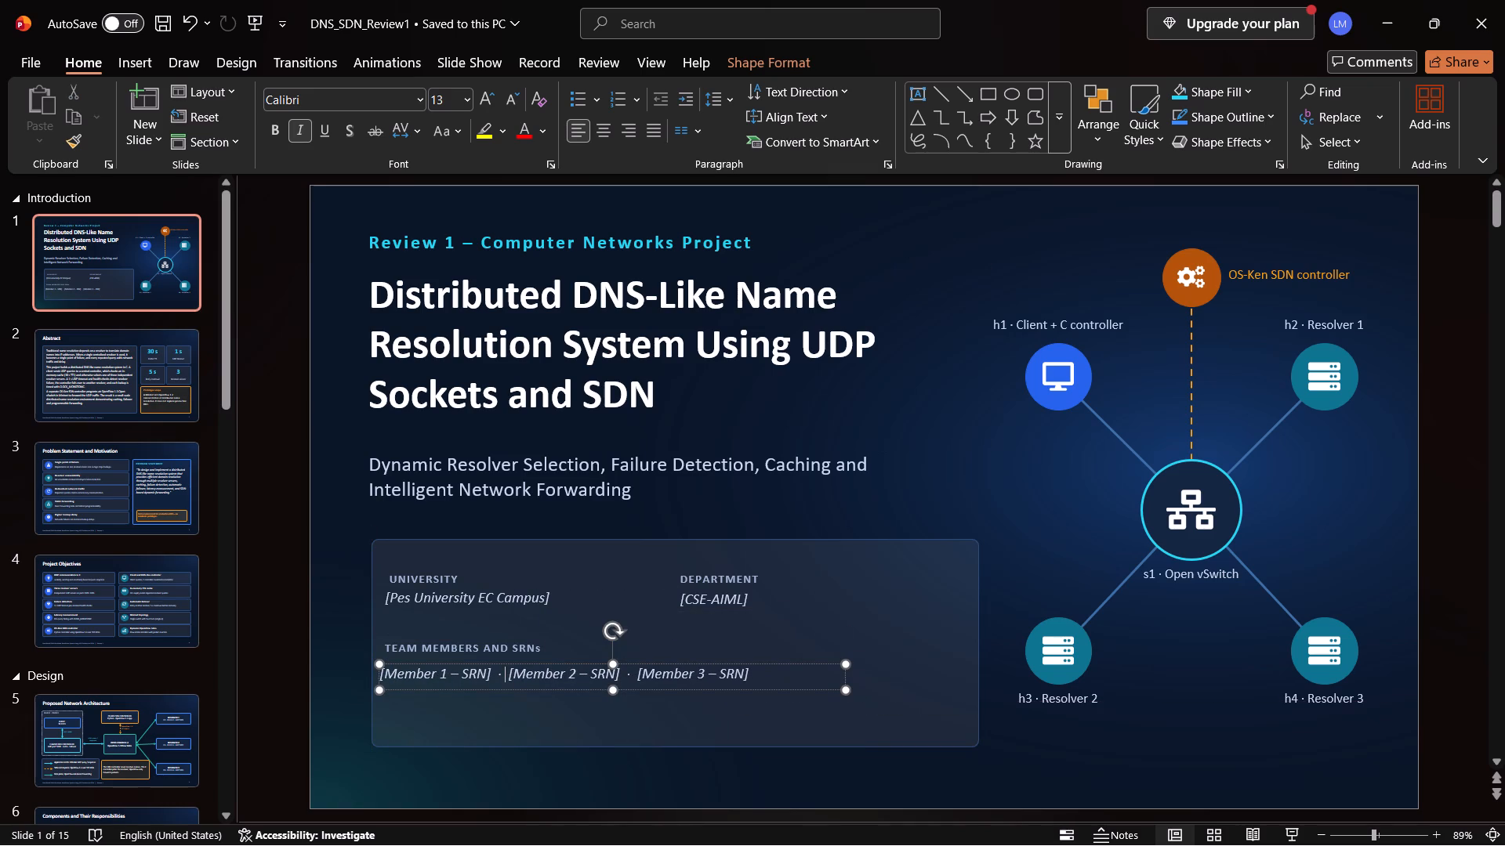
pyautogui.click(491, 675)
pyautogui.click(495, 676)
pyautogui.press('Right')
pyautogui.press('BackSpace')
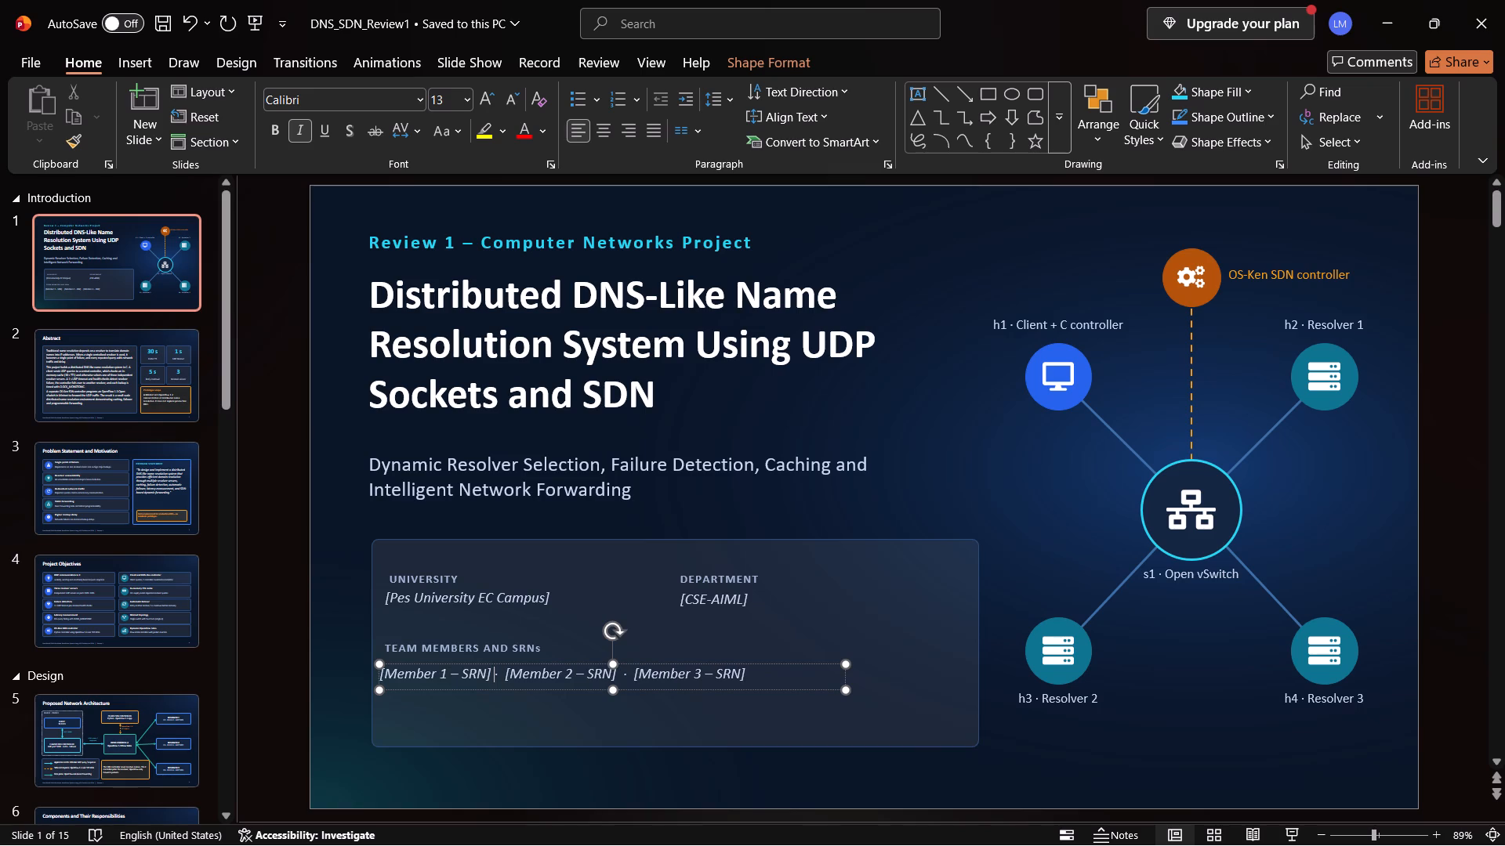
pyautogui.press('Return')
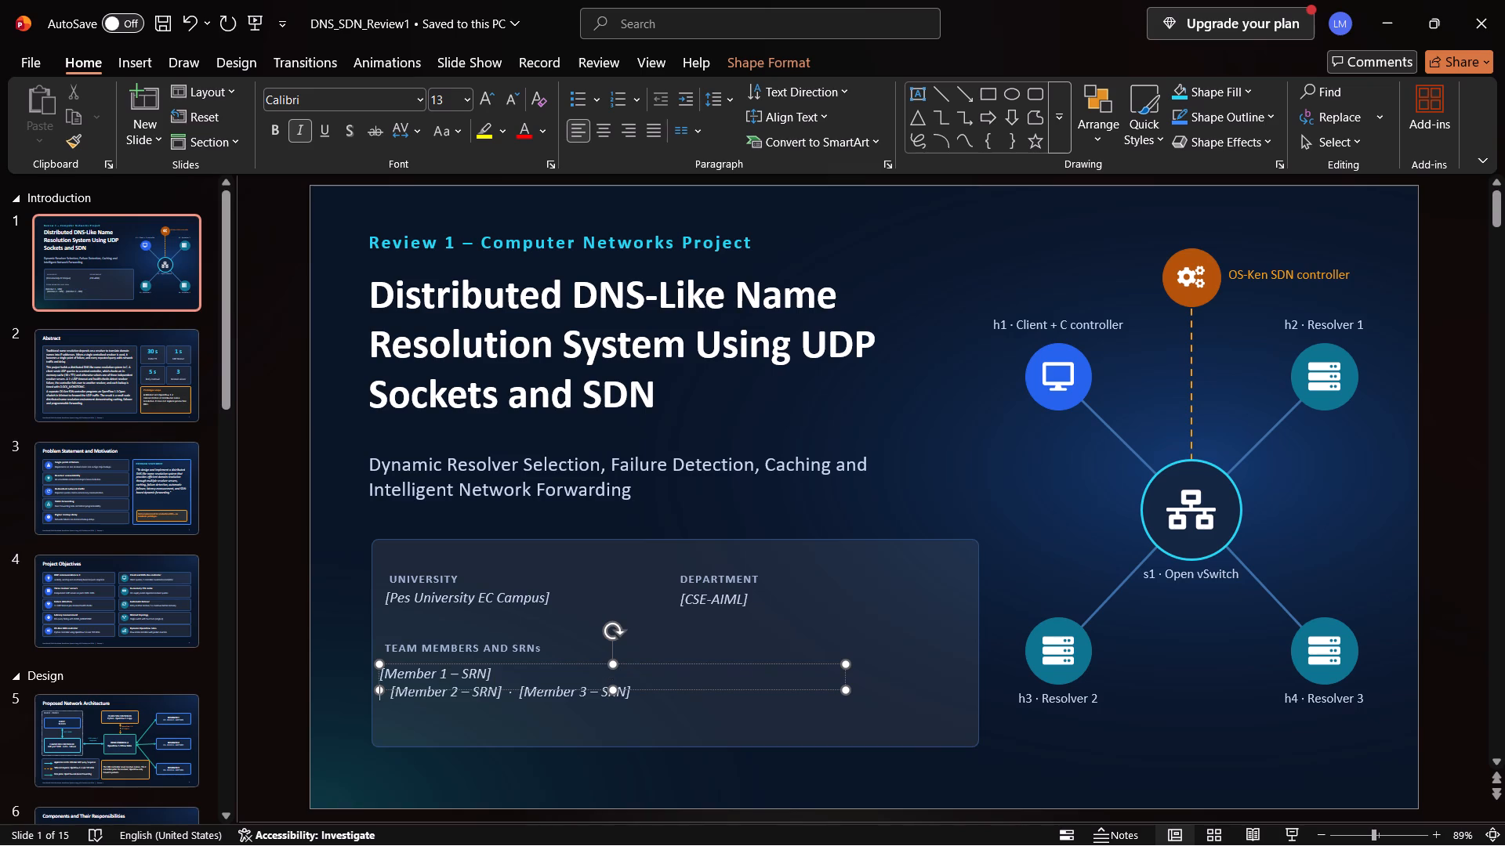
pyautogui.press('Right')
pyautogui.press('Right')
pyautogui.press('Right')
pyautogui.press('Right')
pyautogui.press('Left')
pyautogui.press('BackSpace')
pyautogui.press('BackSpace')
pyautogui.press('BackSpace')
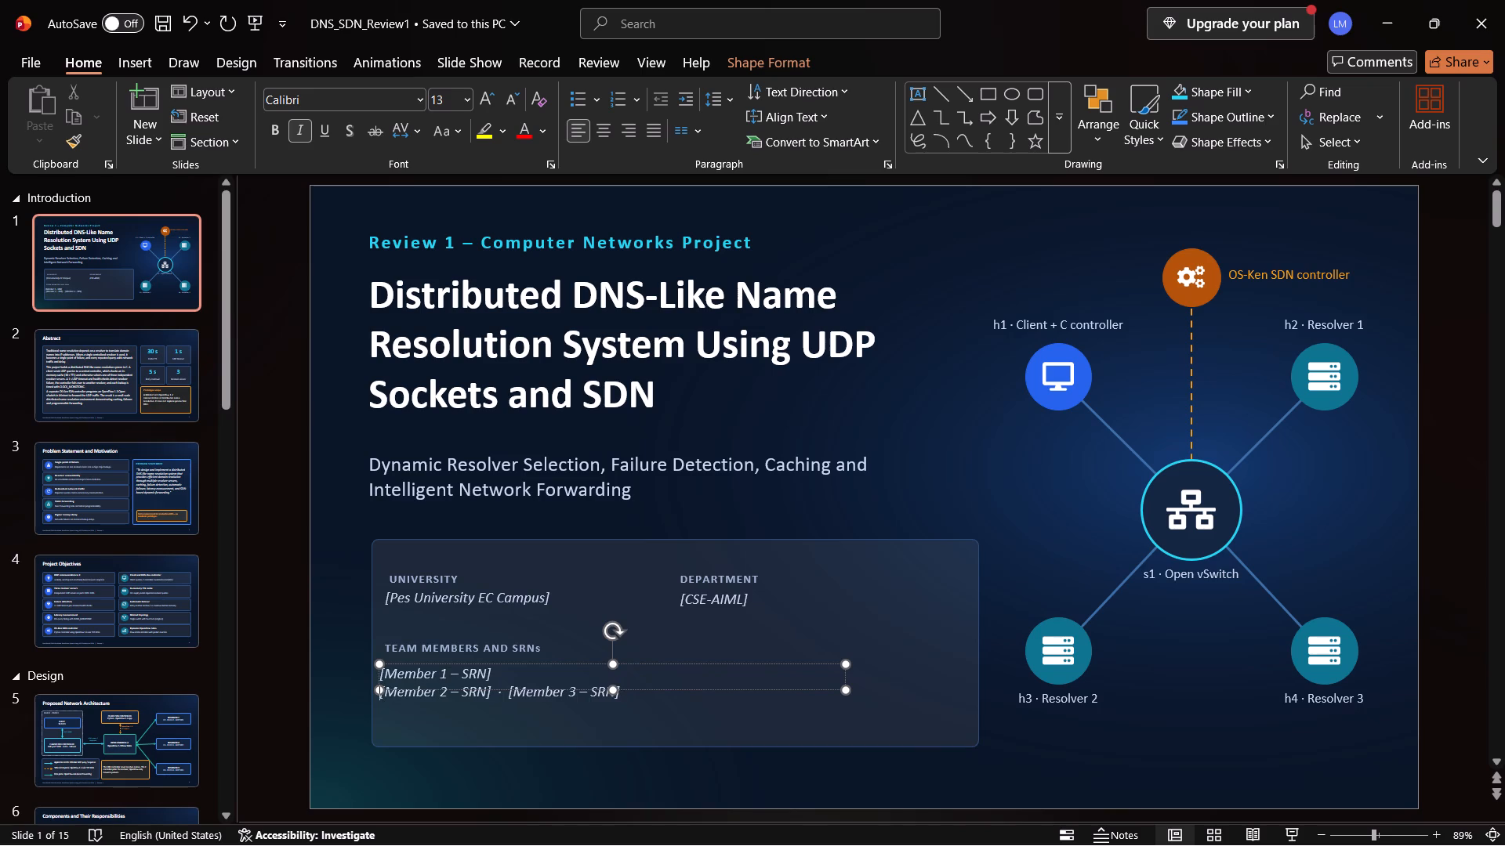
# Remove the dot separator after "[Member 2 – SRN]" and put "[Member 3 – SRN]" on its own line.
pyautogui.press('Right')
pyautogui.press('Right')
pyautogui.press('Right')
pyautogui.press('Right')
pyautogui.press('Right')
pyautogui.press('Right')
pyautogui.press('Right')
pyautogui.press('Right')
pyautogui.press('Right')
pyautogui.press('Right')
pyautogui.press('Right')
pyautogui.press('Right')
pyautogui.press('Right')
pyautogui.press('Right')
pyautogui.press('Right')
pyautogui.press('Right')
pyautogui.press('Right')
pyautogui.press('Right')
pyautogui.press('Right')
pyautogui.press('Right')
pyautogui.press('Right')
pyautogui.press('Left')
pyautogui.press('BackSpace')
pyautogui.press('BackSpace')
pyautogui.press('BackSpace')
pyautogui.press('BackSpace')
pyautogui.press('BackSpace')
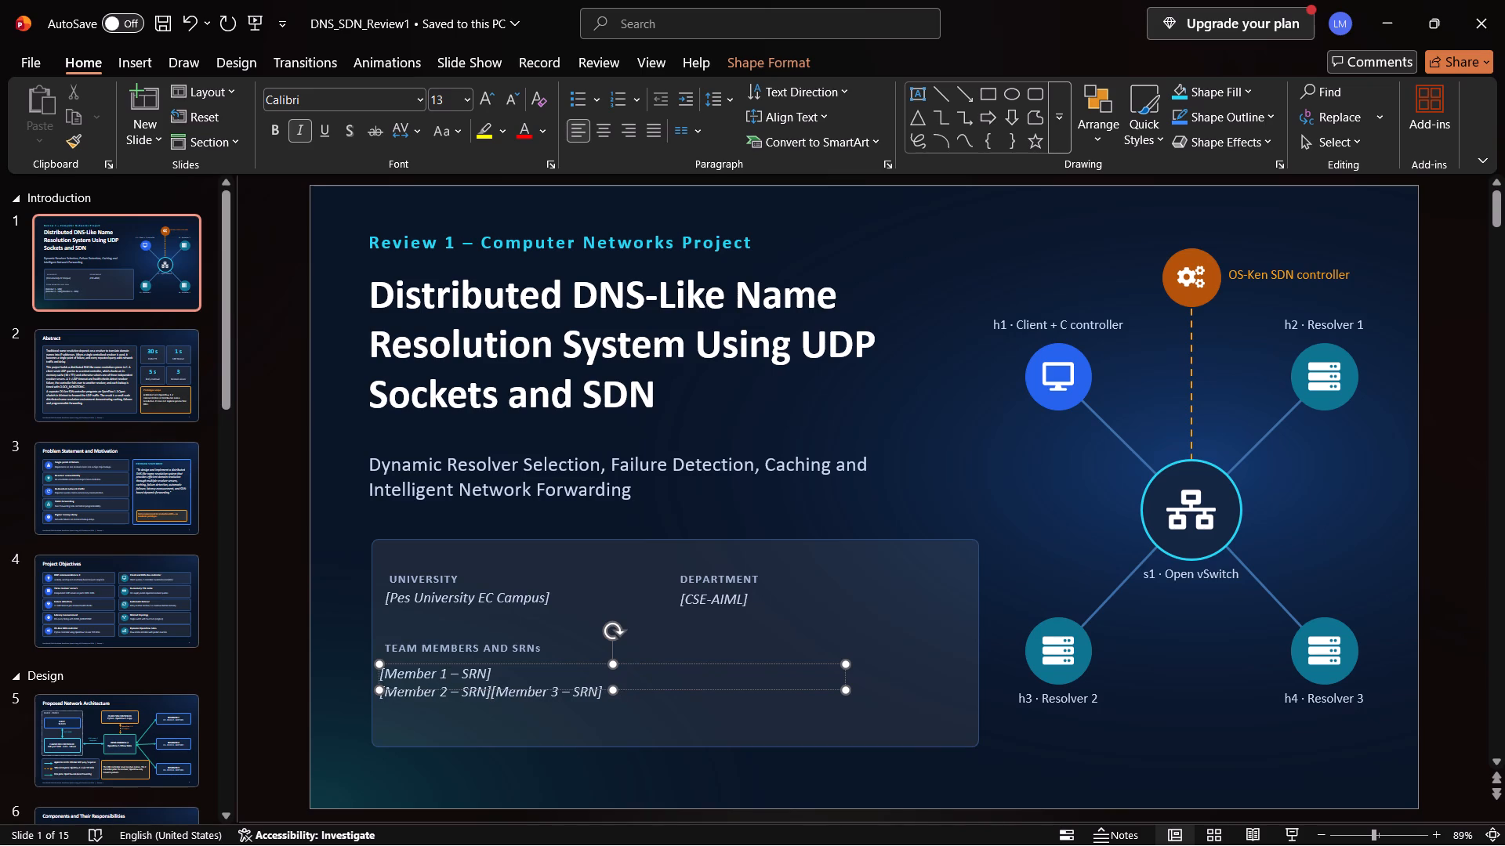
pyautogui.press('Return')
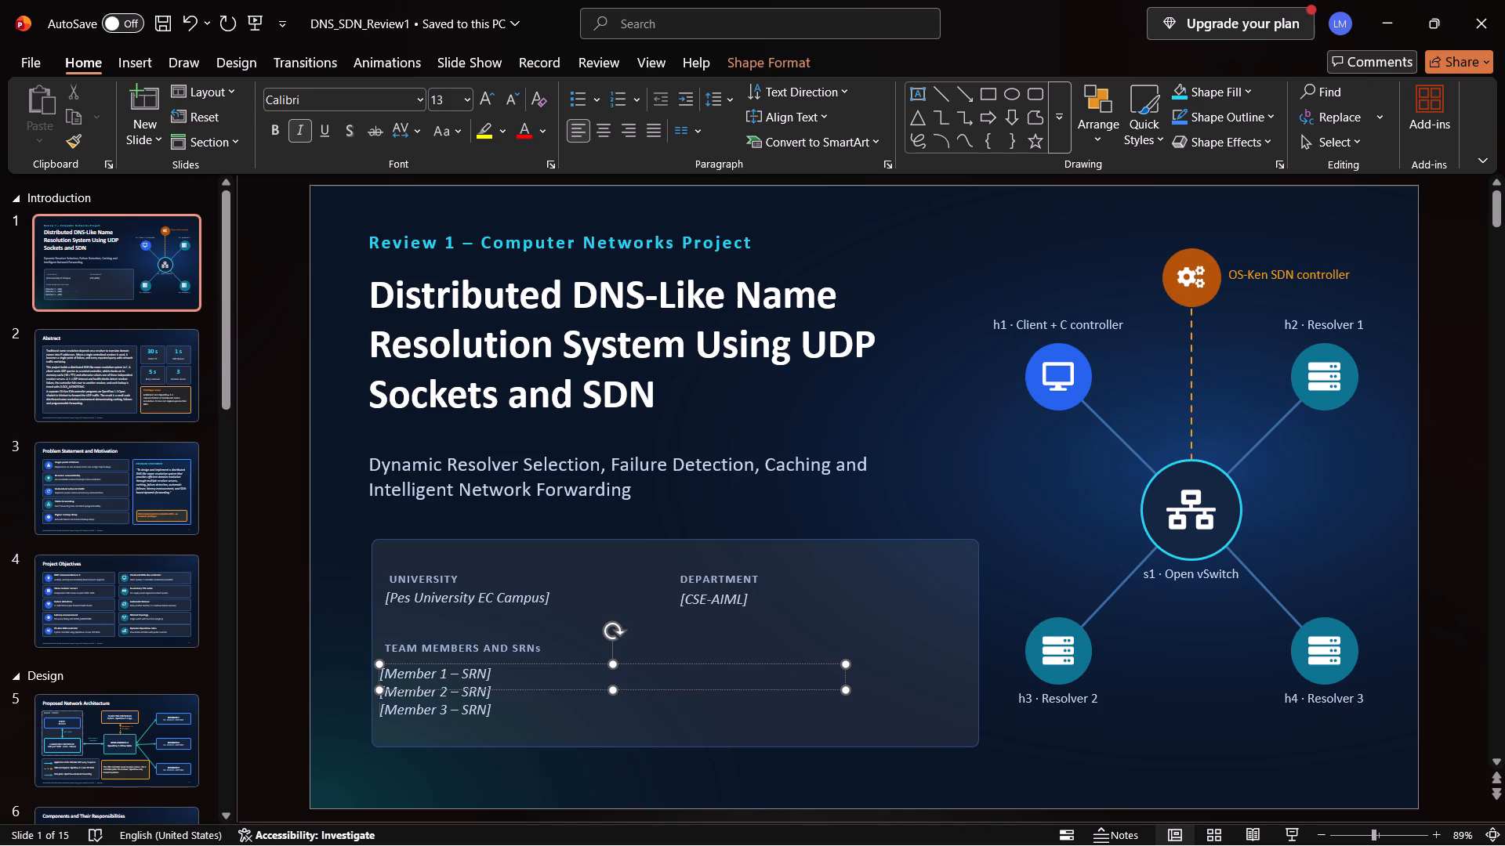
# Replace "Member 1" in the first team member entry with the first member's given name in capitals.
pyautogui.click(444, 678)
pyautogui.press('BackSpace')
pyautogui.press('BackSpace')
pyautogui.press('BackSpace')
pyautogui.press('BackSpace')
pyautogui.press('BackSpace')
pyautogui.press('BackSpace')
pyautogui.press('BackSpace')
pyautogui.press('BackSpace')
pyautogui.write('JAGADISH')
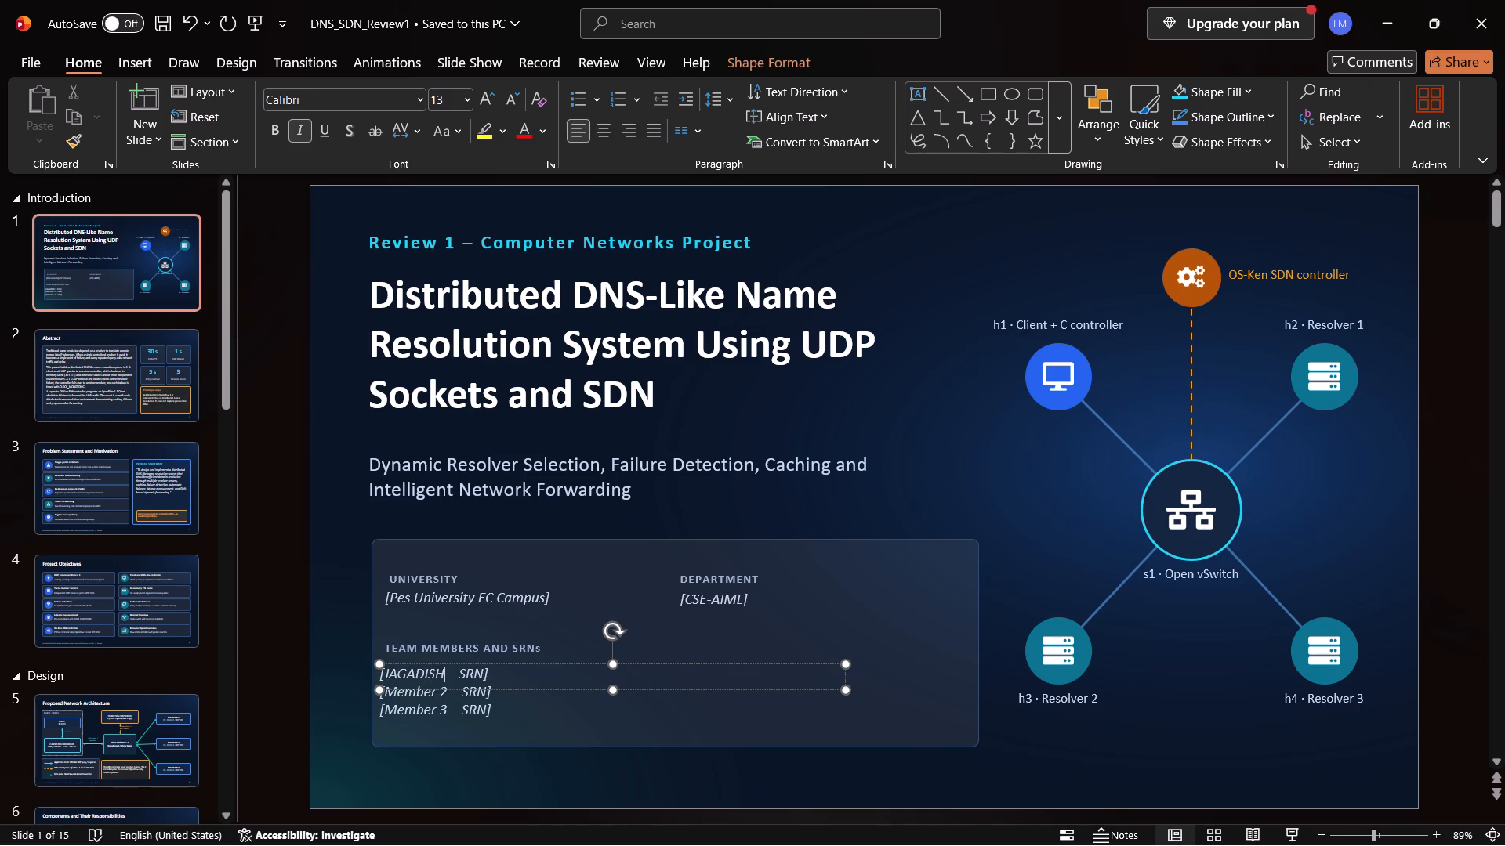
# Replace the "SRN" placeholder in the first team member entry with that member's SRN.
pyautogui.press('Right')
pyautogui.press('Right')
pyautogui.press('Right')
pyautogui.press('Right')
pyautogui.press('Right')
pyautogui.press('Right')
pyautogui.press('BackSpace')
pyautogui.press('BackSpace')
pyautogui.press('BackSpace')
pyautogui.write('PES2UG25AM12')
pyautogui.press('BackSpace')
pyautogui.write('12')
# Copy the first member's SRN and paste it over the "SRN" placeholders in the second and third member entries.
pyautogui.moveTo(567, 675); pyautogui.dragTo(460, 671)
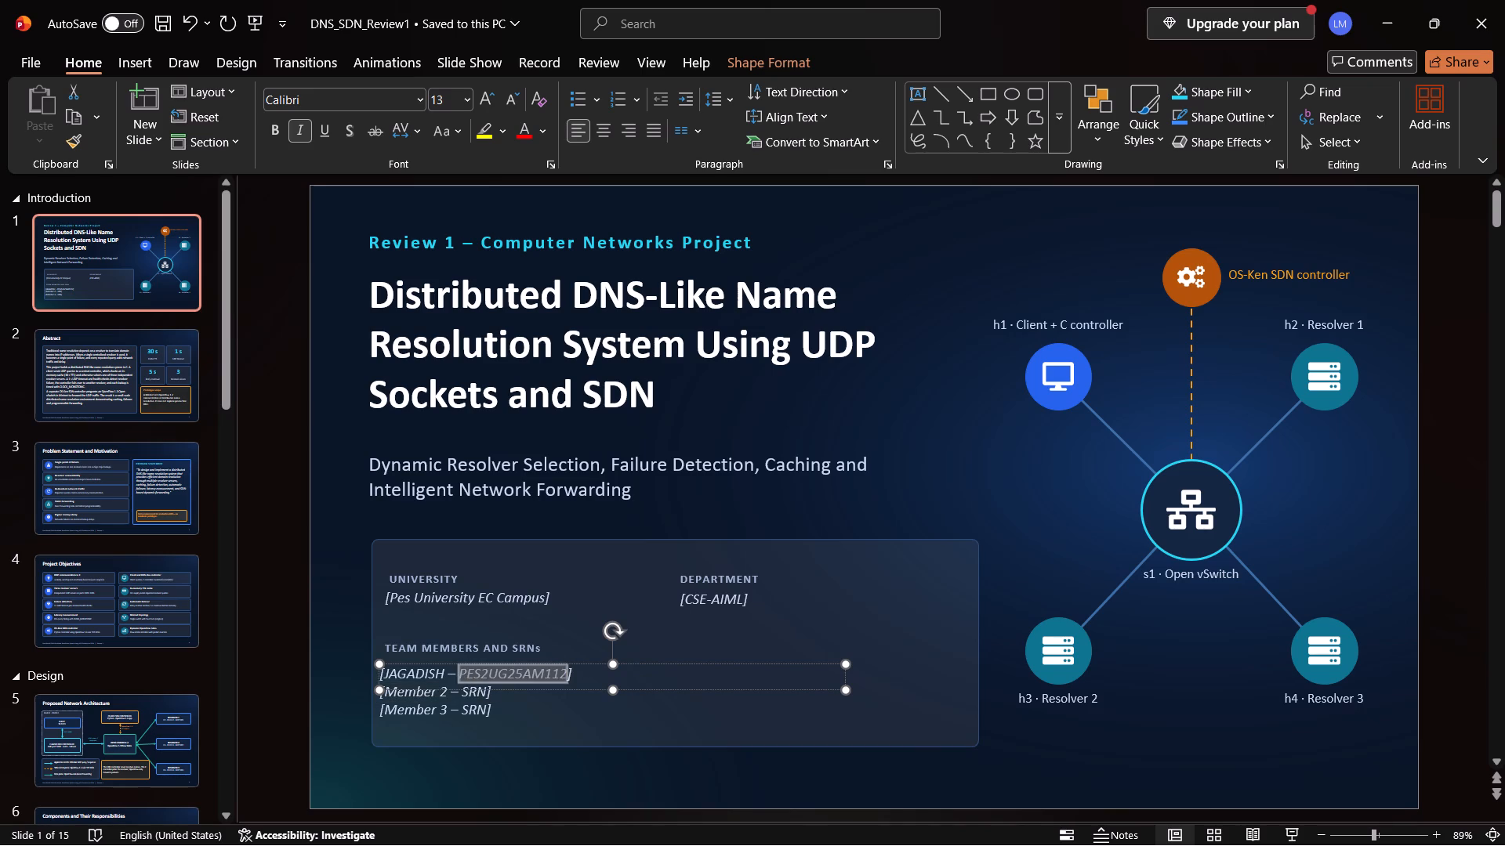
pyautogui.moveTo(460, 671); pyautogui.dragTo(461, 671)
pyautogui.hotkey('ctrl', 'c')
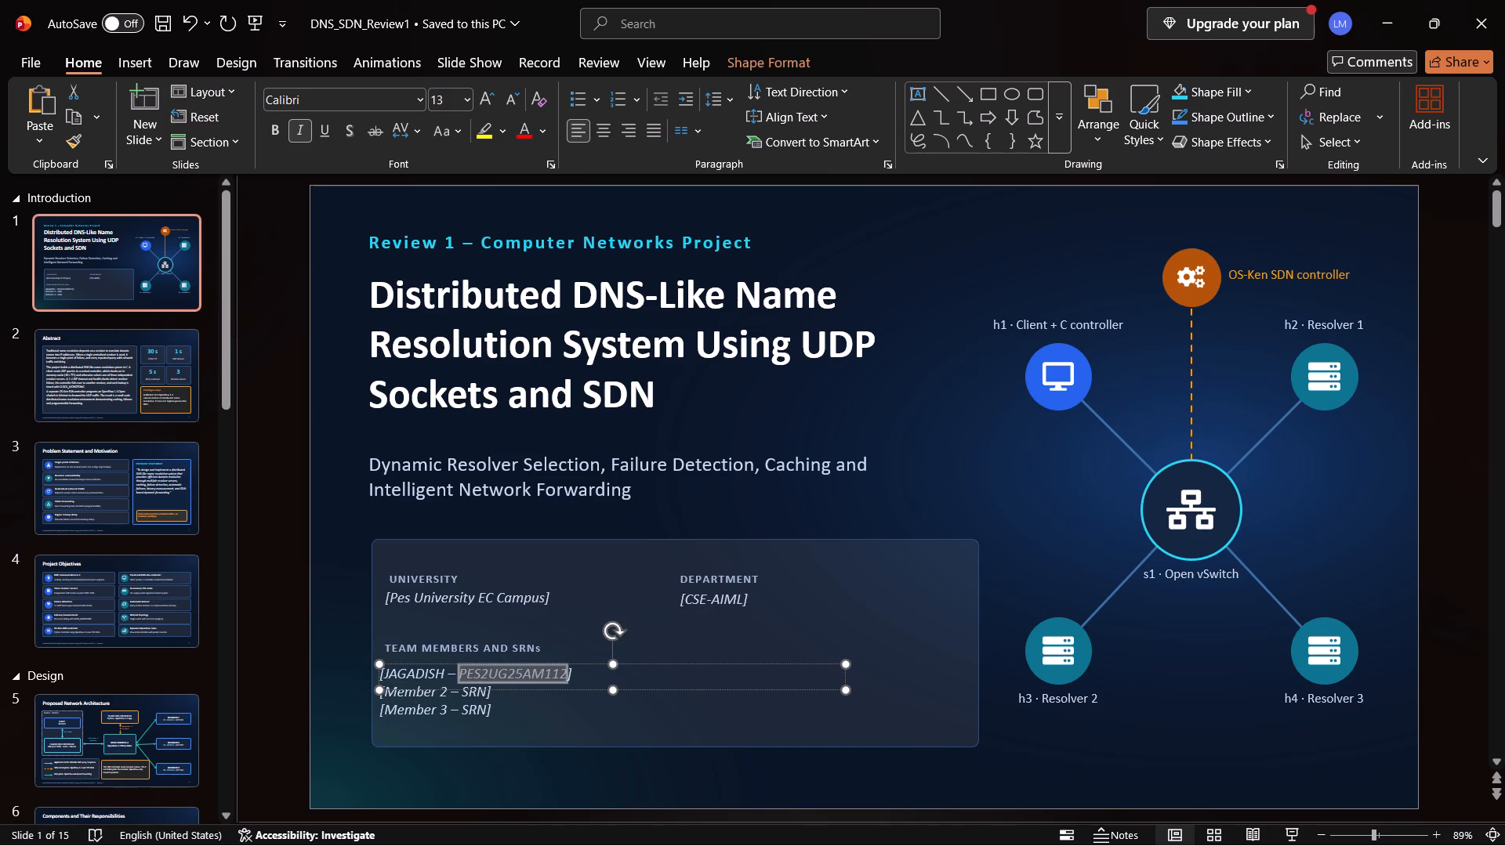
pyautogui.click(479, 693)
pyautogui.click(484, 693)
pyautogui.moveTo(484, 693); pyautogui.dragTo(466, 692)
pyautogui.hotkey('ctrl', 'v')
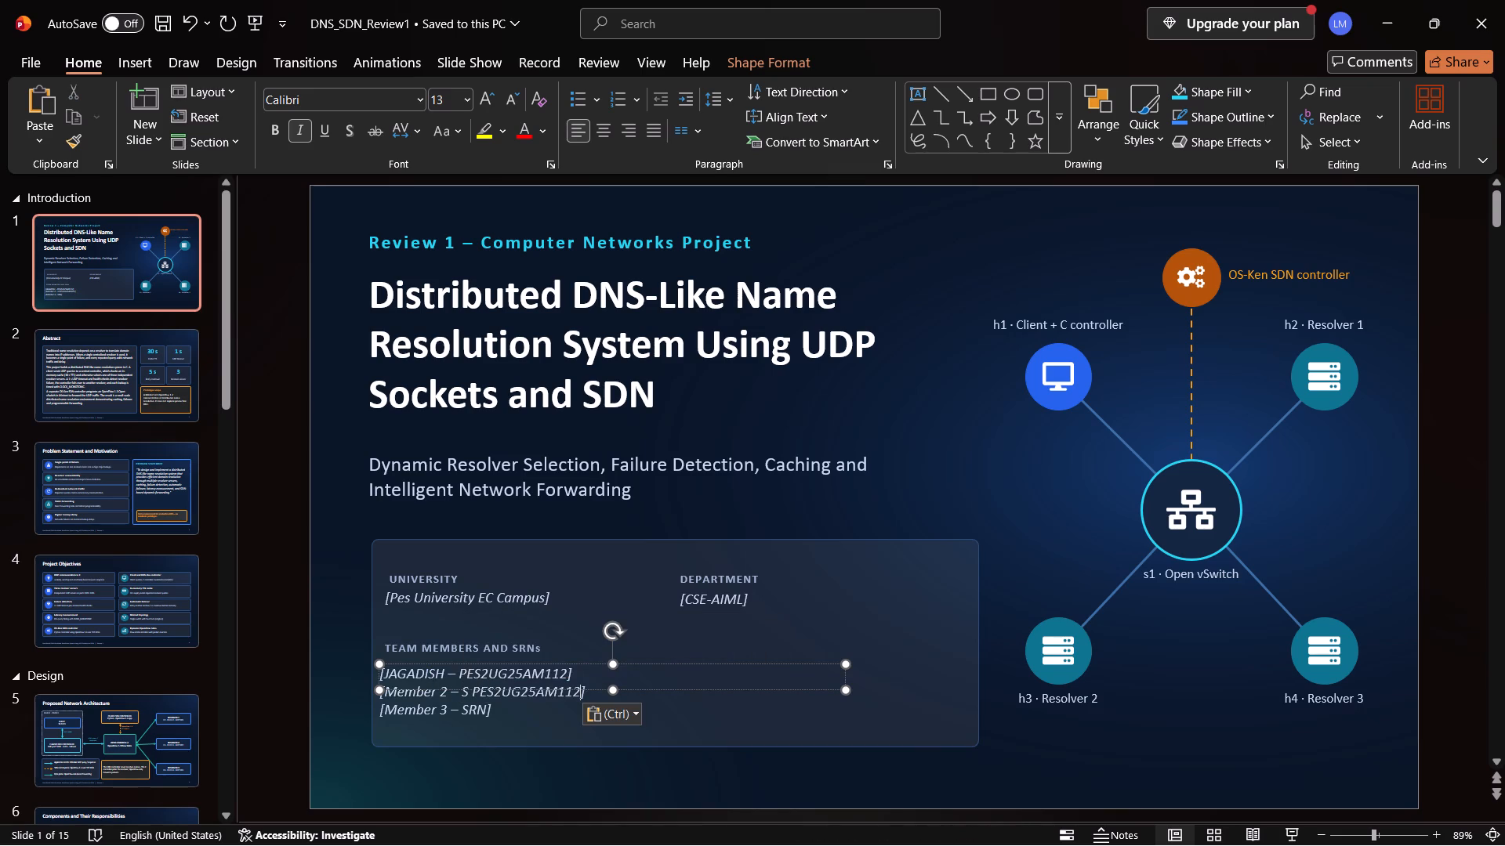
pyautogui.moveTo(488, 701); pyautogui.dragTo(455, 706)
pyautogui.hotkey('ctrl', 'v')
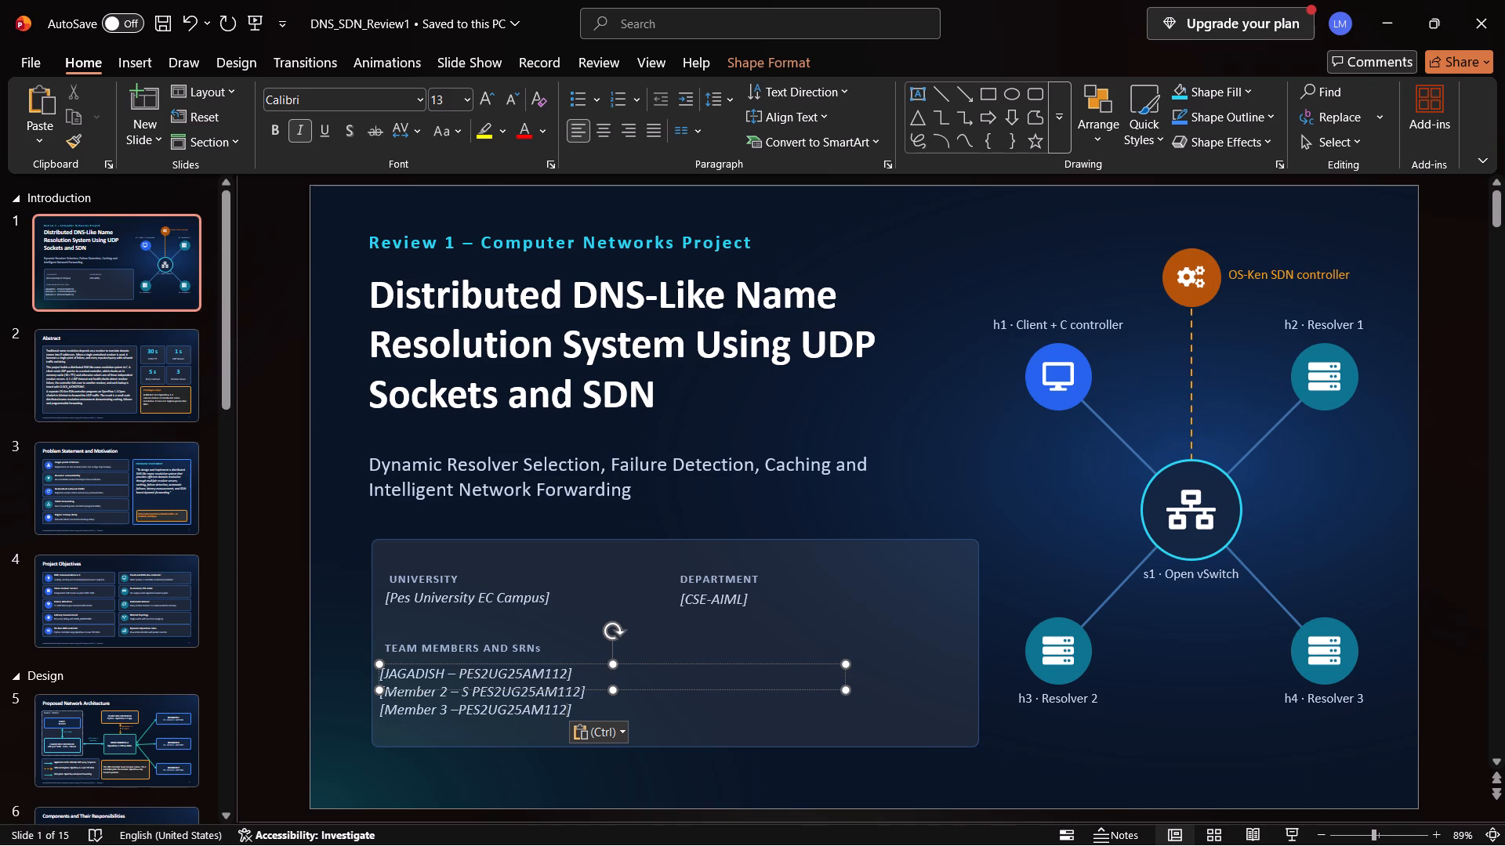
# Delete the leftover "S" and extra space before the SRN in the "Member 2" entry.
pyautogui.click(470, 692)
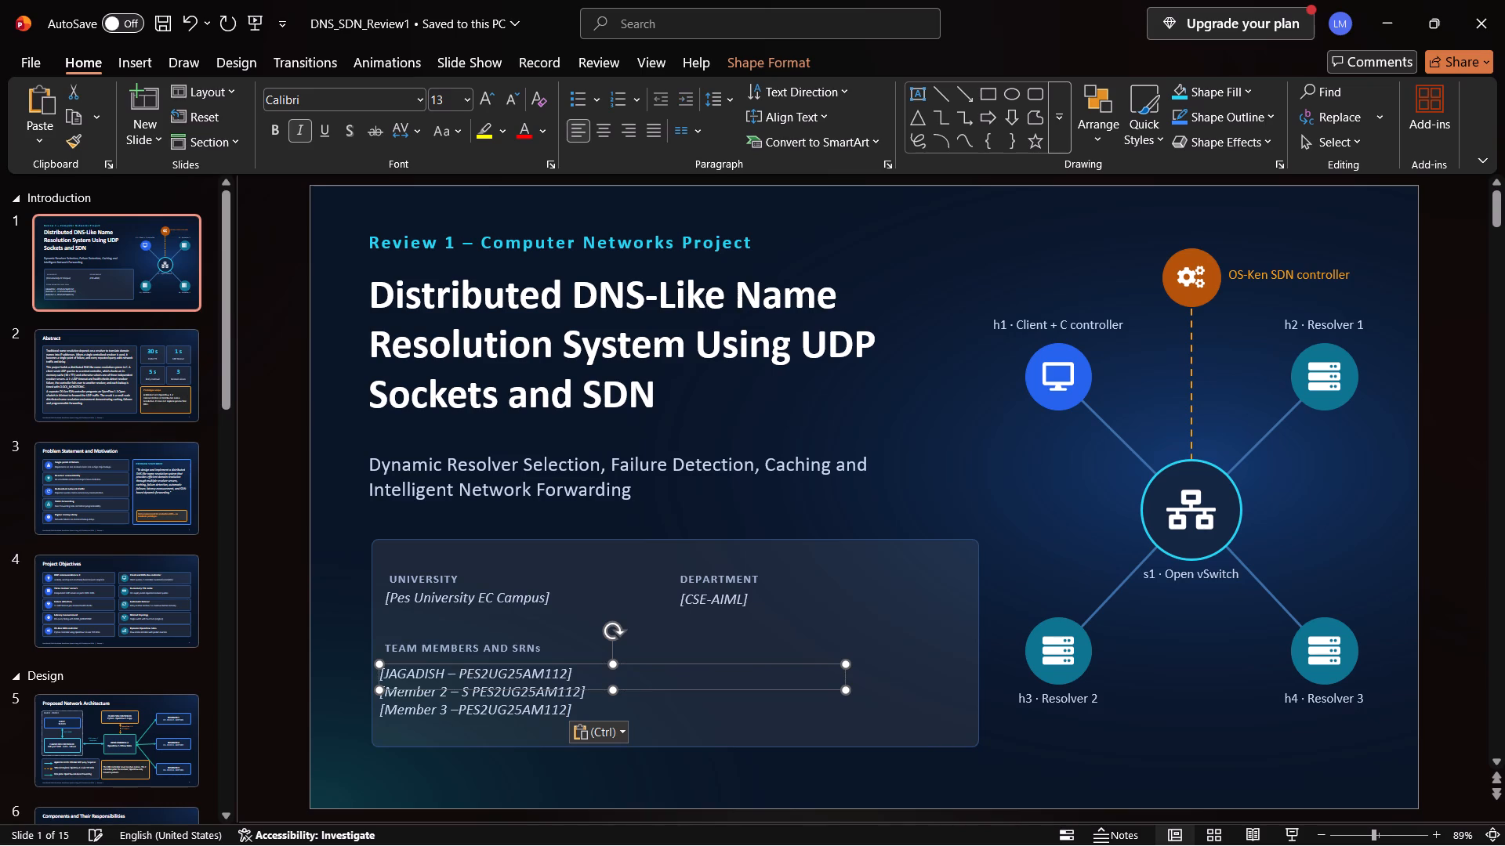
pyautogui.click(471, 689)
pyautogui.click(480, 689)
pyautogui.click(501, 698)
pyautogui.press('Left')
pyautogui.press('Left')
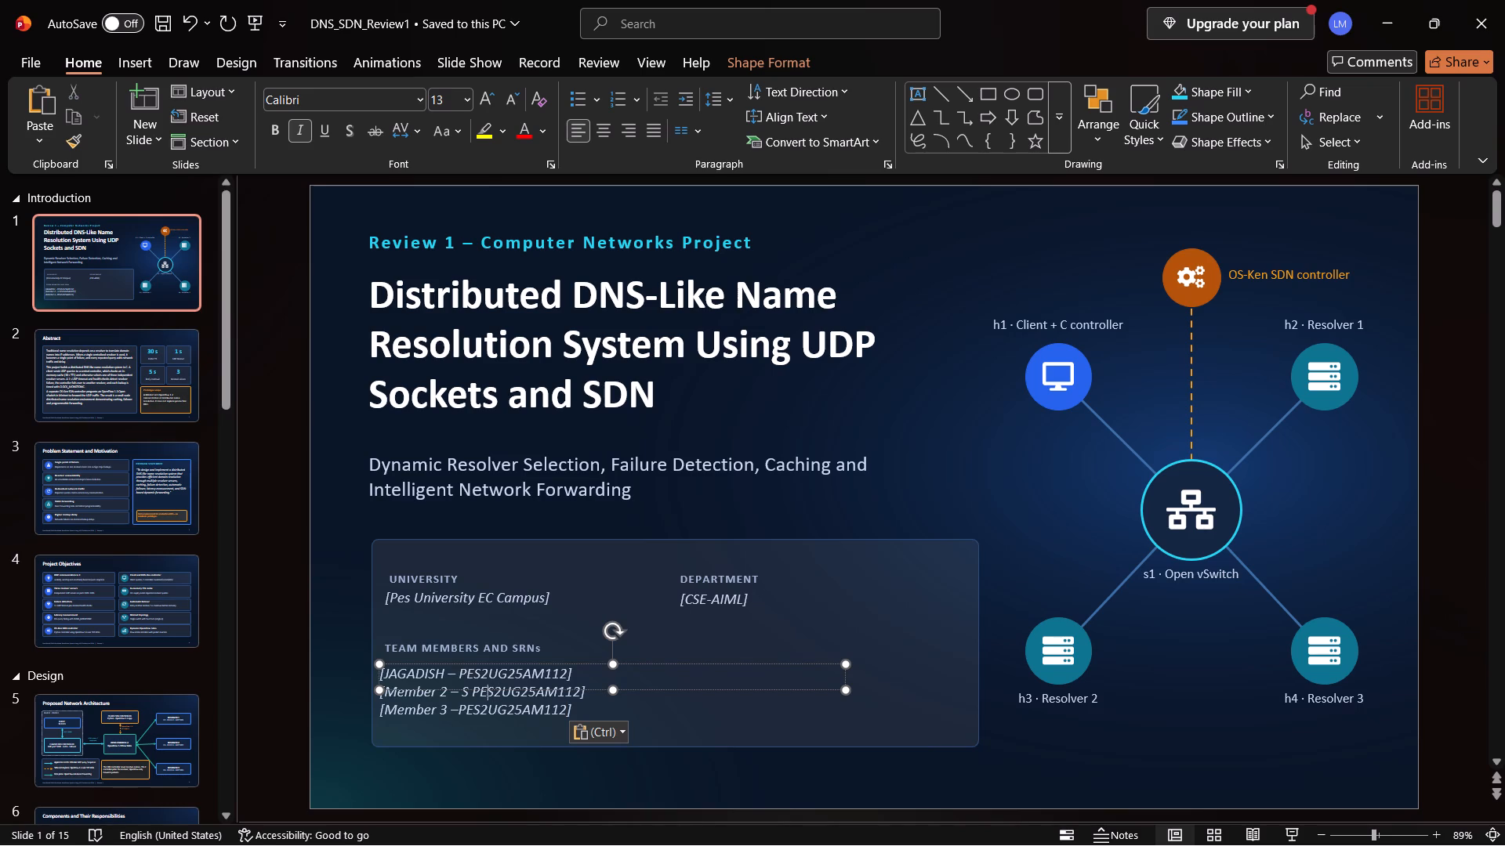
pyautogui.press('Left')
pyautogui.press('Left')
pyautogui.press('BackSpace')
pyautogui.press('BackSpace')
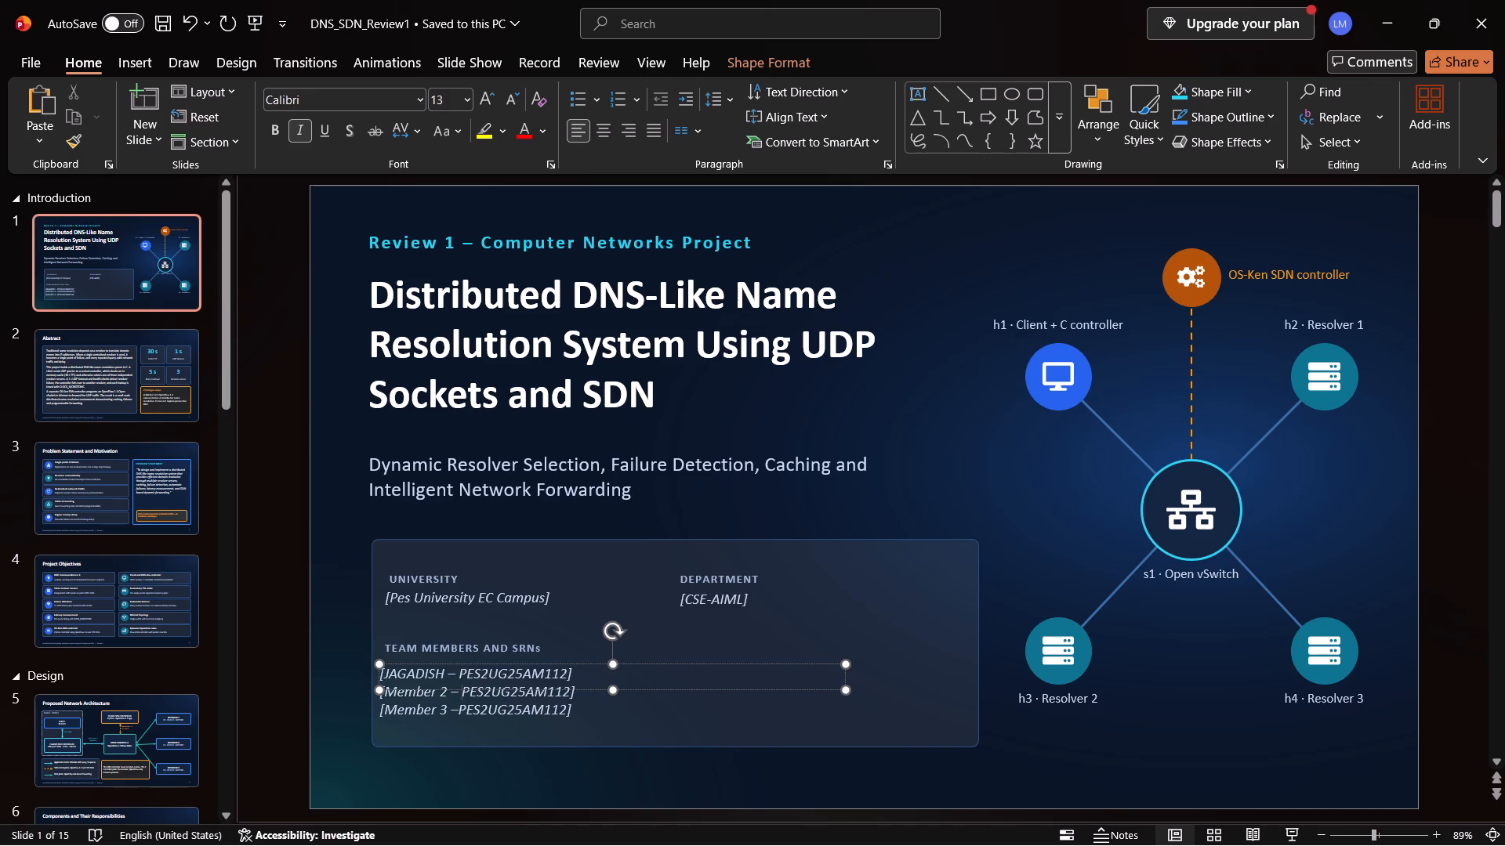
# Replace "Member 2" in the second team member entry with the second member's full name in capitals.
pyautogui.click(451, 695)
pyautogui.press('BackSpace')
pyautogui.press('BackSpace')
pyautogui.press('BackSpace')
pyautogui.press('BackSpace')
pyautogui.press('BackSpace')
pyautogui.press('BackSpace')
pyautogui.press('BackSpace')
pyautogui.press('BackSpace')
pyautogui.press('BackSpace')
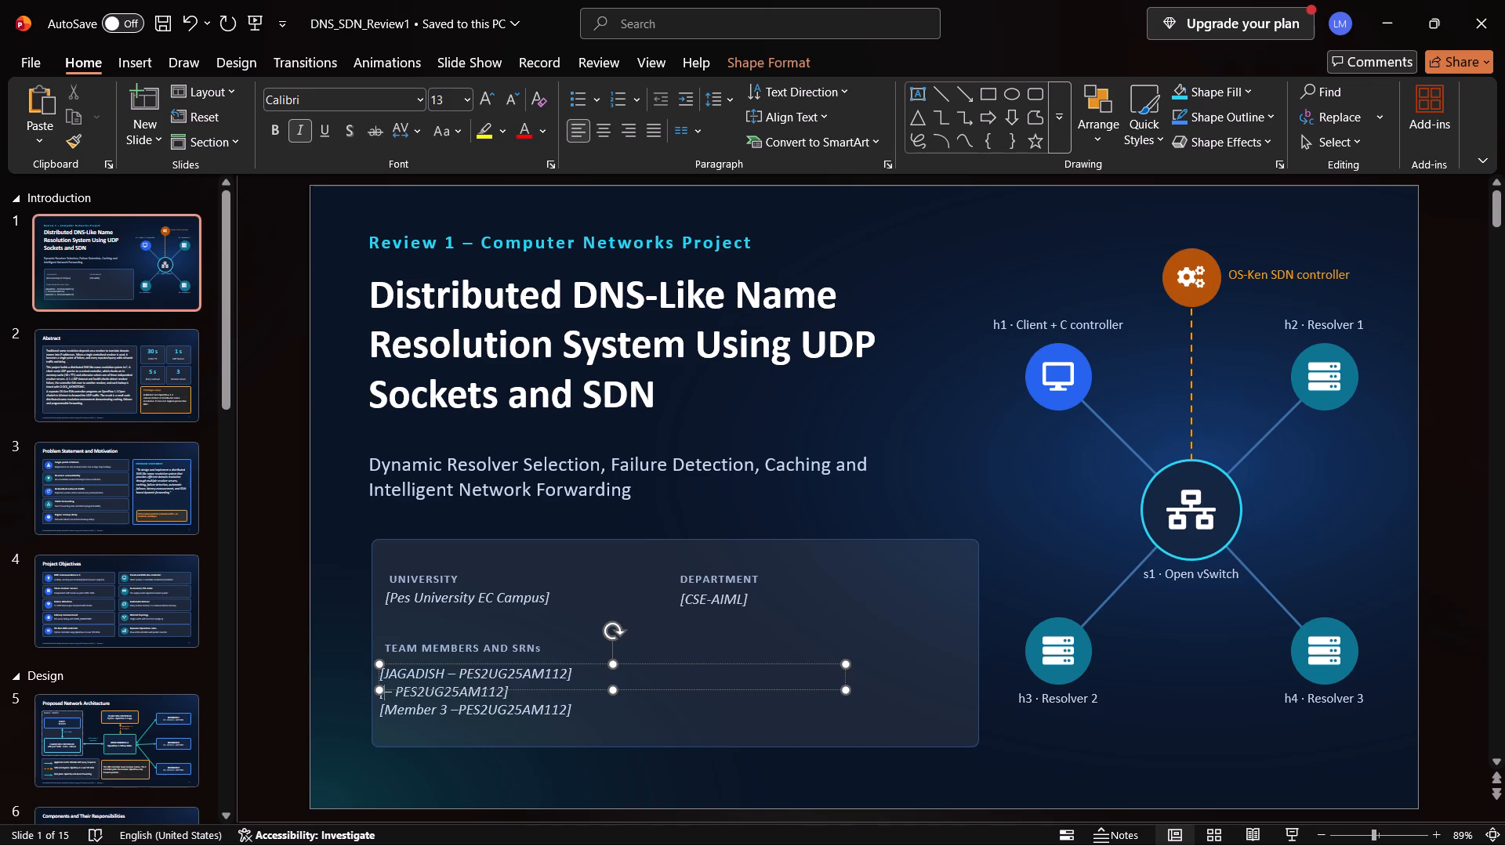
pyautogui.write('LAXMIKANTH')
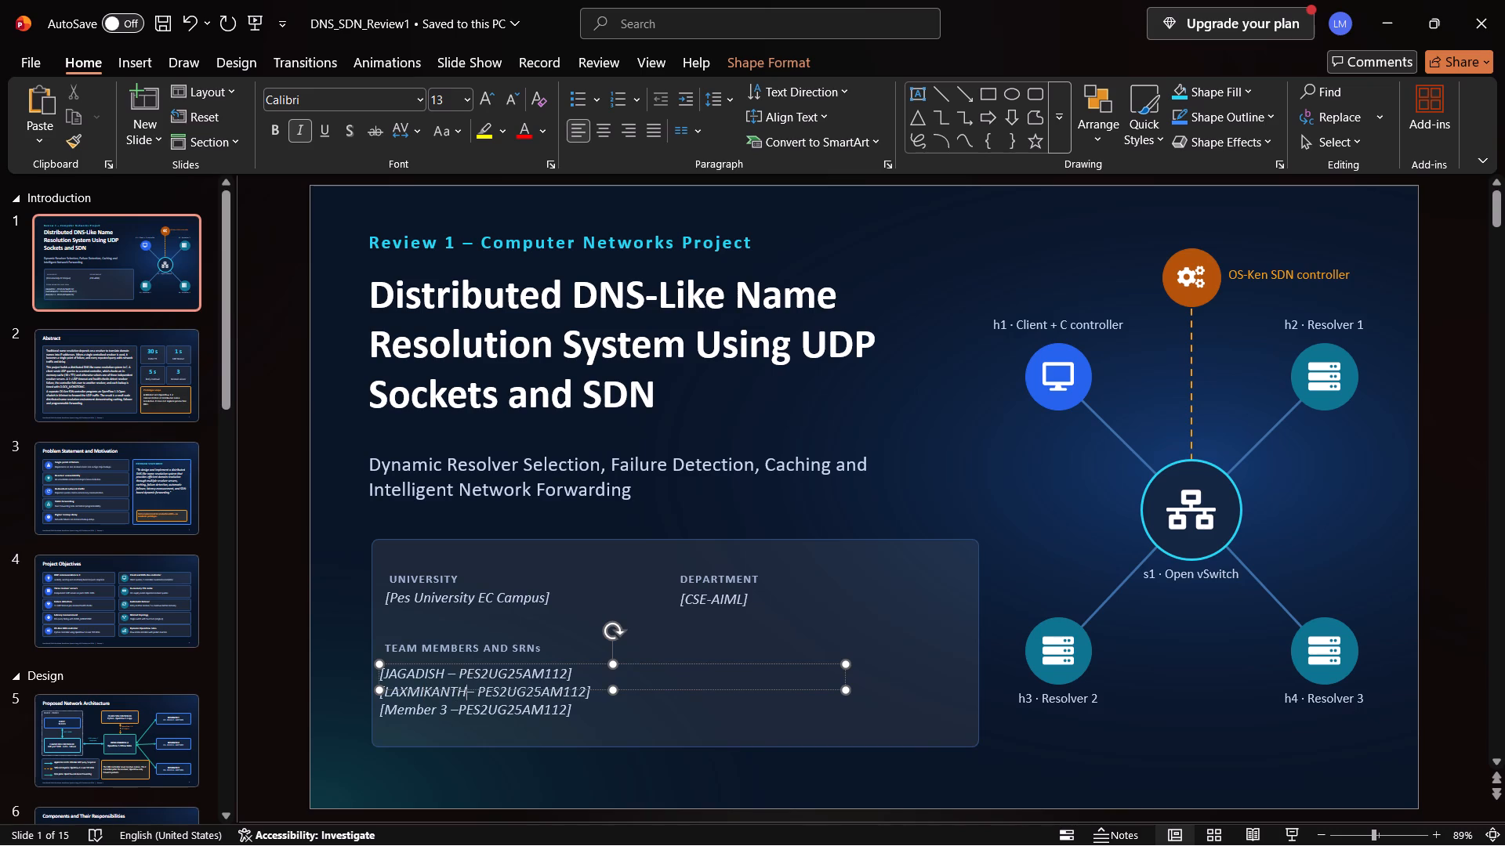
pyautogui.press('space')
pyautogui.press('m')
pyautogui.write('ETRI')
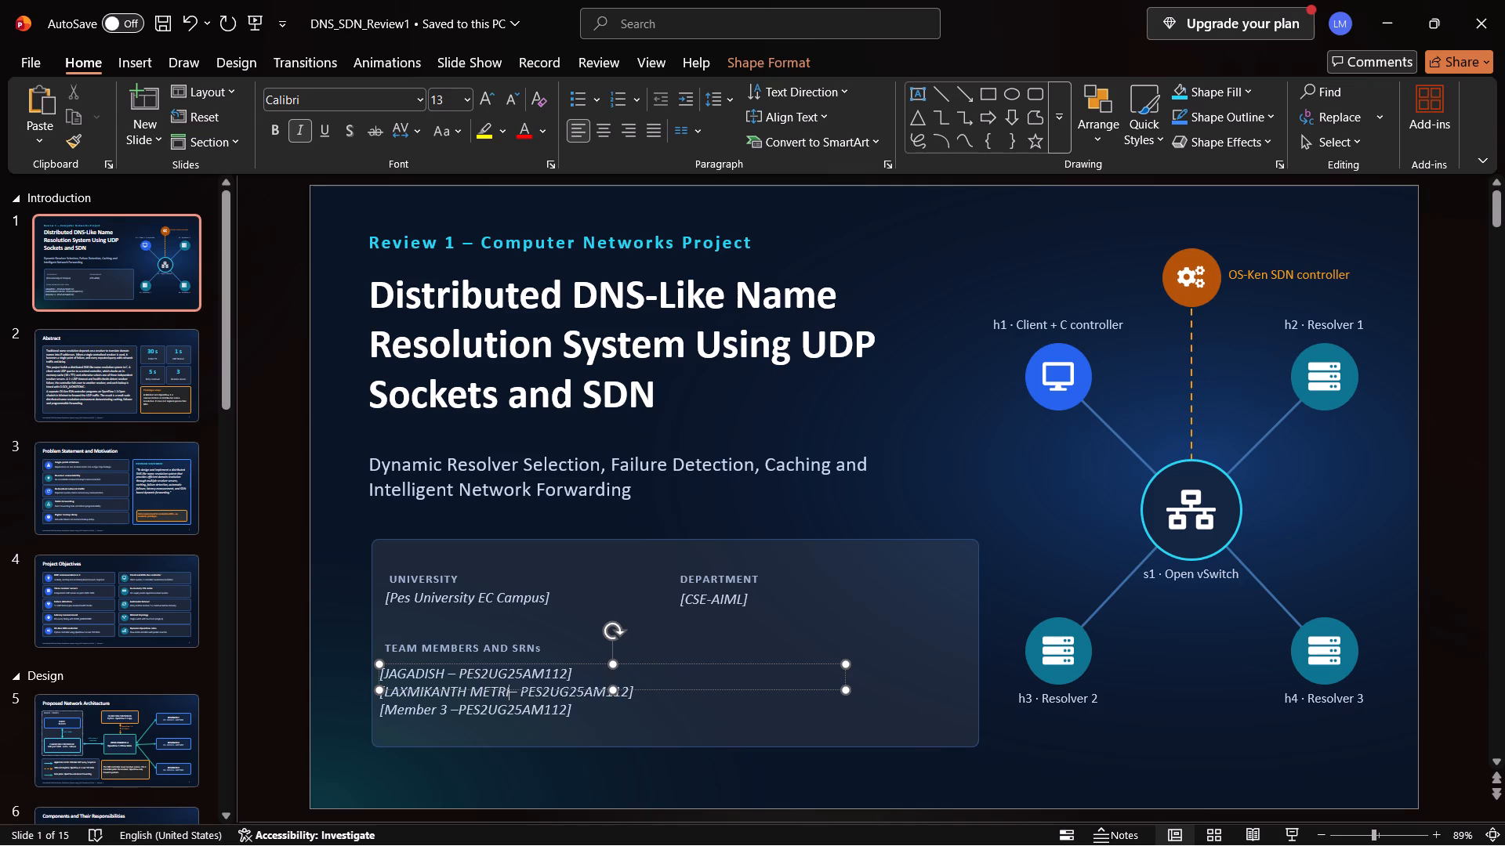
# Correct the last two digits of the SRN in the second entry to match the second member's SRN.
pyautogui.click(618, 712)
pyautogui.click(626, 692)
pyautogui.press('BackSpace')
pyautogui.press('BackSpace')
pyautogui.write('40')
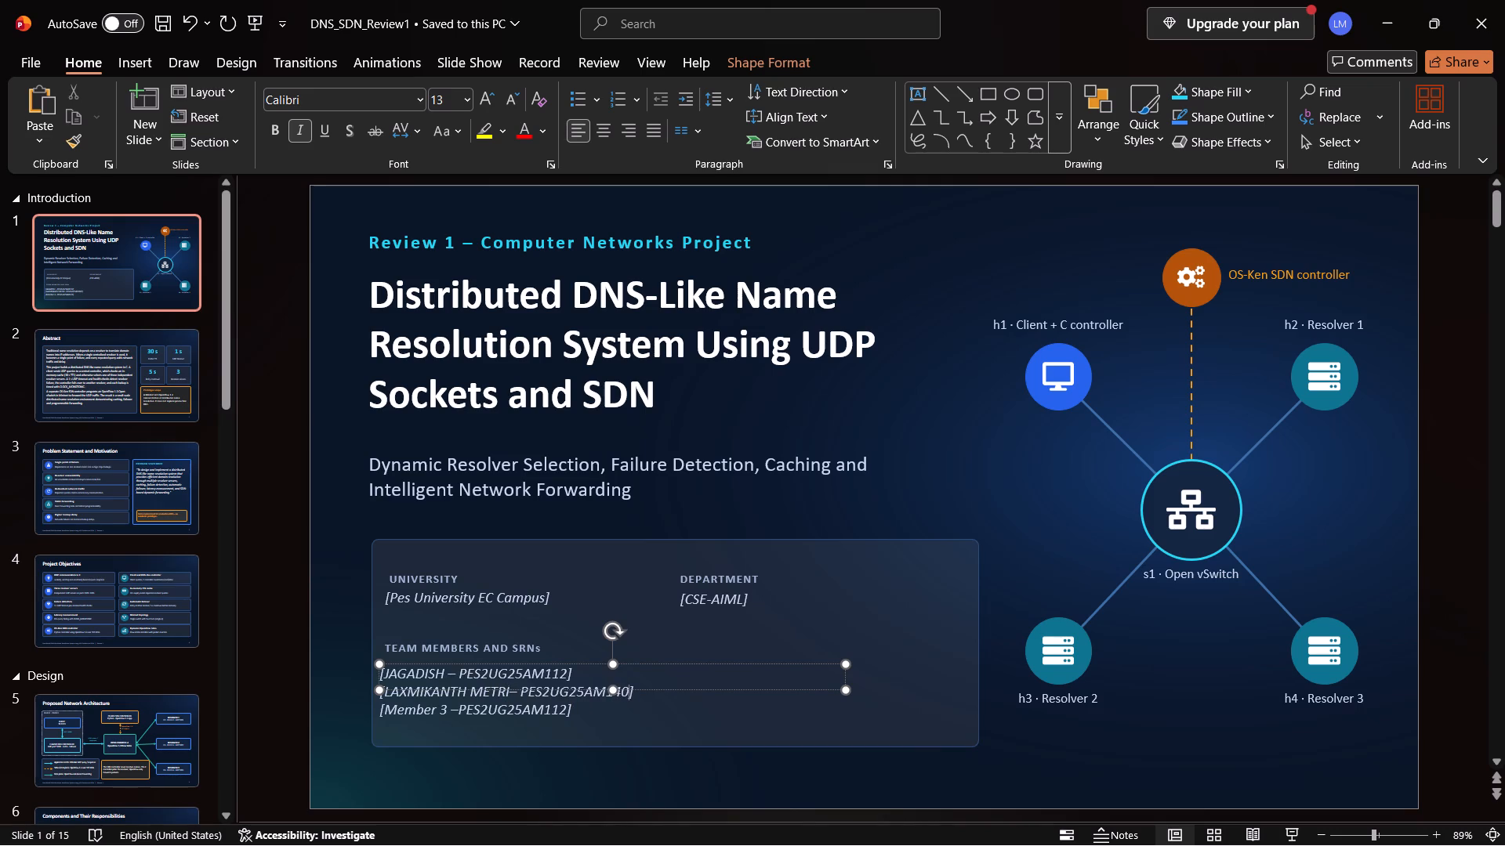
# Replace "Member 3" in the third team member entry with the third member's given name in capitals.
pyautogui.click(445, 708)
pyautogui.press('BackSpace')
pyautogui.press('BackSpace')
pyautogui.press('BackSpace')
pyautogui.press('BackSpace')
pyautogui.press('BackSpace')
pyautogui.press('BackSpace')
pyautogui.press('BackSpace')
pyautogui.press('BackSpace')
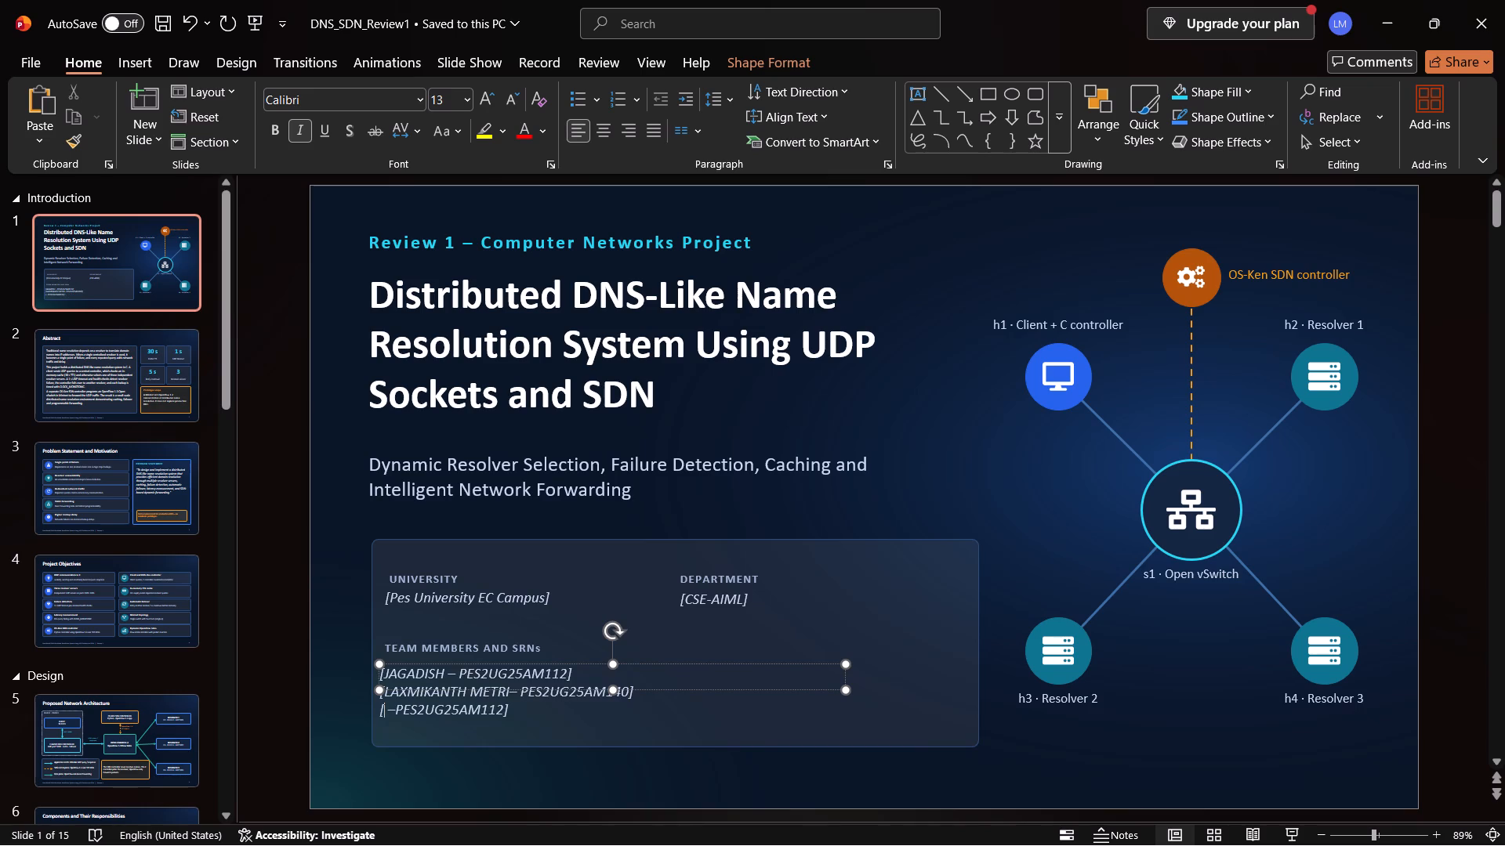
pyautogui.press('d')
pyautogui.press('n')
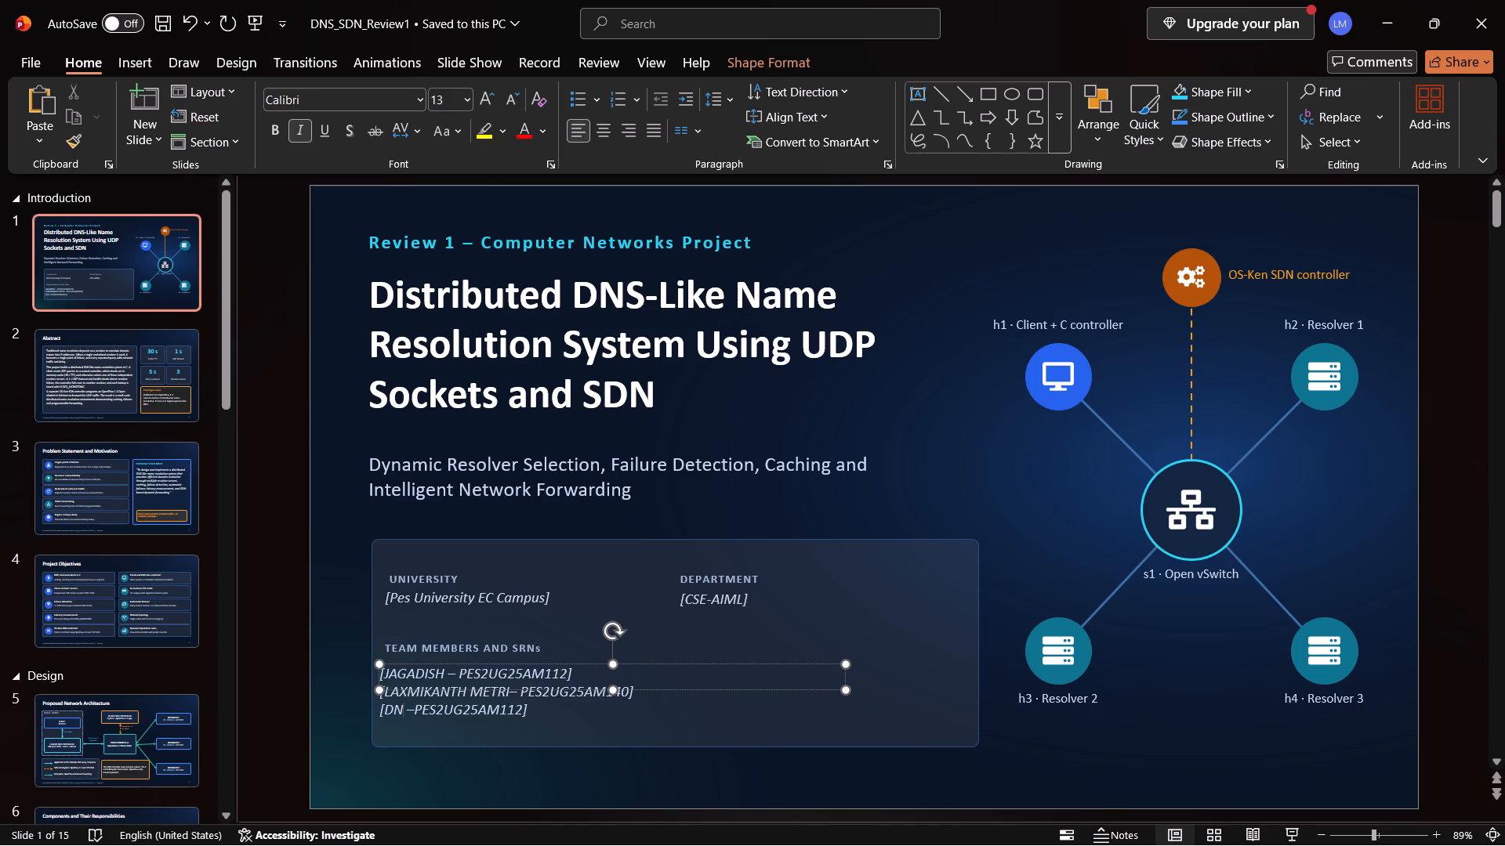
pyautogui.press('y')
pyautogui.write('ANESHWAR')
# Correct the last three digits of the SRN in the third entry to match the third member's SRN.
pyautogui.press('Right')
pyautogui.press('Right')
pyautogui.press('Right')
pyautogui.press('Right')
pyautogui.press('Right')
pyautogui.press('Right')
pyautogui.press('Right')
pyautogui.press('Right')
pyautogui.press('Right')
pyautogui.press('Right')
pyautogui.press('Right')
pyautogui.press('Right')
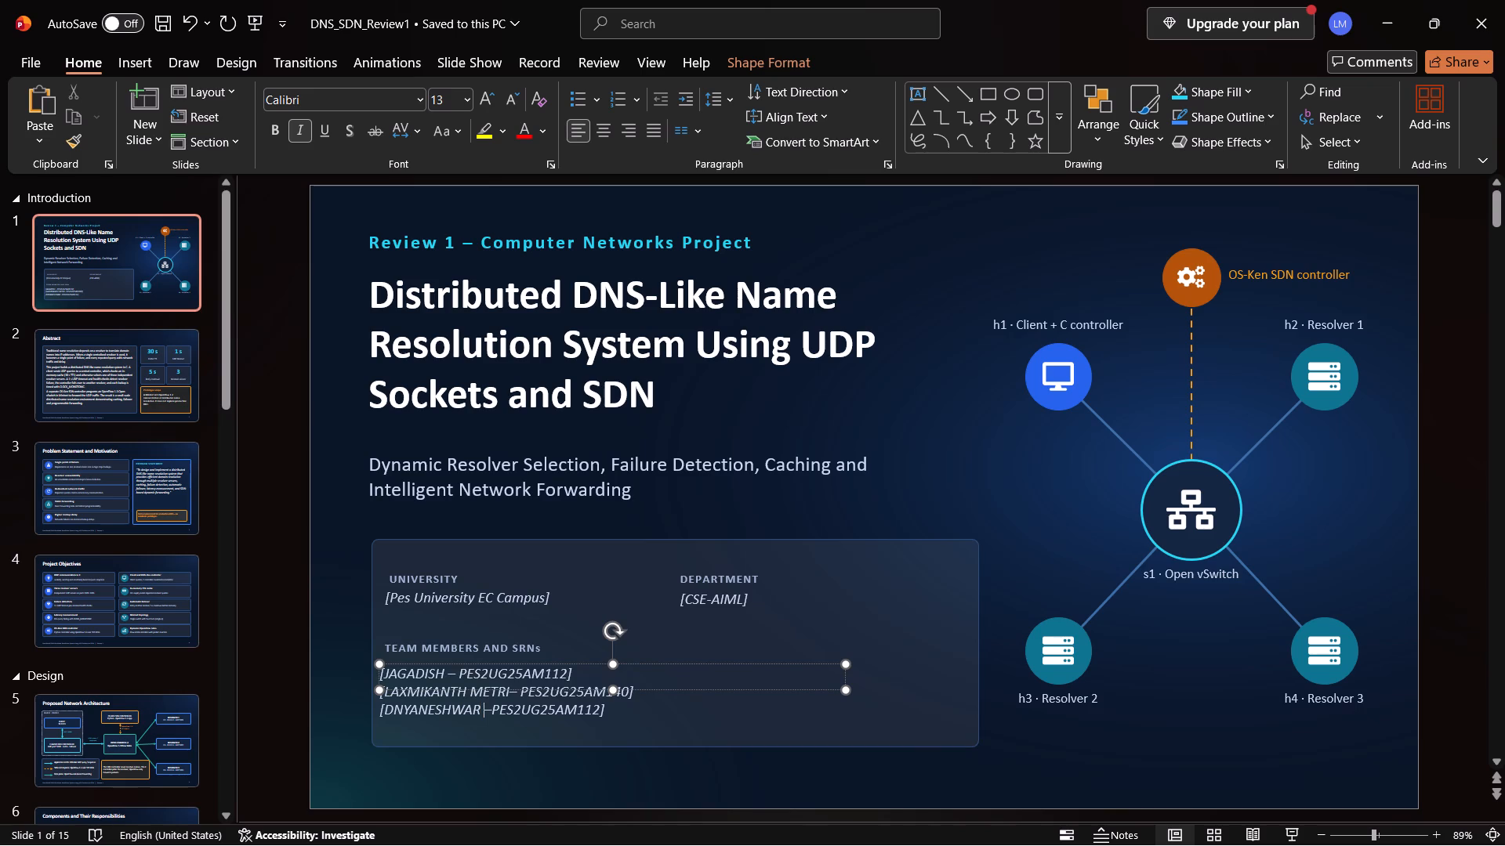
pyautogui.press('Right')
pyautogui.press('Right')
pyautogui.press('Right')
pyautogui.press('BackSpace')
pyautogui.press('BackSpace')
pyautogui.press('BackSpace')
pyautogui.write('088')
pyautogui.click(929, 457)
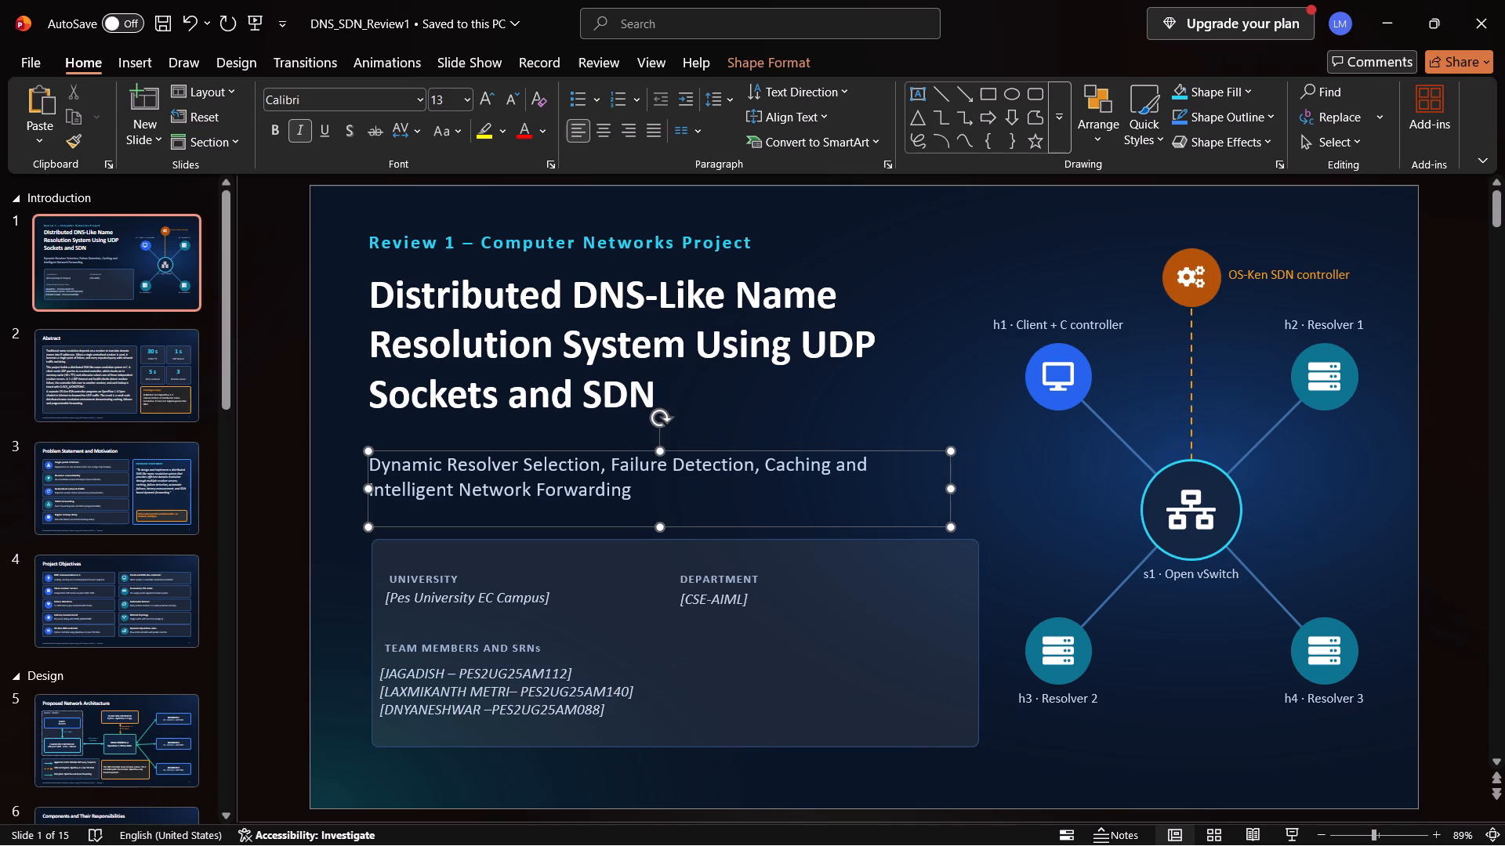
pyautogui.click(1009, 645)
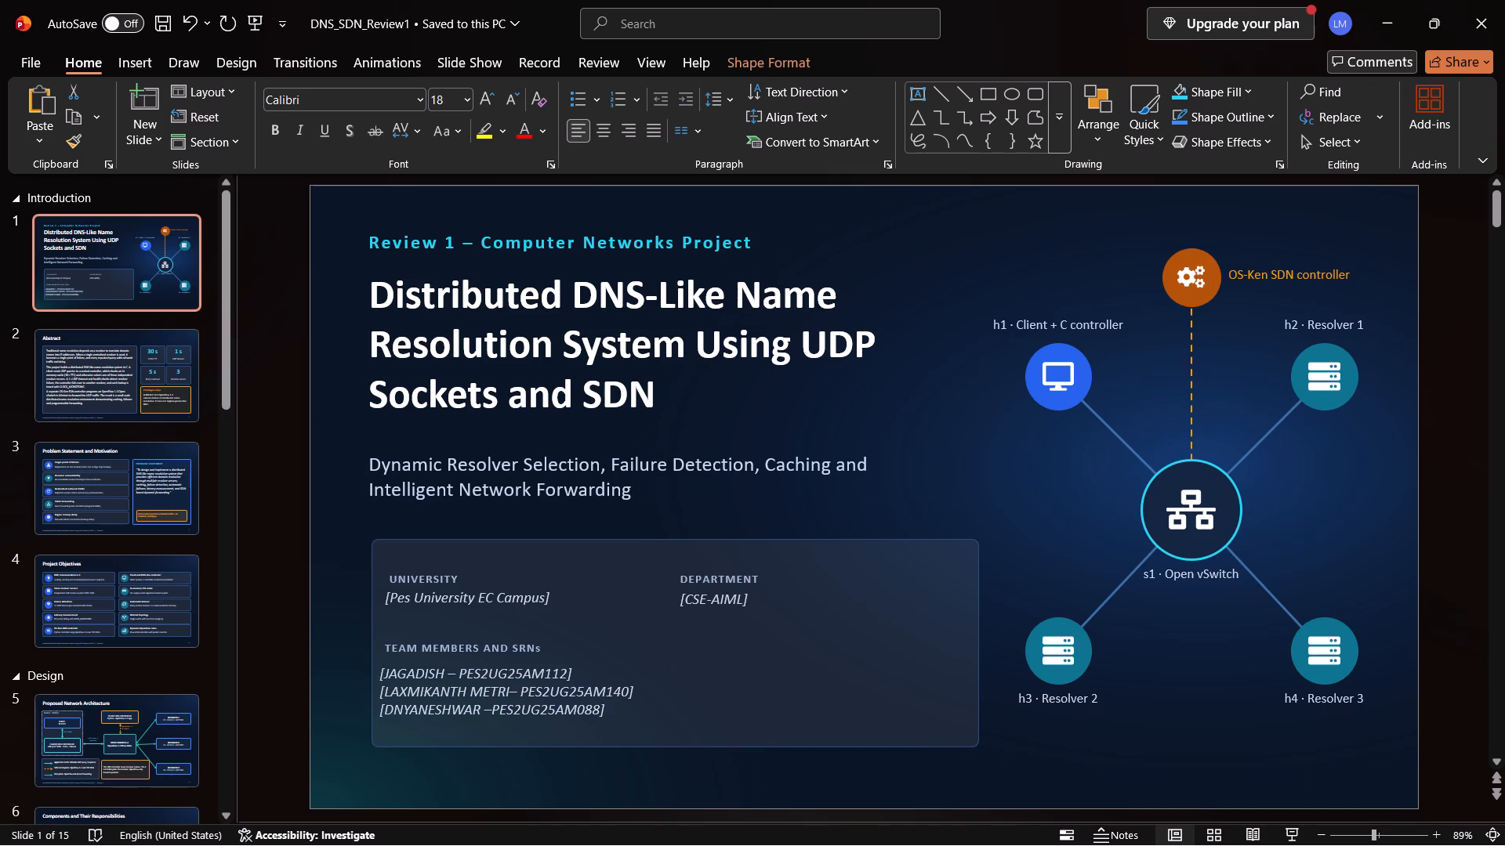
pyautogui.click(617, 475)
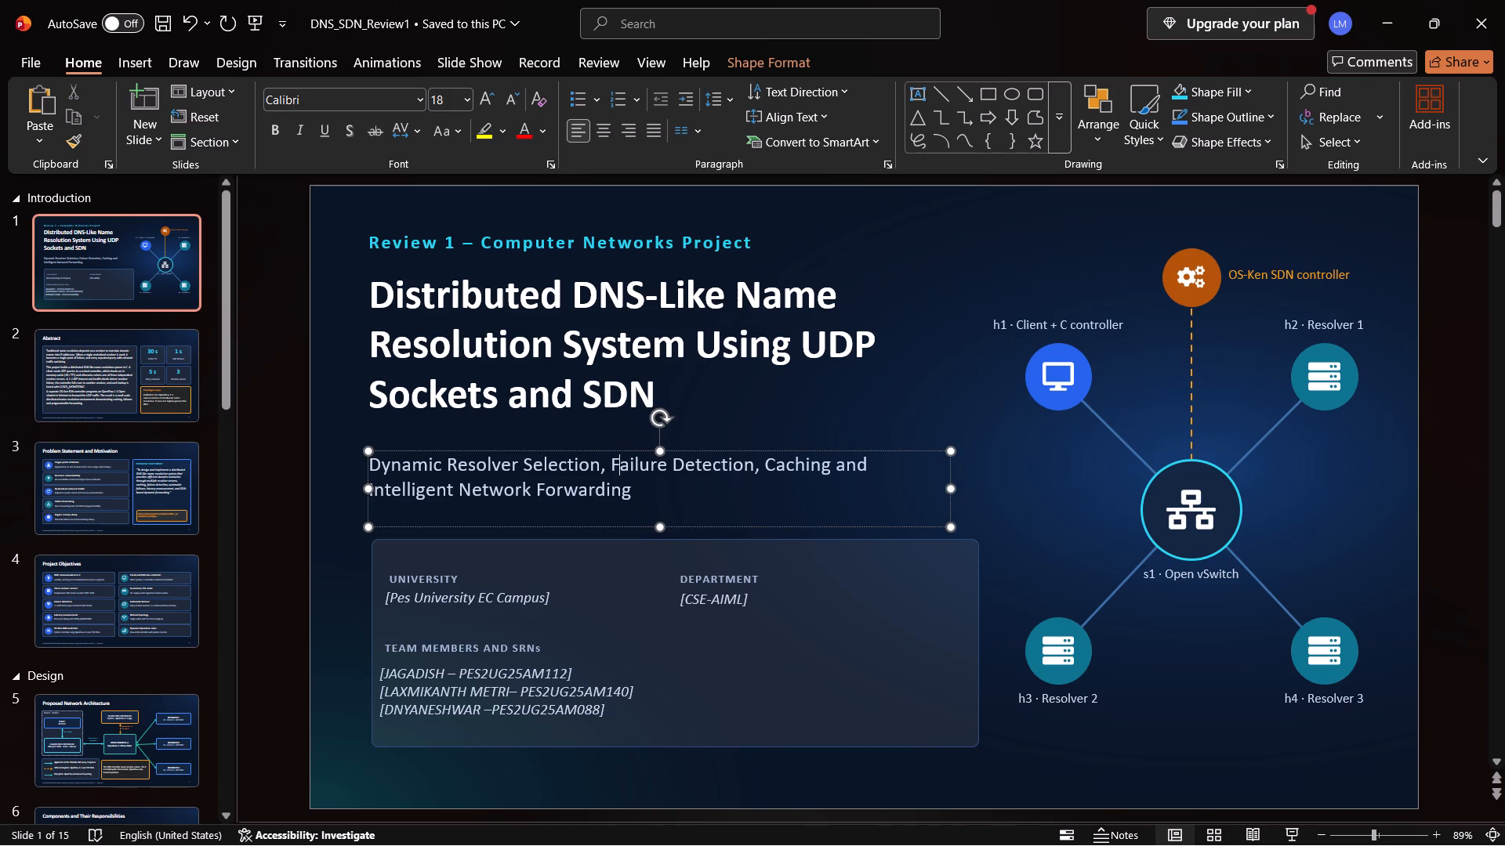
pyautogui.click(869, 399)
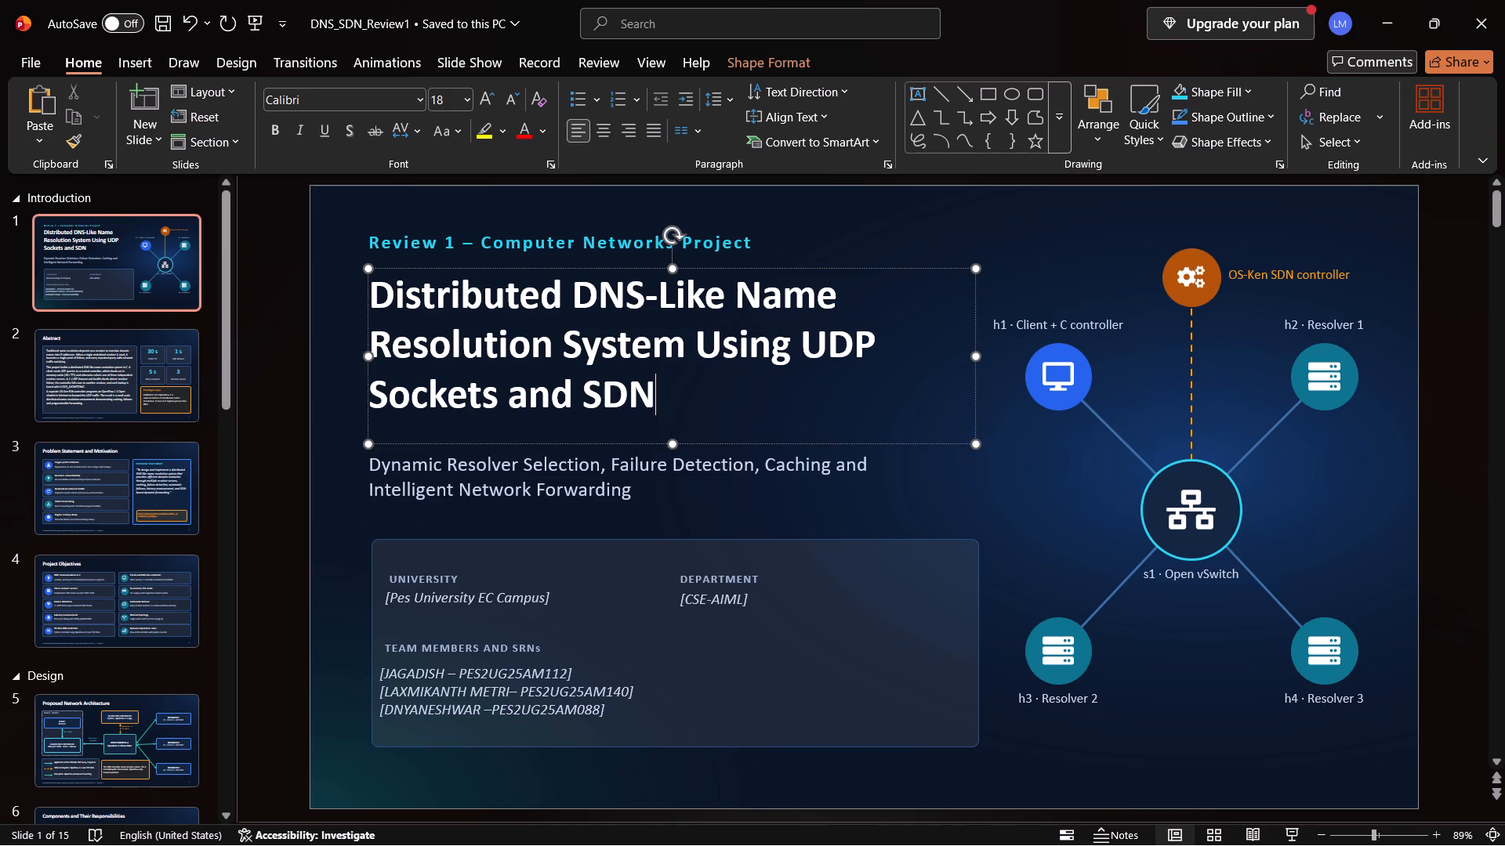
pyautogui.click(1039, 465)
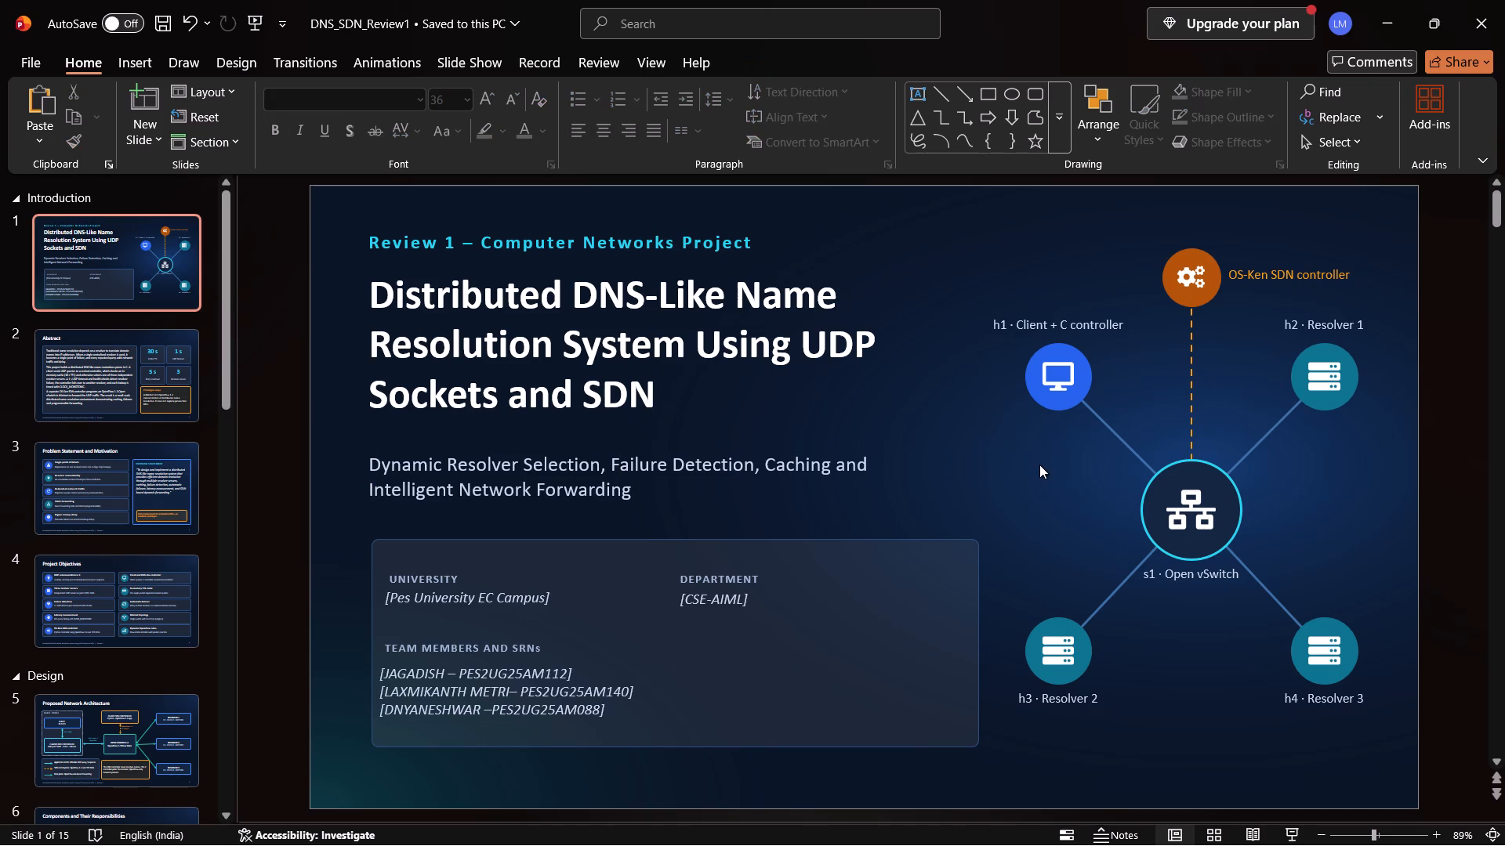
# Go to the Abstract slide and read through the paragraphs of its body text.
pyautogui.scroll(-3, 824, 501)
pyautogui.scroll(1, 824, 501)
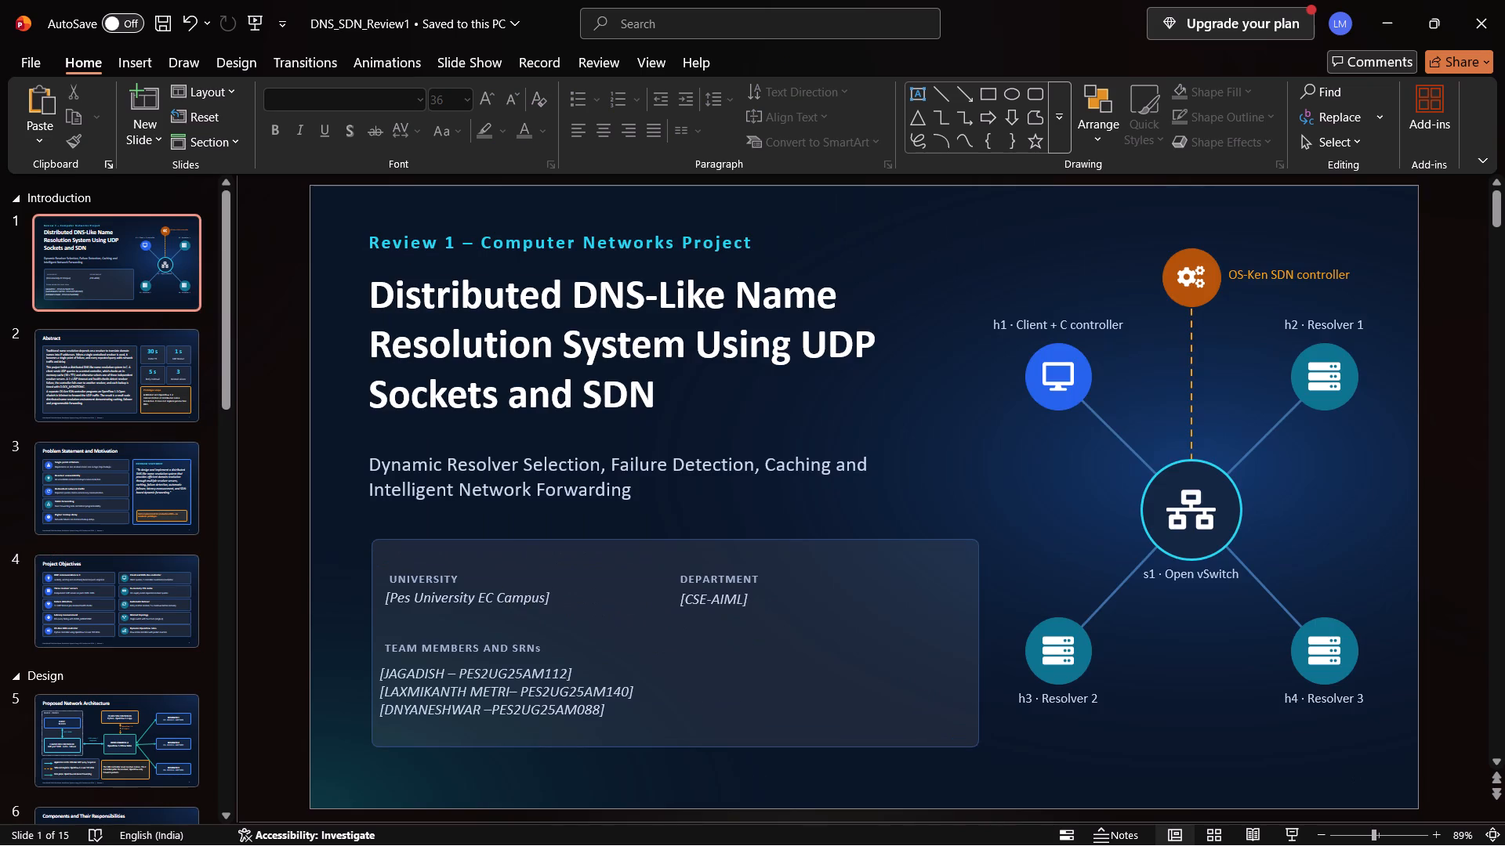
pyautogui.scroll(-2, 824, 501)
pyautogui.scroll(1, 824, 501)
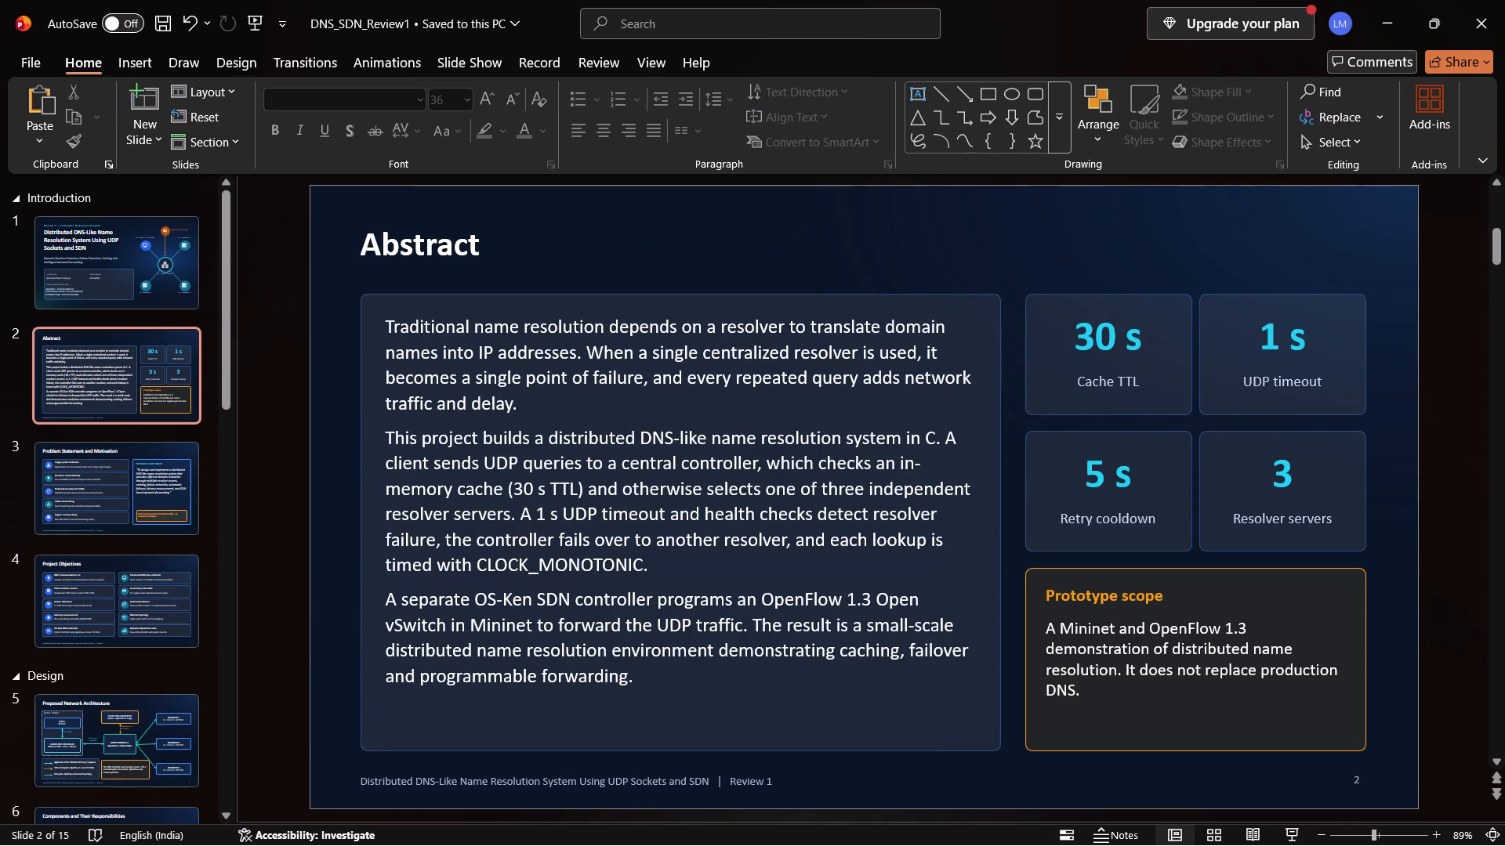
pyautogui.moveTo(386, 330); pyautogui.dragTo(601, 635)
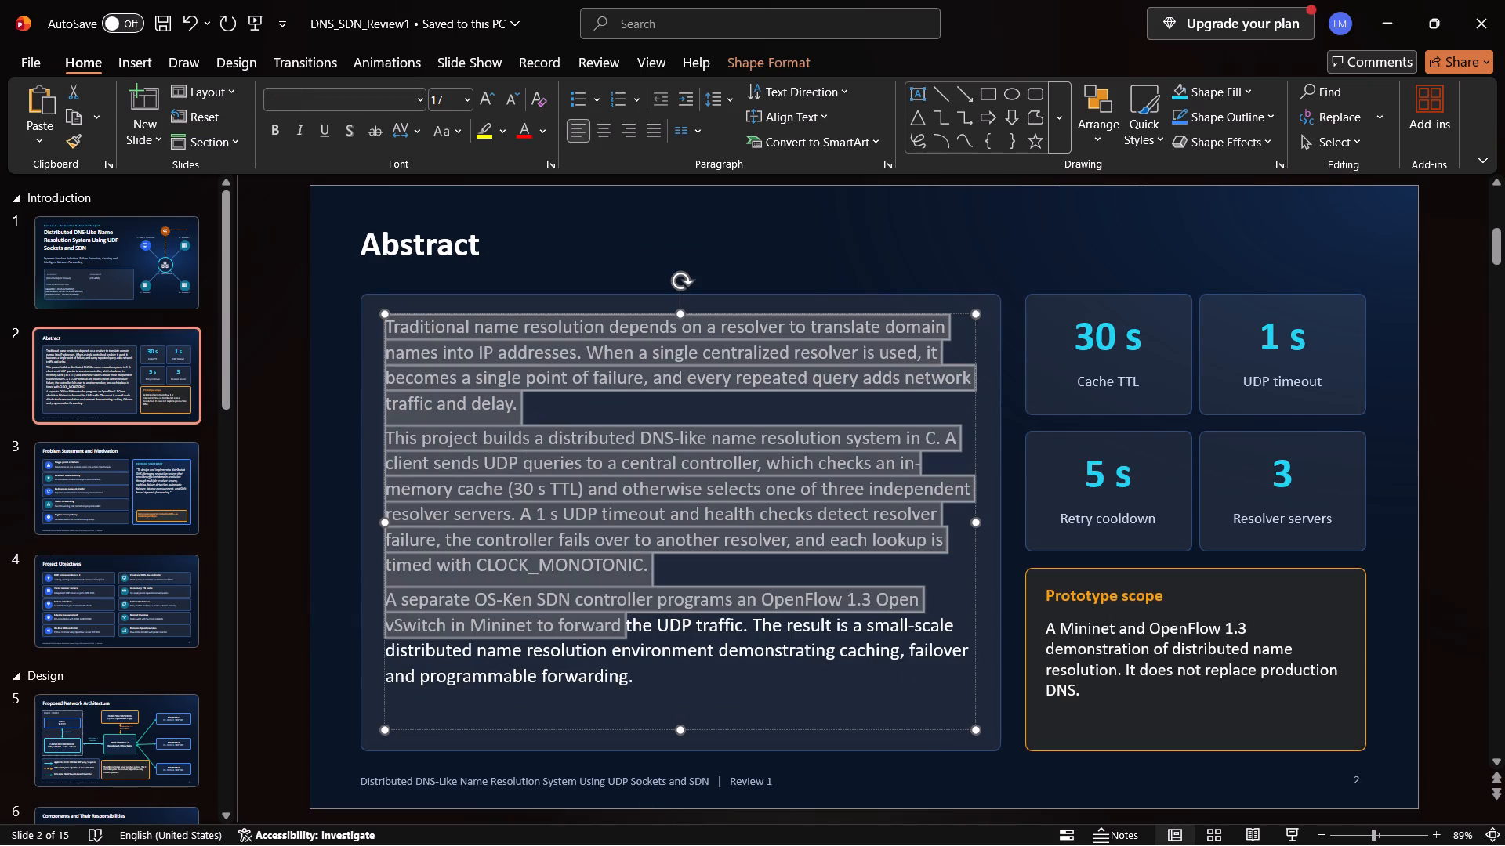
pyautogui.moveTo(601, 635); pyautogui.dragTo(644, 680)
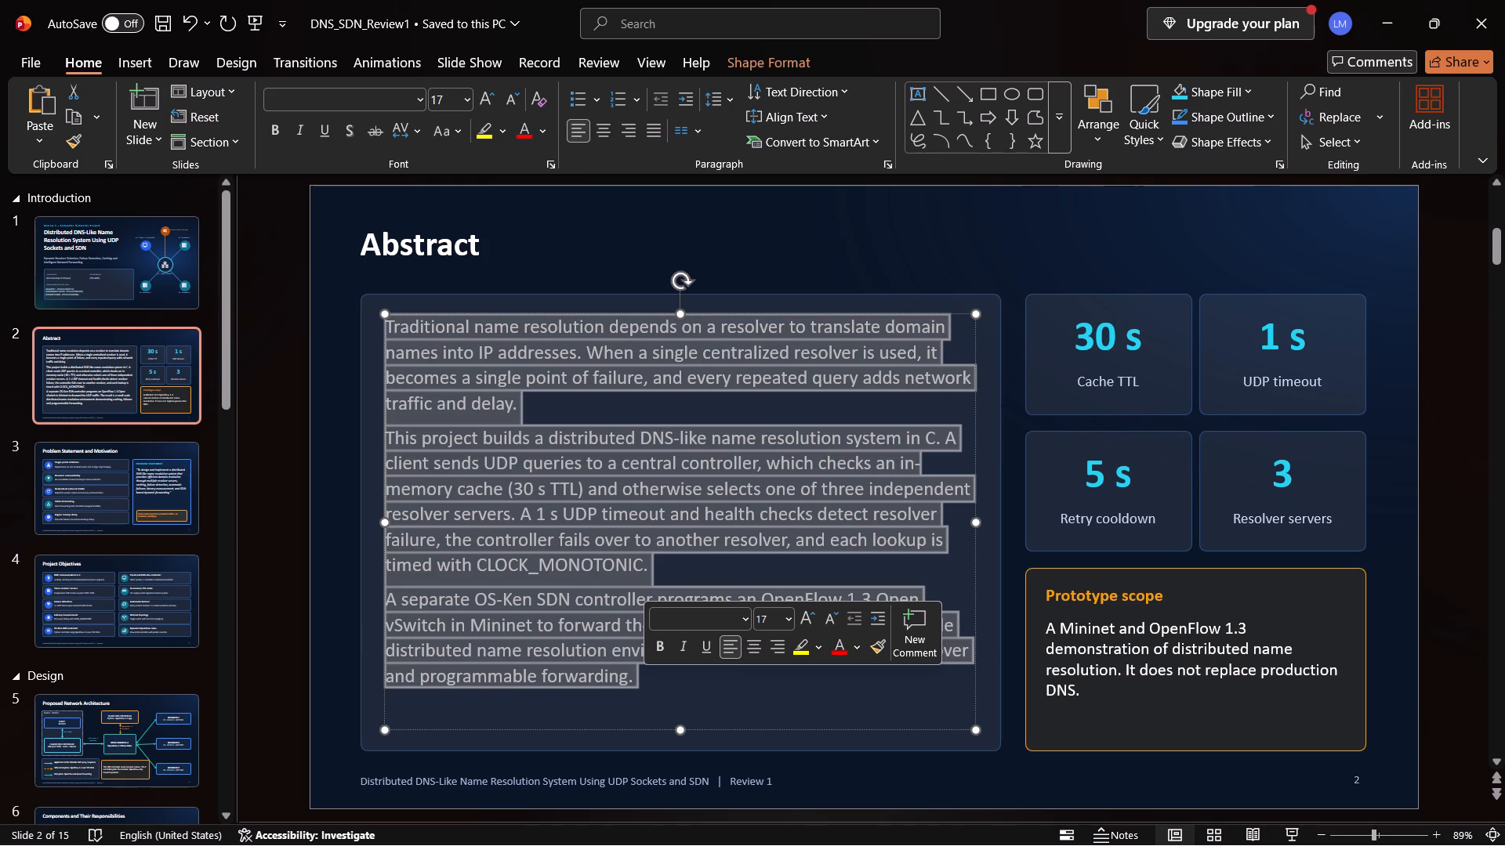
pyautogui.click(578, 719)
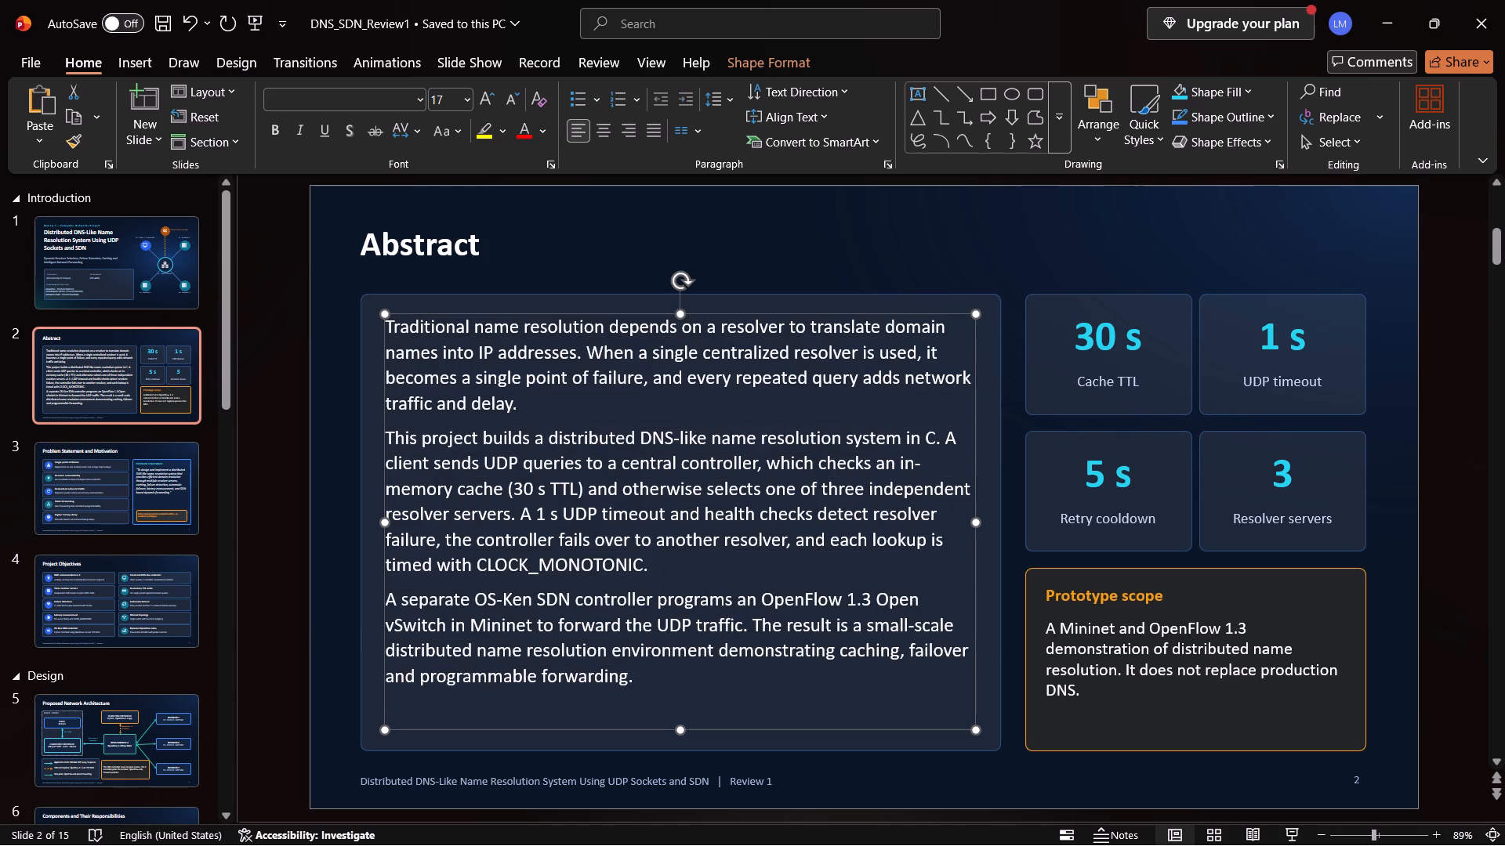
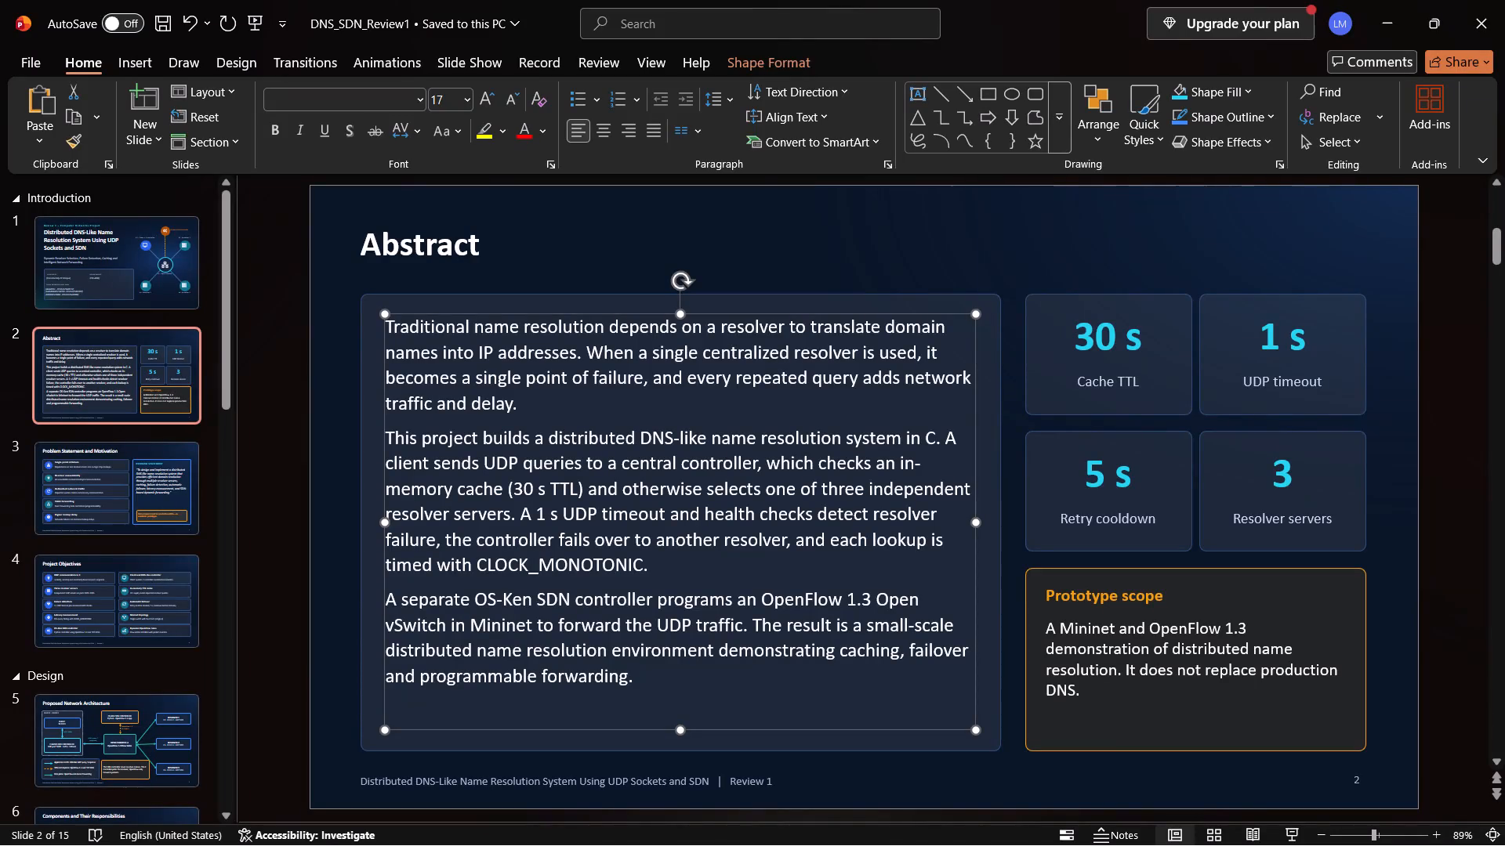
# Browse the slides after the Abstract through to the closing Conclusion and Viva slide and review their content.
pyautogui.scroll(-1, 799, 593)
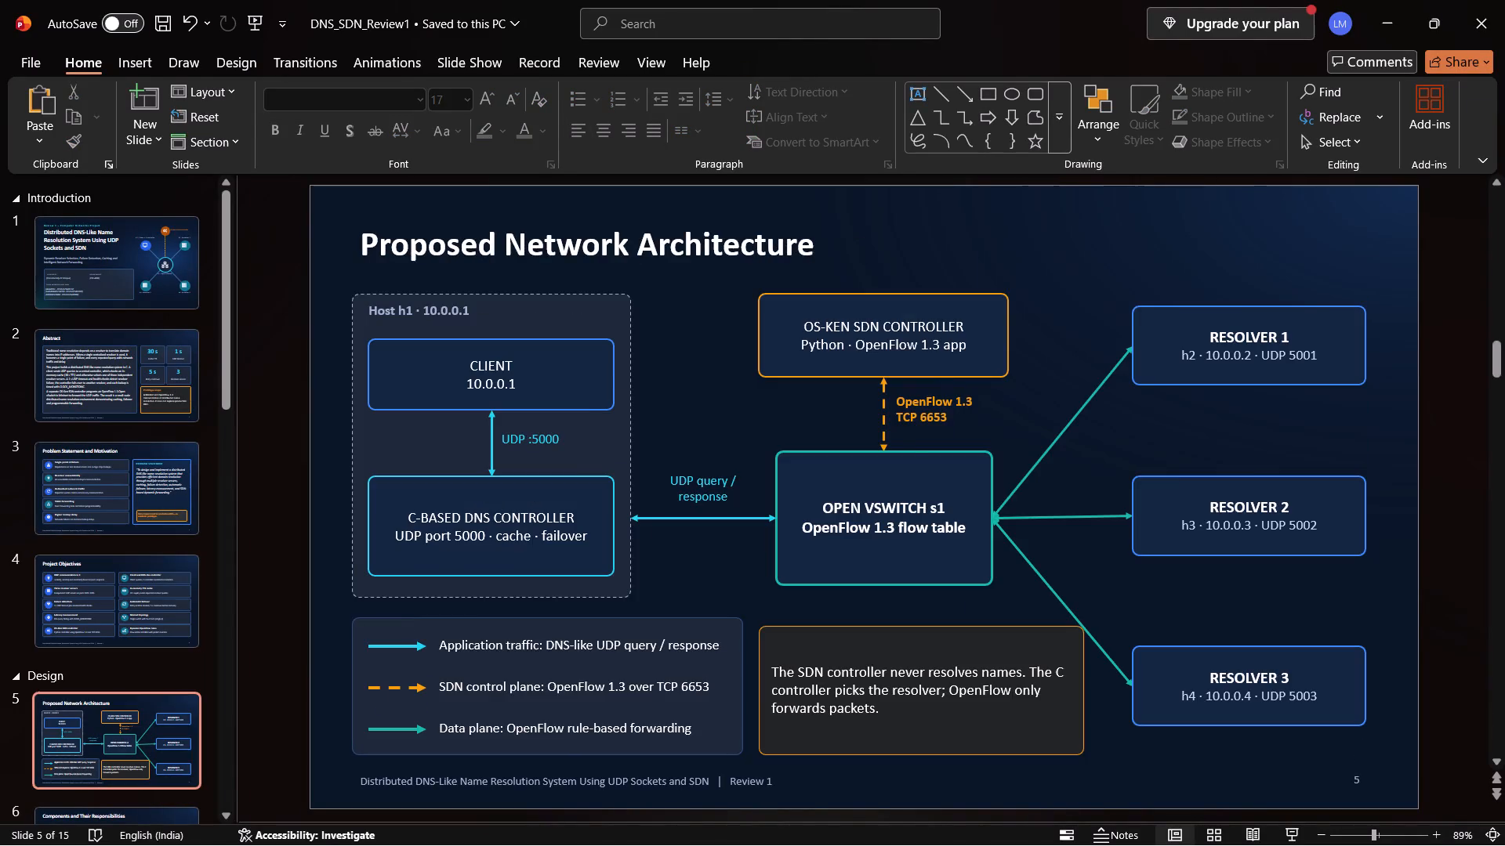
pyautogui.scroll(-1, 799, 593)
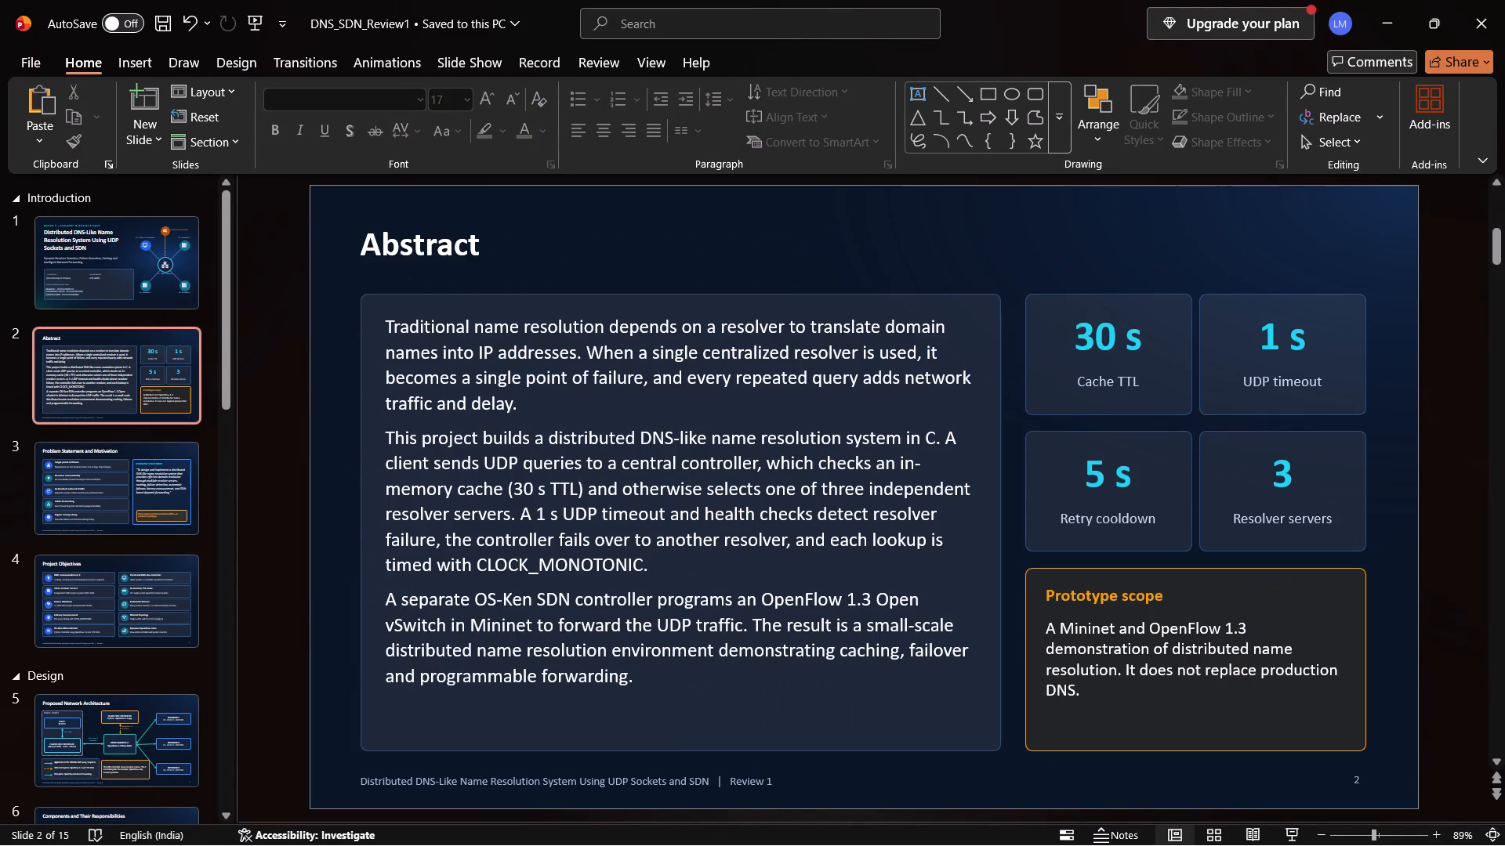
pyautogui.scroll(-2, 799, 593)
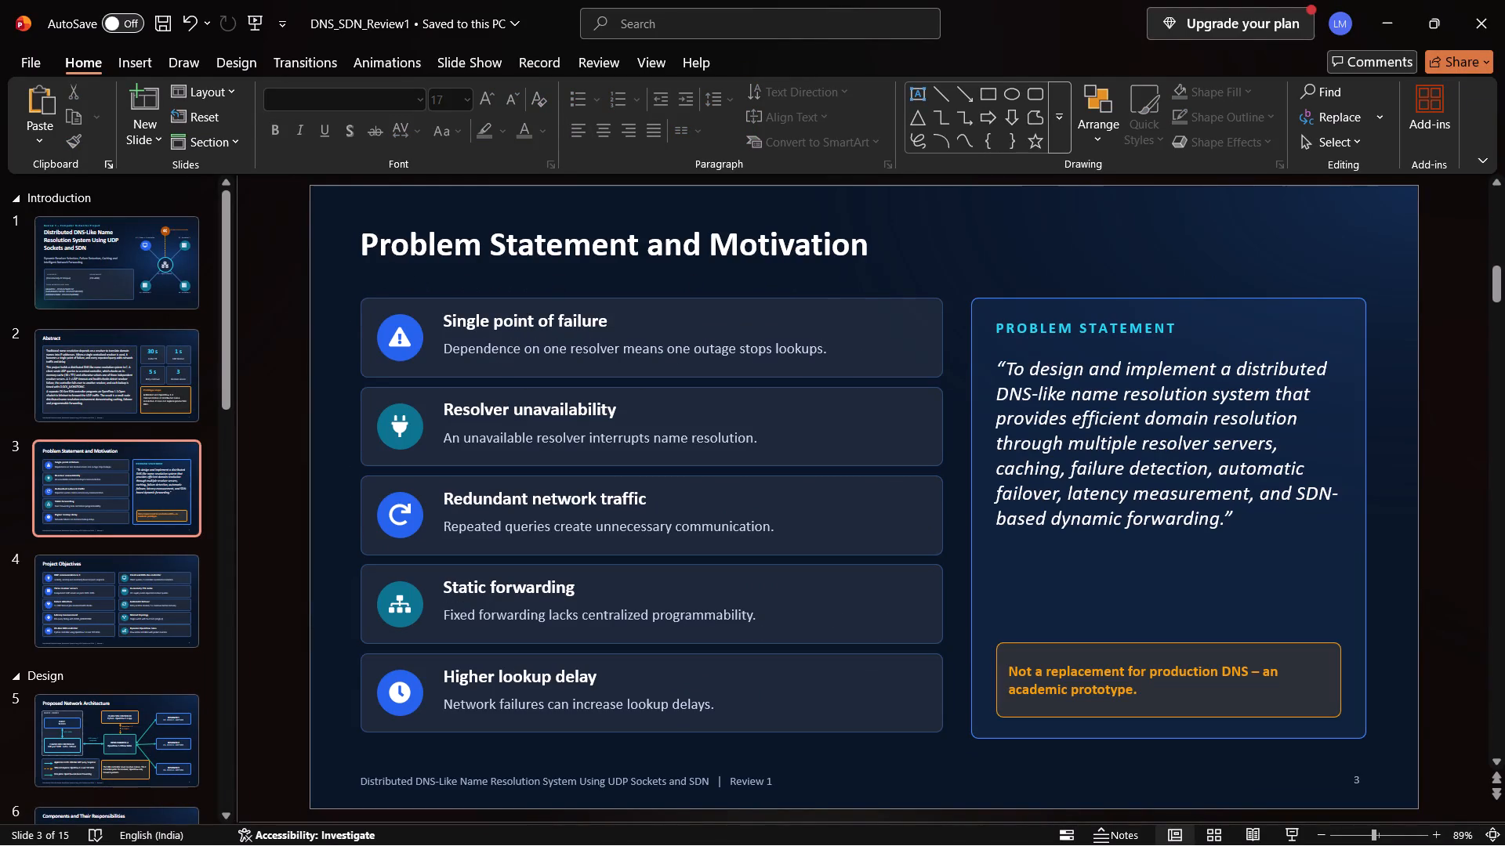
pyautogui.scroll(-2, 799, 593)
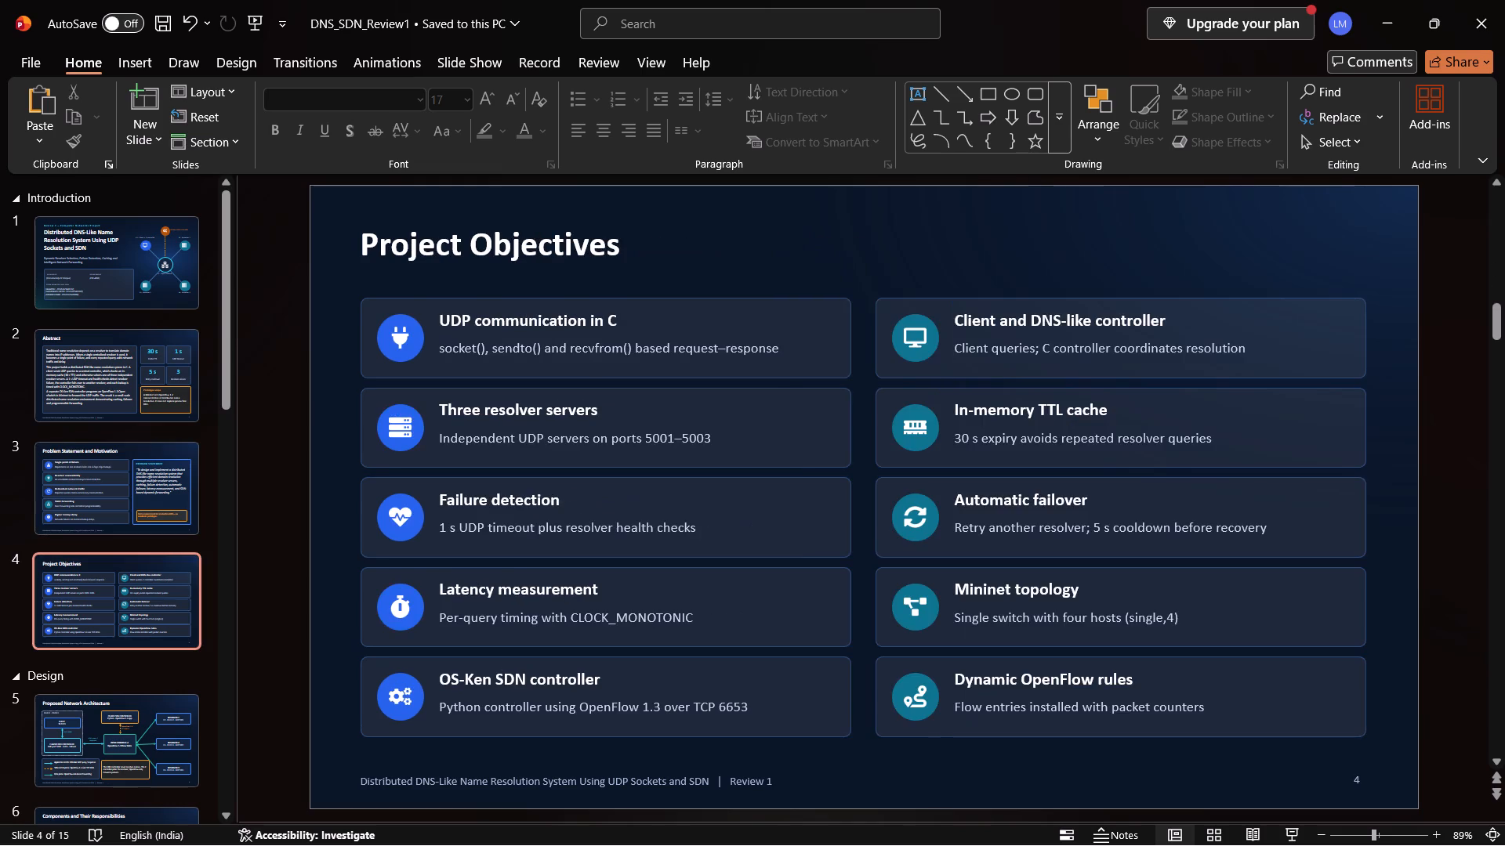
pyautogui.scroll(-1, 799, 593)
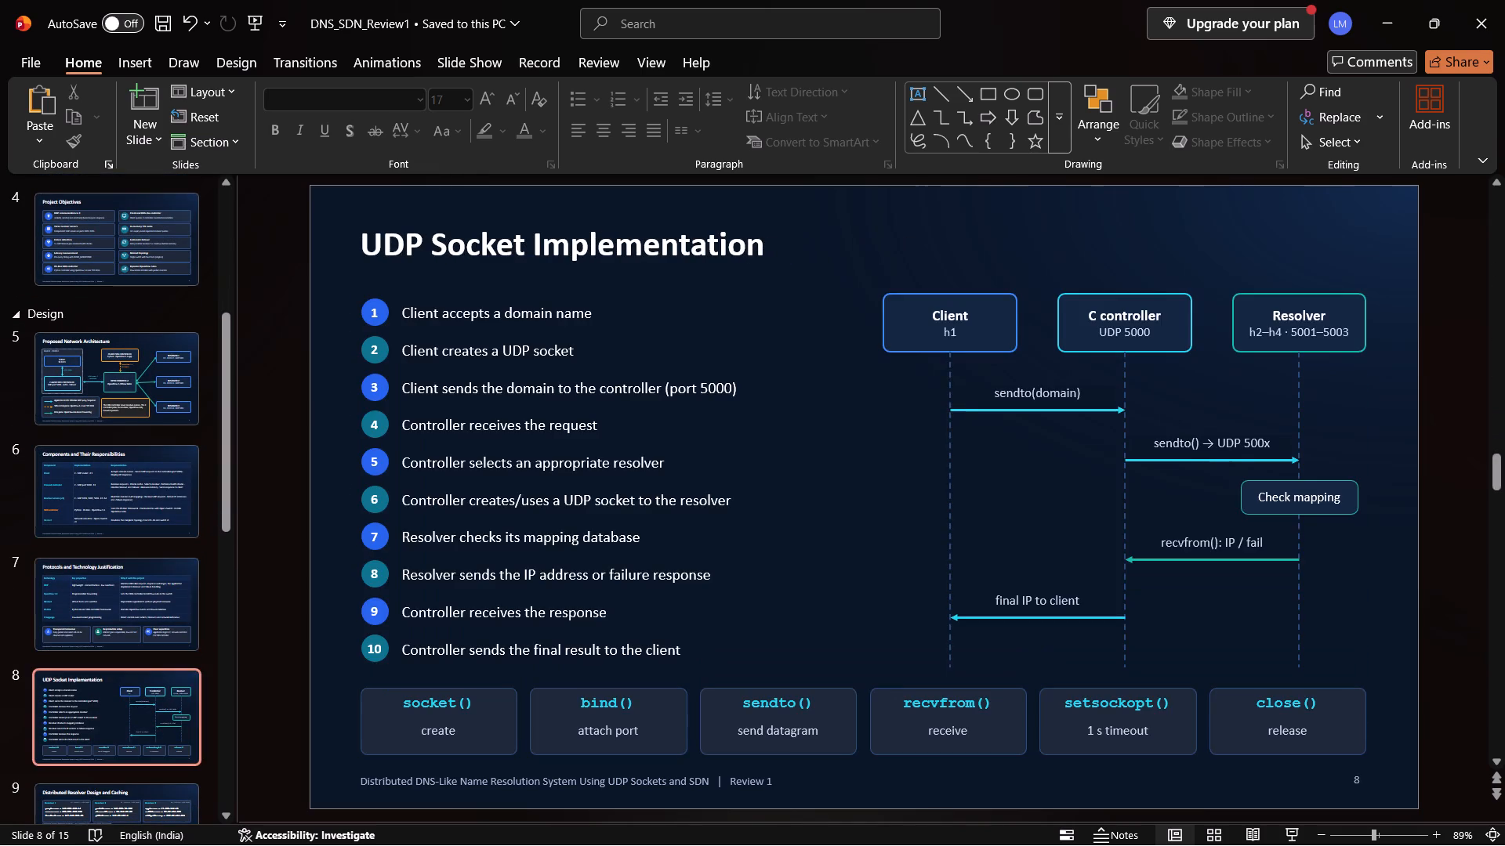
pyautogui.scroll(-5, 799, 593)
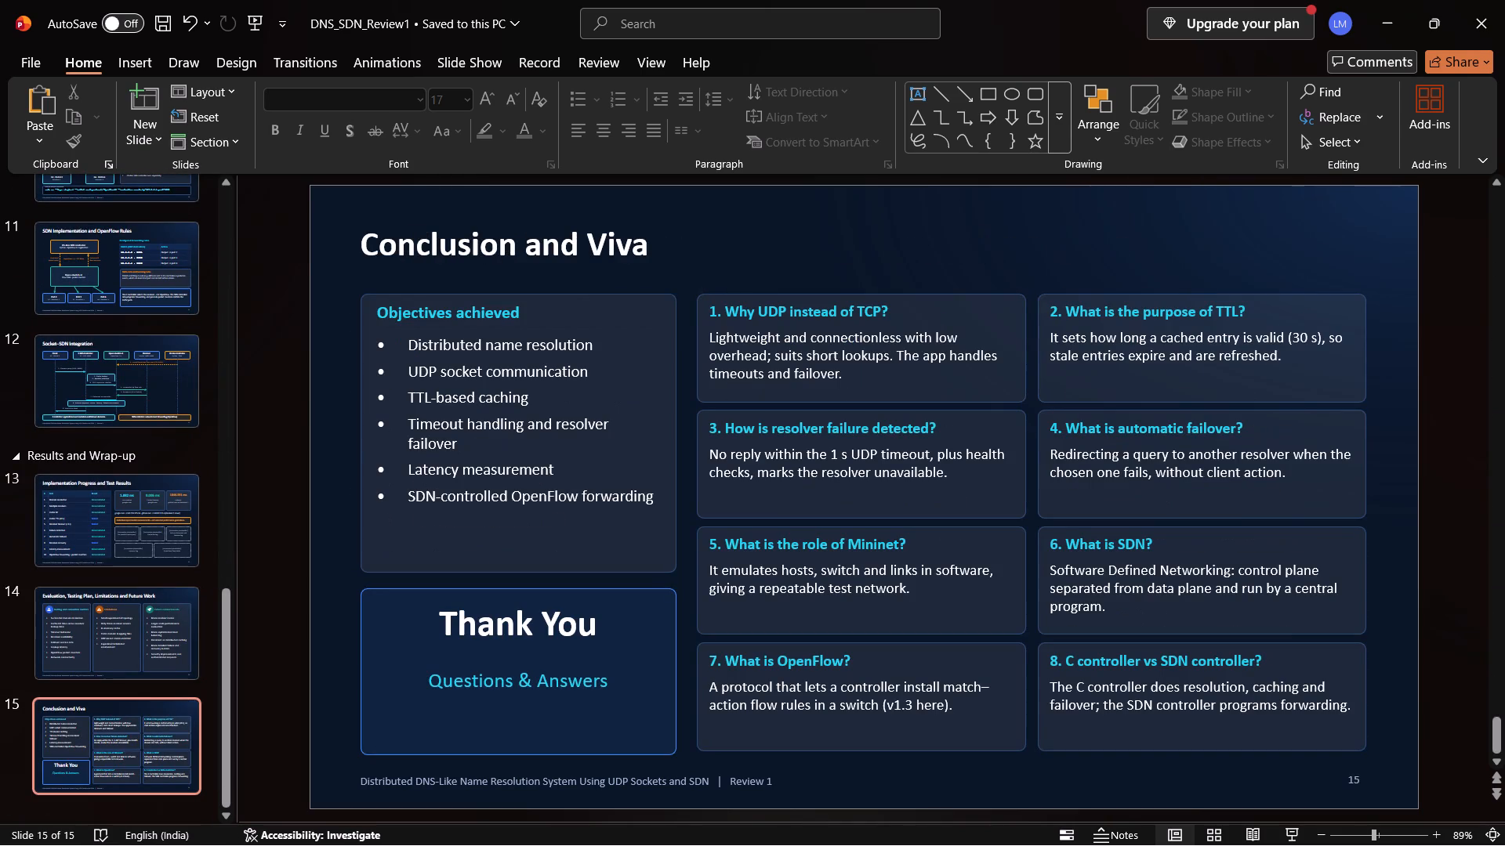
pyautogui.scroll(-1, 799, 593)
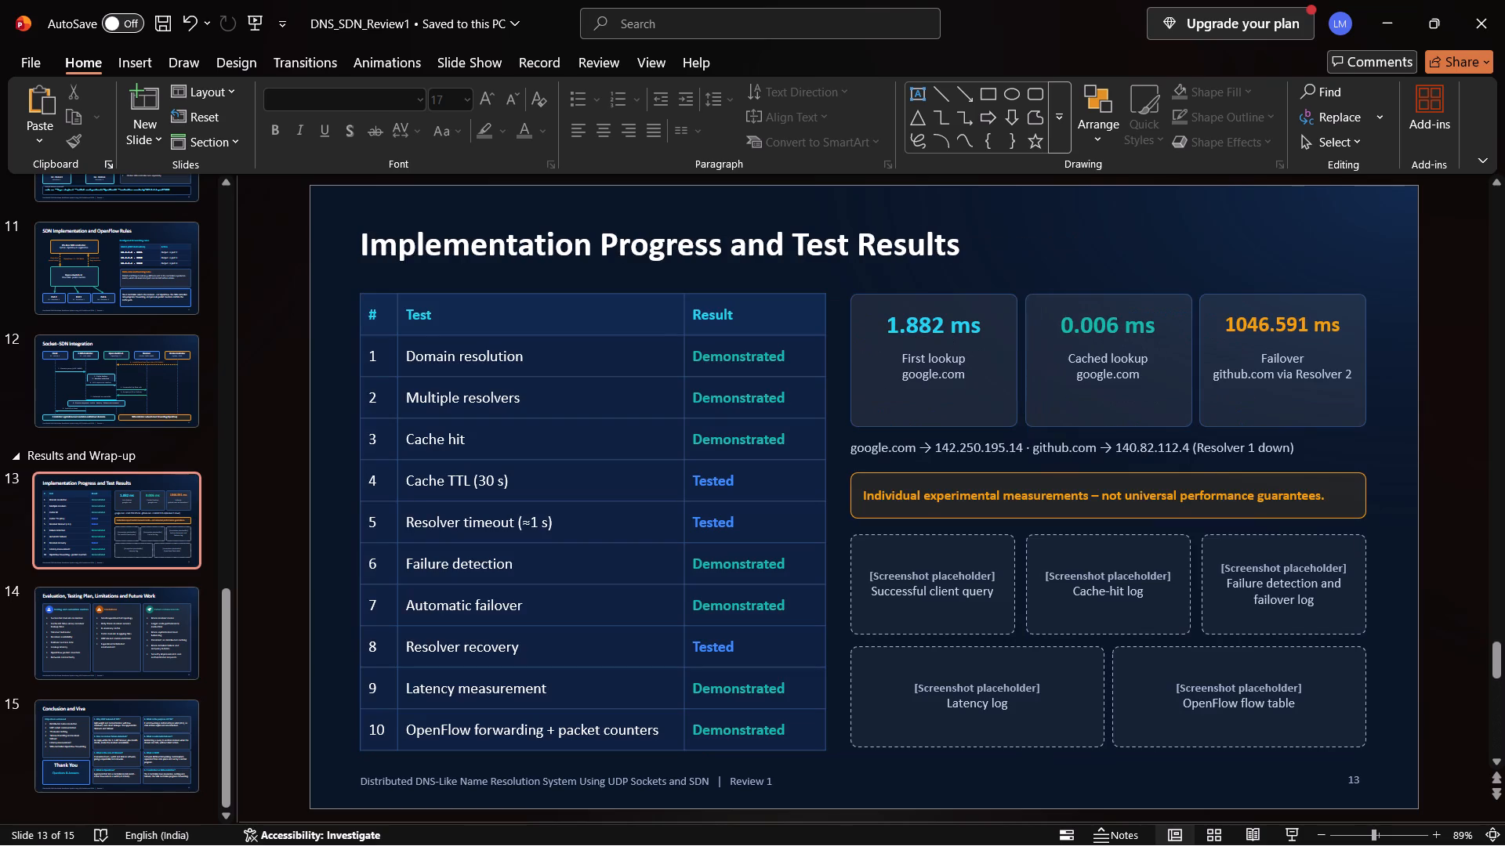
pyautogui.scroll(-1, 799, 593)
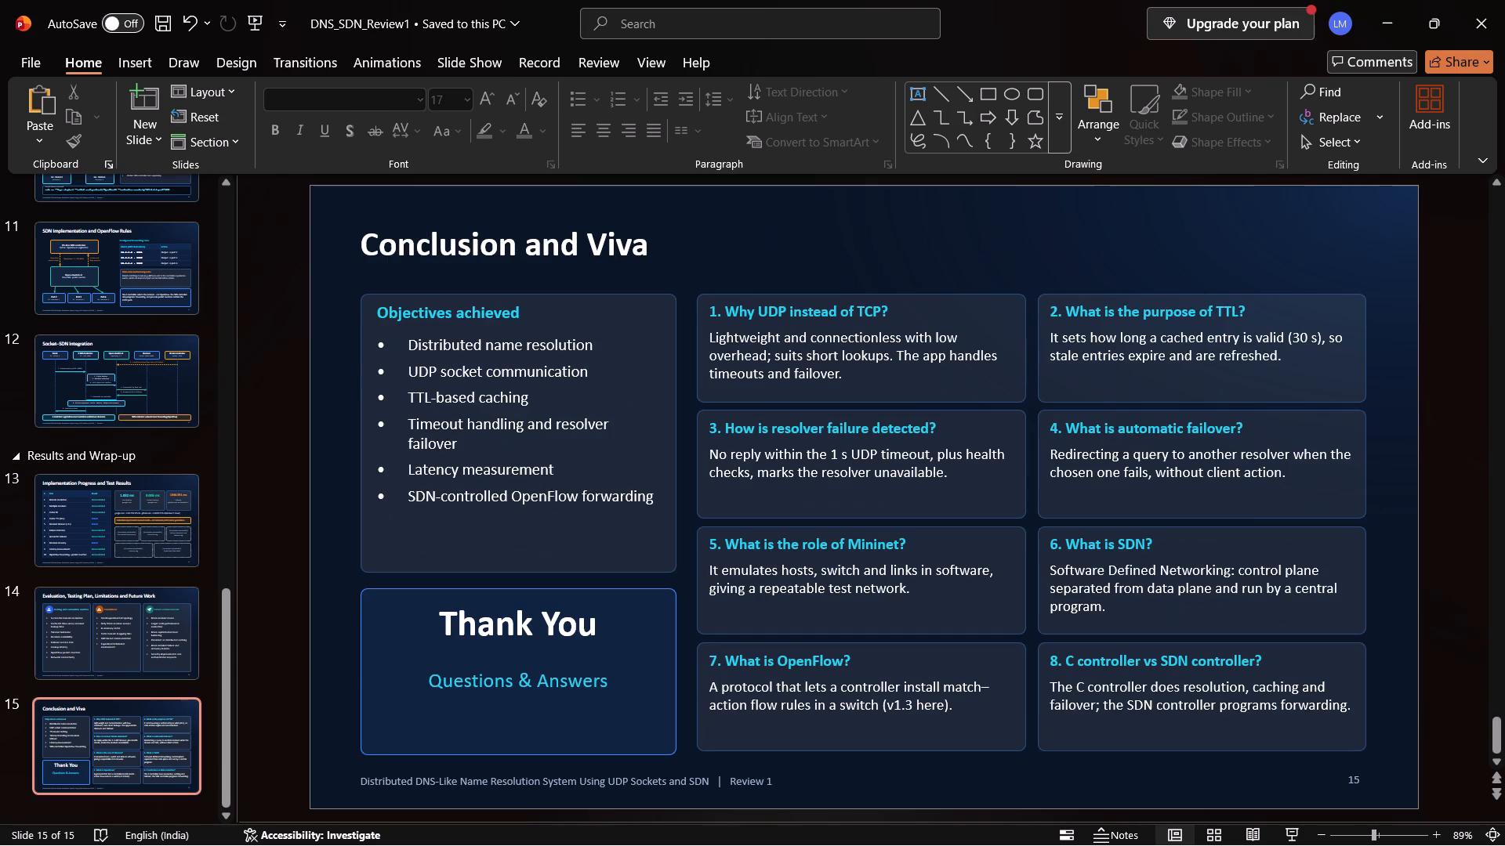
pyautogui.scroll(-1, 799, 593)
# Clear the heading text "1. Why UDP instead of TCP?" on the Conclusion and Viva slide.
pyautogui.click(888, 362)
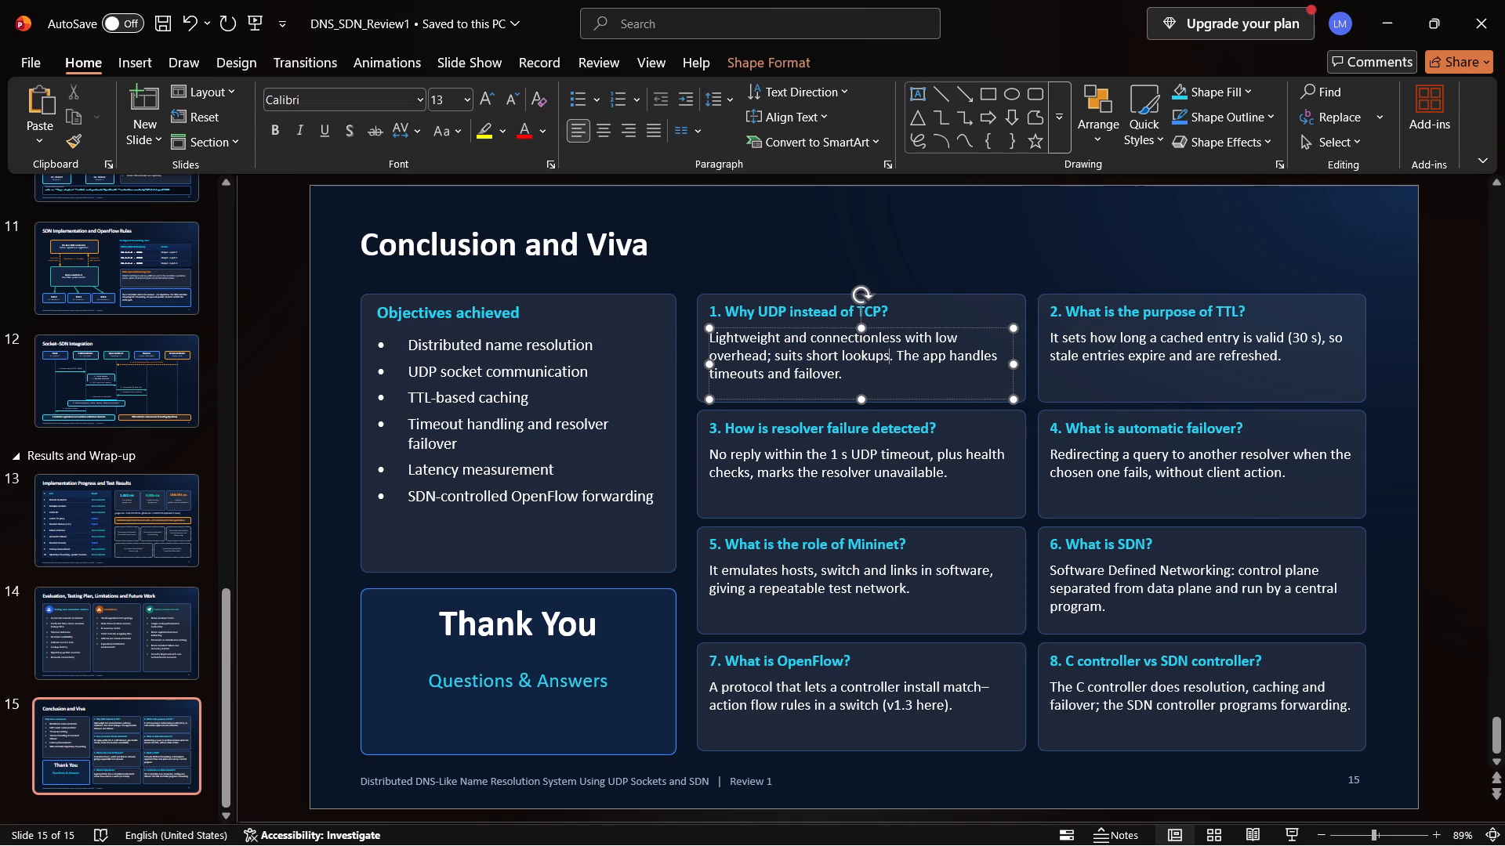
pyautogui.doubleClick(725, 307)
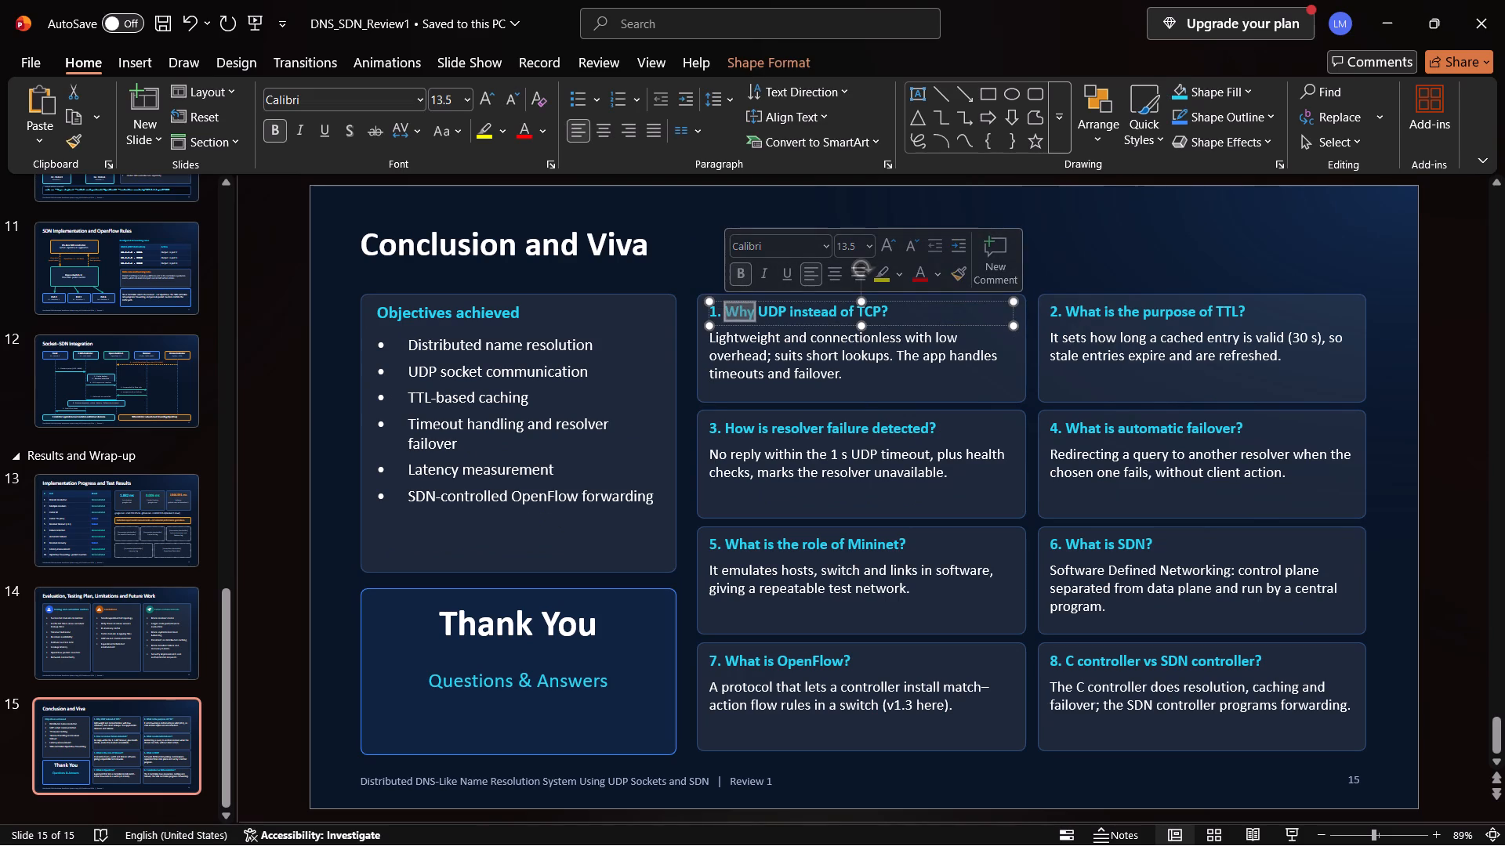
pyautogui.hotkey('ctrl', 'a')
pyautogui.press('BackSpace')
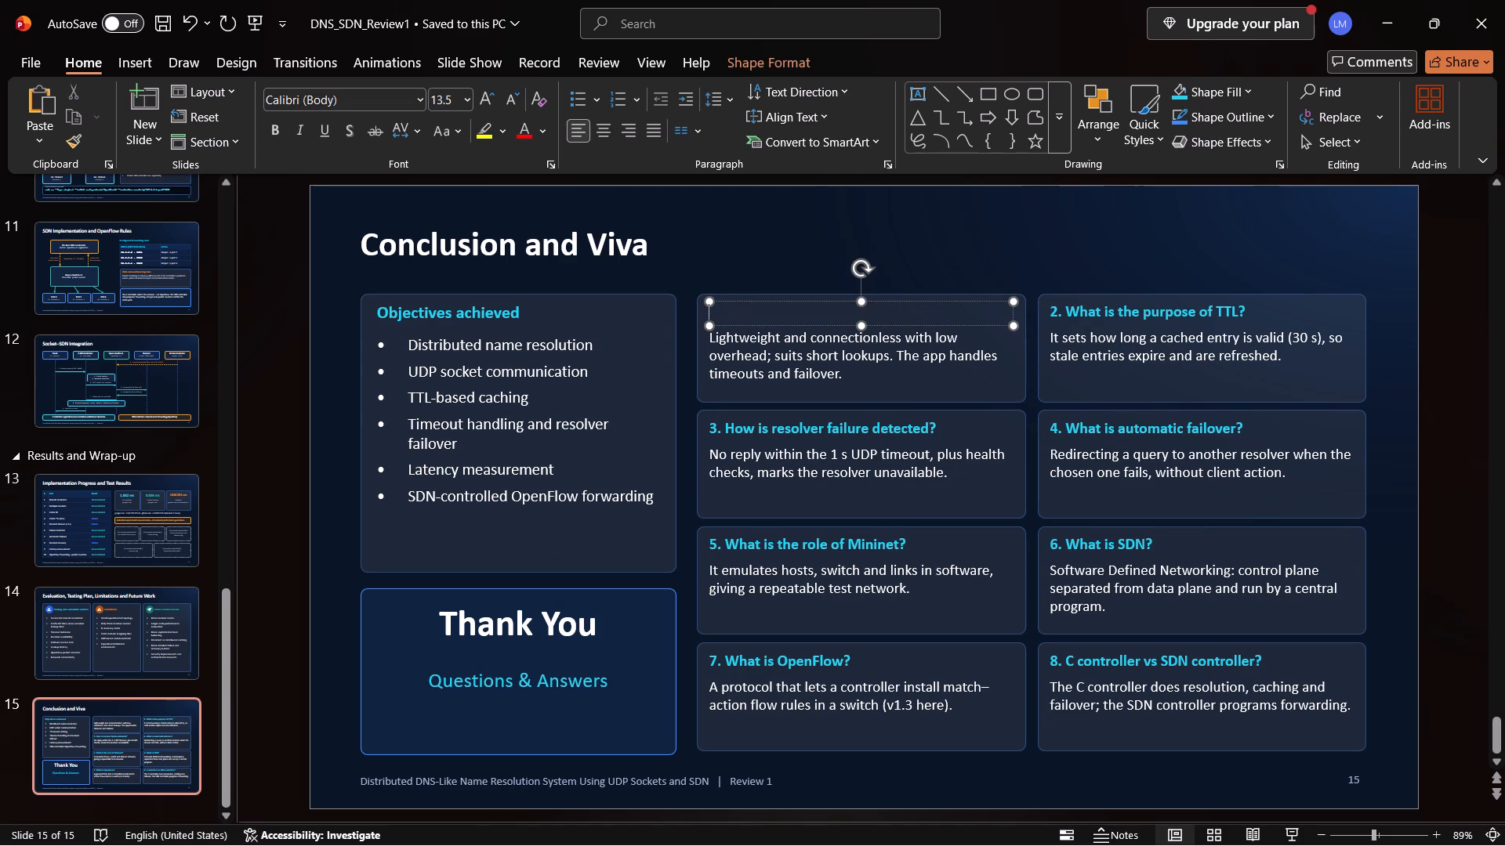
# Delete the answer text and its text box in the first question's card, keeping the presentation open.
pyautogui.doubleClick(906, 356)
pyautogui.hotkey('ctrl', 'q')
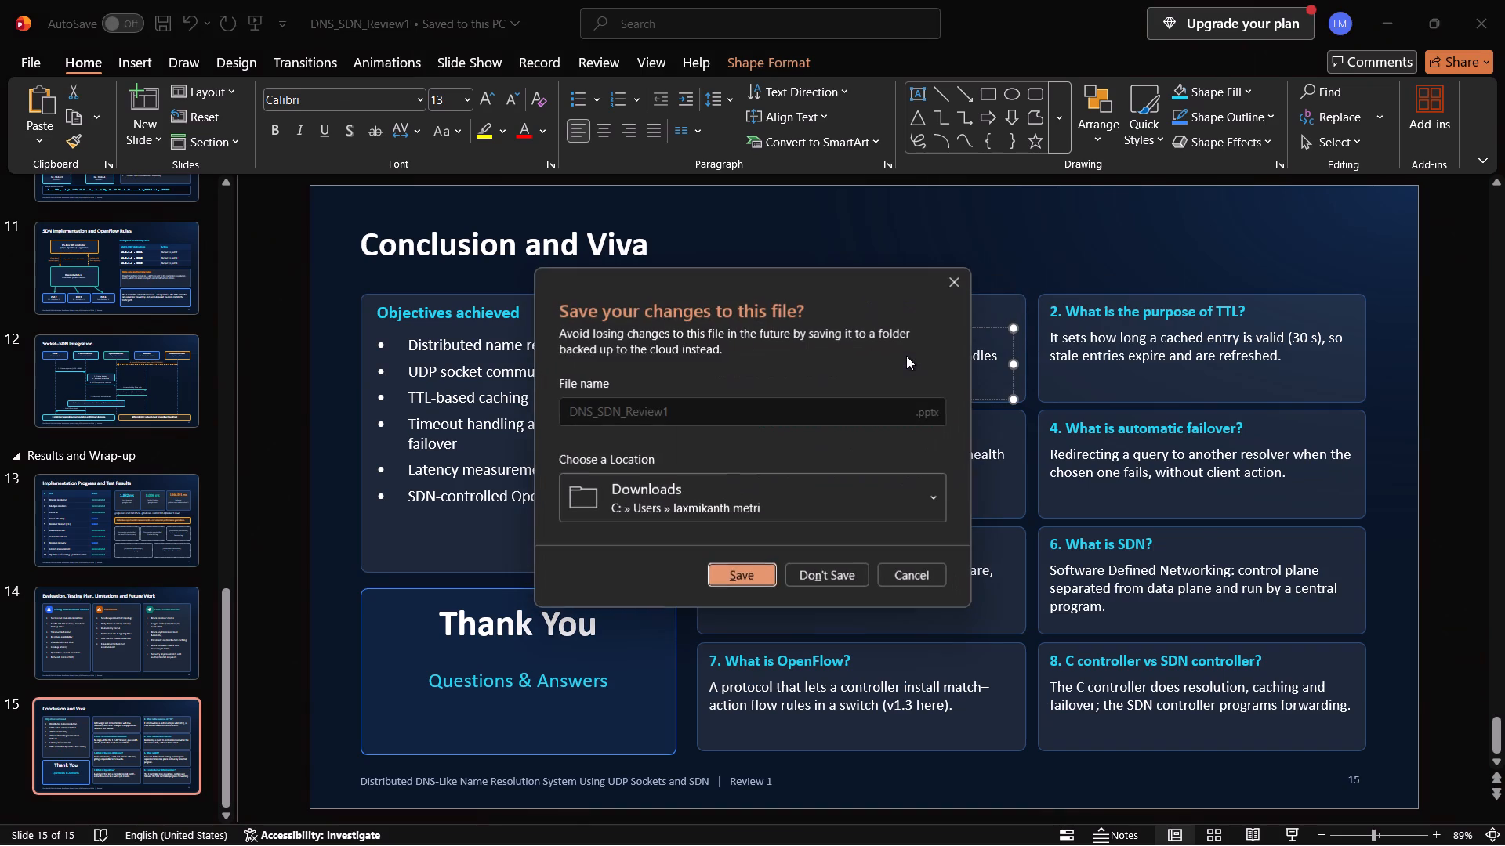
pyautogui.click(948, 286)
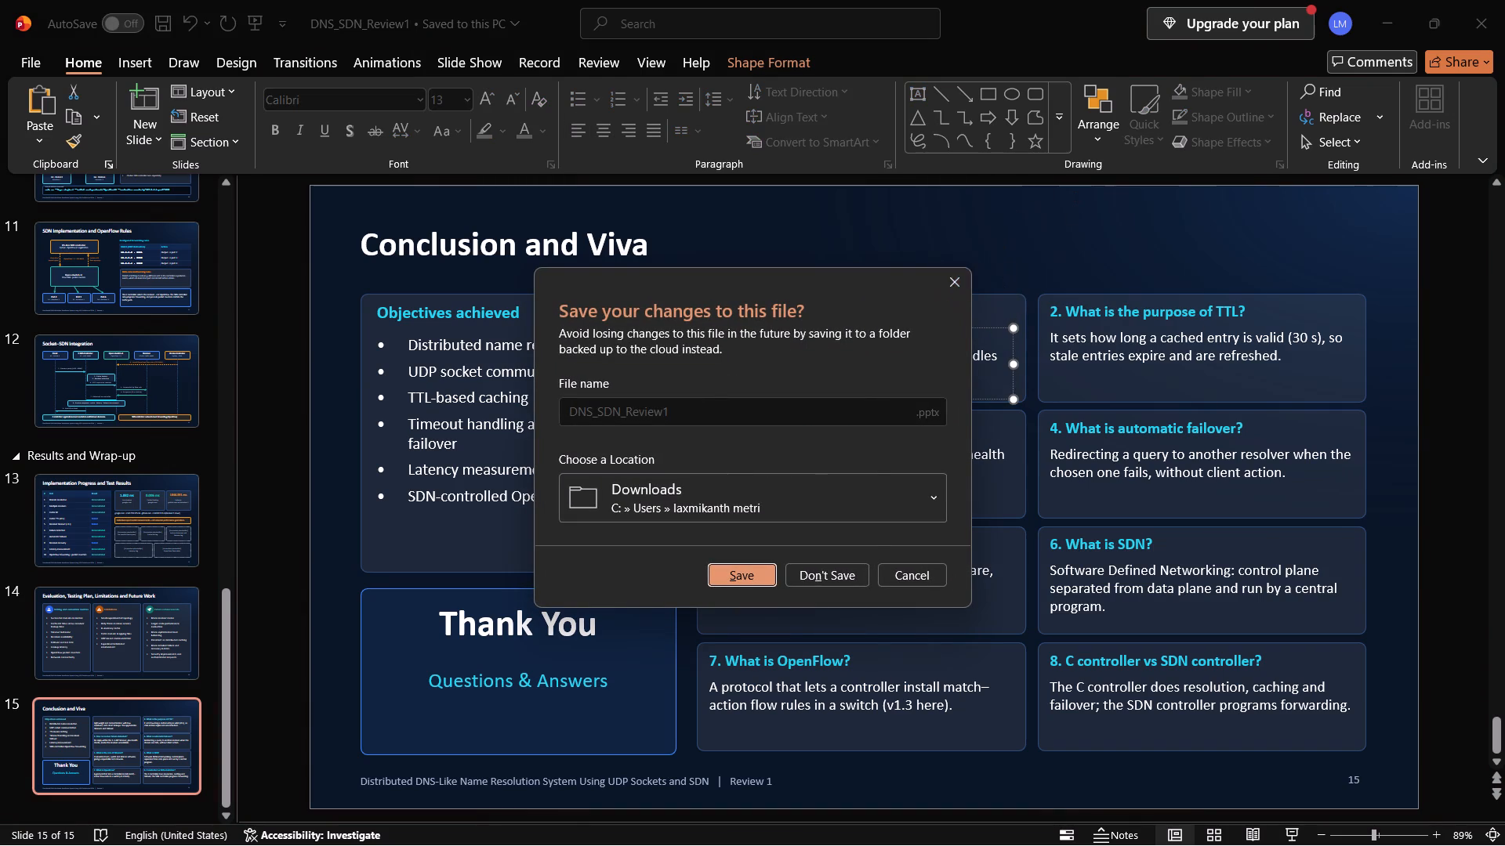
pyautogui.click(880, 374)
pyautogui.hotkey('ctrl', 'a')
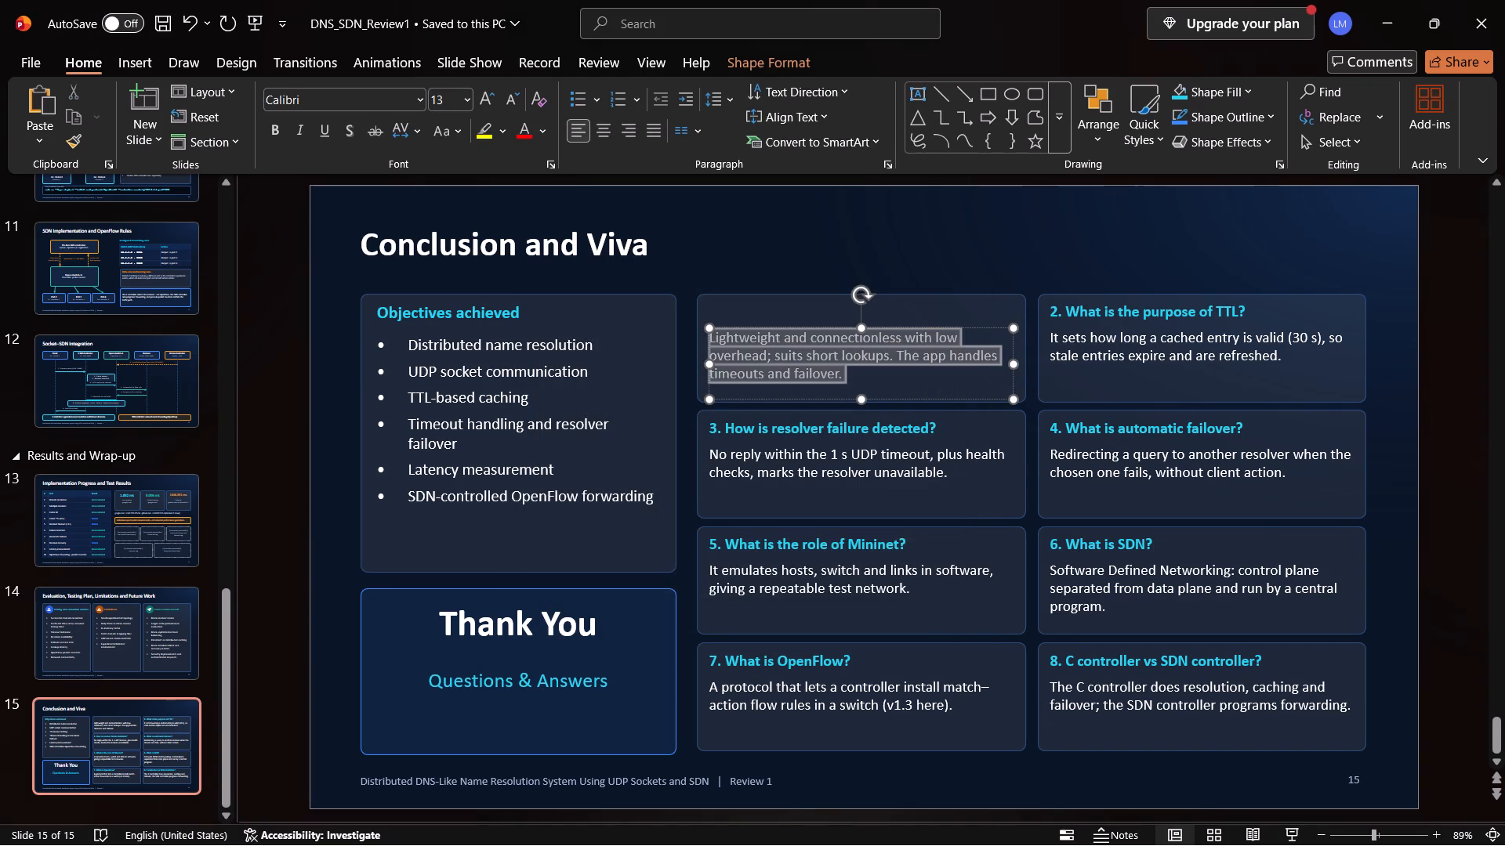
pyautogui.press('BackSpace')
pyautogui.click(869, 367)
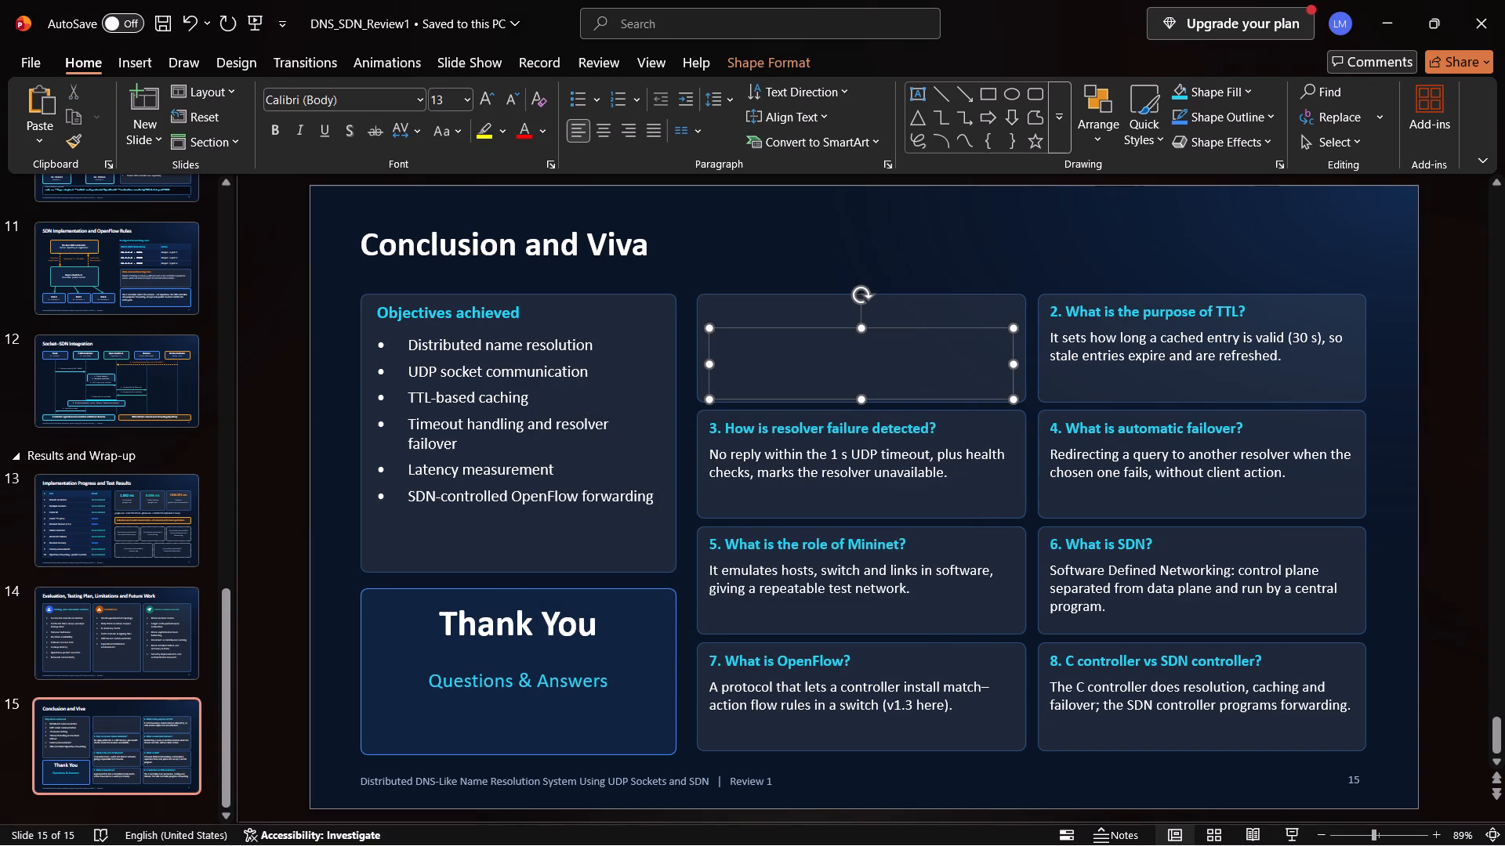
pyautogui.press('BackSpace')
# Delete the background rectangles of the first and third question cards on the Conclusion and Viva slide.
pyautogui.click(937, 335)
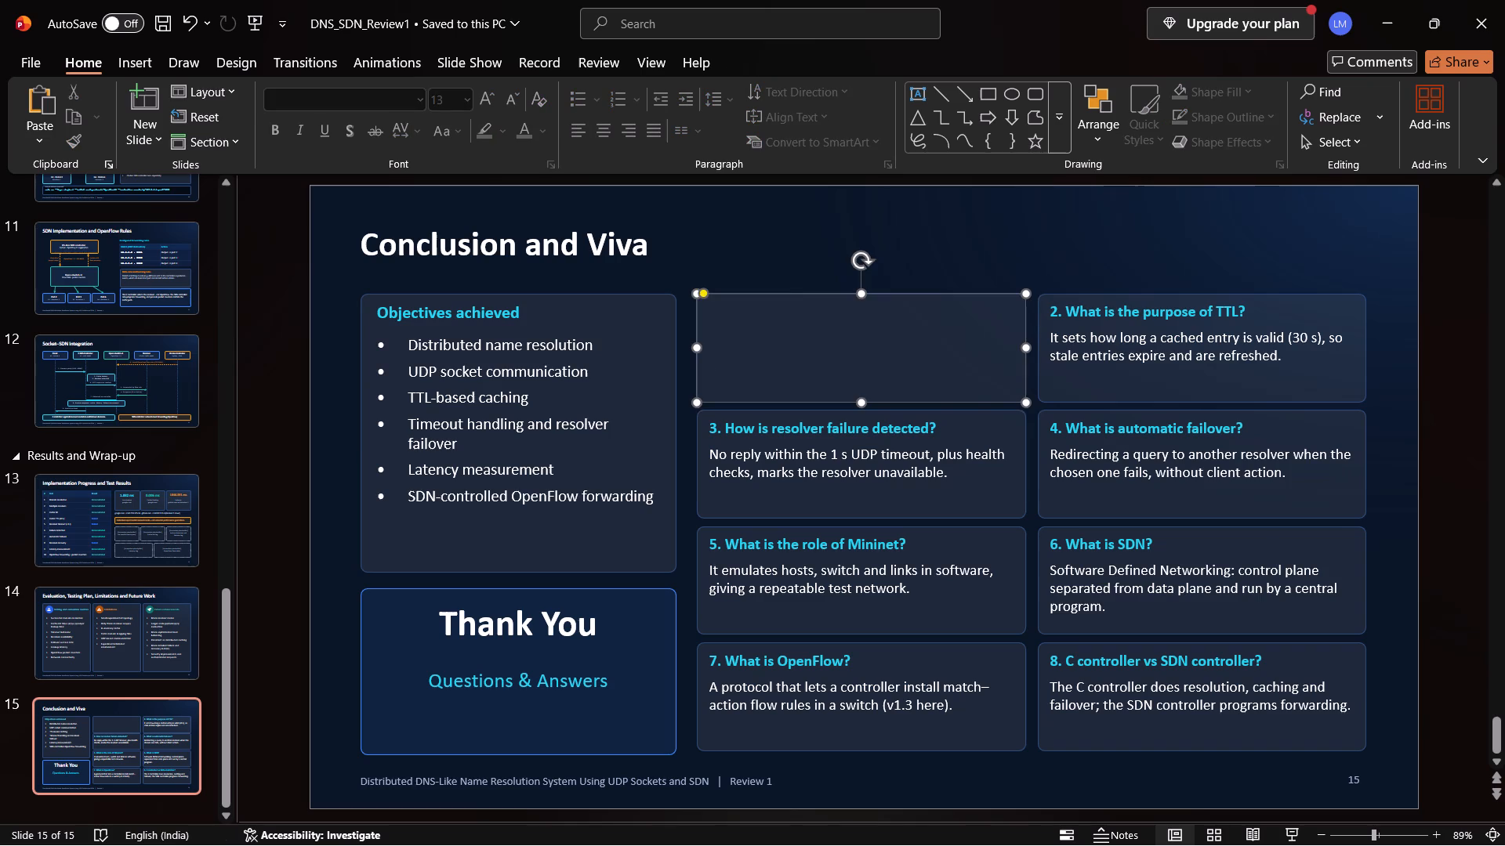
pyautogui.press('BackSpace')
pyautogui.click(988, 408)
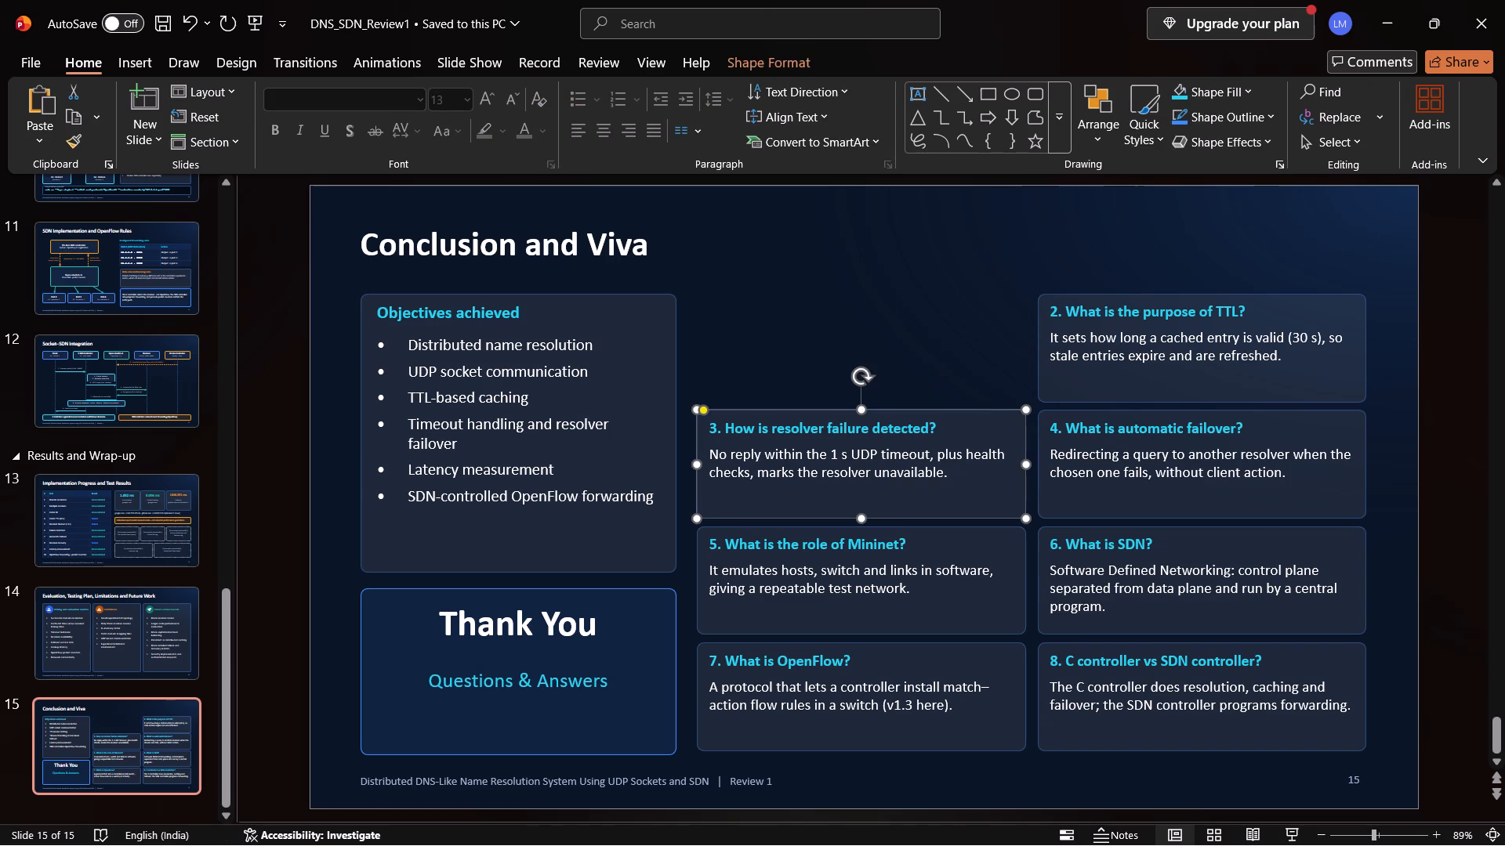
pyautogui.press('BackSpace')
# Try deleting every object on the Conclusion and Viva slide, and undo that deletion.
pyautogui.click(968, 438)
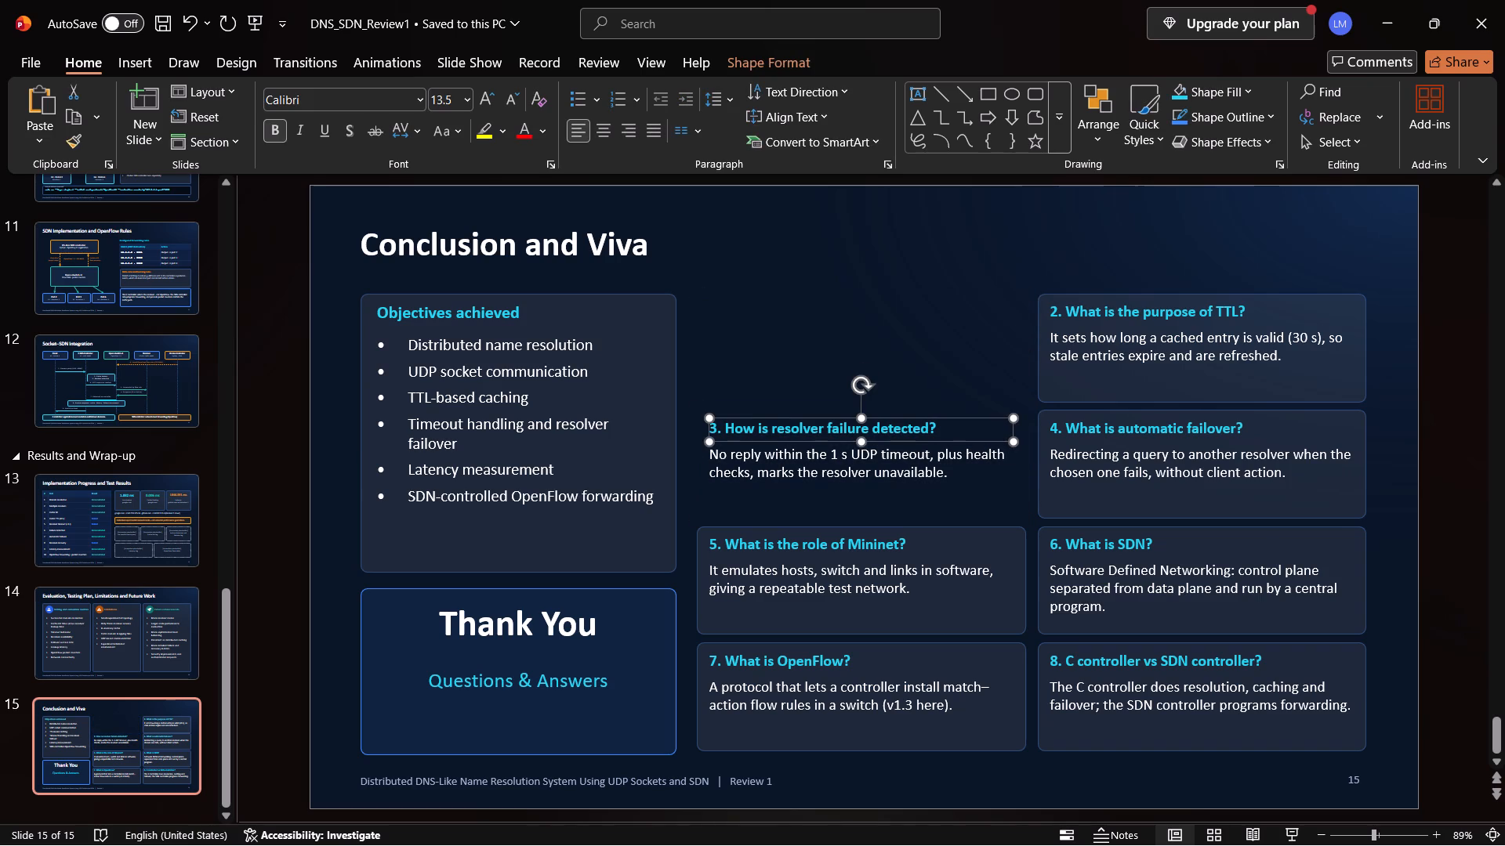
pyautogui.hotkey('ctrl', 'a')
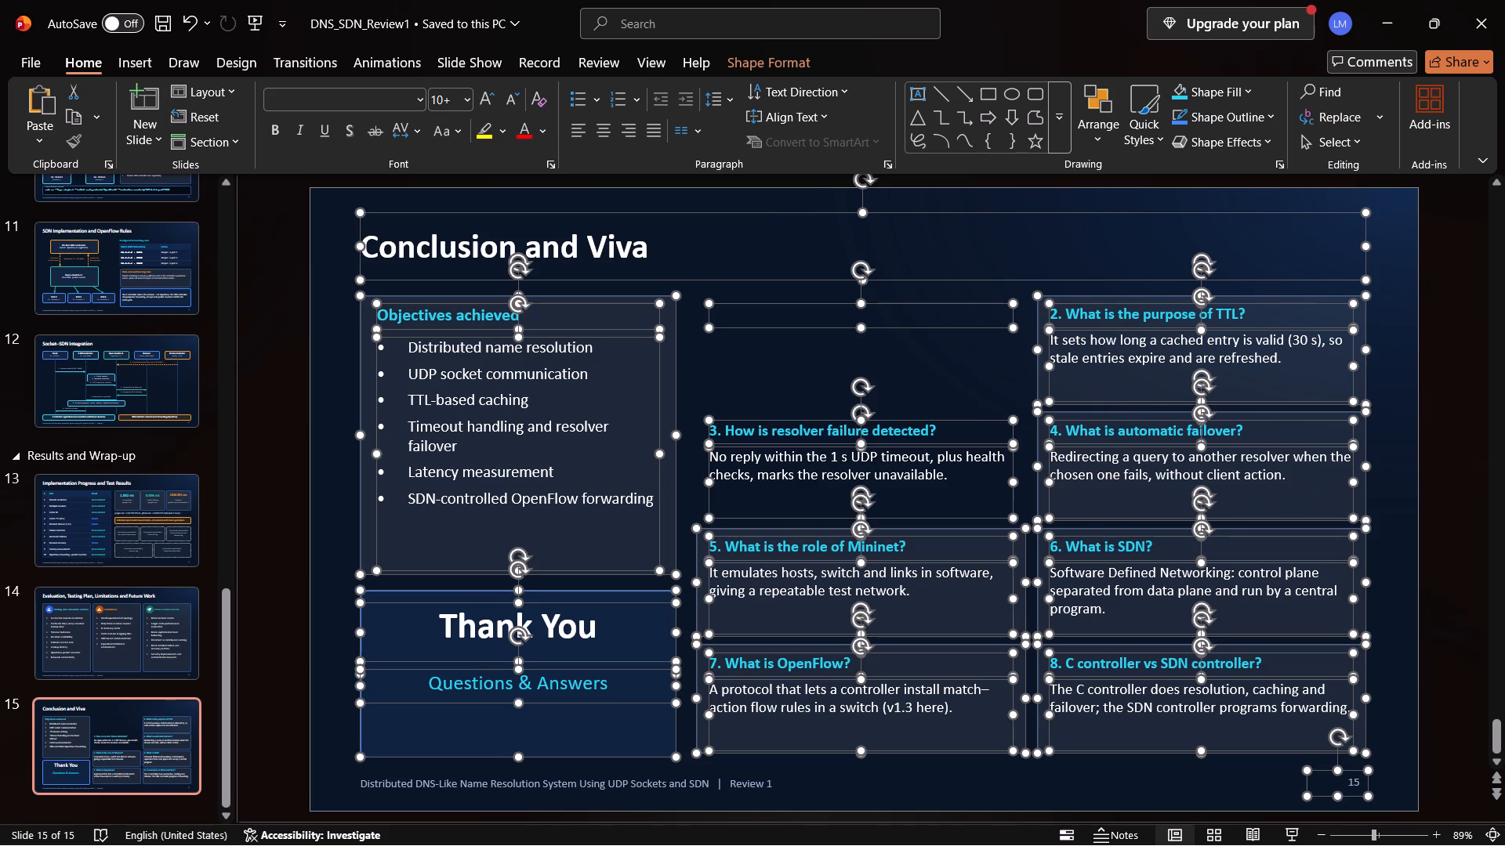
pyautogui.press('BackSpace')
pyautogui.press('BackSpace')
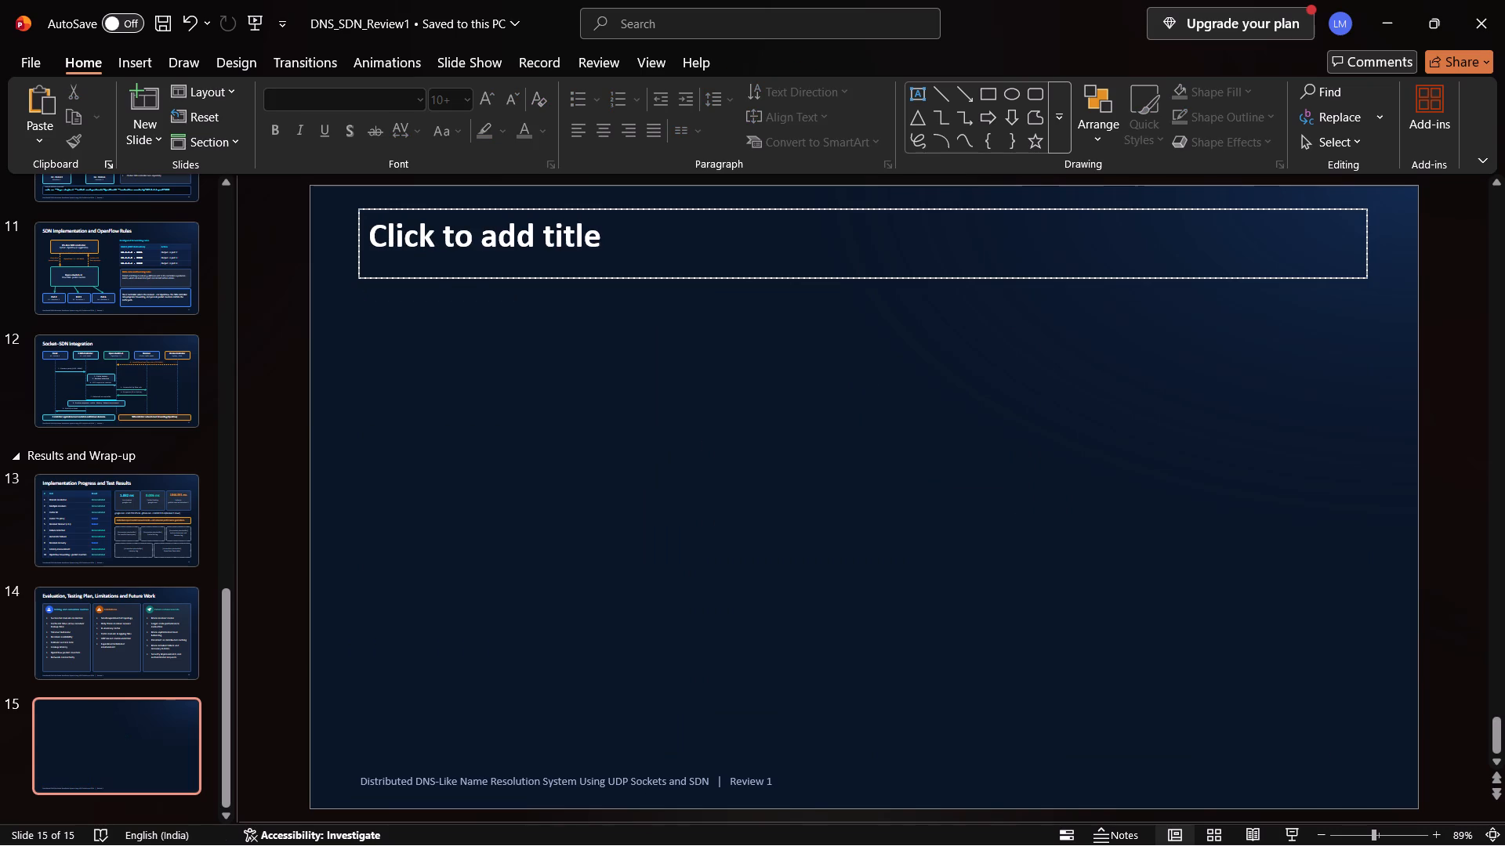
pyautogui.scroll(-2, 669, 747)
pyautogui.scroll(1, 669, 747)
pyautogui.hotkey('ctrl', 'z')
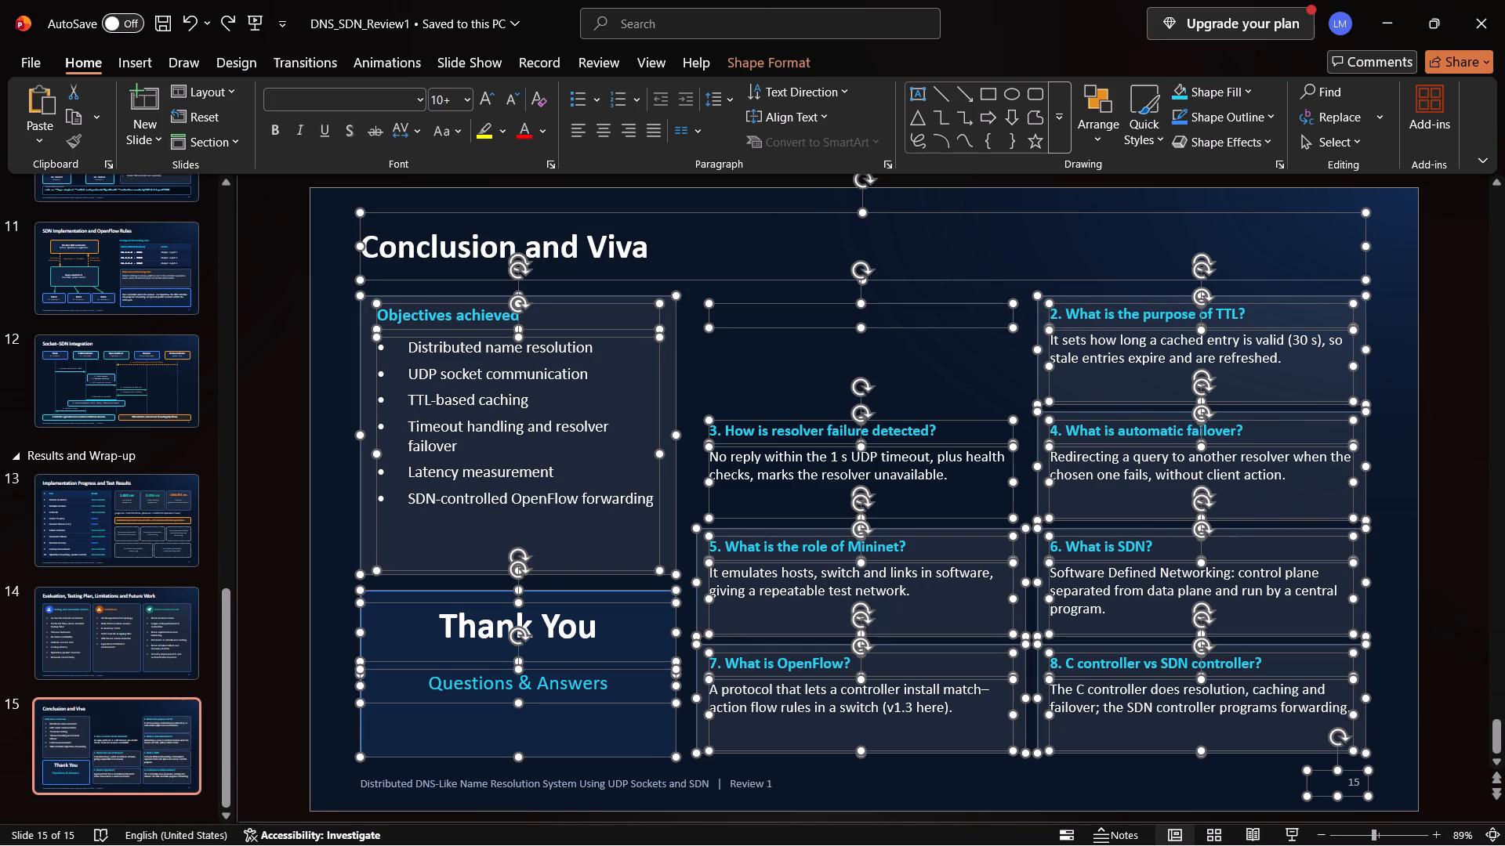
# Move all selected objects of the Conclusion and Viva slide together toward the slide's upper-right corner.
pyautogui.click(401, 616)
pyautogui.doubleClick(440, 666)
pyautogui.moveTo(394, 629); pyautogui.dragTo(813, 158)
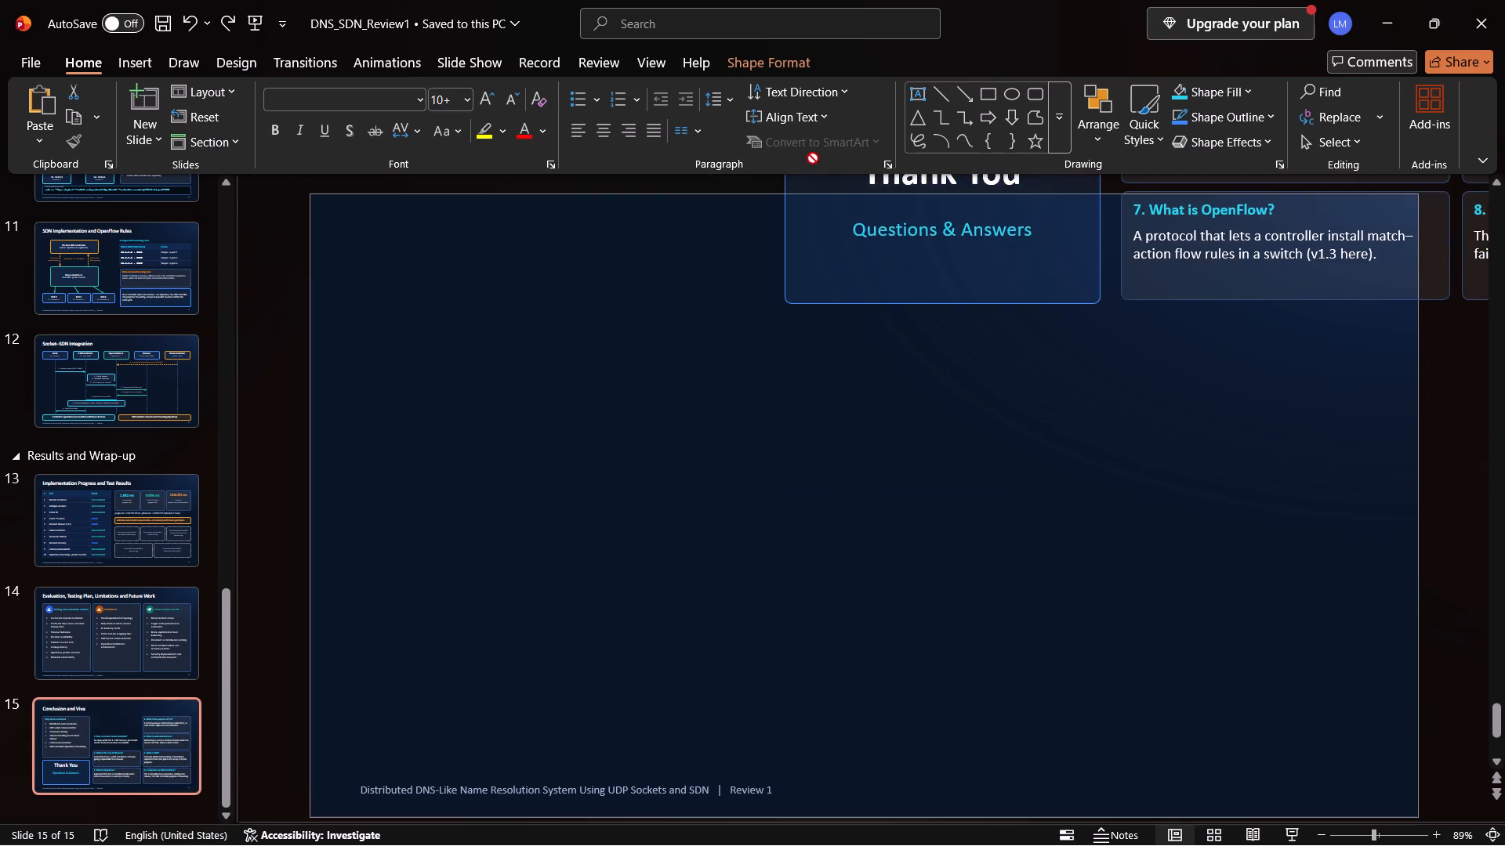
pyautogui.moveTo(813, 158); pyautogui.dragTo(528, 483)
pyautogui.click(528, 483)
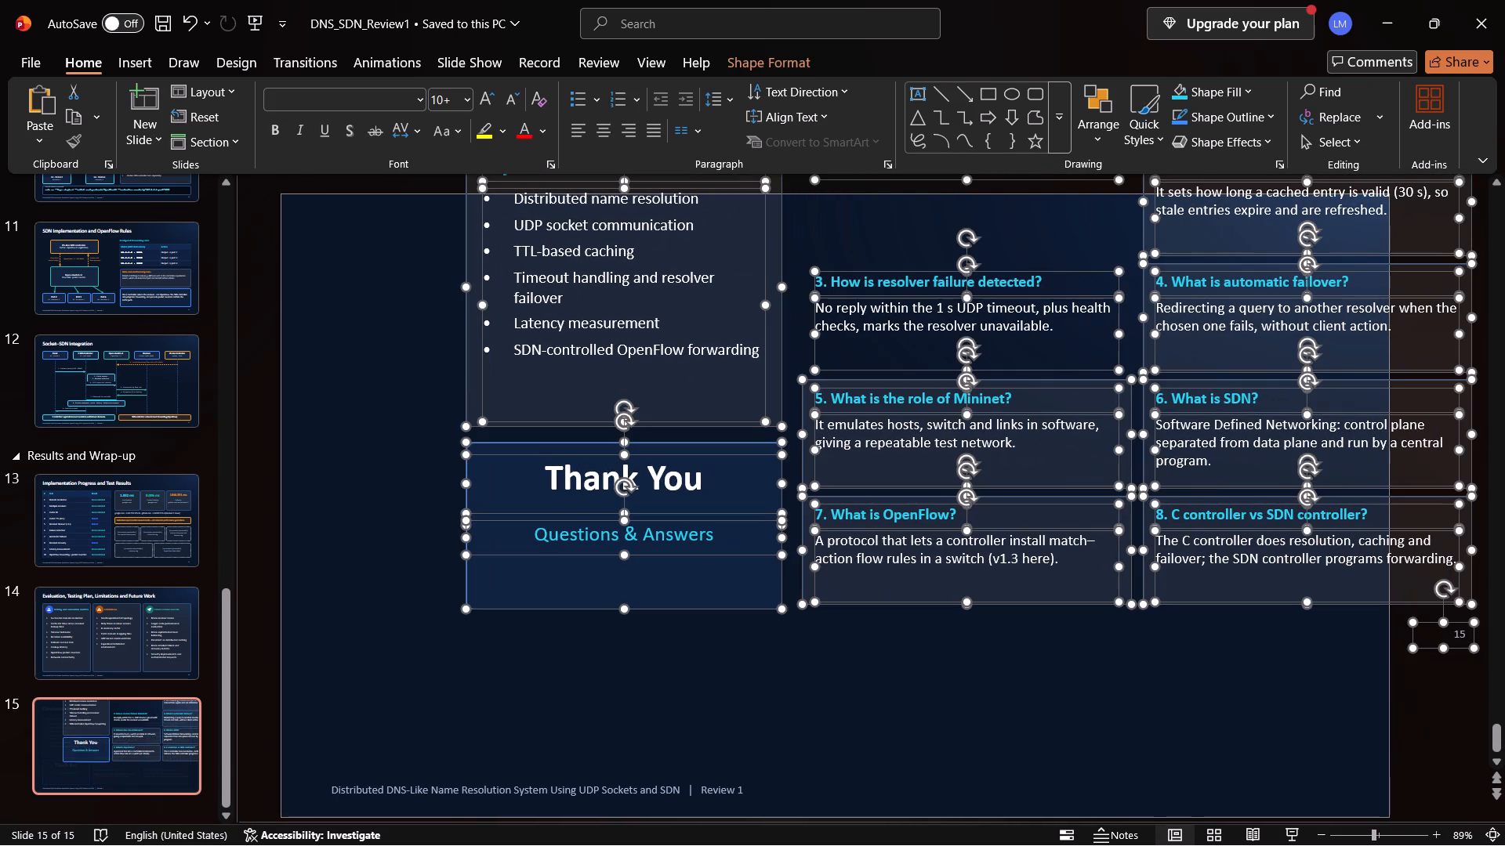
pyautogui.click(608, 444)
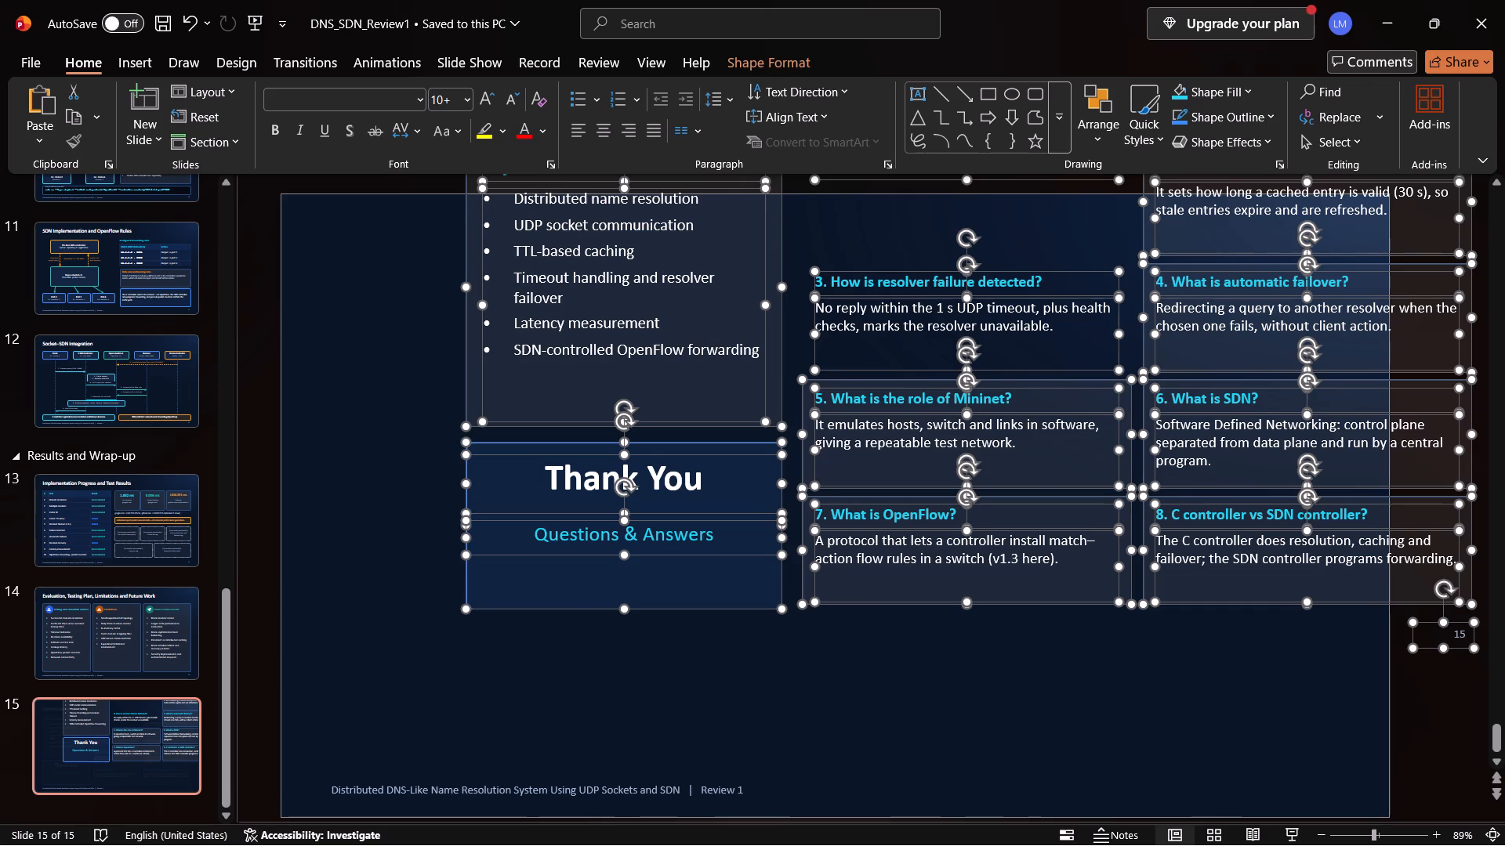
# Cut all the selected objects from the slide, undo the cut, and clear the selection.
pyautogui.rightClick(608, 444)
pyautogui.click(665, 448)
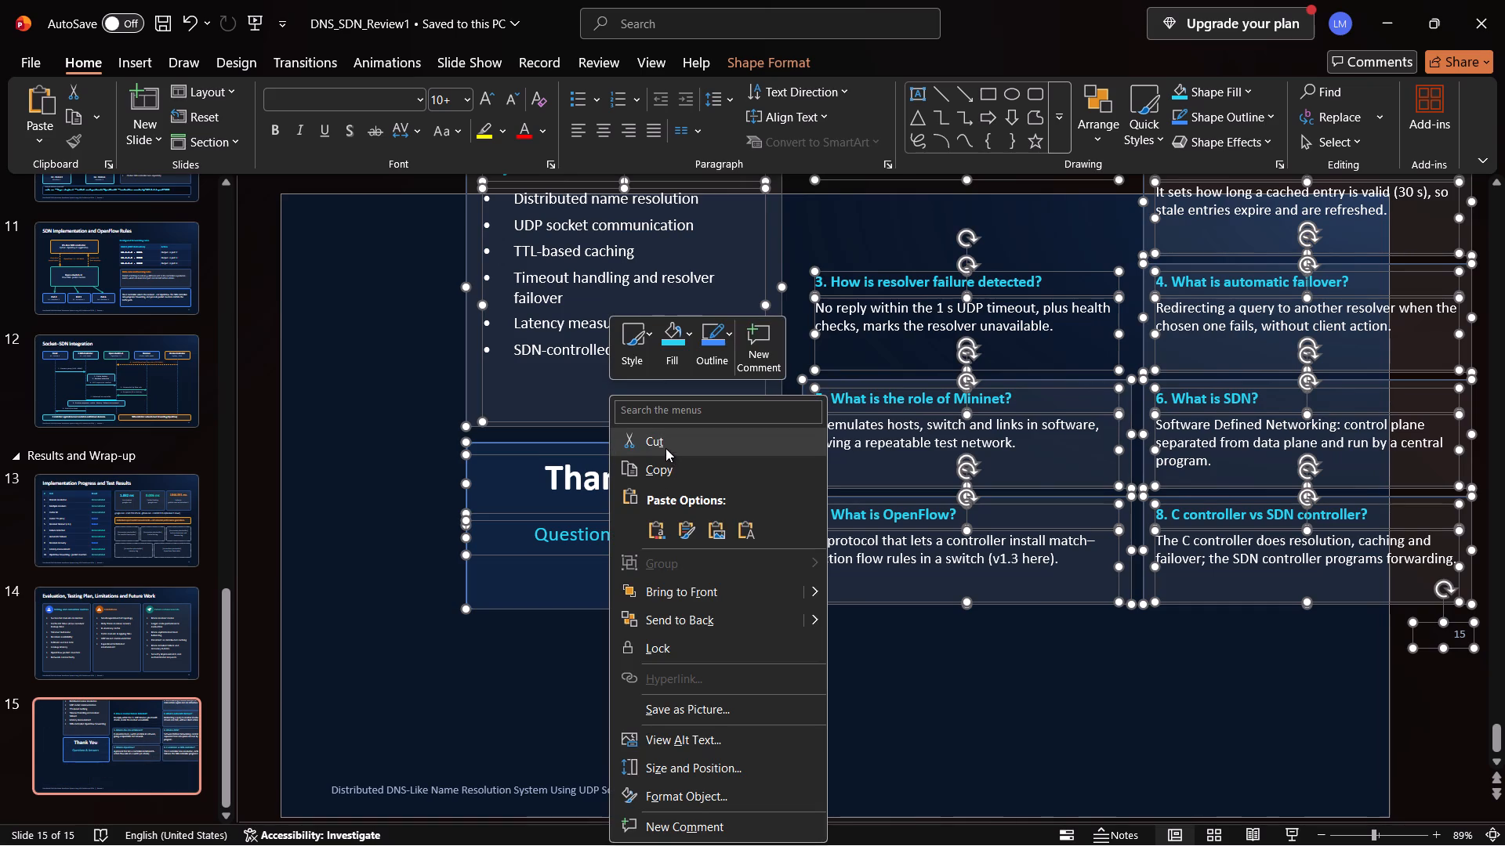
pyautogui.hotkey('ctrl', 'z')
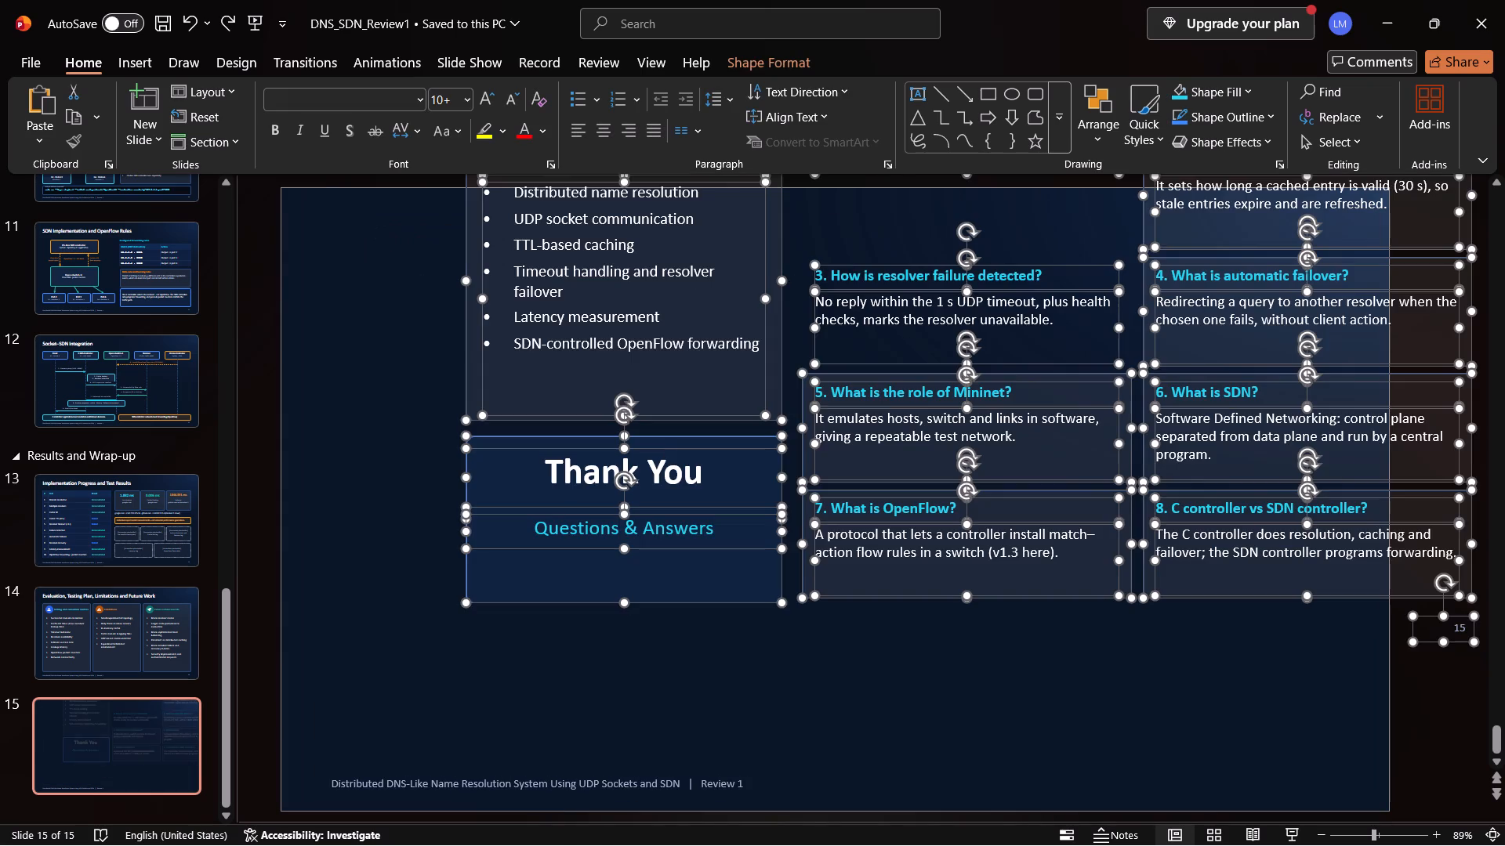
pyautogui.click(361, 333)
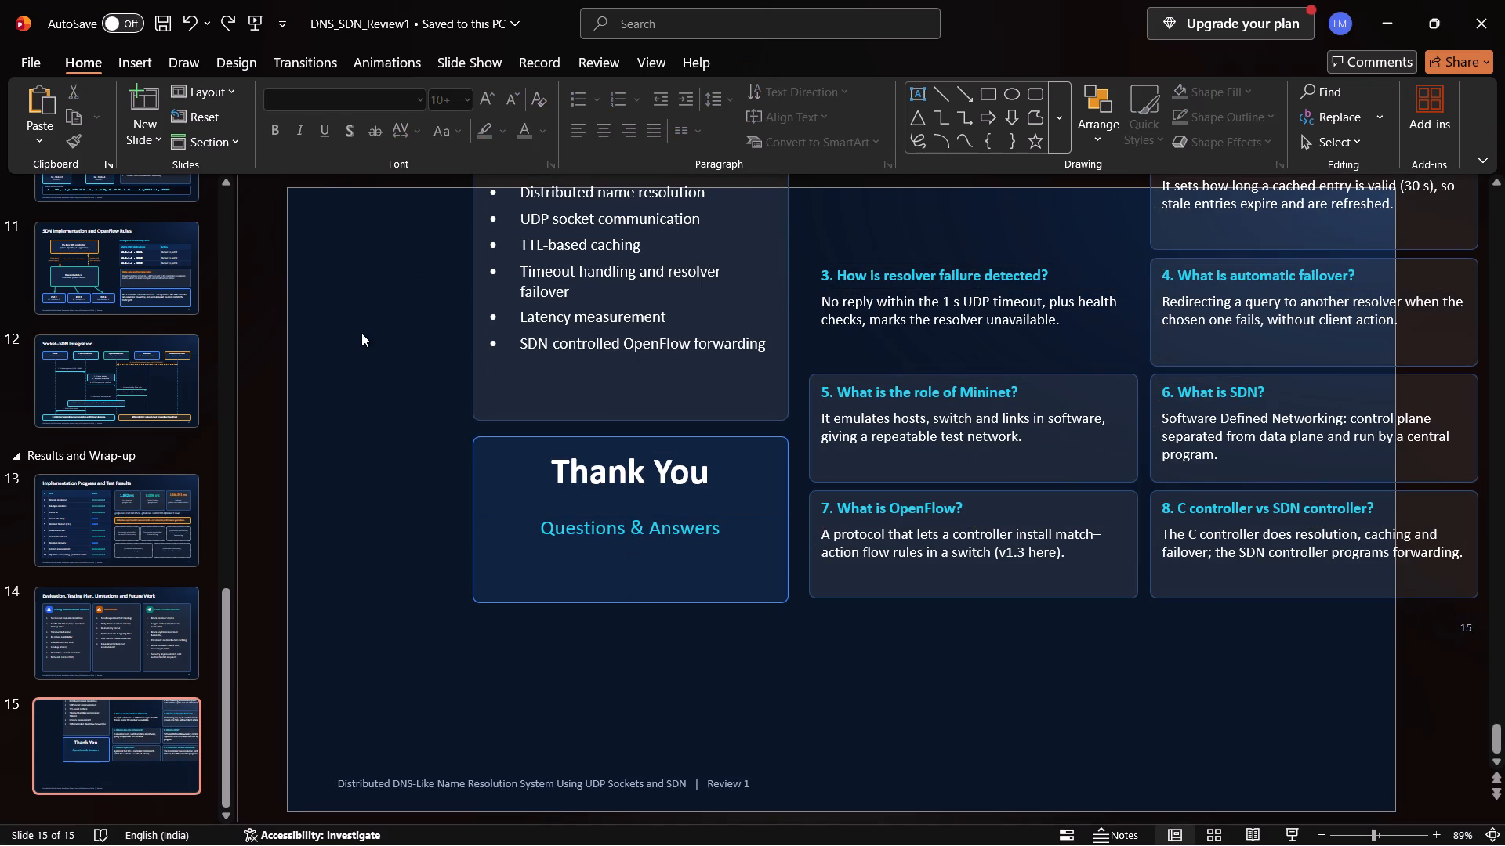
# Cut the background rectangle behind the "Thank You" and "Questions & Answers" text.
pyautogui.doubleClick(492, 443)
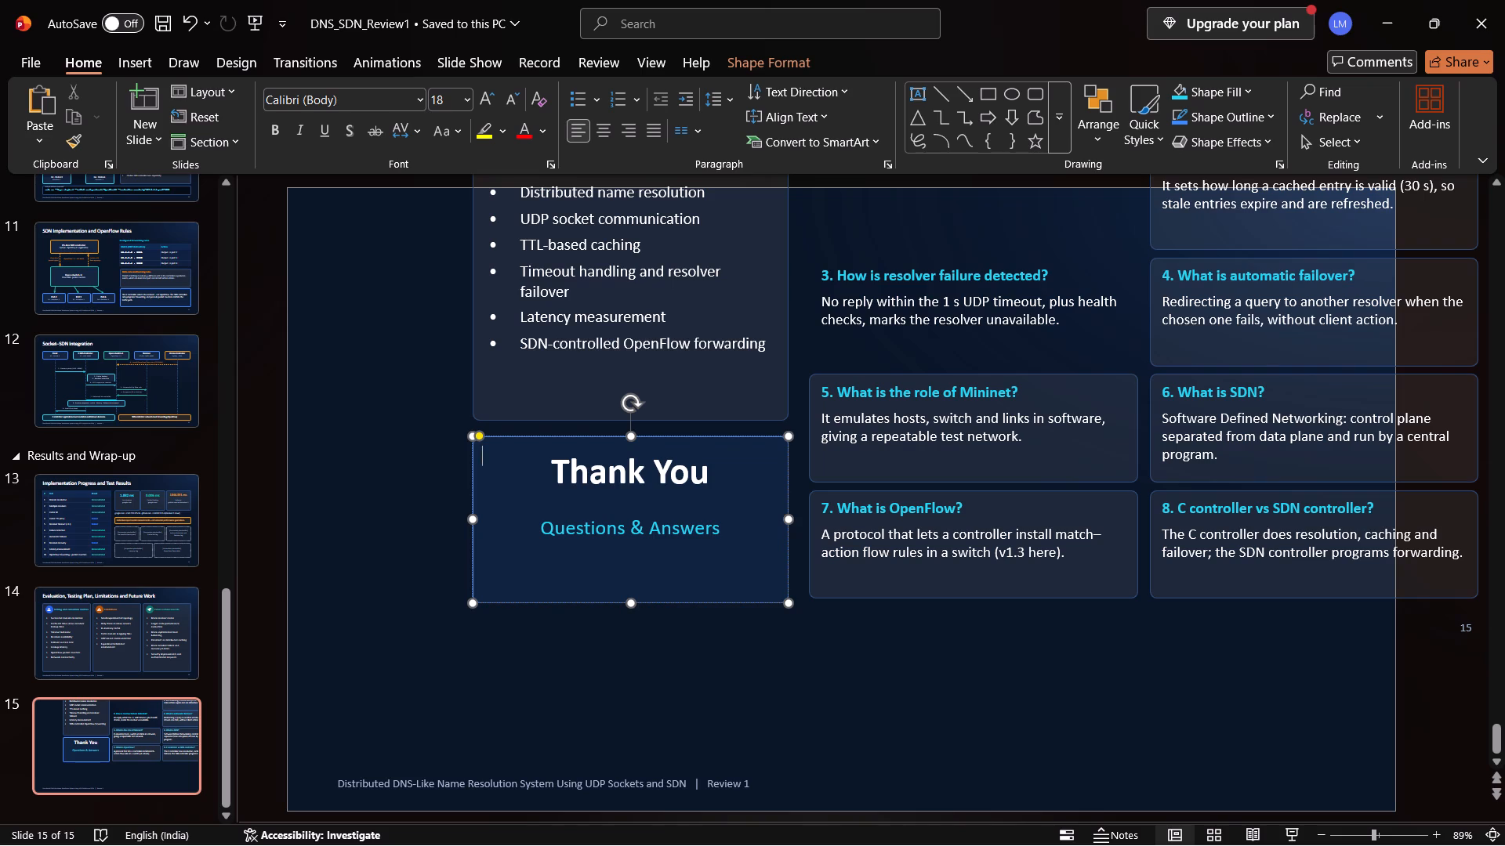
pyautogui.rightClick(612, 438)
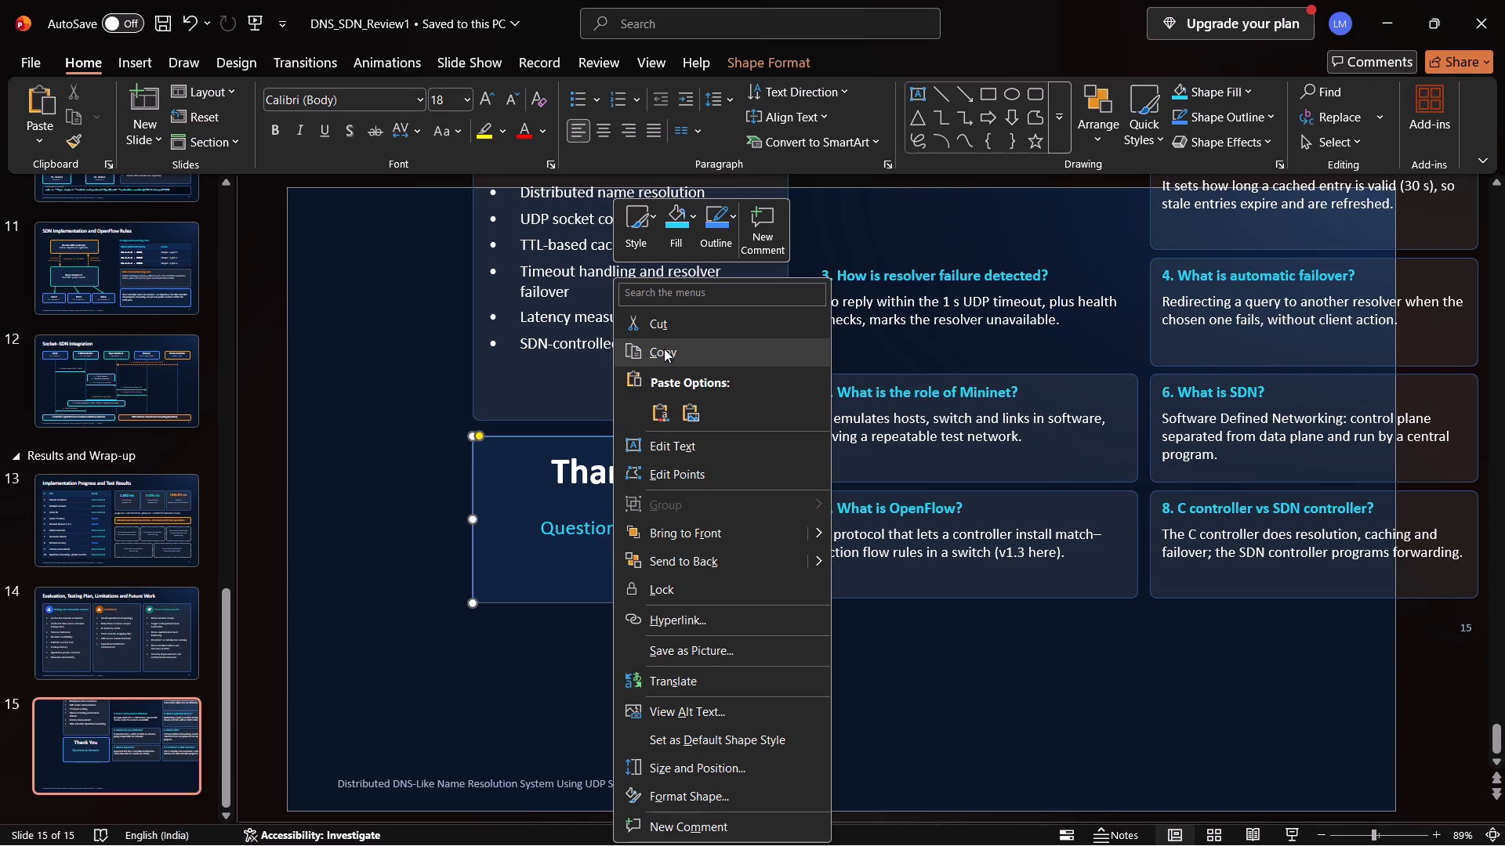
pyautogui.click(673, 333)
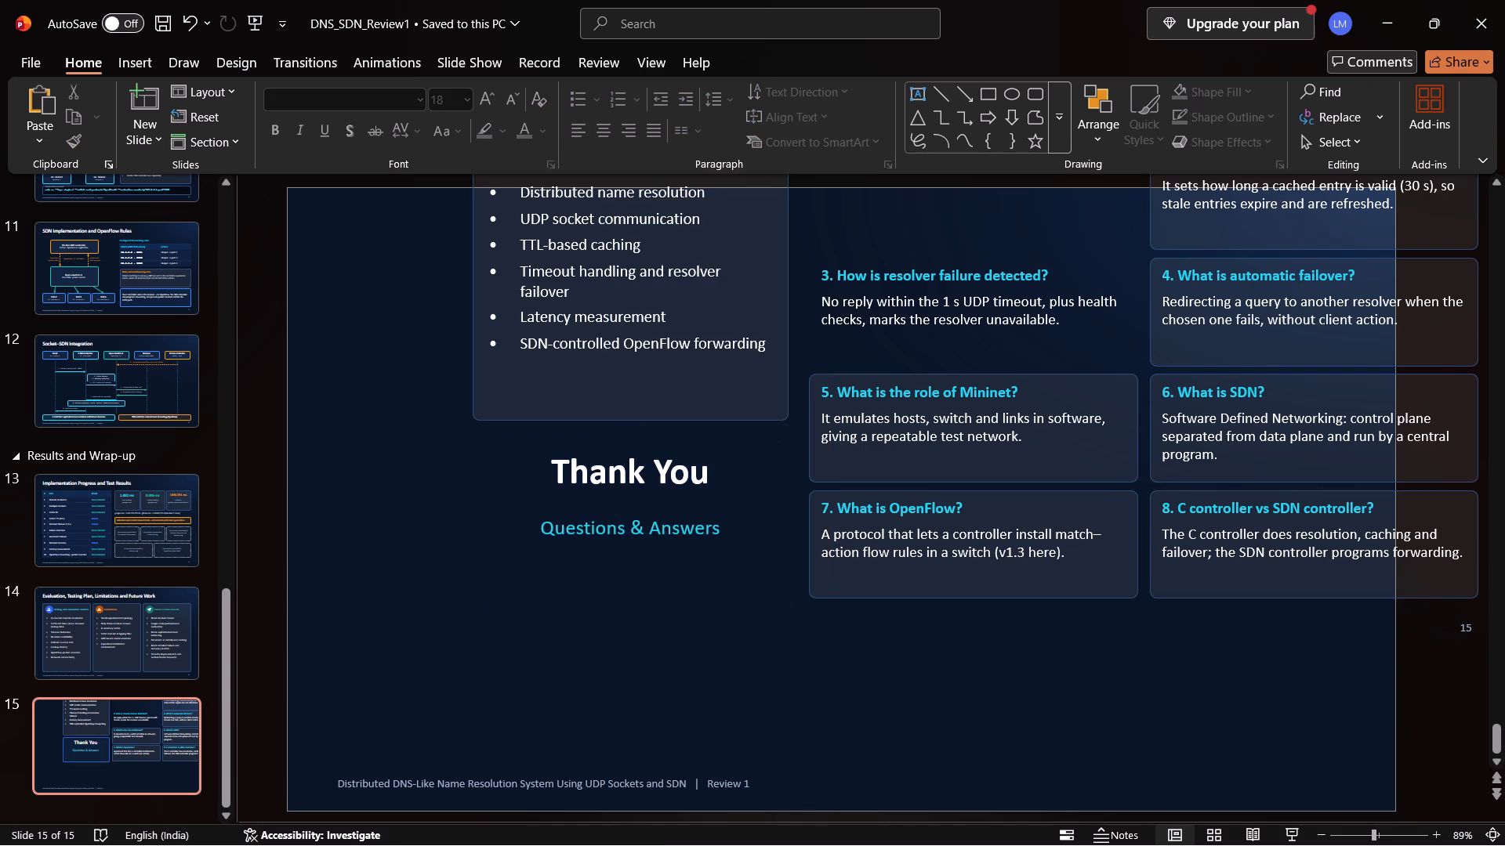
pyautogui.click(419, 685)
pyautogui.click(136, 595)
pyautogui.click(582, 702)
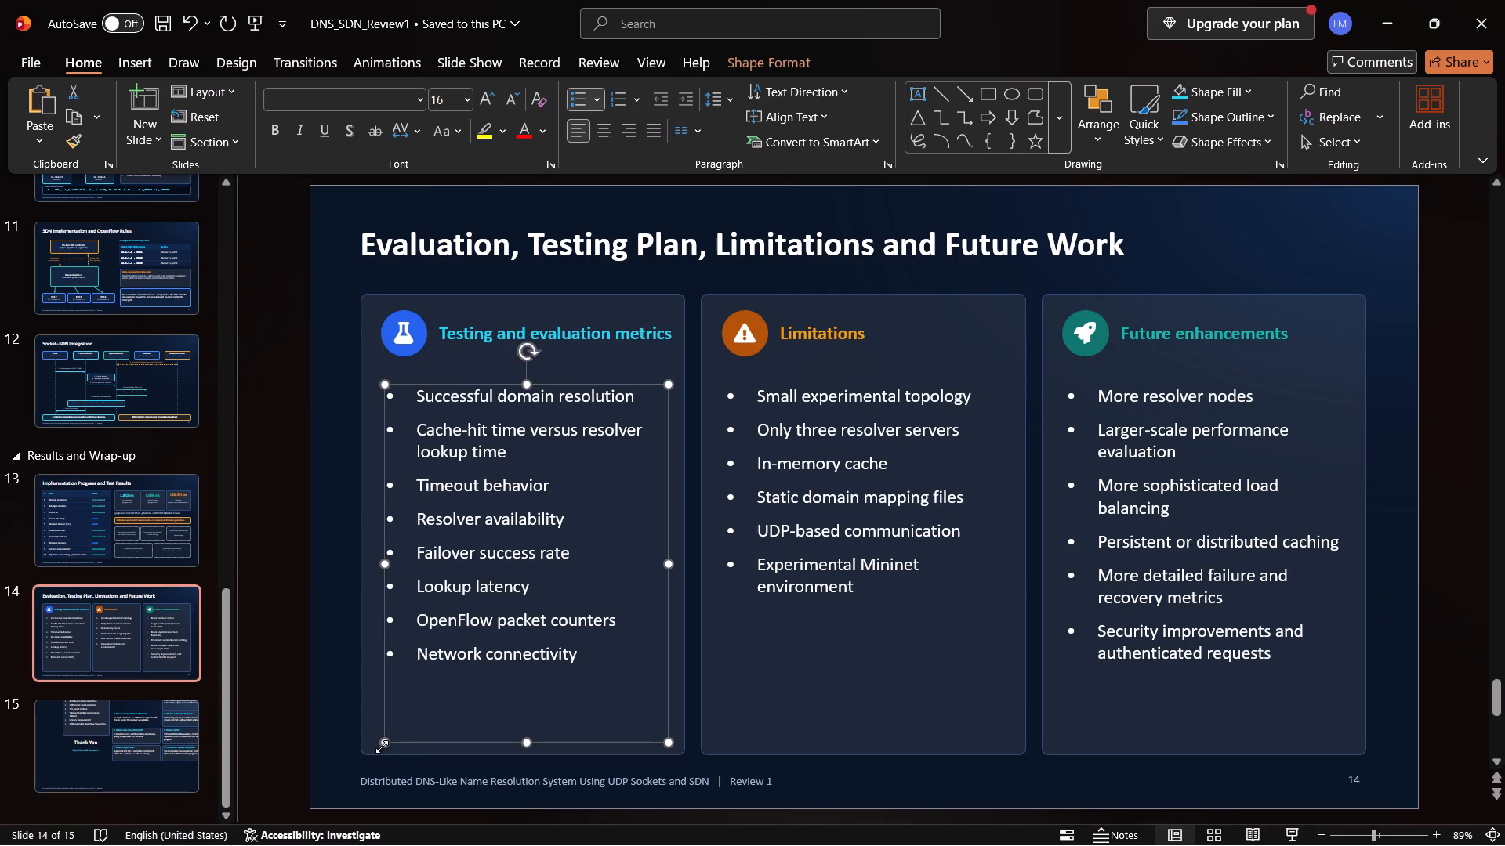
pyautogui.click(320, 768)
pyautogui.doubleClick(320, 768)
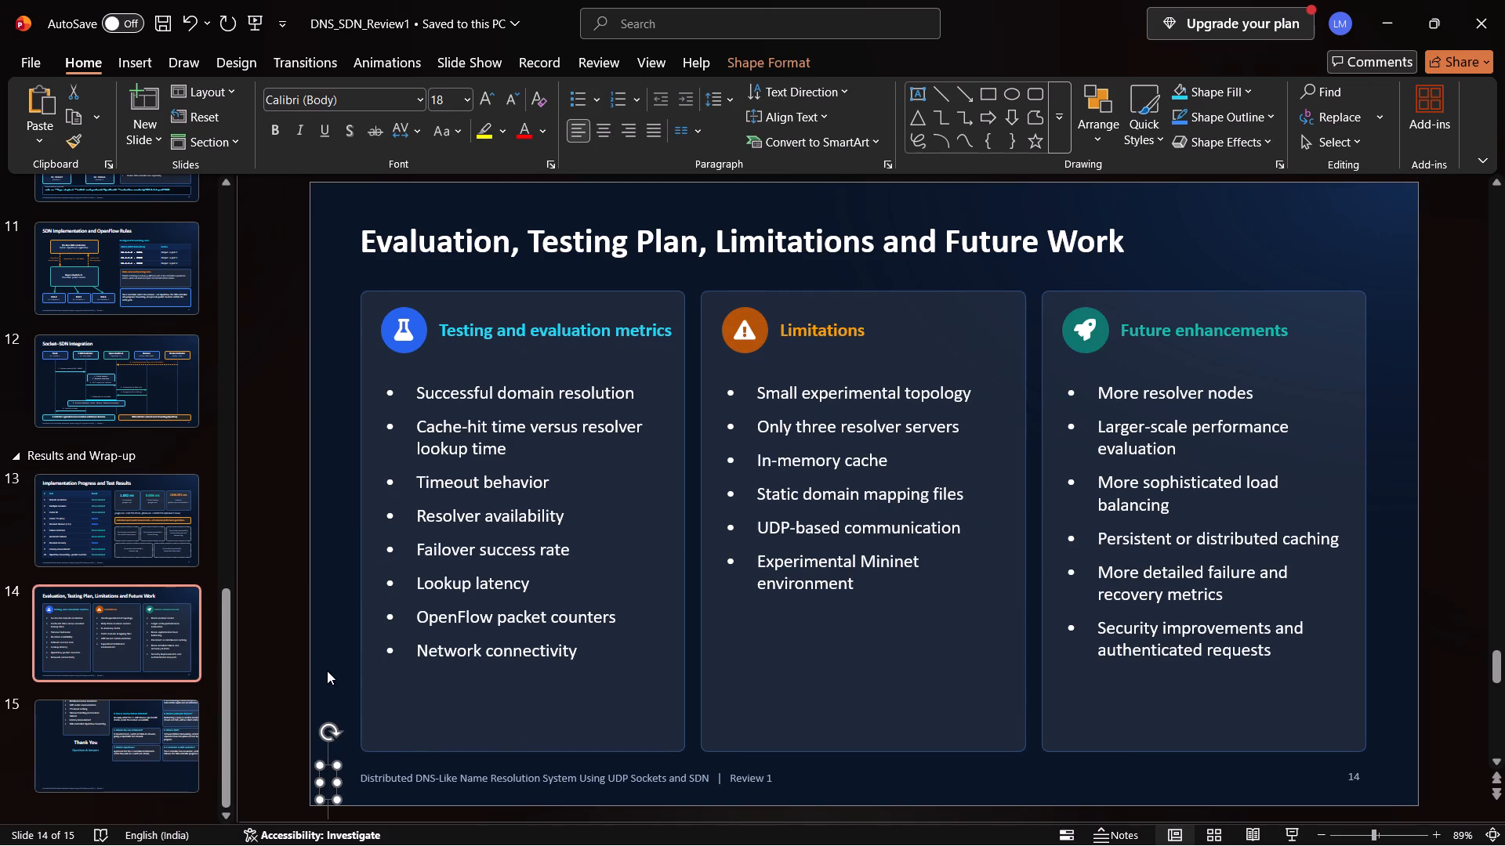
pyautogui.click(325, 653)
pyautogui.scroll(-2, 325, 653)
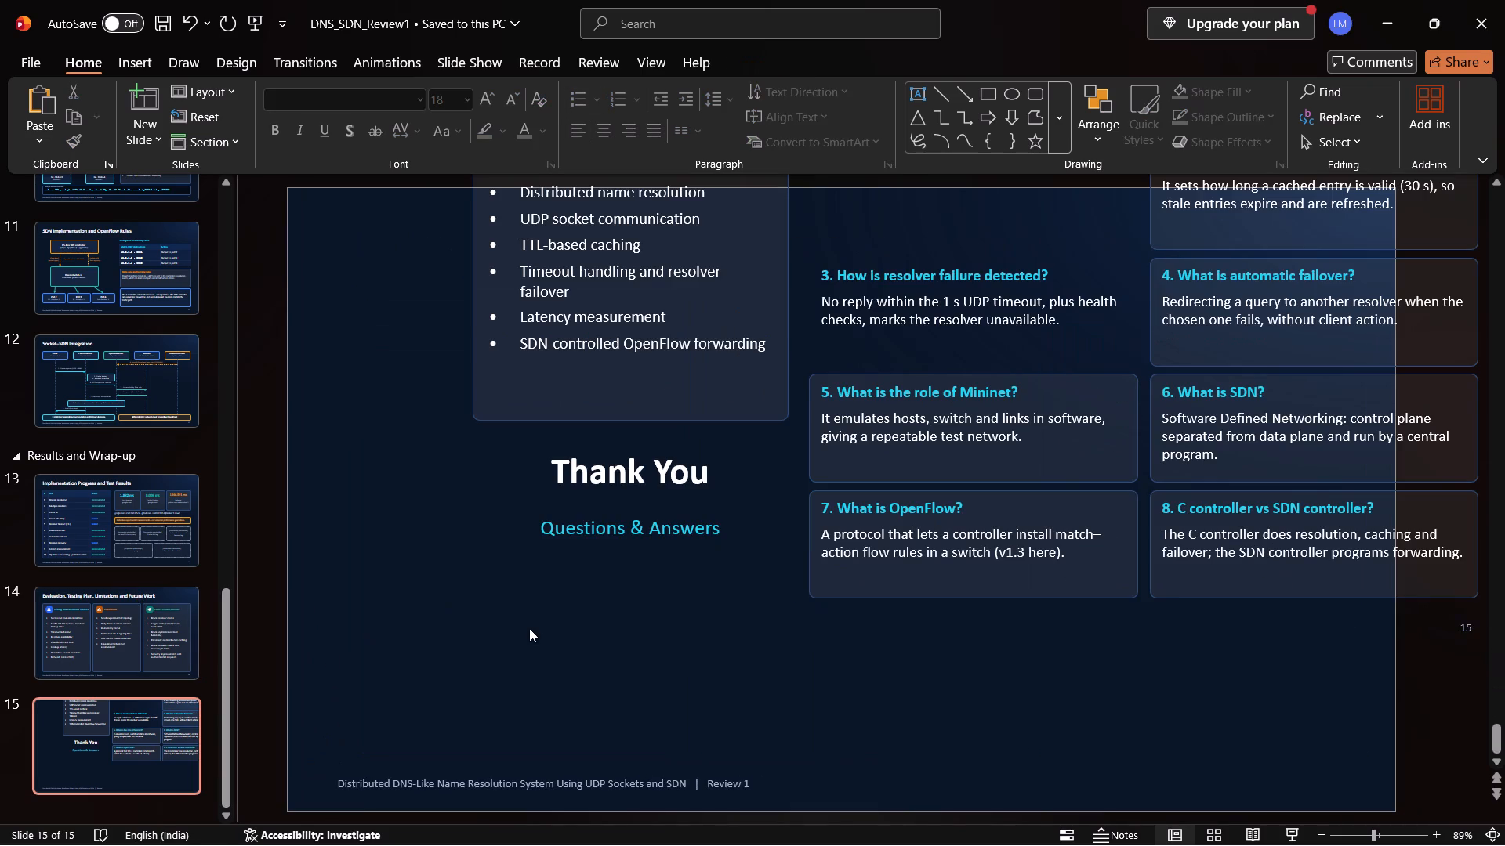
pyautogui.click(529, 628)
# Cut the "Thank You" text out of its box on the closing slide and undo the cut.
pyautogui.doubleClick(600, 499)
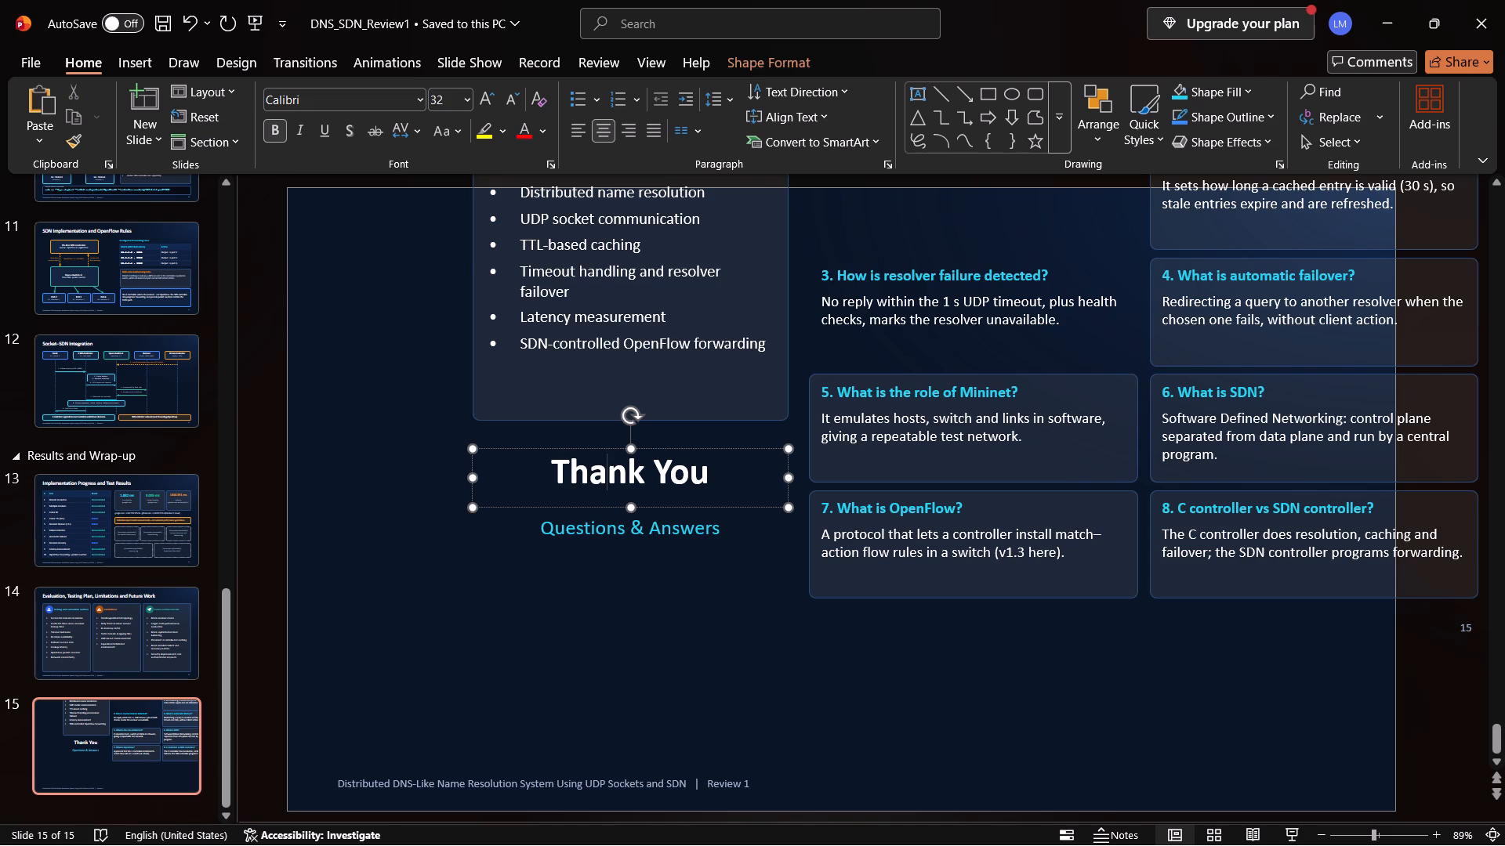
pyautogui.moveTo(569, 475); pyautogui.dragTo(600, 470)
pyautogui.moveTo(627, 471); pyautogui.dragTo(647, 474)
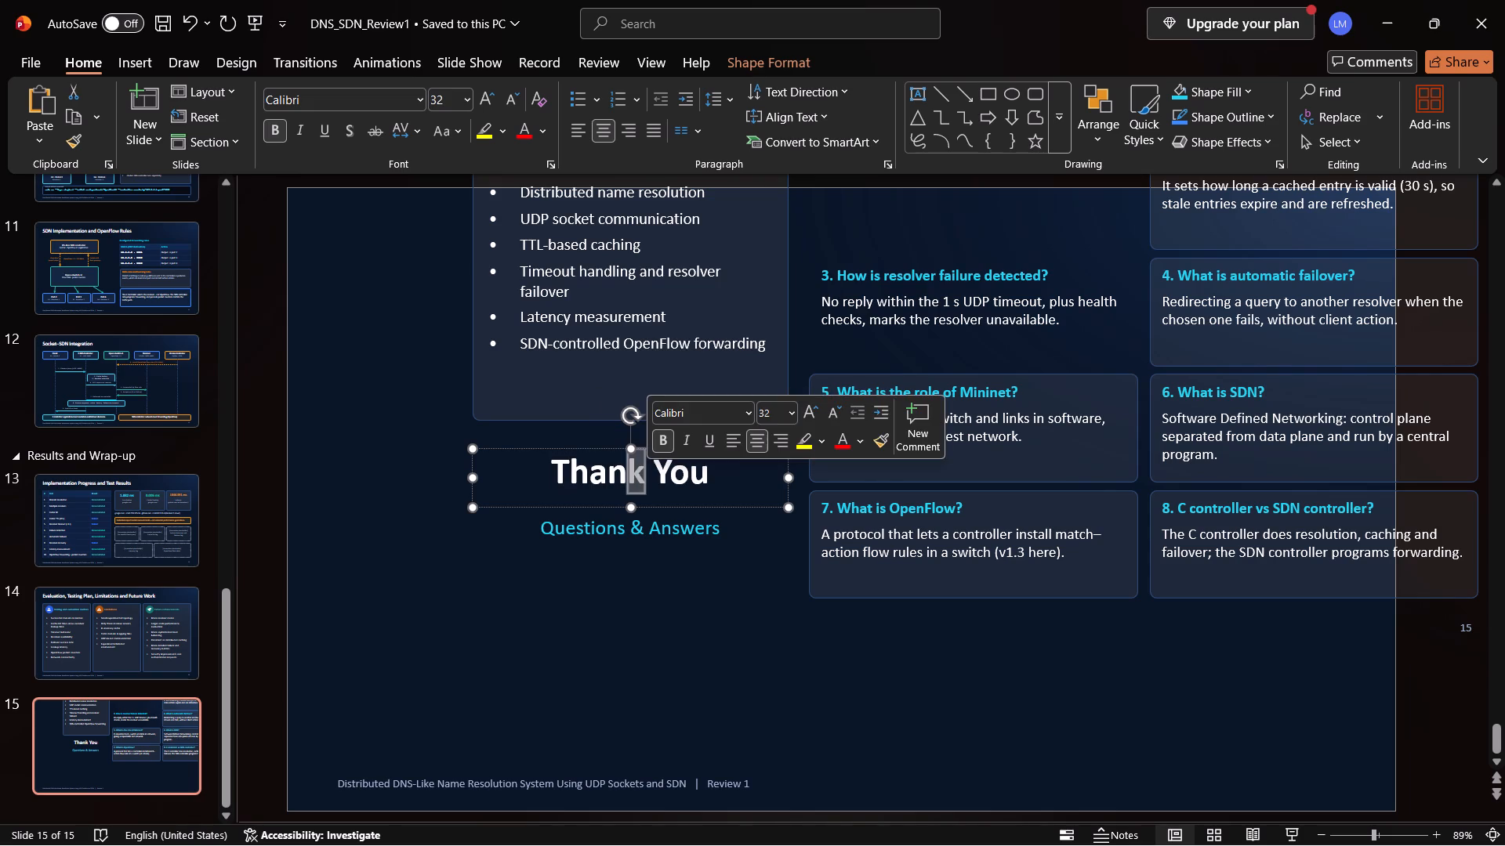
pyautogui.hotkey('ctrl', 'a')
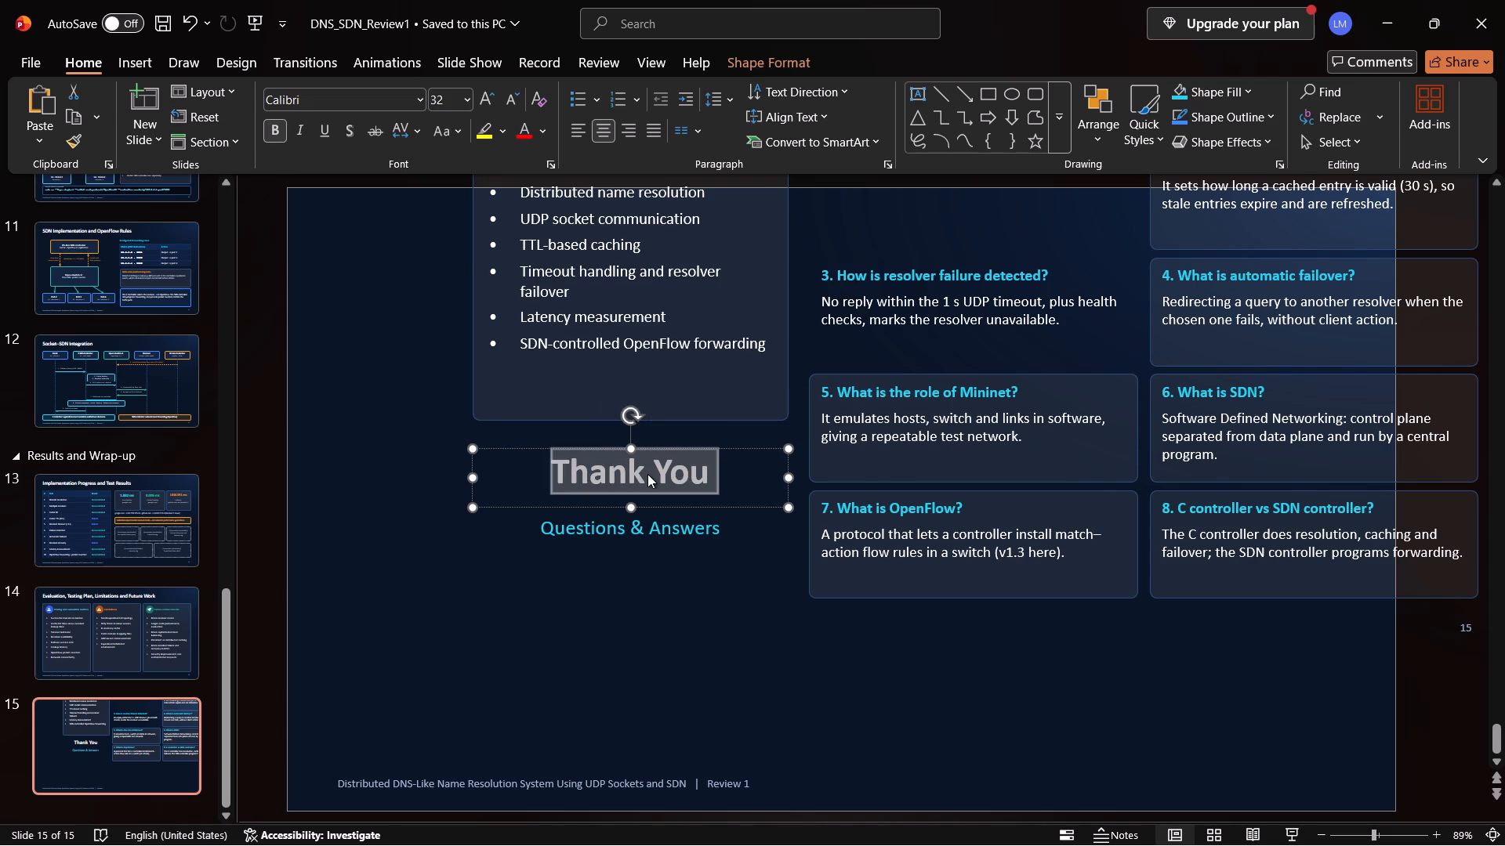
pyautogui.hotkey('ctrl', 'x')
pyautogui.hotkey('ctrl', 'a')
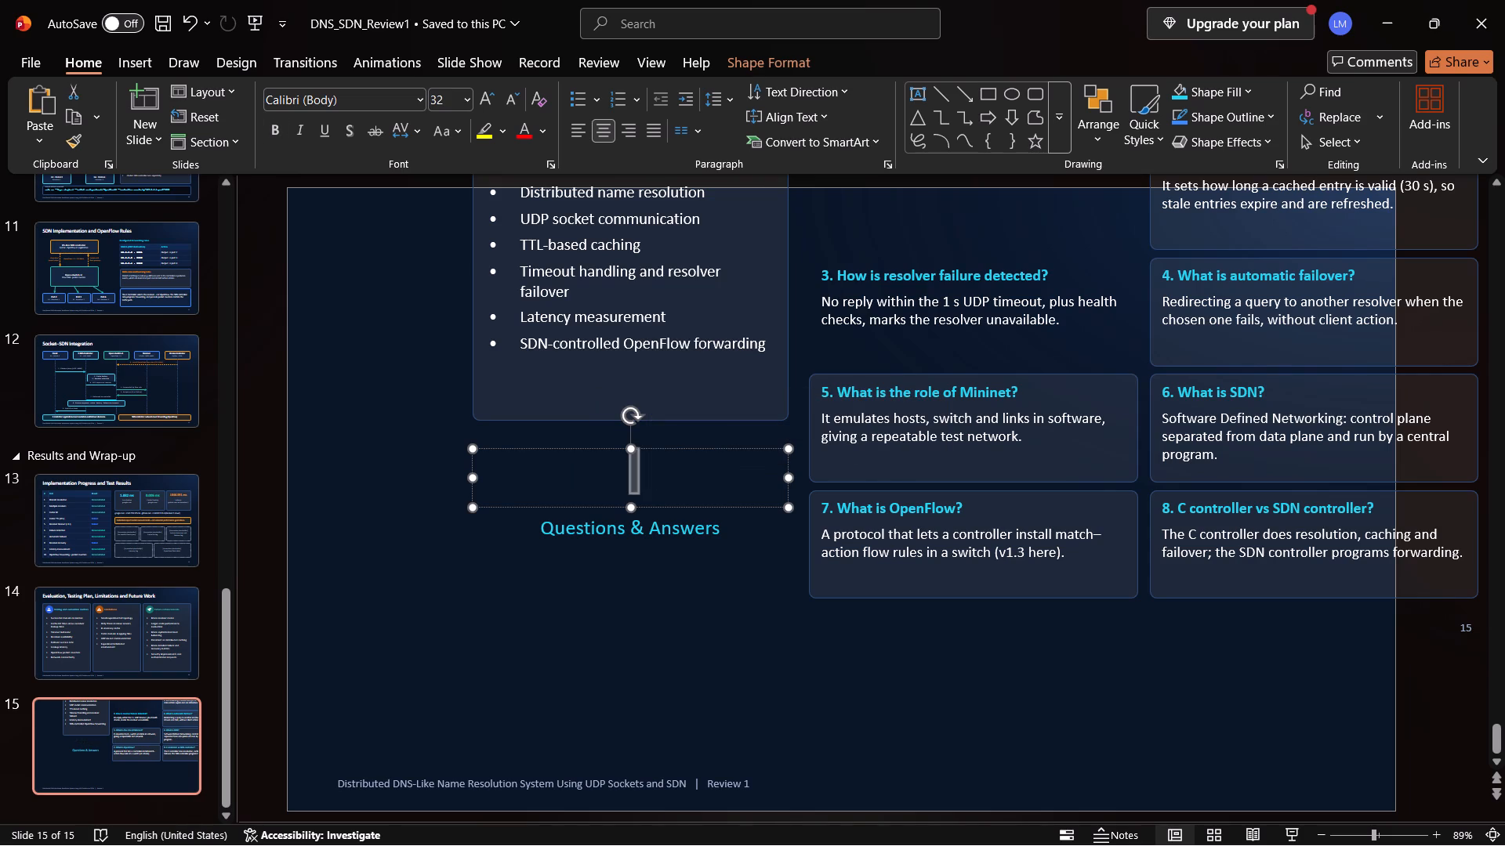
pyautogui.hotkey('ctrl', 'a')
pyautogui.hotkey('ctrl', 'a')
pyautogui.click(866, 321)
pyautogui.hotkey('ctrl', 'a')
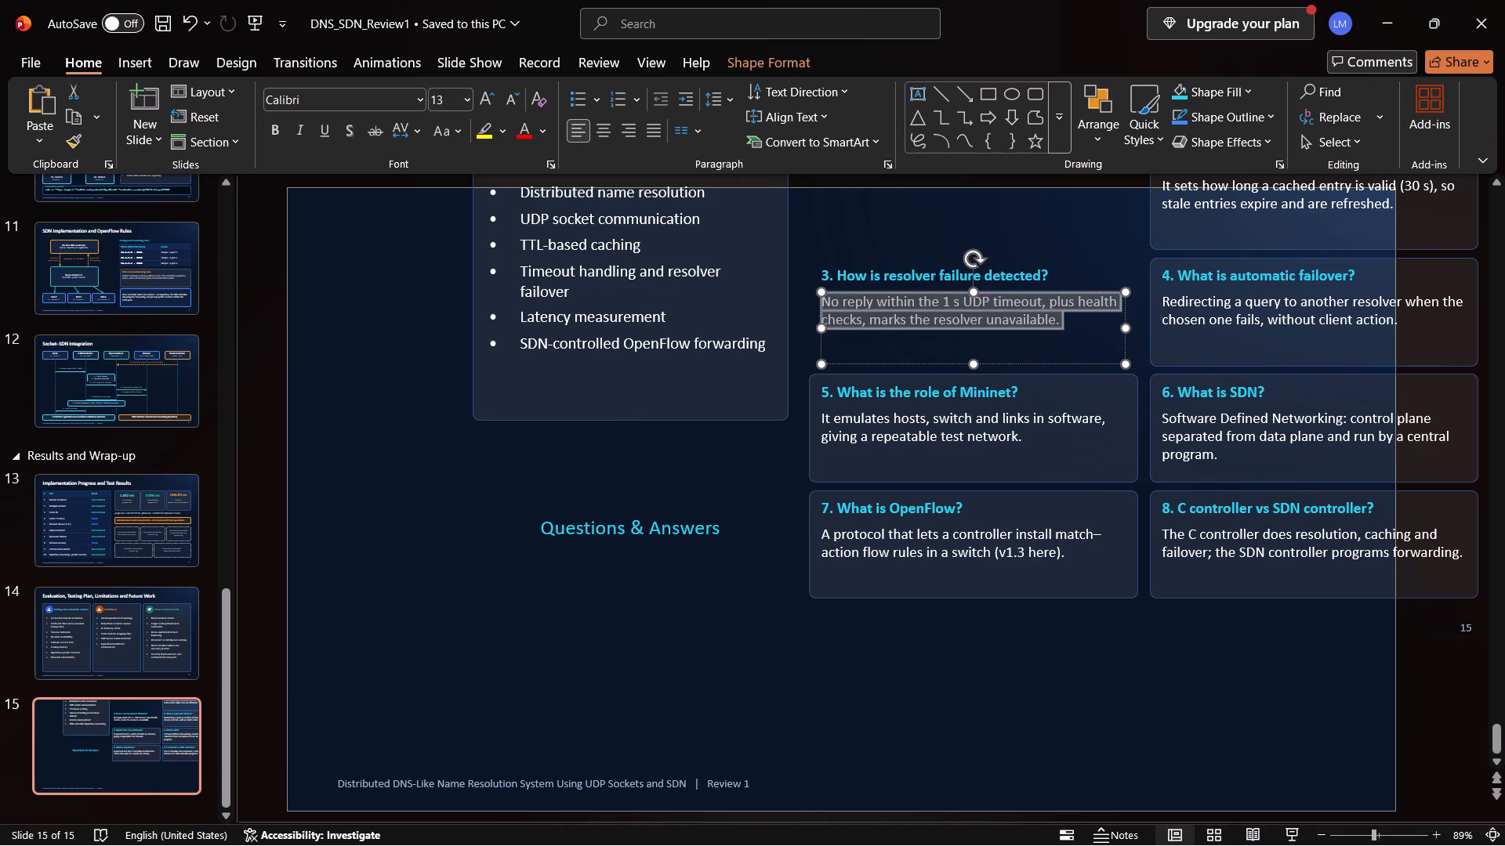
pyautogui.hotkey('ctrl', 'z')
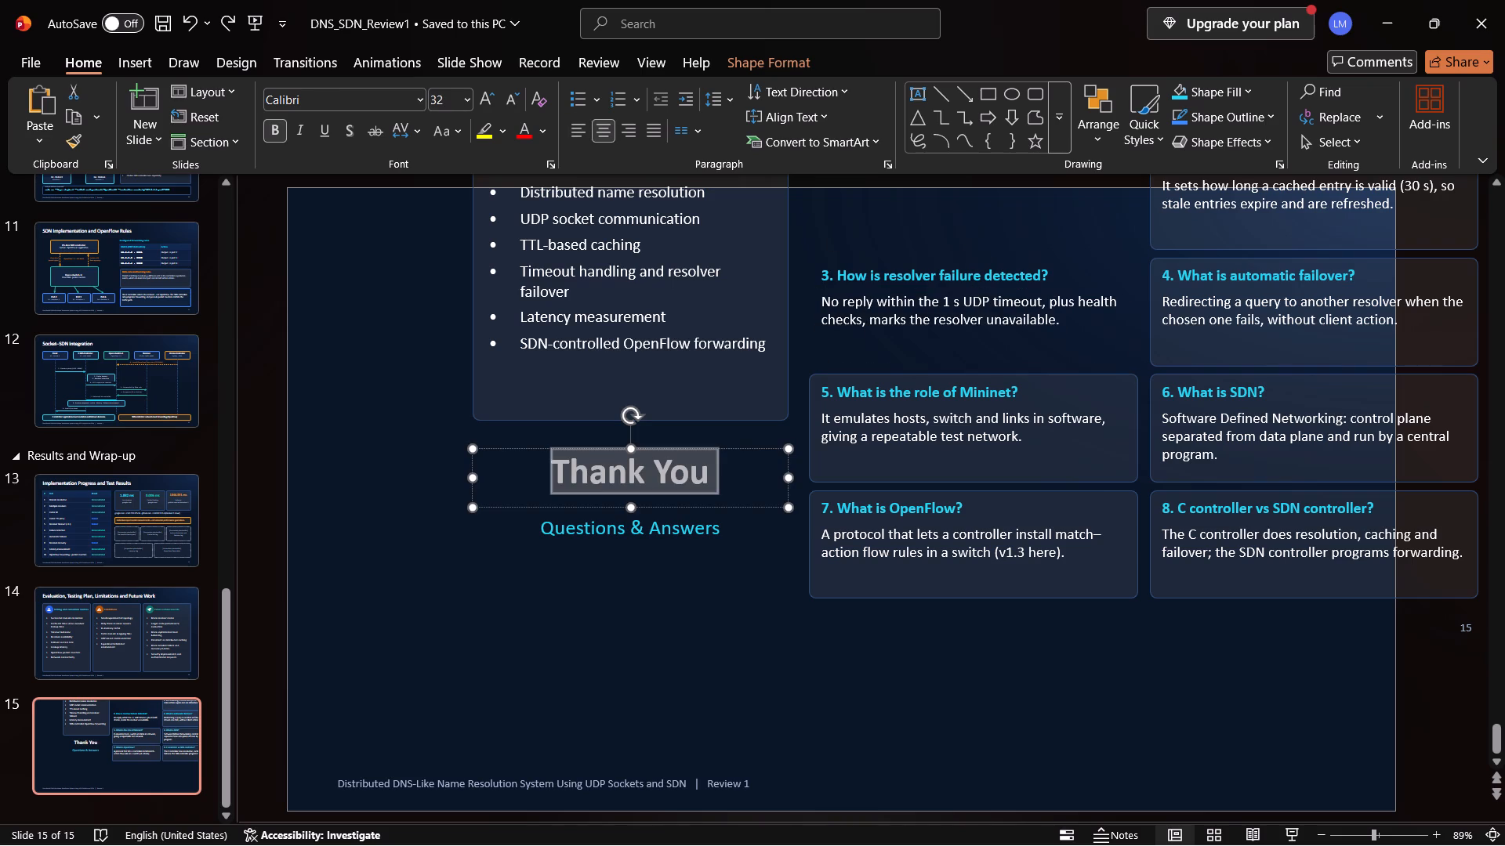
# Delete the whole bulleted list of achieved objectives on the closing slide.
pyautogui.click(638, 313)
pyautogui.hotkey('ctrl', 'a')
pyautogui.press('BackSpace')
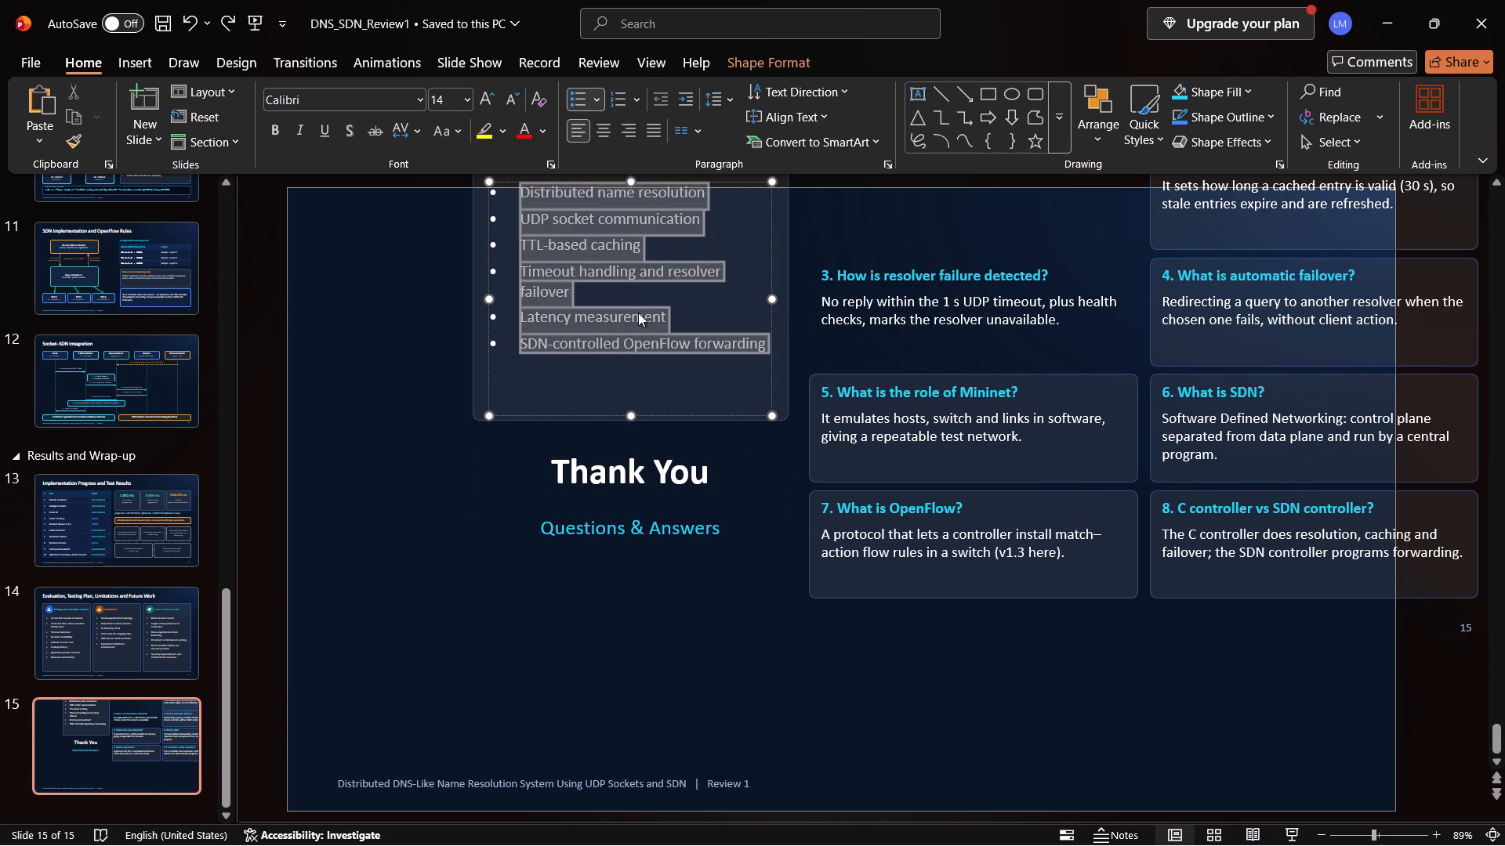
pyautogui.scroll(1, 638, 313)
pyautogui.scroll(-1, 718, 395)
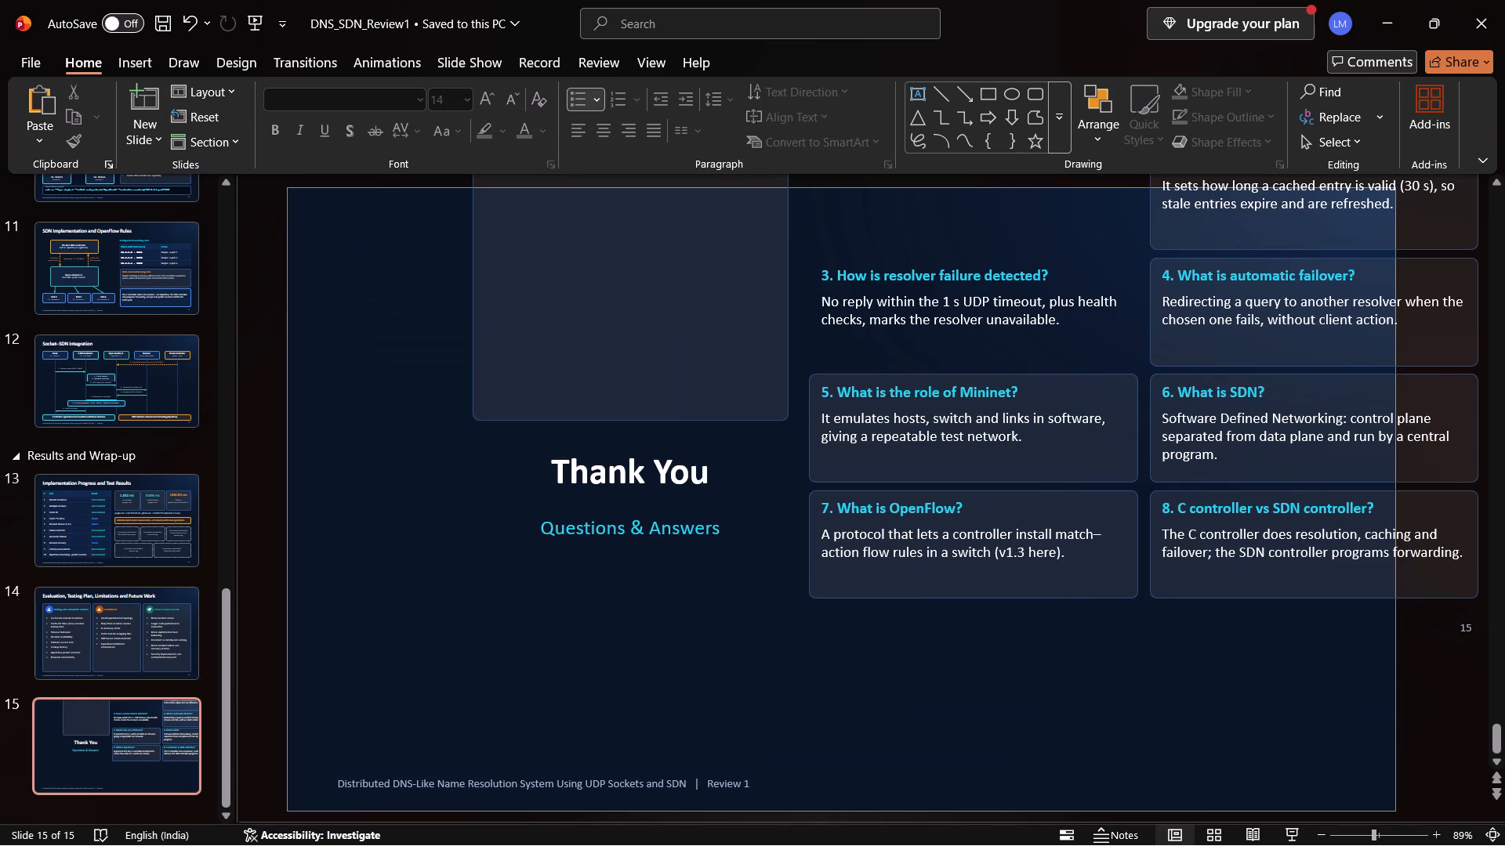
# Undo the run of recent edits, through all closing-slide changes and back to the title slide's third team-member entry.
pyautogui.scroll(-1, 718, 395)
pyautogui.hotkey('ctrl', 'z')
pyautogui.hotkey('ctrl', 'z')
pyautogui.hotkey('ctrl', 'z')
pyautogui.hotkey('ctrl', 'z')
pyautogui.hotkey('ctrl', 'z')
pyautogui.hotkey('ctrl', 'z')
pyautogui.hotkey('ctrl', 'z')
pyautogui.hotkey('ctrl', 'z')
pyautogui.hotkey('ctrl', 'z')
pyautogui.hotkey('ctrl', 'z')
pyautogui.hotkey('ctrl', 'z')
pyautogui.hotkey('ctrl', 'z')
pyautogui.hotkey('ctrl', 'z')
pyautogui.hotkey('ctrl', 'z')
pyautogui.hotkey('ctrl', 'z')
pyautogui.hotkey('ctrl', 'z')
pyautogui.hotkey('ctrl', 'z')
pyautogui.hotkey('ctrl', 'z')
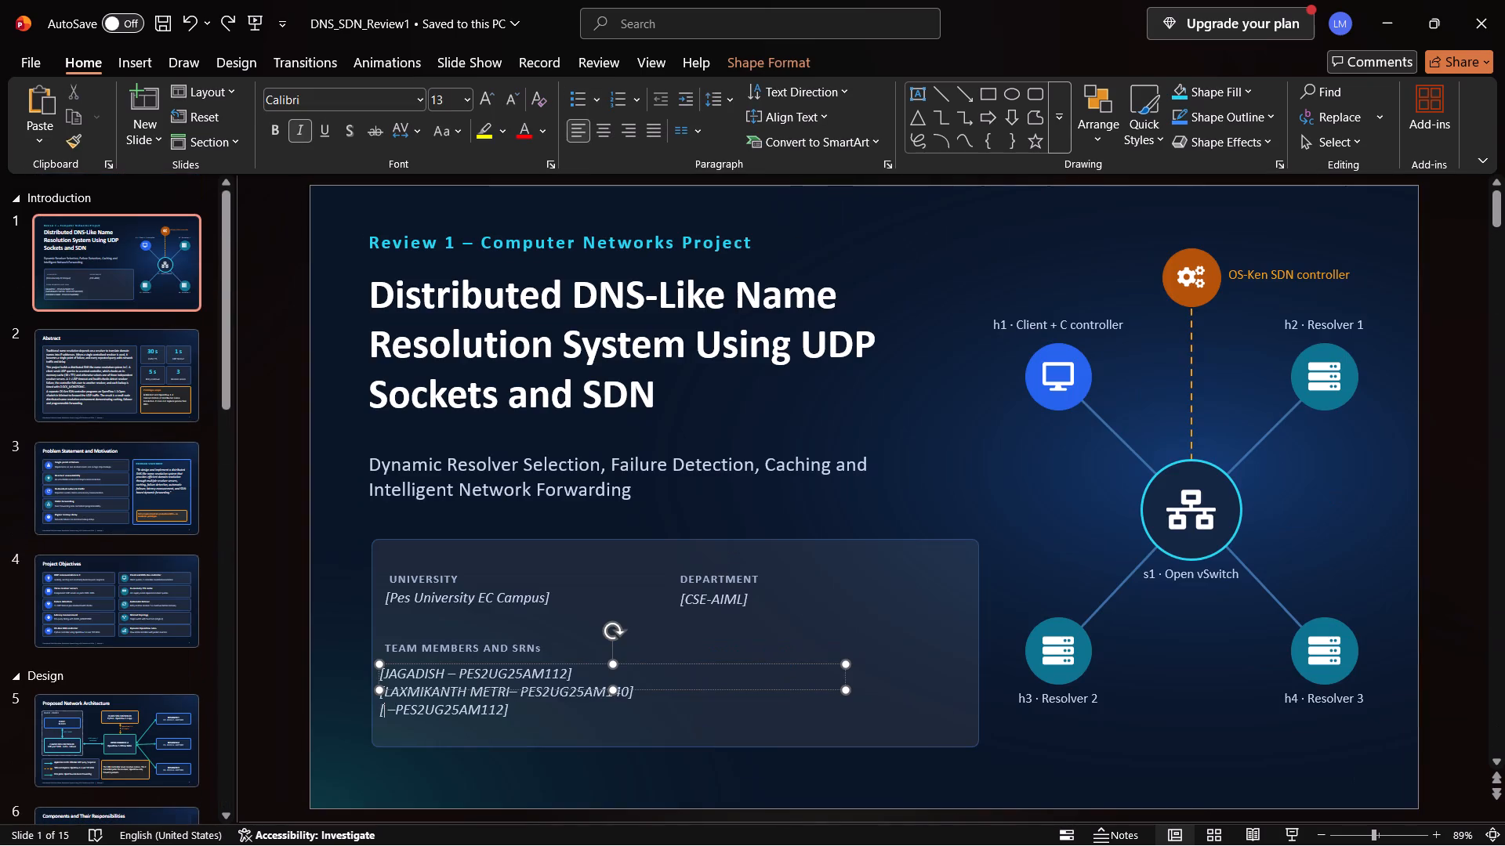
# Delete the "Conclusion and Viva" title text on slide 15.
pyautogui.scroll(-19, 718, 395)
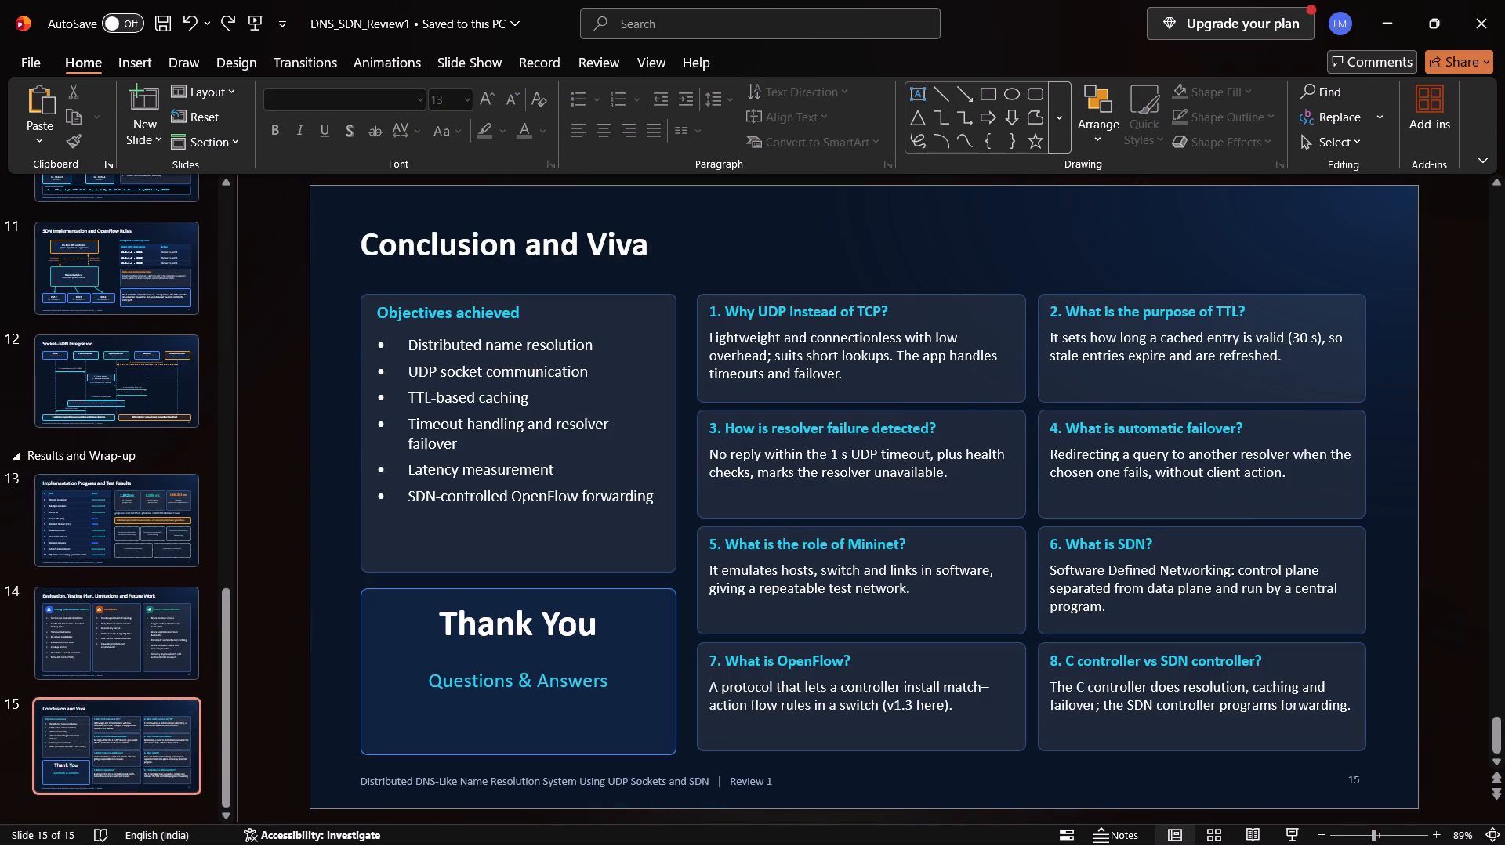
pyautogui.scroll(14, 718, 395)
pyautogui.scroll(12, 718, 395)
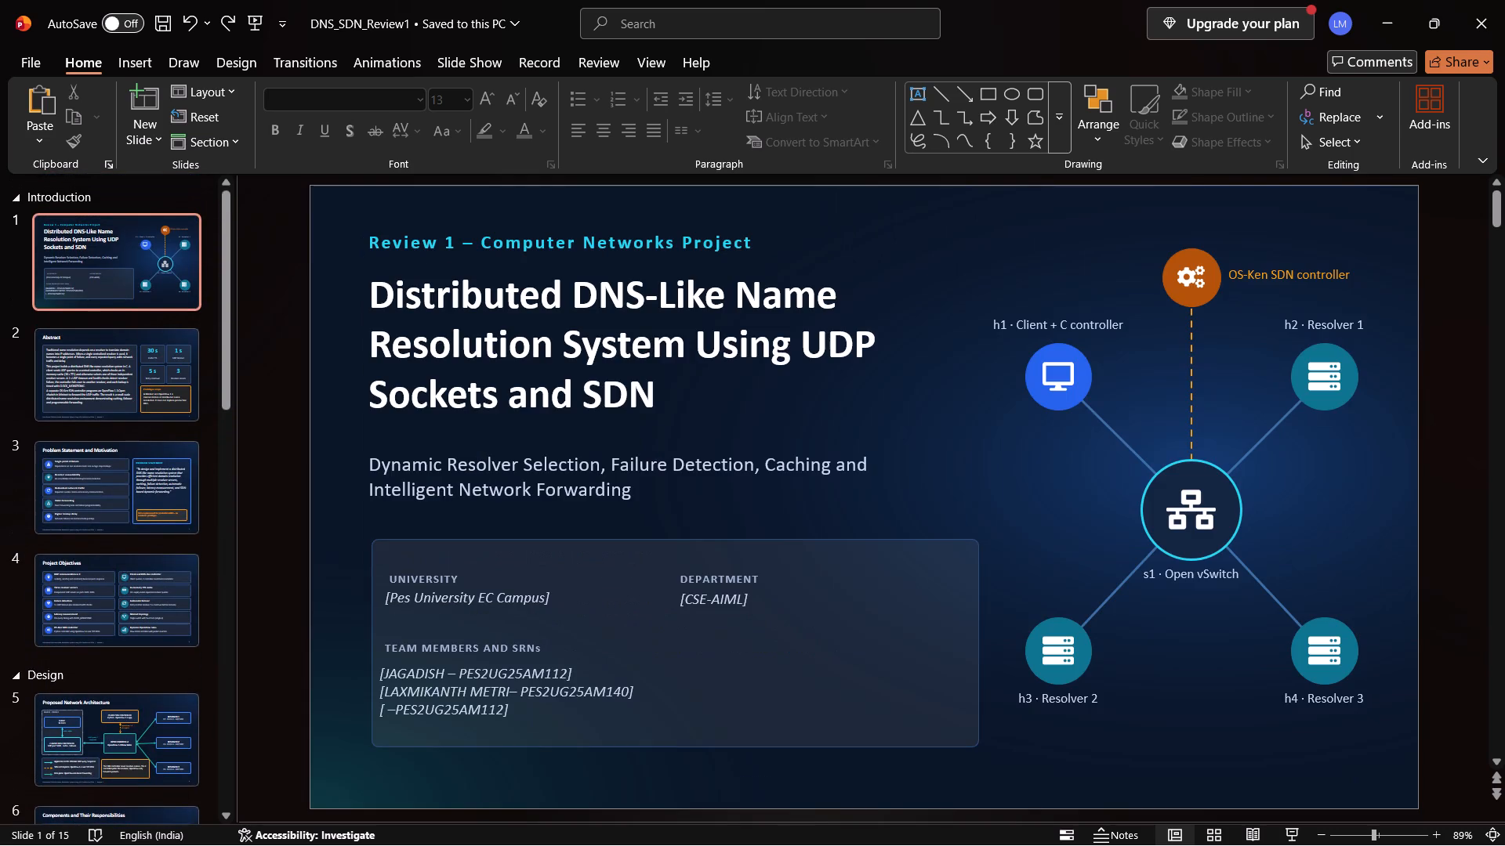
pyautogui.scroll(7, 718, 395)
pyautogui.scroll(-19, 718, 395)
pyautogui.scroll(-8, 718, 395)
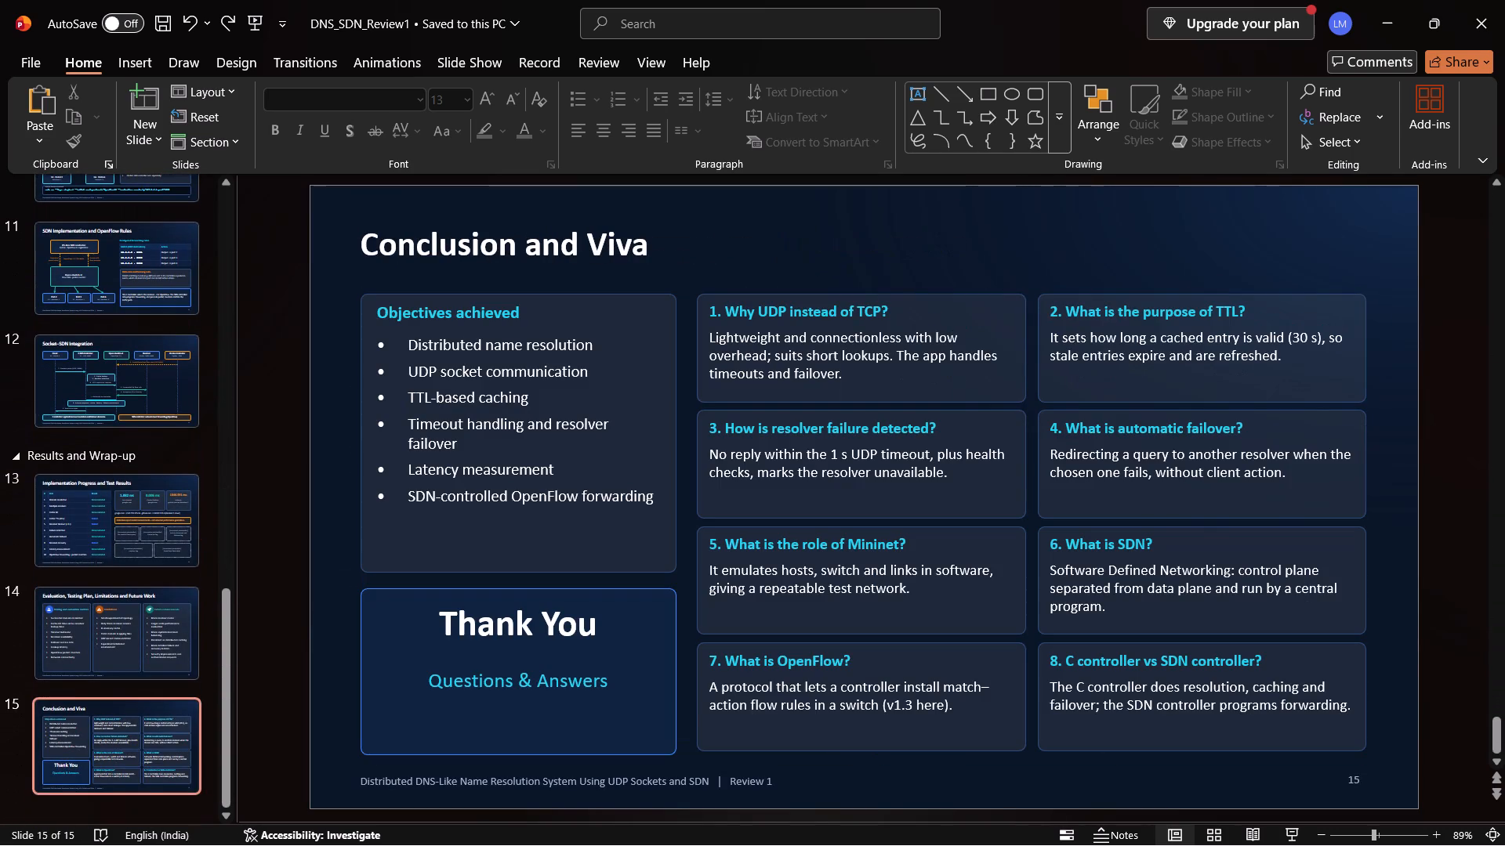
pyautogui.click(761, 305)
pyautogui.click(734, 258)
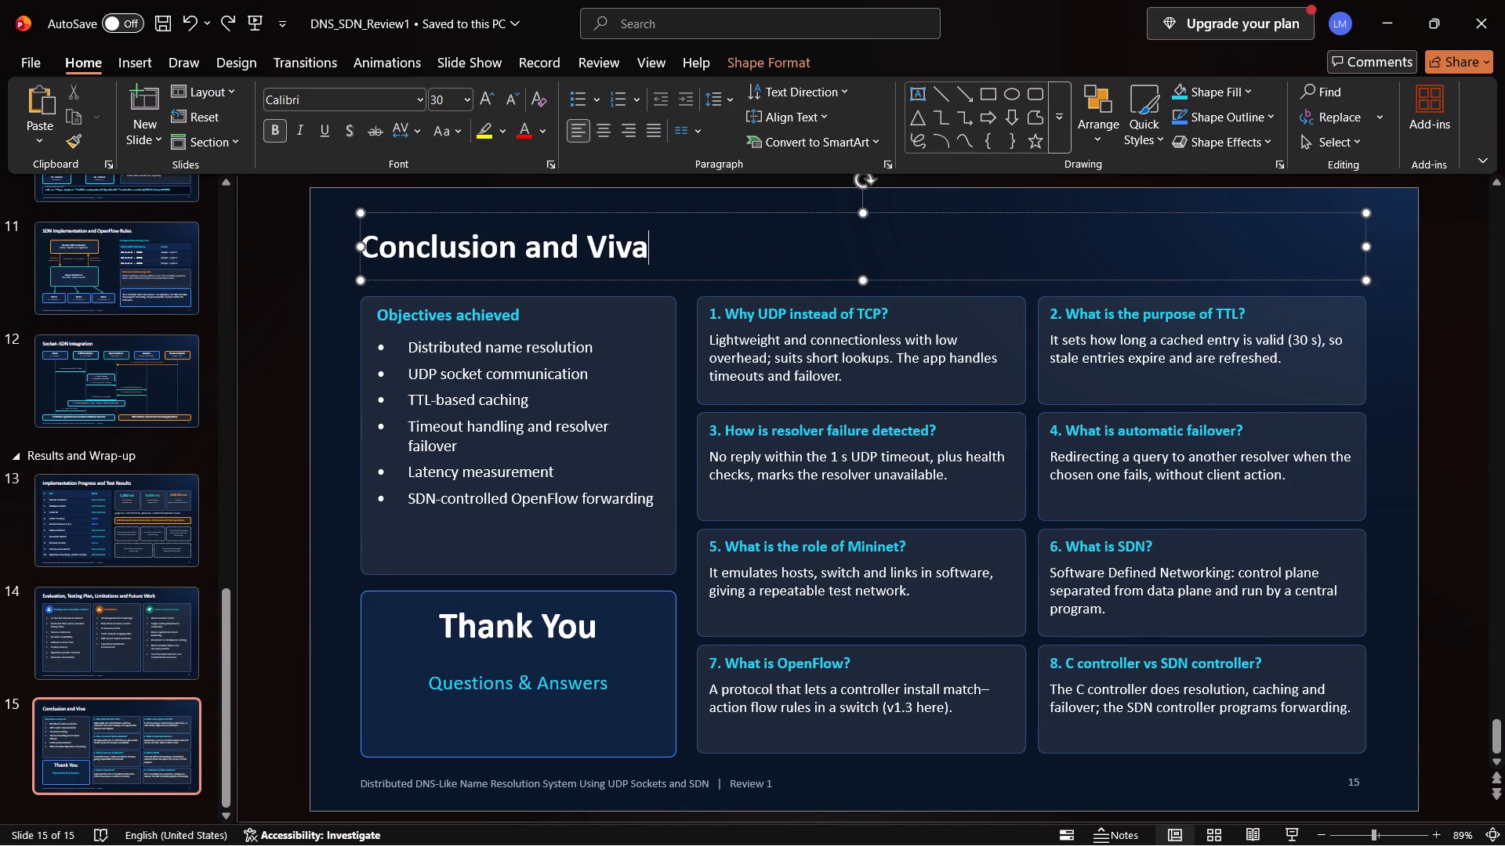
pyautogui.hotkey('ctrl', 'a')
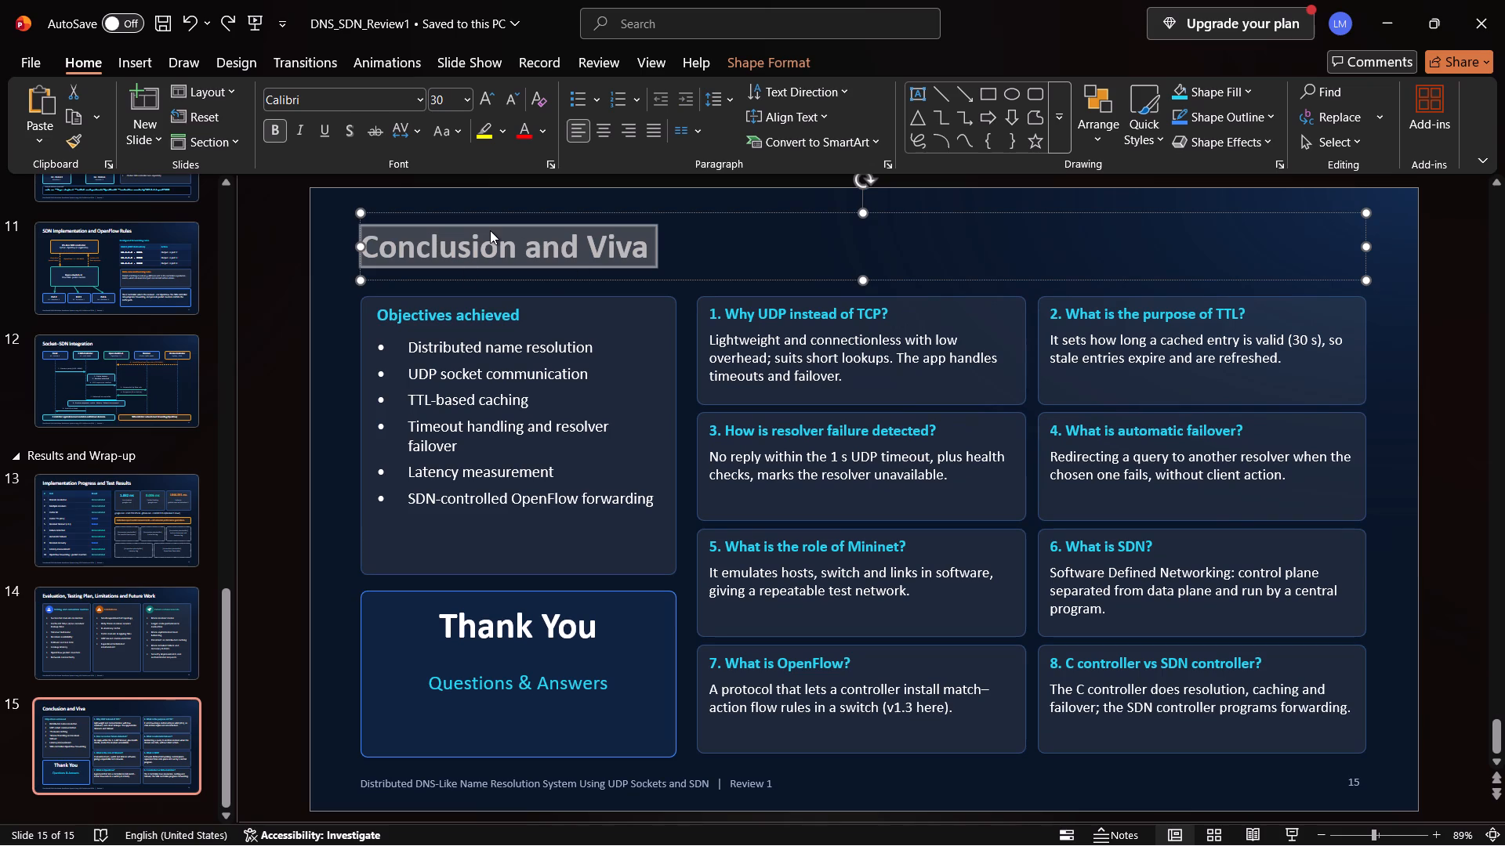
pyautogui.press('BackSpace')
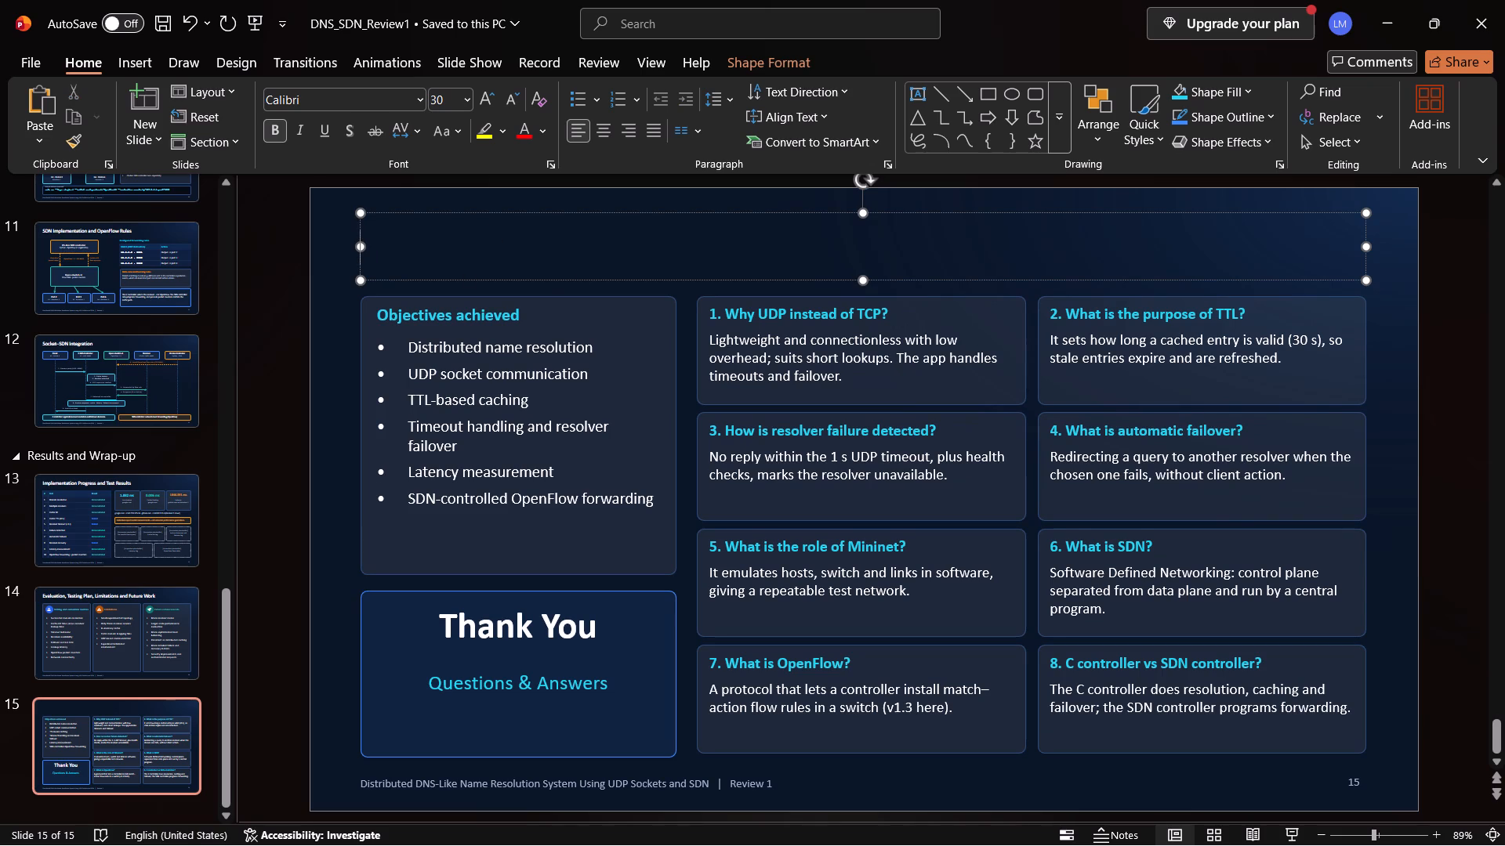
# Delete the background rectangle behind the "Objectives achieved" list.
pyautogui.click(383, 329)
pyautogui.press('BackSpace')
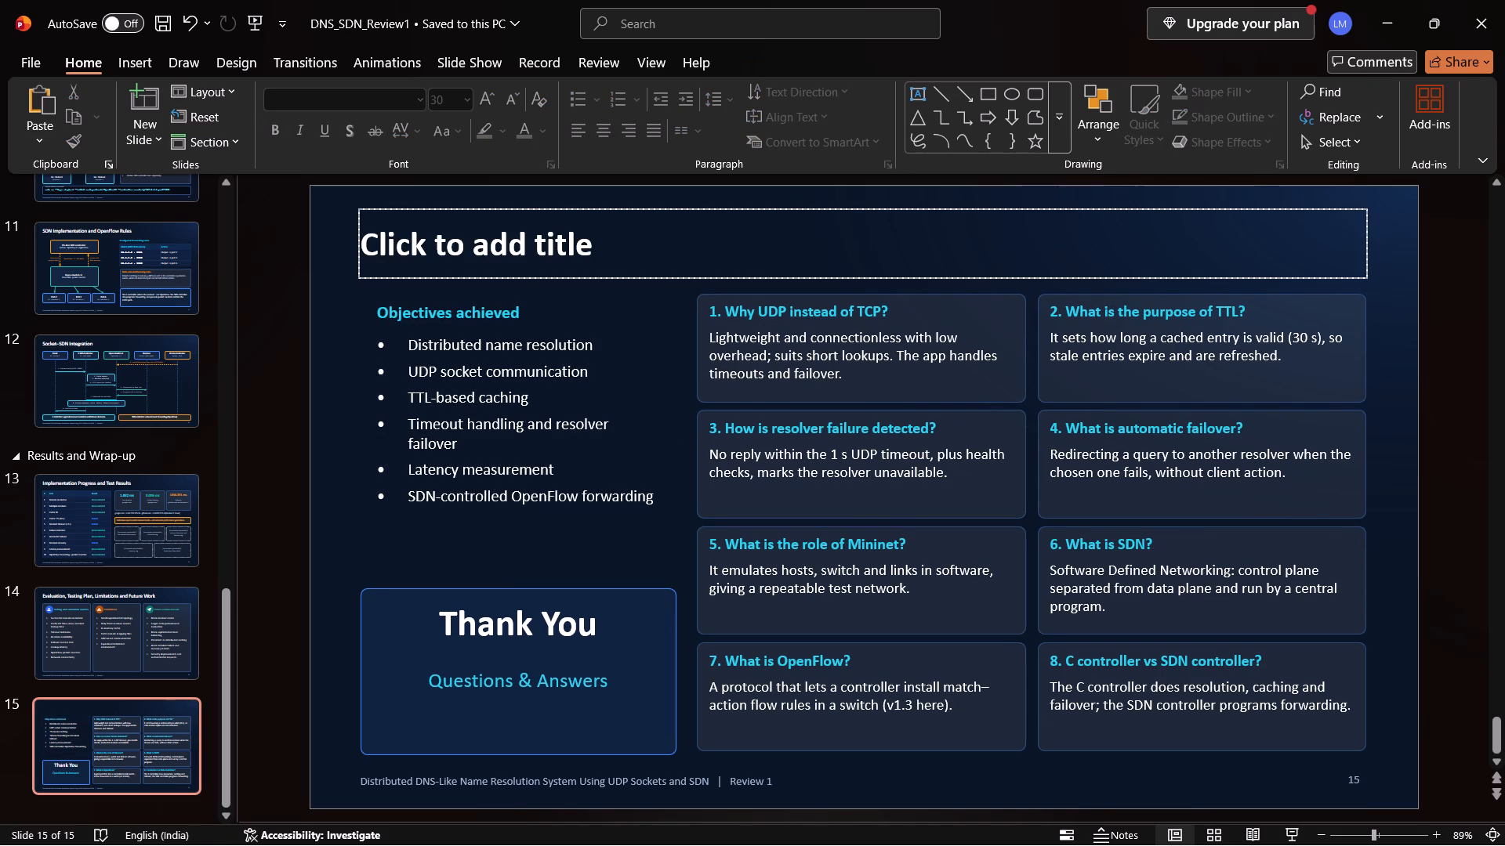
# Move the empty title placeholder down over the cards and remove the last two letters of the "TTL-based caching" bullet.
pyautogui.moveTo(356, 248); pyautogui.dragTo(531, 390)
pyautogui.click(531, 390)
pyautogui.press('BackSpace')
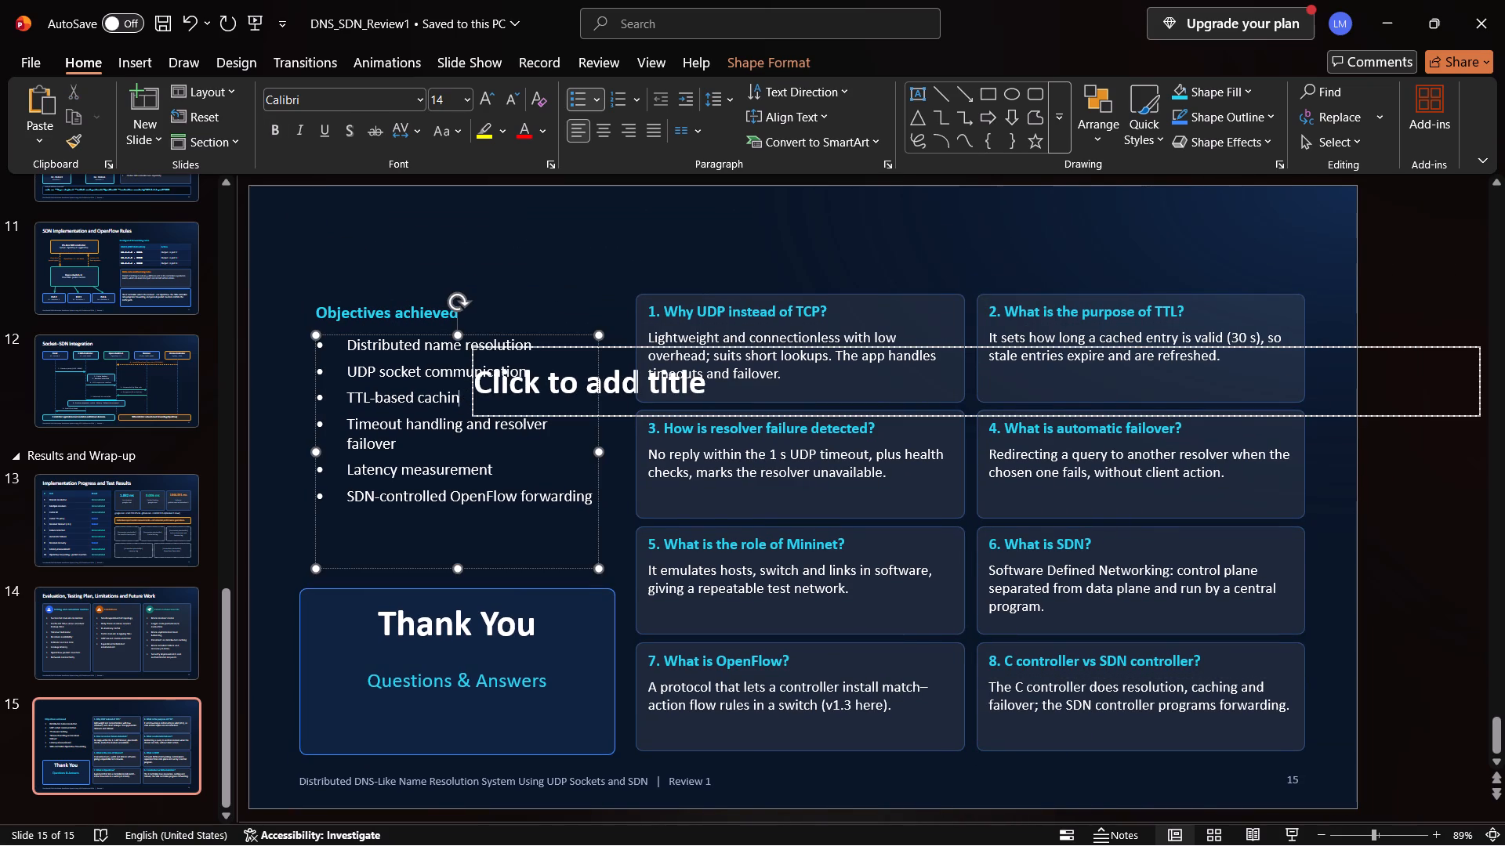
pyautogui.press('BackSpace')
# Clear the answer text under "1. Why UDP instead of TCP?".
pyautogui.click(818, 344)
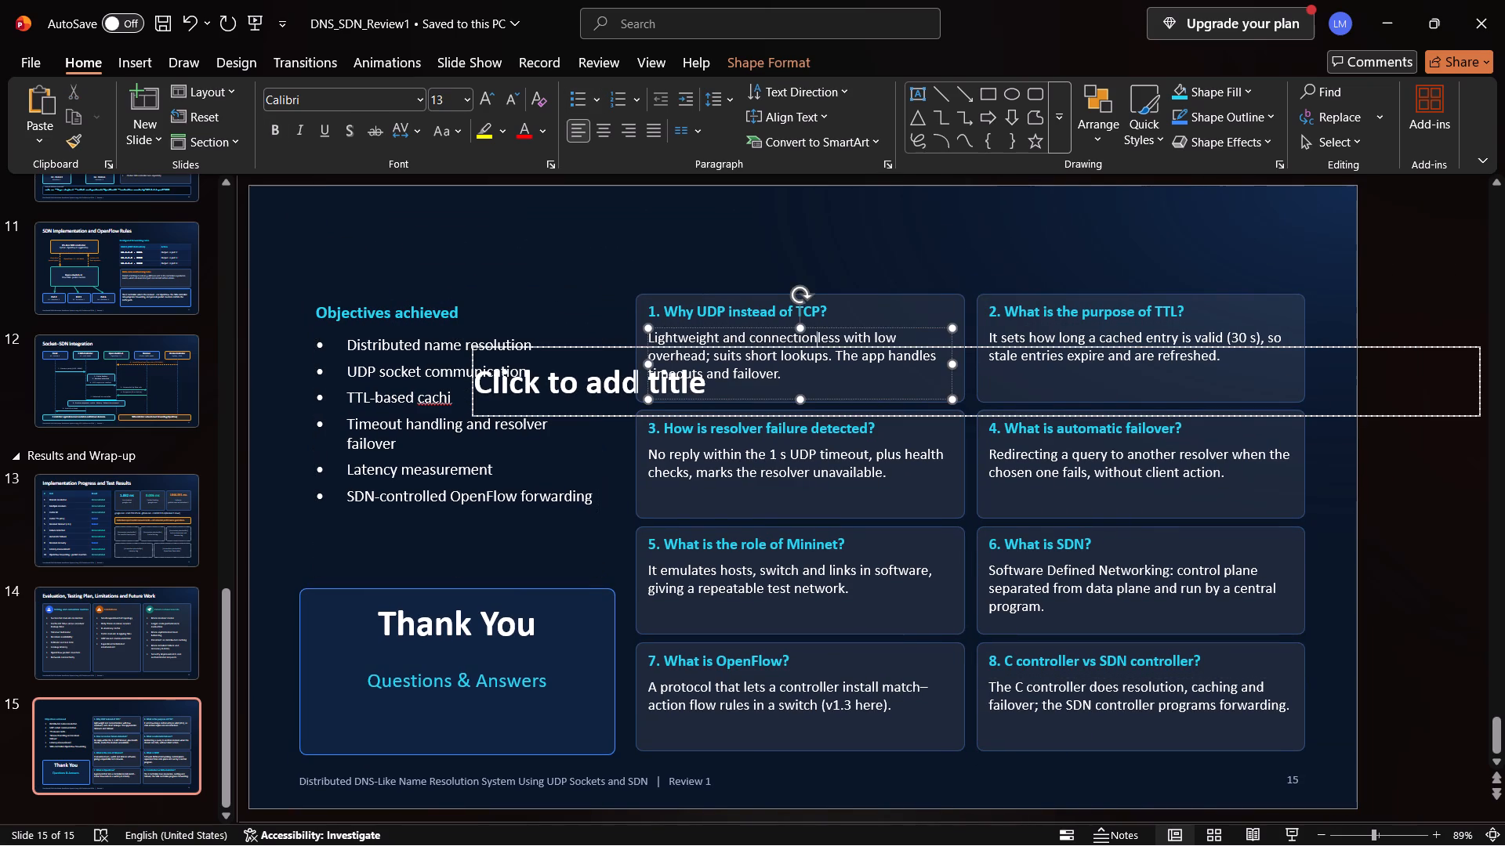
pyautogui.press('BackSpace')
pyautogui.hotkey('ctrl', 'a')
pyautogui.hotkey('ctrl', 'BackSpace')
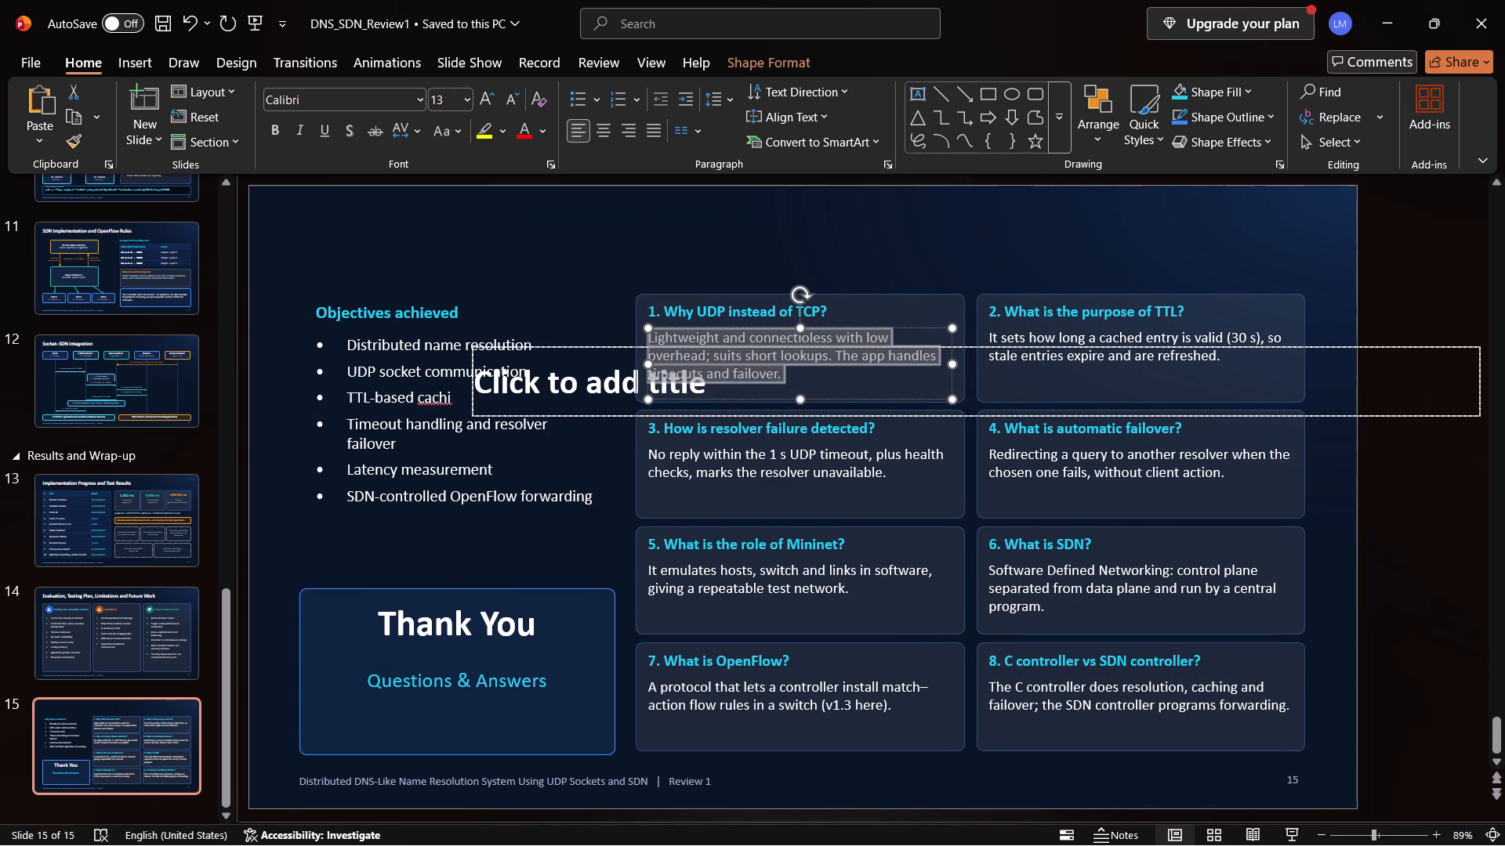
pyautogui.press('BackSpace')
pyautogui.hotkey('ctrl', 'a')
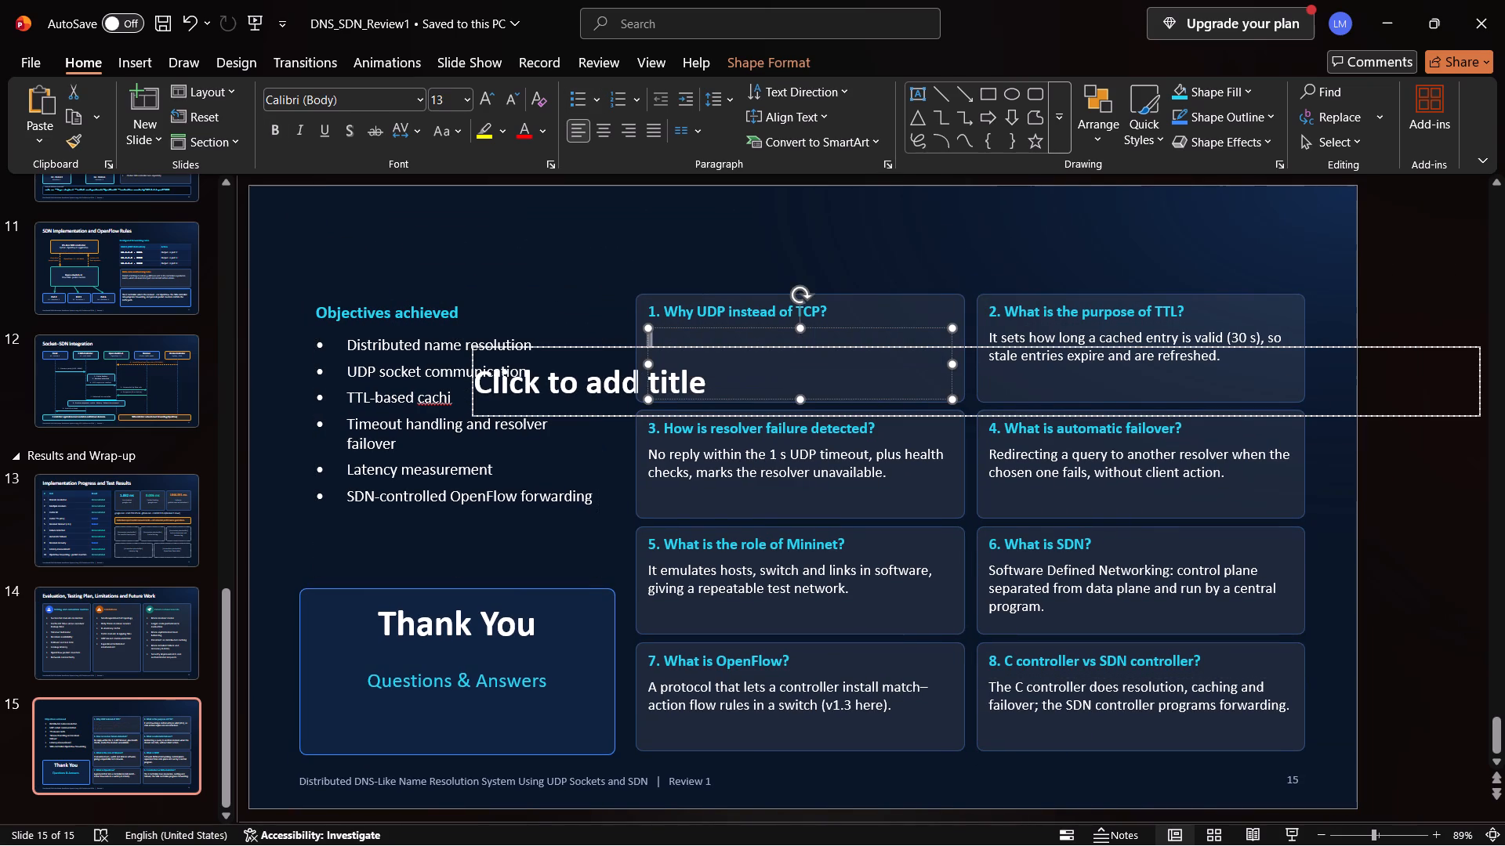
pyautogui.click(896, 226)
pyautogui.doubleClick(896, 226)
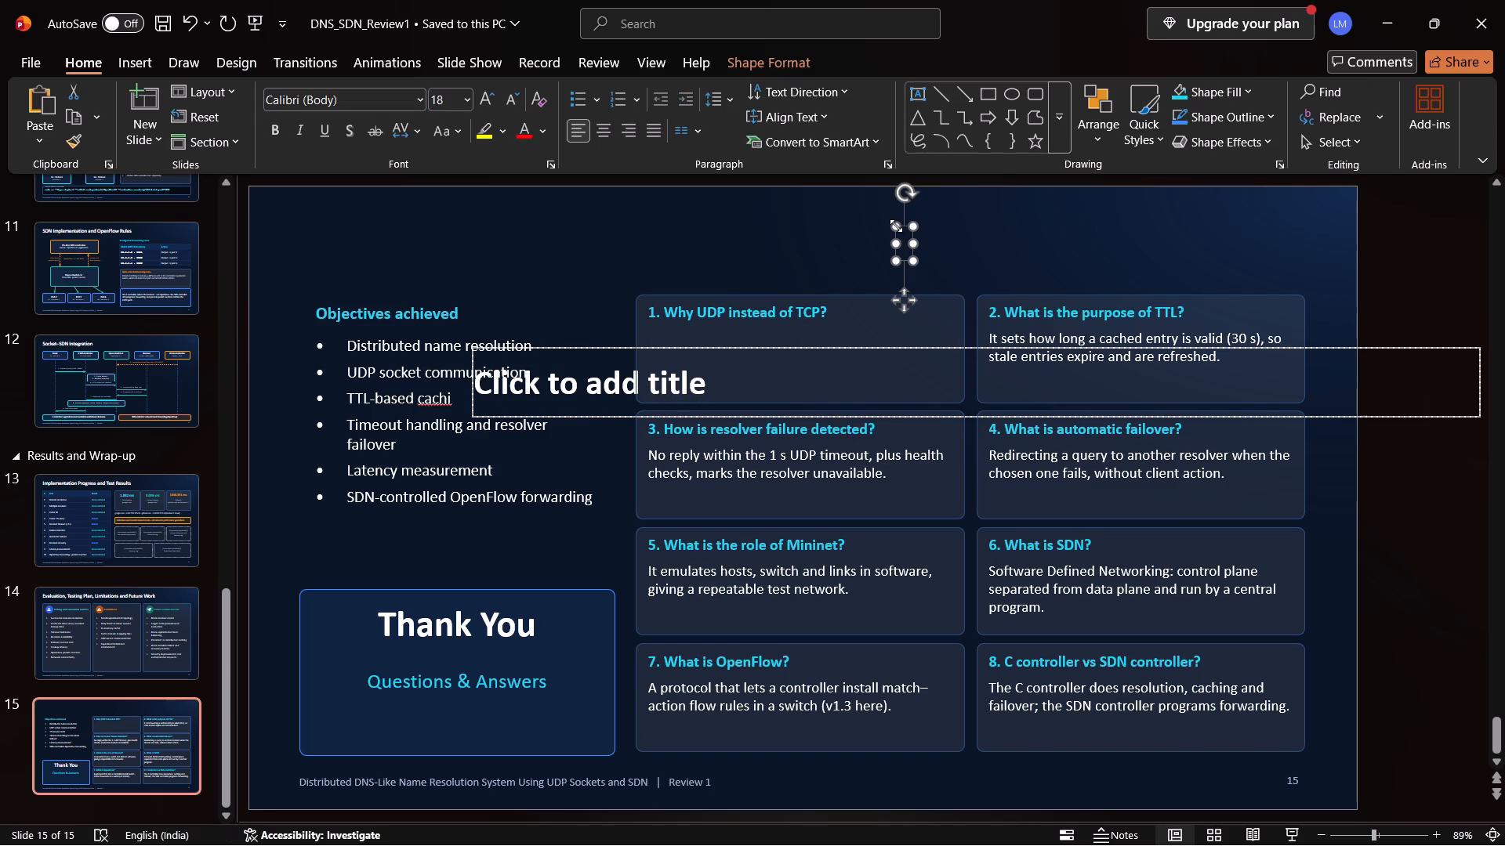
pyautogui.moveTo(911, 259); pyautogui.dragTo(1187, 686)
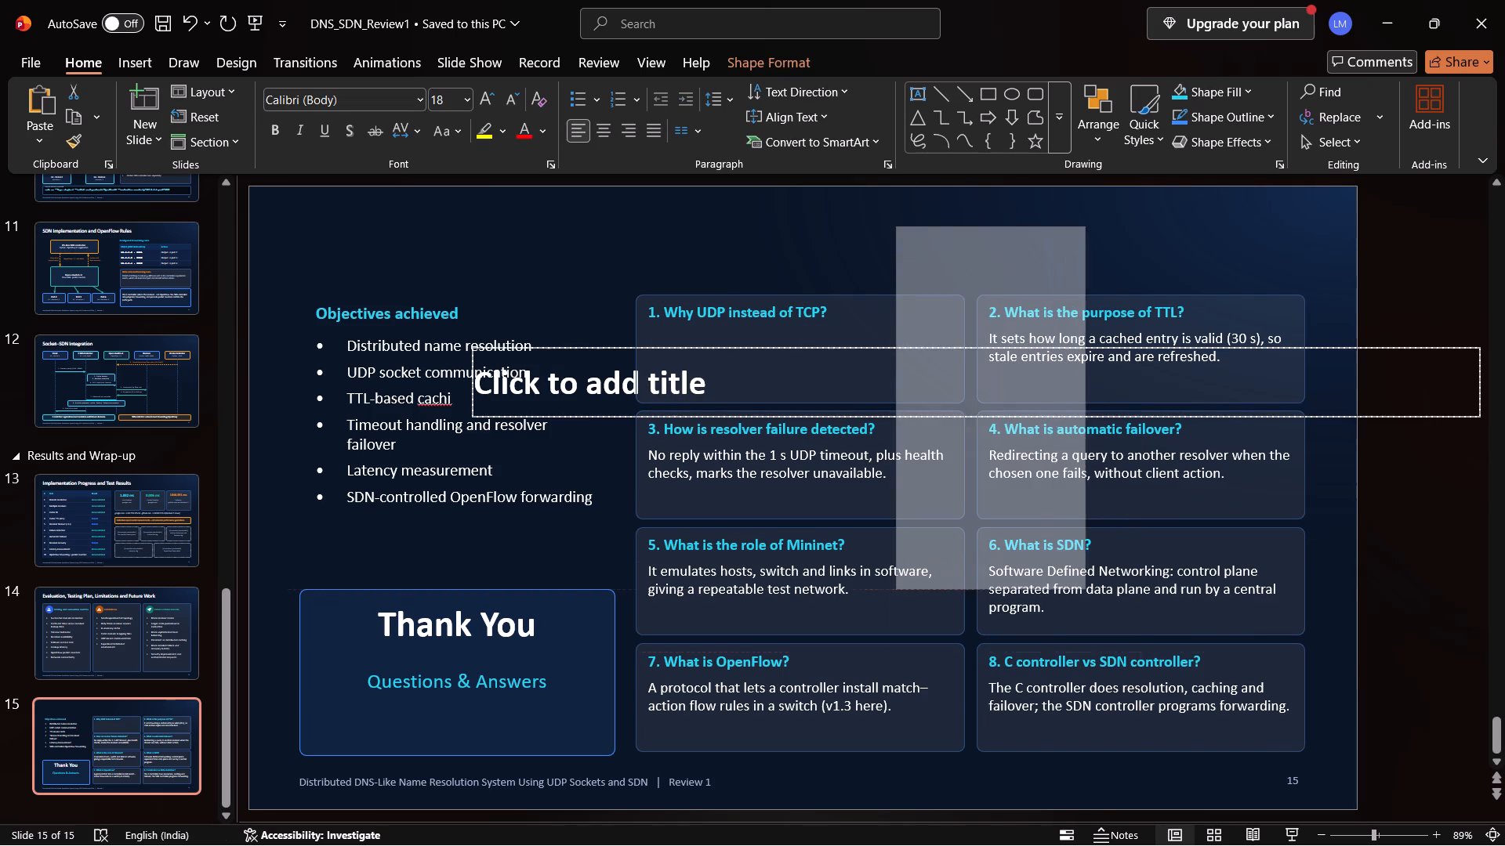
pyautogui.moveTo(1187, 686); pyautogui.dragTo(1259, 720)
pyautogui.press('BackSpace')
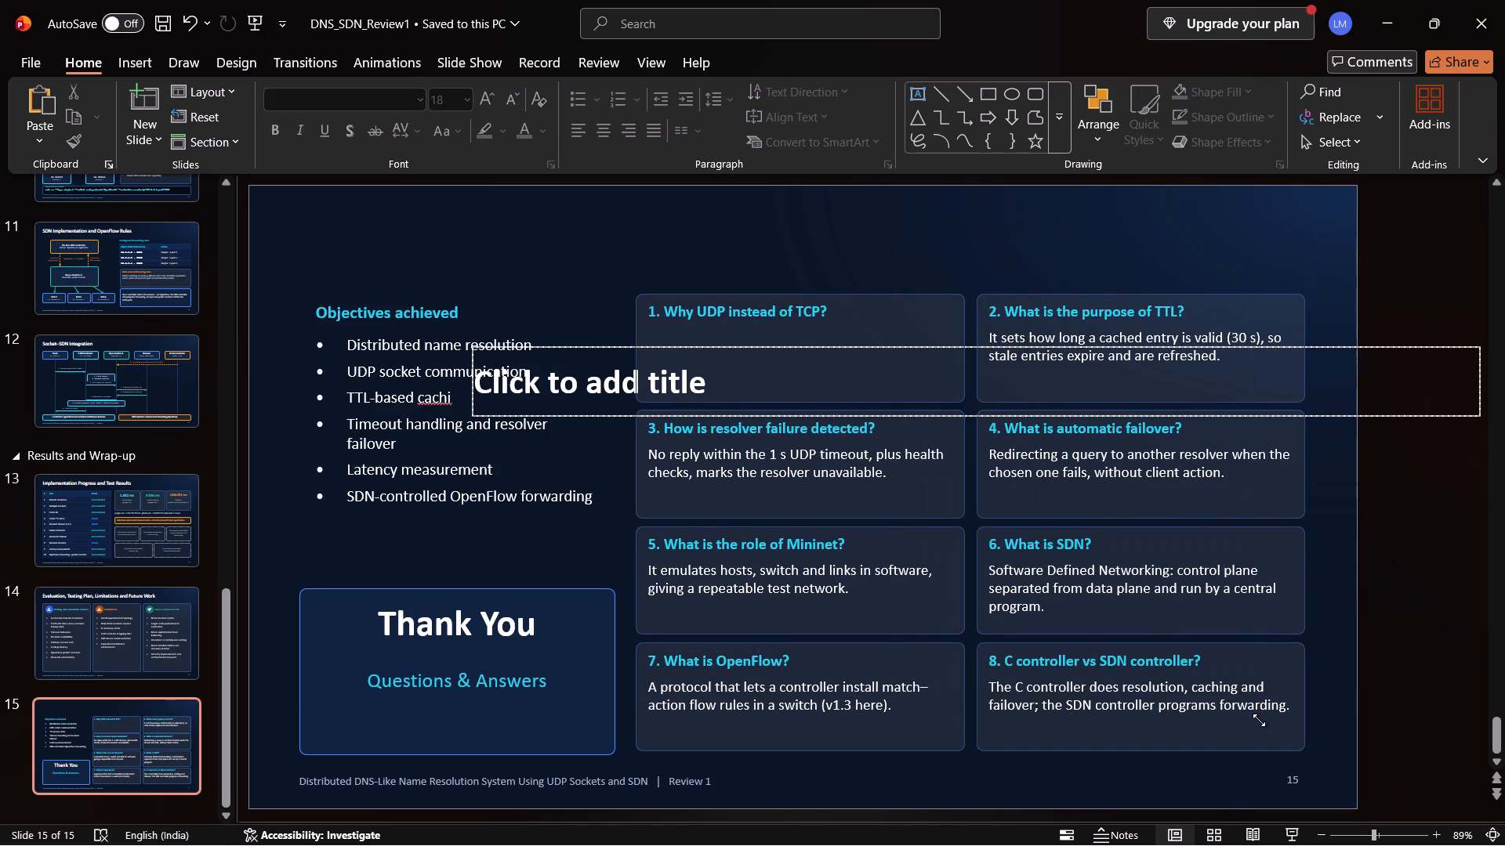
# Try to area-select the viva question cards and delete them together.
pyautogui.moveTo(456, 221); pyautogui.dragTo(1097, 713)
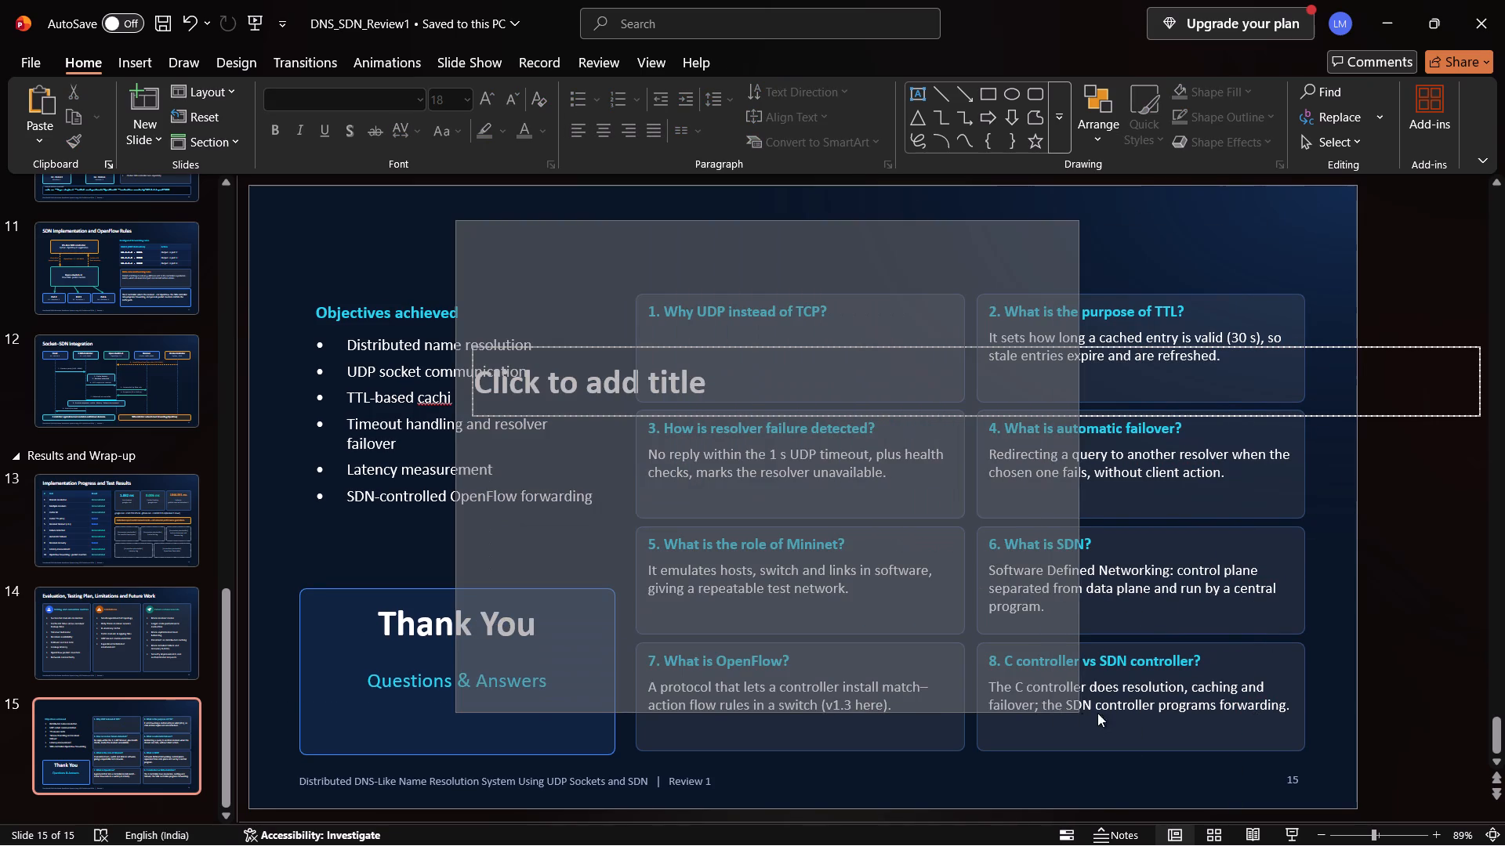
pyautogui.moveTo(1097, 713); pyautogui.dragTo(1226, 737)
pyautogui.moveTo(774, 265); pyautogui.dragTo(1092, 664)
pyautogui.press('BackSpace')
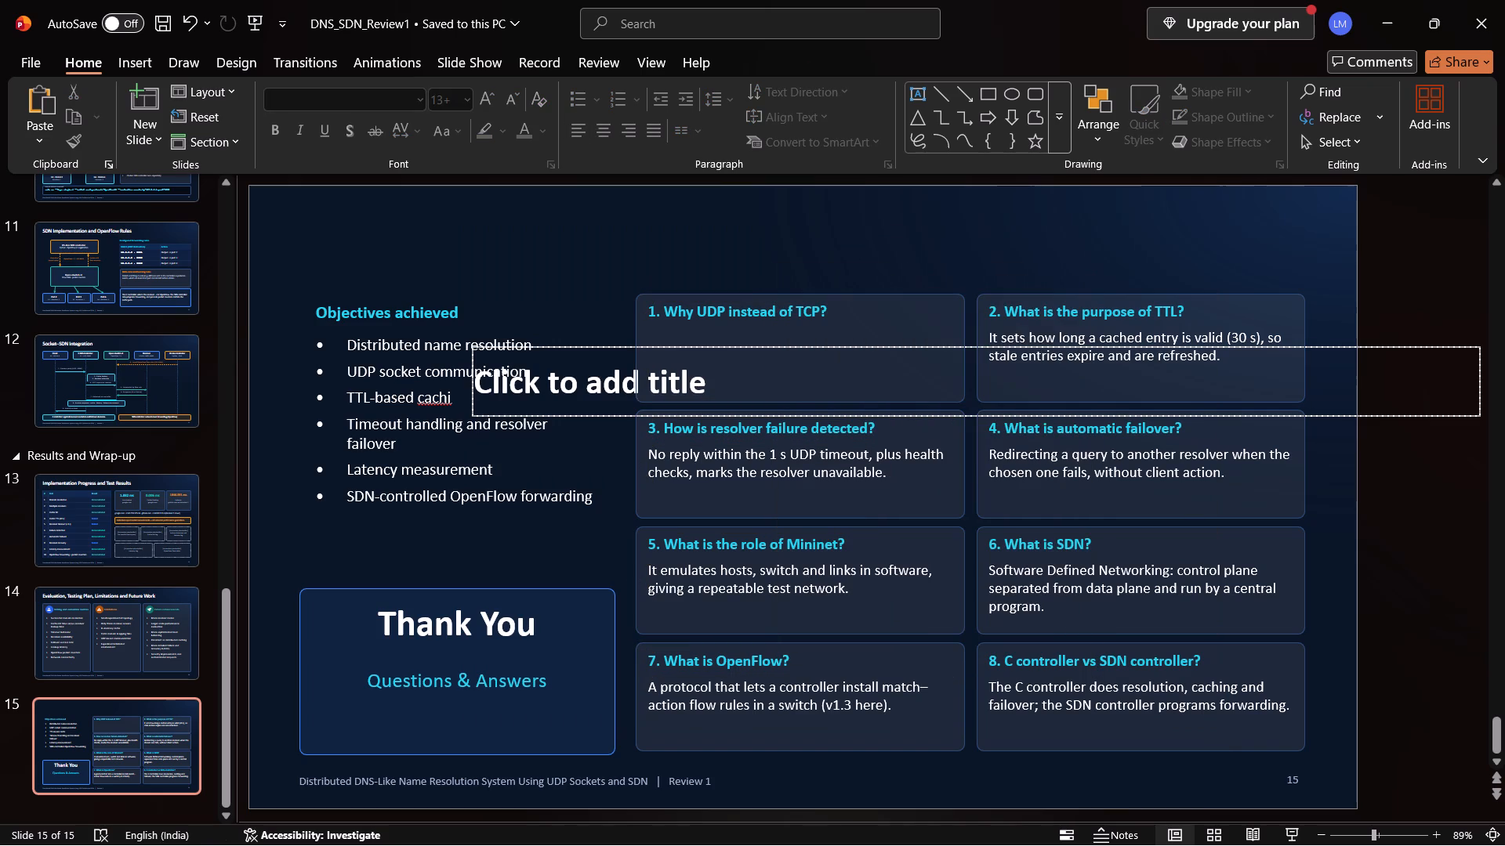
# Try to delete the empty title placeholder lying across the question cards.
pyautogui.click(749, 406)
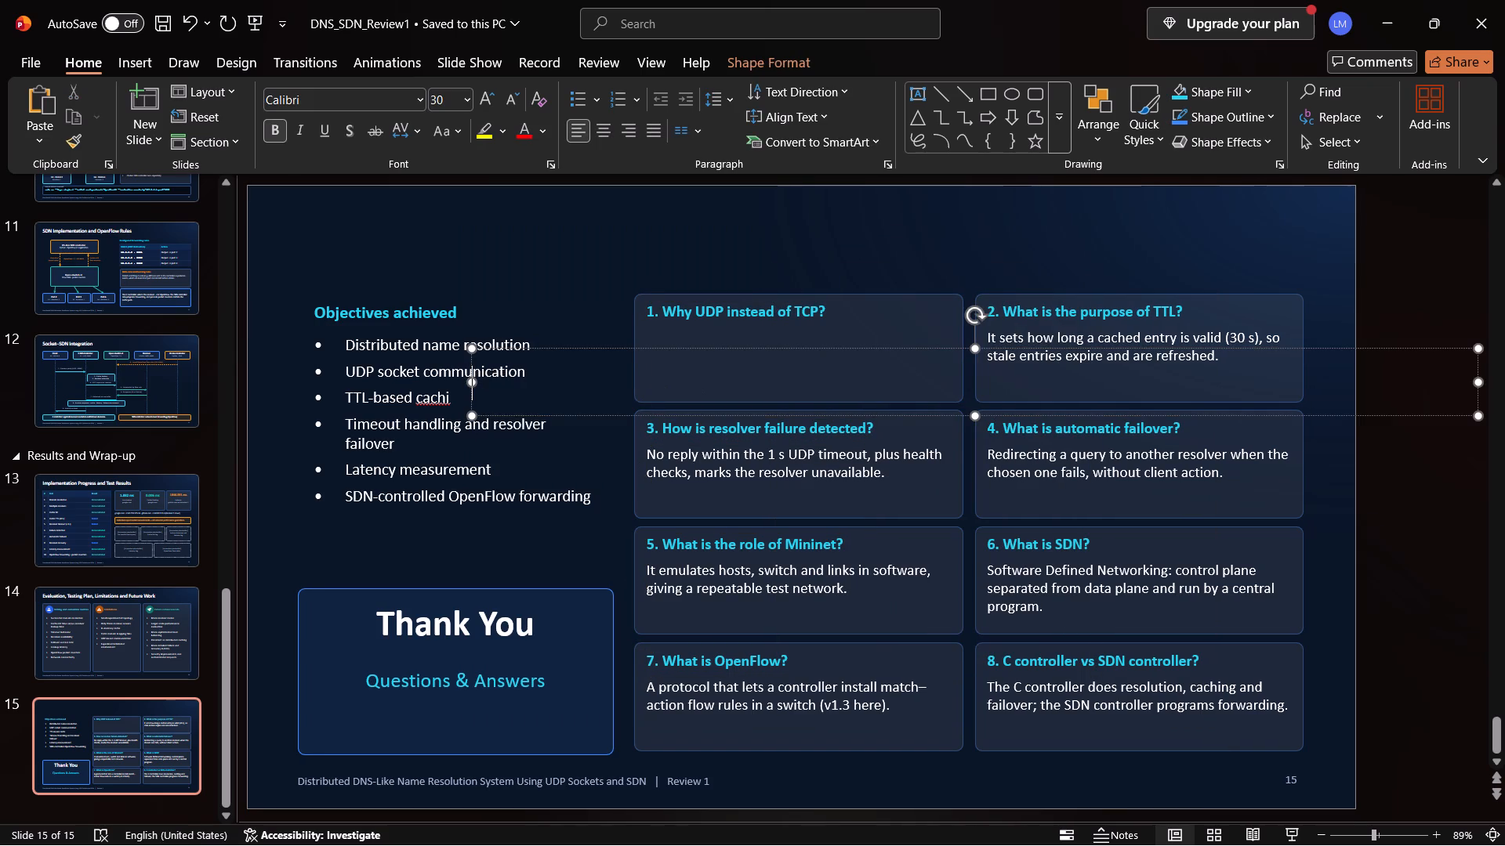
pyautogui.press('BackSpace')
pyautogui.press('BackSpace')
# Select every object on slide 15 and delete them all at once, leaving only the background and footer.
pyautogui.click(879, 389)
pyautogui.click(879, 389)
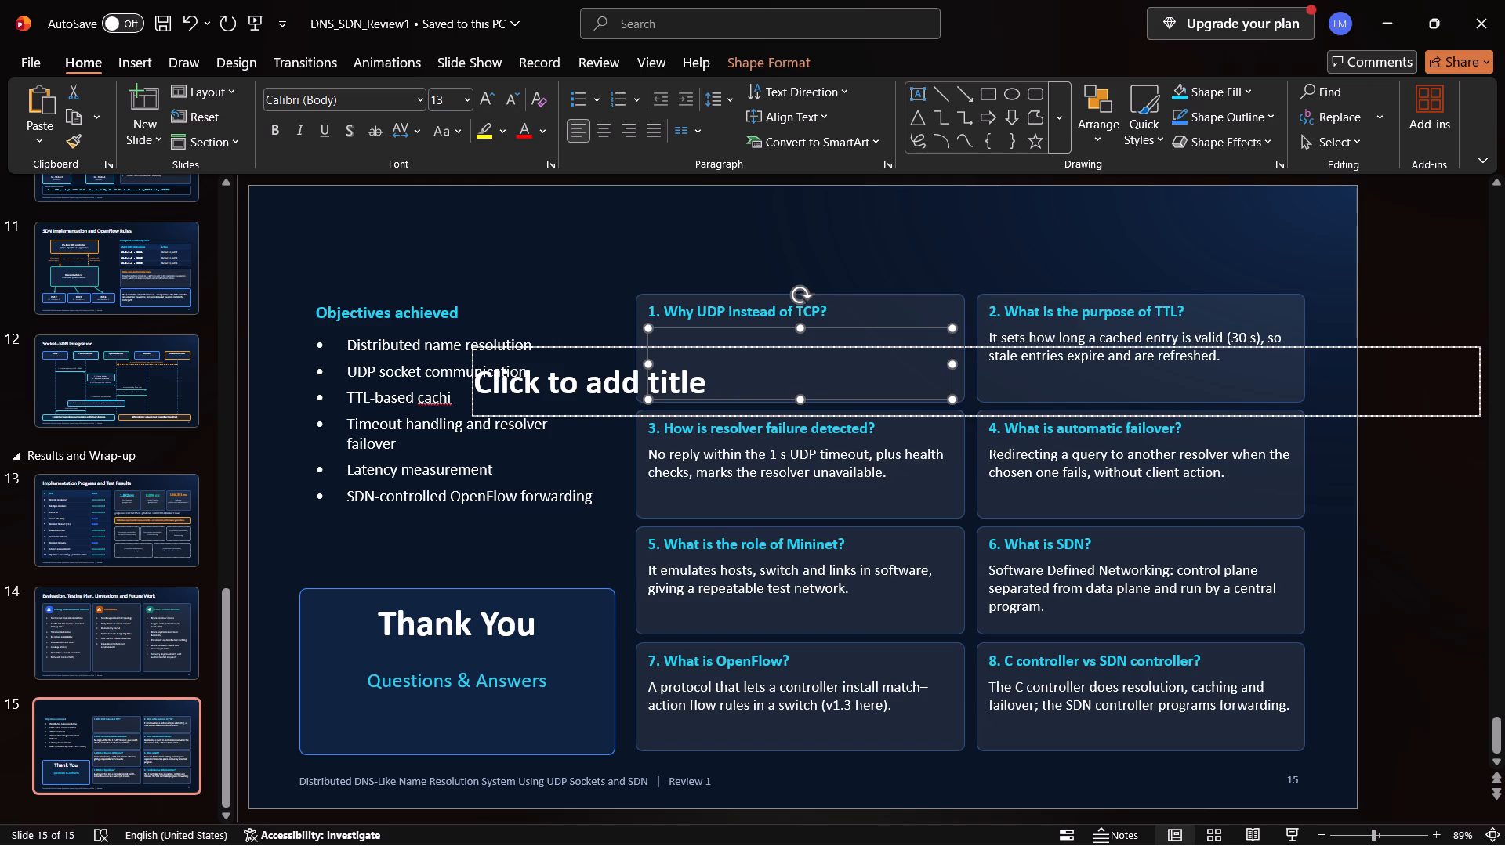
pyautogui.hotkey('ctrl', 'a')
pyautogui.hotkey('ctrl', 'BackSpace')
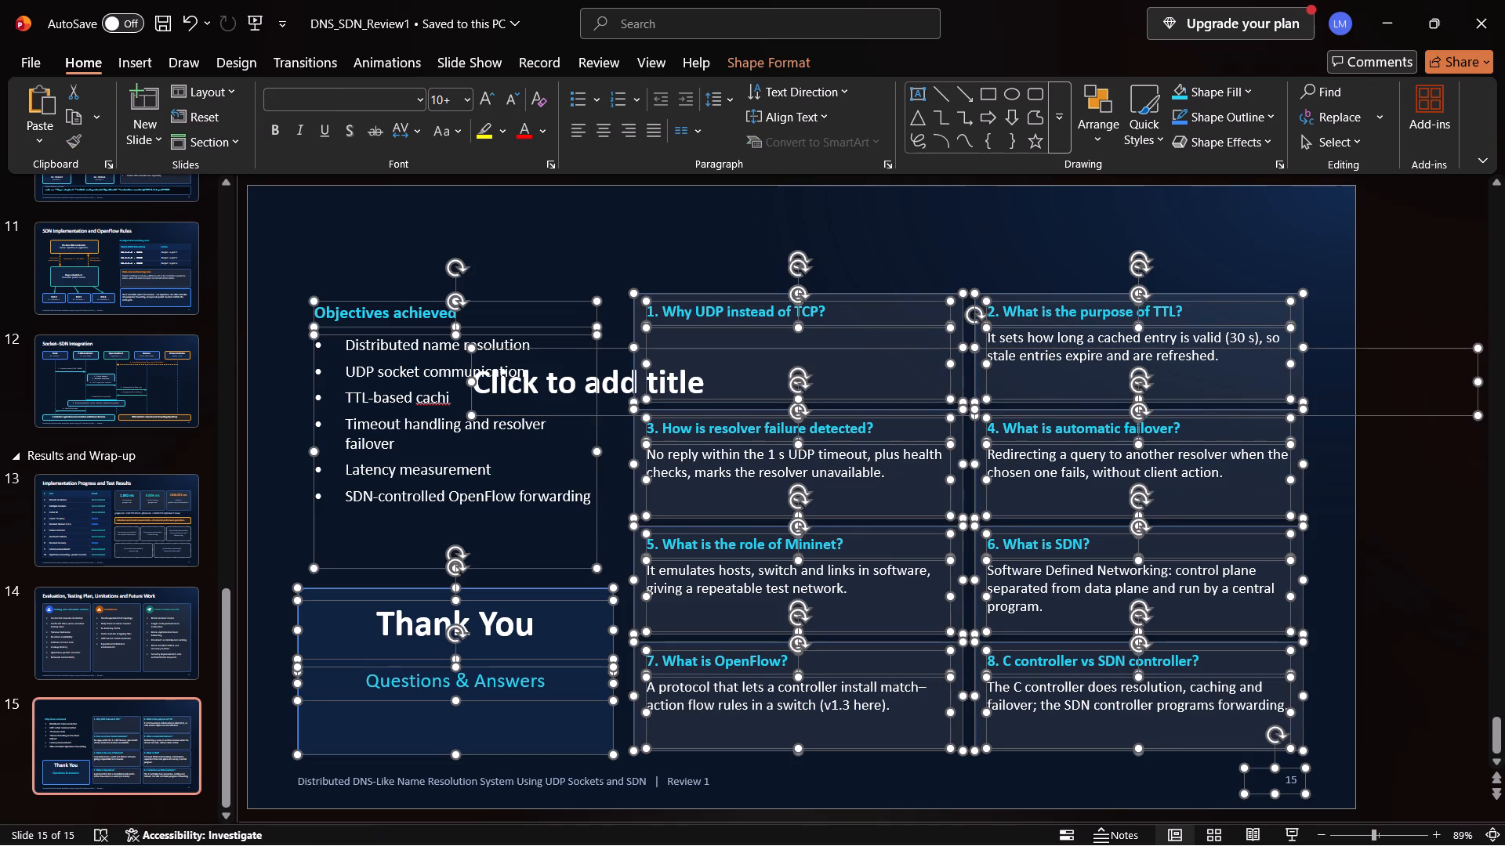
pyautogui.press('BackSpace')
pyautogui.click(800, 391)
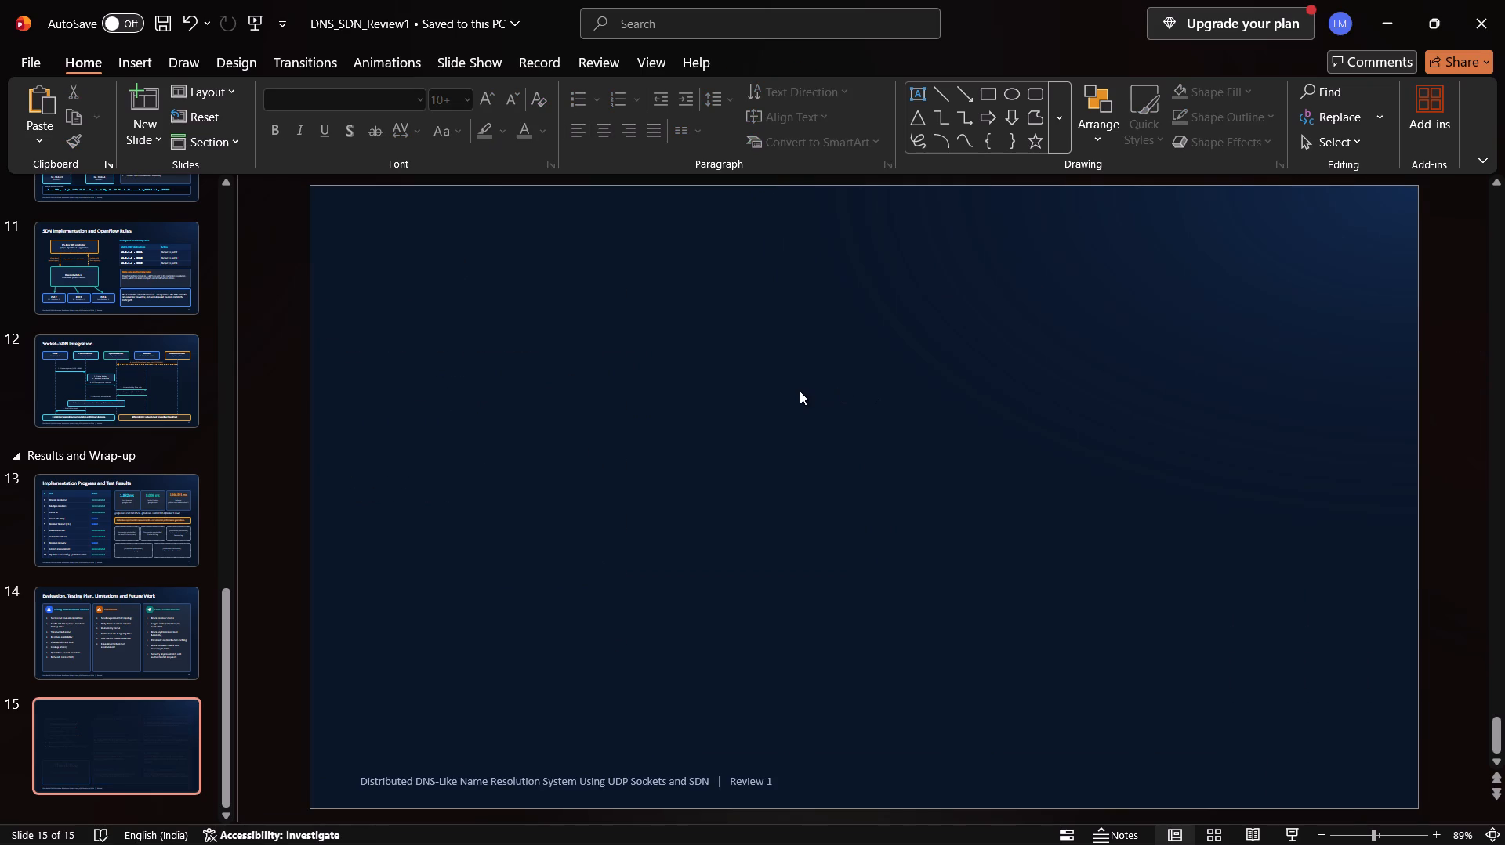
# Place a text box near the middle of slide 15 and paste the copied "Thank You" into it.
pyautogui.doubleClick(746, 424)
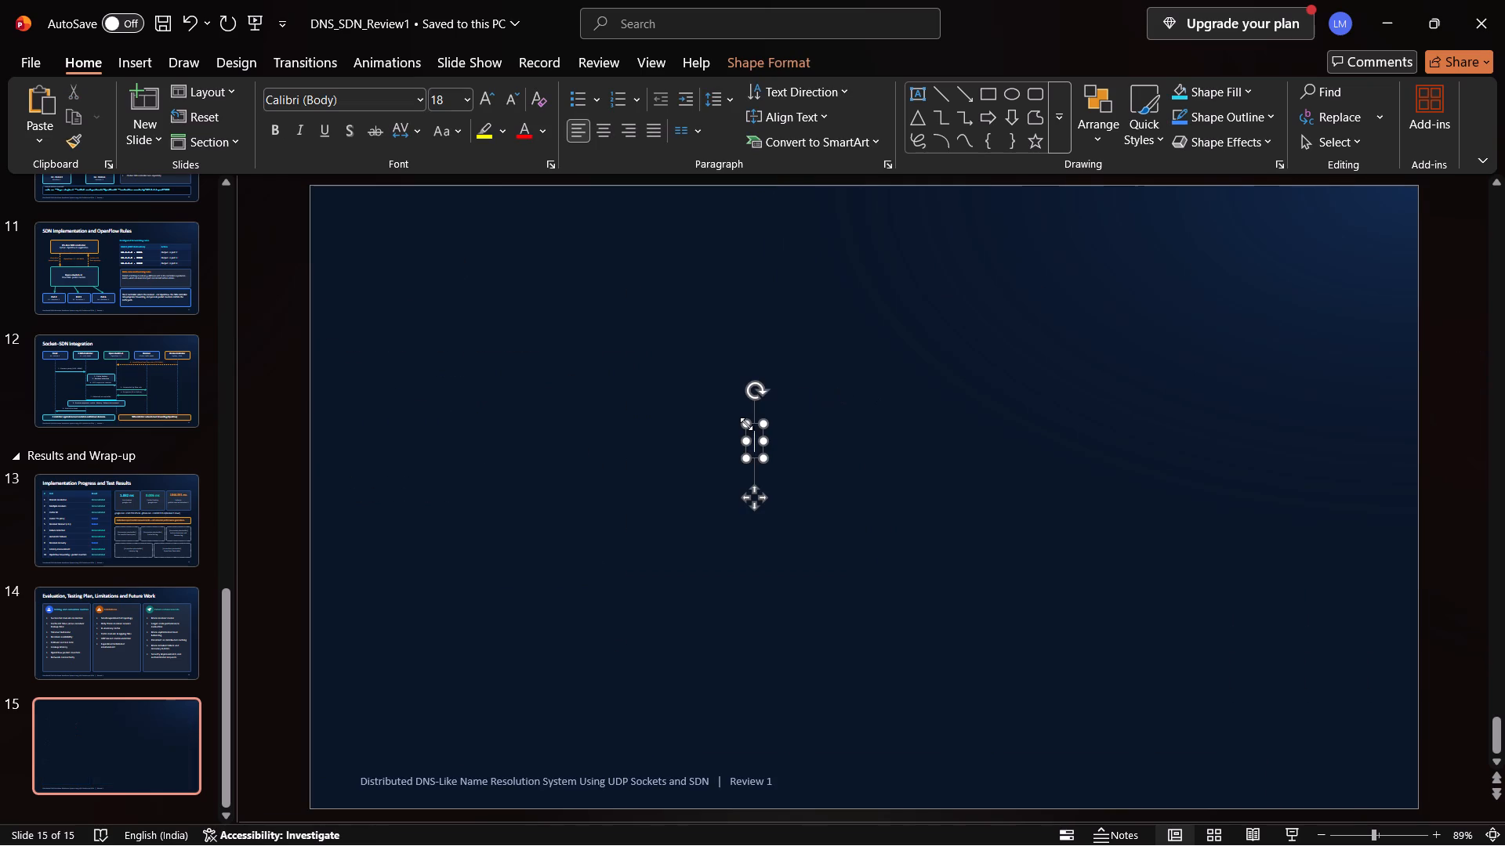
pyautogui.click(746, 424)
pyautogui.hotkey('ctrl', 'v')
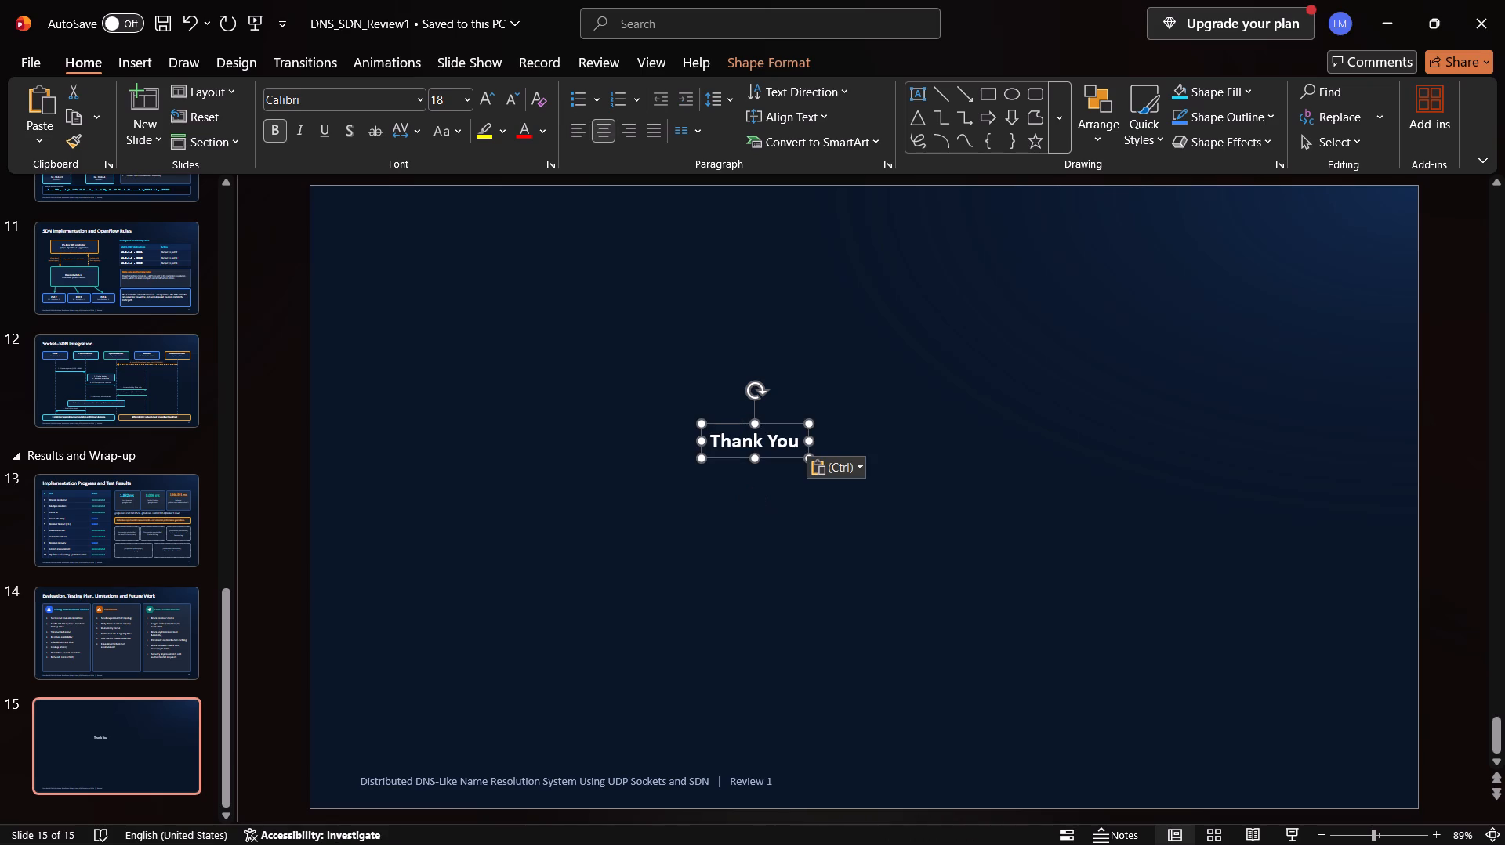
pyautogui.click(941, 358)
# Widen the Thank You text box to about half the slide's width and centre it horizontally.
pyautogui.click(742, 445)
pyautogui.click(805, 443)
pyautogui.moveTo(805, 443); pyautogui.dragTo(1080, 531)
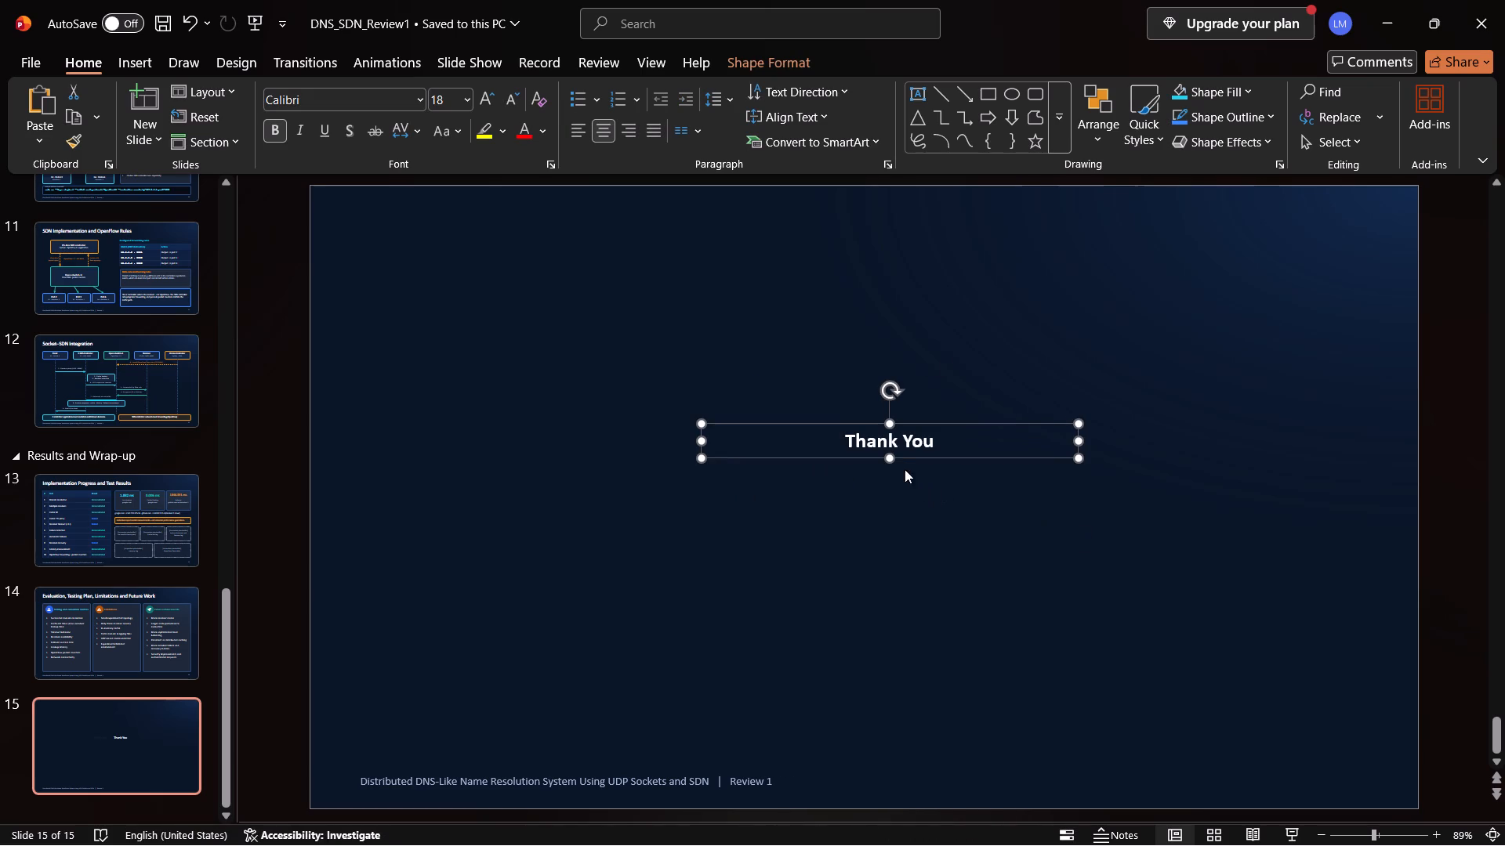
pyautogui.moveTo(889, 455); pyautogui.dragTo(963, 730)
pyautogui.moveTo(1081, 464); pyautogui.dragTo(1257, 666)
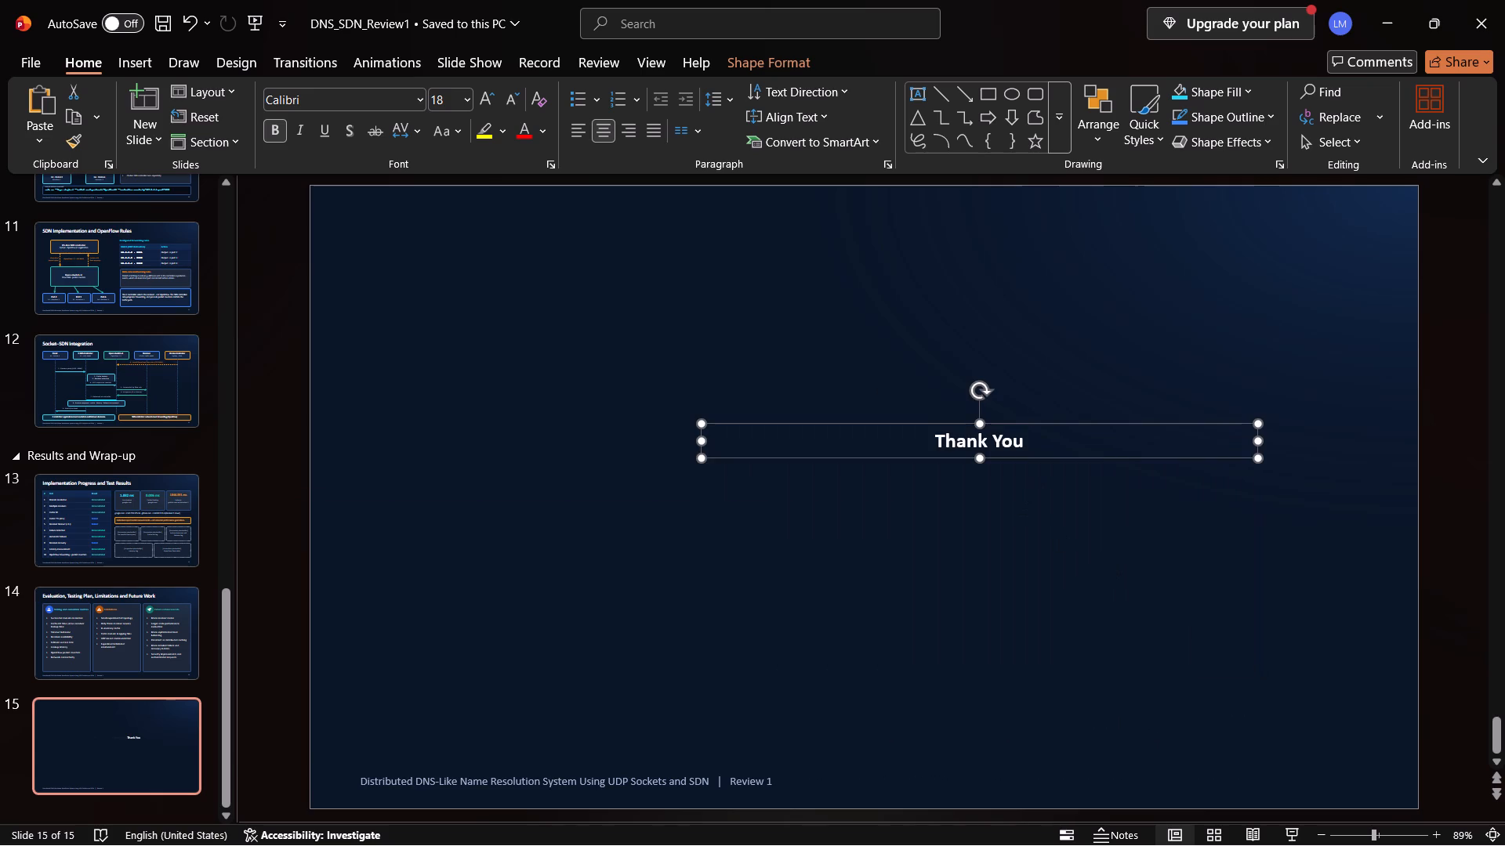
pyautogui.moveTo(1079, 437); pyautogui.dragTo(959, 441)
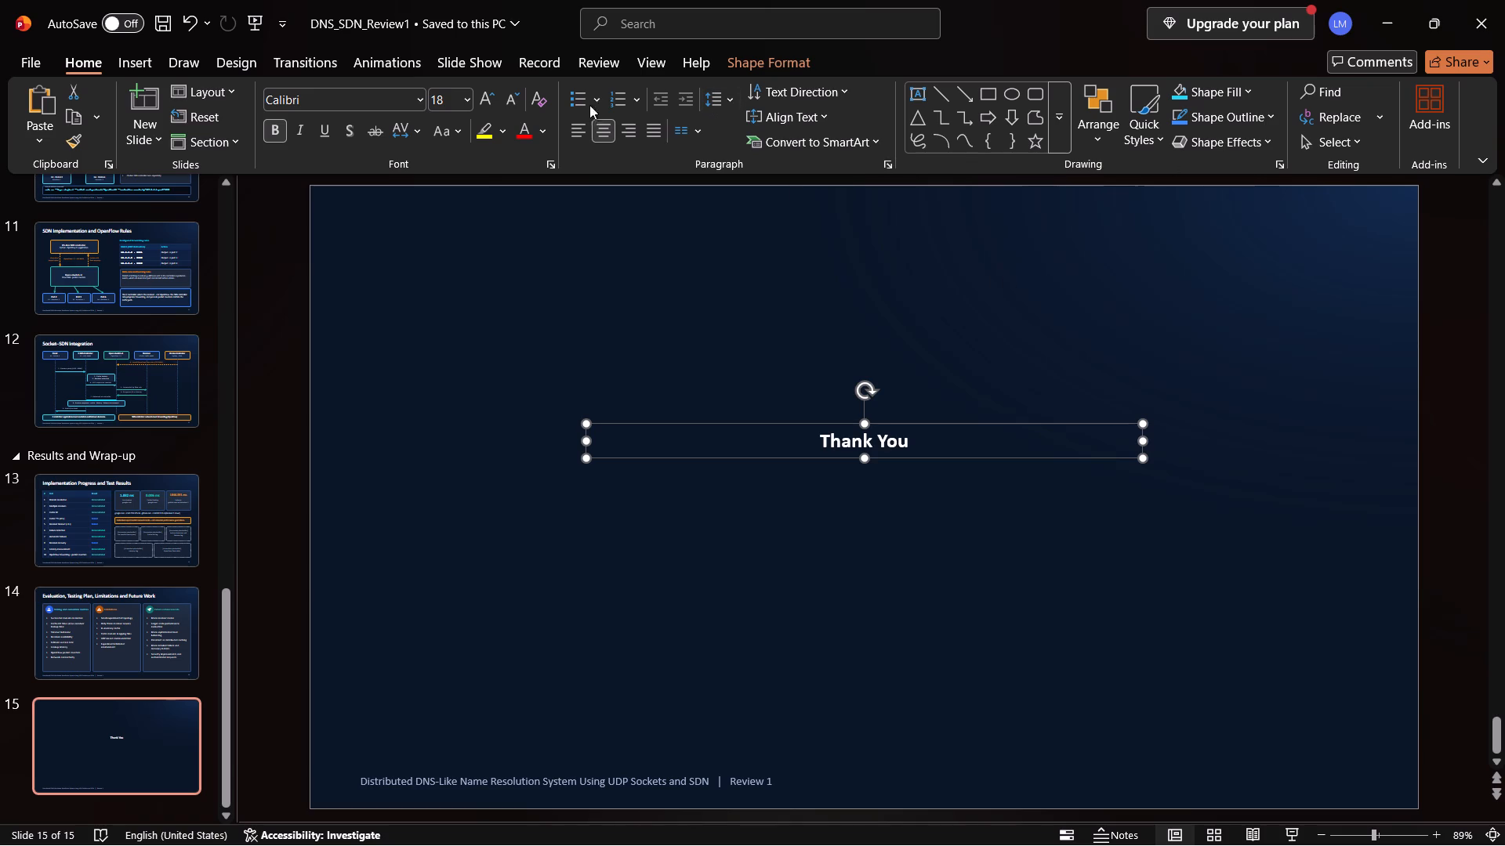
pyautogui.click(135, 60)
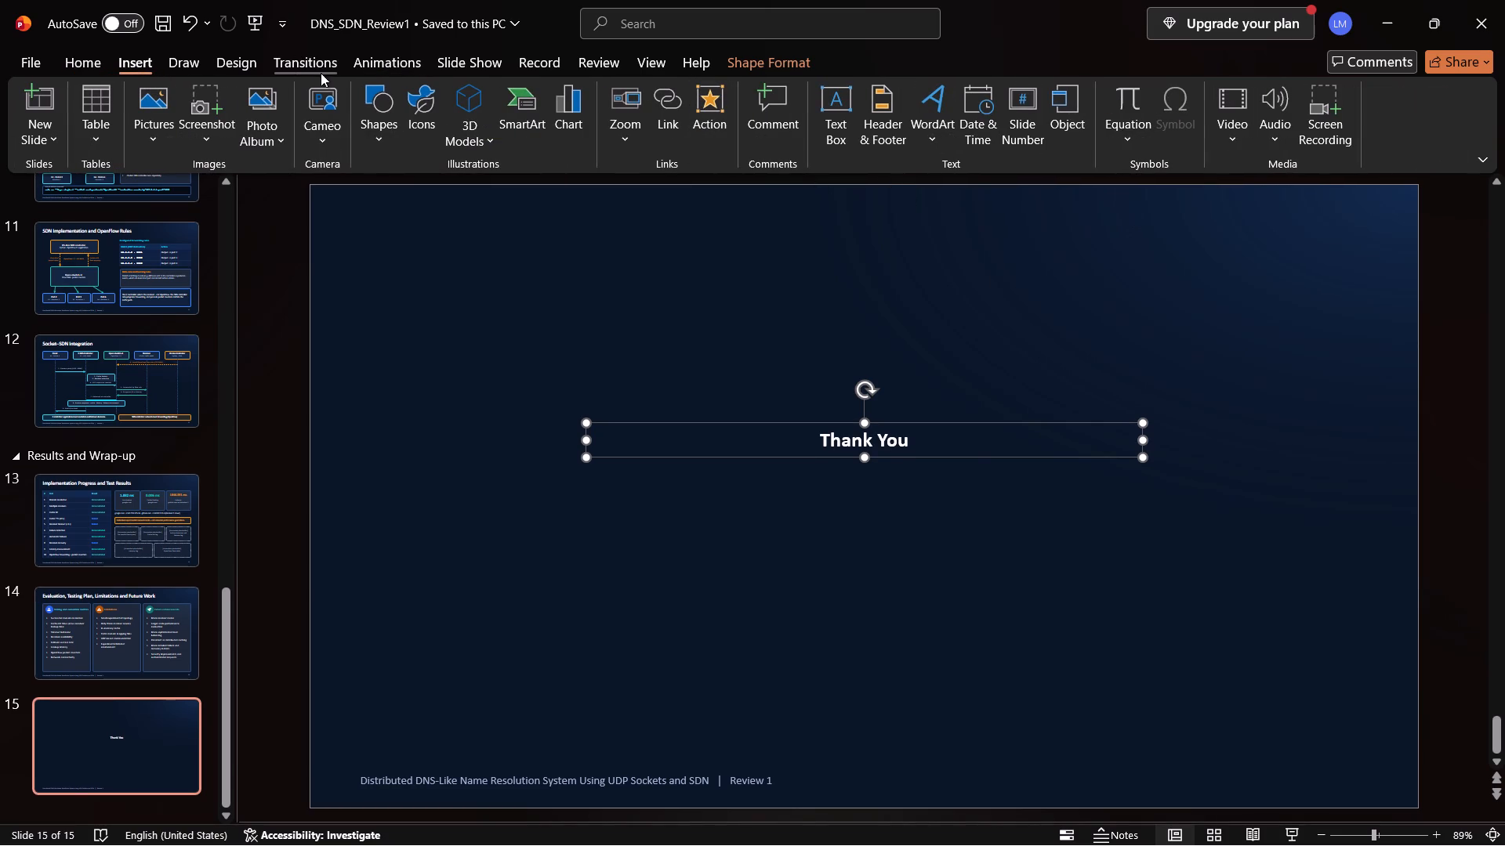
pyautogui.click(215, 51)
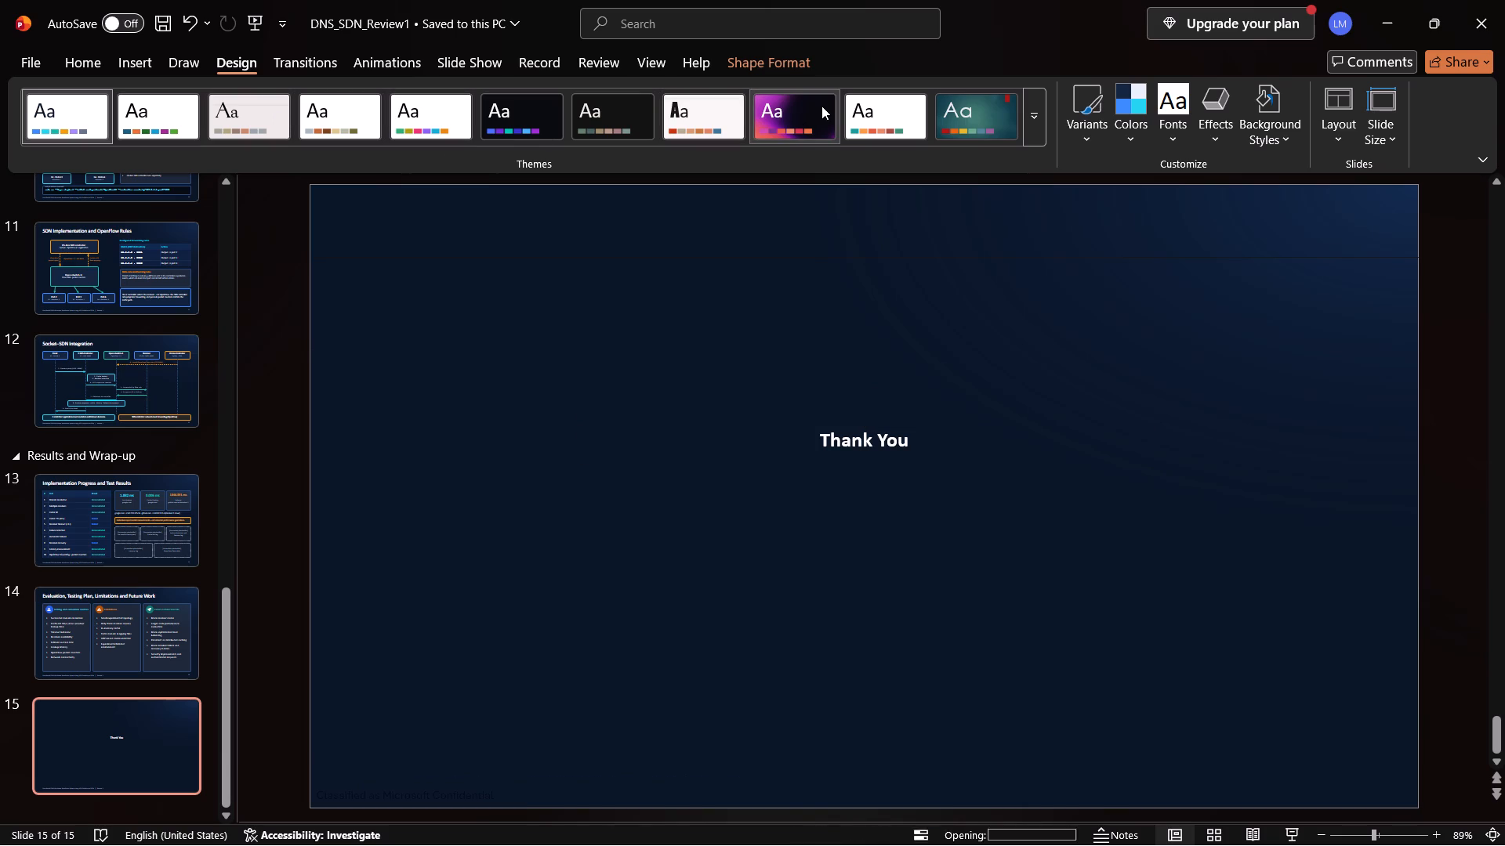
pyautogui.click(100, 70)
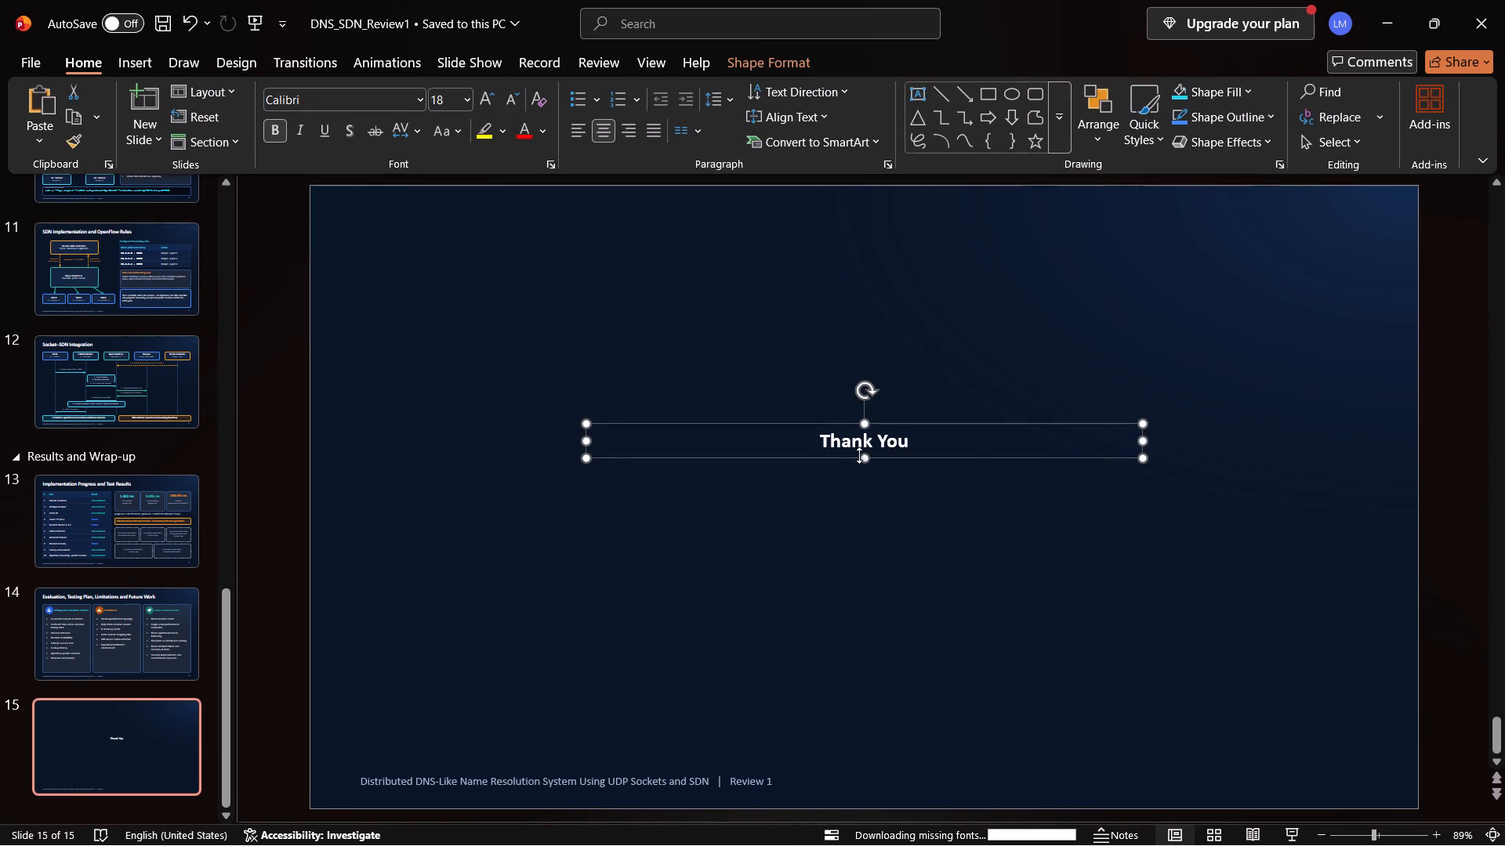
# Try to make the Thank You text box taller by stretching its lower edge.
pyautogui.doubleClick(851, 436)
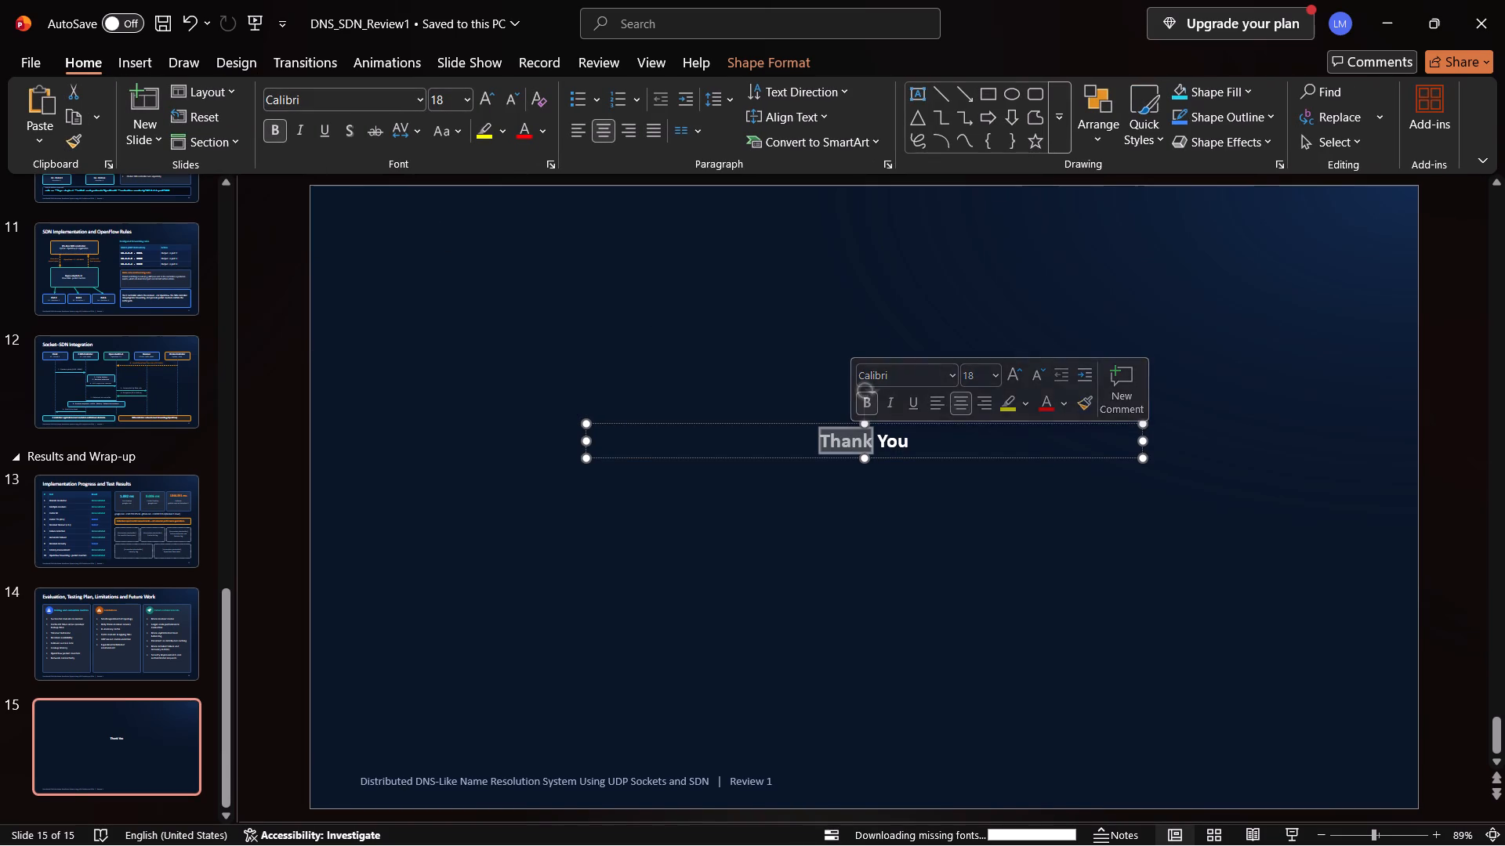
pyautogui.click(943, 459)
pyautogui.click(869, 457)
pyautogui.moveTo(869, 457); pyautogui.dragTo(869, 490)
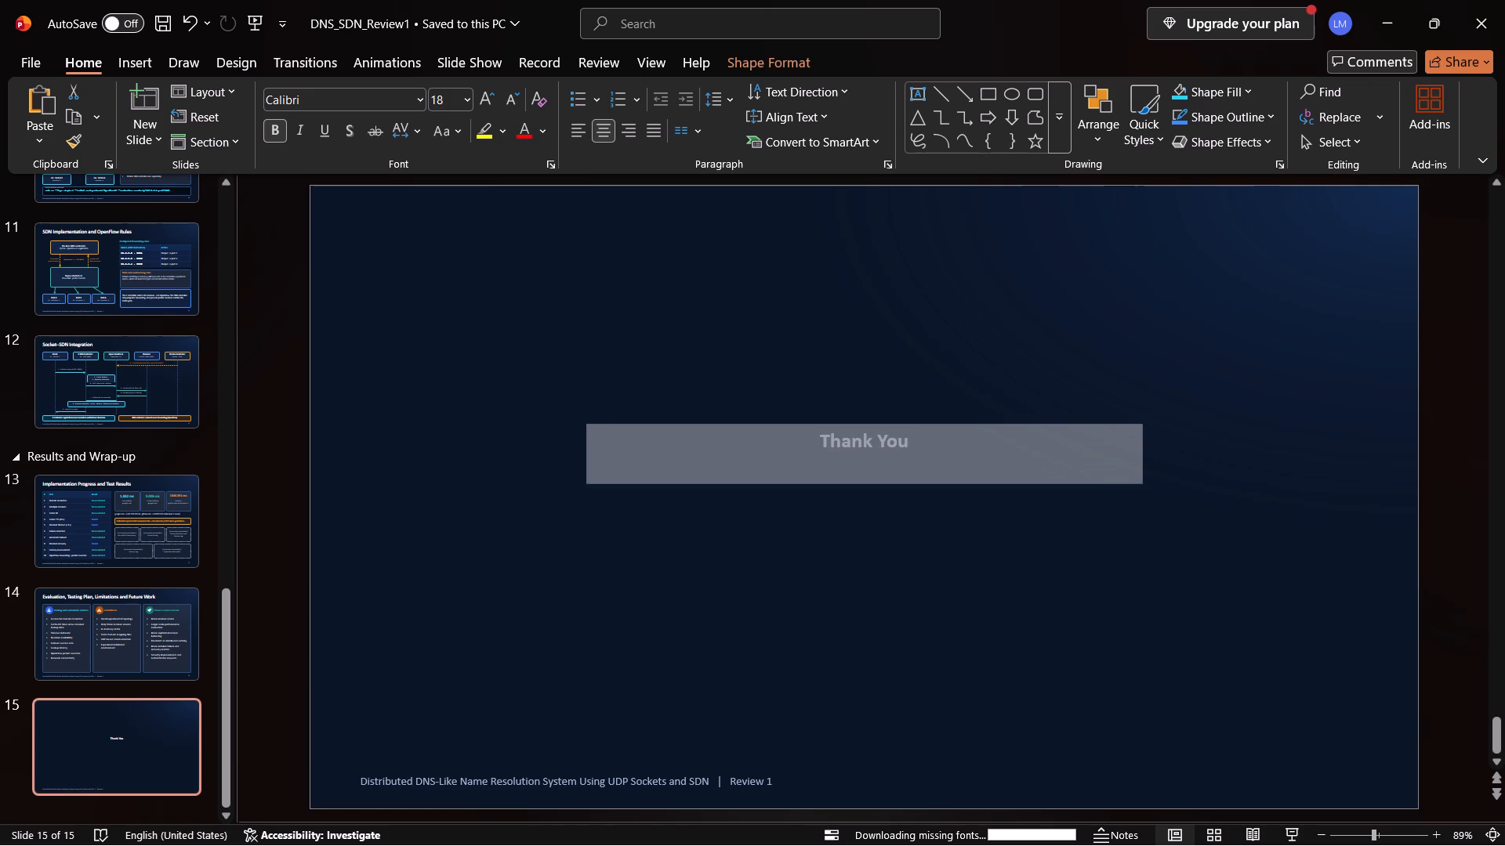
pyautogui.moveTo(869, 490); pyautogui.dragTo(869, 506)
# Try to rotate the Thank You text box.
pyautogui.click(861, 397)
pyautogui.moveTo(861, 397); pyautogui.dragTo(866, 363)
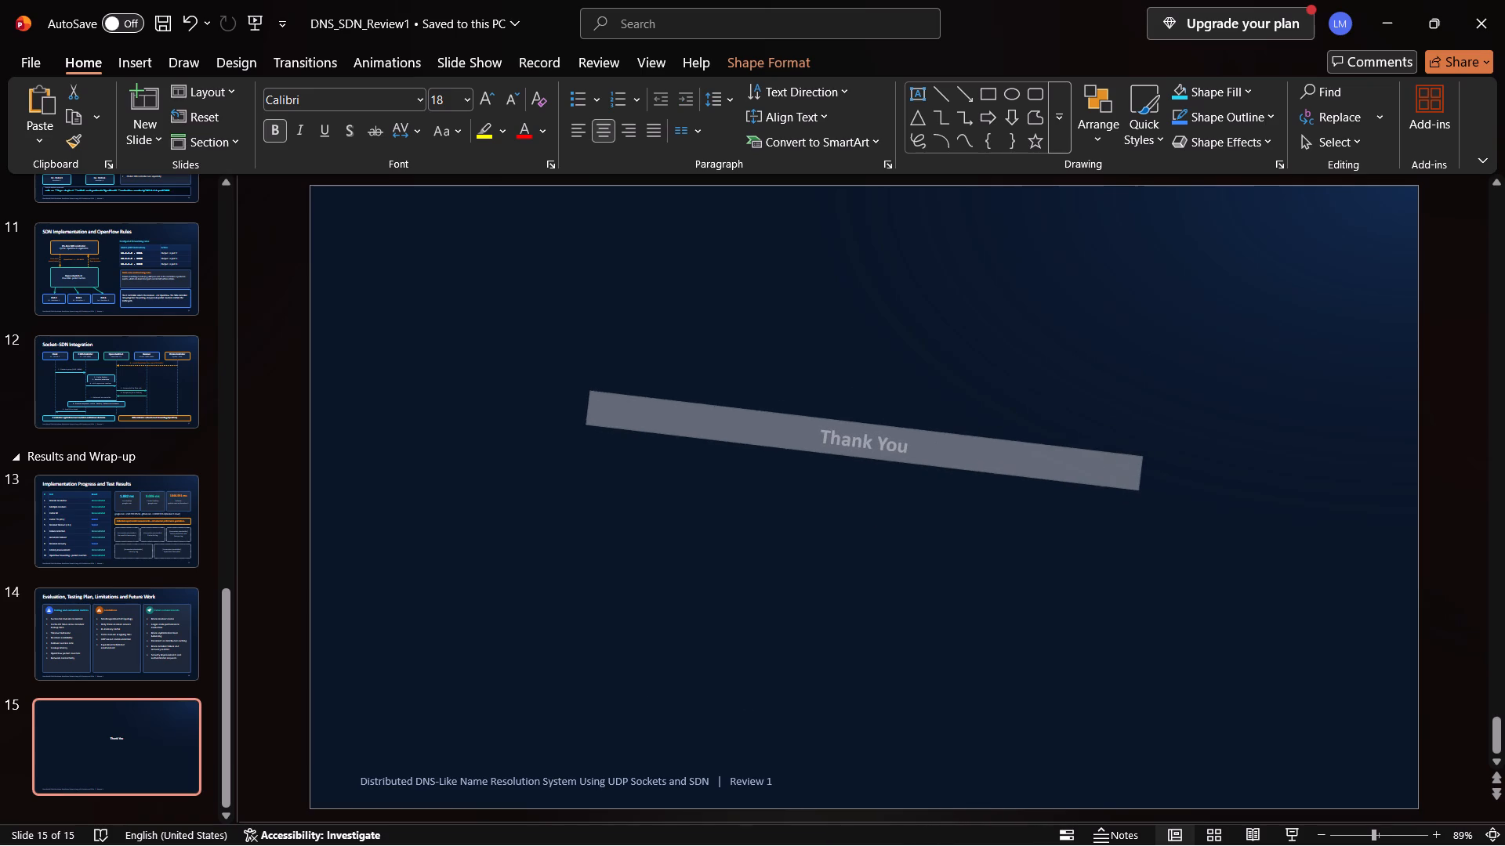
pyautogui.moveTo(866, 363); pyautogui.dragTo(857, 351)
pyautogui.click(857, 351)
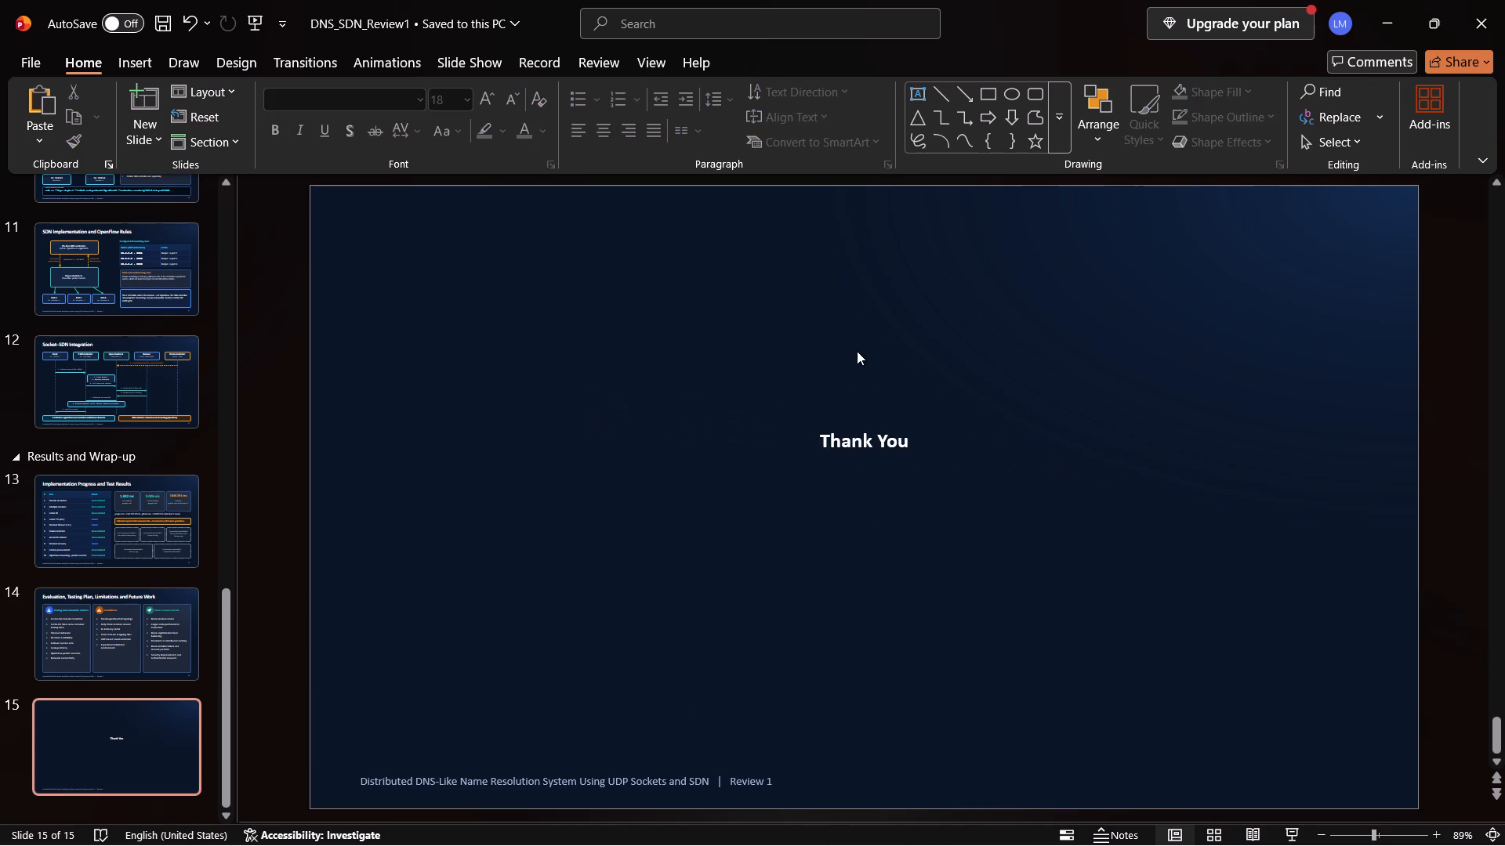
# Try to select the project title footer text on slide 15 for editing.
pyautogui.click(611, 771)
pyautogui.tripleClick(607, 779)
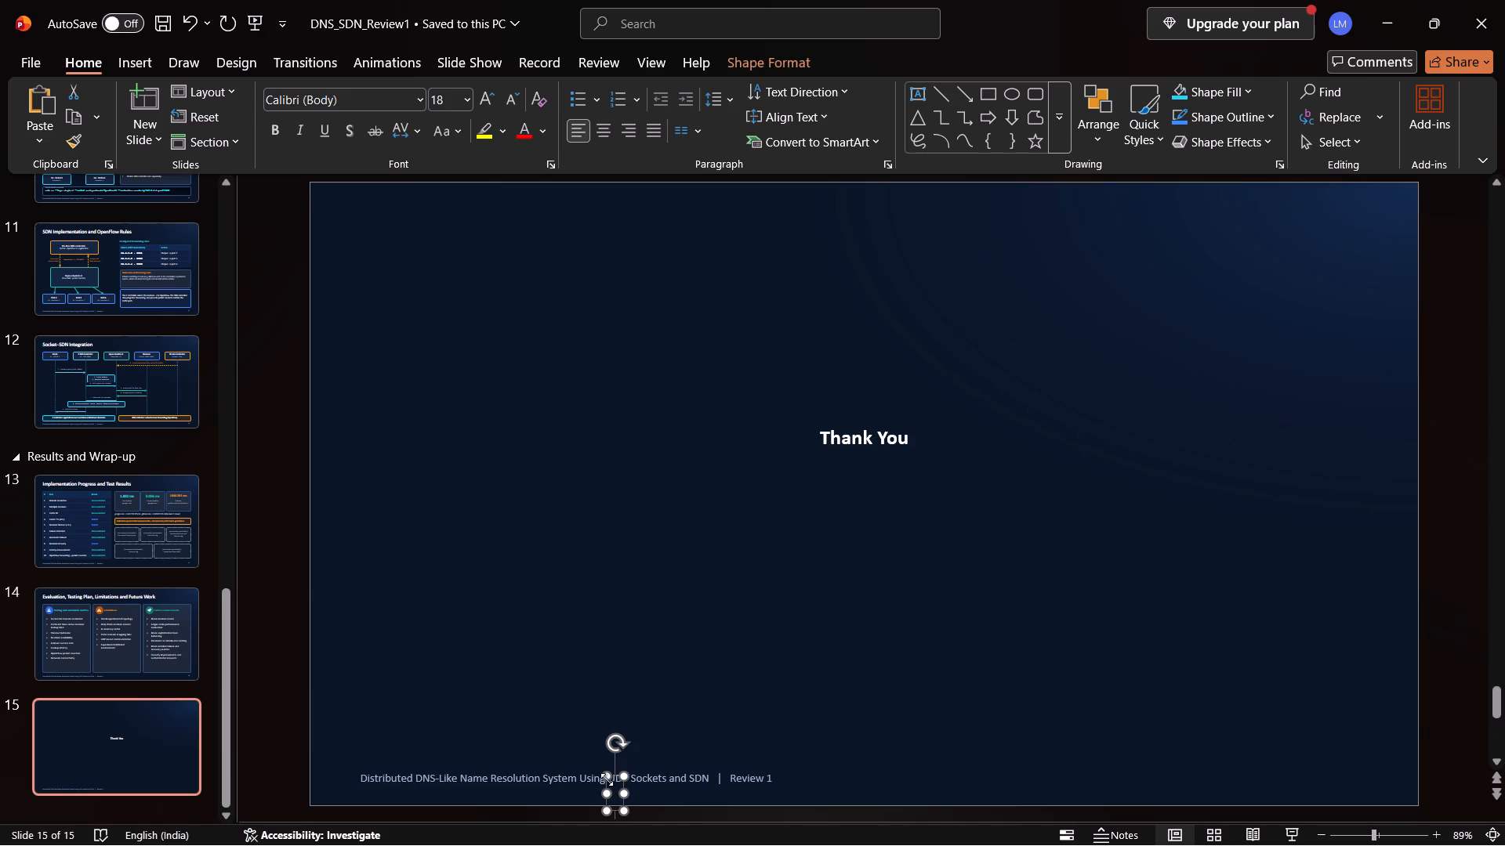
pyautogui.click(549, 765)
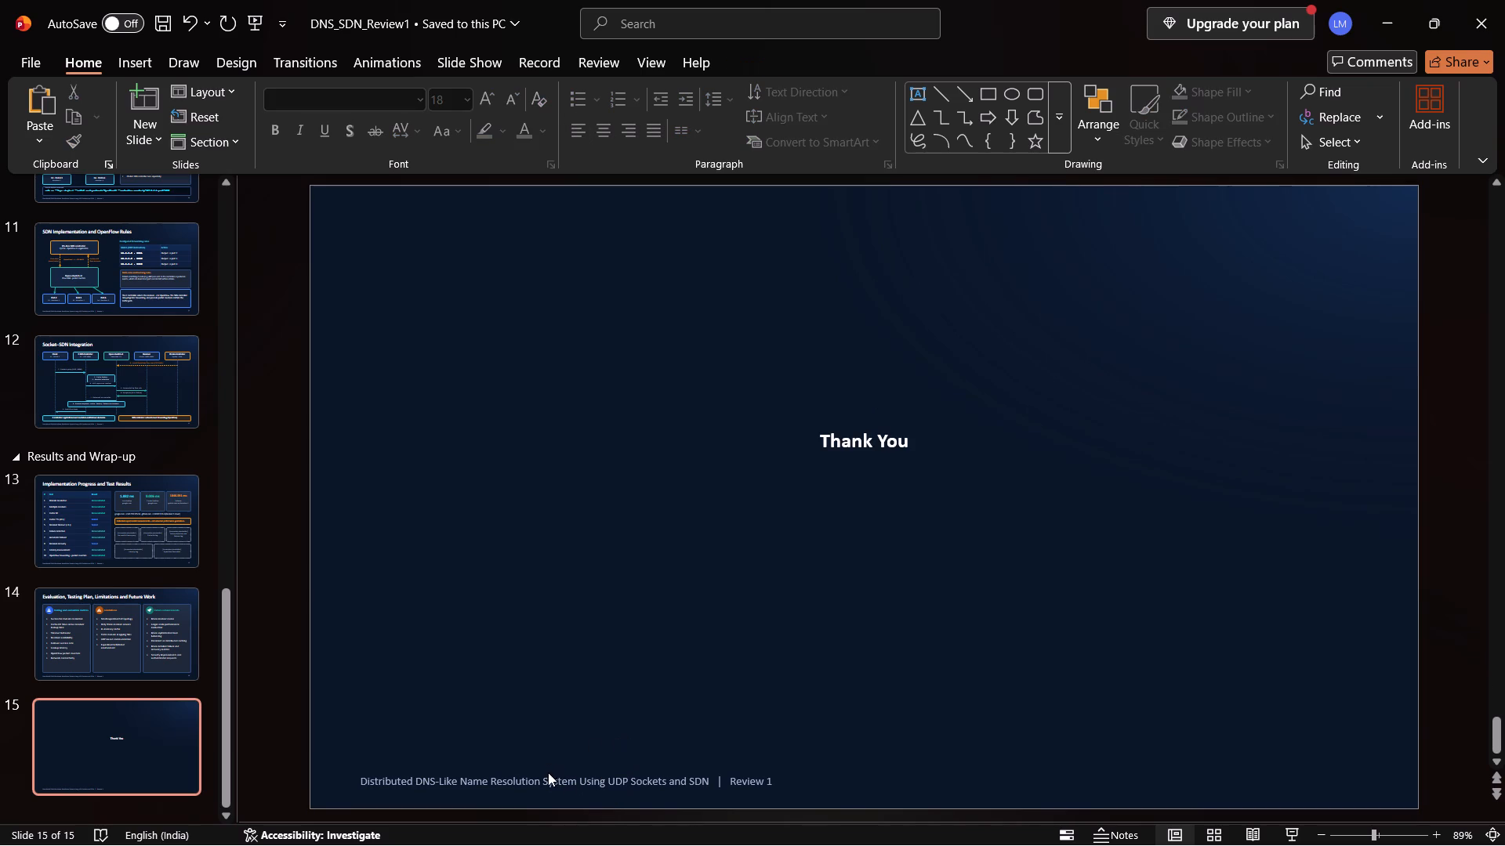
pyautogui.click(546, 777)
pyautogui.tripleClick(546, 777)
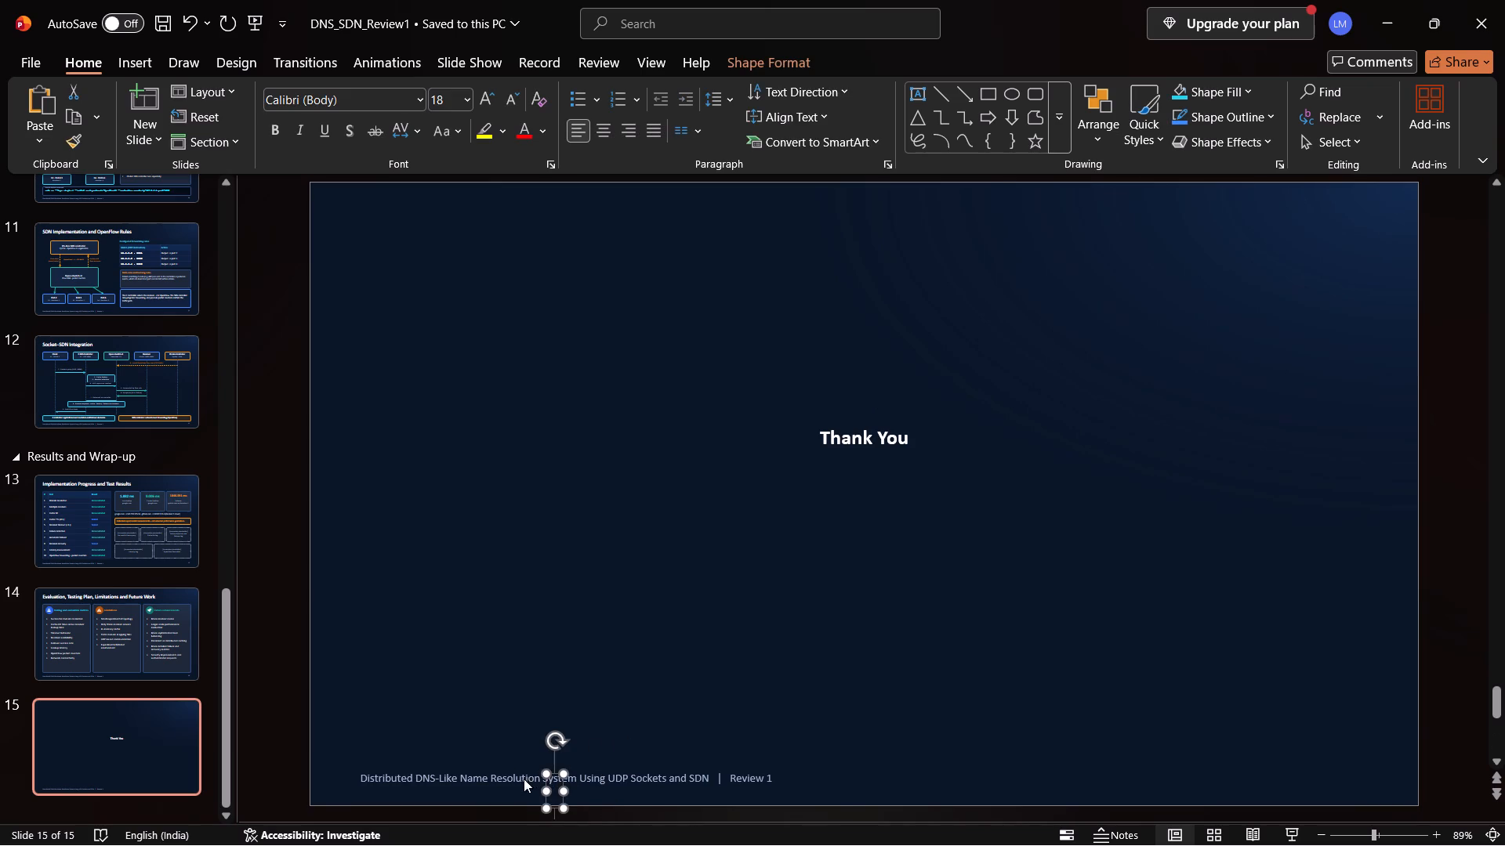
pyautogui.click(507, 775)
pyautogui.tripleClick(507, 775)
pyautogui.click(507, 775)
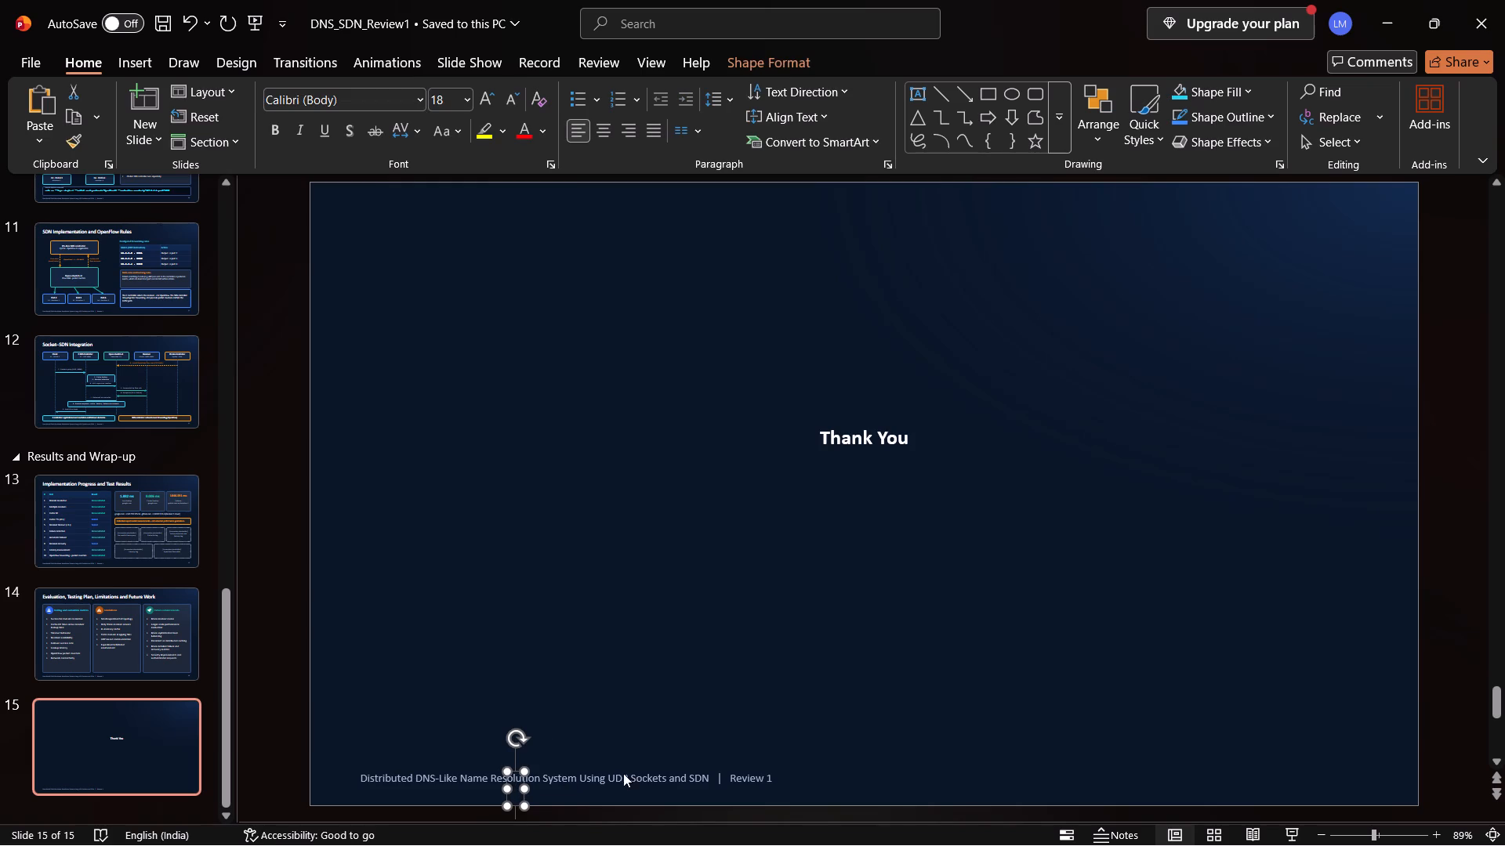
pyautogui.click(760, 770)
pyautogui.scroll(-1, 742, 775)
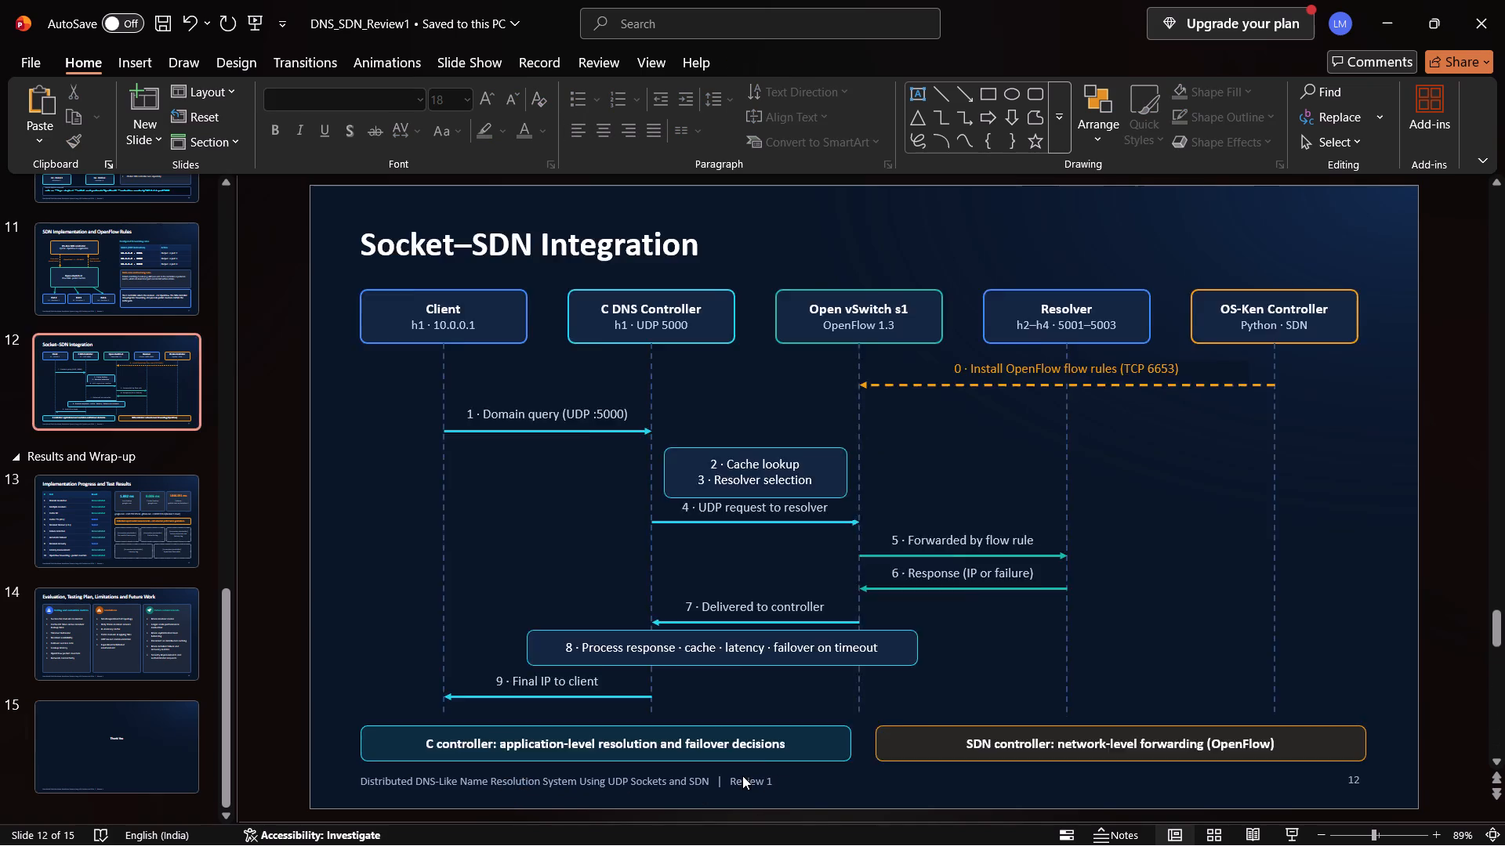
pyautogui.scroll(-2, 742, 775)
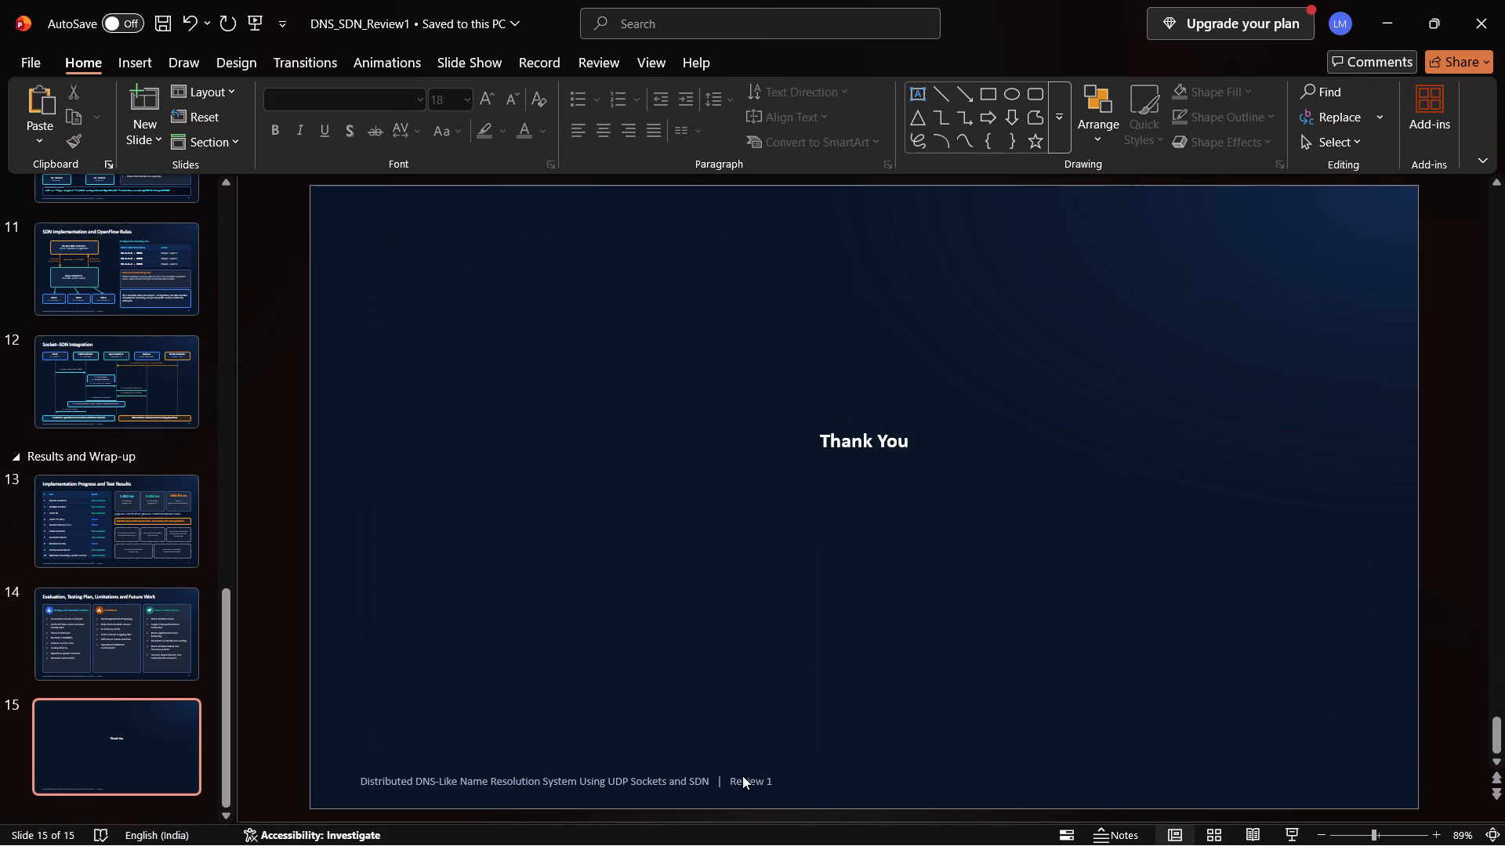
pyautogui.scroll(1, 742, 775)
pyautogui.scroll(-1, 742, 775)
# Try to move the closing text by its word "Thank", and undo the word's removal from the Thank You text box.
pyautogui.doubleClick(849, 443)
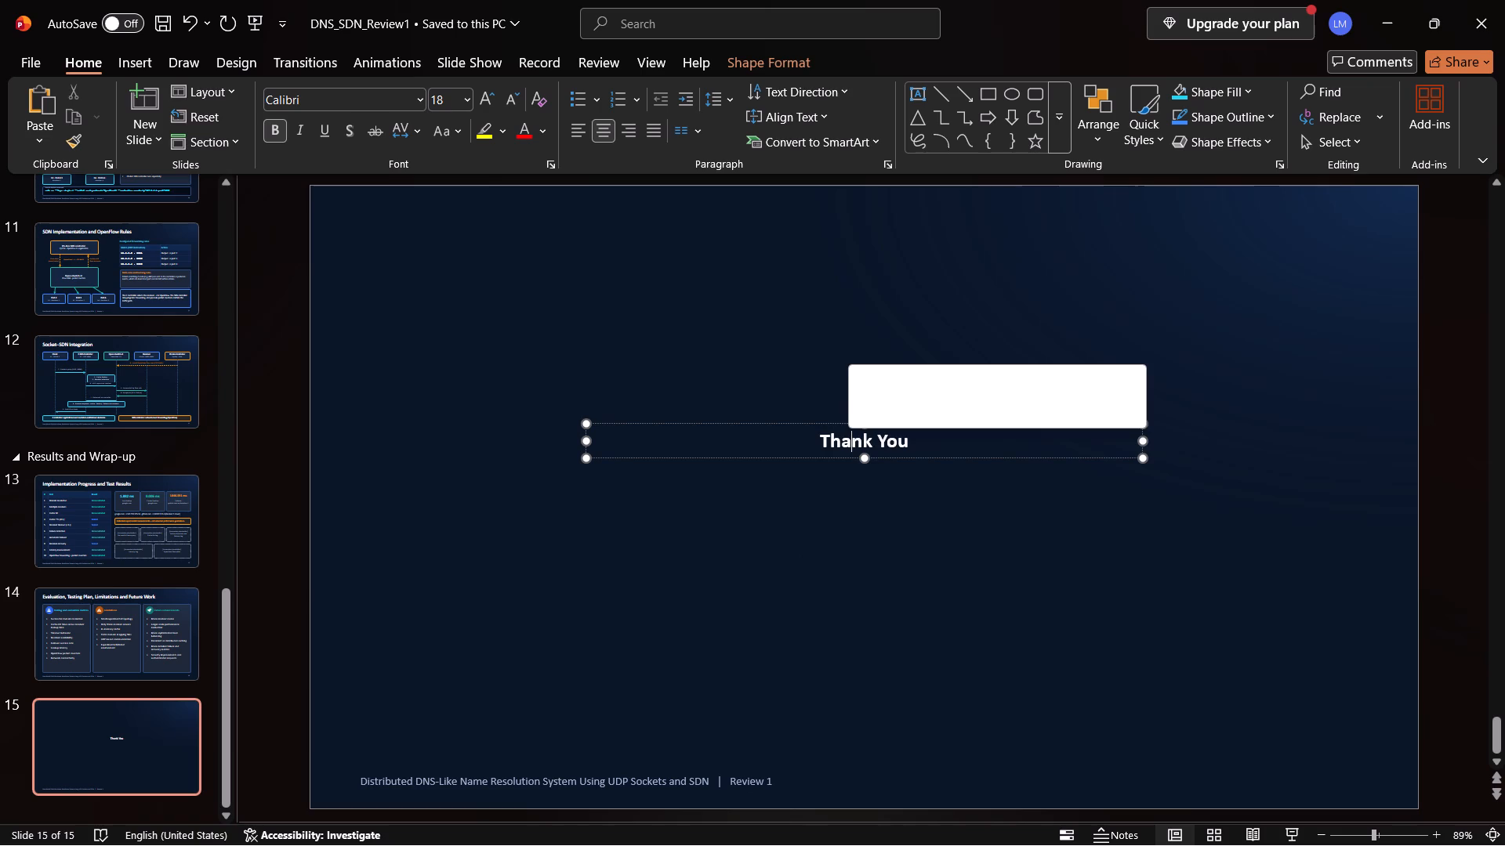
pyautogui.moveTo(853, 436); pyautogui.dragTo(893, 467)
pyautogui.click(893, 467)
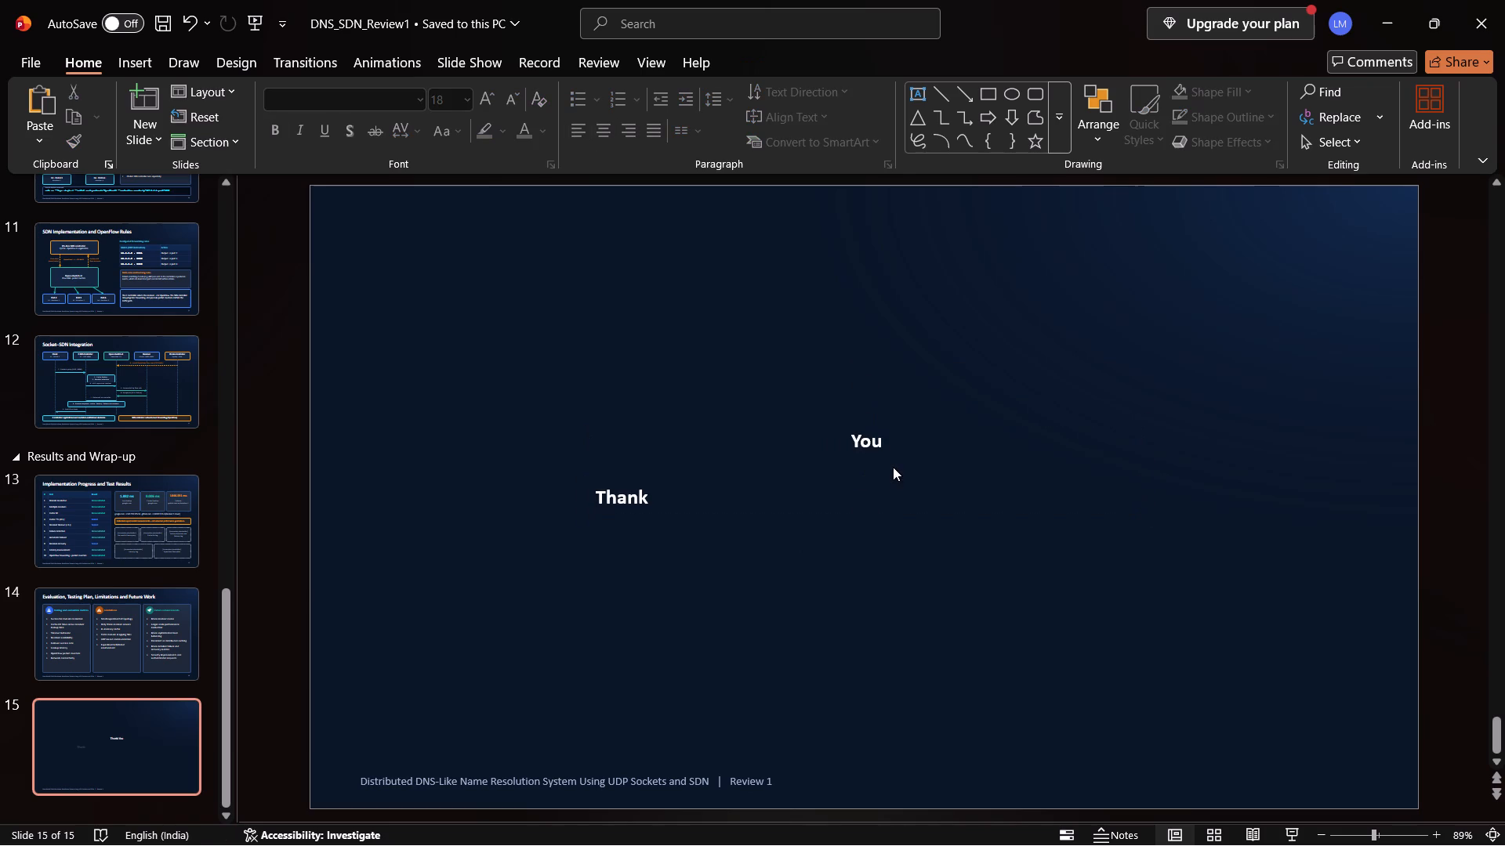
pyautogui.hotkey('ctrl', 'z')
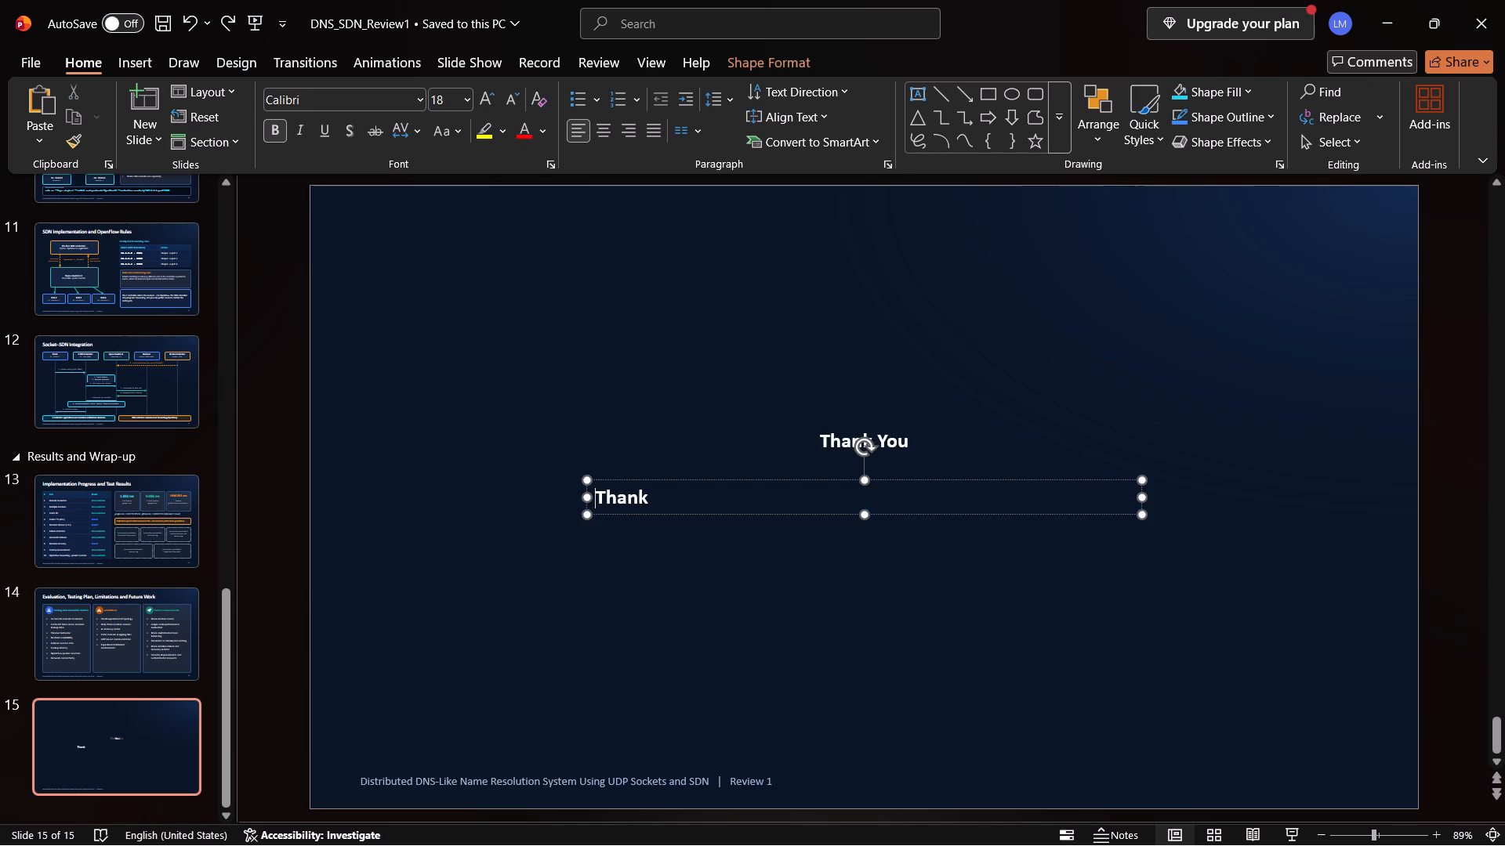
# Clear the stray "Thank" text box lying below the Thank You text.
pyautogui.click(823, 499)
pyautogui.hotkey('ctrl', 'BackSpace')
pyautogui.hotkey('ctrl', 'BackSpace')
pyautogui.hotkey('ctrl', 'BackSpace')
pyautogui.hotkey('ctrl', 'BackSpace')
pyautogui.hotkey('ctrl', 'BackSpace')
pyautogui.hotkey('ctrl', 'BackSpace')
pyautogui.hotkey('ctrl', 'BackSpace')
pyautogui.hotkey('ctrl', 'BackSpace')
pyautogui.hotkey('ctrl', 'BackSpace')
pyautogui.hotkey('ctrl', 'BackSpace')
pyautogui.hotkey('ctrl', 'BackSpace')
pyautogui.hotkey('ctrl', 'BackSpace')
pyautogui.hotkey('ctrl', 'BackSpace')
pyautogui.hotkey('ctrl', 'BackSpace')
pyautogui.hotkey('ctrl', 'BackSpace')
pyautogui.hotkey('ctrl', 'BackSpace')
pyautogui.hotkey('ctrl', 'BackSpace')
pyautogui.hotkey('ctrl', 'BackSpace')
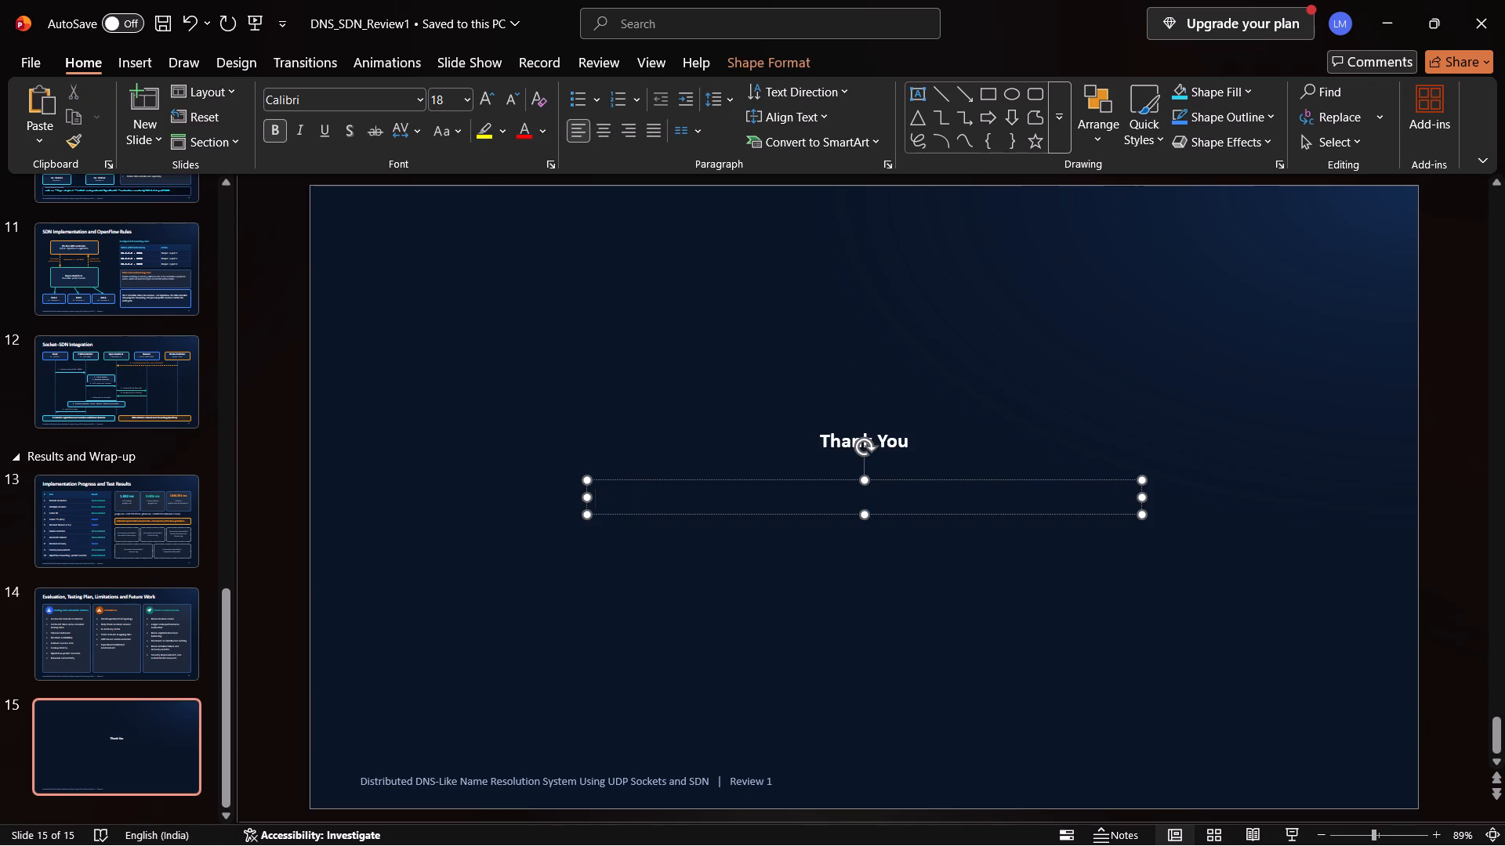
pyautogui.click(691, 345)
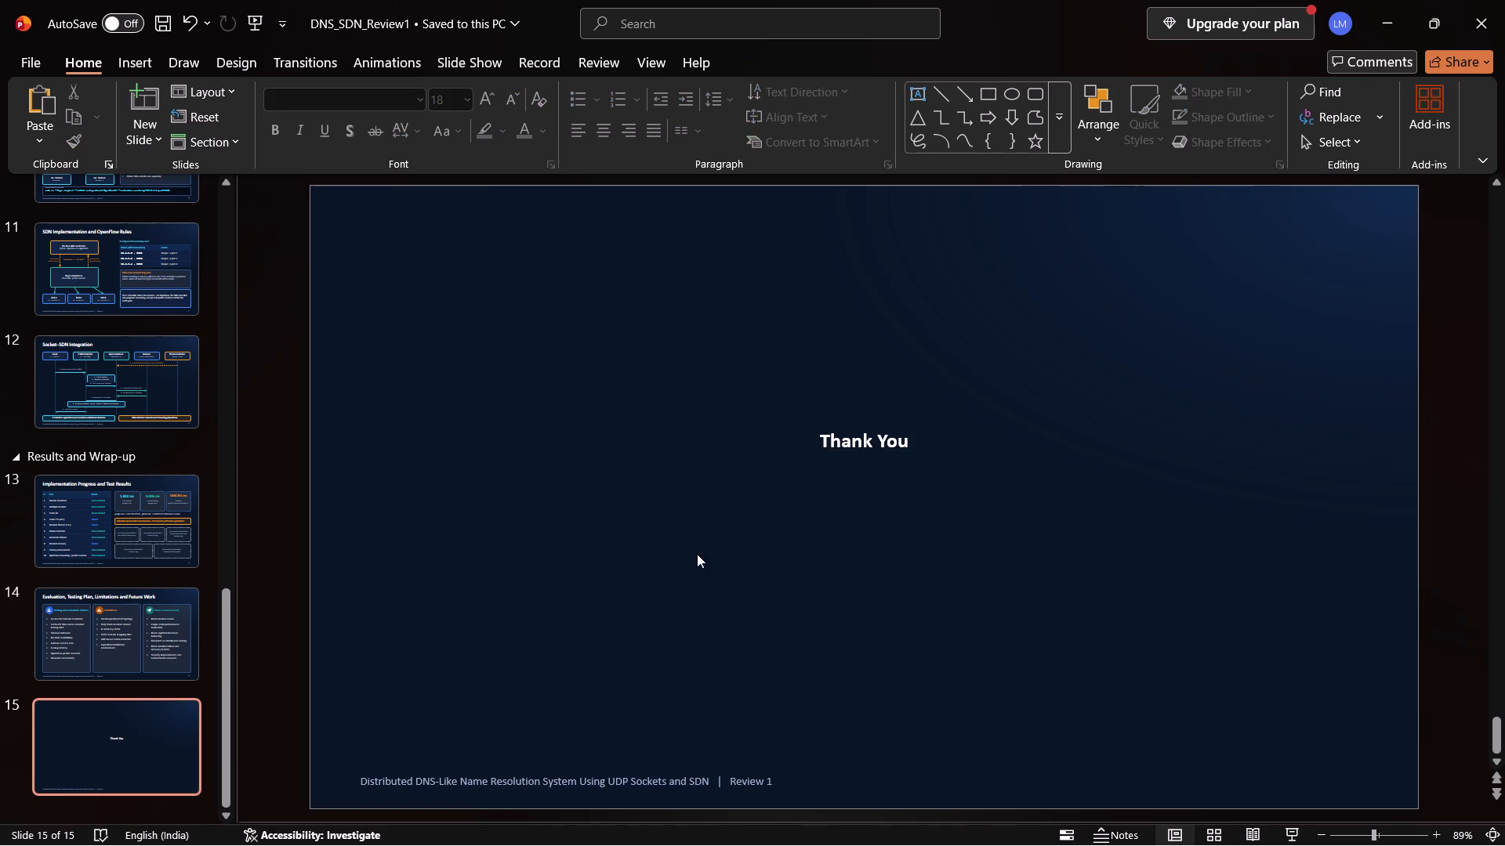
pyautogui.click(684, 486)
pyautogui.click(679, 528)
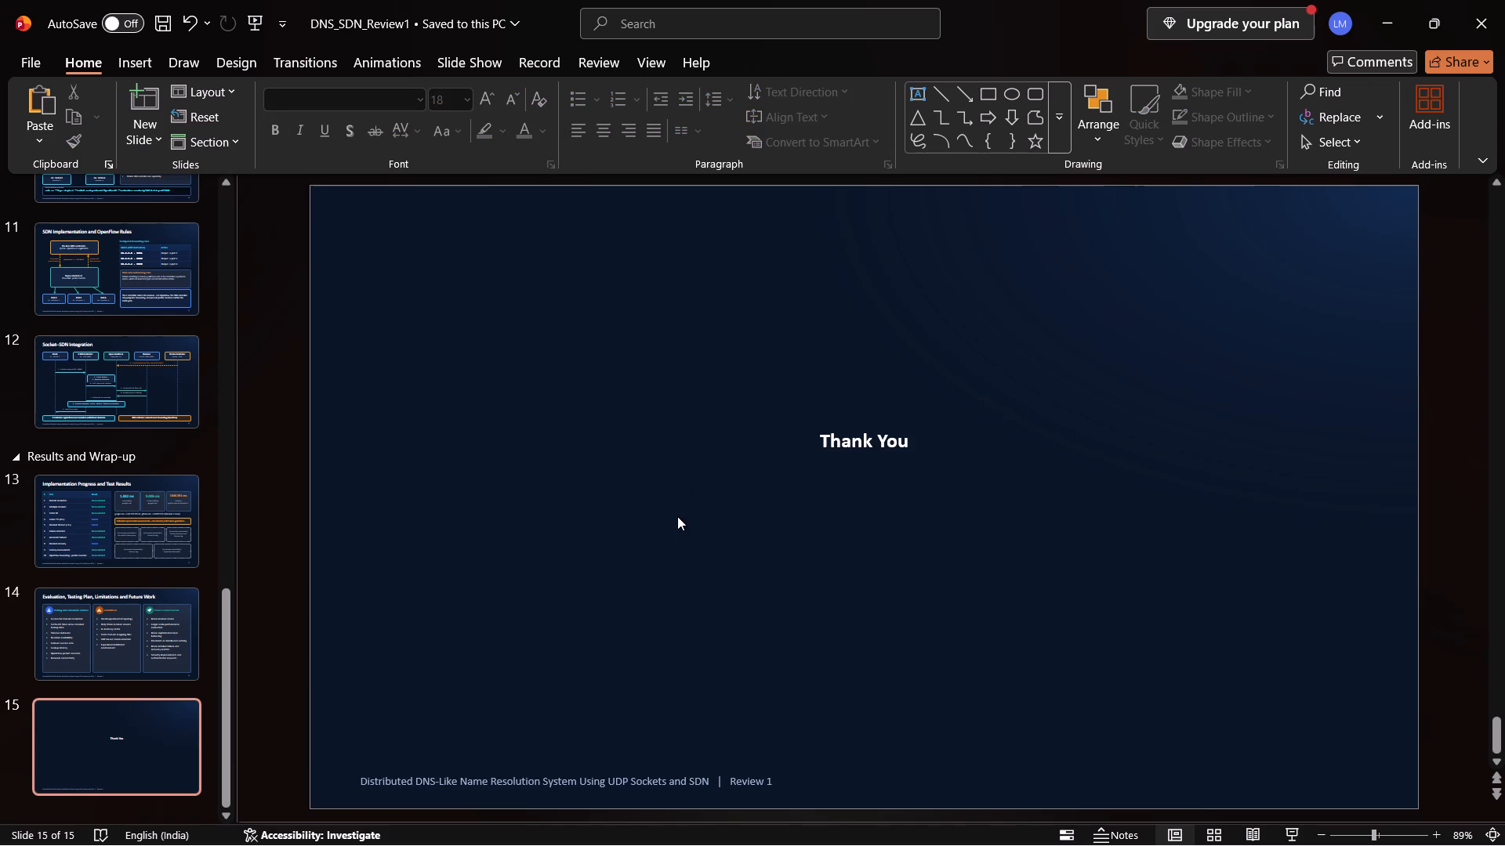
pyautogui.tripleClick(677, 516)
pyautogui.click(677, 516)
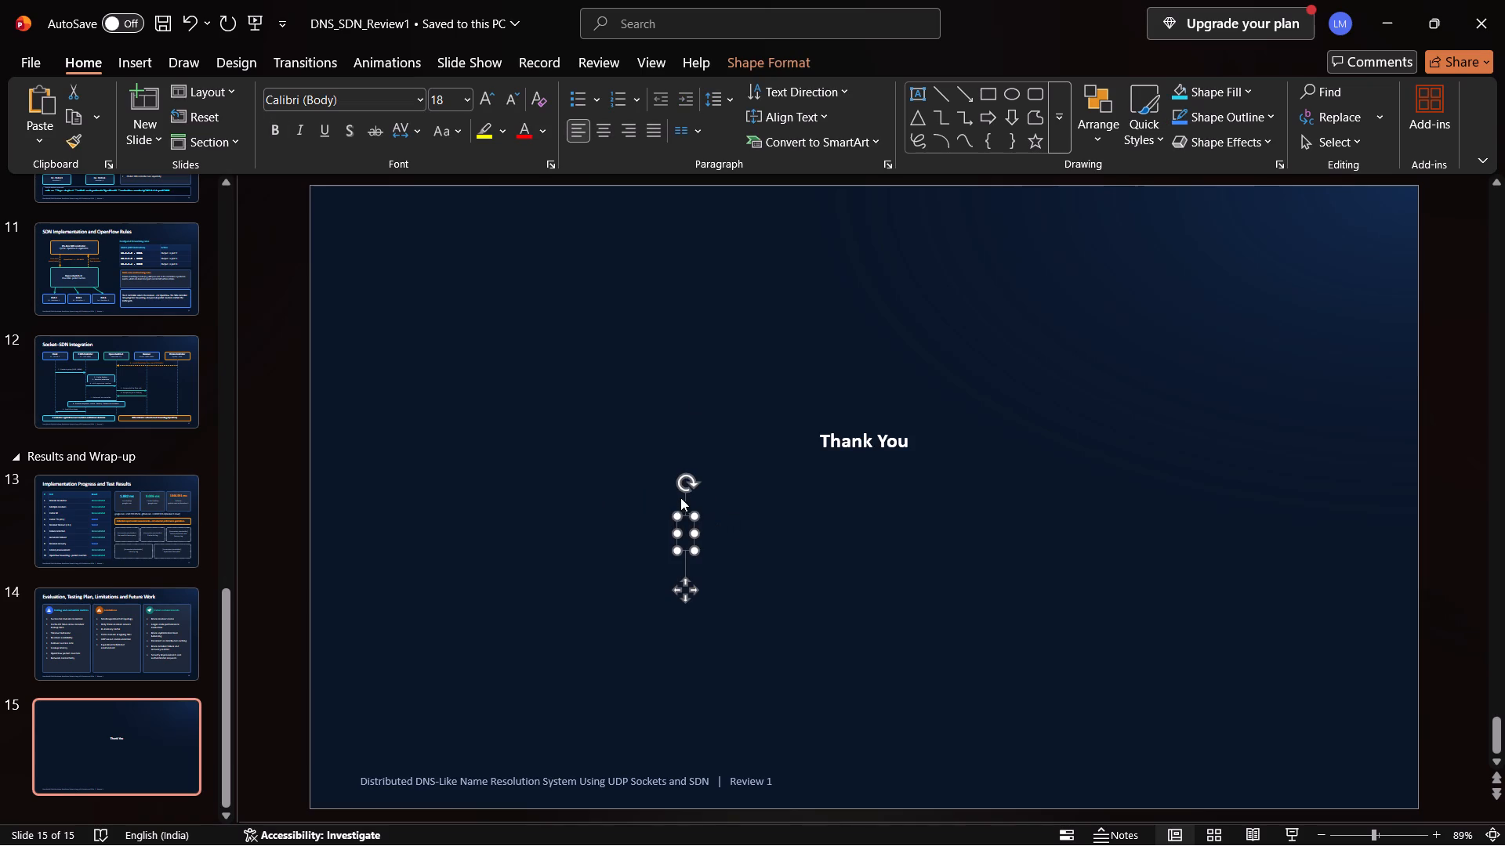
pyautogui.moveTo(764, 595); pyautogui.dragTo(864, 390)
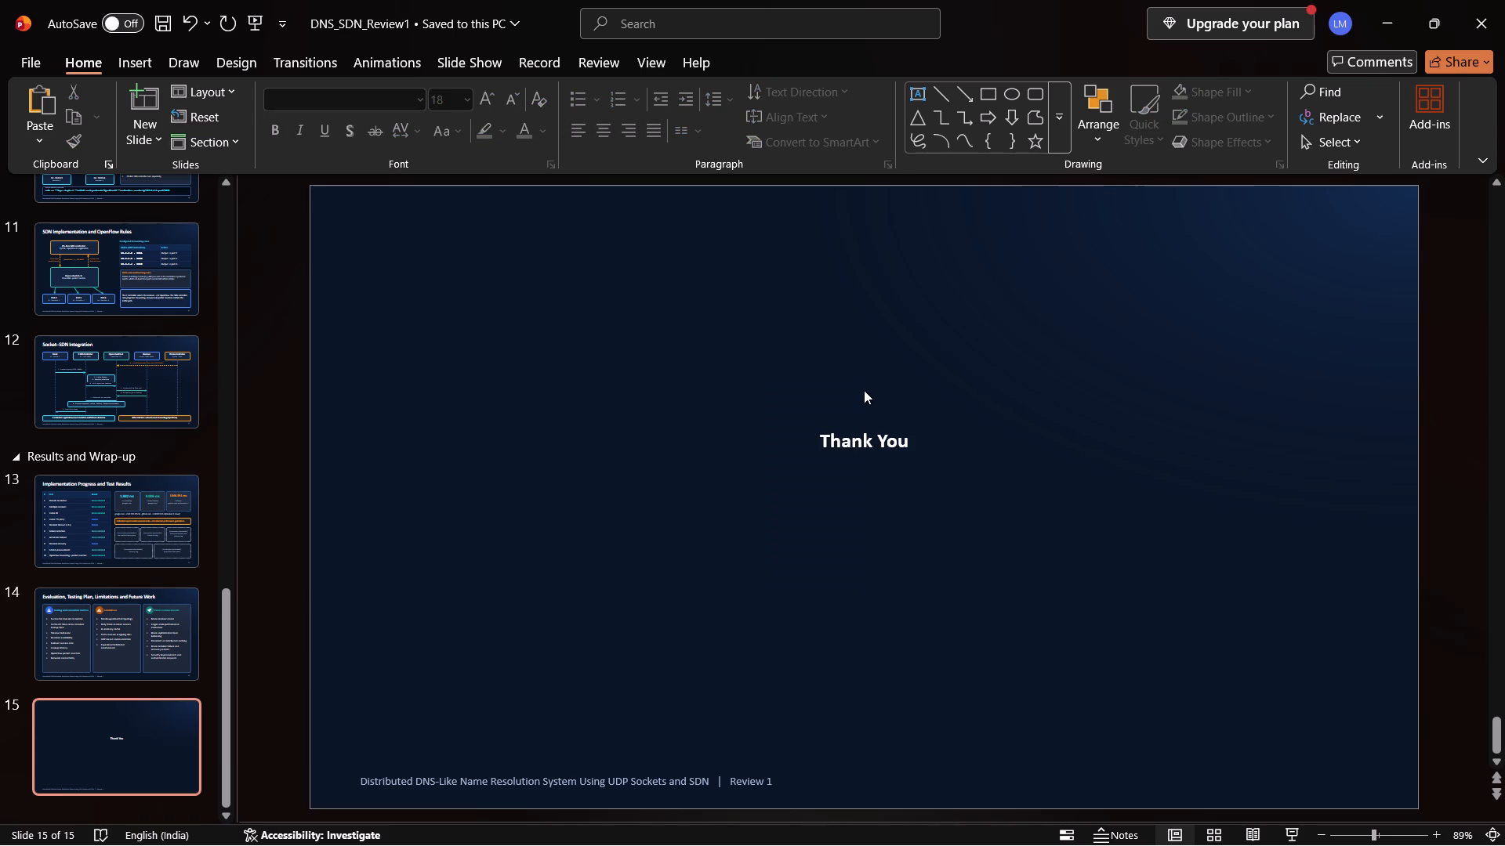
# Move the Thank You text box to the exact centre of the slide, aligned to both centre guides.
pyautogui.click(851, 437)
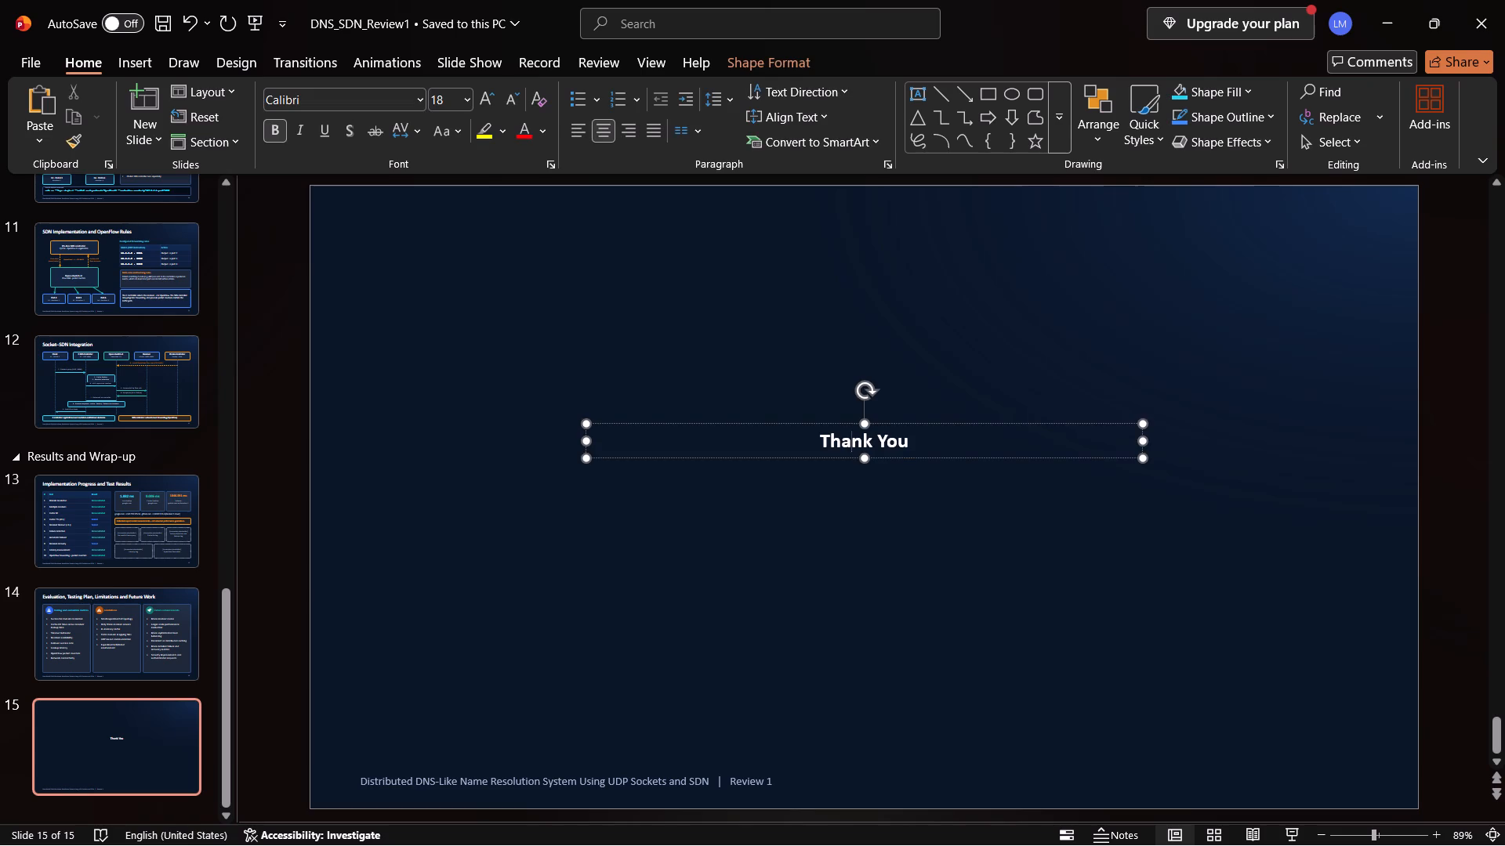
pyautogui.moveTo(909, 440); pyautogui.dragTo(886, 489)
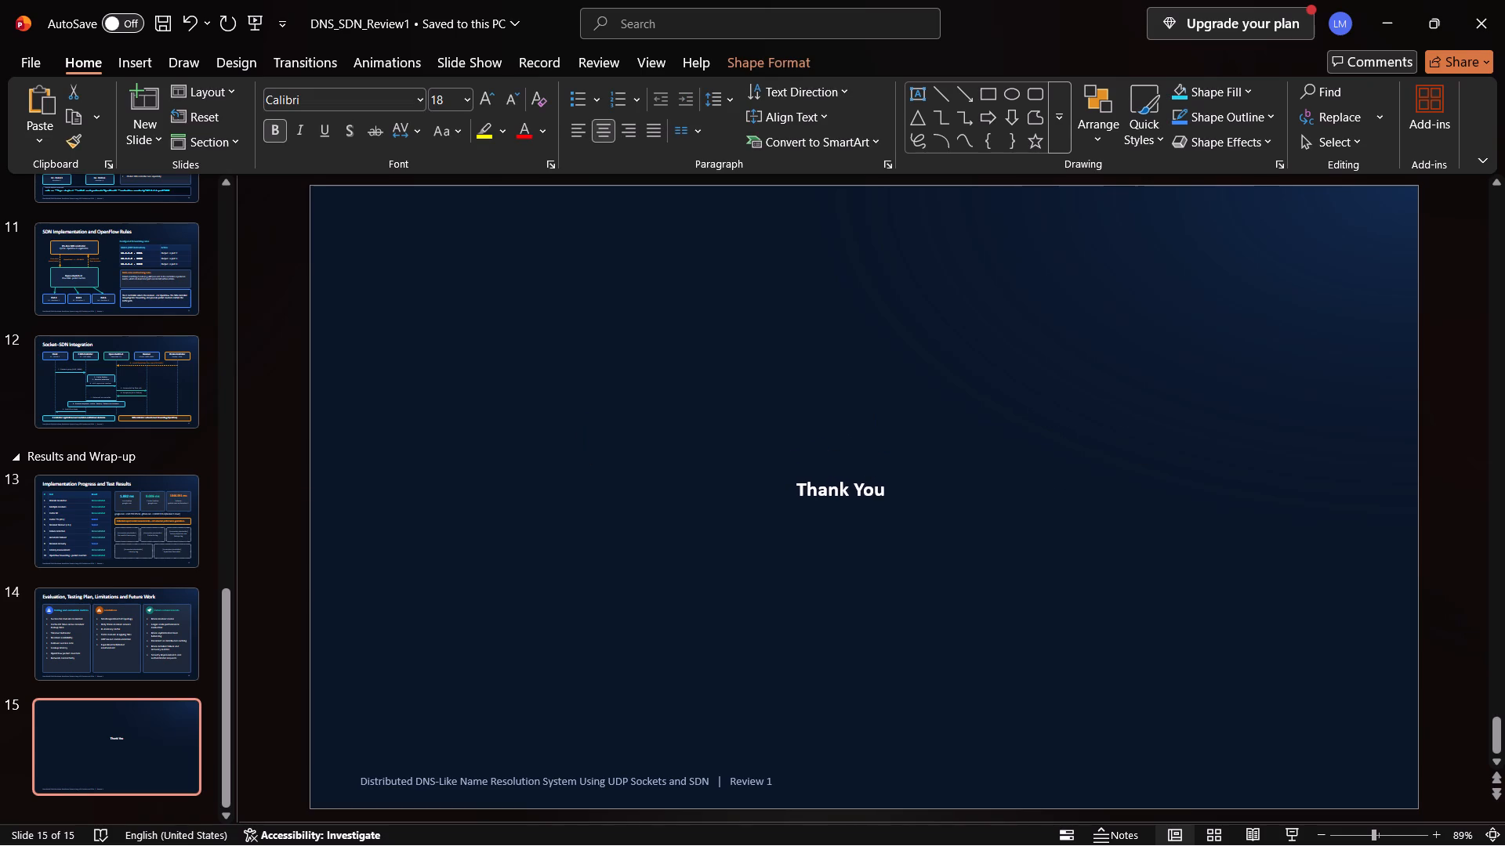
pyautogui.moveTo(886, 489); pyautogui.dragTo(911, 493)
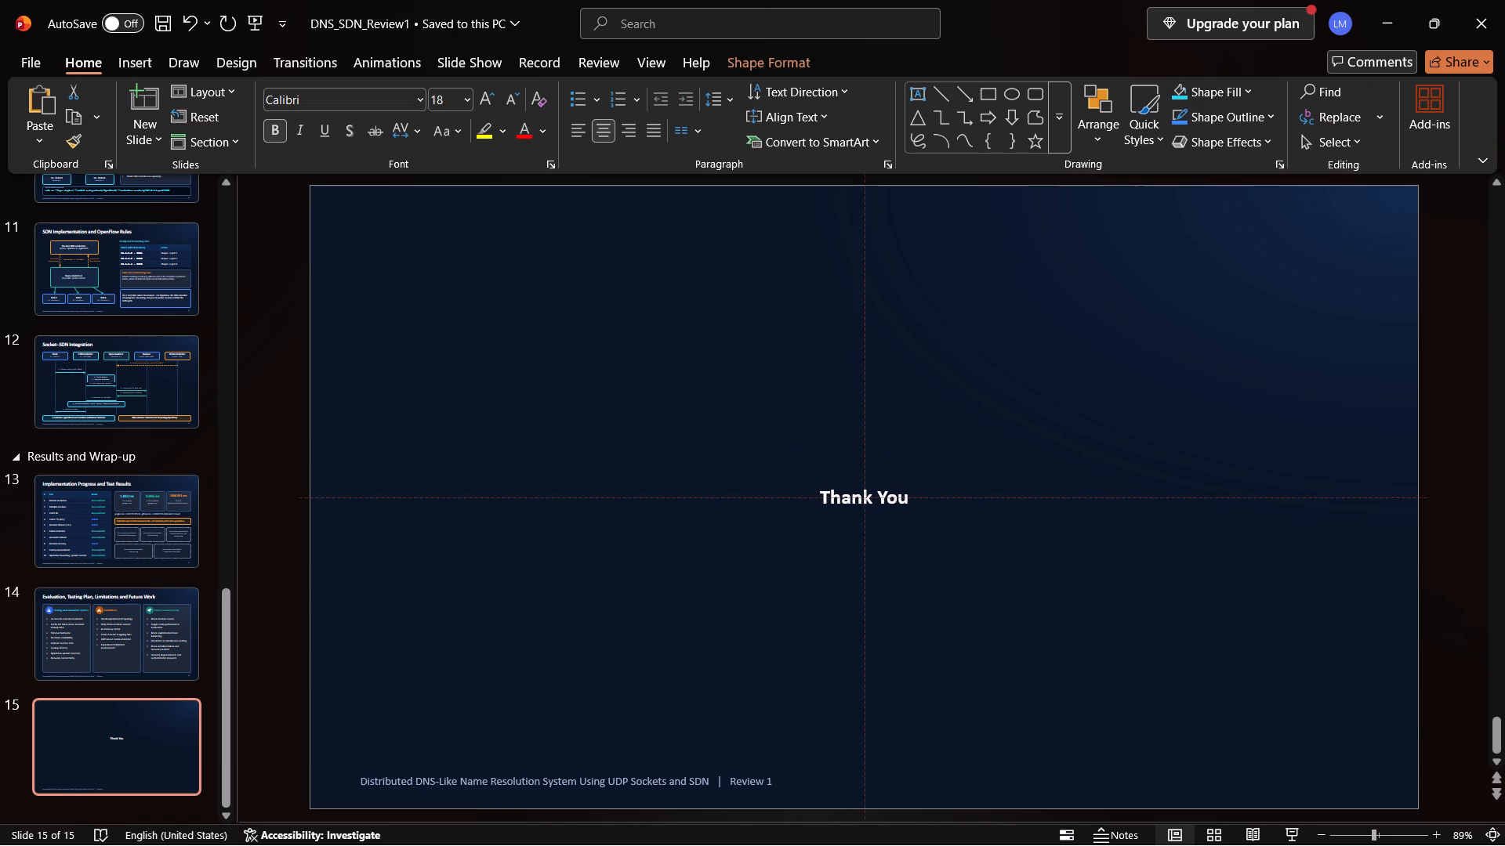
pyautogui.moveTo(911, 493); pyautogui.dragTo(912, 493)
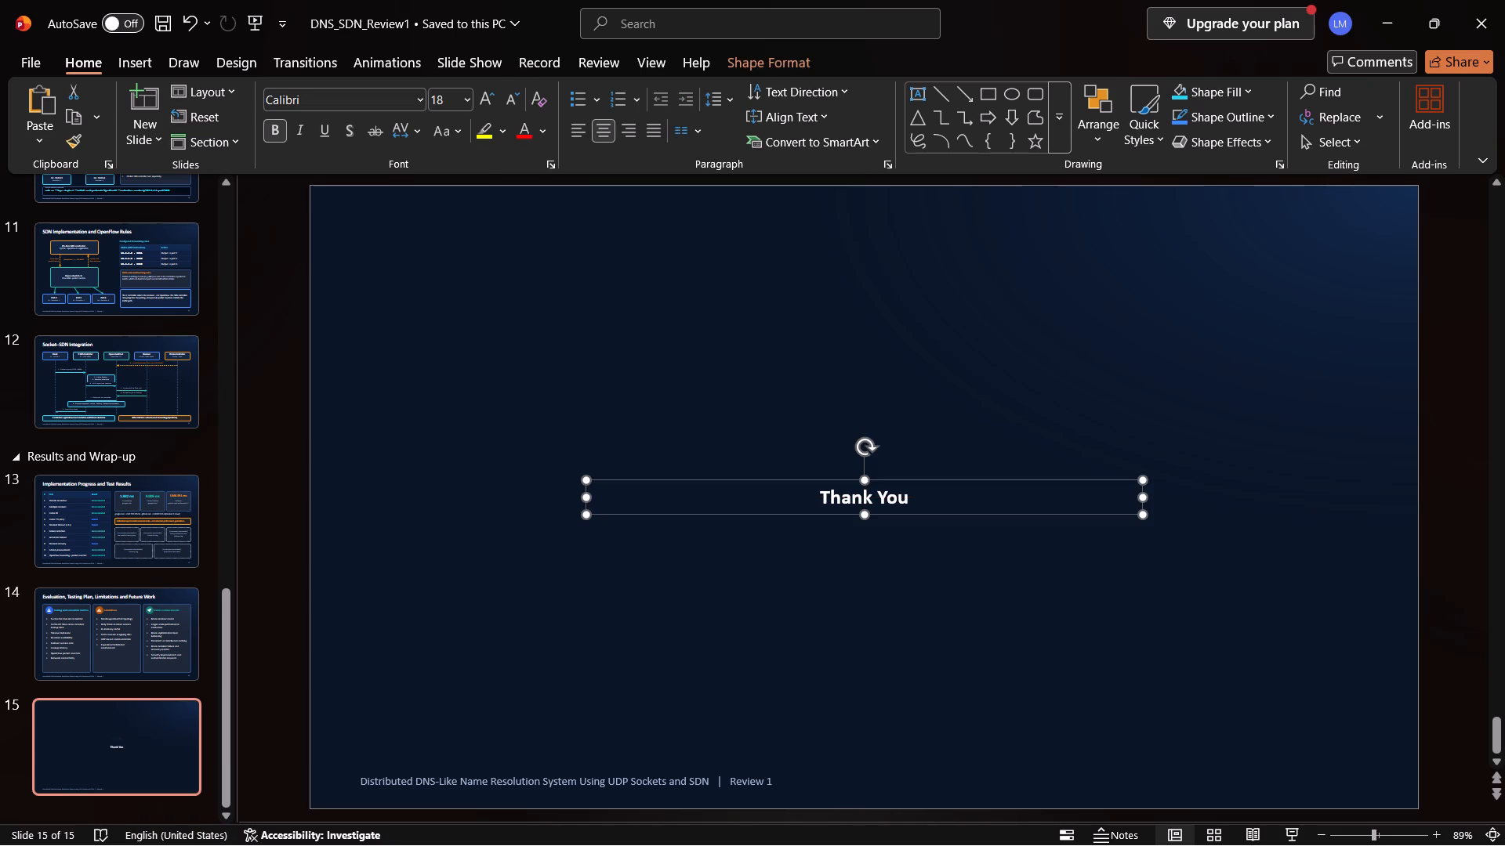
# Widen the Thank You text box a little further and recentre it horizontally on the slide.
pyautogui.moveTo(1141, 511); pyautogui.dragTo(1239, 721)
pyautogui.moveTo(1016, 498); pyautogui.dragTo(970, 501)
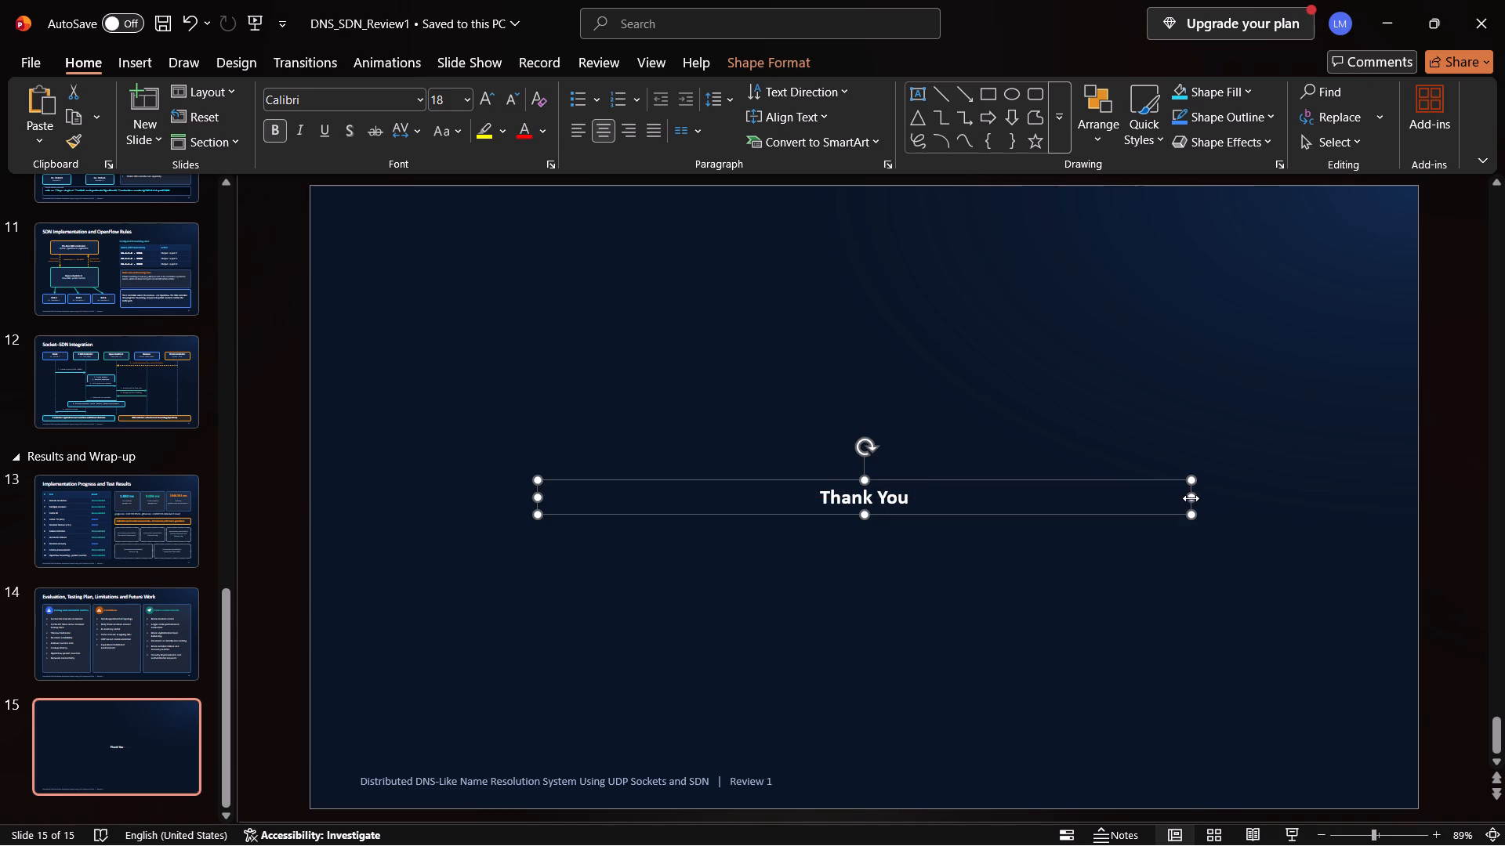
# Widen the Thank You text box slightly on one side and recentre it on the slide along both centre guides.
pyautogui.moveTo(1191, 498); pyautogui.dragTo(1145, 518)
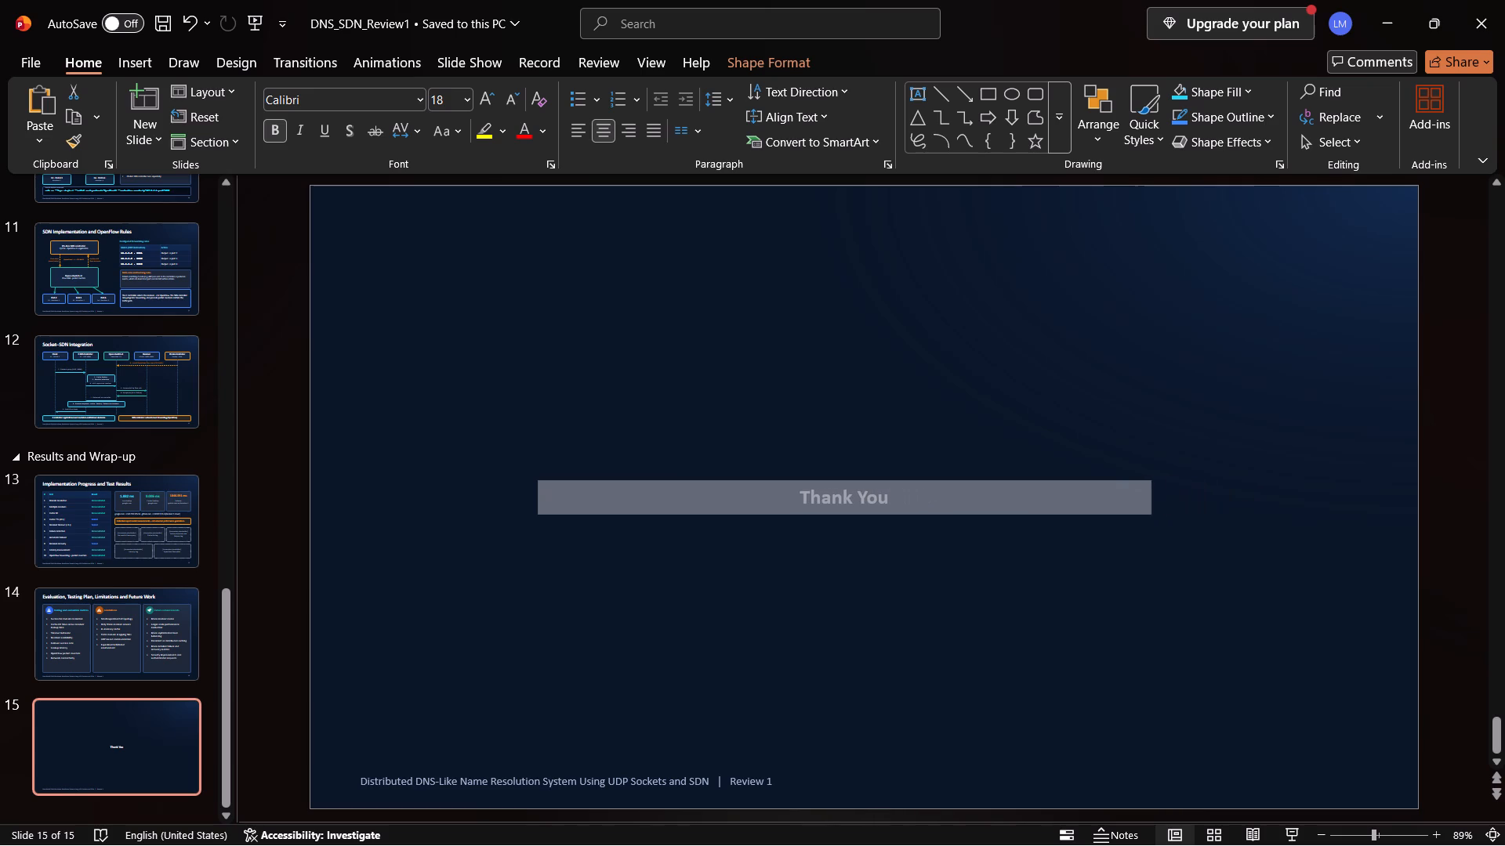
pyautogui.moveTo(1145, 518); pyautogui.dragTo(1213, 509)
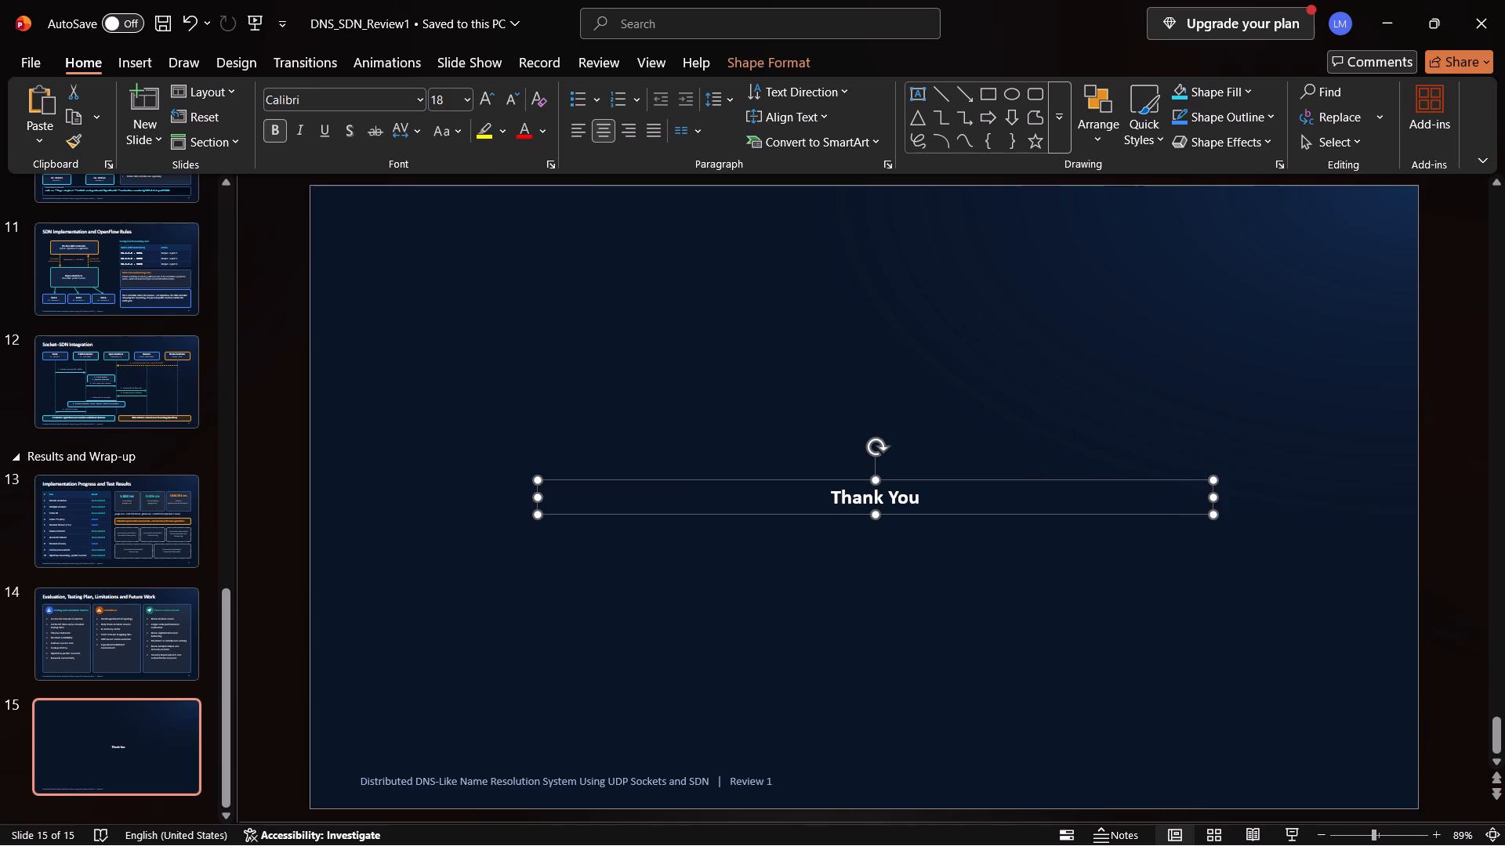
pyautogui.moveTo(1023, 508); pyautogui.dragTo(1025, 514)
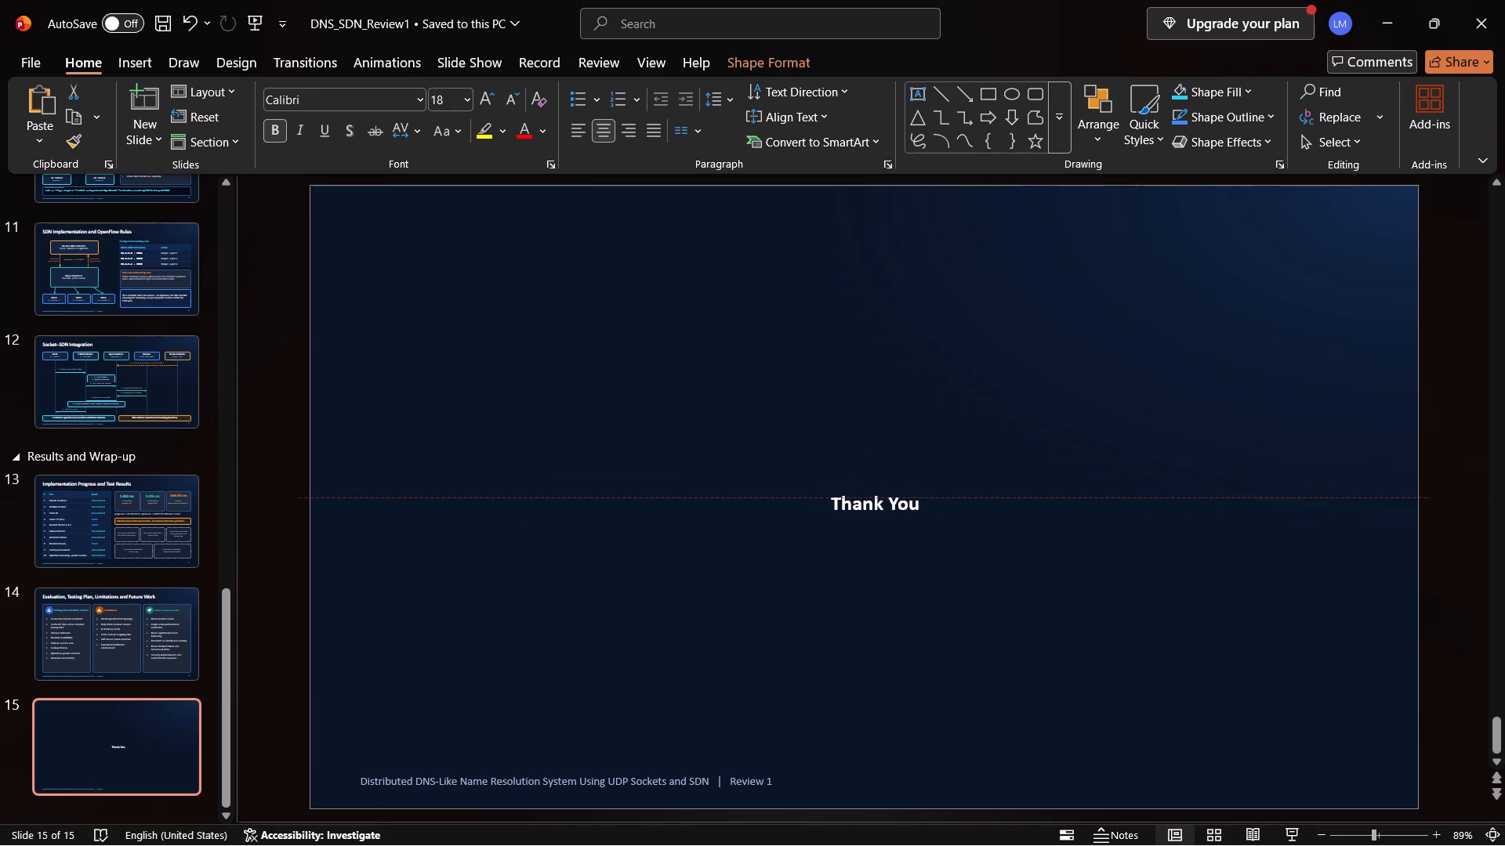
pyautogui.moveTo(1025, 514); pyautogui.dragTo(1015, 512)
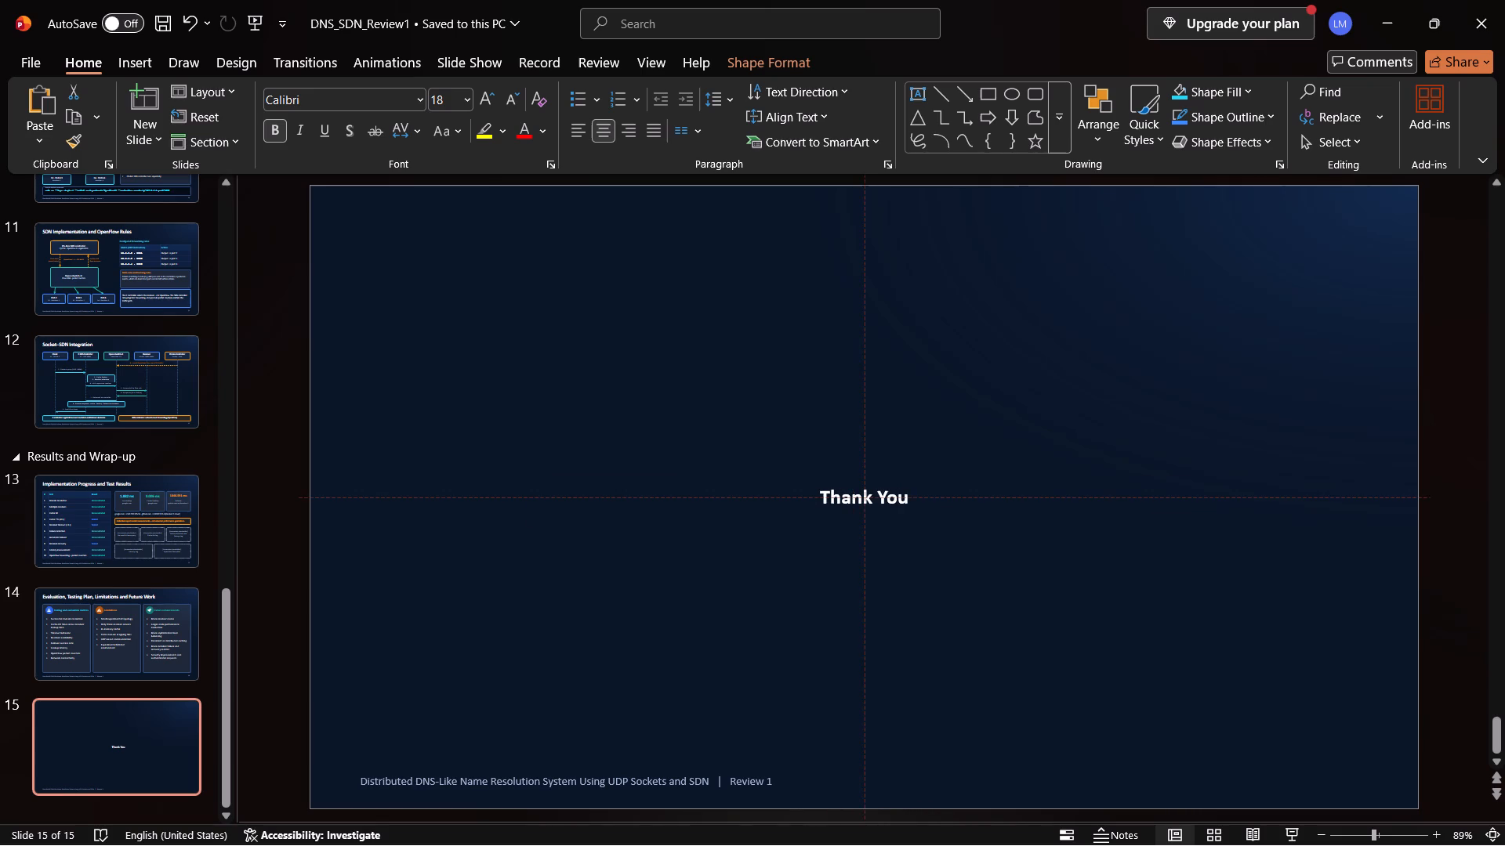
pyautogui.moveTo(1015, 512); pyautogui.dragTo(1015, 511)
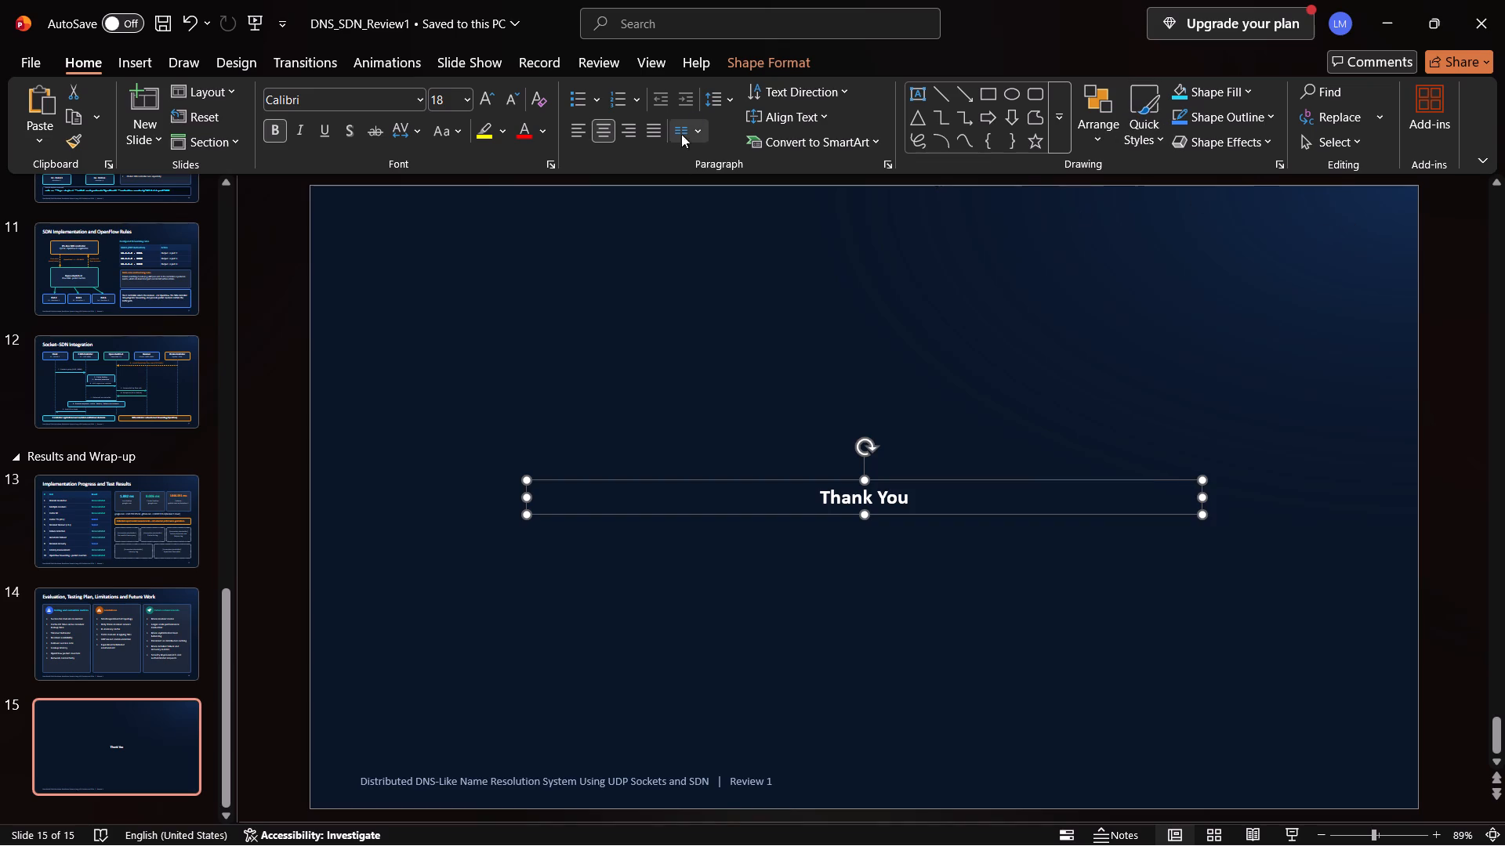
# Apply a text shadow to the Thank You text.
pyautogui.click(346, 133)
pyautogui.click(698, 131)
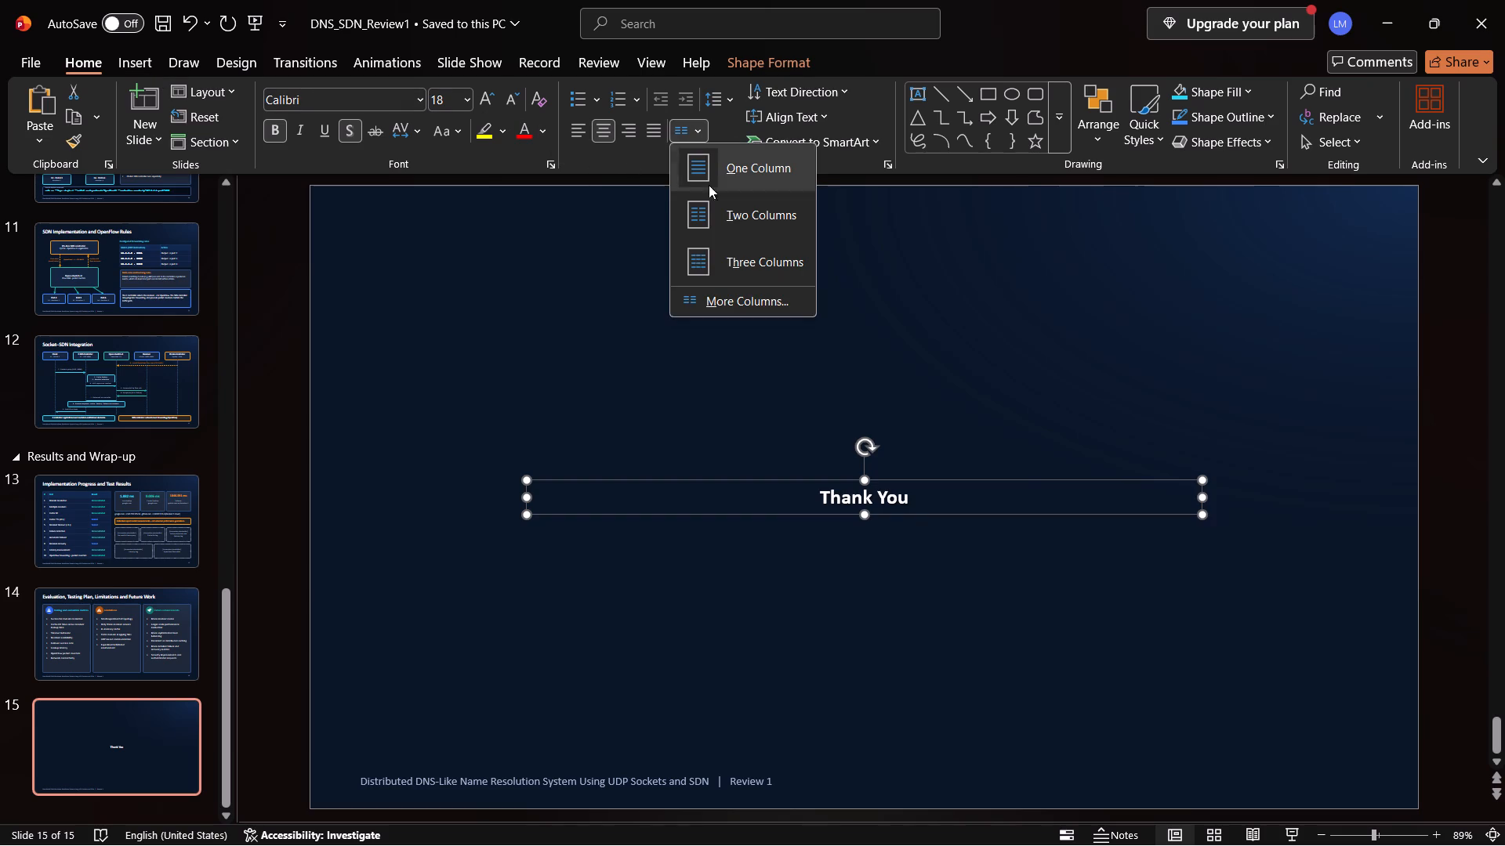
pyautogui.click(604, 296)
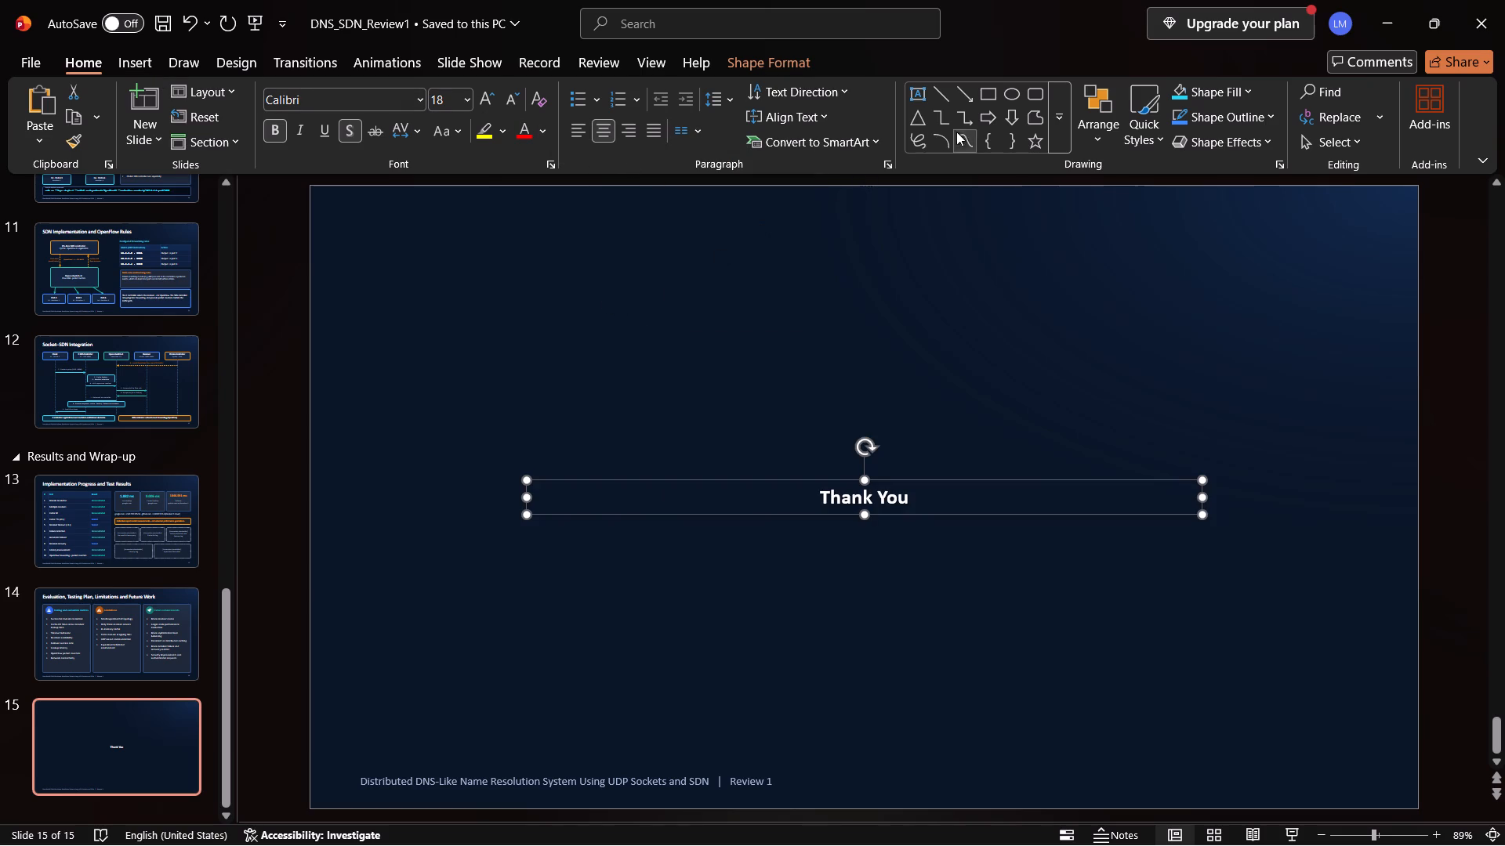
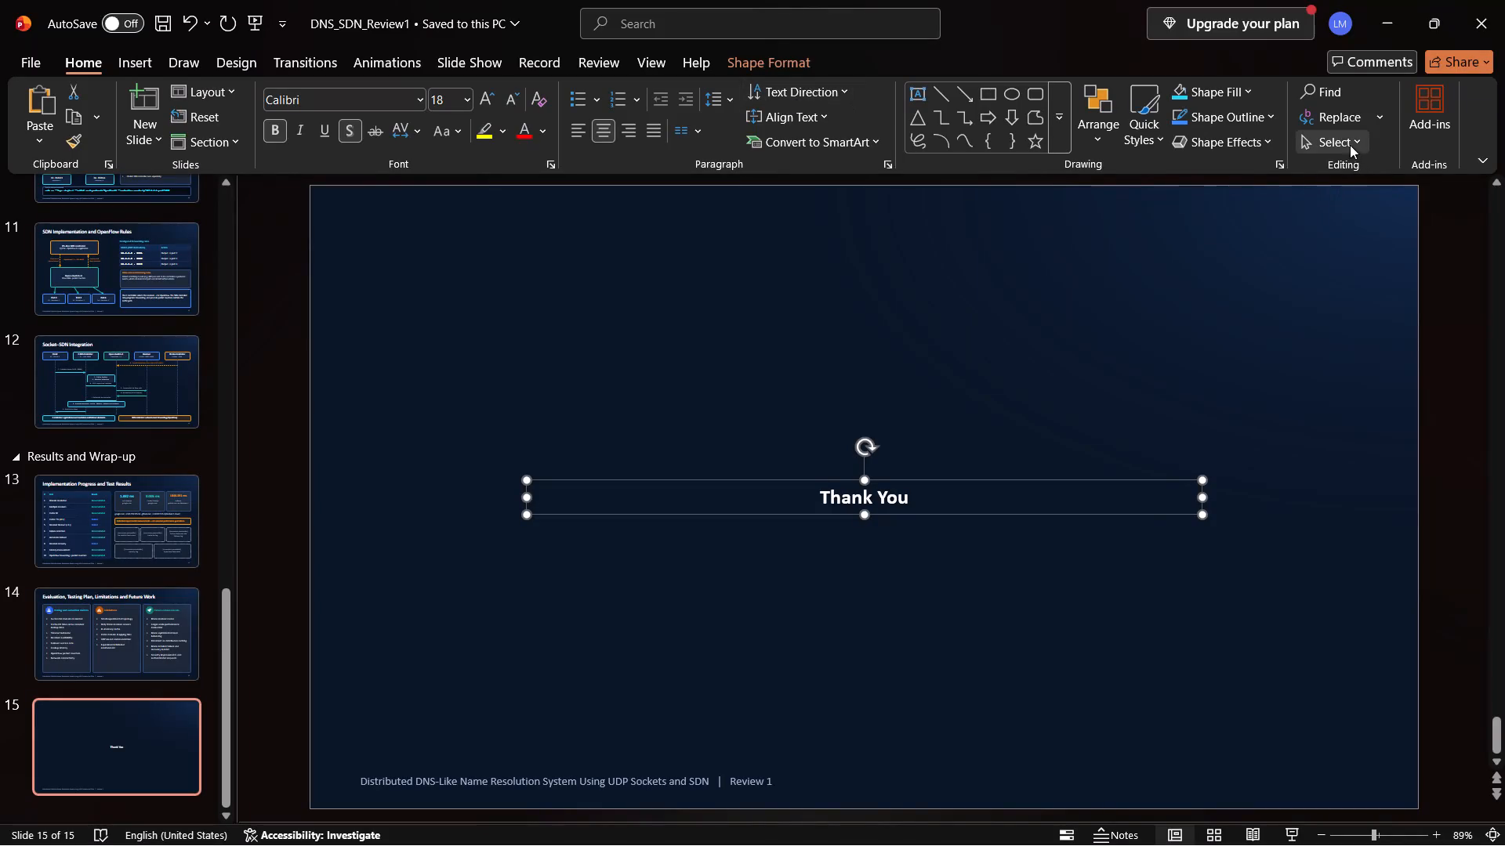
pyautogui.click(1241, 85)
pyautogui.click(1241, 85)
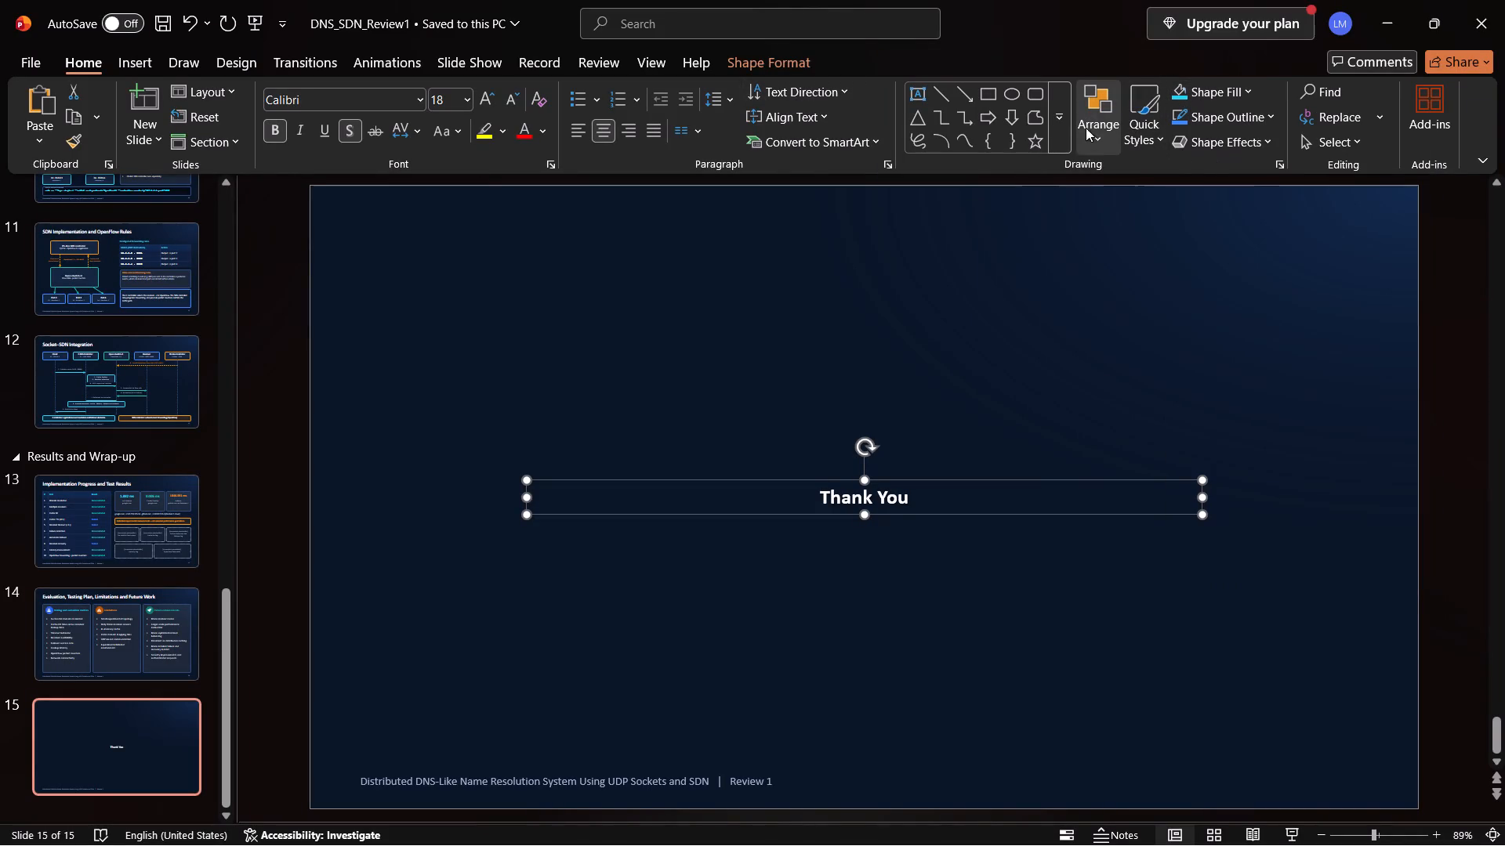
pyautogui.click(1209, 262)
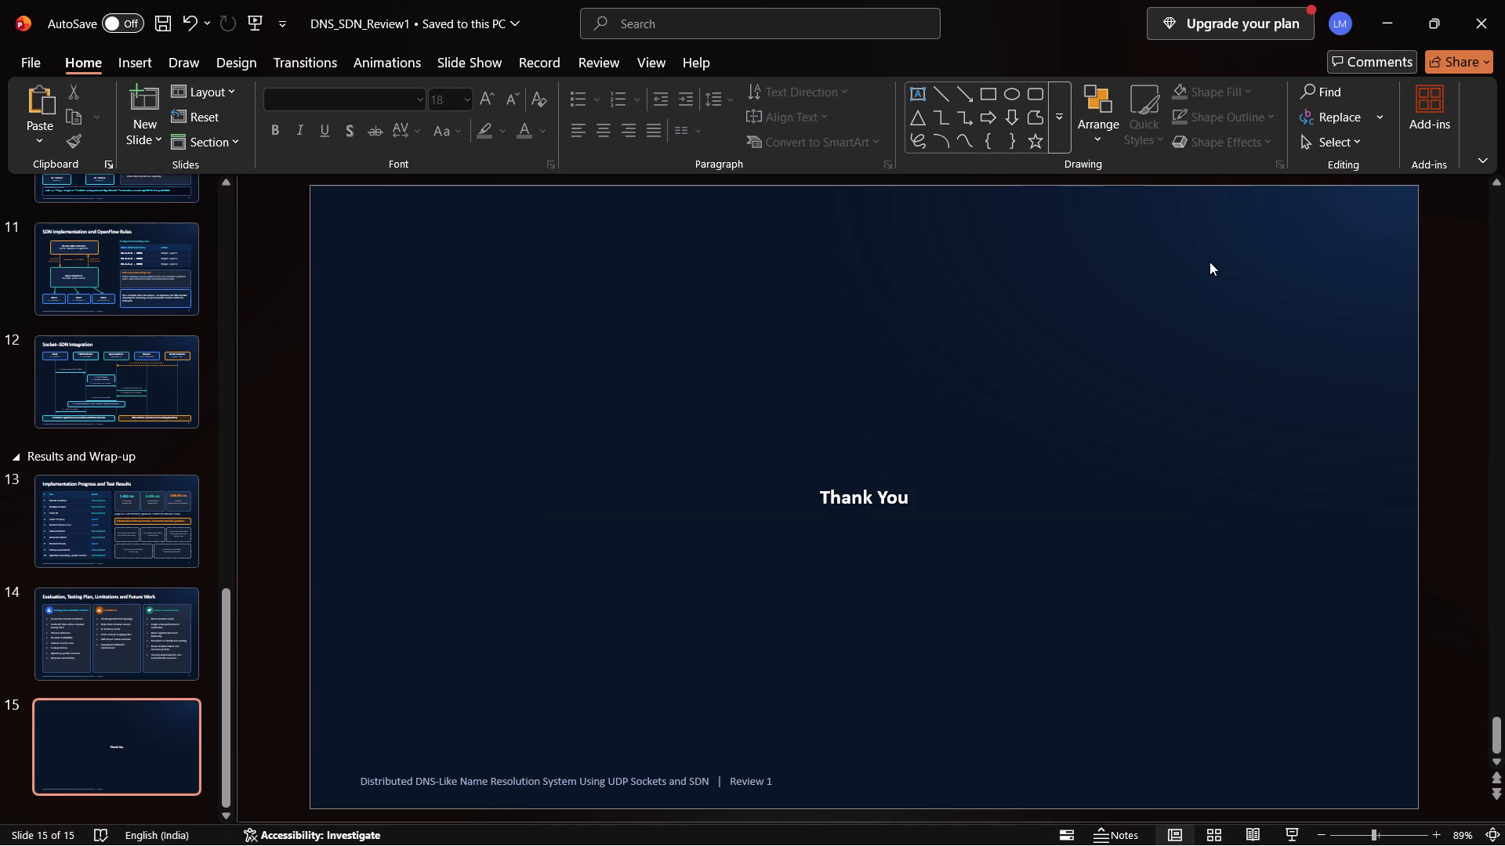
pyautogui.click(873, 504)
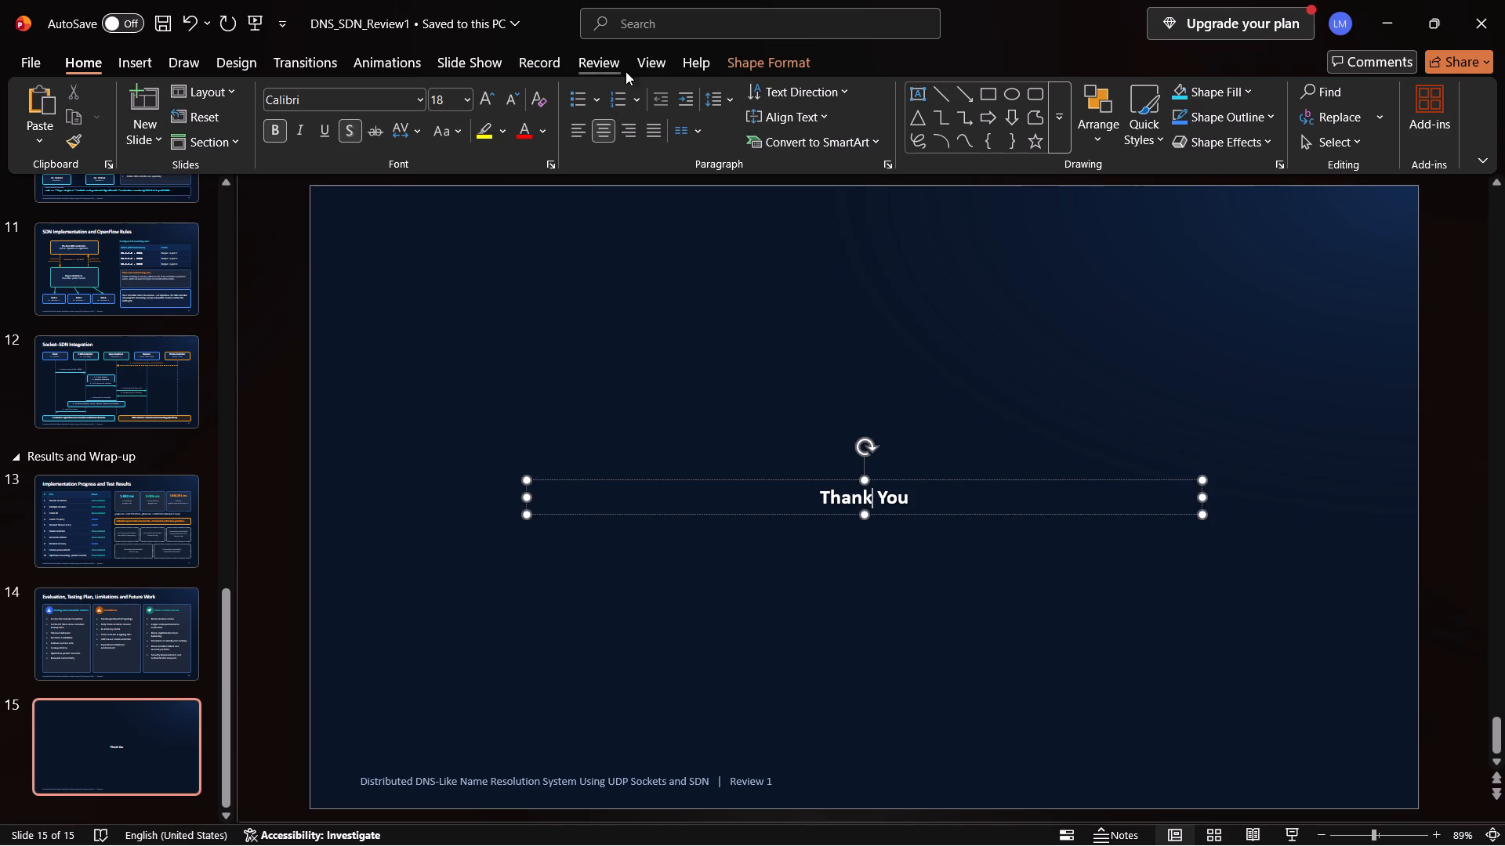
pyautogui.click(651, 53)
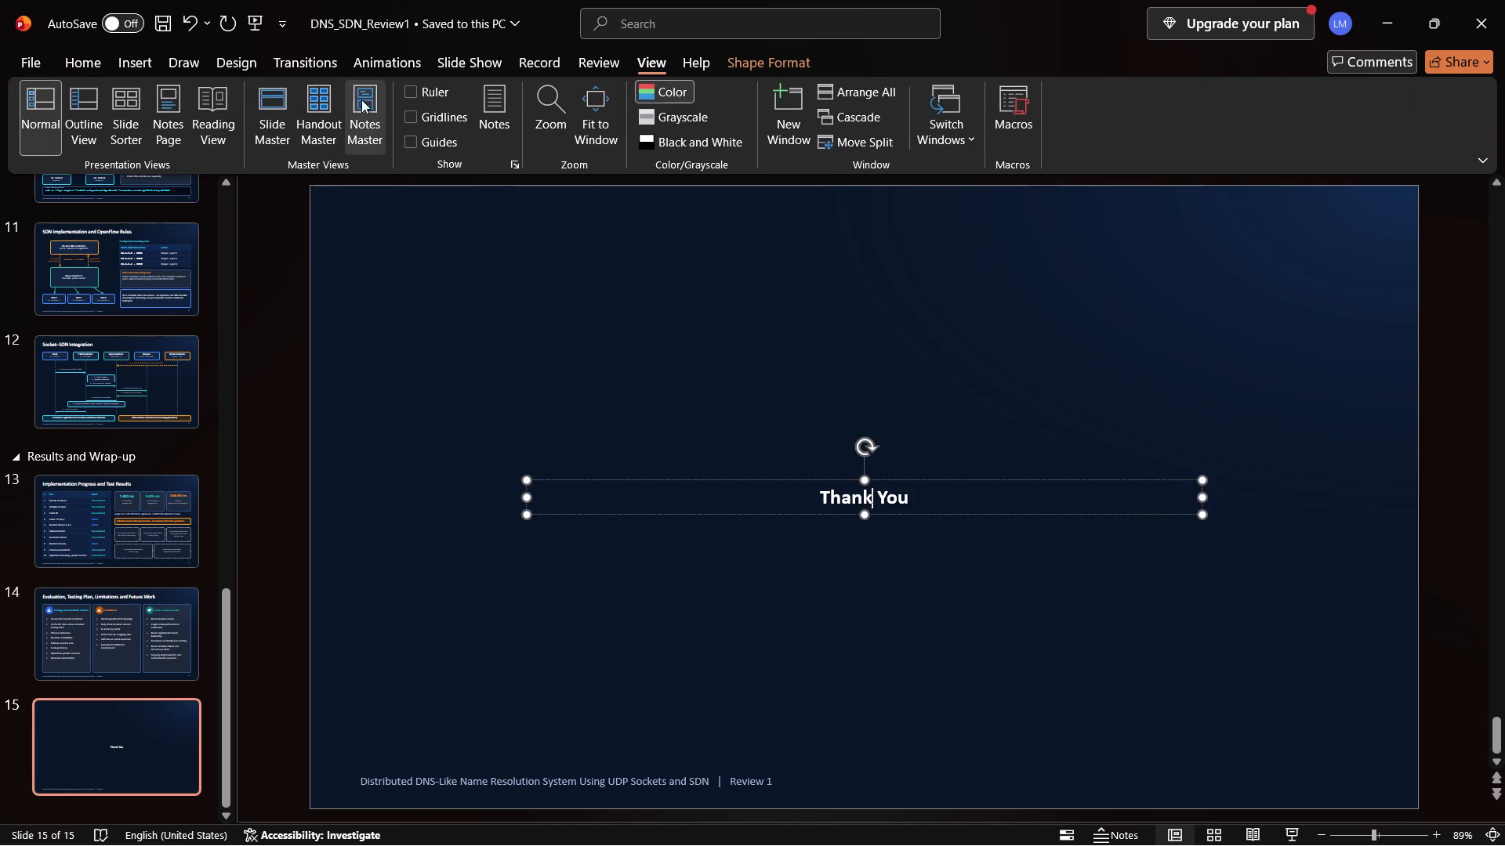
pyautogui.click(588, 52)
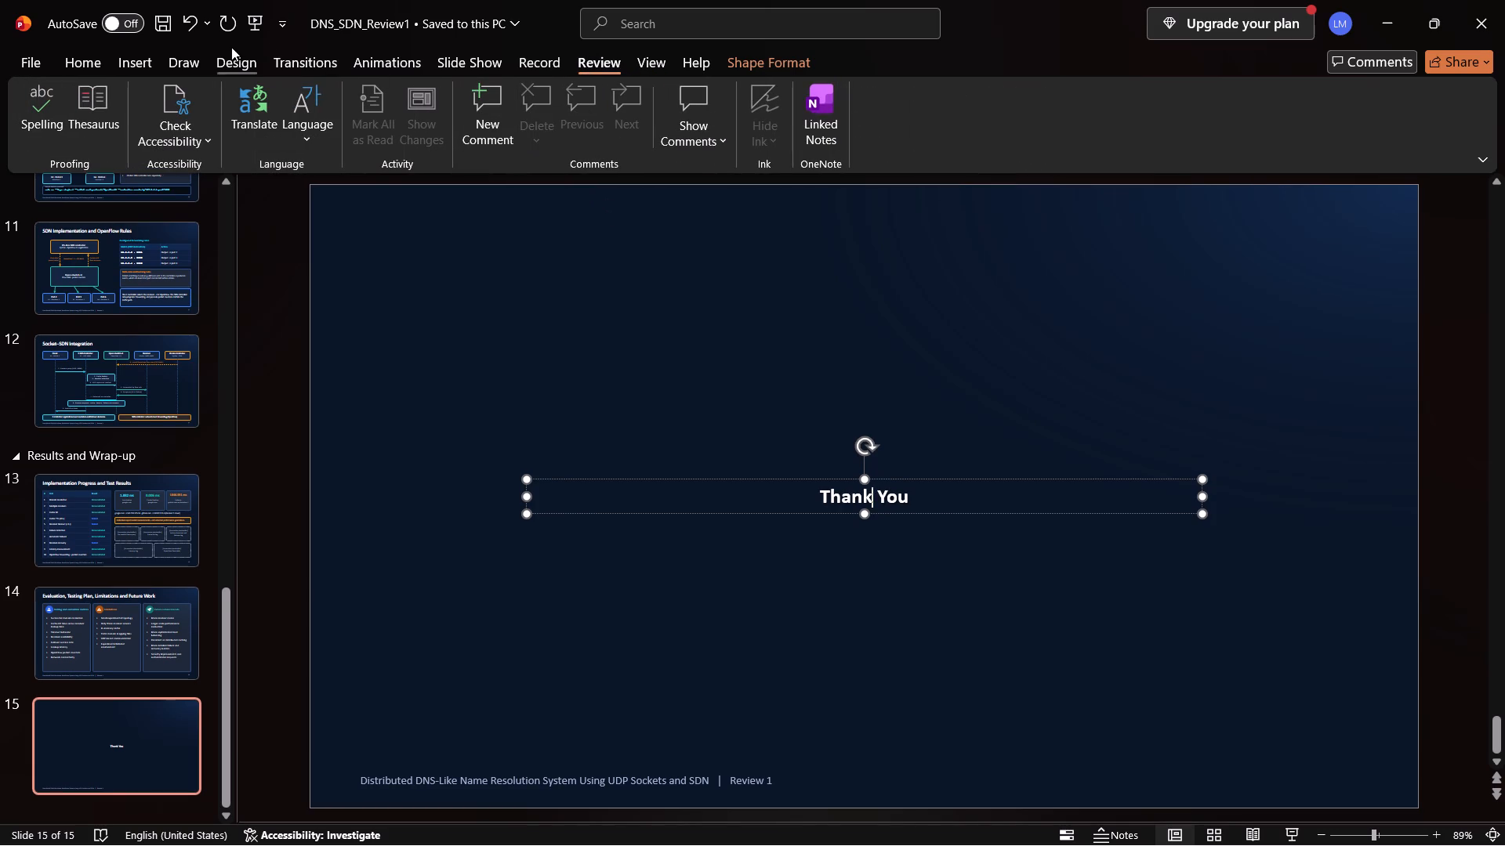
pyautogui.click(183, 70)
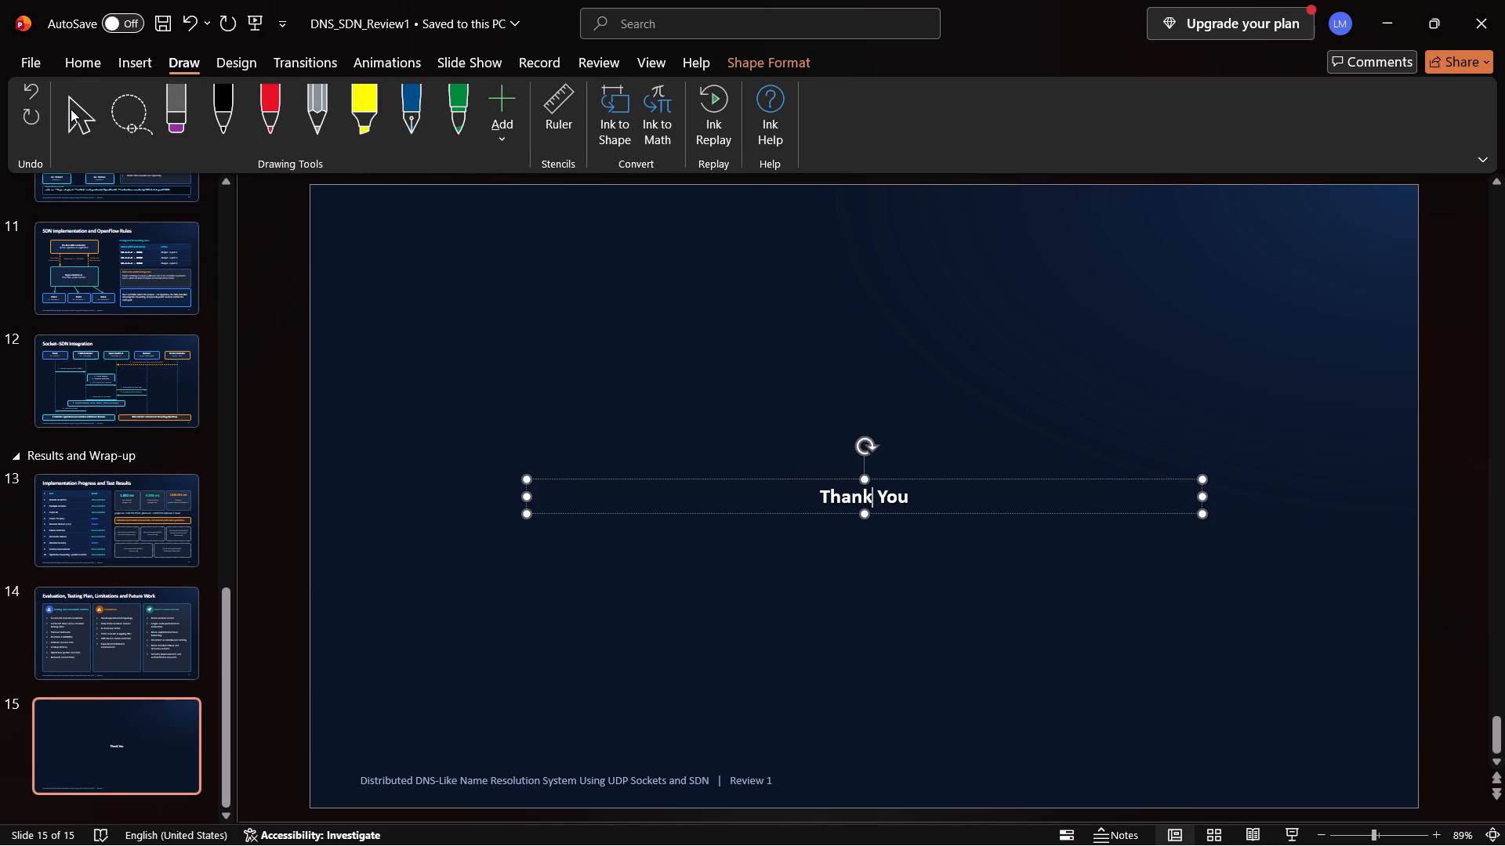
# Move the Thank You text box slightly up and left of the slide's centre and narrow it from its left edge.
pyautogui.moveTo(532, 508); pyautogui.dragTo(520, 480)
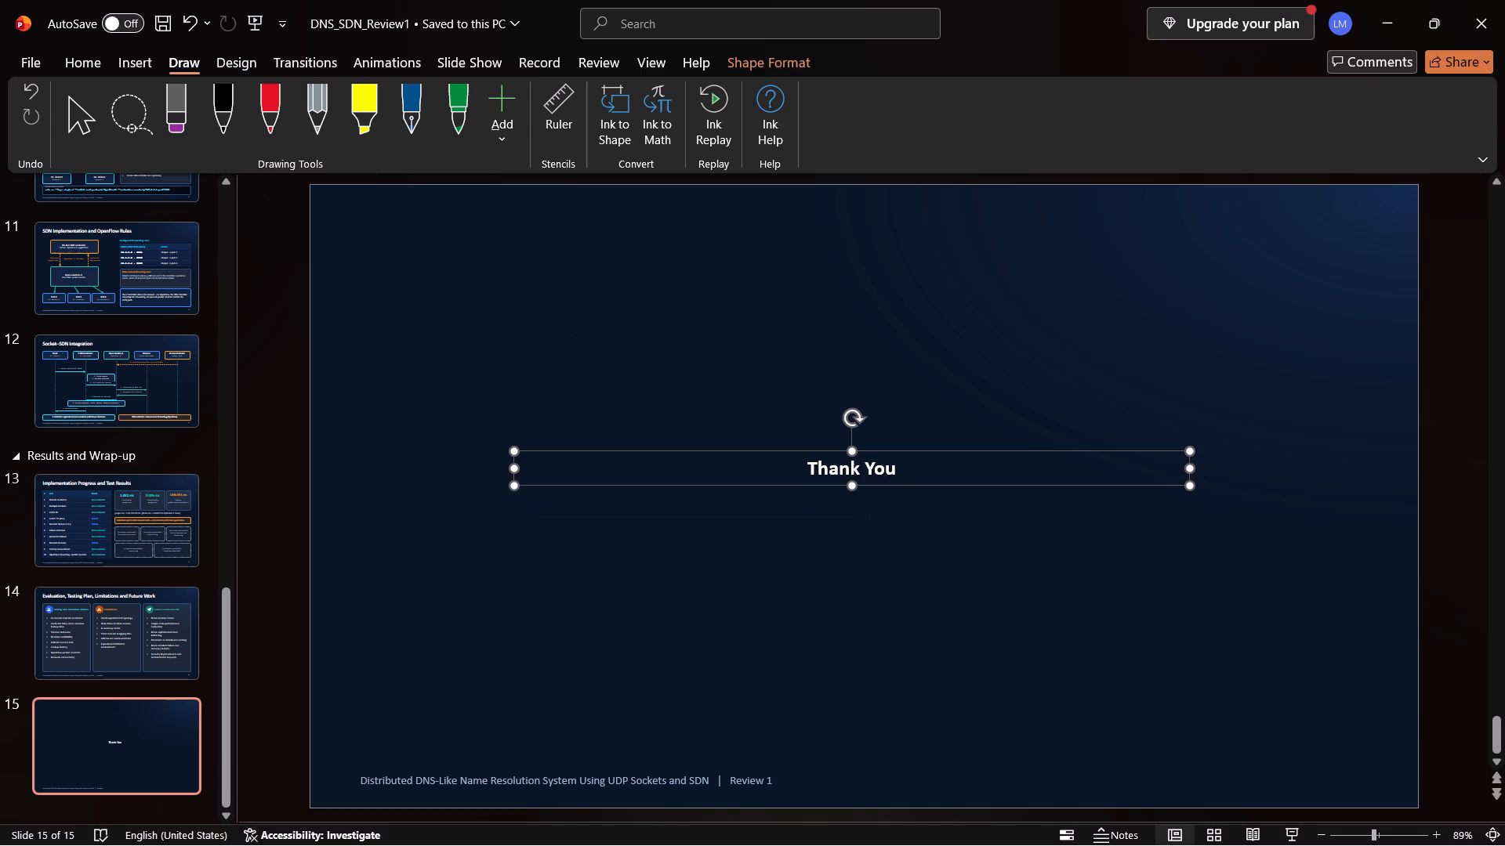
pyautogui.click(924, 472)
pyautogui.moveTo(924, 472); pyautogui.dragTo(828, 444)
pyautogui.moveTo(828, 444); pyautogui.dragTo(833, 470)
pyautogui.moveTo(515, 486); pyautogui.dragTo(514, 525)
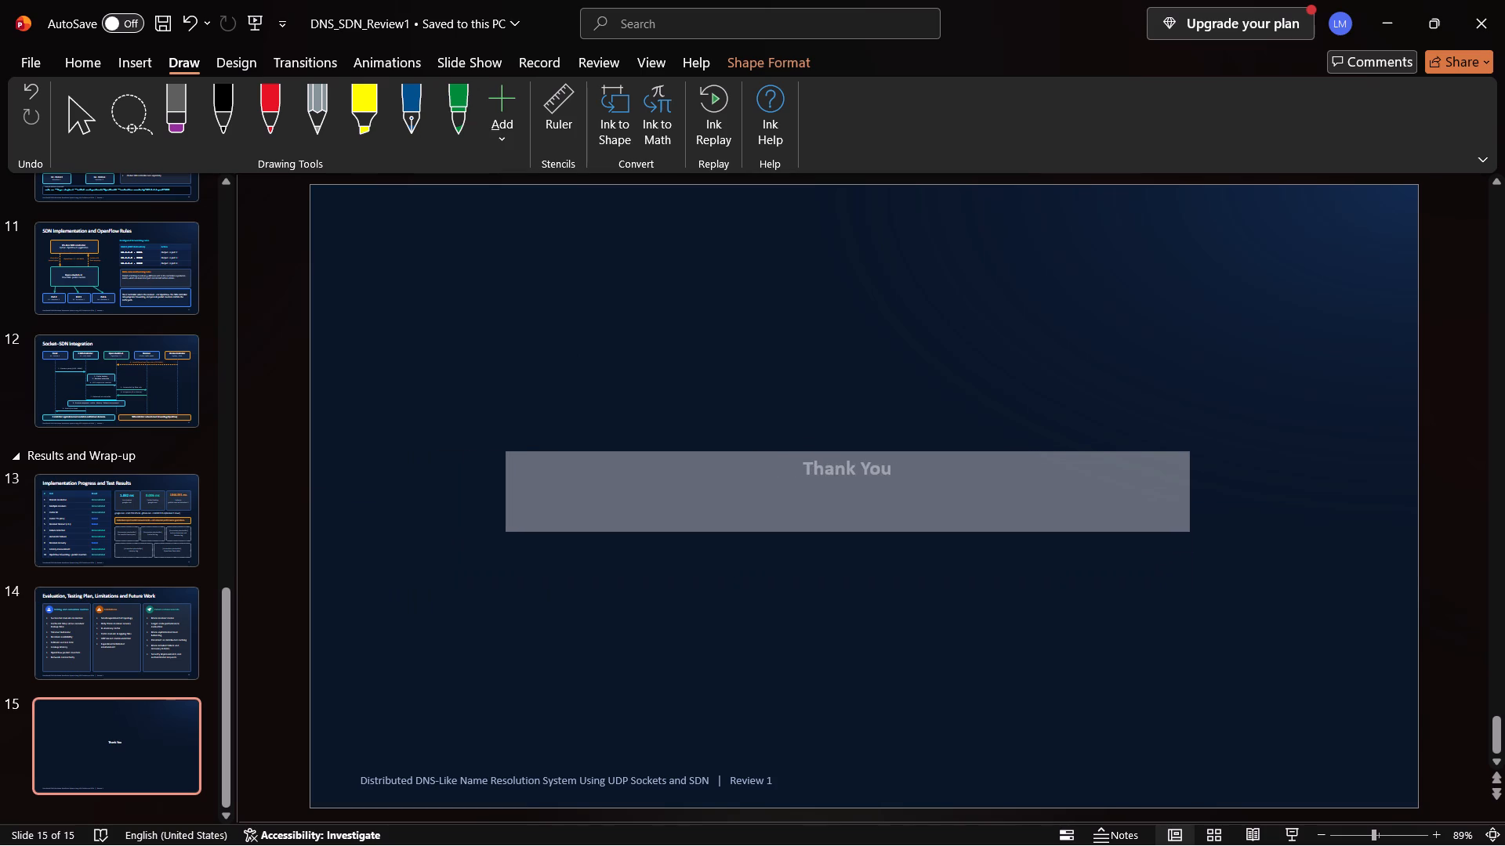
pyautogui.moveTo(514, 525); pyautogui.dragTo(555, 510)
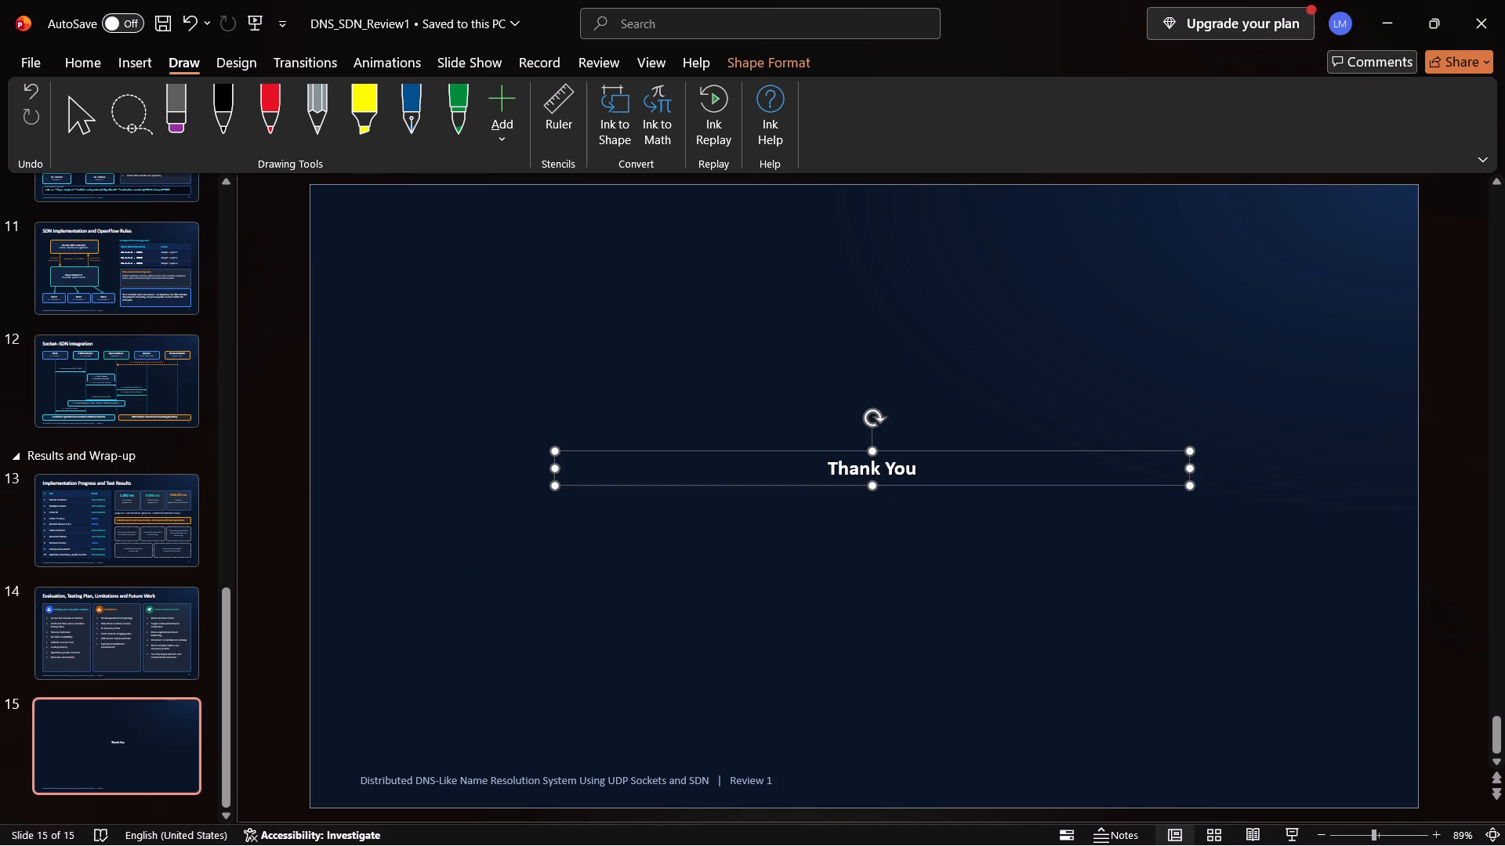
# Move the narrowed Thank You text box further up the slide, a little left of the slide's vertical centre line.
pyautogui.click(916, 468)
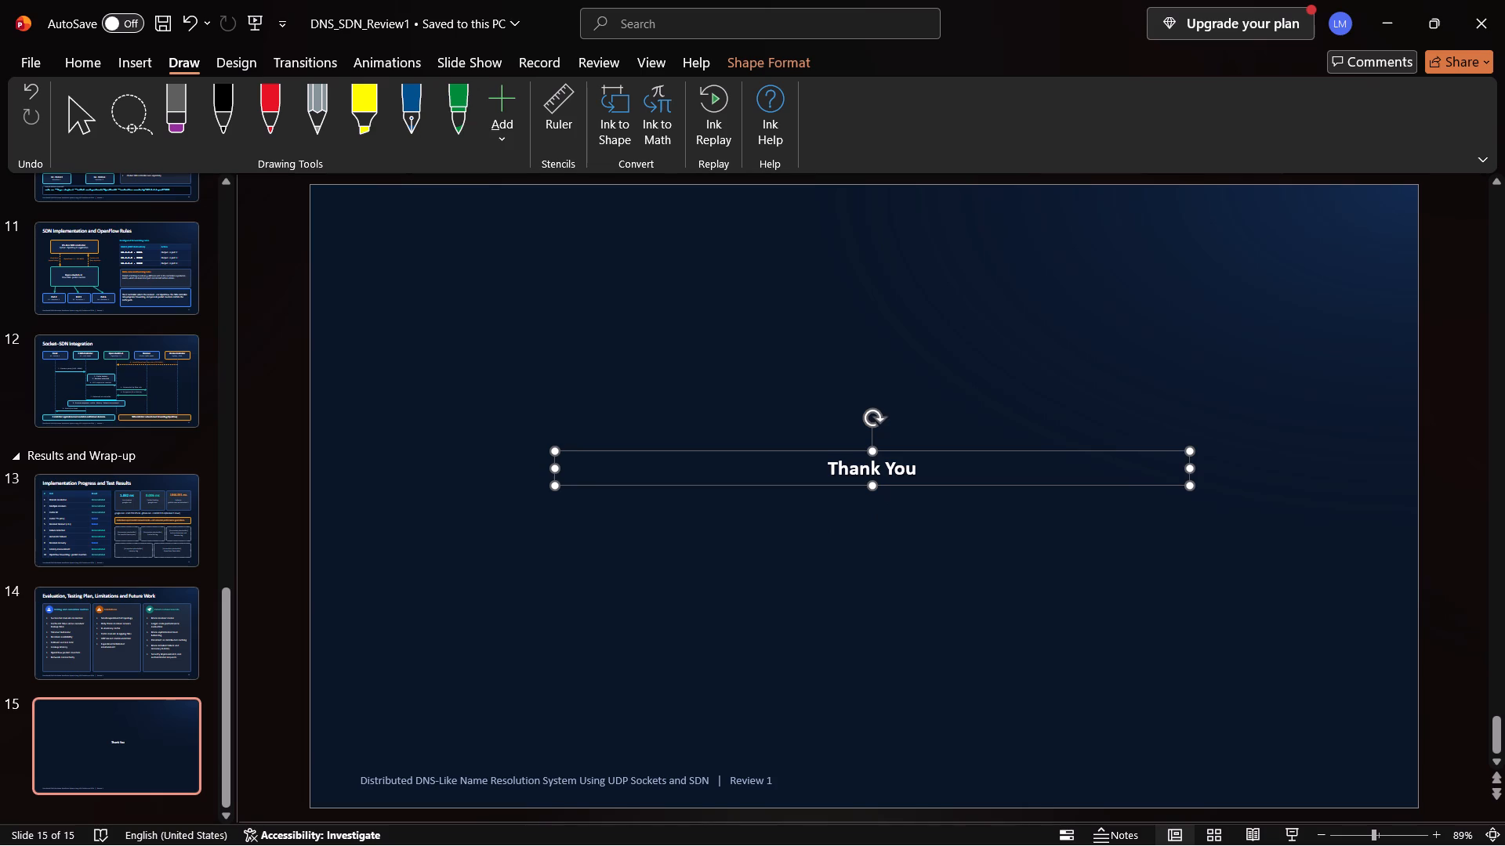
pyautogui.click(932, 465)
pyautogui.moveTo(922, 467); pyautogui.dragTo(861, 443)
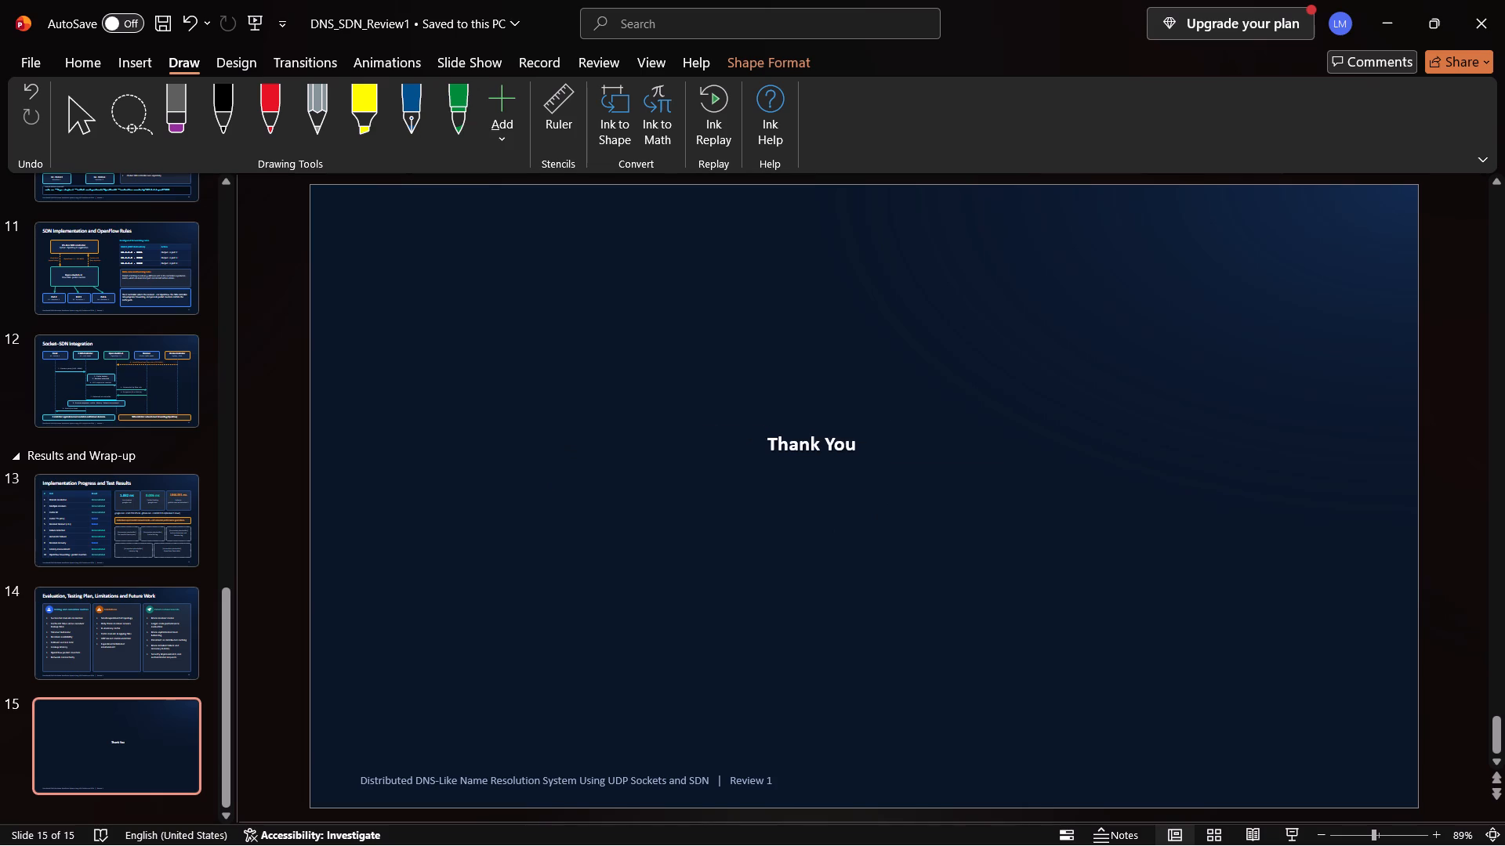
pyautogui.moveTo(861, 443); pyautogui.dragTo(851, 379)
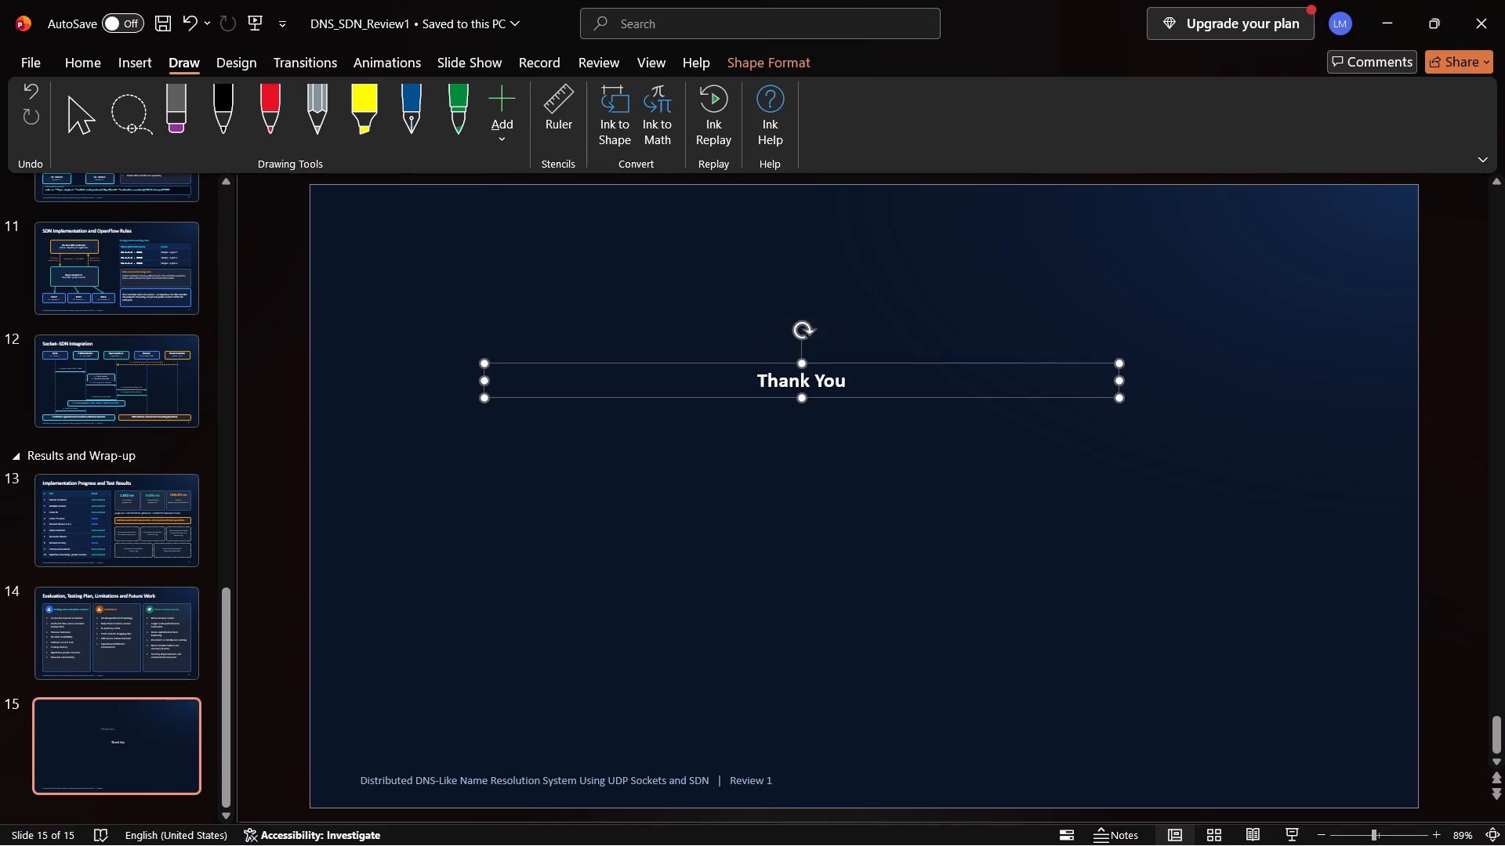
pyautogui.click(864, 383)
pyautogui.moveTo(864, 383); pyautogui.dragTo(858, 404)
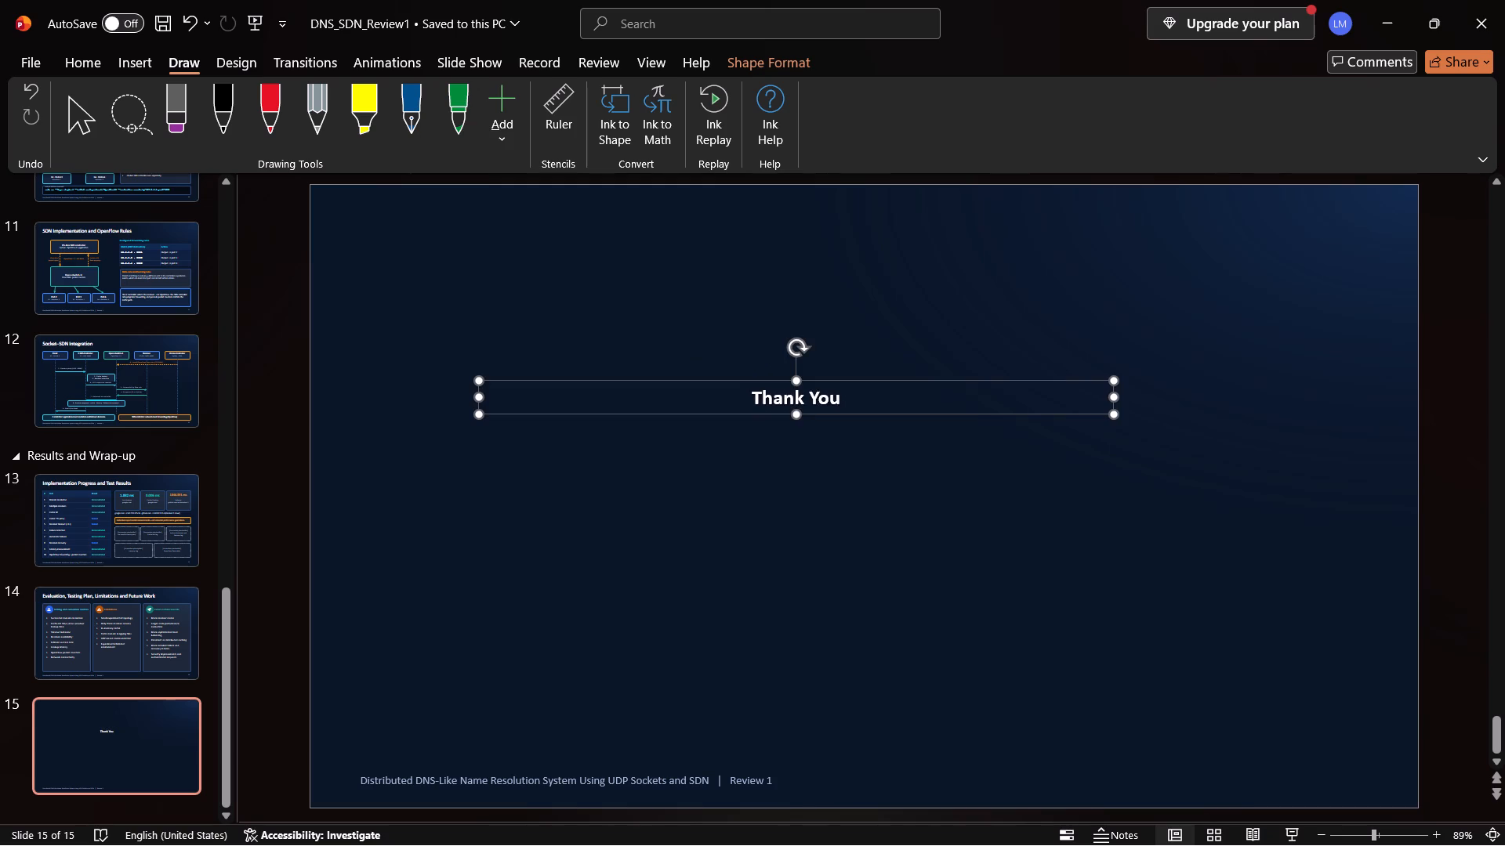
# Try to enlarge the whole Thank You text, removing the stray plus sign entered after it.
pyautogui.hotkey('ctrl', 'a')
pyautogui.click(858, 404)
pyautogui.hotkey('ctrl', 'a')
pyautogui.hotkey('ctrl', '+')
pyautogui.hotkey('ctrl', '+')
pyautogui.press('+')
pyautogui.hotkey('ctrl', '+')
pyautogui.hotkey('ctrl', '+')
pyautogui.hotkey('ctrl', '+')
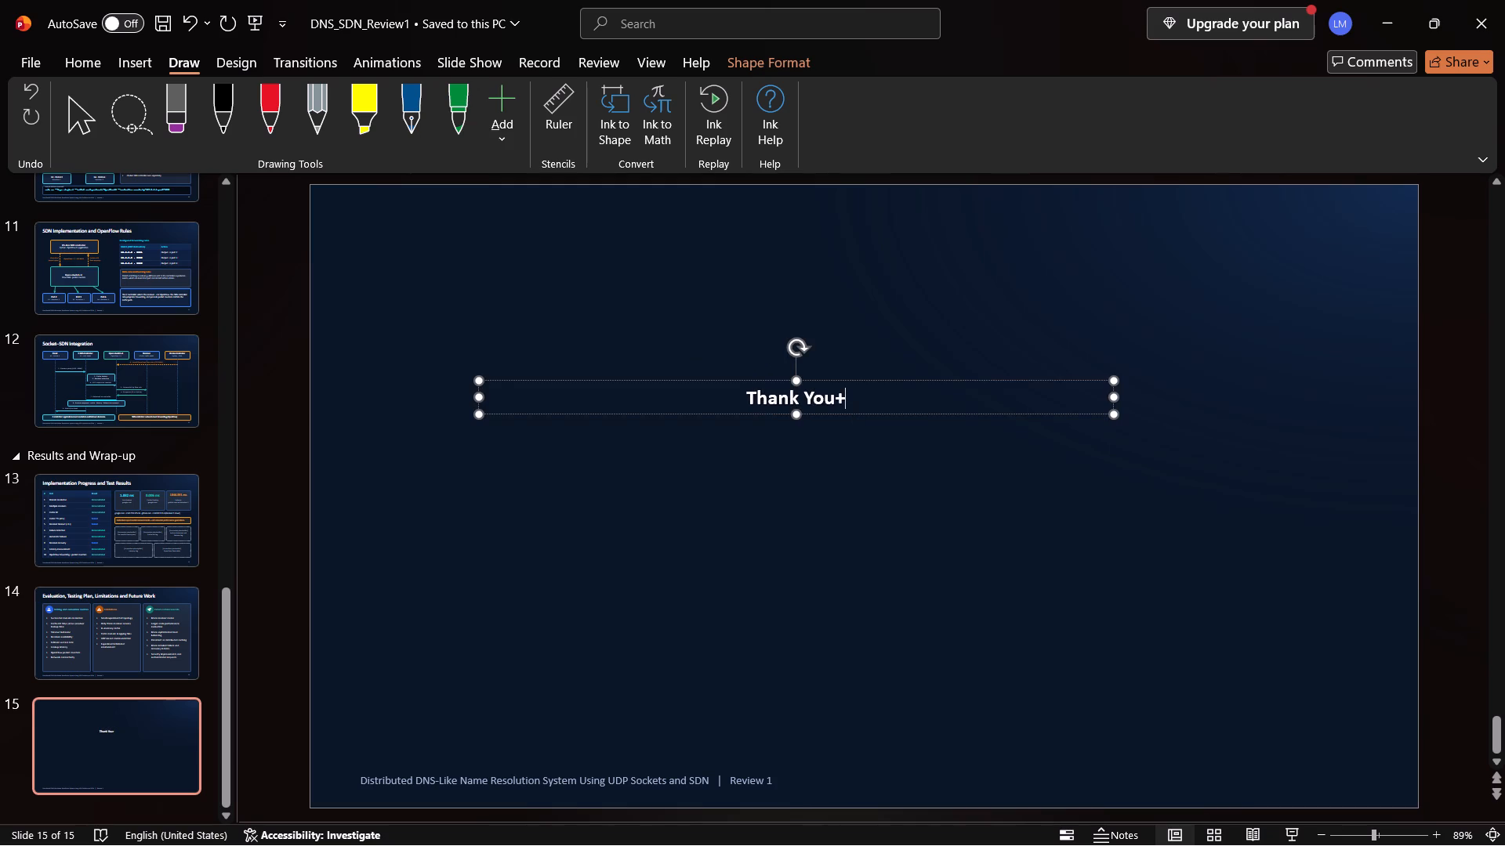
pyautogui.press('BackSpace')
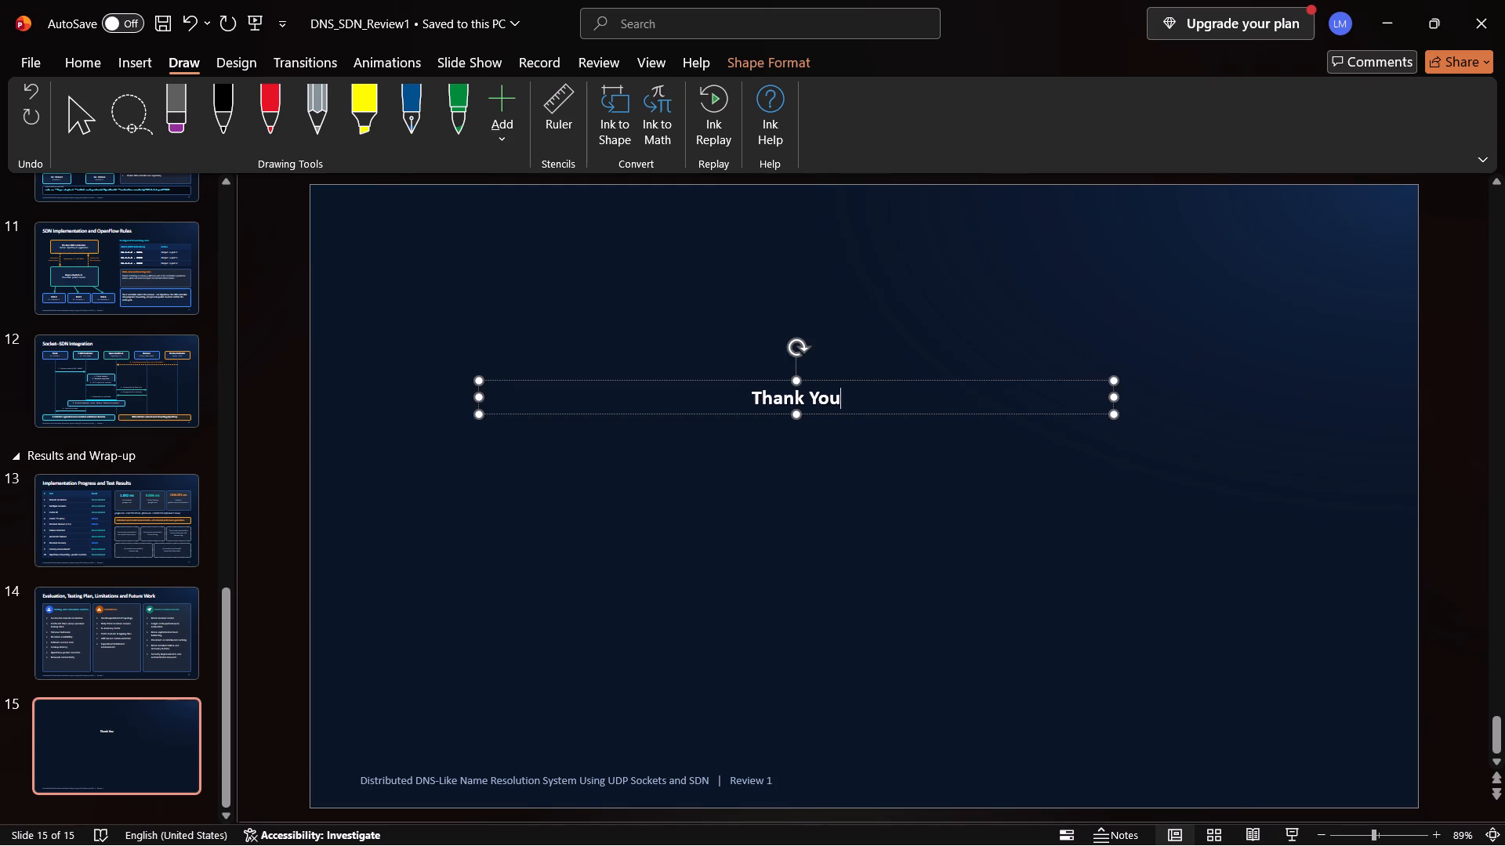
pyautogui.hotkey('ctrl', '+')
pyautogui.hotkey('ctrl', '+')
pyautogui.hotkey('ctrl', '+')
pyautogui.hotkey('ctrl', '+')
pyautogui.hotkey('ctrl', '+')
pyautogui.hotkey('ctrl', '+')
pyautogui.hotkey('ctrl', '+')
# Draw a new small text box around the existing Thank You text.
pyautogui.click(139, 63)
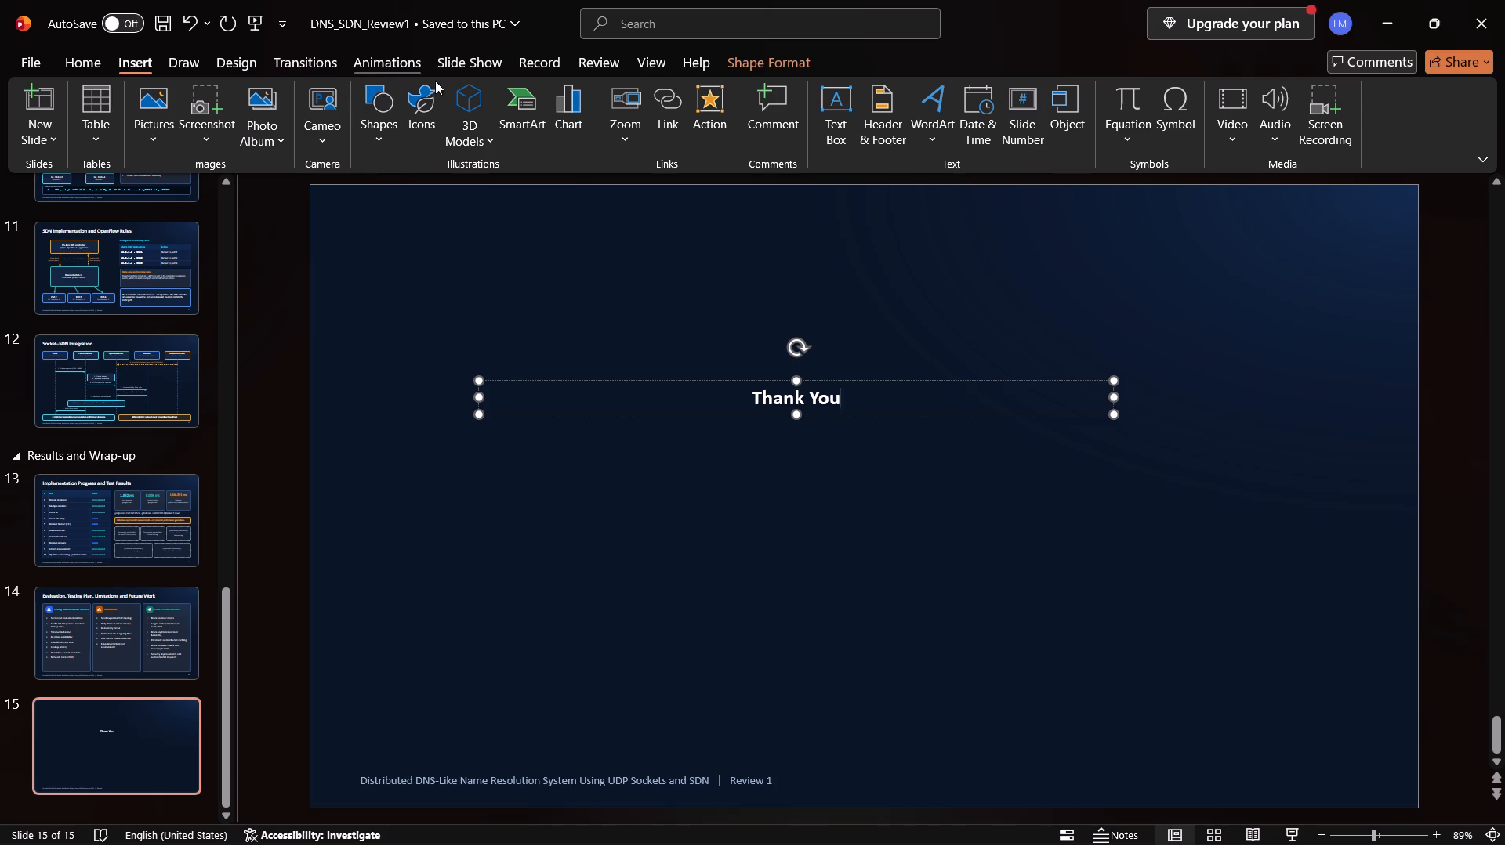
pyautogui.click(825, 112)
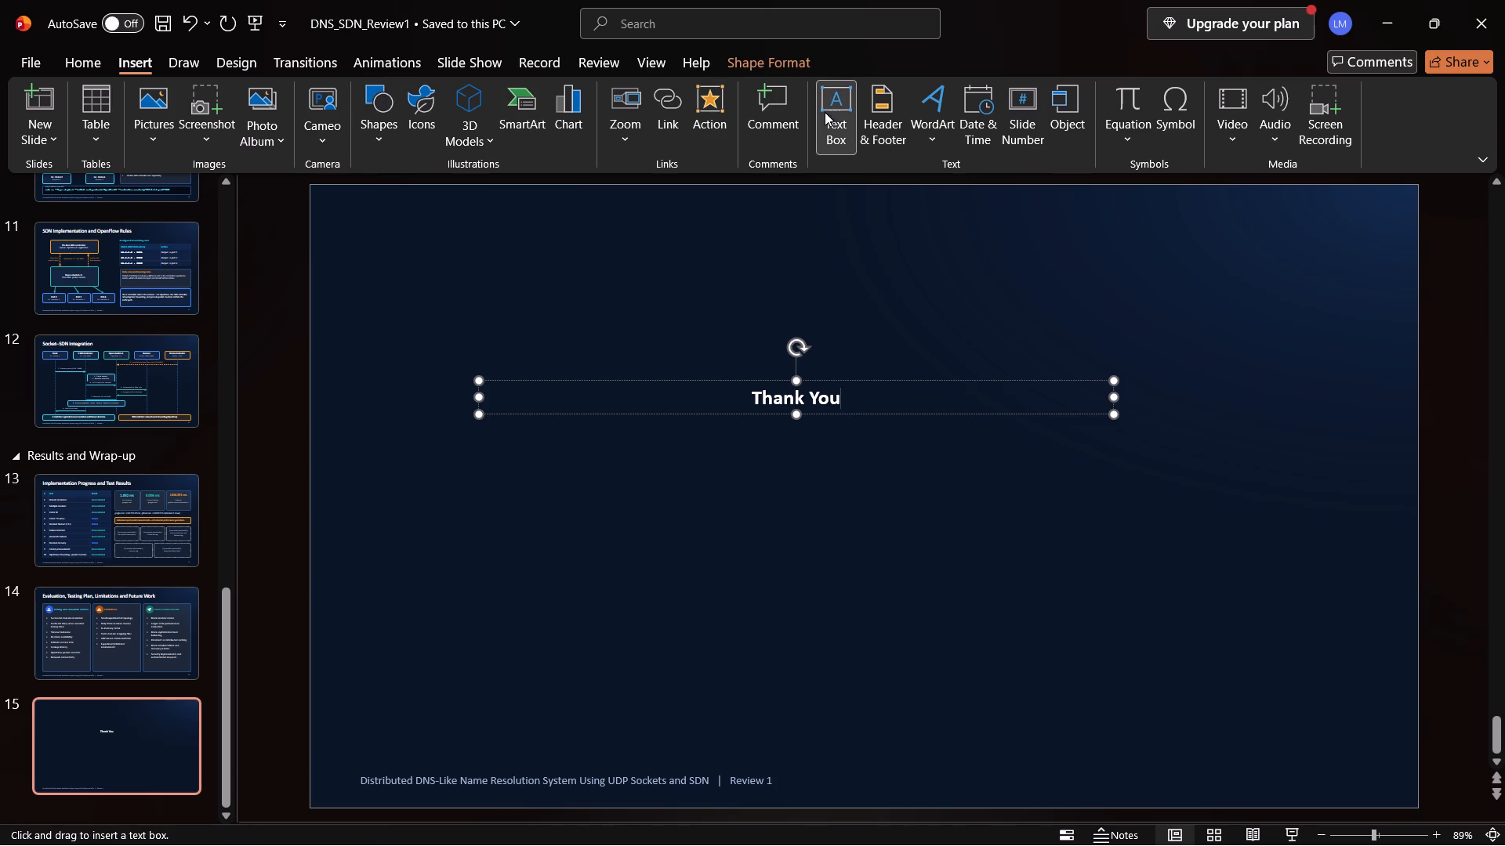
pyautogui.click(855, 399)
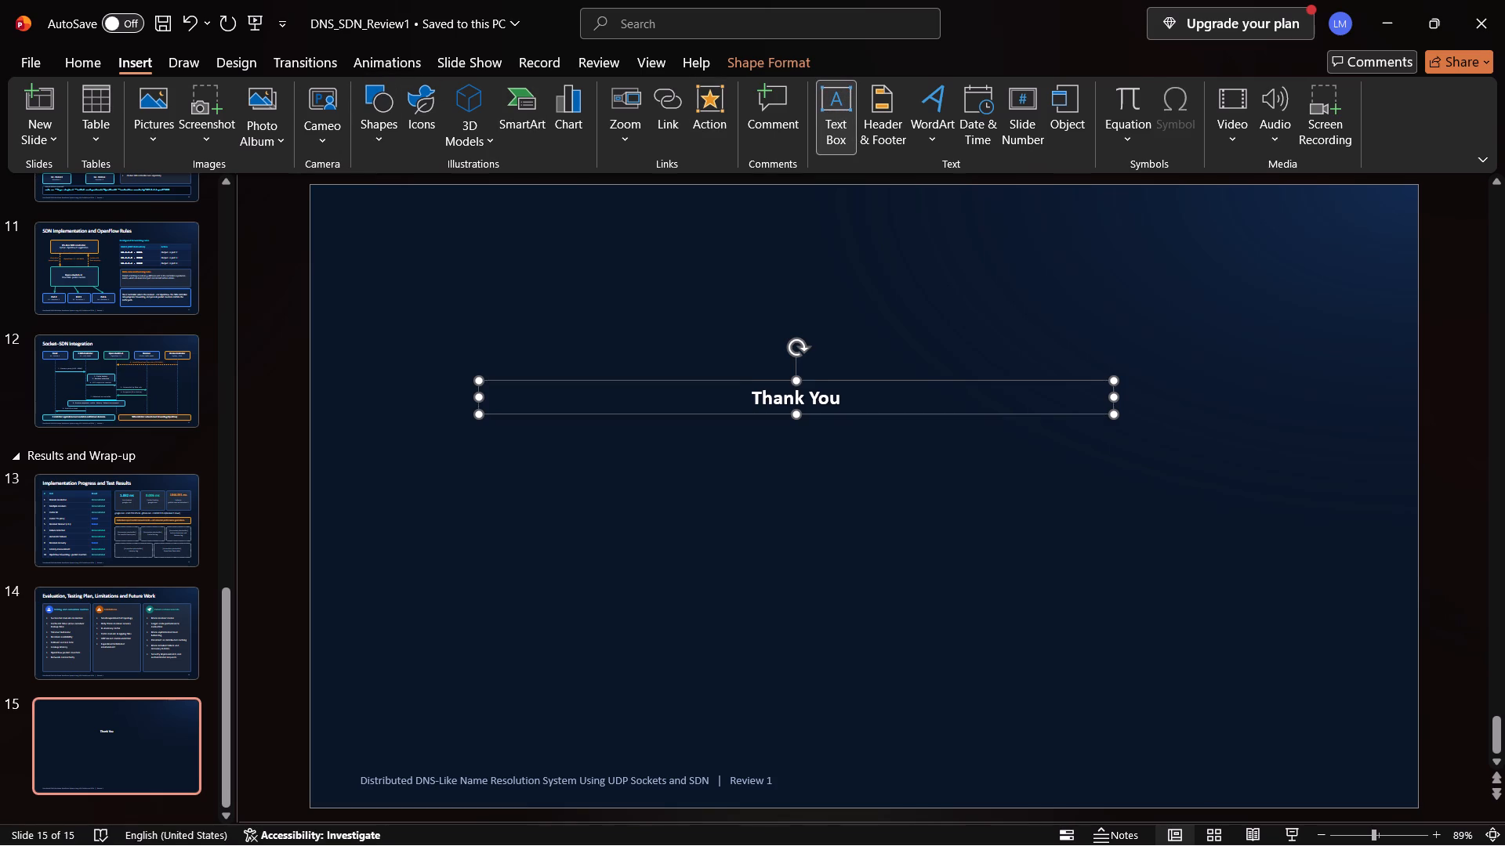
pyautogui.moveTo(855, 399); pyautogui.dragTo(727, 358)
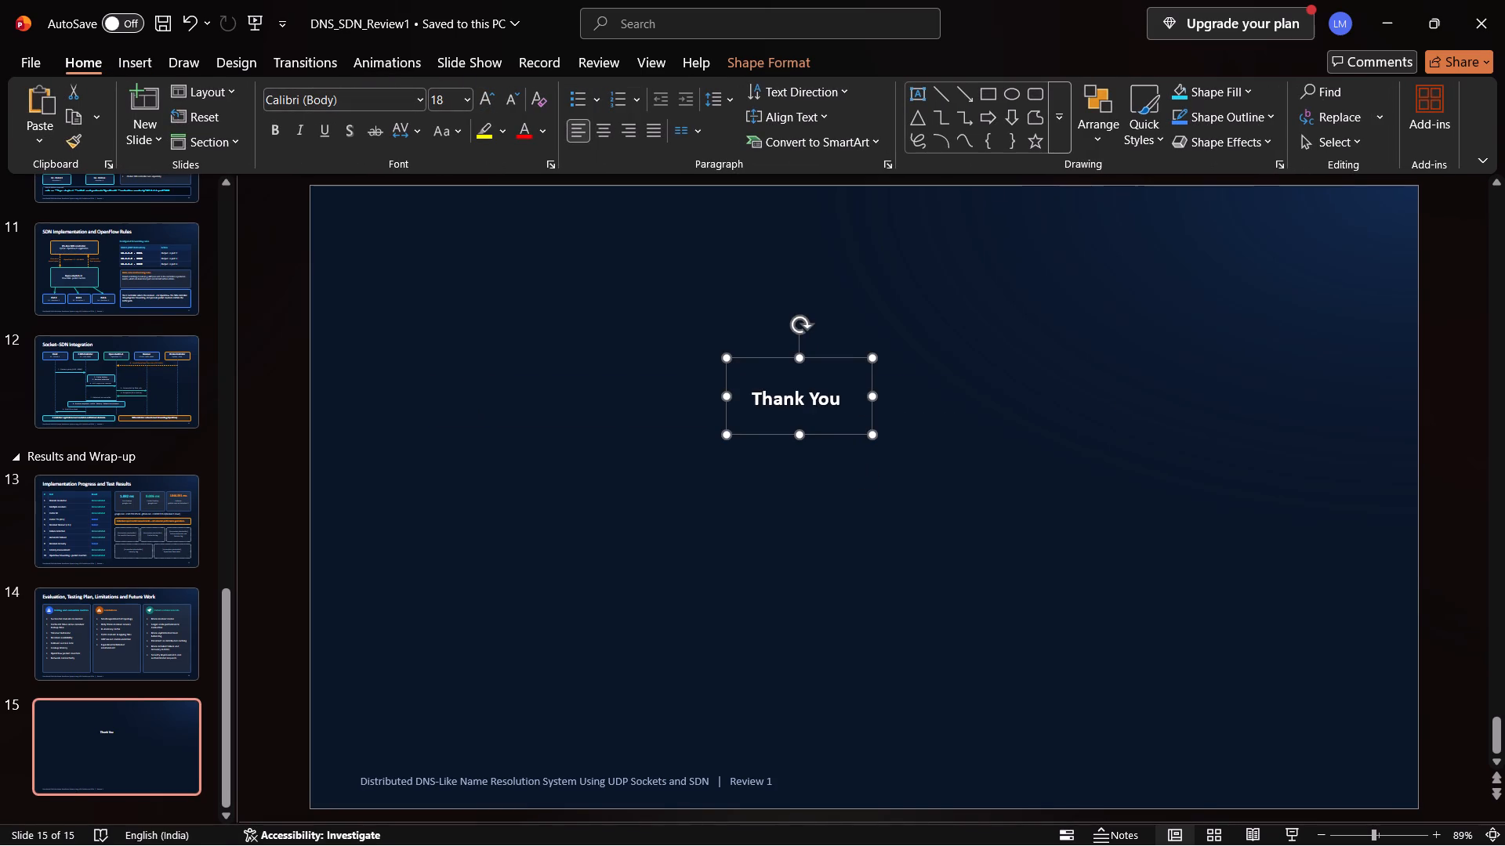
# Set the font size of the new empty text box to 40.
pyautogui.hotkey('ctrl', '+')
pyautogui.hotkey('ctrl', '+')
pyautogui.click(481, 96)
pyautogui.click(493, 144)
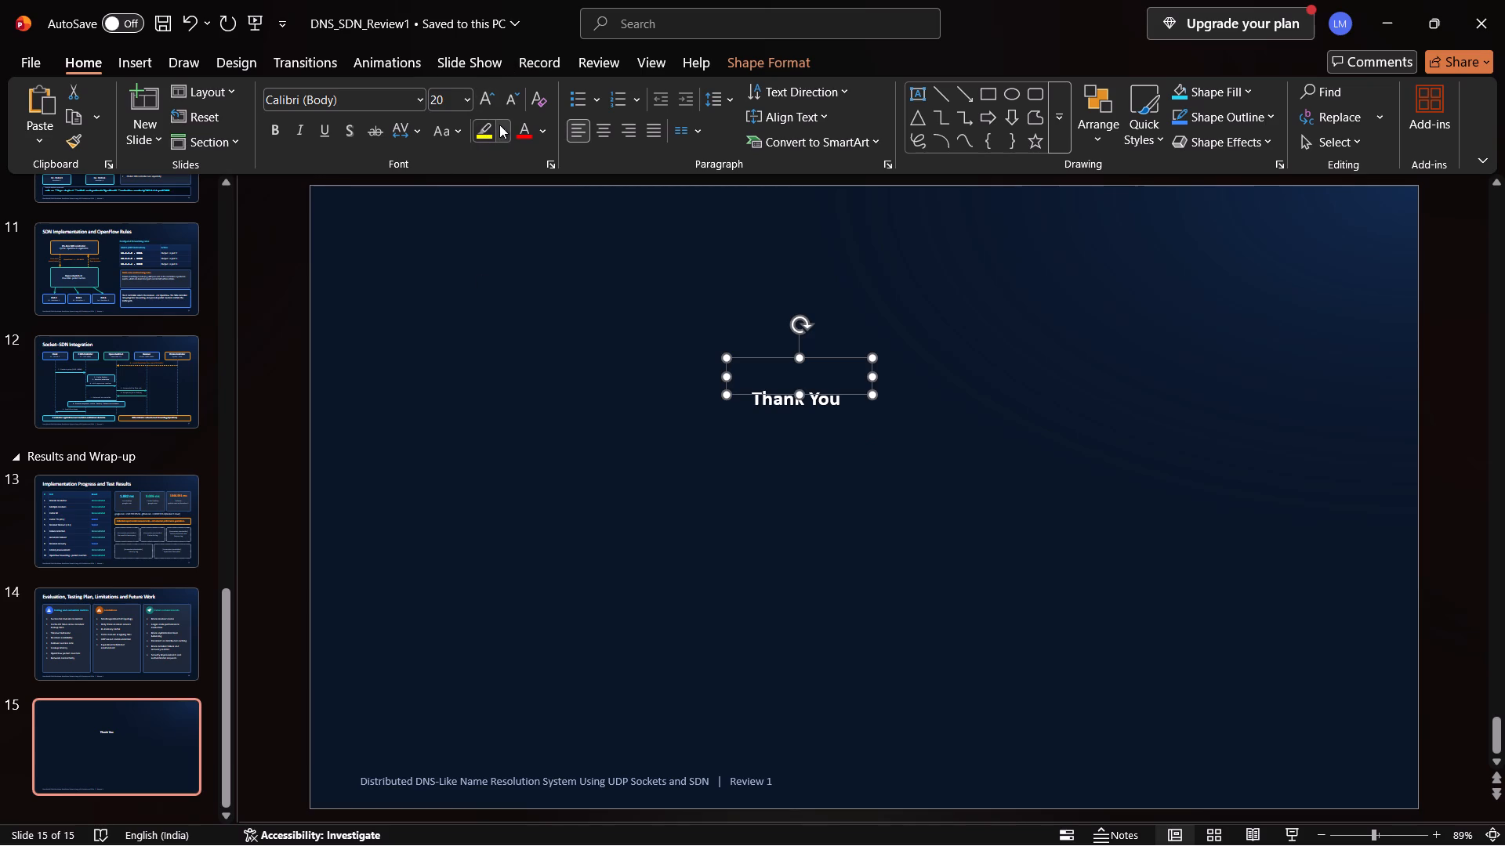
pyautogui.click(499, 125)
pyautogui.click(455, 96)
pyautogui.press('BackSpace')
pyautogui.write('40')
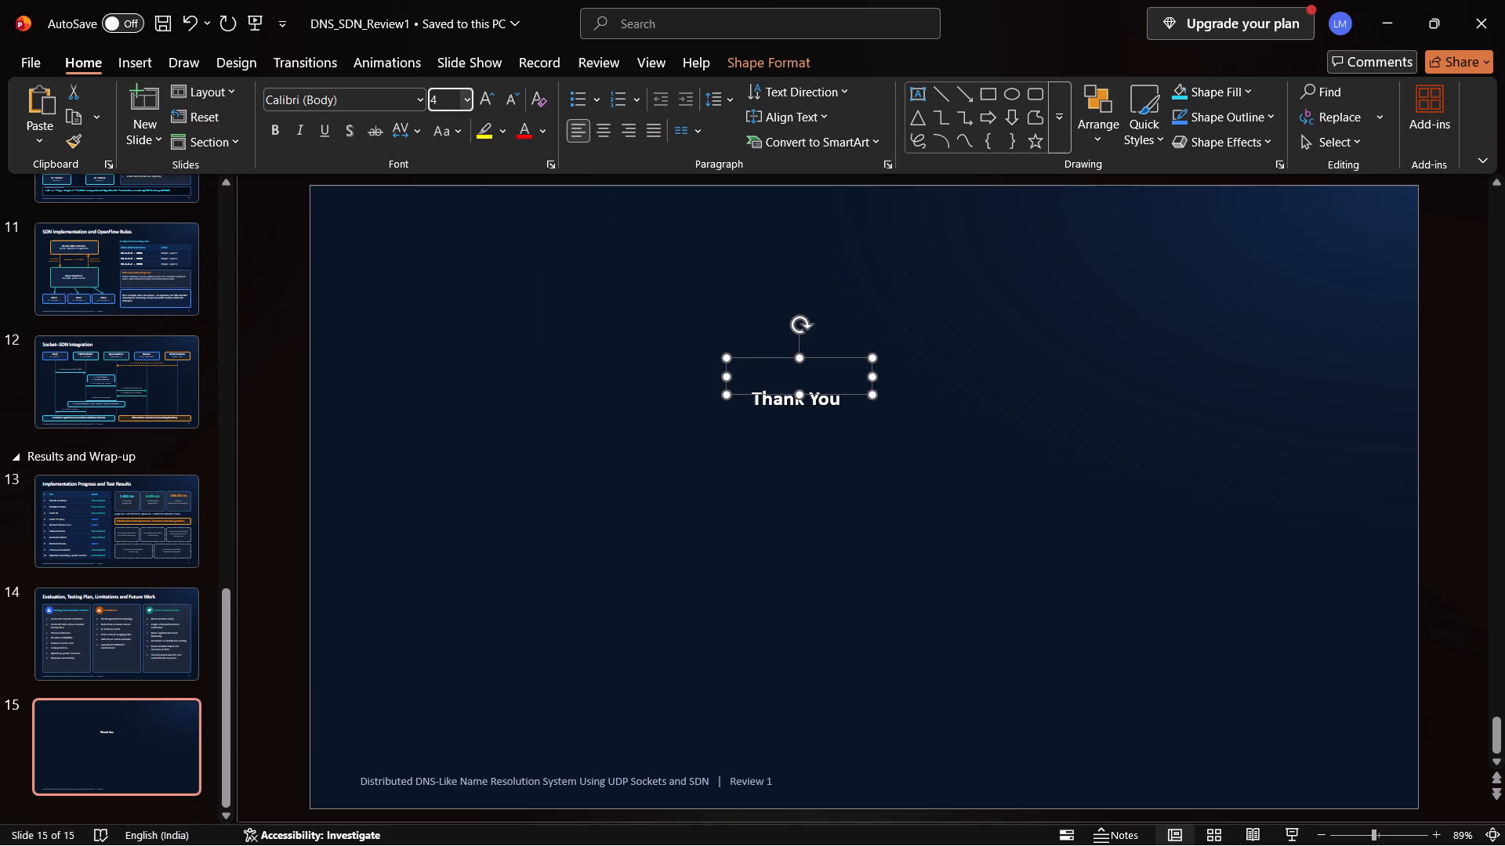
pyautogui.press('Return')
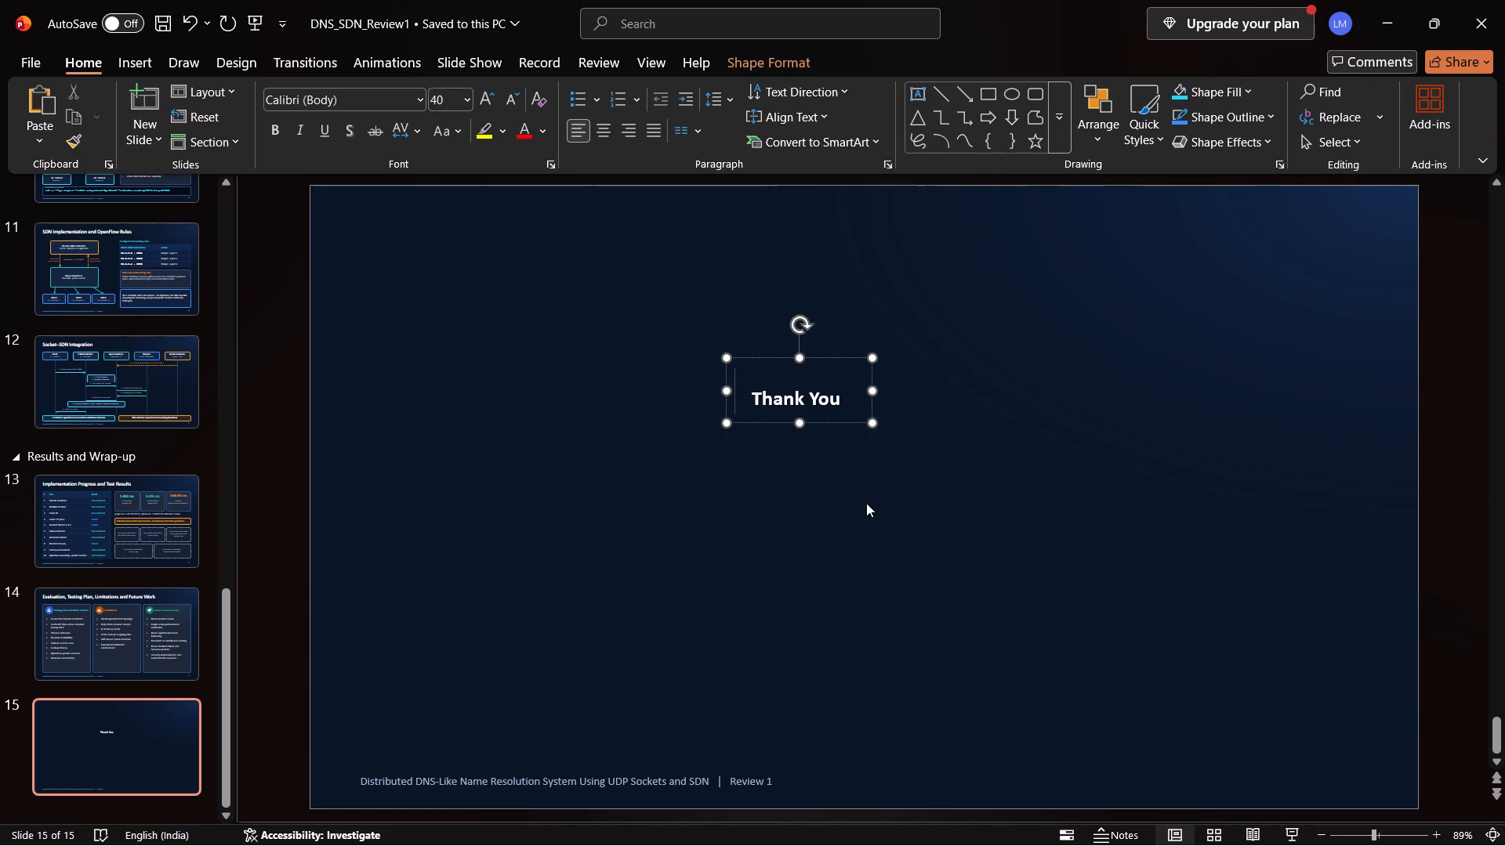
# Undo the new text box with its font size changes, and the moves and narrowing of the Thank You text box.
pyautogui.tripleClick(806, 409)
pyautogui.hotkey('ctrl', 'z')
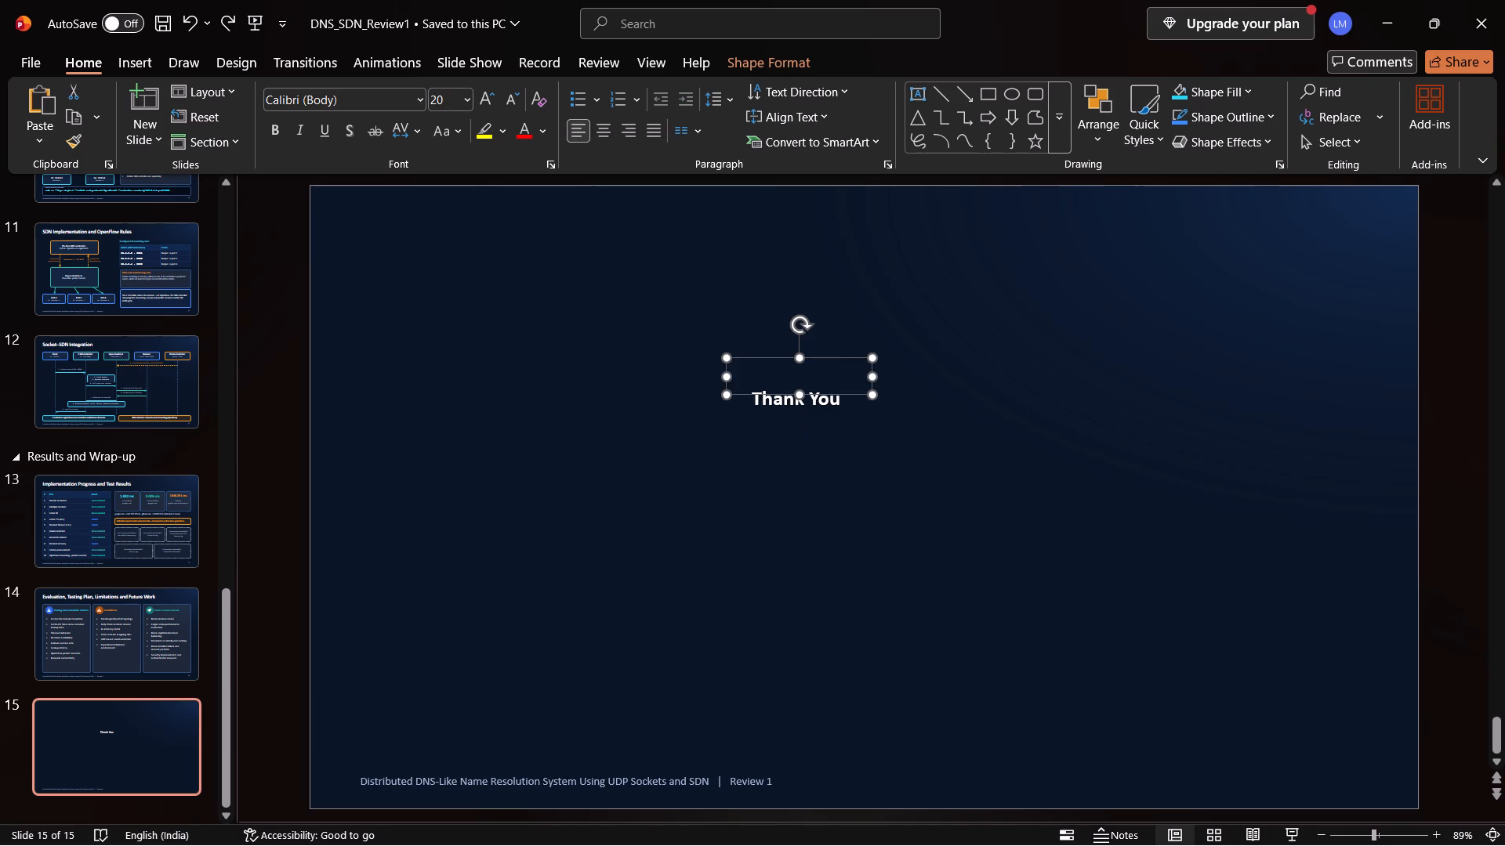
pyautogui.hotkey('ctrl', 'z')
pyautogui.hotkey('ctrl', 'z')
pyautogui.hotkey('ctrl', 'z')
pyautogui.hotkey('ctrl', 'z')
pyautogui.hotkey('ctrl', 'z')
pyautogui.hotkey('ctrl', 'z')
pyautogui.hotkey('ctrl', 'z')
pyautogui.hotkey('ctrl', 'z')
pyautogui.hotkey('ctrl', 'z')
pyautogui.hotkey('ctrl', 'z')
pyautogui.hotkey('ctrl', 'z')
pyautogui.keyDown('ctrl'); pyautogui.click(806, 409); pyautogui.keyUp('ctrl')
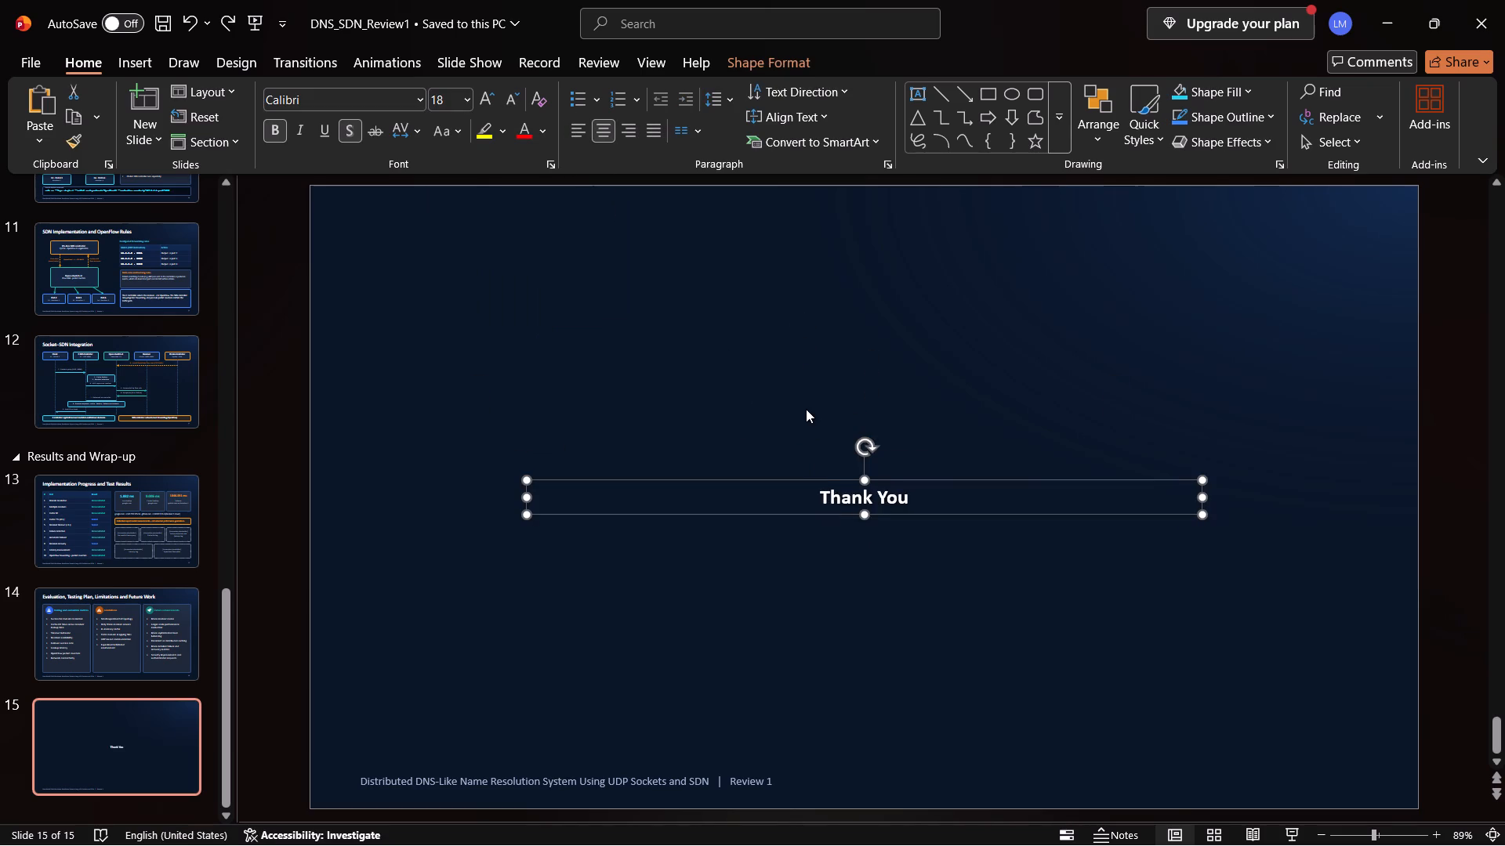
# Cut the whole Thank You text from the closing slide and discard its wide, empty text box.
pyautogui.moveTo(806, 409); pyautogui.dragTo(927, 531)
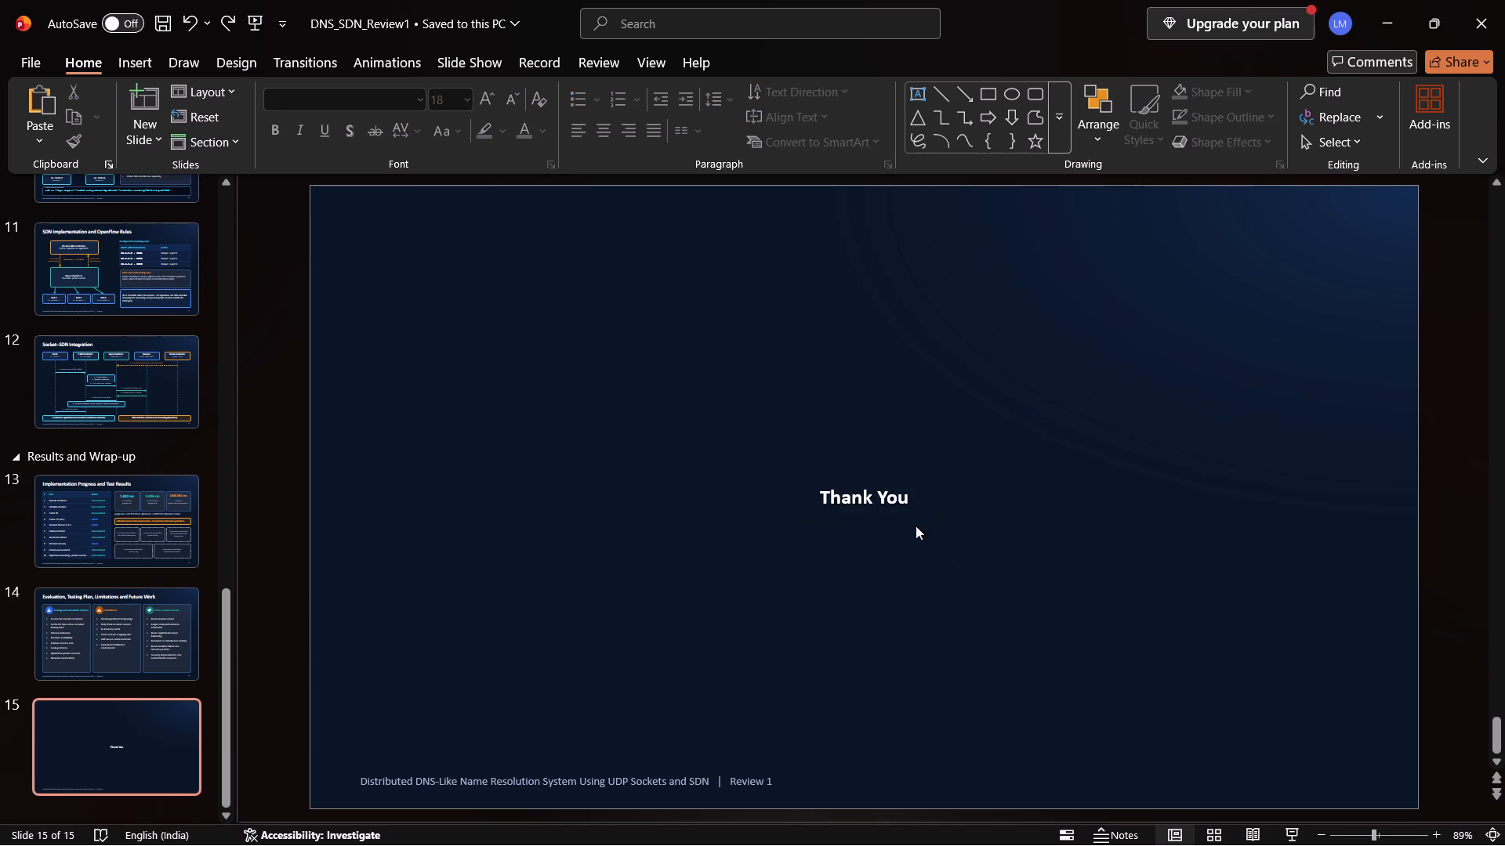
pyautogui.doubleClick(887, 501)
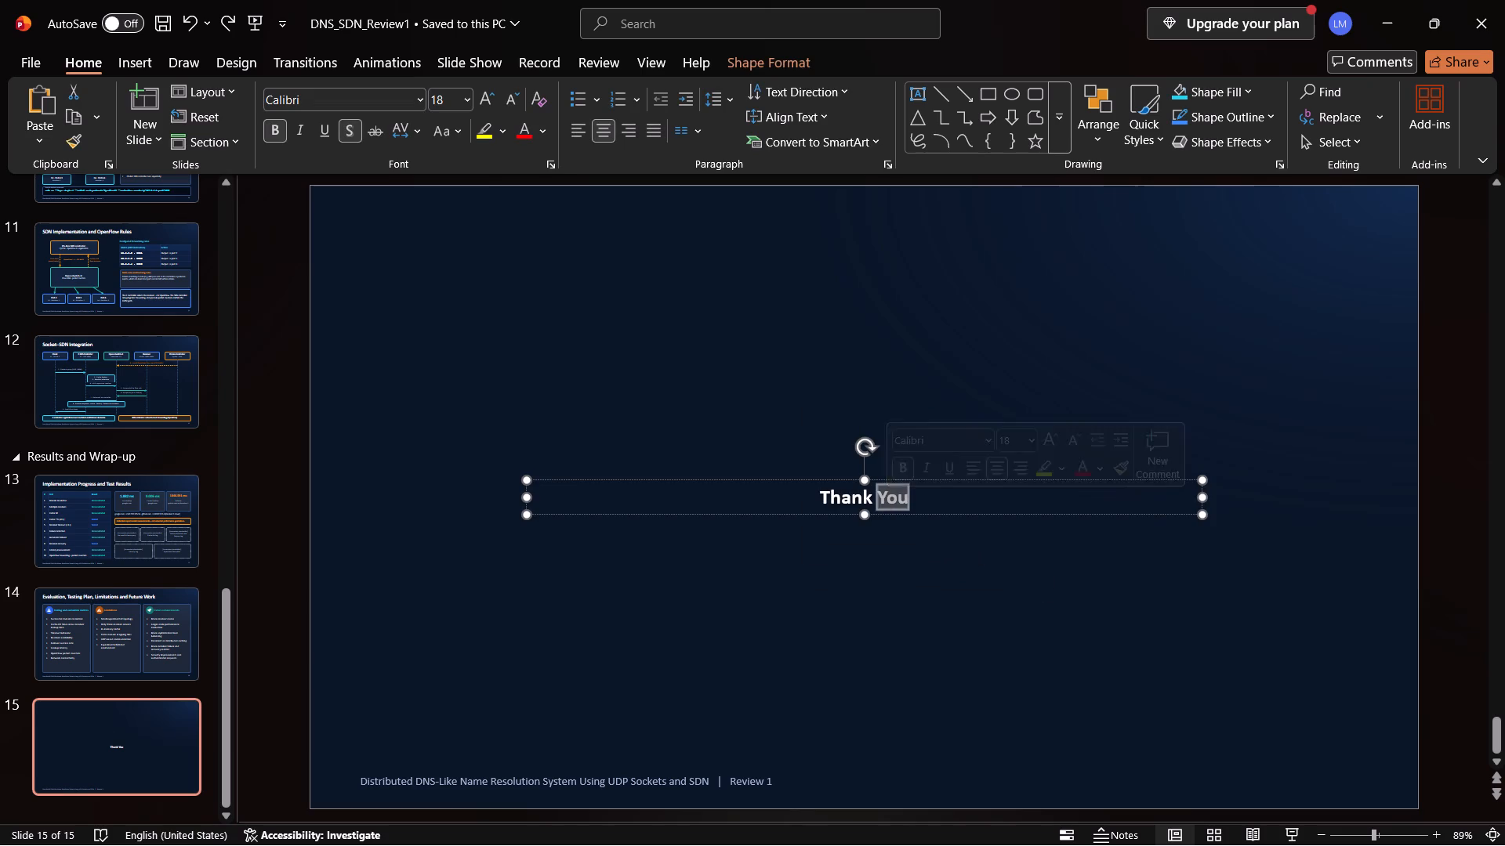
pyautogui.click(813, 498)
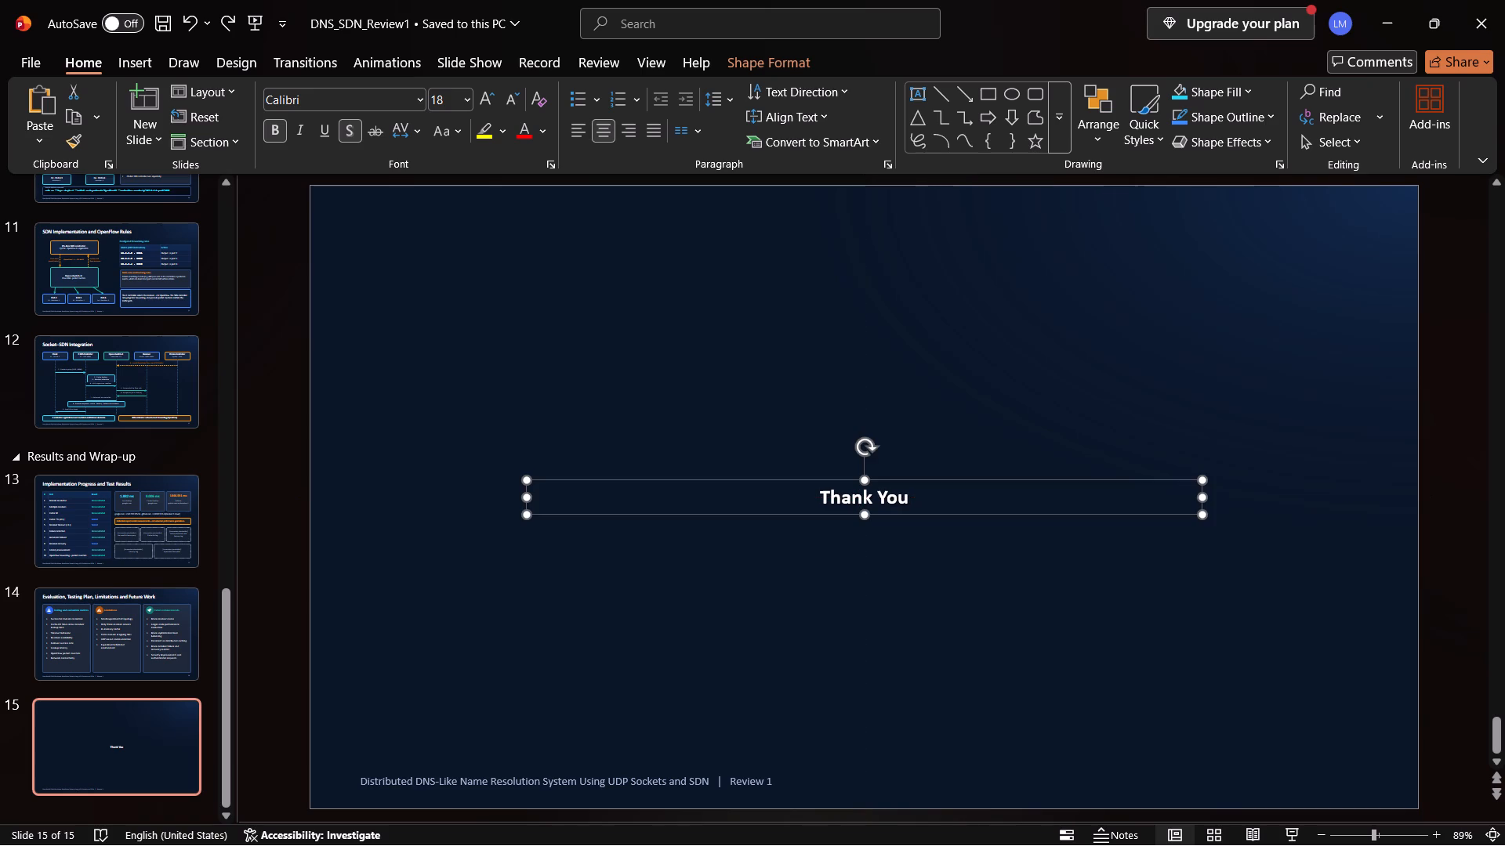
pyautogui.click(842, 503)
pyautogui.hotkey('ctrl', 'a')
pyautogui.hotkey('ctrl', 'x')
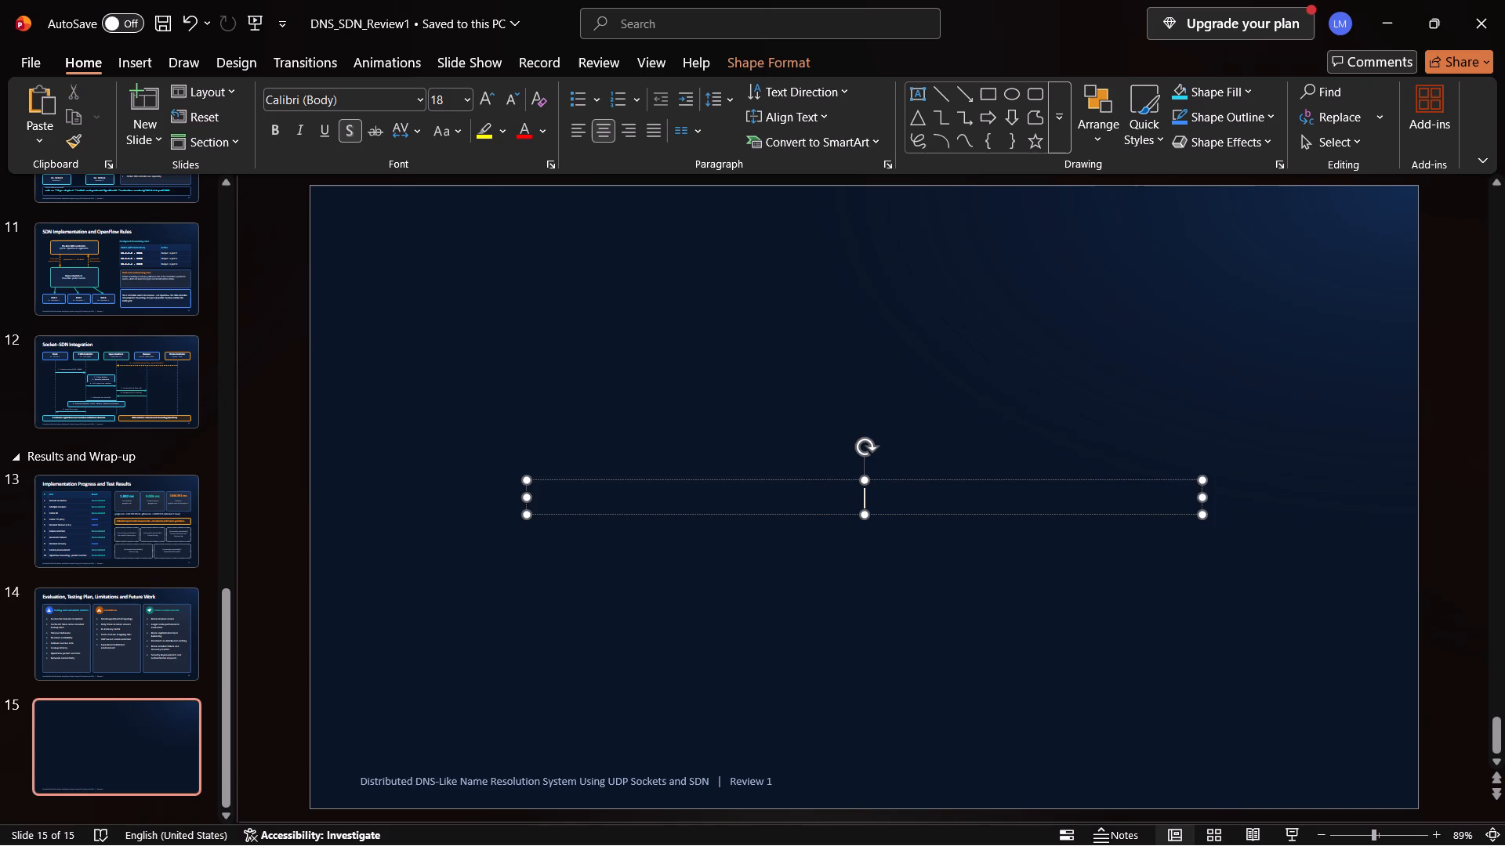
pyautogui.click(817, 493)
pyautogui.press('BackSpace')
pyautogui.click(737, 488)
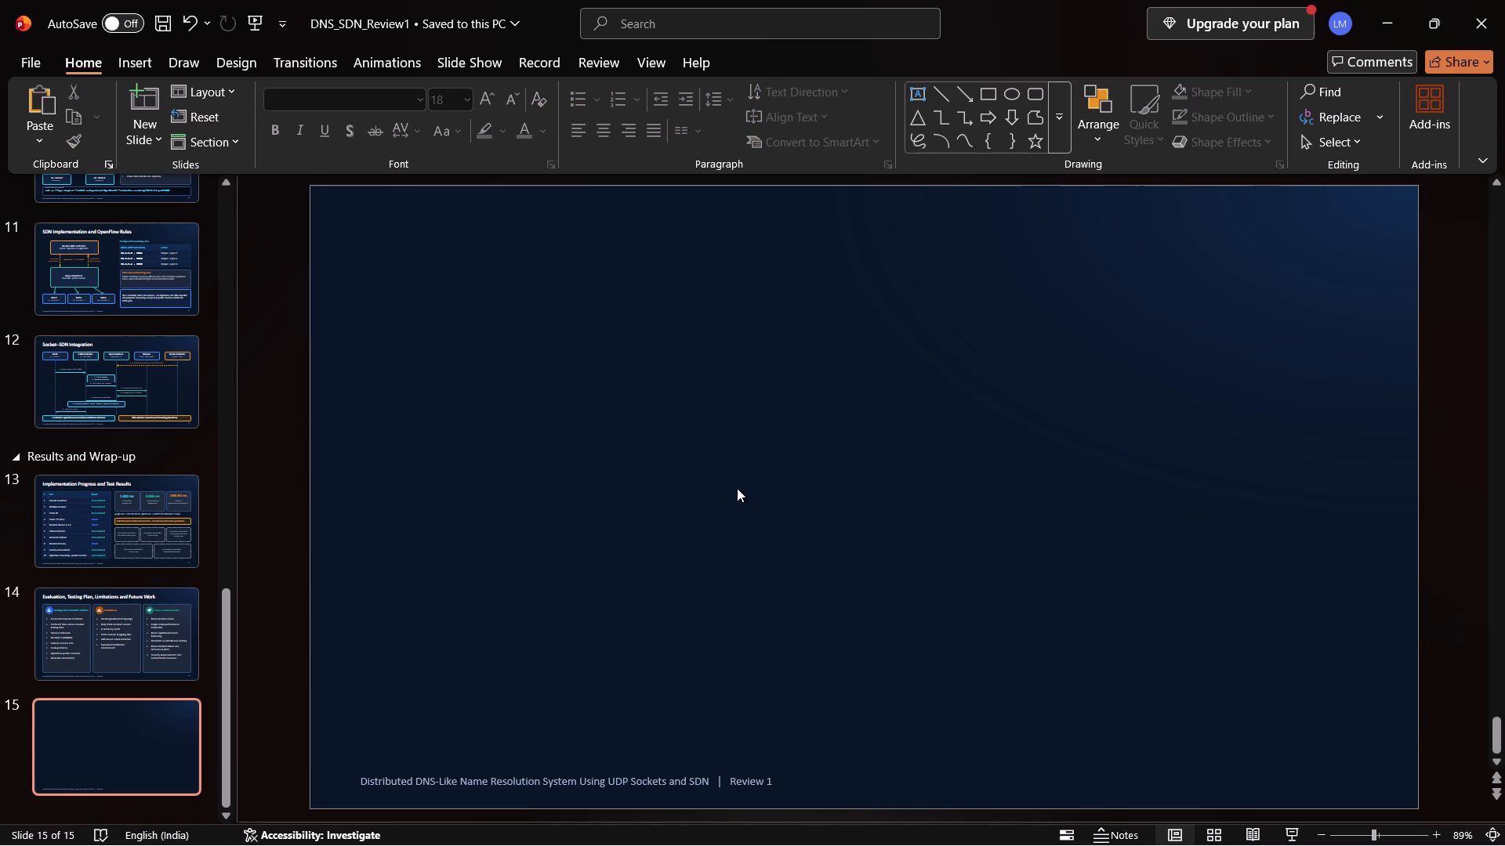
# Create a new, narrower text box near the middle of the closing slide and paste the cut Thank You into it.
pyautogui.doubleClick(737, 472)
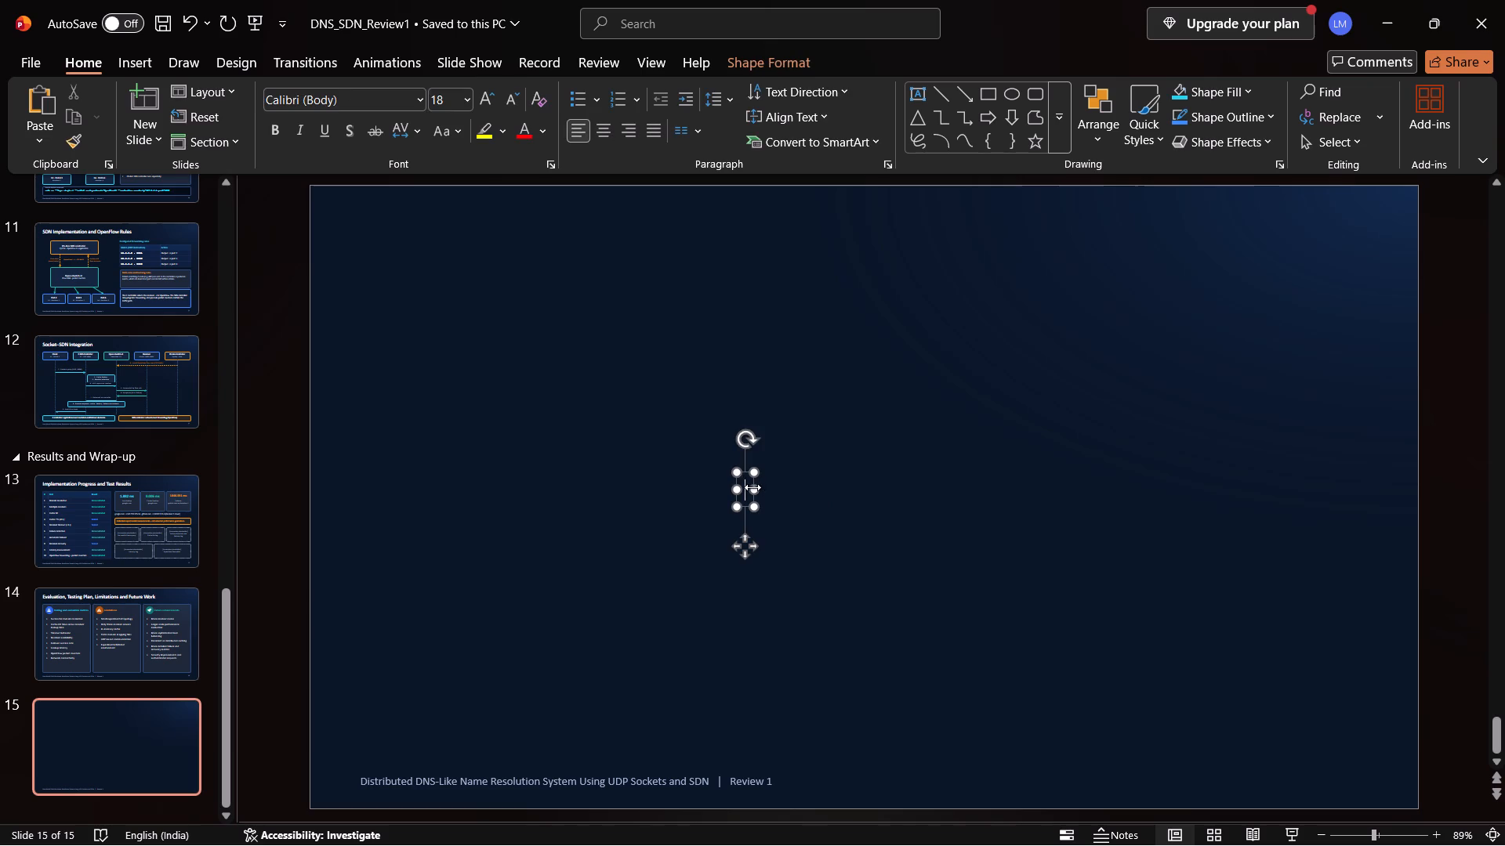
pyautogui.moveTo(752, 487); pyautogui.dragTo(1028, 506)
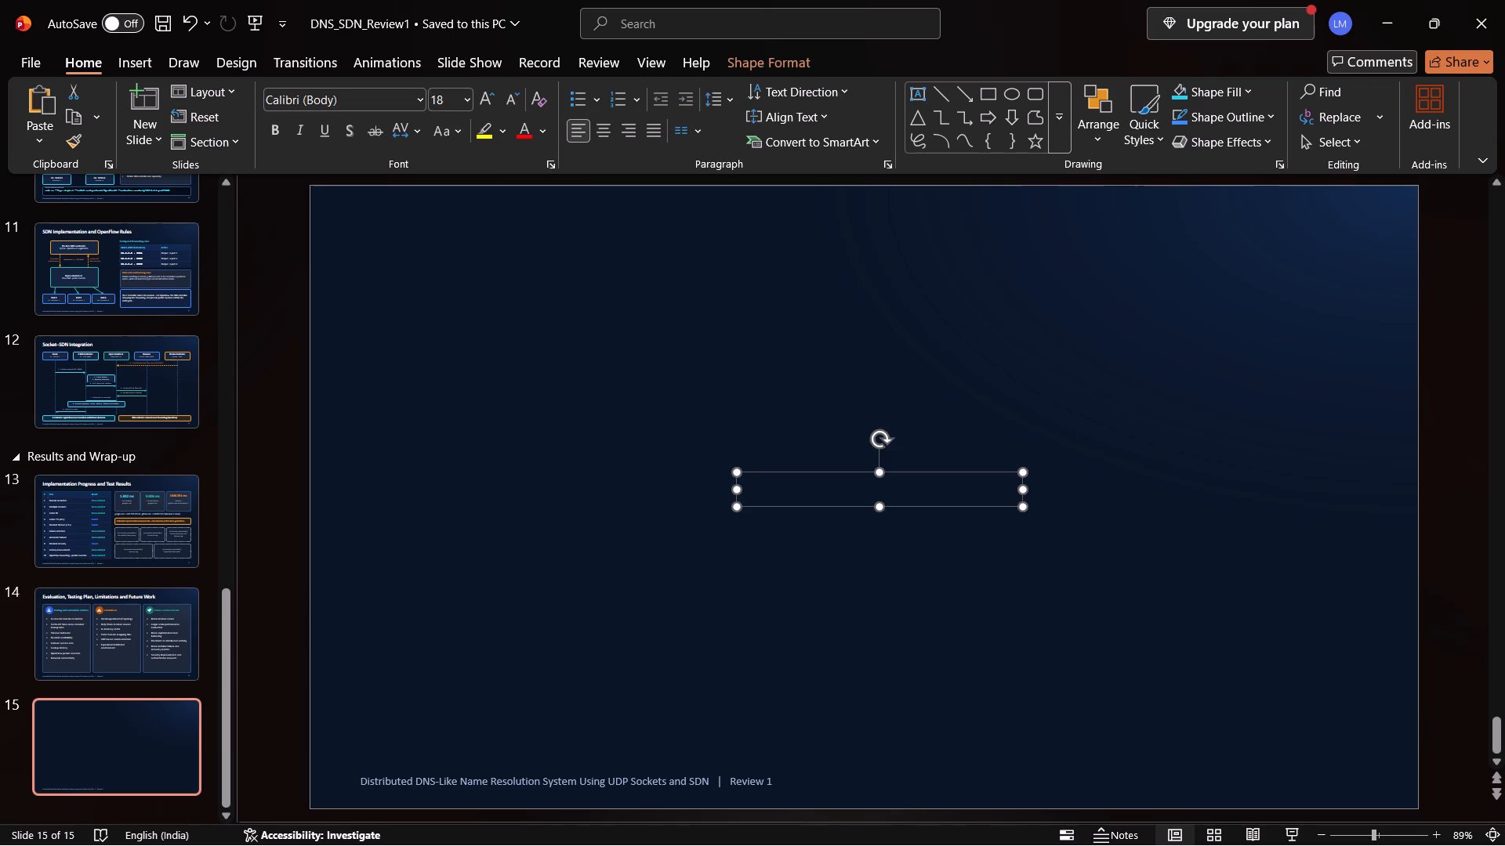
pyautogui.moveTo(879, 508); pyautogui.dragTo(956, 801)
pyautogui.hotkey('ctrl', 'v')
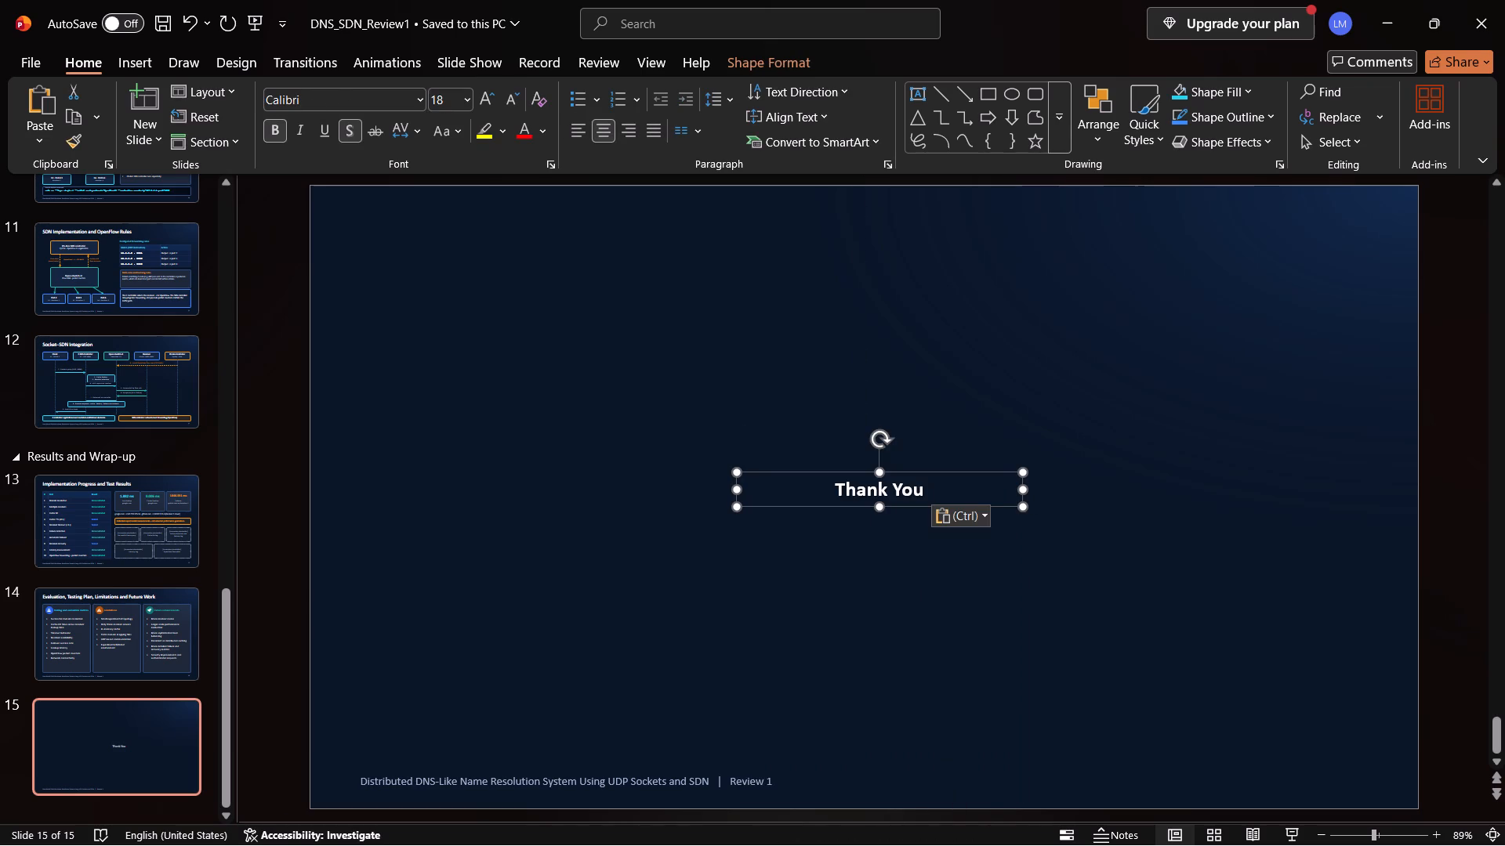
# Set the font size of the whole Thank You text to 54.
pyautogui.moveTo(883, 489); pyautogui.dragTo(895, 483)
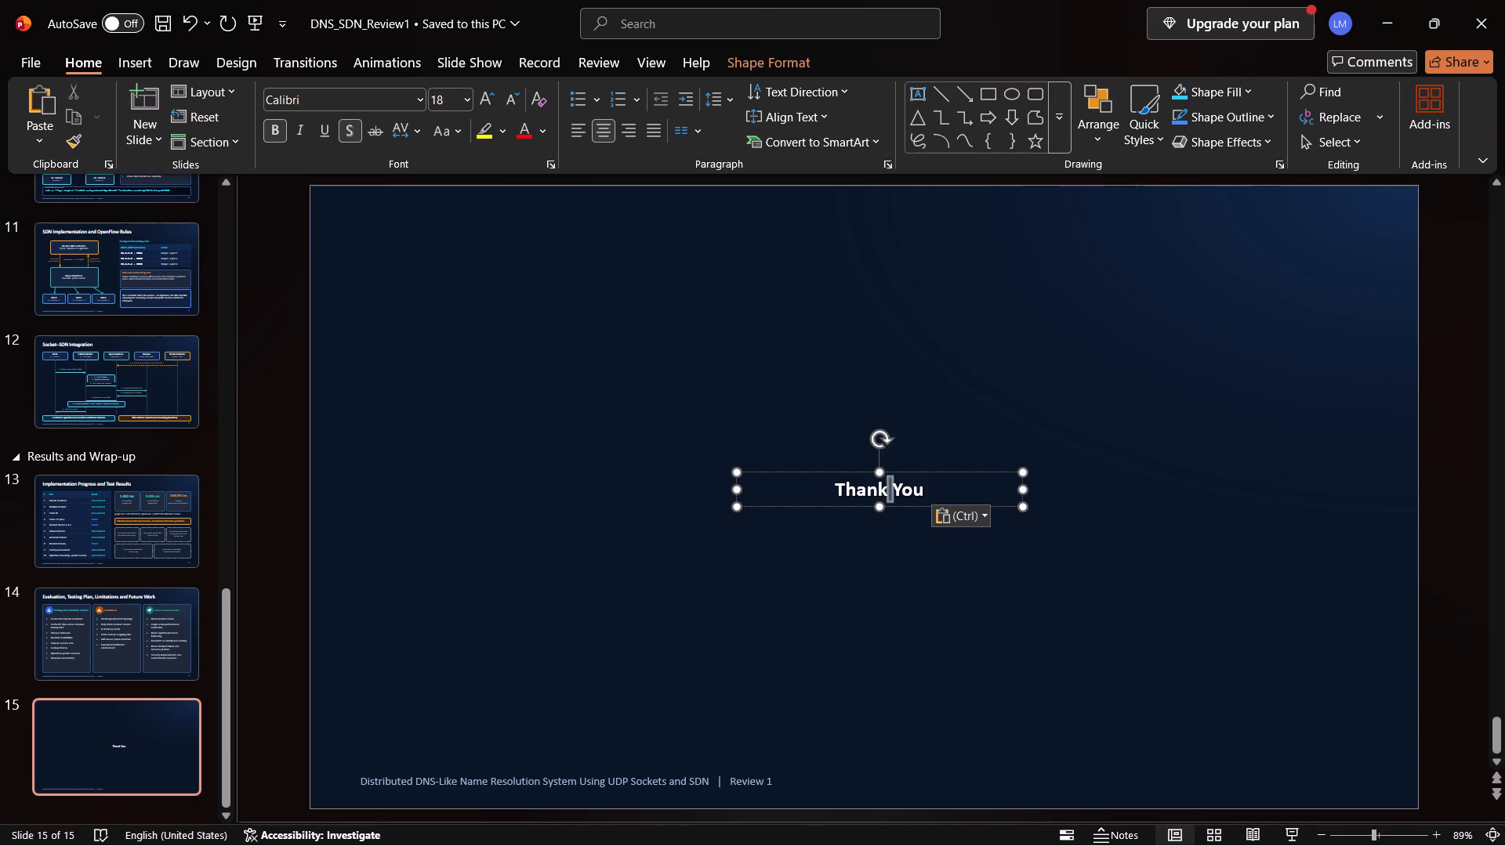
pyautogui.click(895, 483)
pyautogui.moveTo(915, 482); pyautogui.dragTo(922, 489)
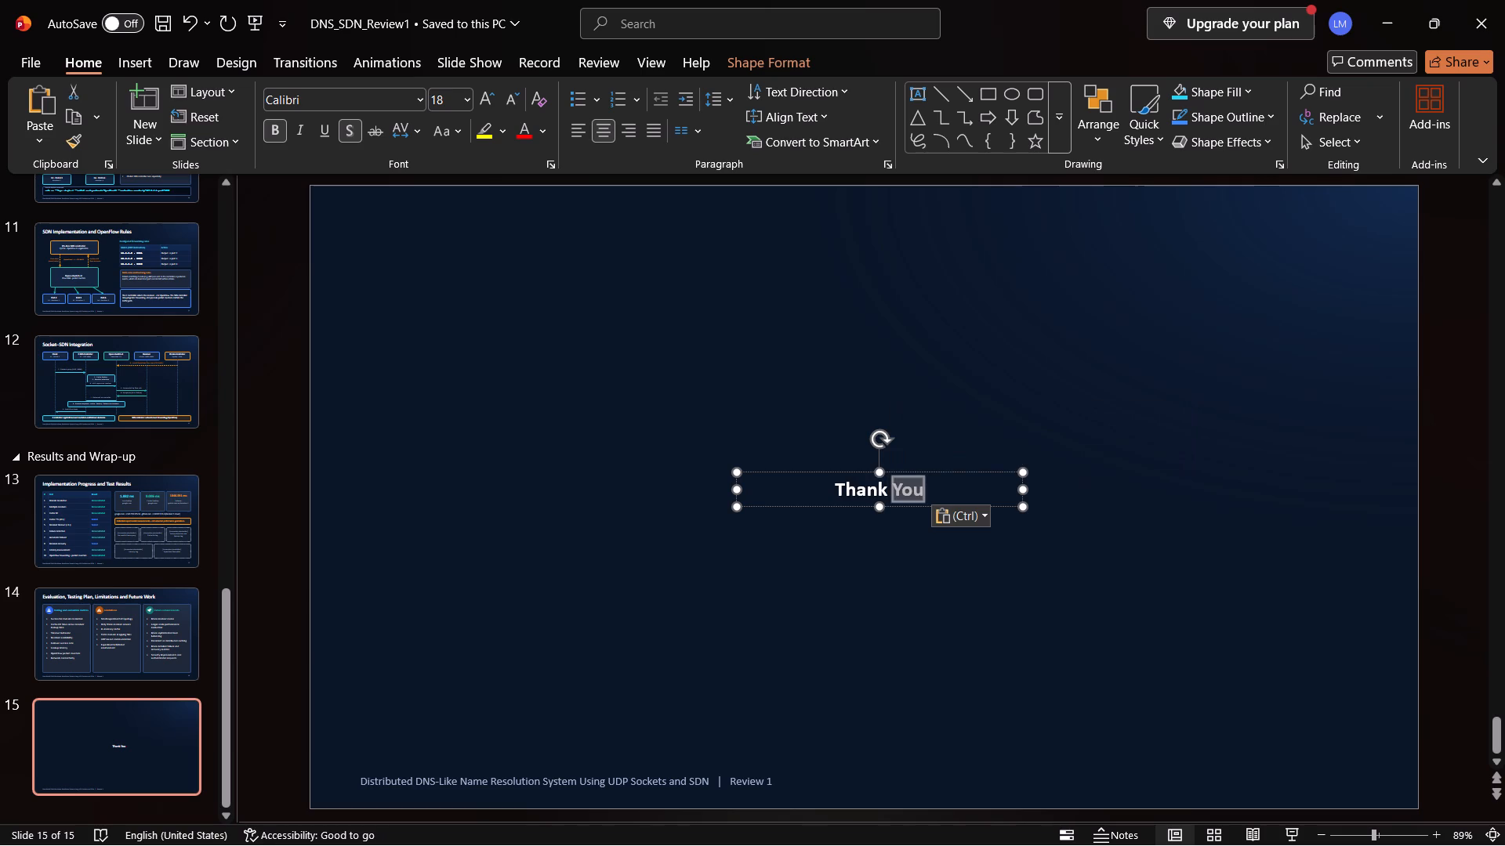
pyautogui.moveTo(922, 489); pyautogui.dragTo(921, 496)
pyautogui.click(921, 496)
pyautogui.moveTo(919, 496); pyautogui.dragTo(843, 498)
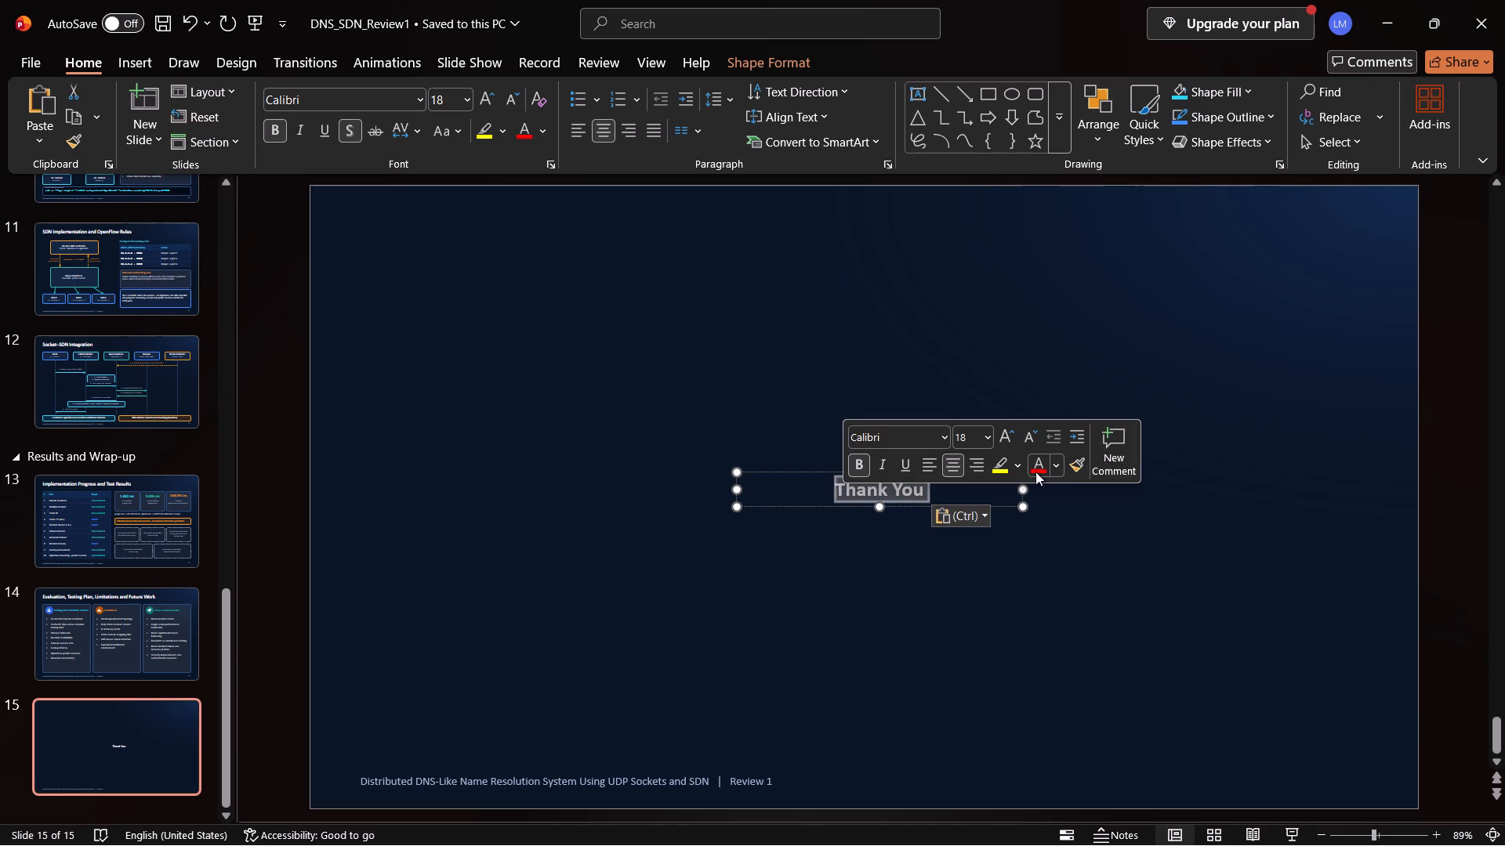
pyautogui.click(987, 432)
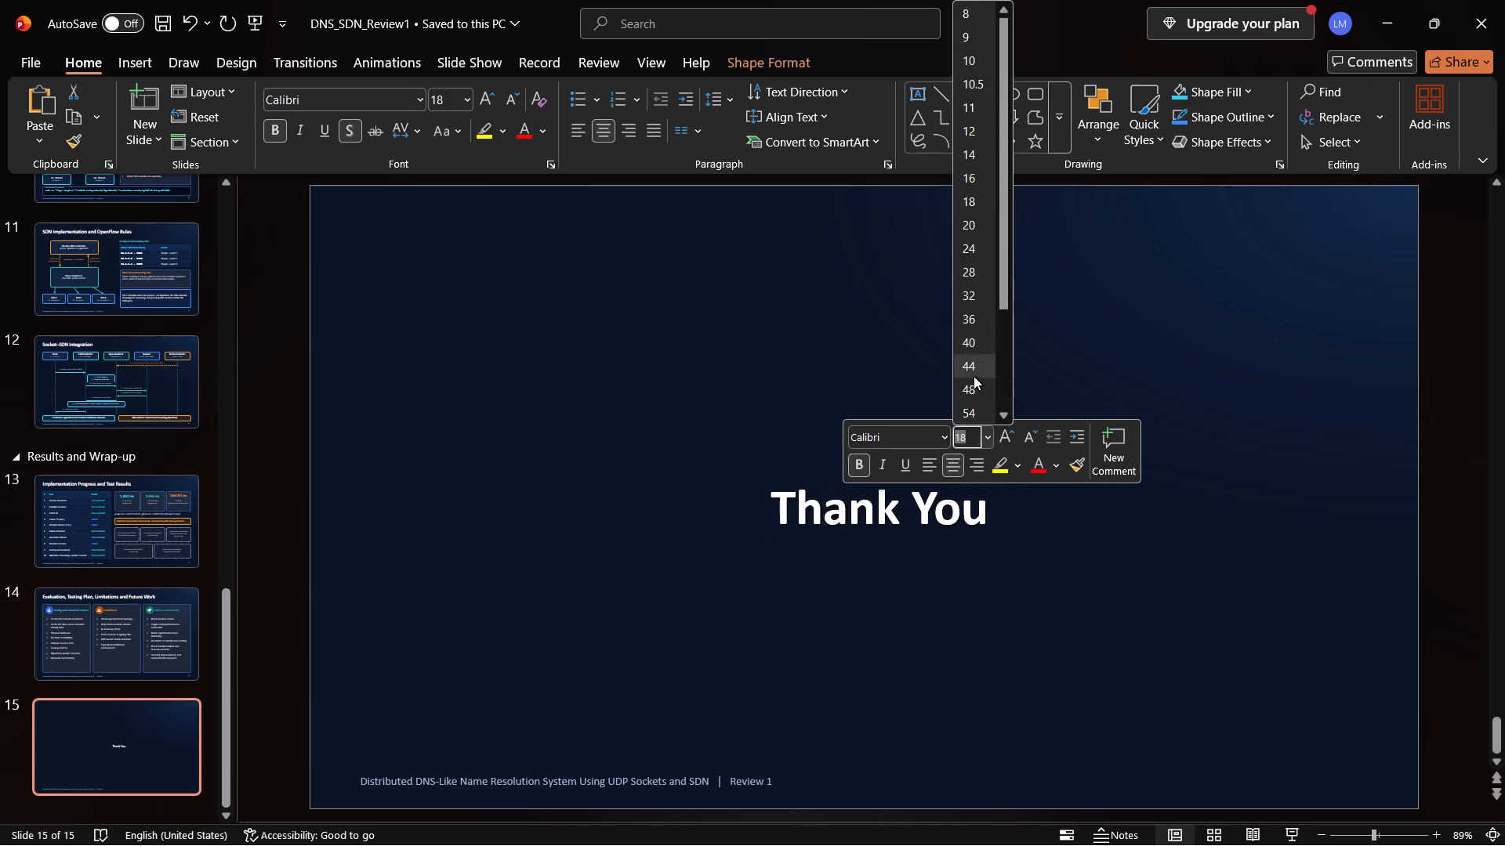
pyautogui.click(965, 419)
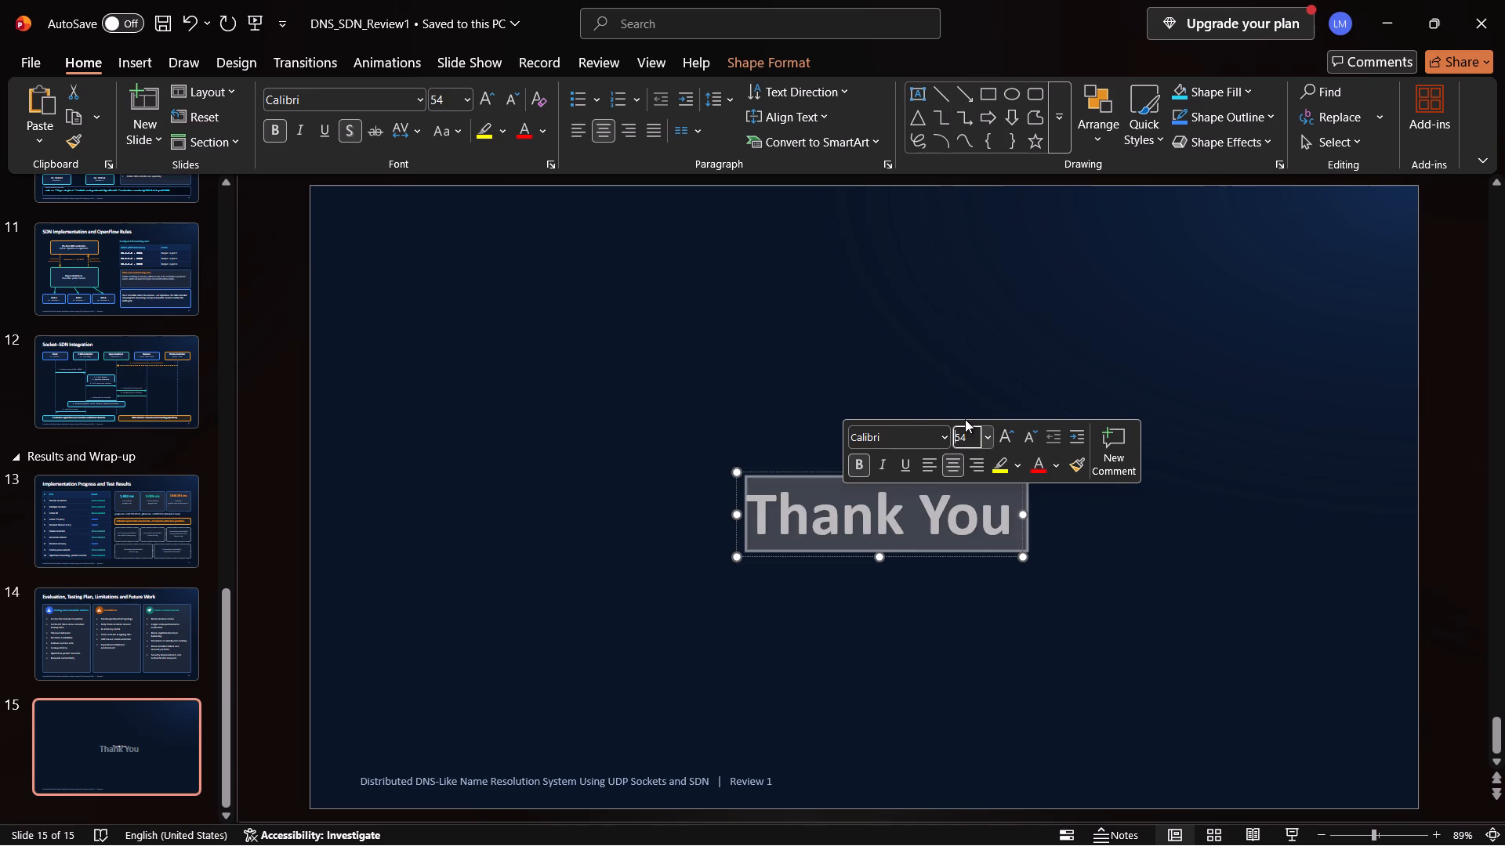
pyautogui.click(908, 528)
pyautogui.click(908, 528)
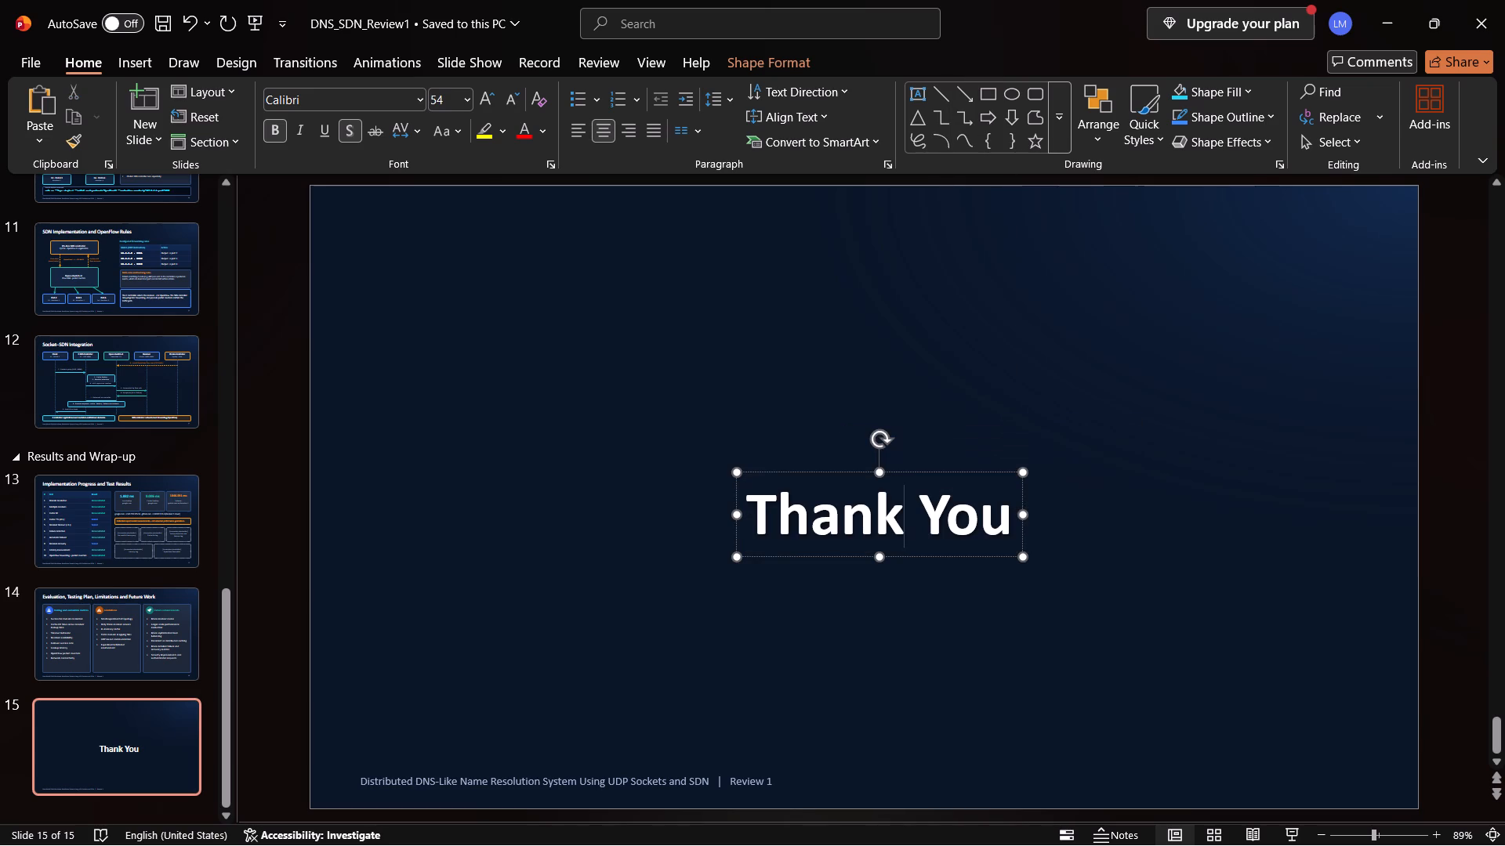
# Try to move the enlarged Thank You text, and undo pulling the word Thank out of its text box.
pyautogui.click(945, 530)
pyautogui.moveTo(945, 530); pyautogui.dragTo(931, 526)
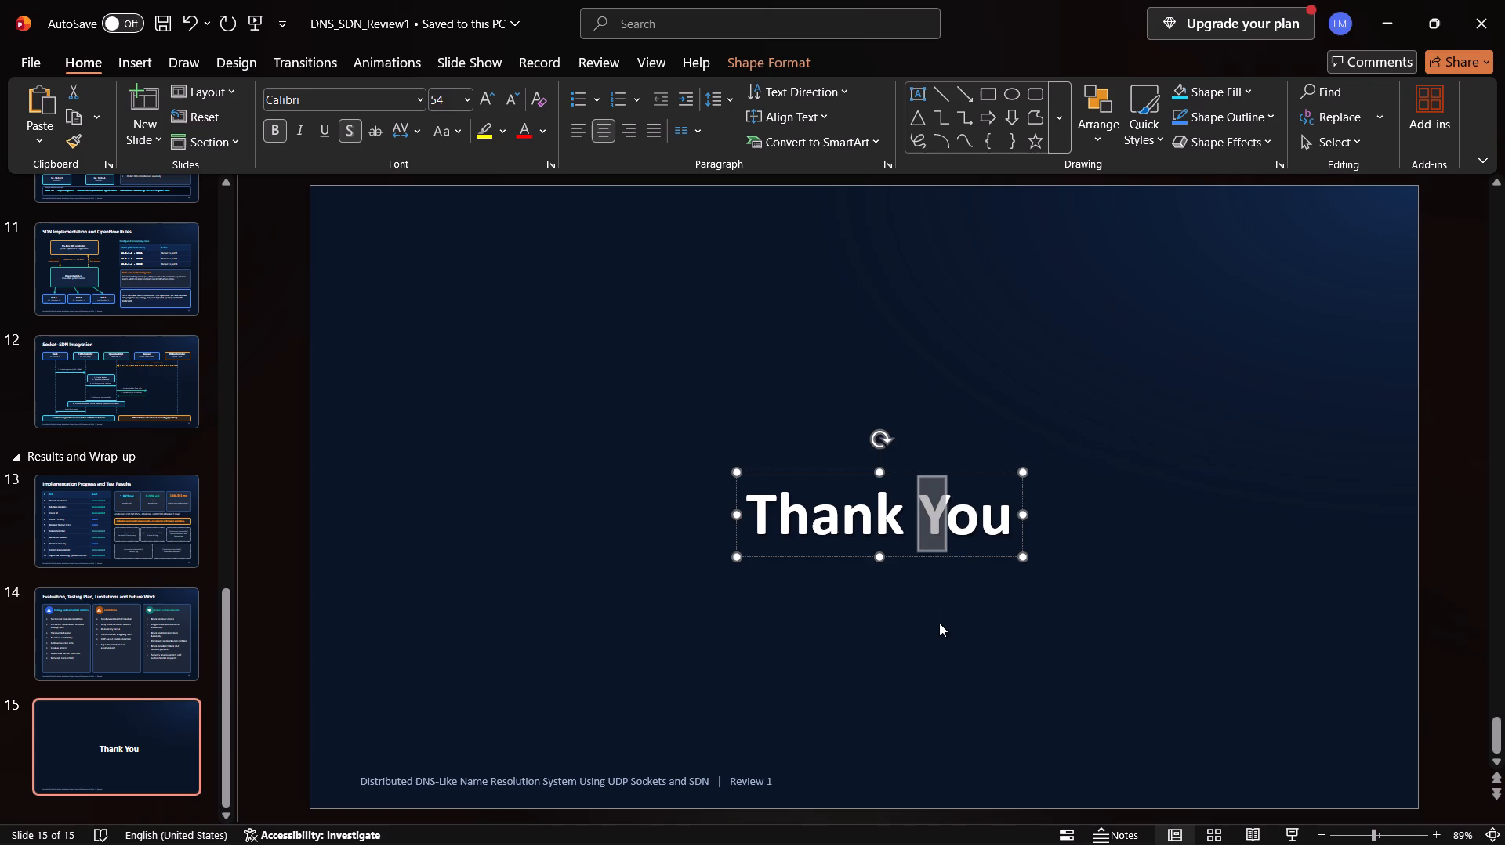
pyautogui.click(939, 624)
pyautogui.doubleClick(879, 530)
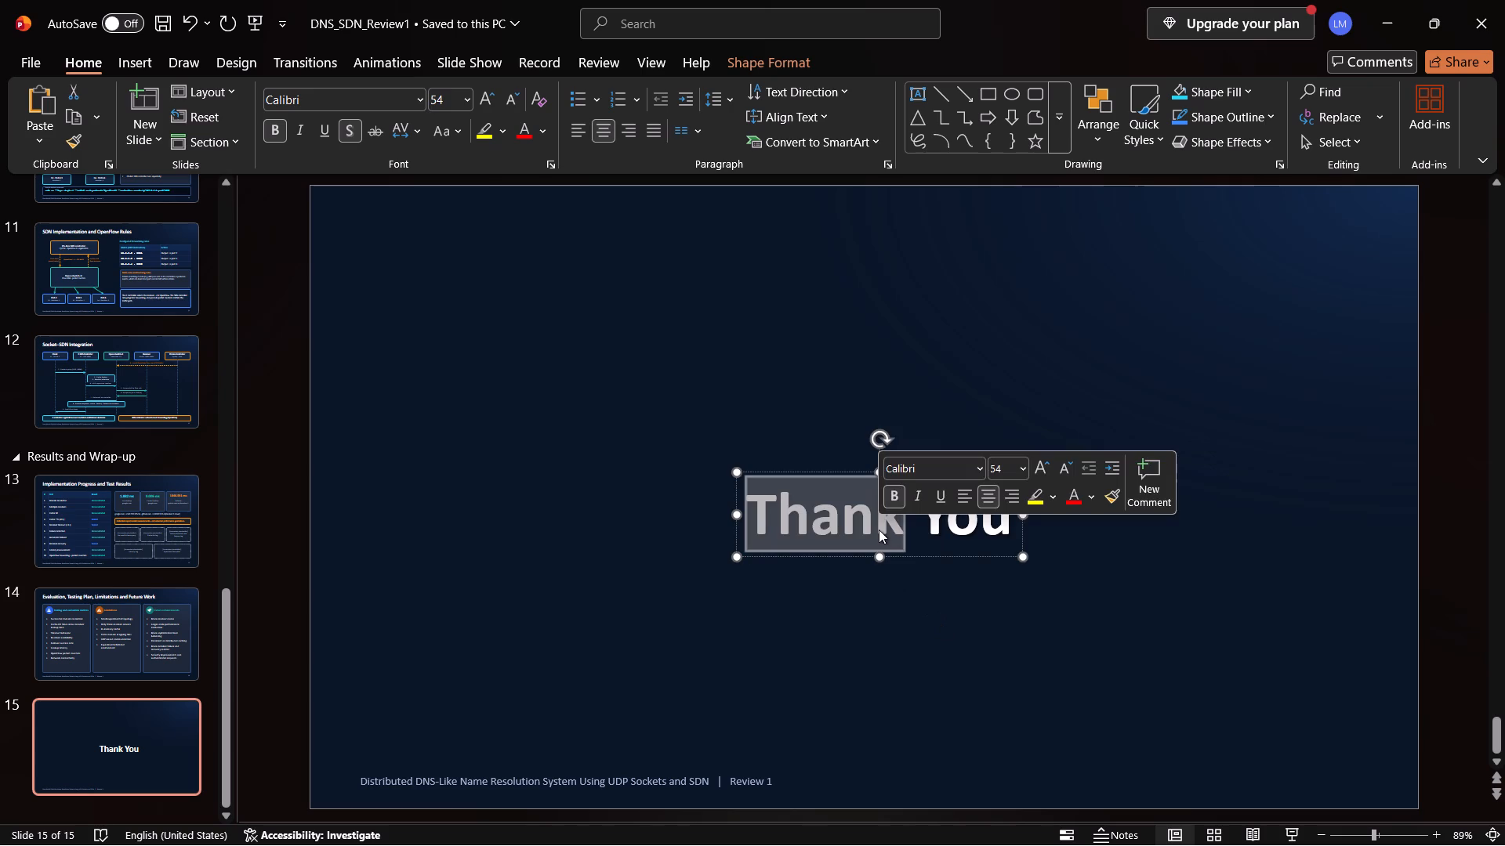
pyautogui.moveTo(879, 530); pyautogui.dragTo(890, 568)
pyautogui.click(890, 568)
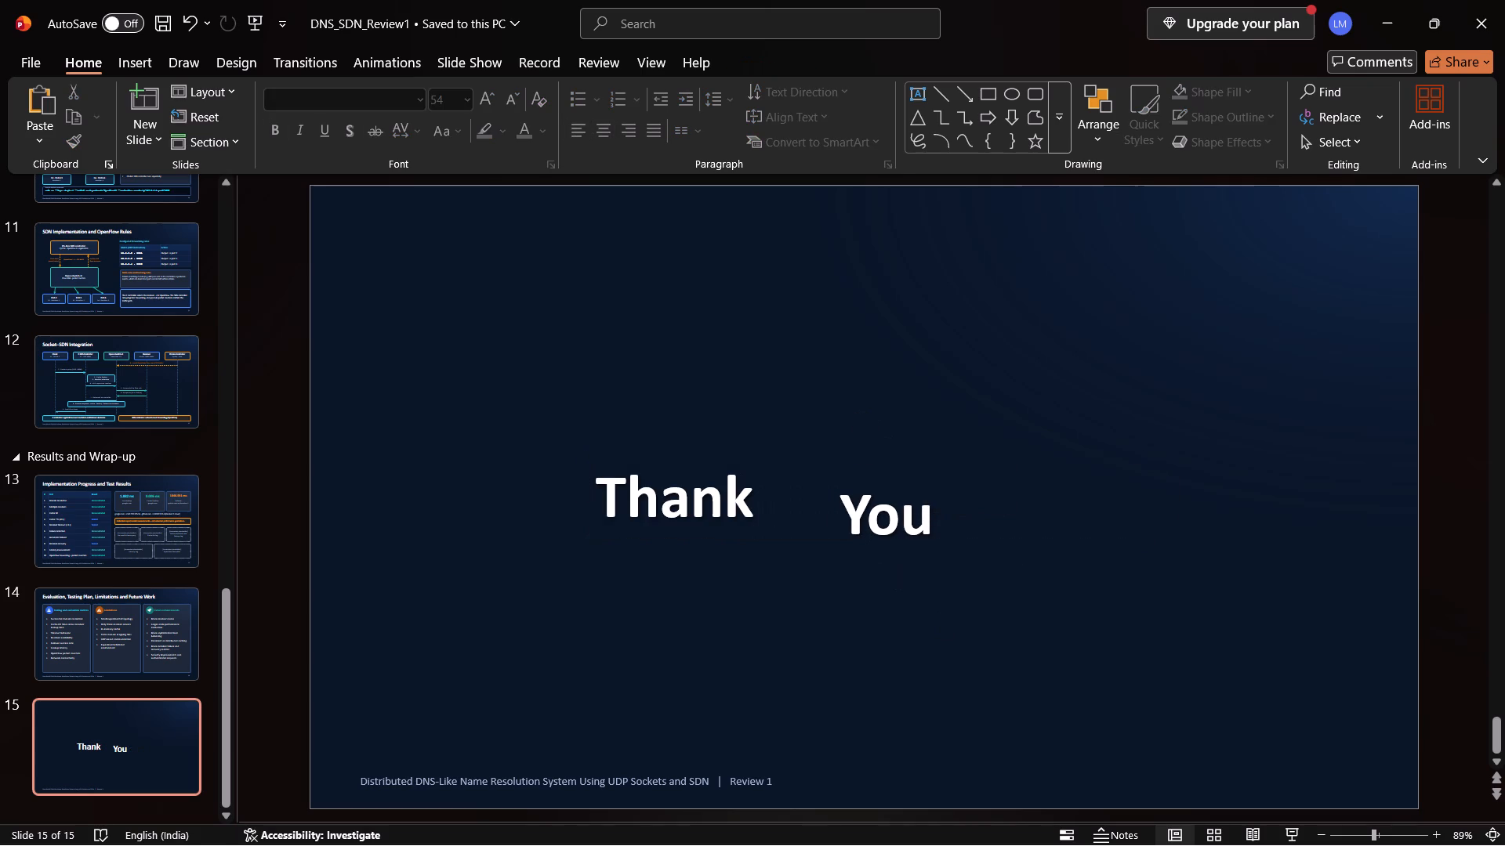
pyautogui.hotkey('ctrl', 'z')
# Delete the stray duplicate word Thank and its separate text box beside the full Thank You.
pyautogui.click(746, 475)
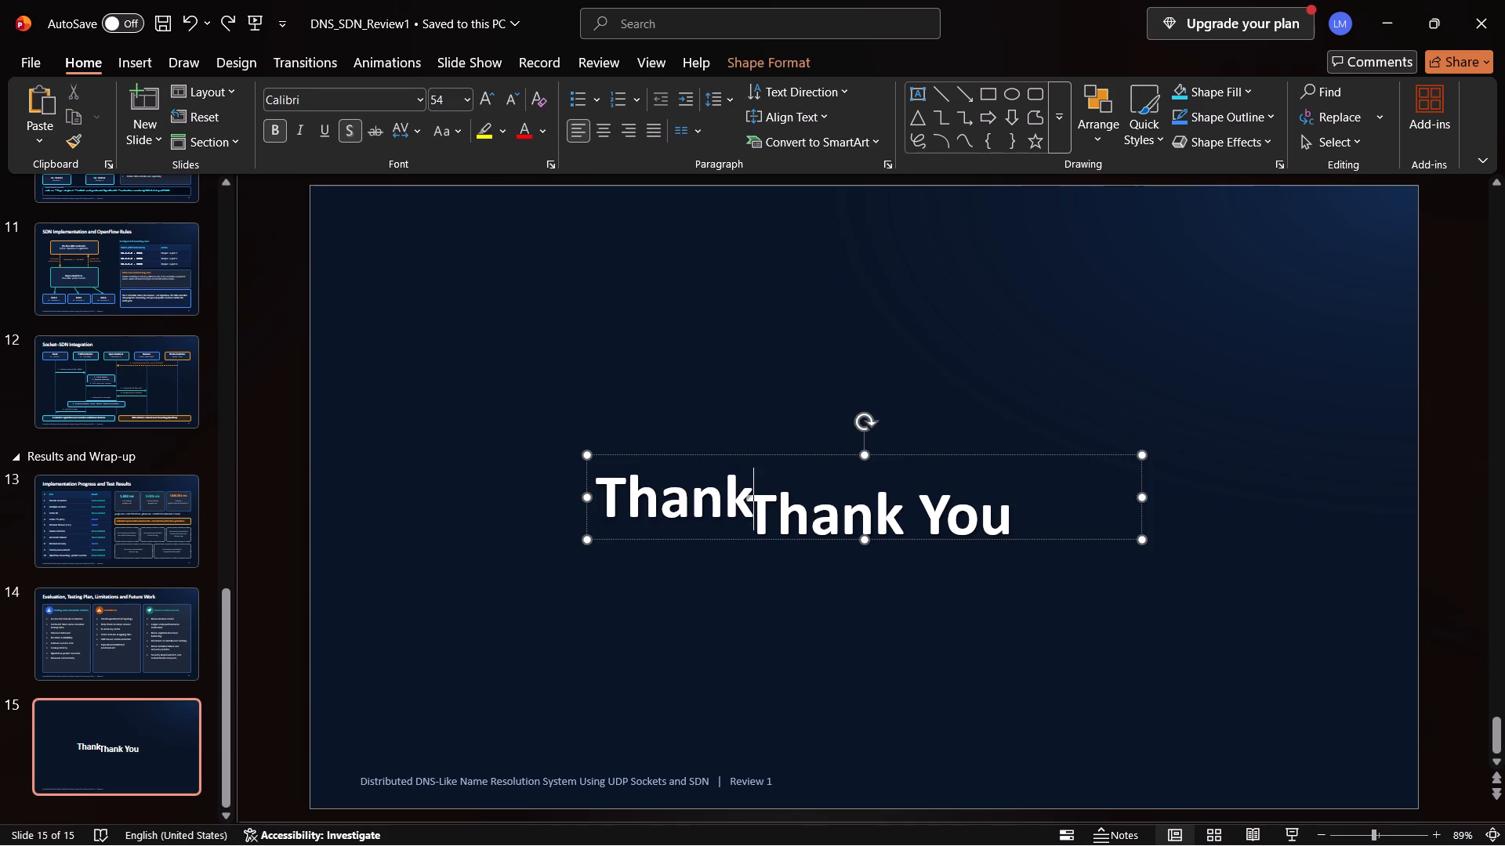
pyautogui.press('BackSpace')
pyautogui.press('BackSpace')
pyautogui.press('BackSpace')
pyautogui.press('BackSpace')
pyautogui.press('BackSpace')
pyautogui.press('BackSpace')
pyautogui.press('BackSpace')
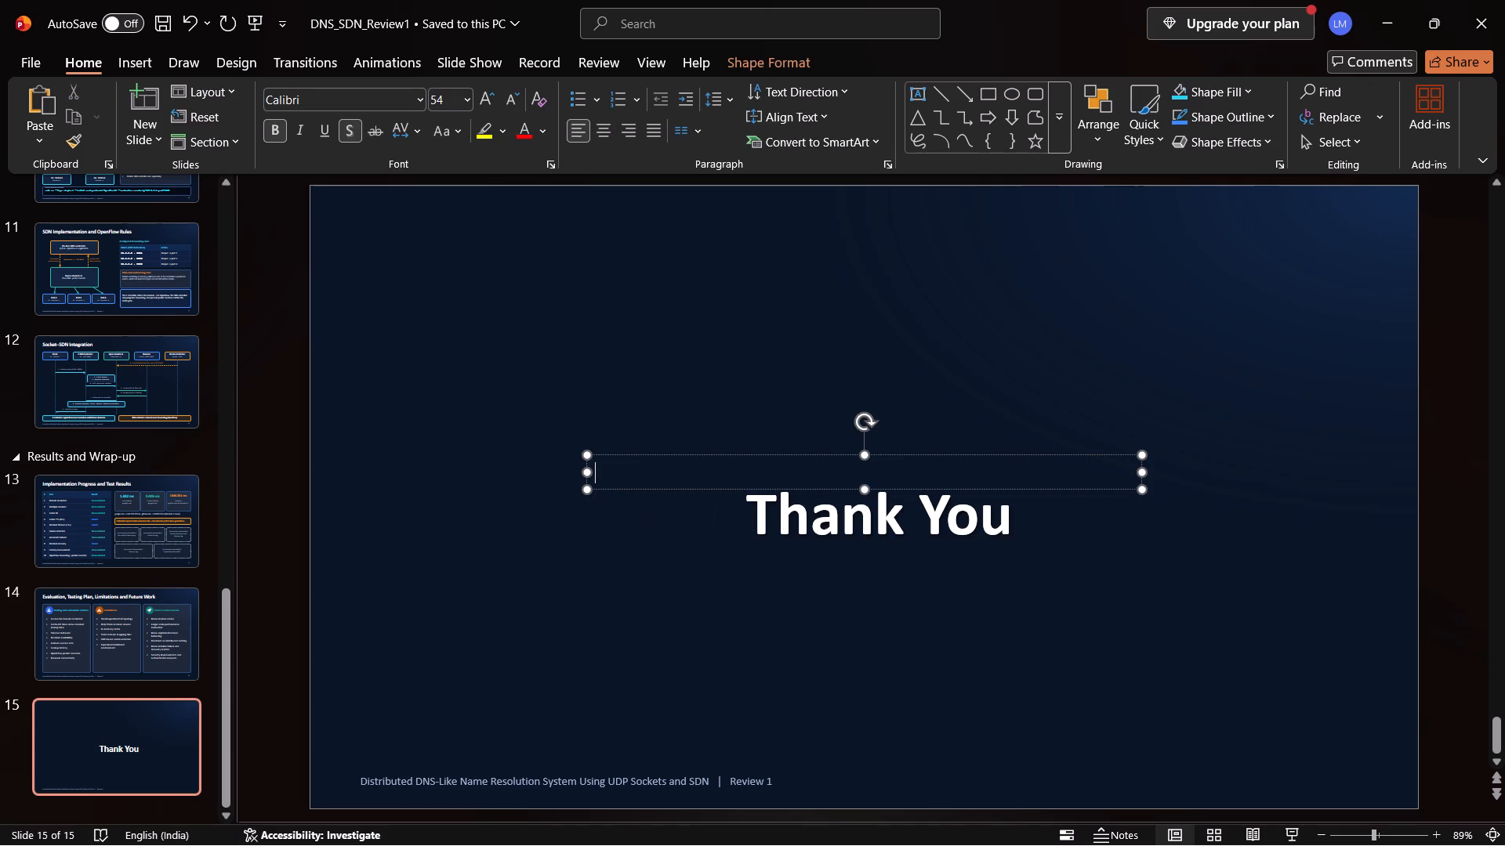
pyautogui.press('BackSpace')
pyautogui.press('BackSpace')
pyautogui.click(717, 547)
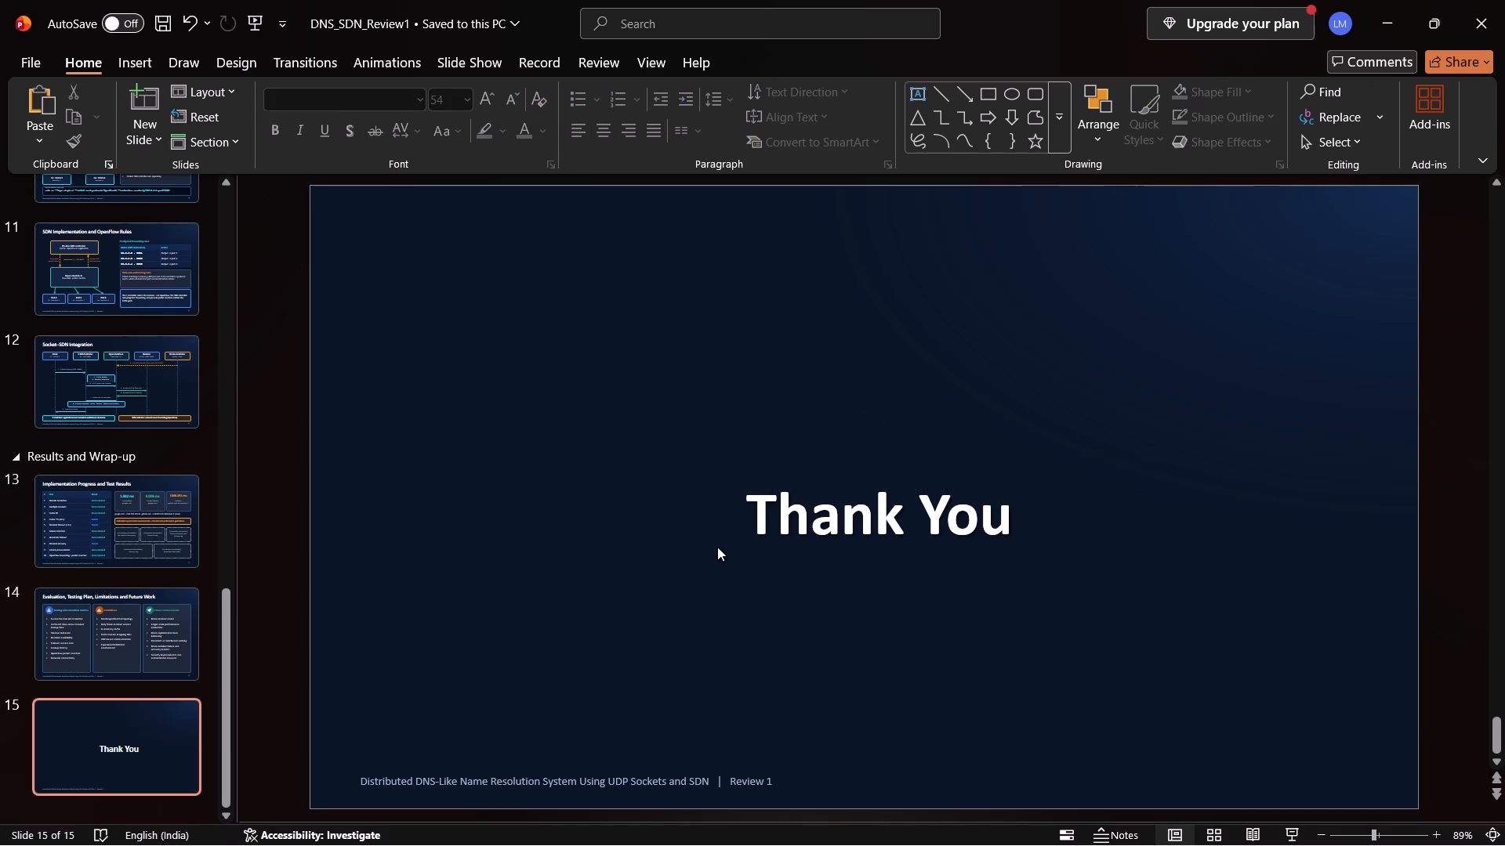
# Move the Thank You text box so it is centred horizontally and vertically on the closing slide.
pyautogui.click(832, 519)
pyautogui.click(857, 471)
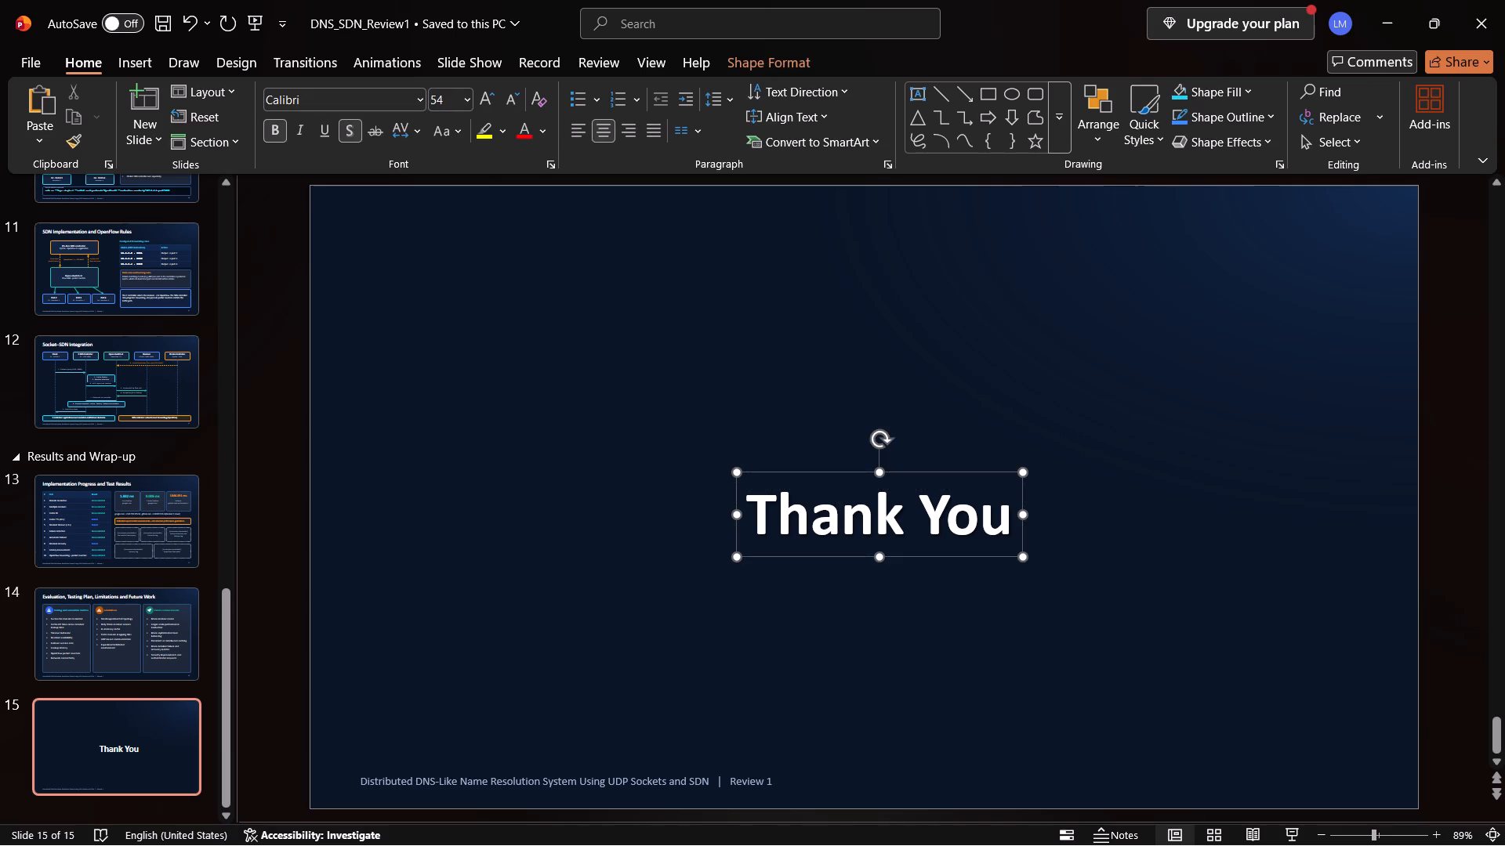
pyautogui.moveTo(857, 471); pyautogui.dragTo(843, 463)
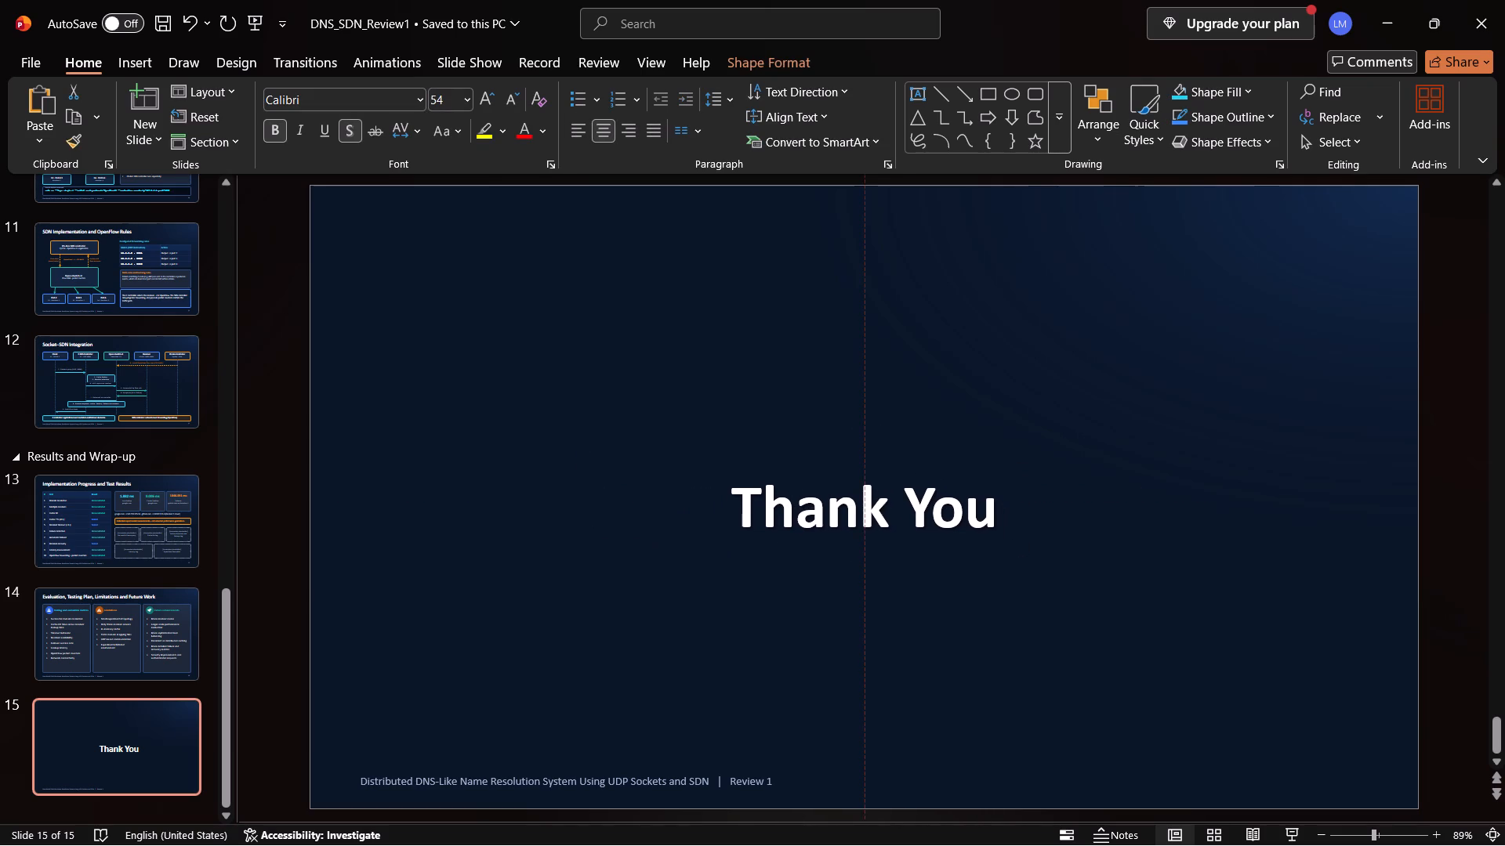
pyautogui.moveTo(843, 463); pyautogui.dragTo(839, 468)
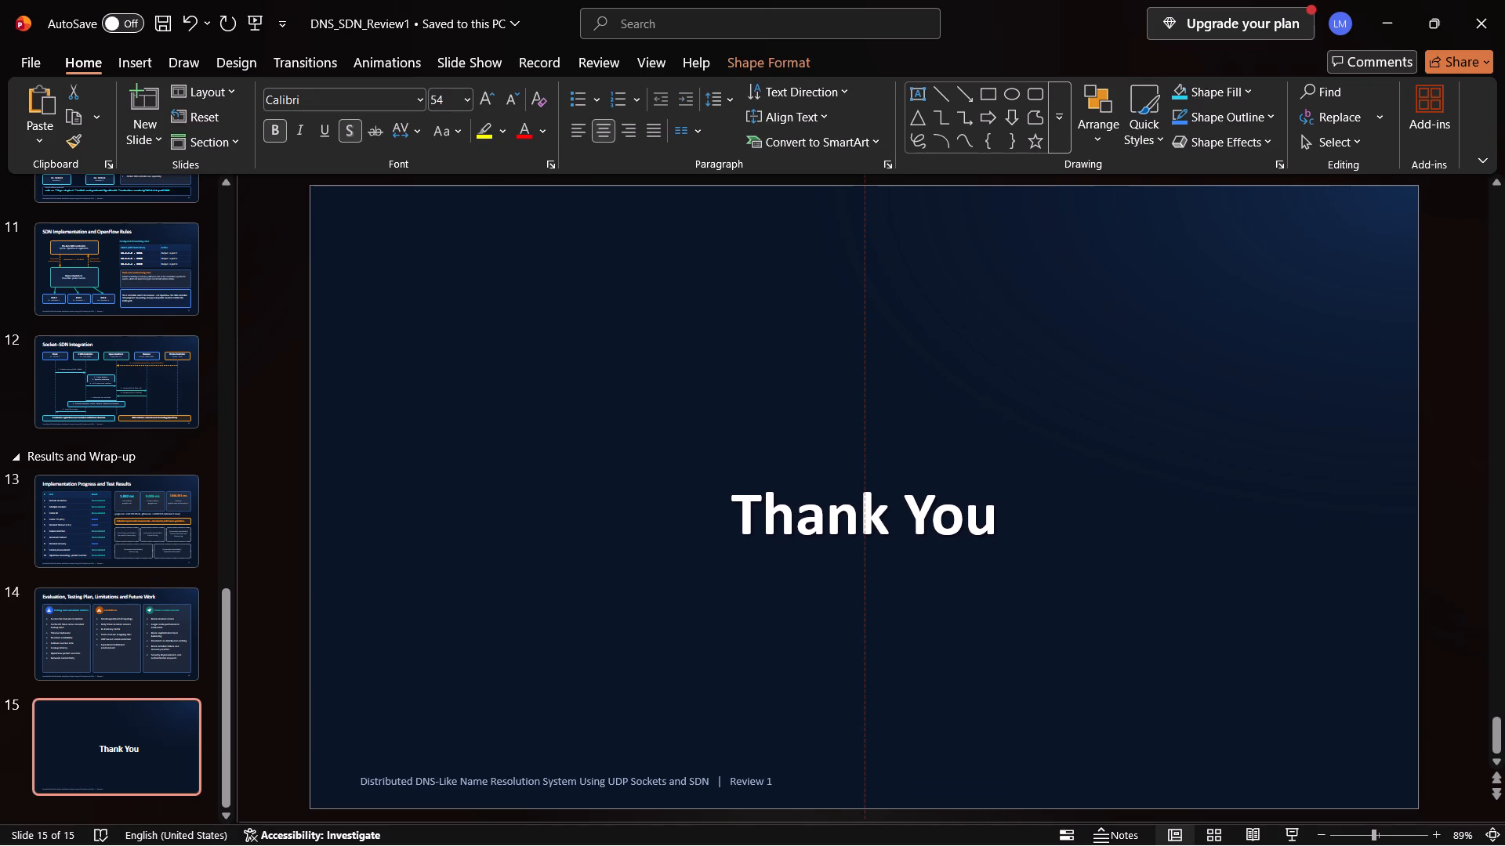
pyautogui.moveTo(839, 468); pyautogui.dragTo(837, 454)
pyautogui.click(837, 454)
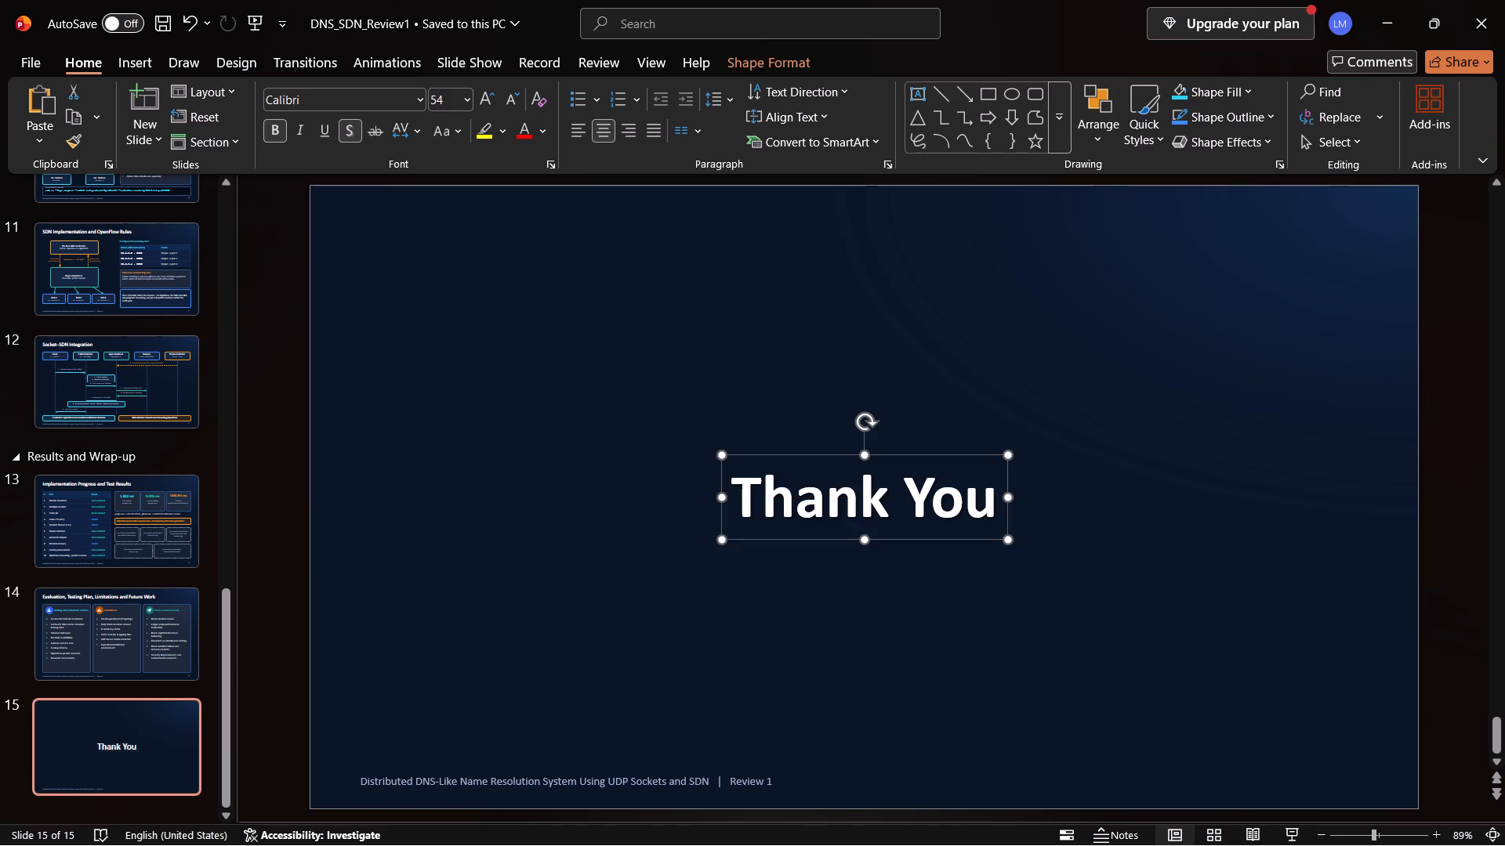
pyautogui.click(749, 345)
# On the Abstract slide, insert the letter P before "system" in the first sentence of the second paragraph.
pyautogui.scroll(1, 749, 345)
pyautogui.scroll(-5, 749, 345)
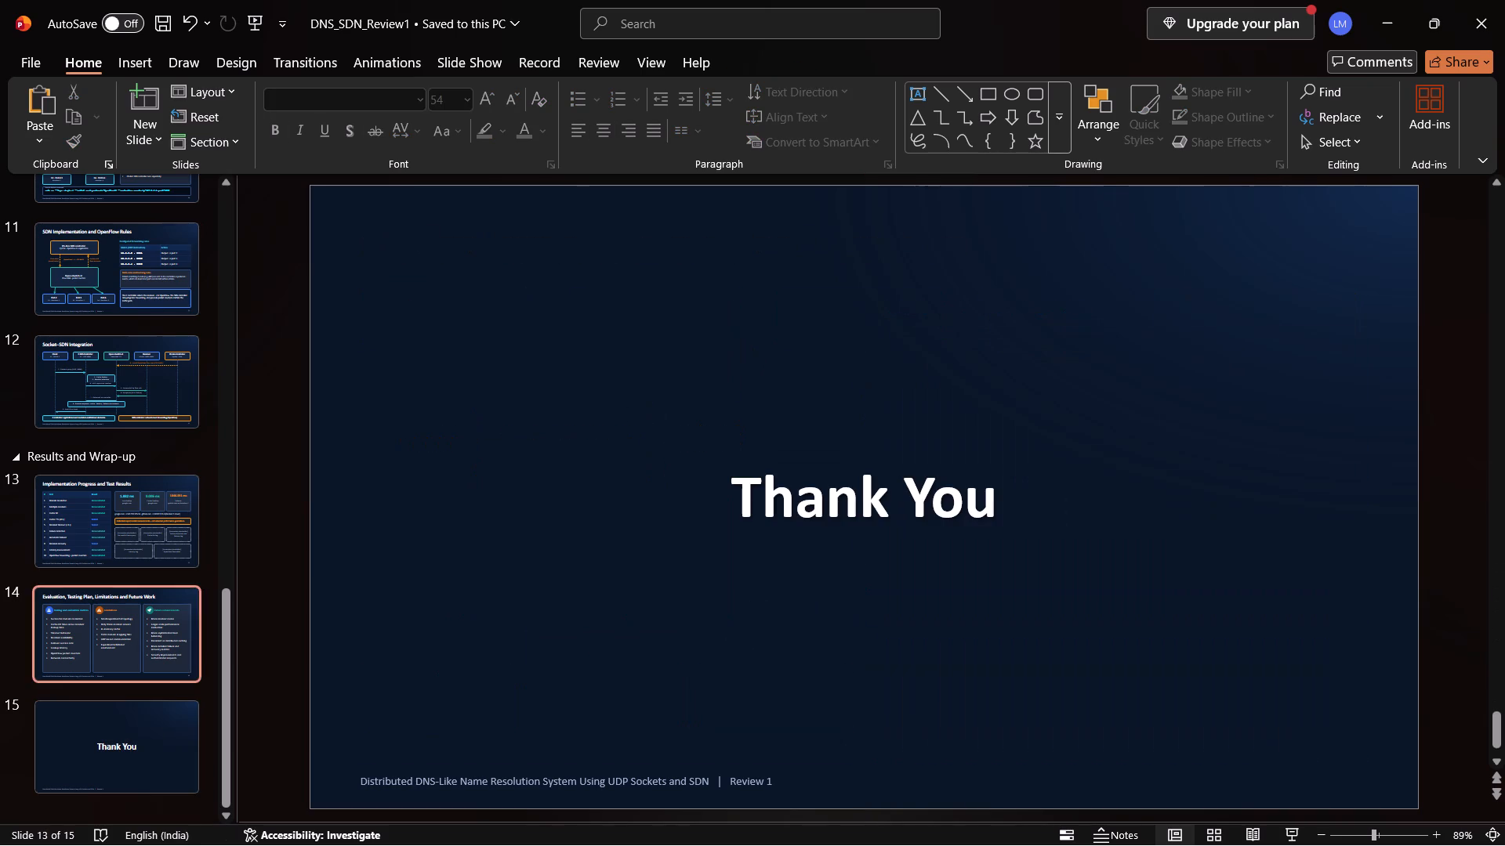
pyautogui.scroll(-7, 749, 345)
pyautogui.scroll(12, 749, 345)
pyautogui.scroll(10, 749, 345)
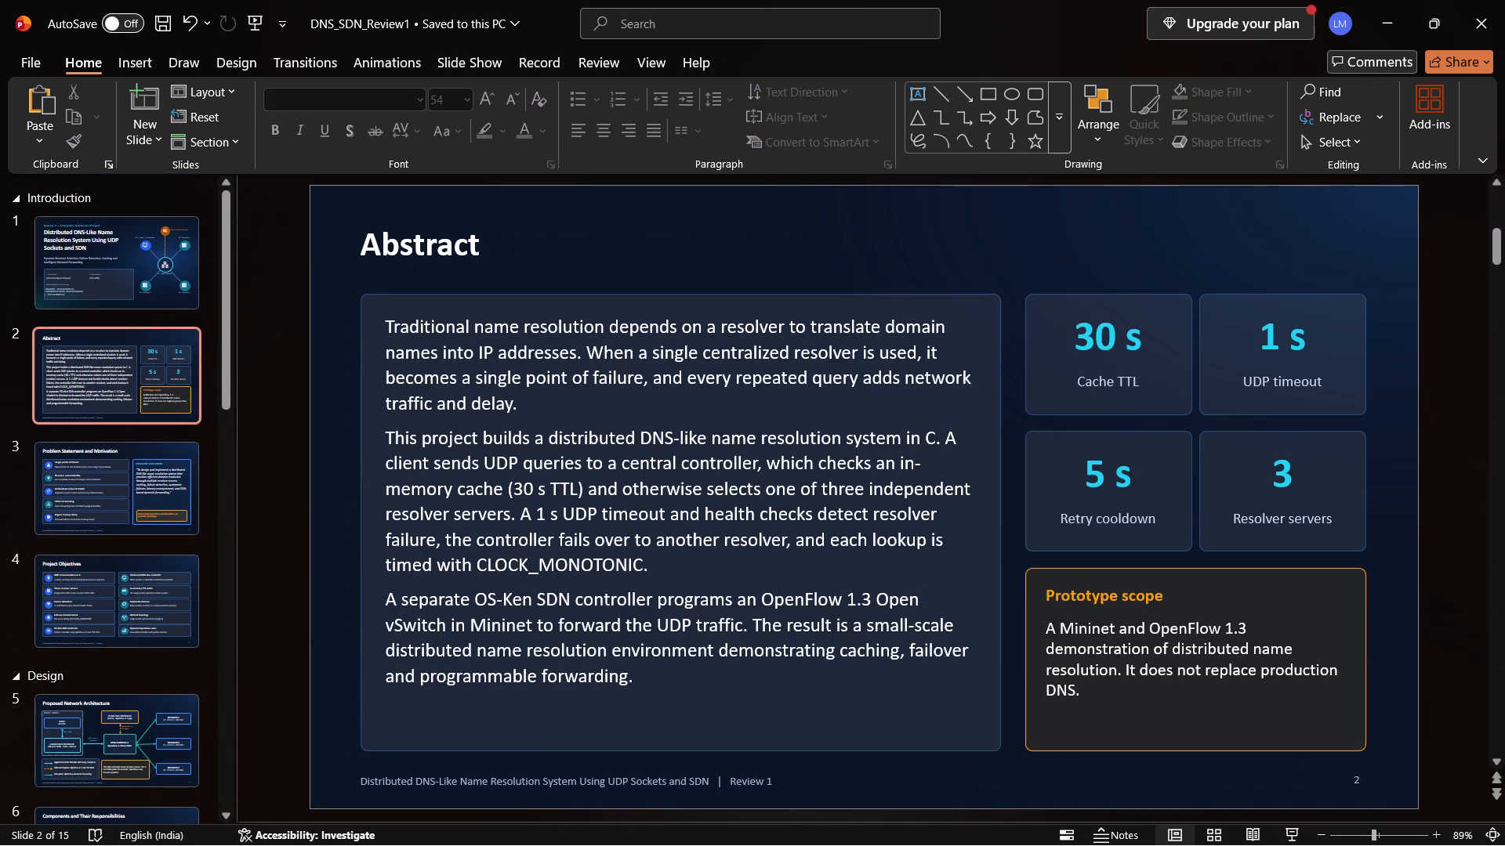
pyautogui.click(849, 450)
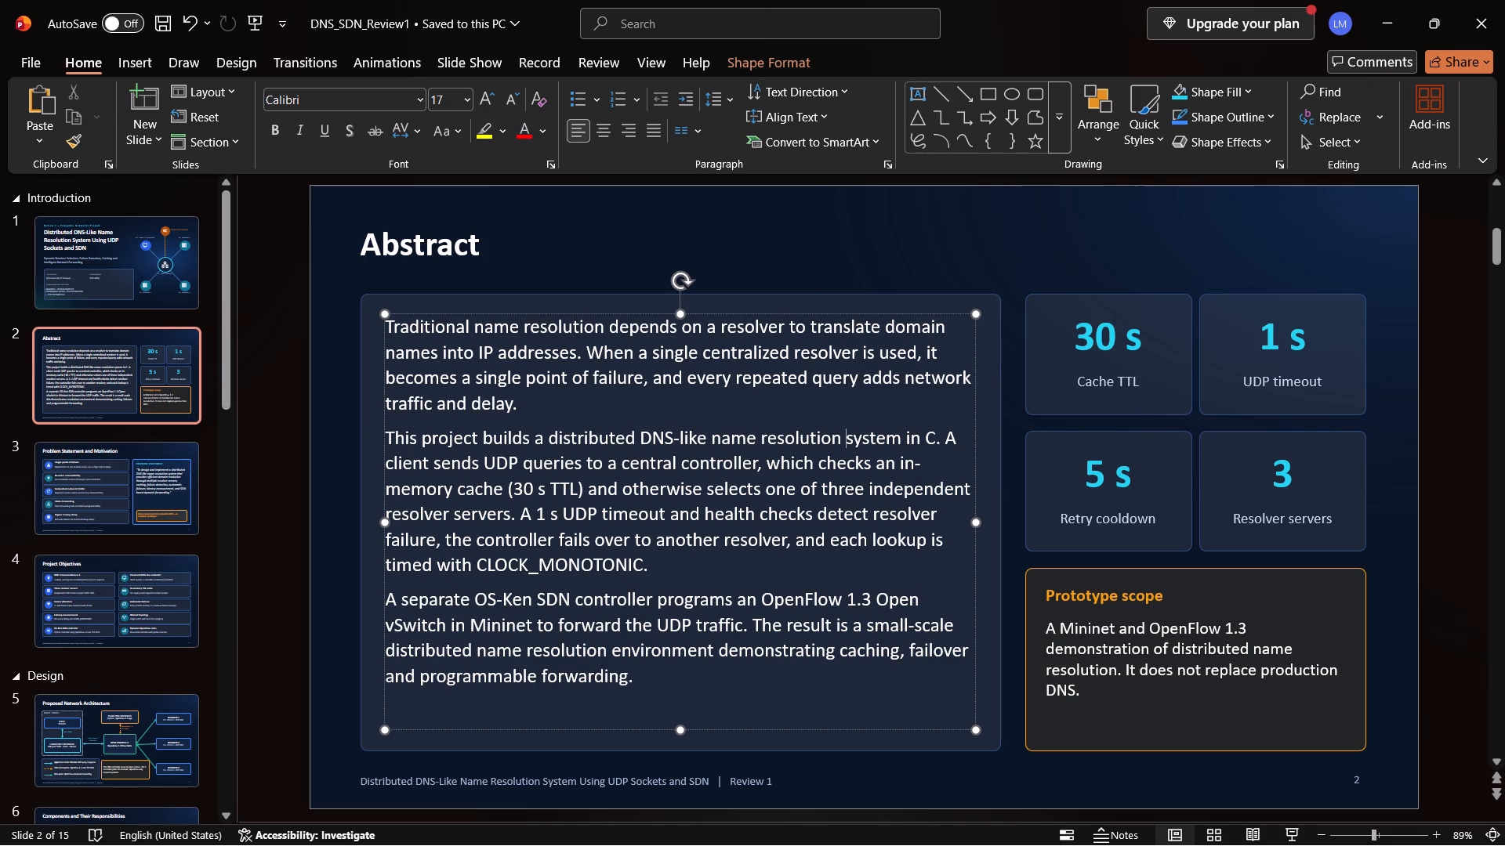
pyautogui.press('p')
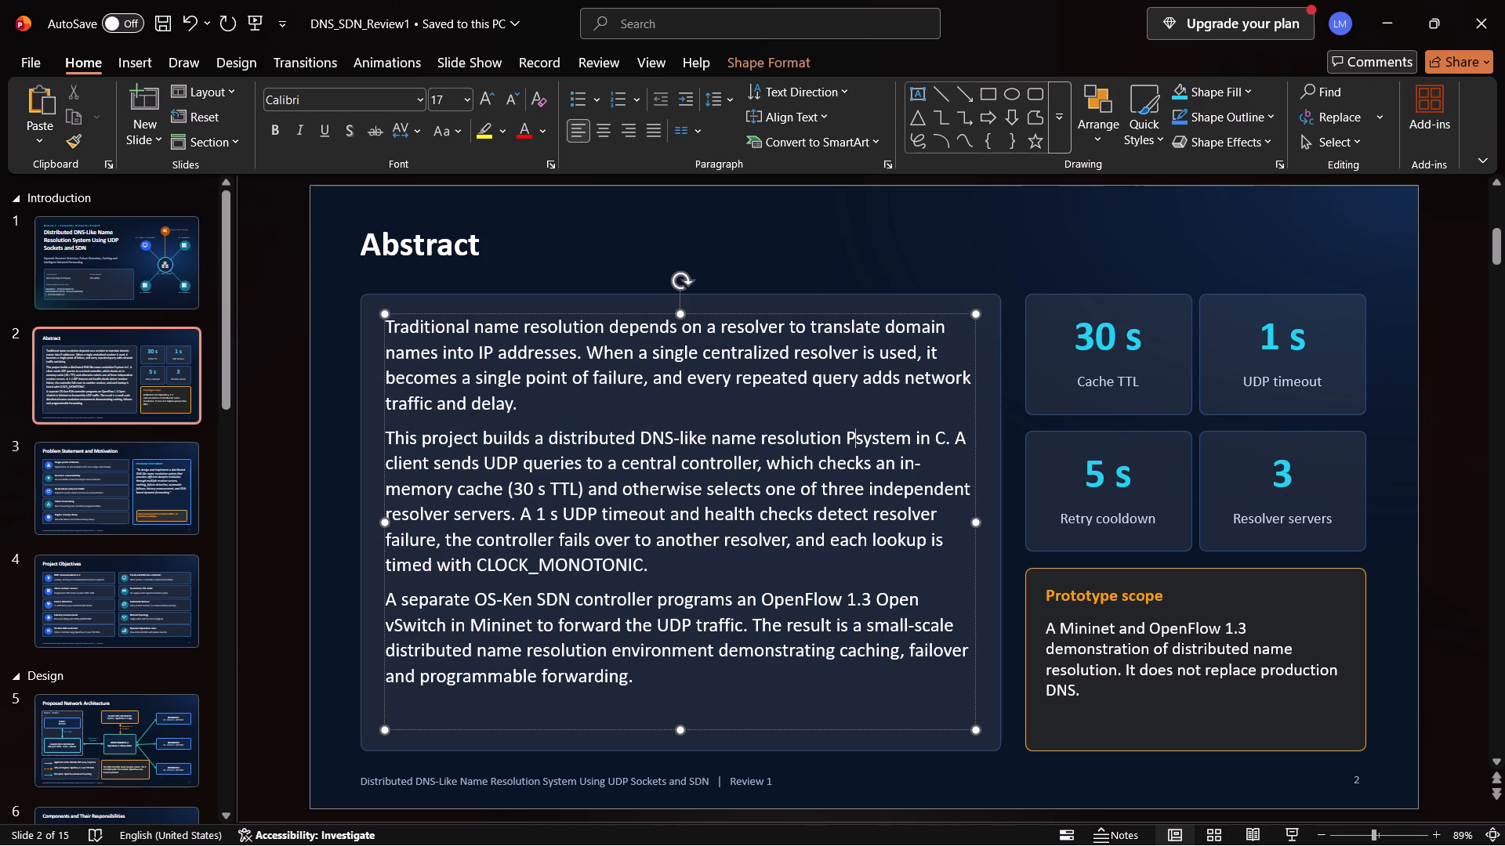
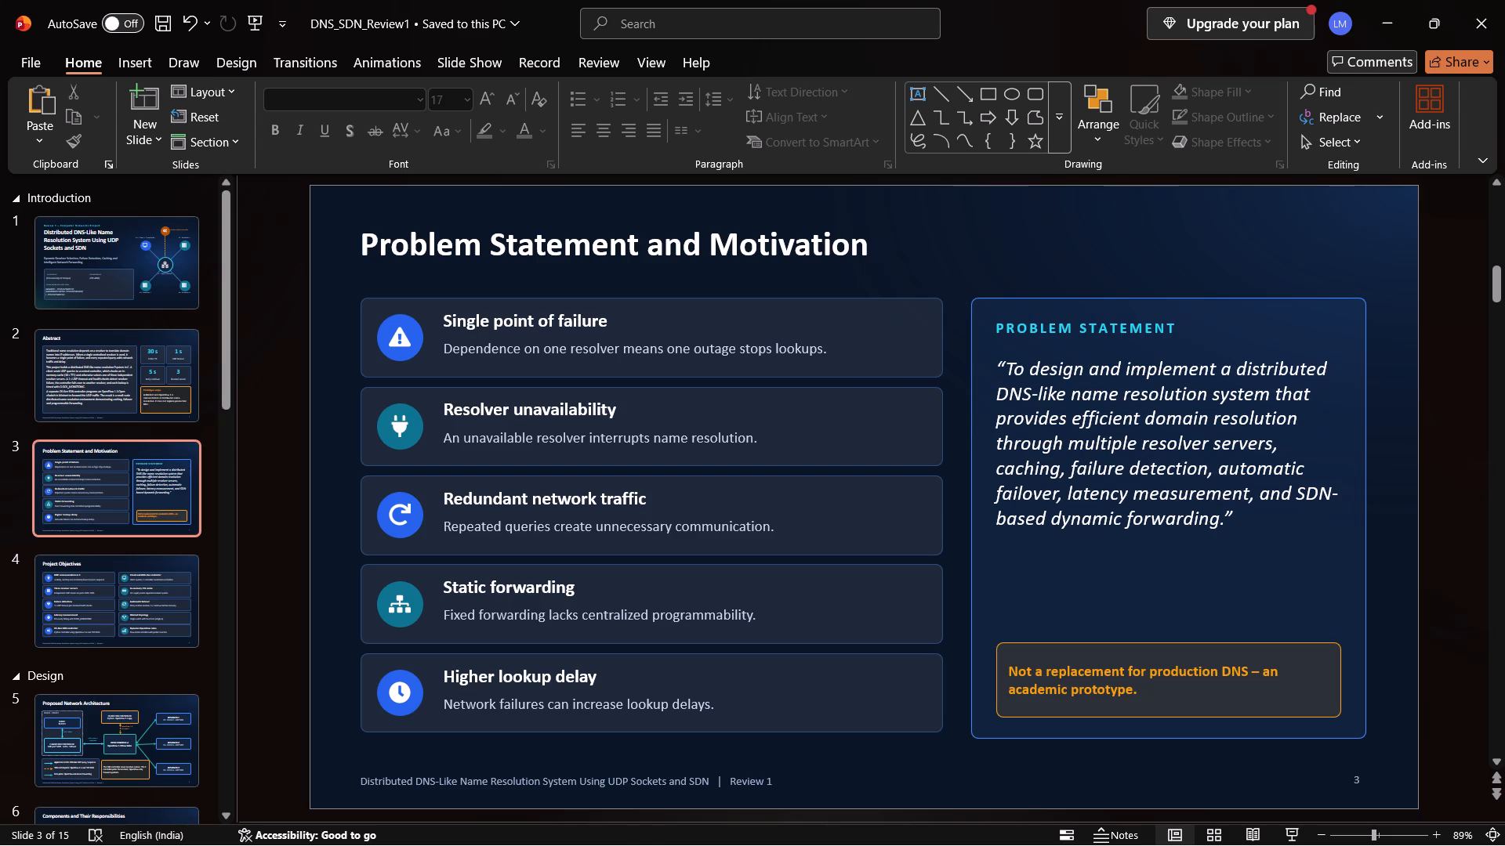
# Review the whole deck from Problem Statement and Motivation through the closing Thank You slide and back to the title slide.
pyautogui.scroll(-4, 515, 446)
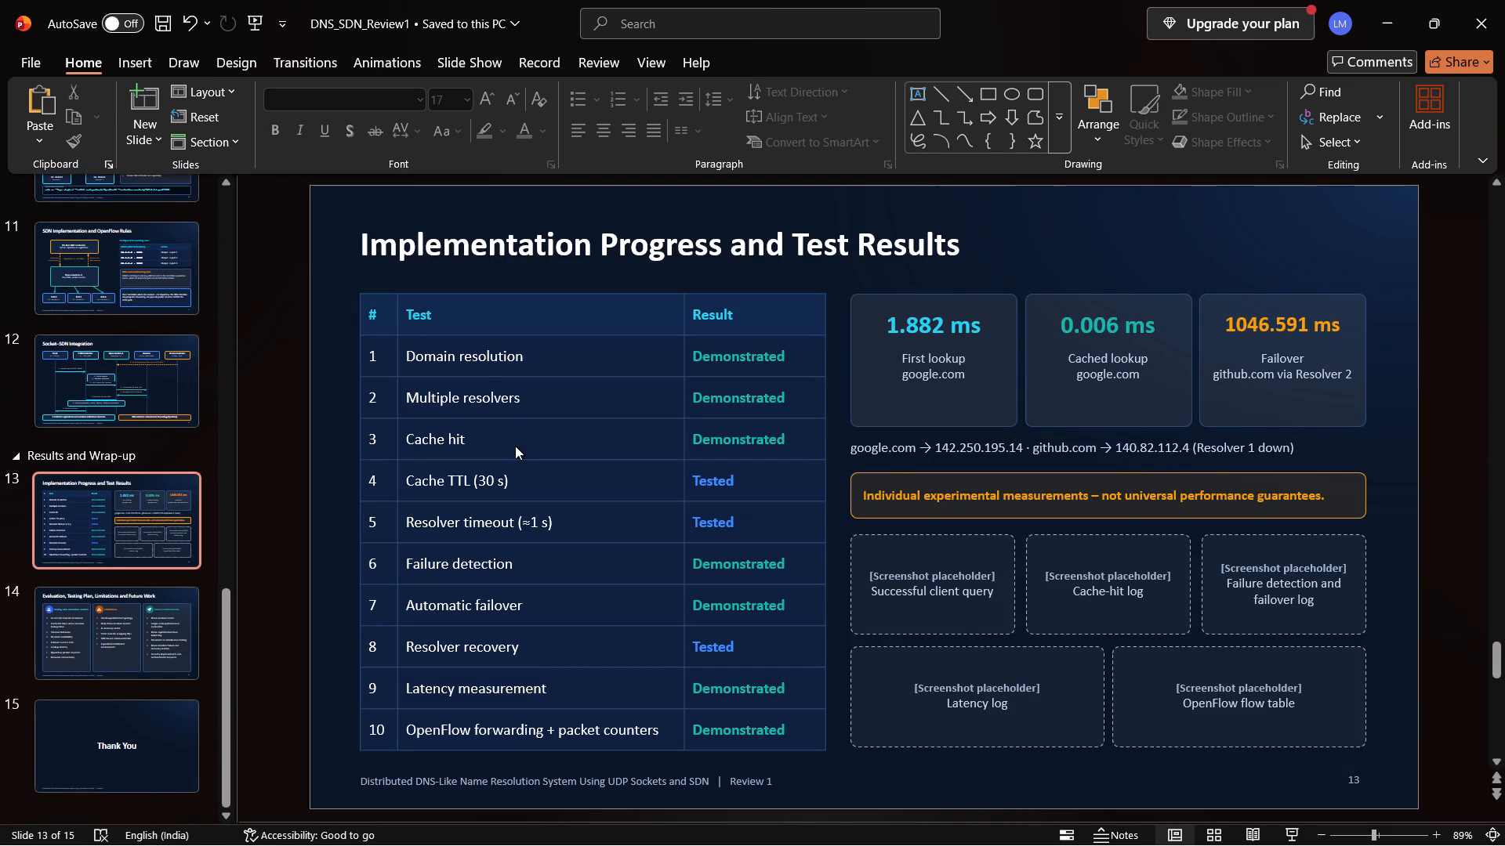
pyautogui.scroll(-5, 515, 446)
pyautogui.scroll(5, 515, 446)
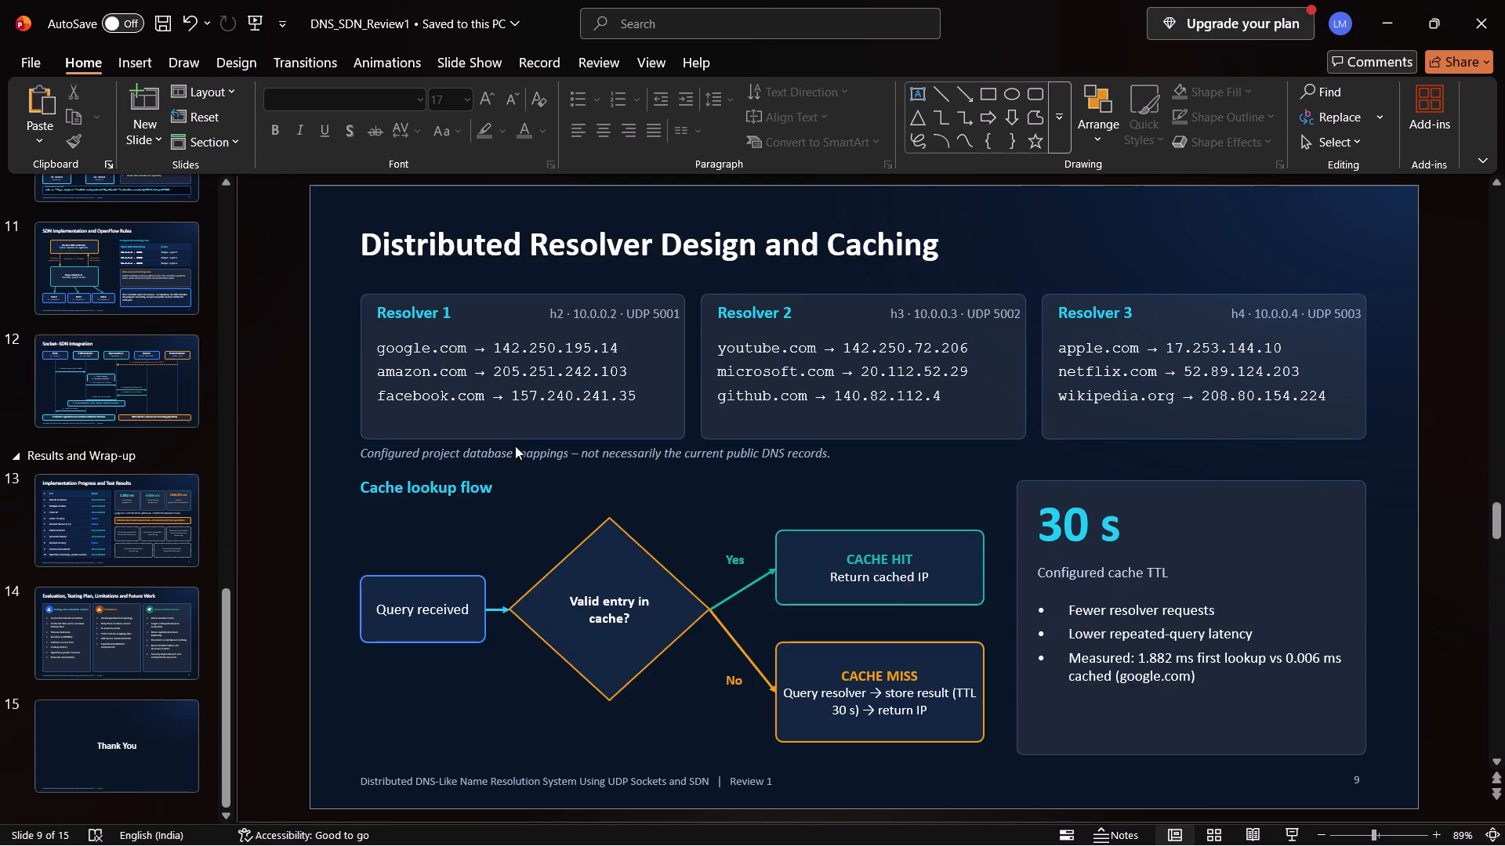
pyautogui.scroll(6, 515, 446)
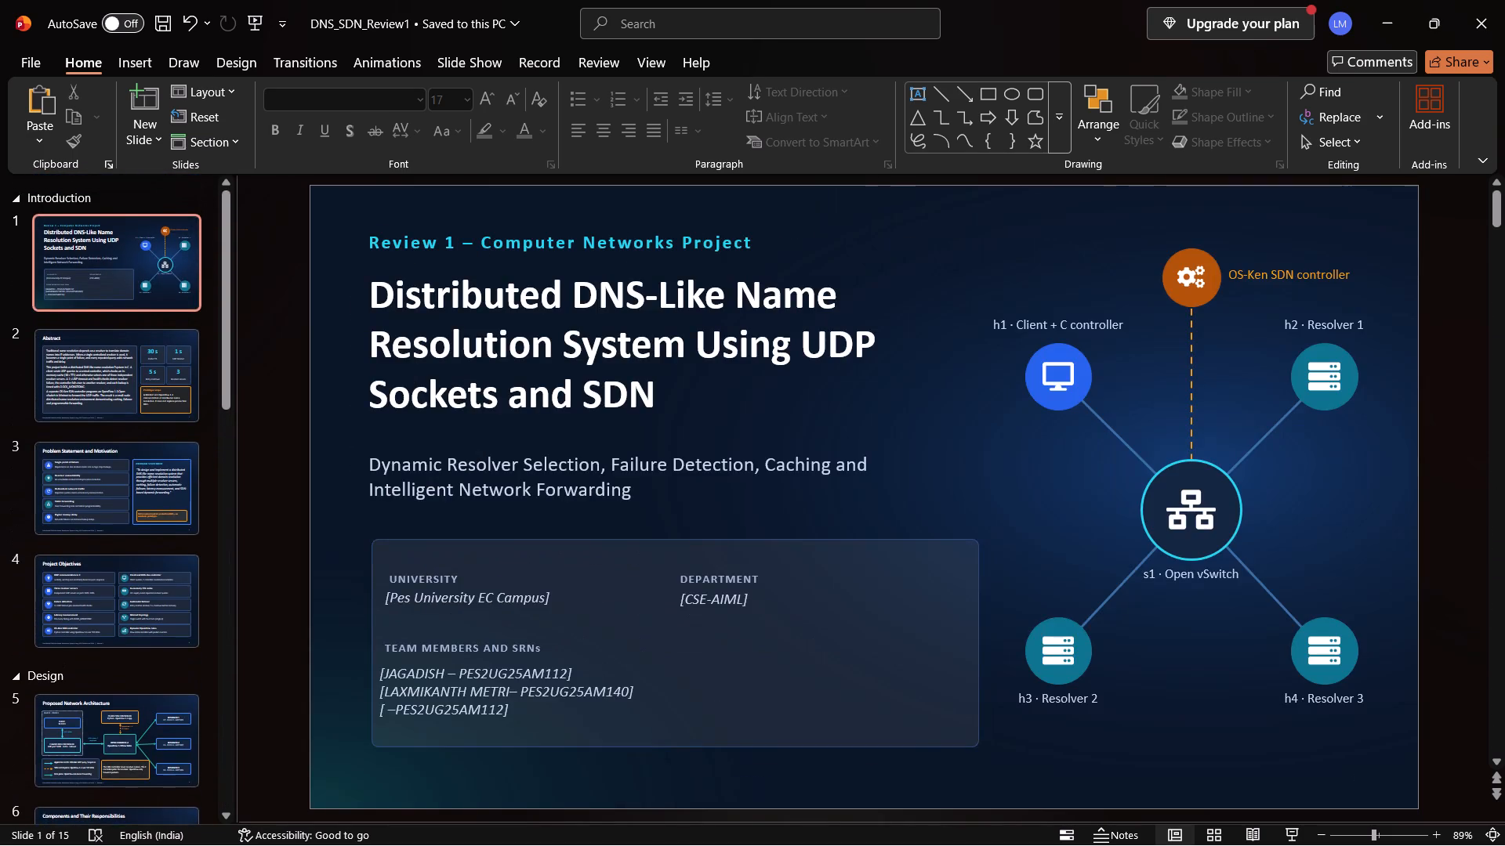
pyautogui.scroll(-7, 515, 446)
pyautogui.scroll(2, 515, 446)
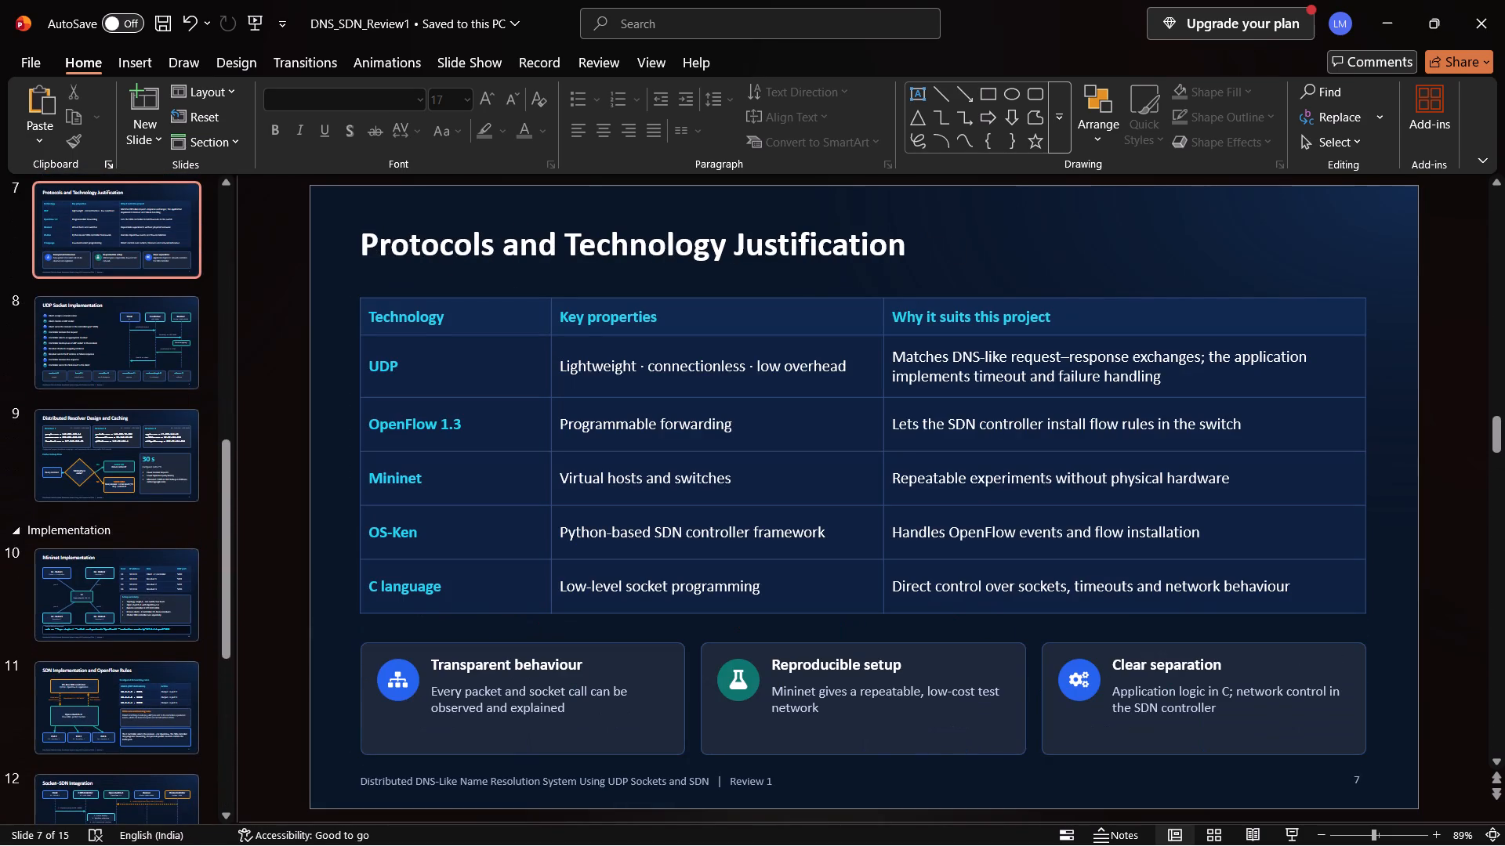
pyautogui.scroll(1, 515, 446)
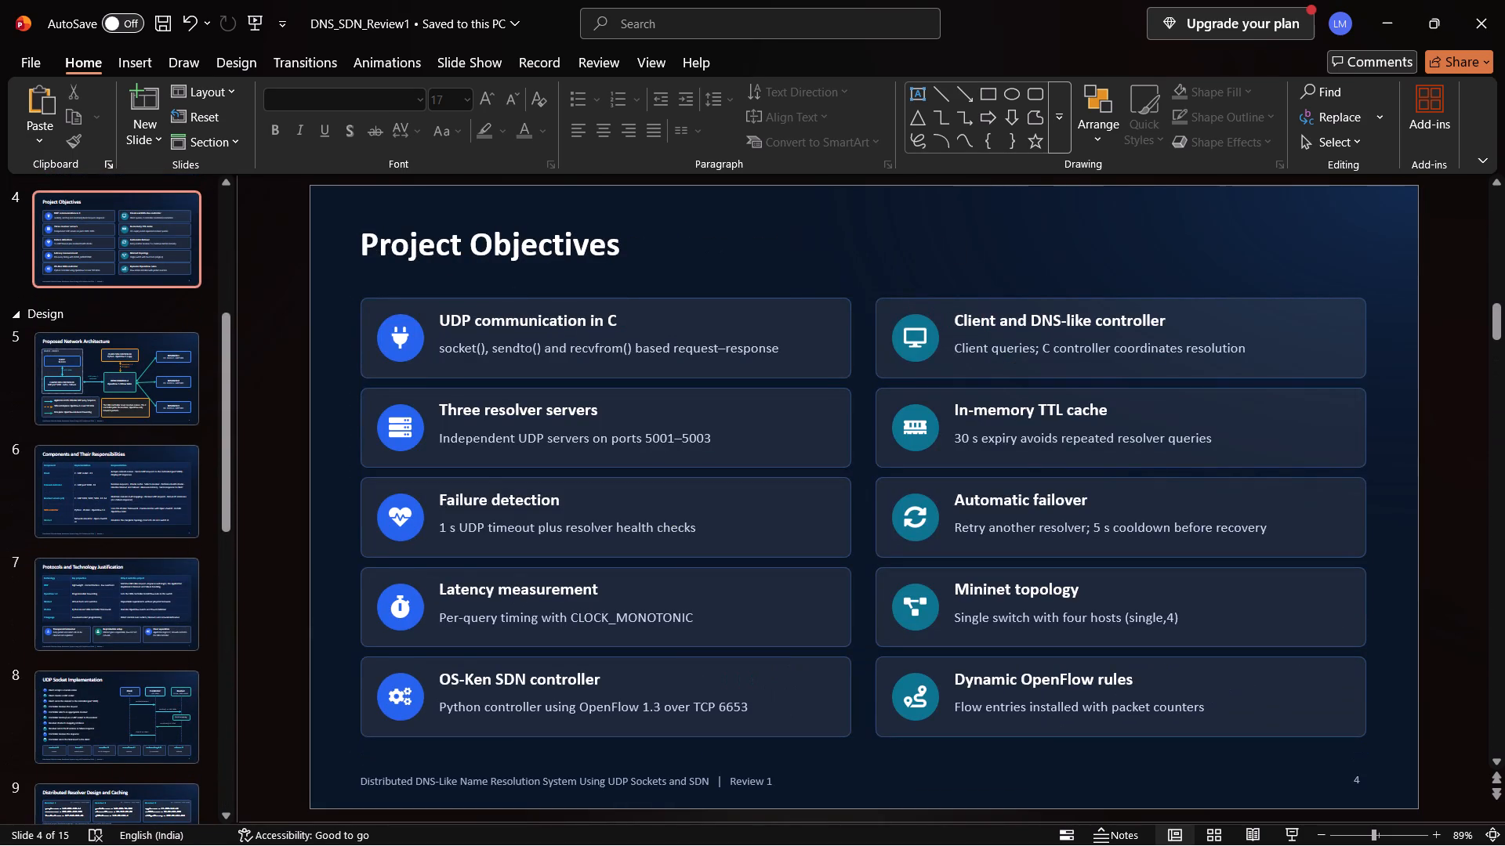
pyautogui.scroll(3, 892, 349)
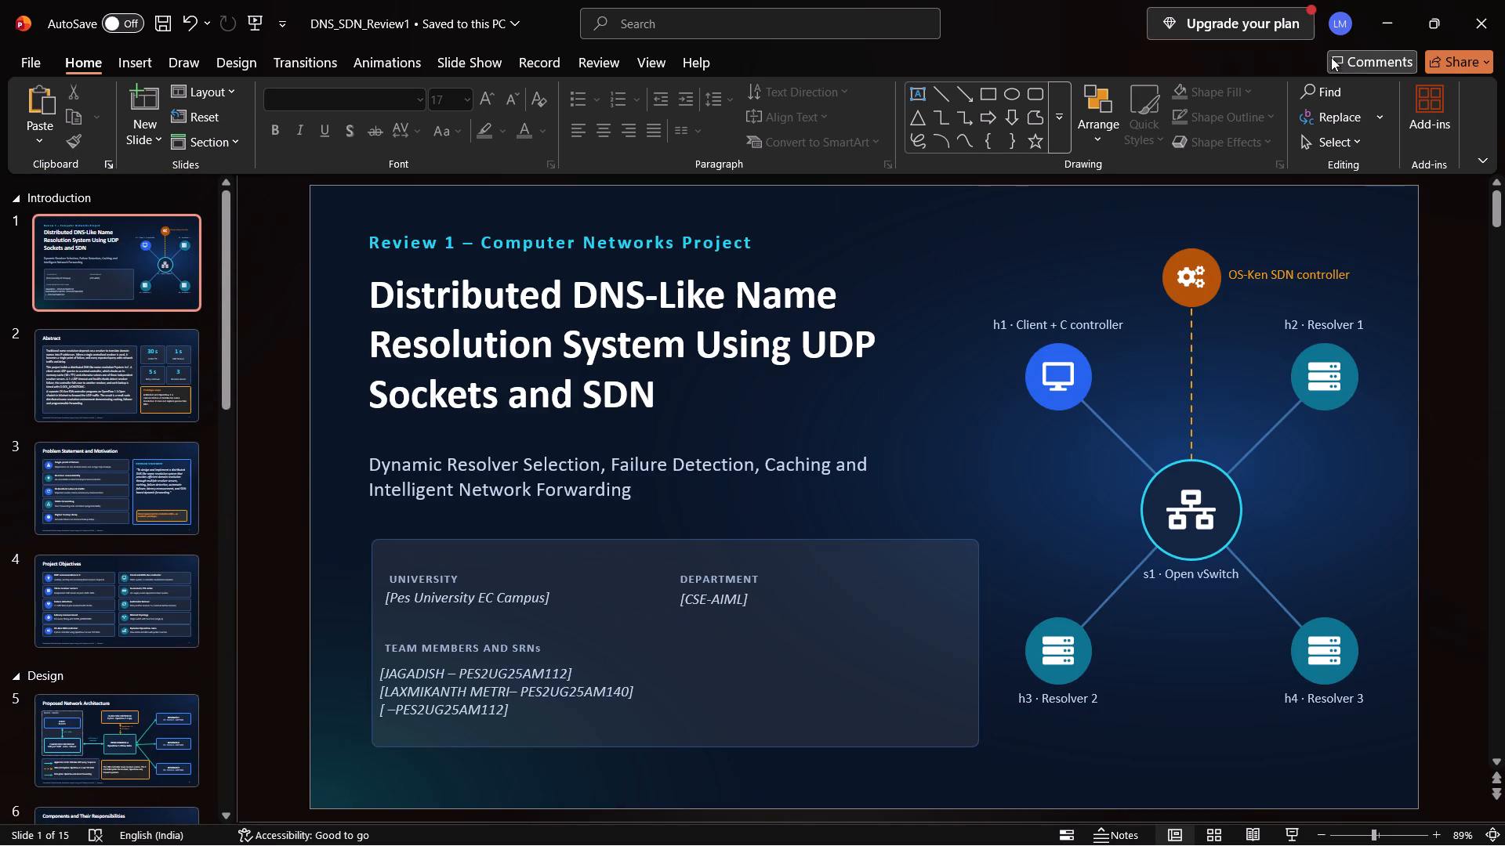
pyautogui.click(1444, 65)
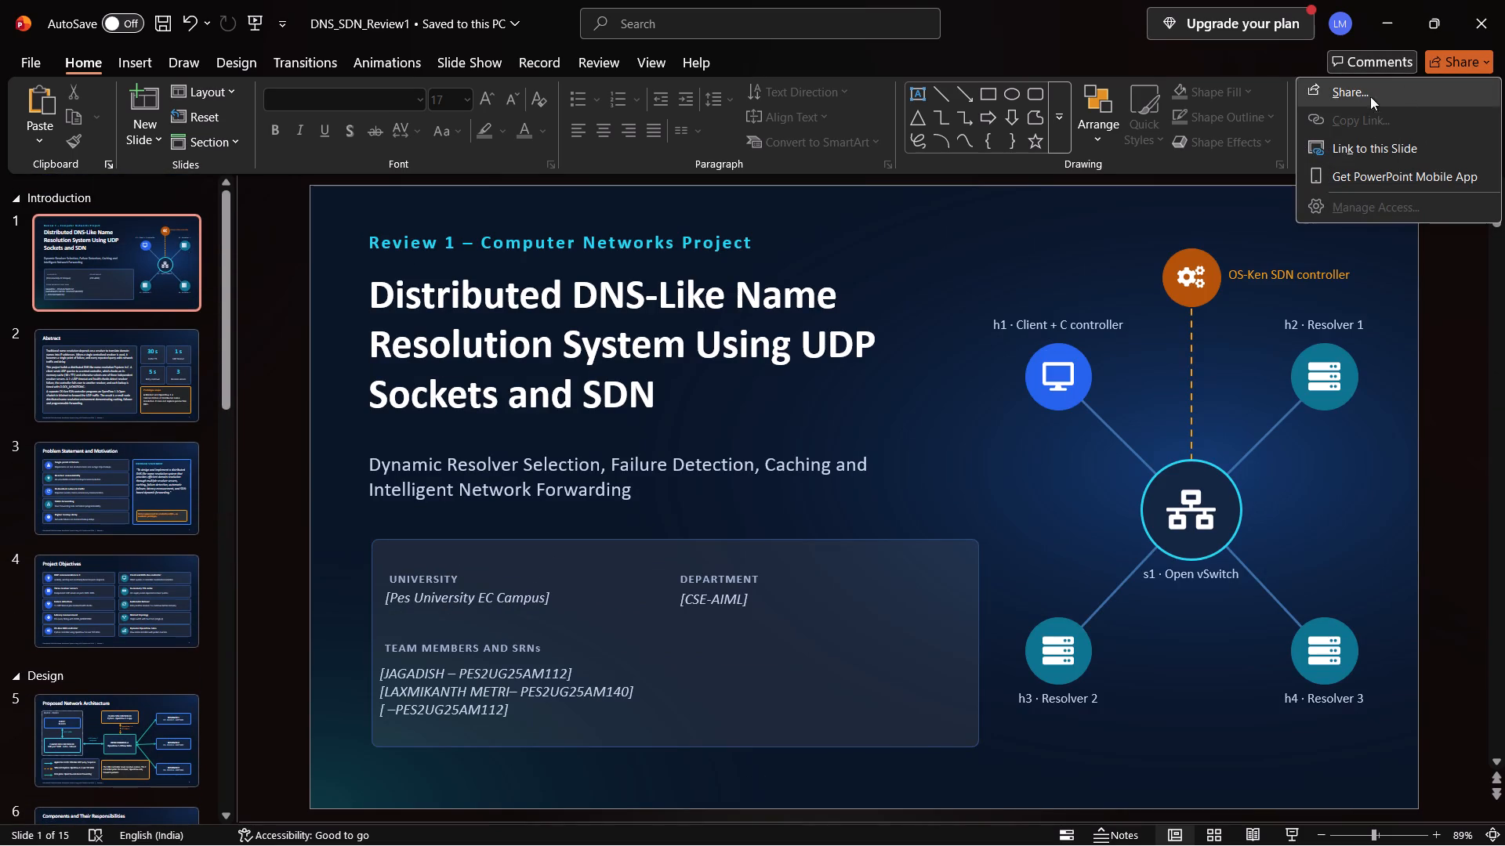
pyautogui.click(770, 466)
# Look through the slides between the title and Mininet Implementation again, and return to the Abstract slide.
pyautogui.scroll(-4, 770, 466)
pyautogui.scroll(1, 770, 466)
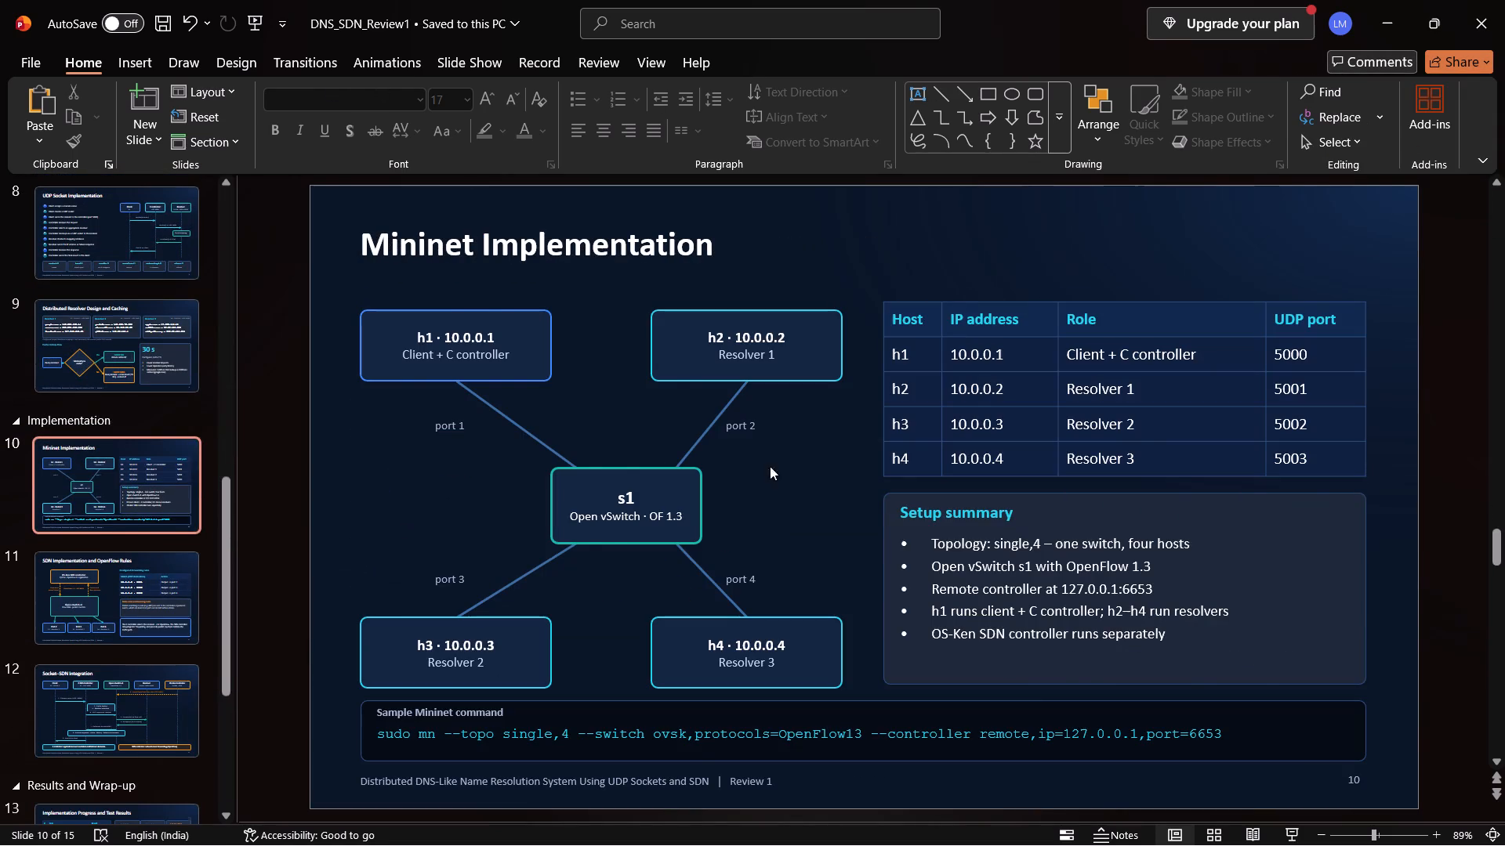
pyautogui.scroll(1, 770, 466)
pyautogui.scroll(-1, 770, 466)
pyautogui.scroll(1, 770, 466)
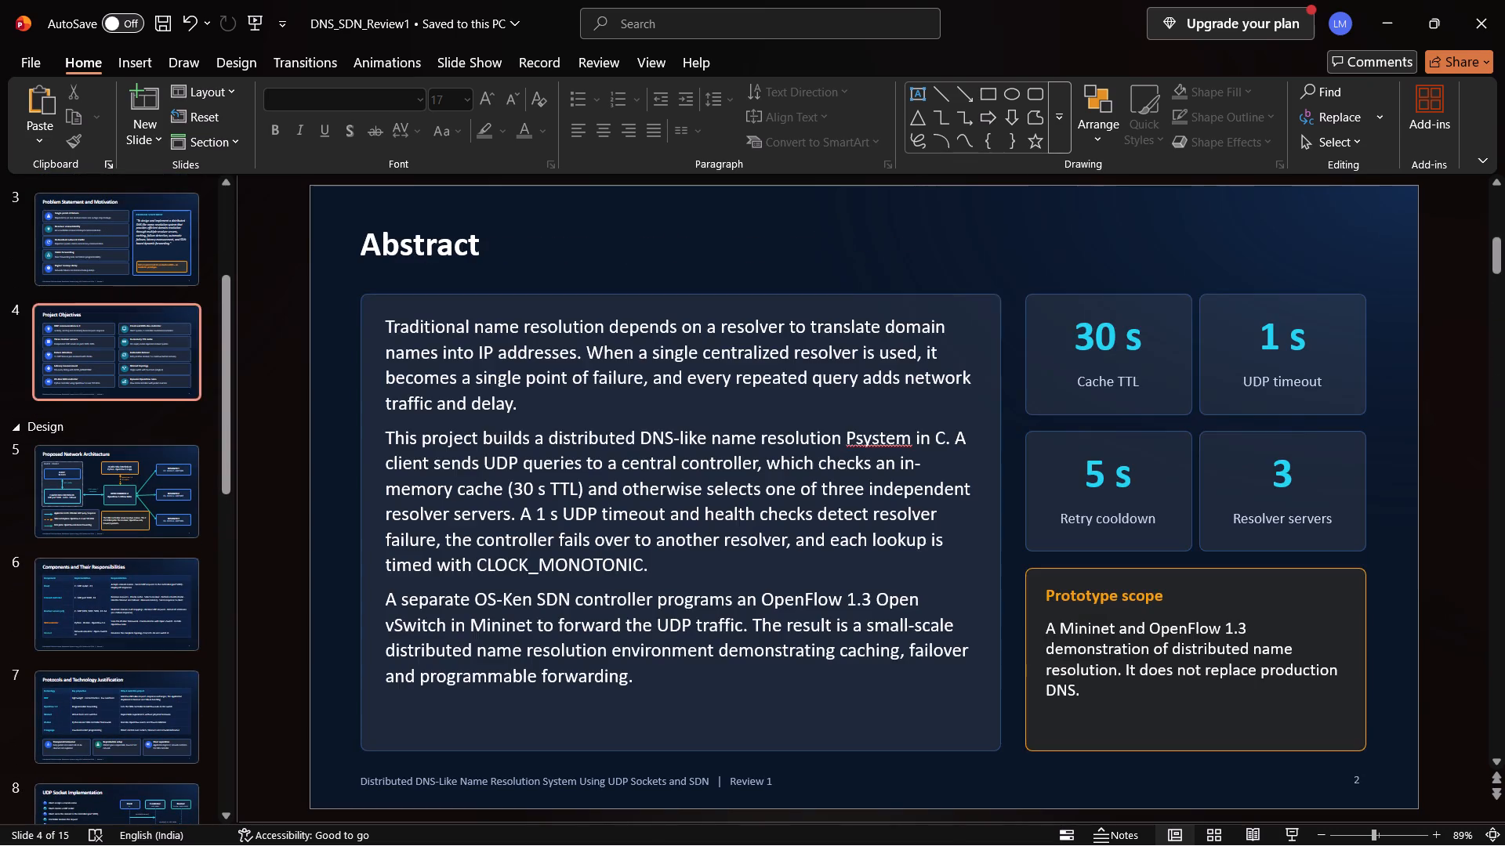
pyautogui.scroll(-1, 770, 466)
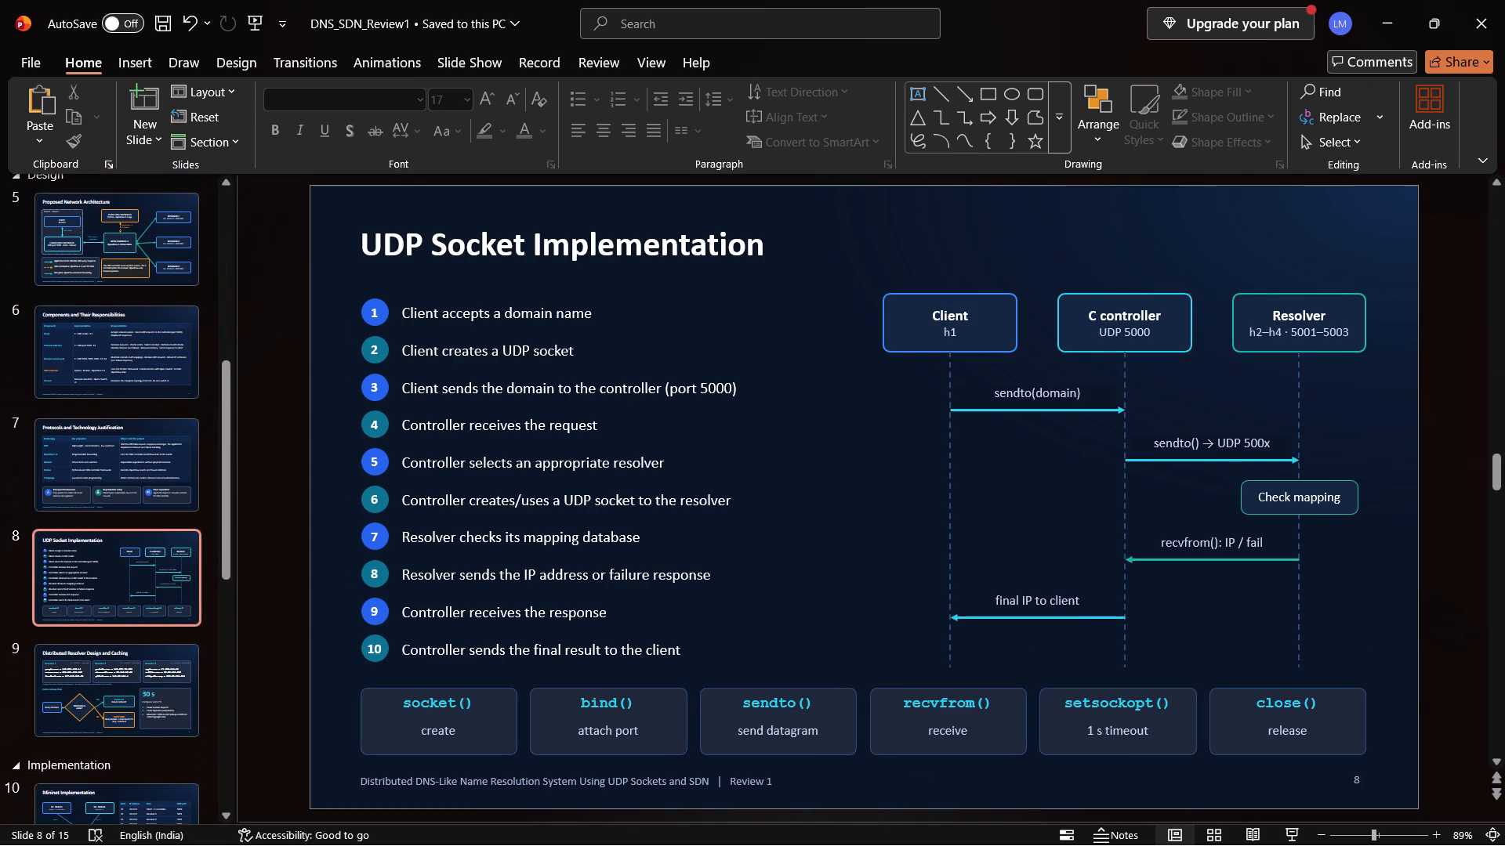
pyautogui.scroll(4, 770, 466)
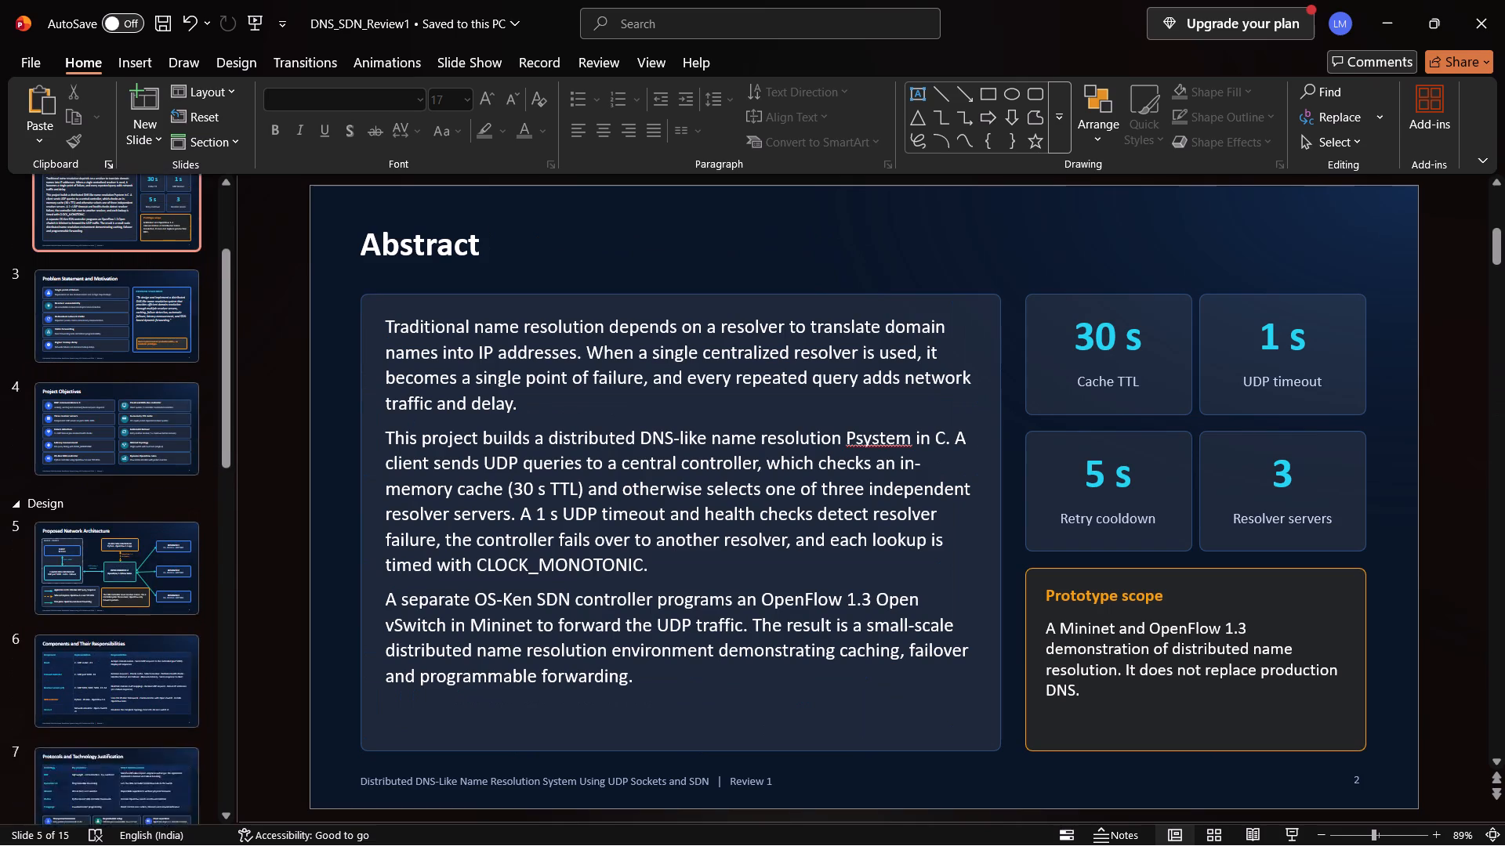
pyautogui.scroll(2, 770, 466)
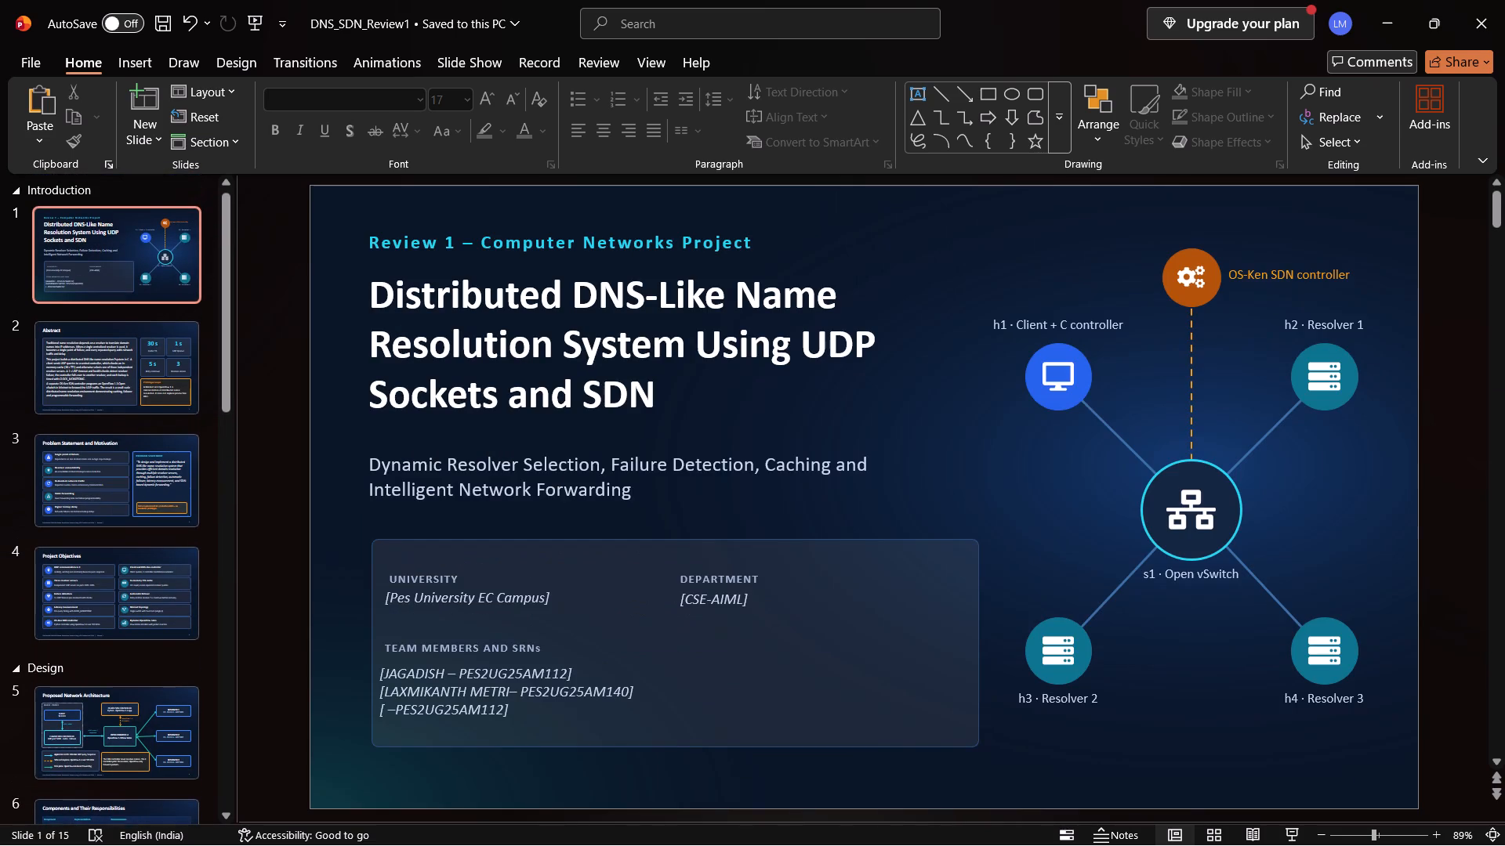
pyautogui.scroll(-1, 702, 423)
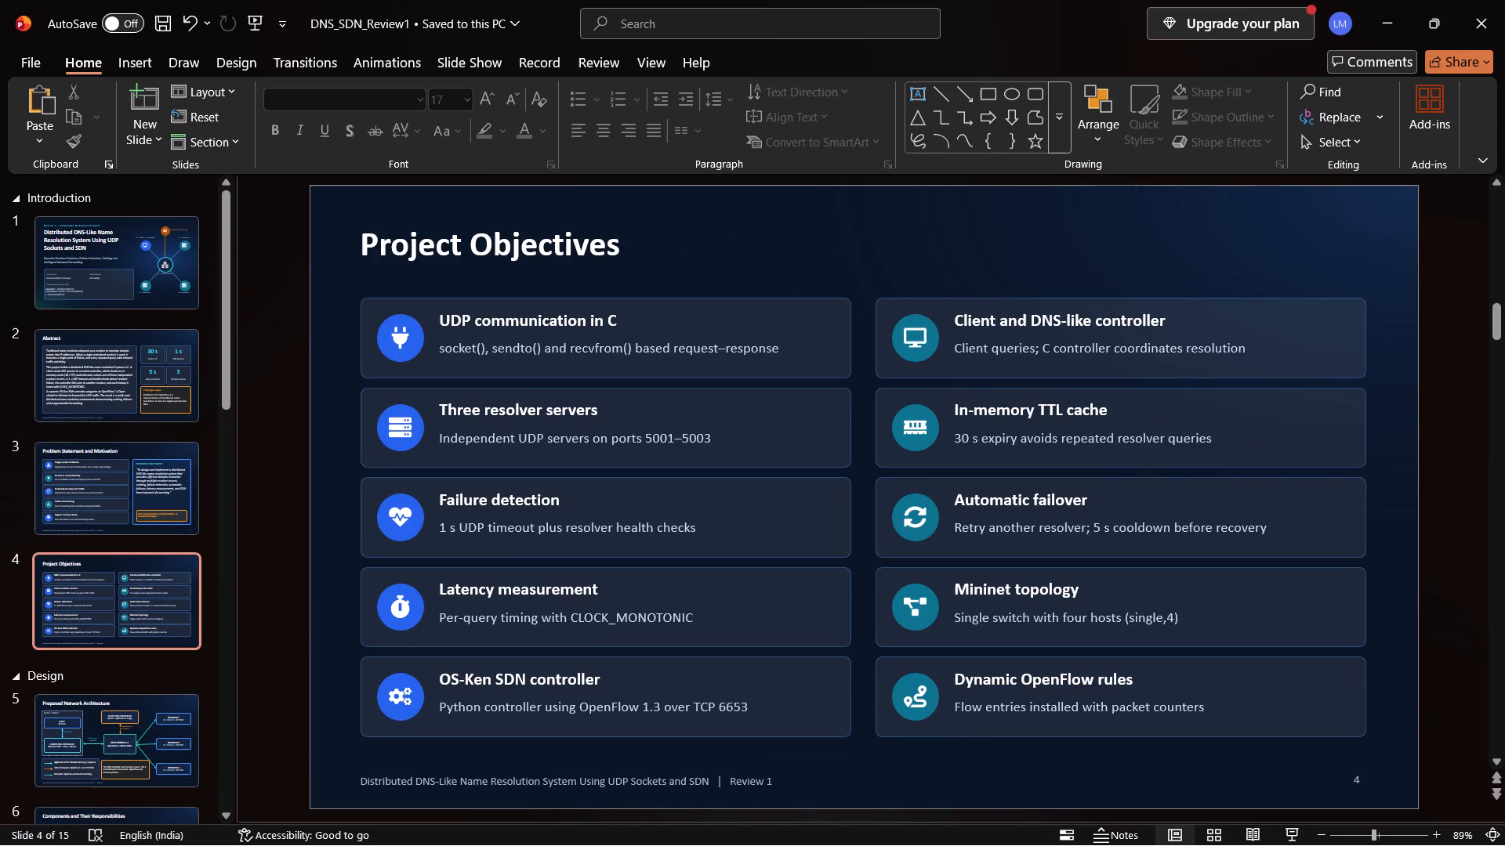
pyautogui.scroll(1, 702, 423)
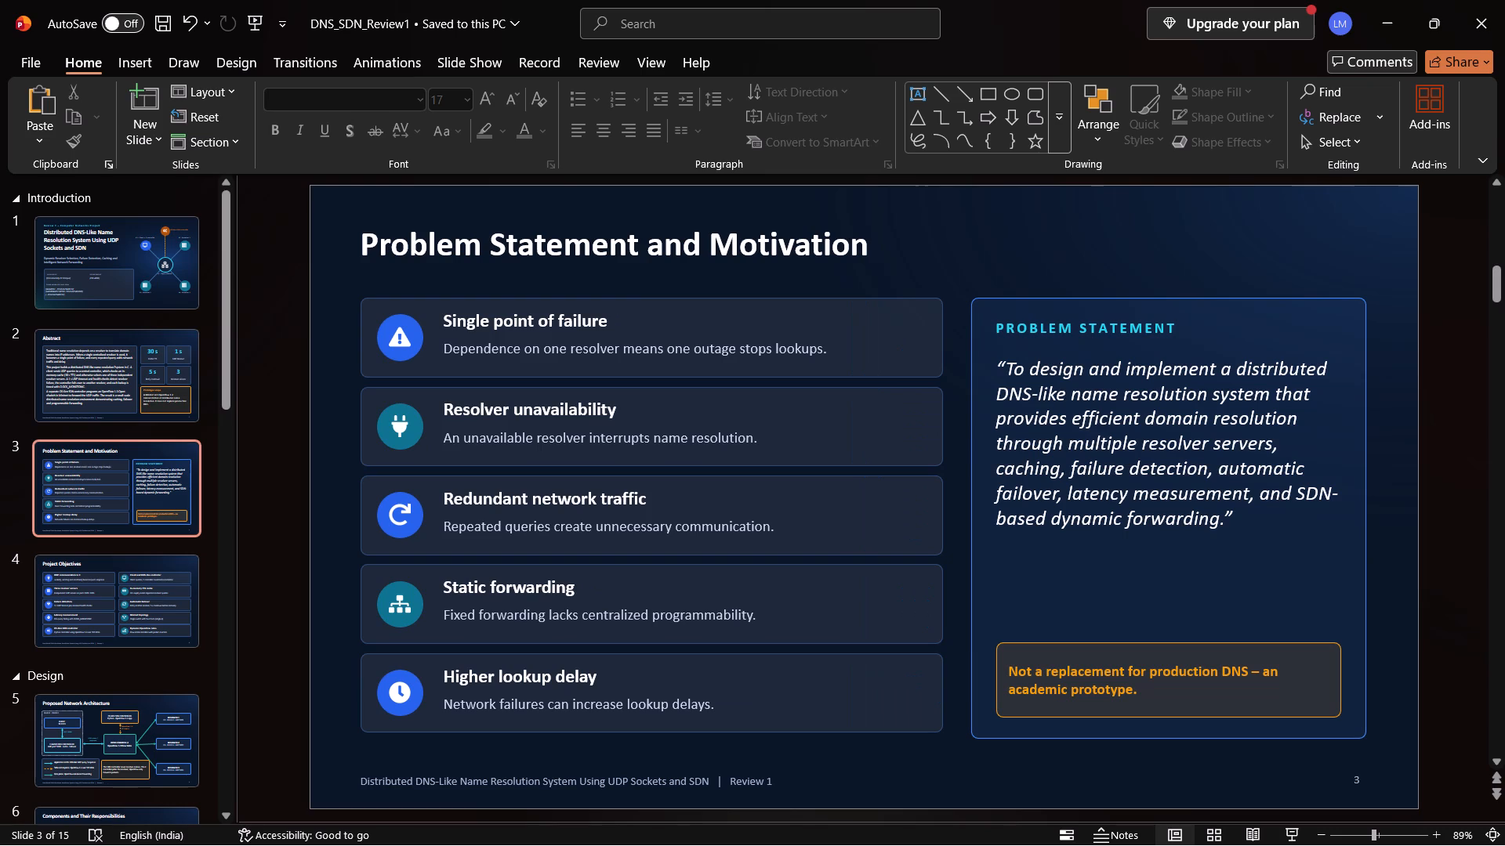
pyautogui.scroll(1, 702, 423)
pyautogui.scroll(-1, 702, 423)
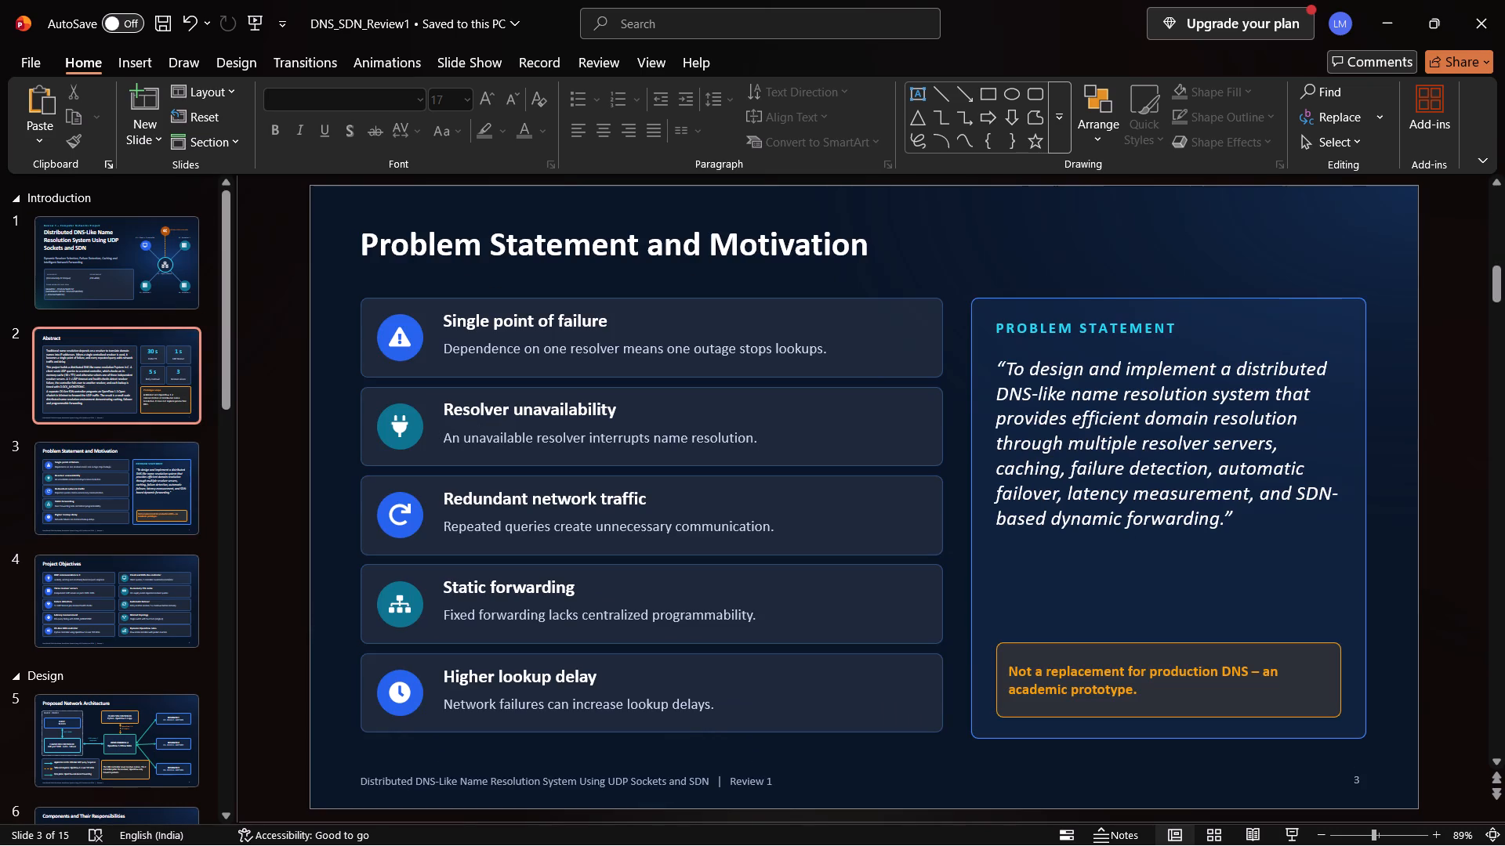
pyautogui.scroll(1, 702, 423)
pyautogui.press('Up')
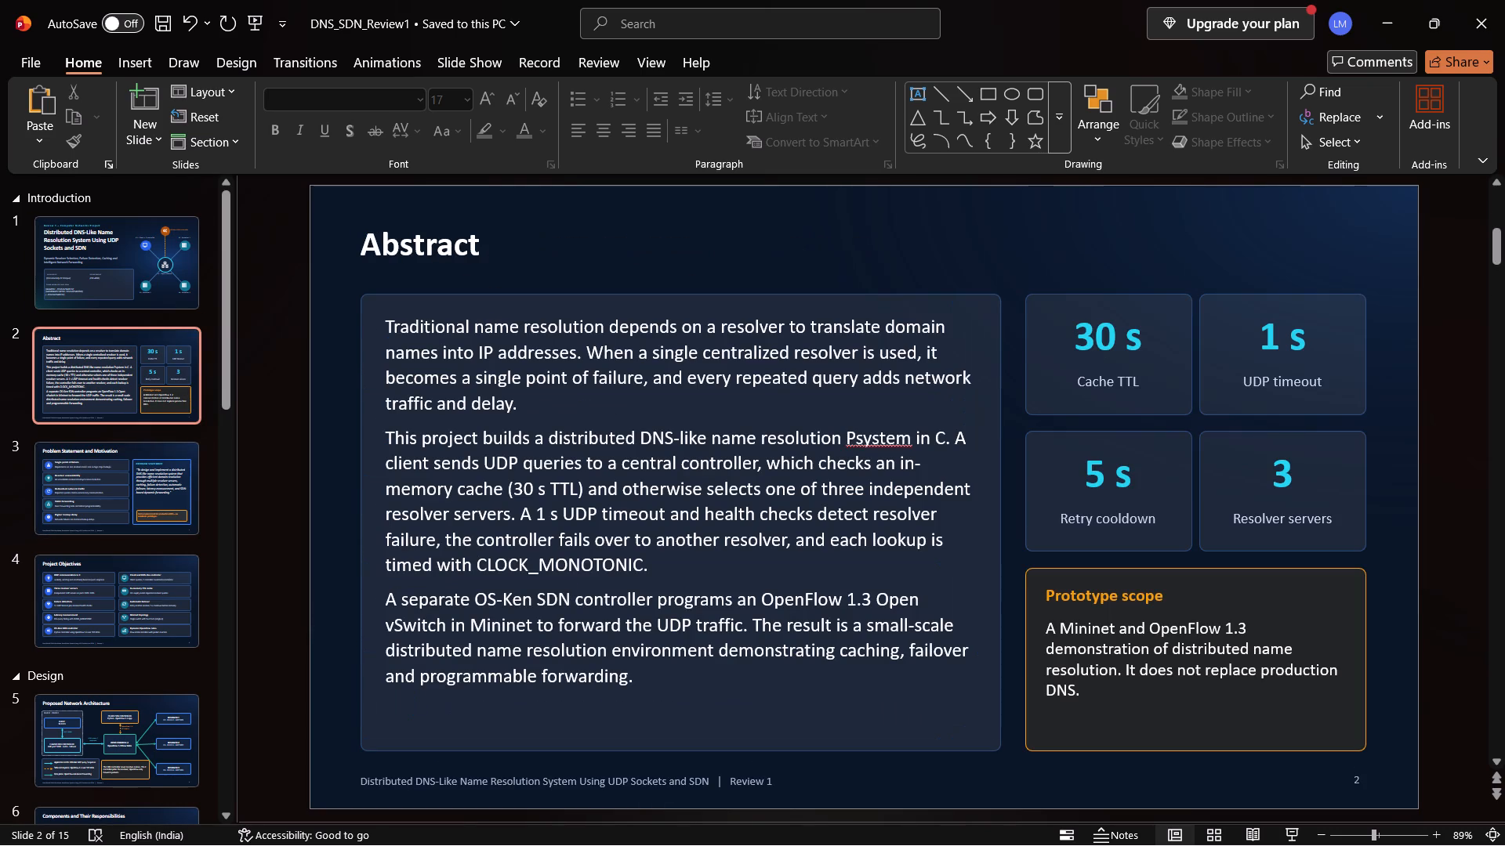
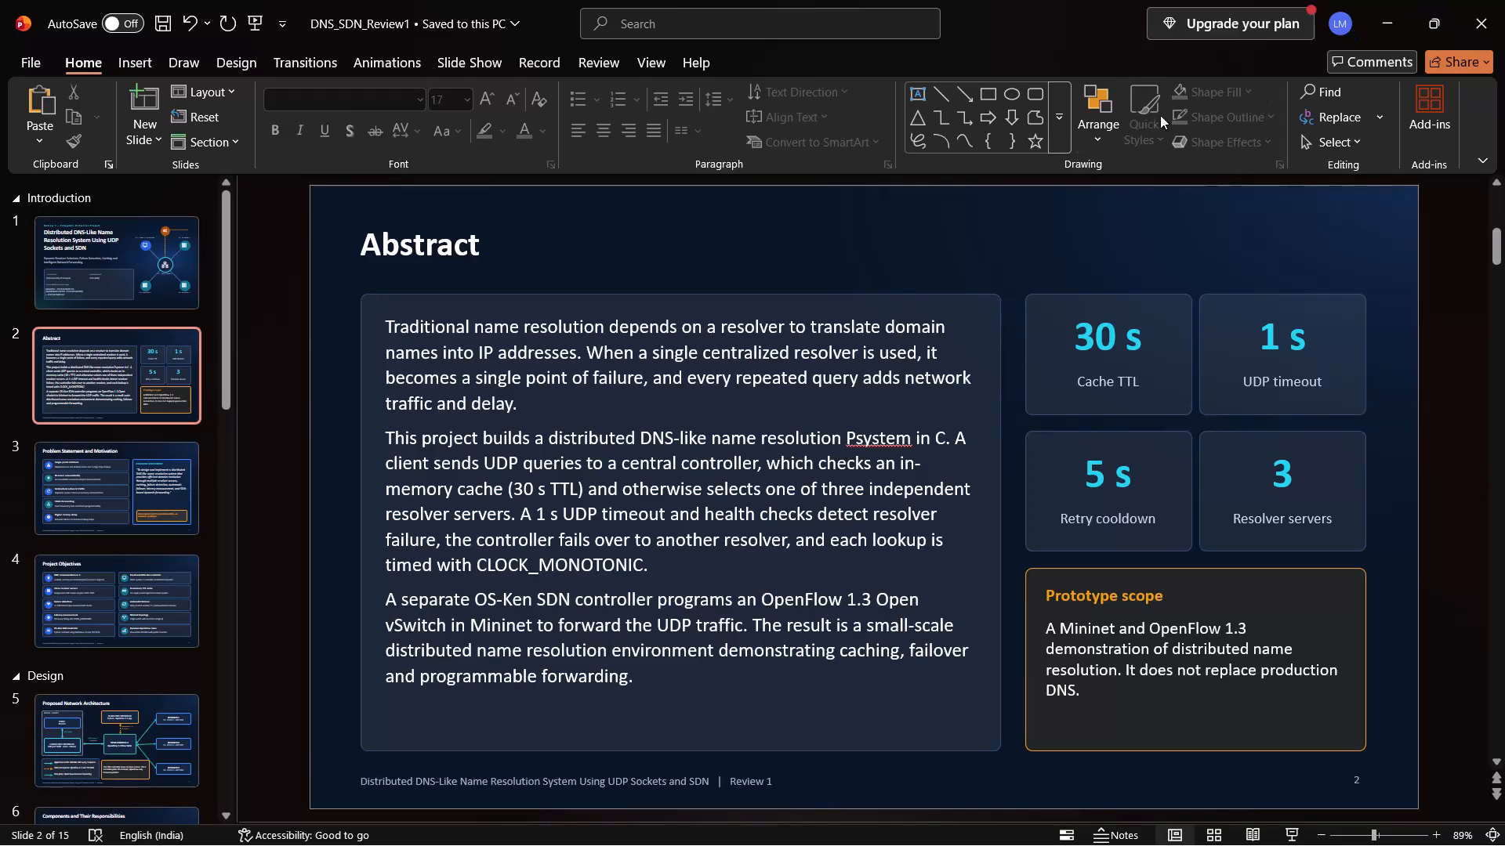
# Replace the whole Abstract body text with the copied bulleted summary that starts from DNS changing domain names into IP addresses.
pyautogui.click(825, 431)
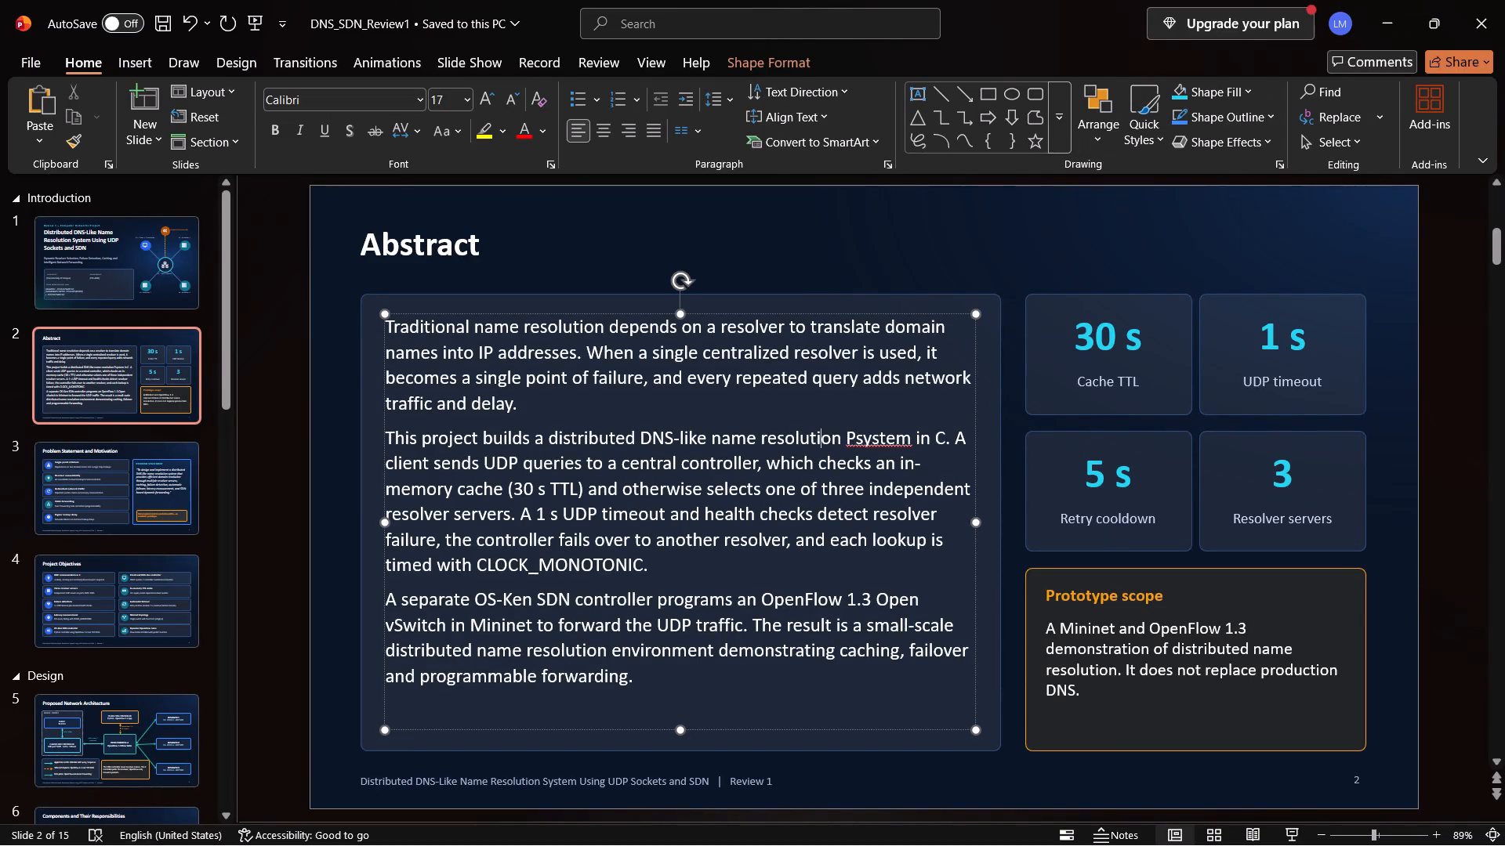
pyautogui.hotkey('ctrl', 'a')
pyautogui.hotkey('ctrl', 'v')
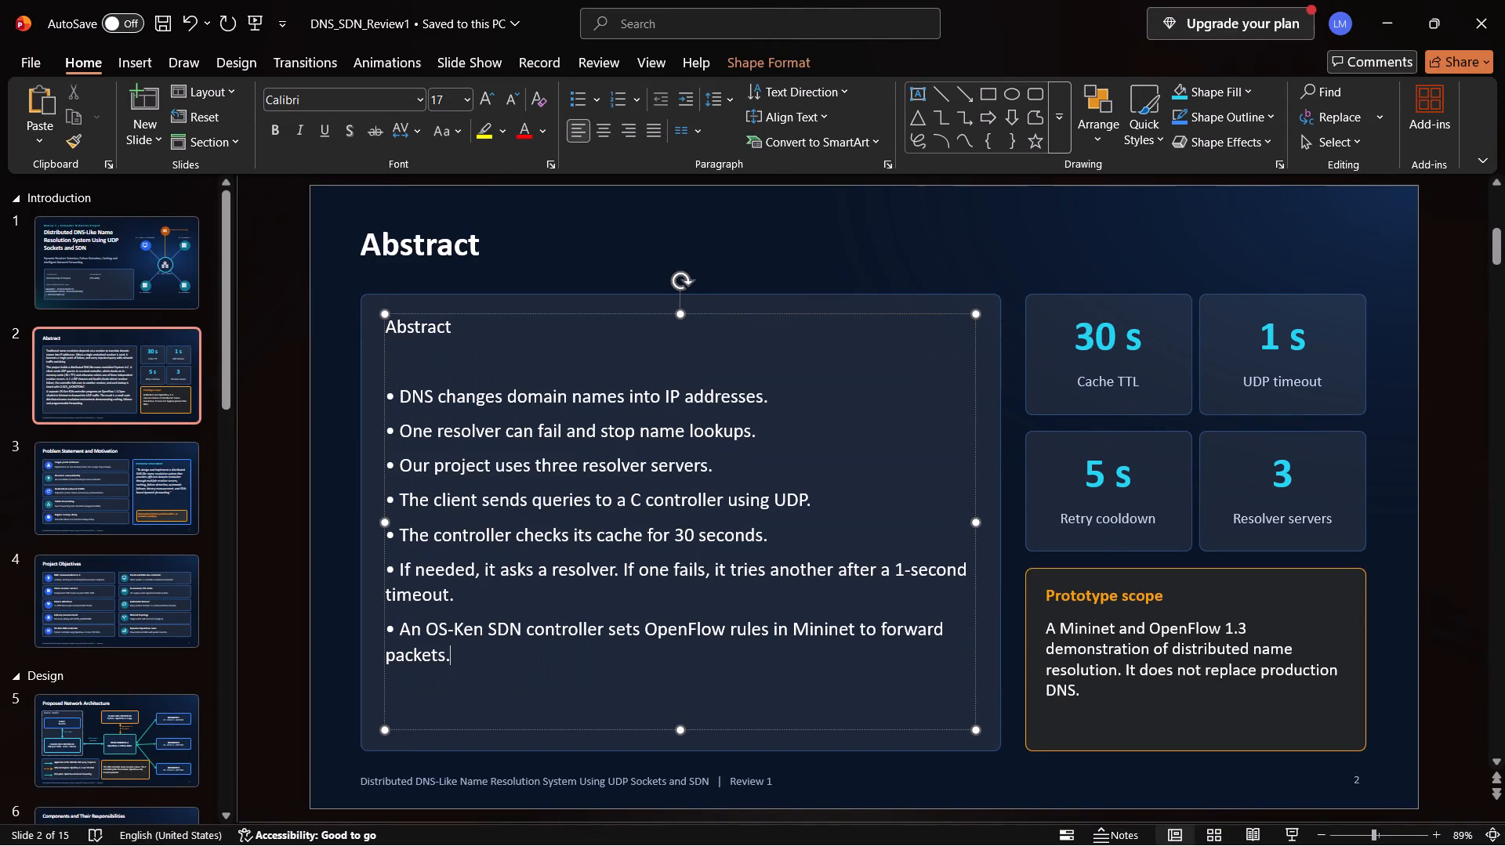
# Delete the blank line and the duplicate "Abstract" heading above the bullets in the Abstract body text.
pyautogui.click(590, 403)
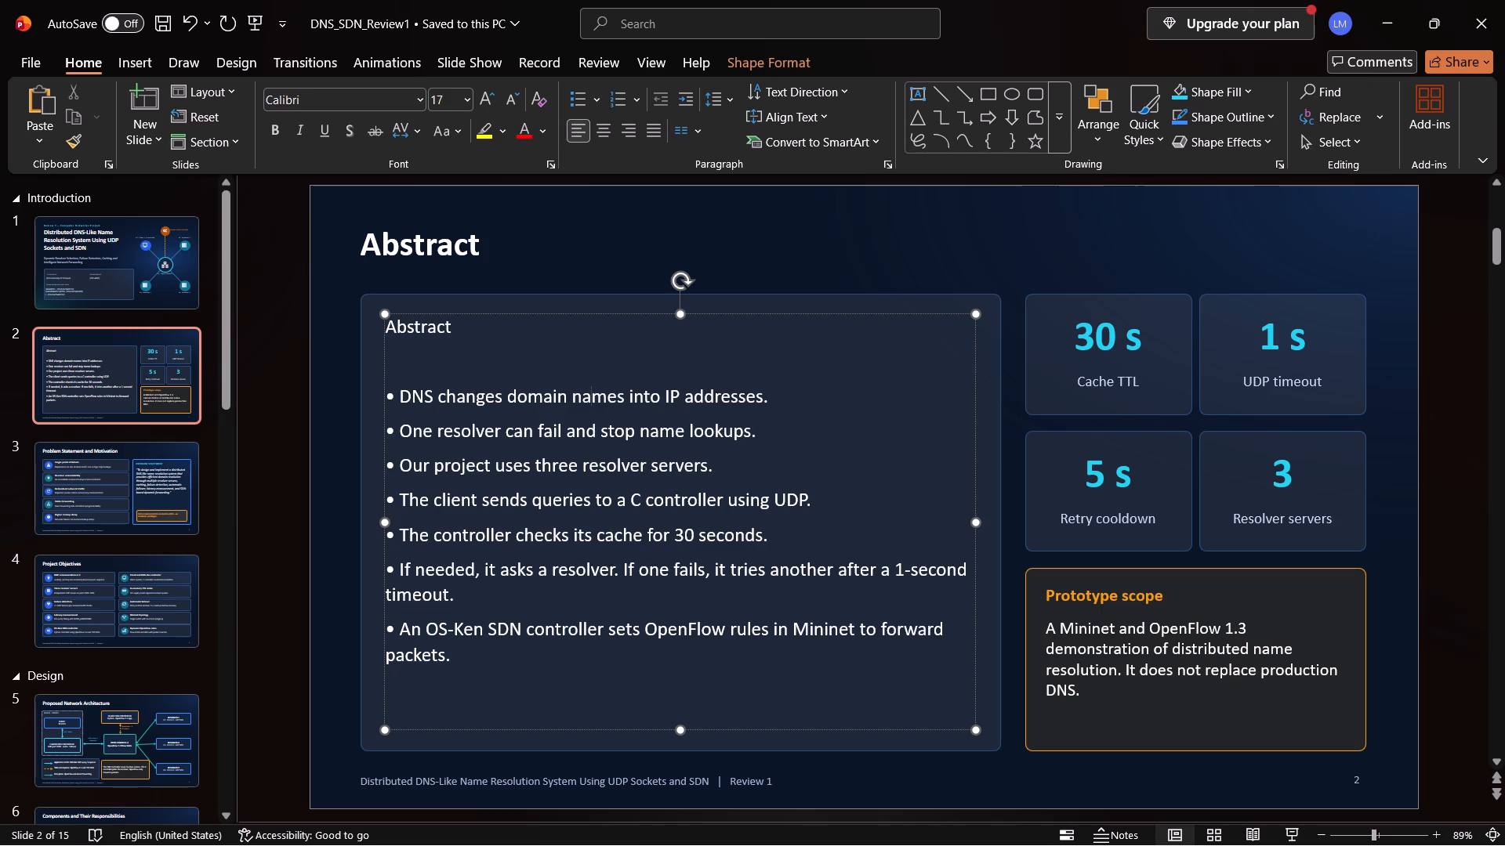
pyautogui.click(491, 374)
pyautogui.press('BackSpace')
pyautogui.press('BackSpace')
pyautogui.press('BackSpace')
pyautogui.press('BackSpace')
pyautogui.press('BackSpace')
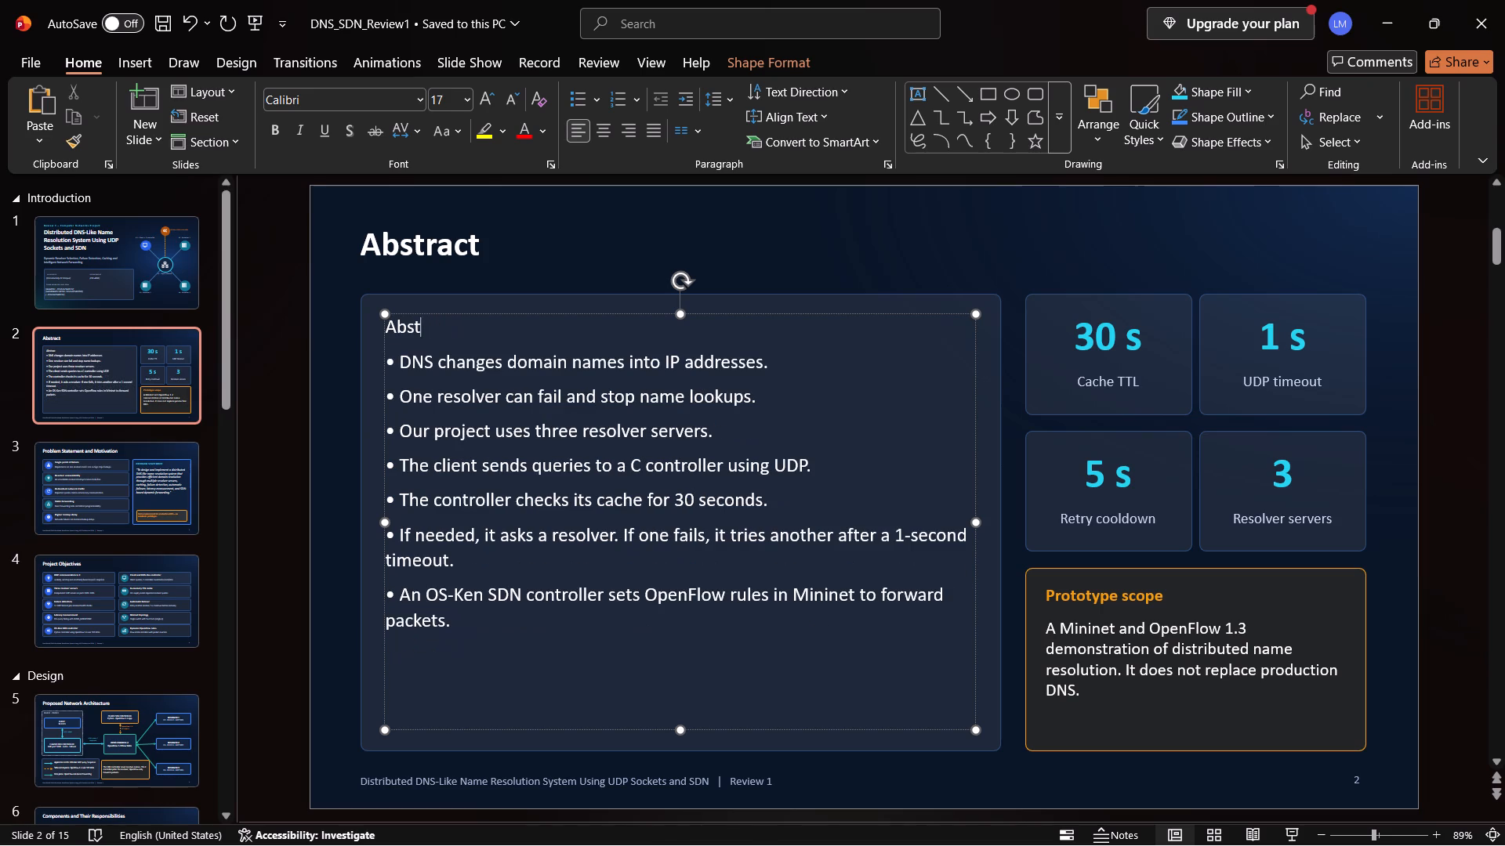
pyautogui.press('BackSpace')
pyautogui.press('BackSpace')
pyautogui.press('BackSpace')
pyautogui.press('BackSpace')
pyautogui.press('BackSpace')
# Remove the leftover empty line above the "DNS changes domain names into IP addresses" bullet, then deselect the text.
pyautogui.moveTo(388, 326); pyautogui.dragTo(382, 355)
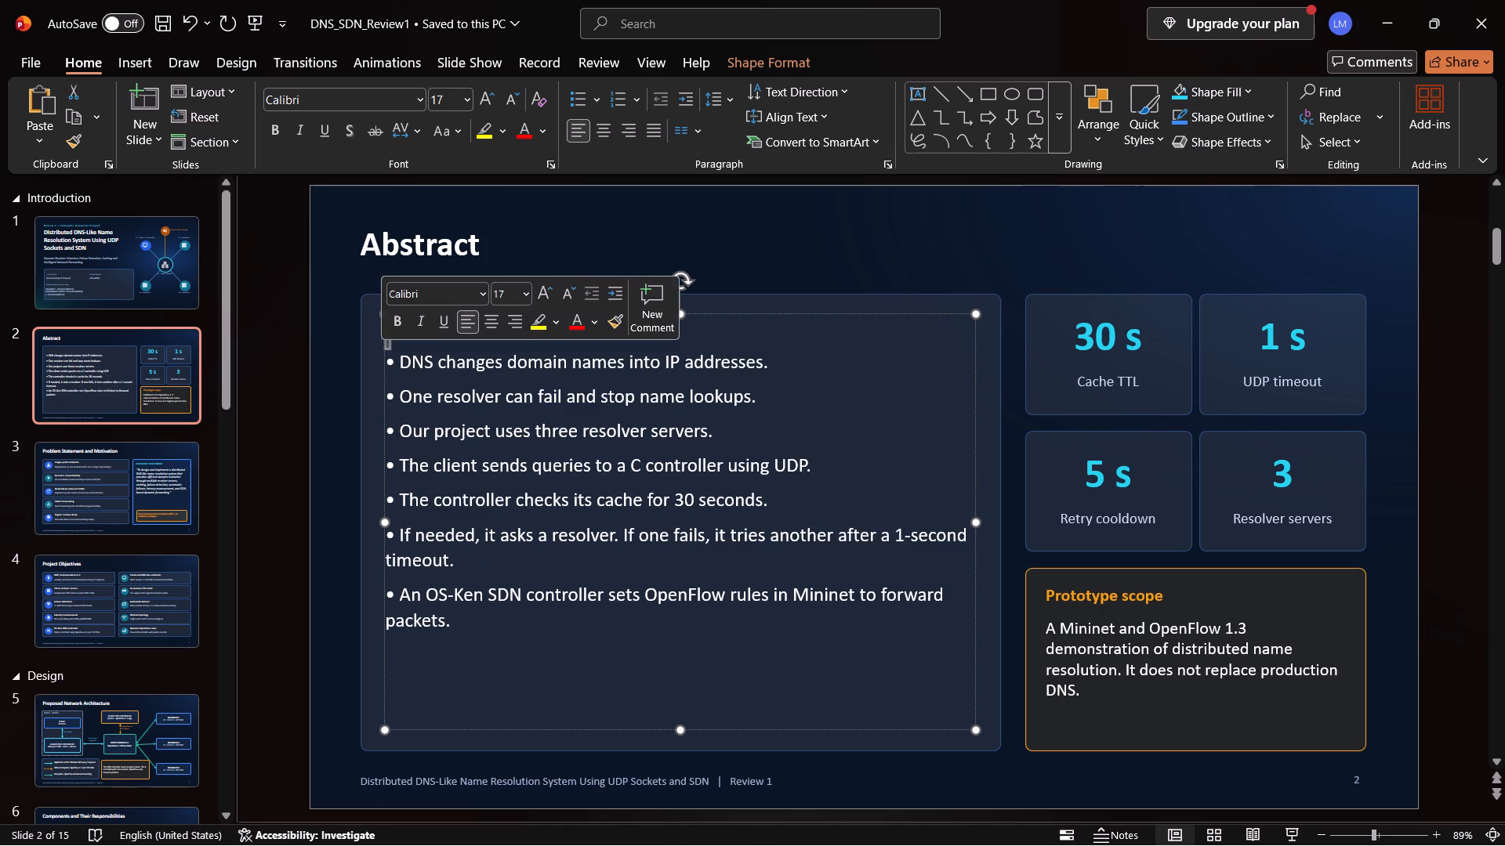
pyautogui.click(386, 361)
pyautogui.click(386, 360)
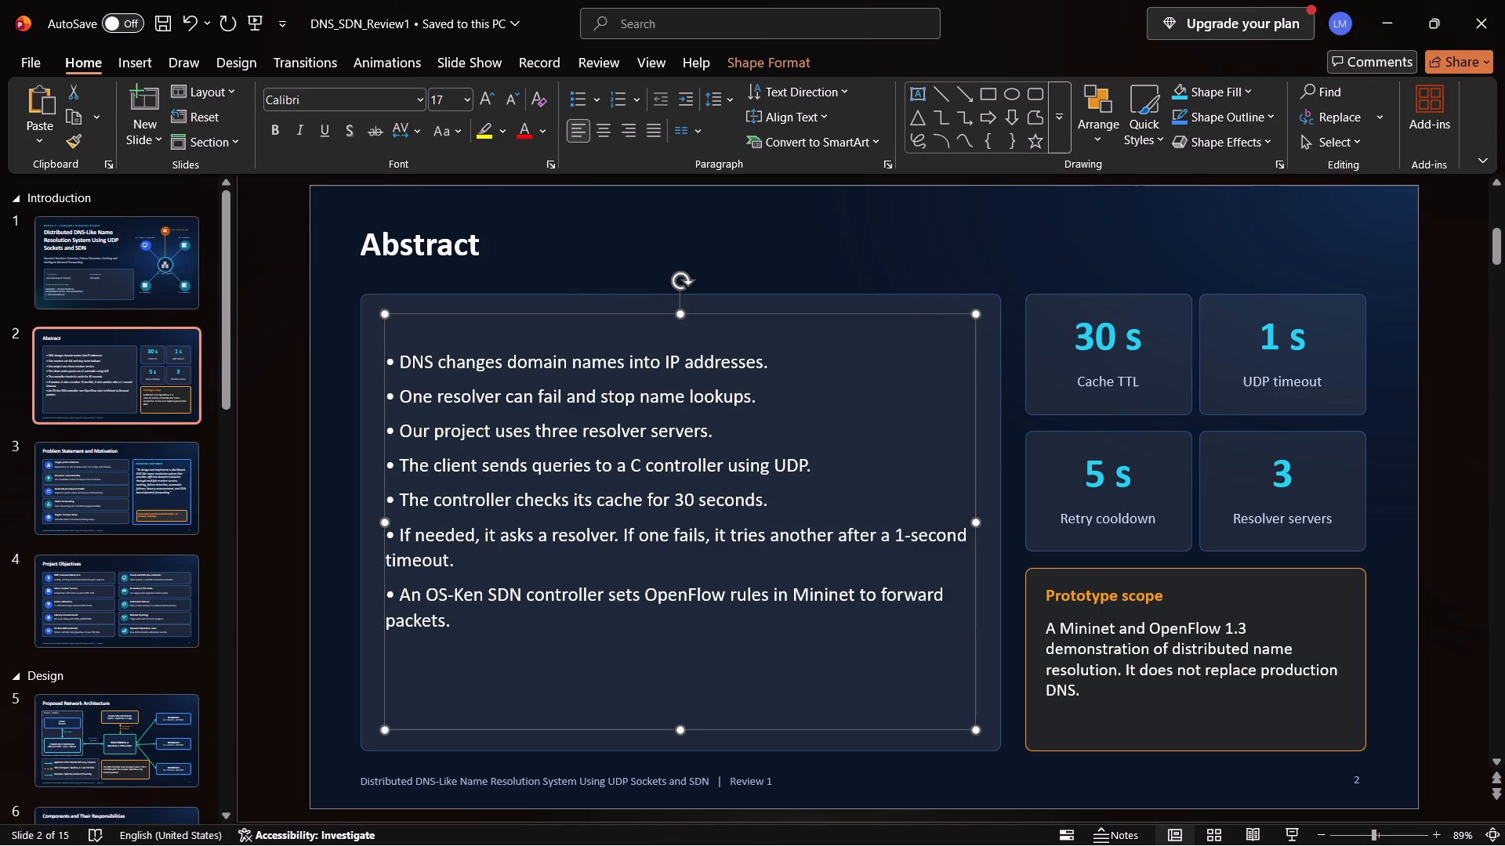
pyautogui.click(438, 317)
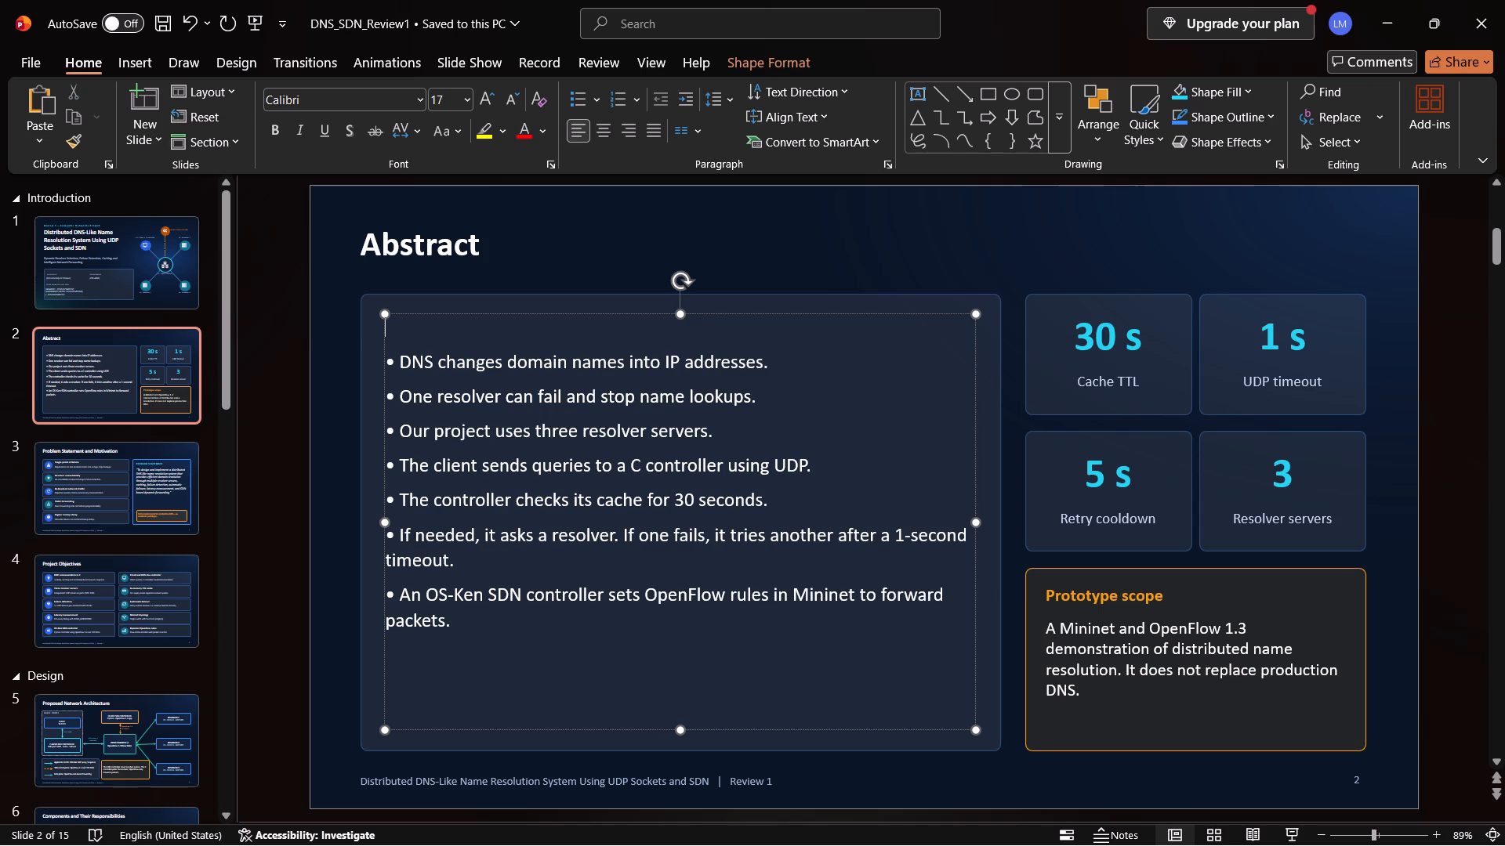
pyautogui.click(526, 241)
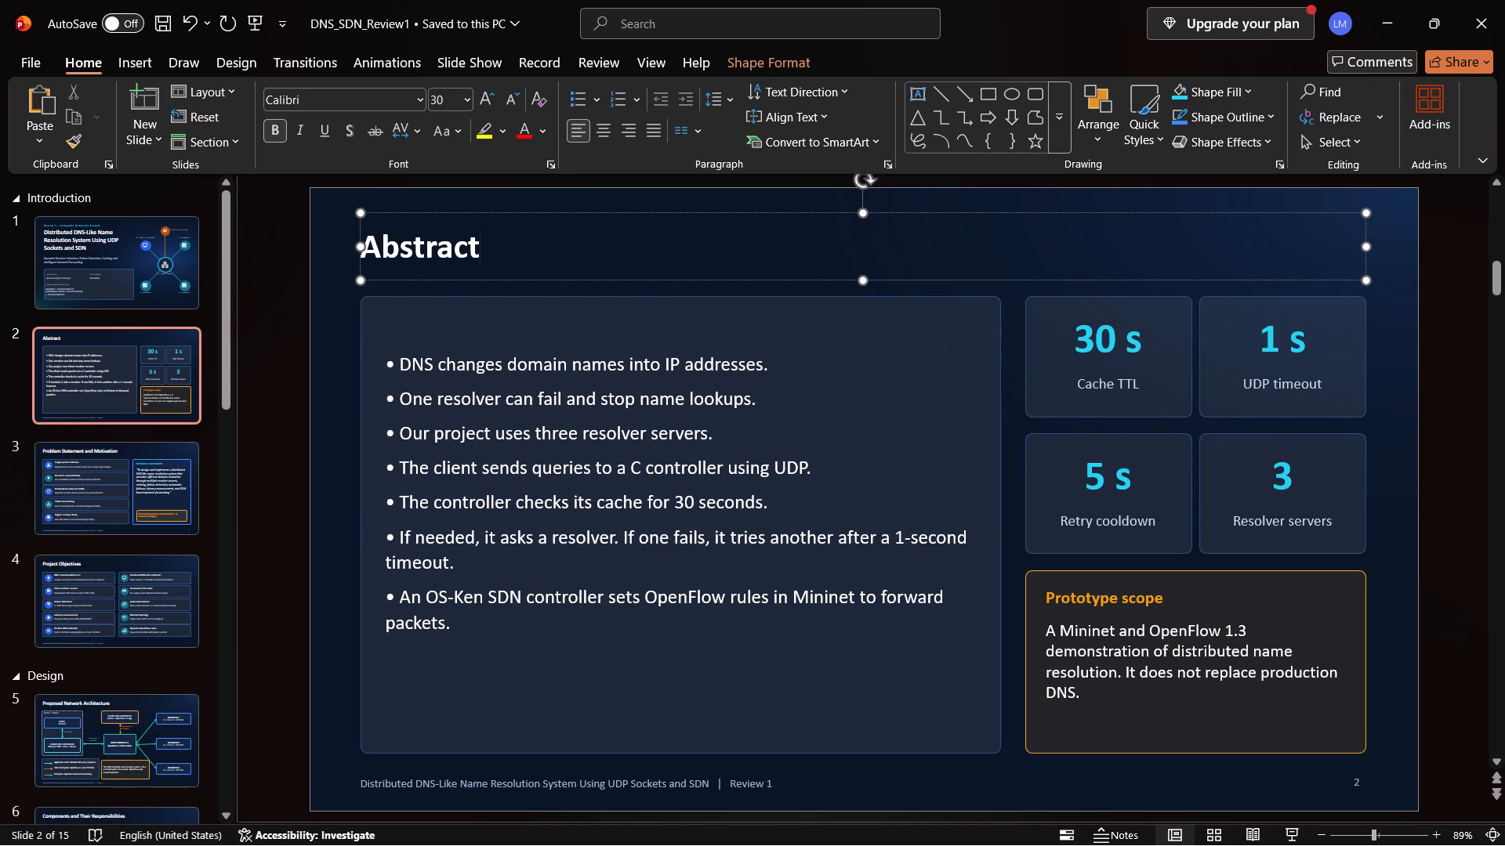
pyautogui.click(519, 313)
pyautogui.click(459, 350)
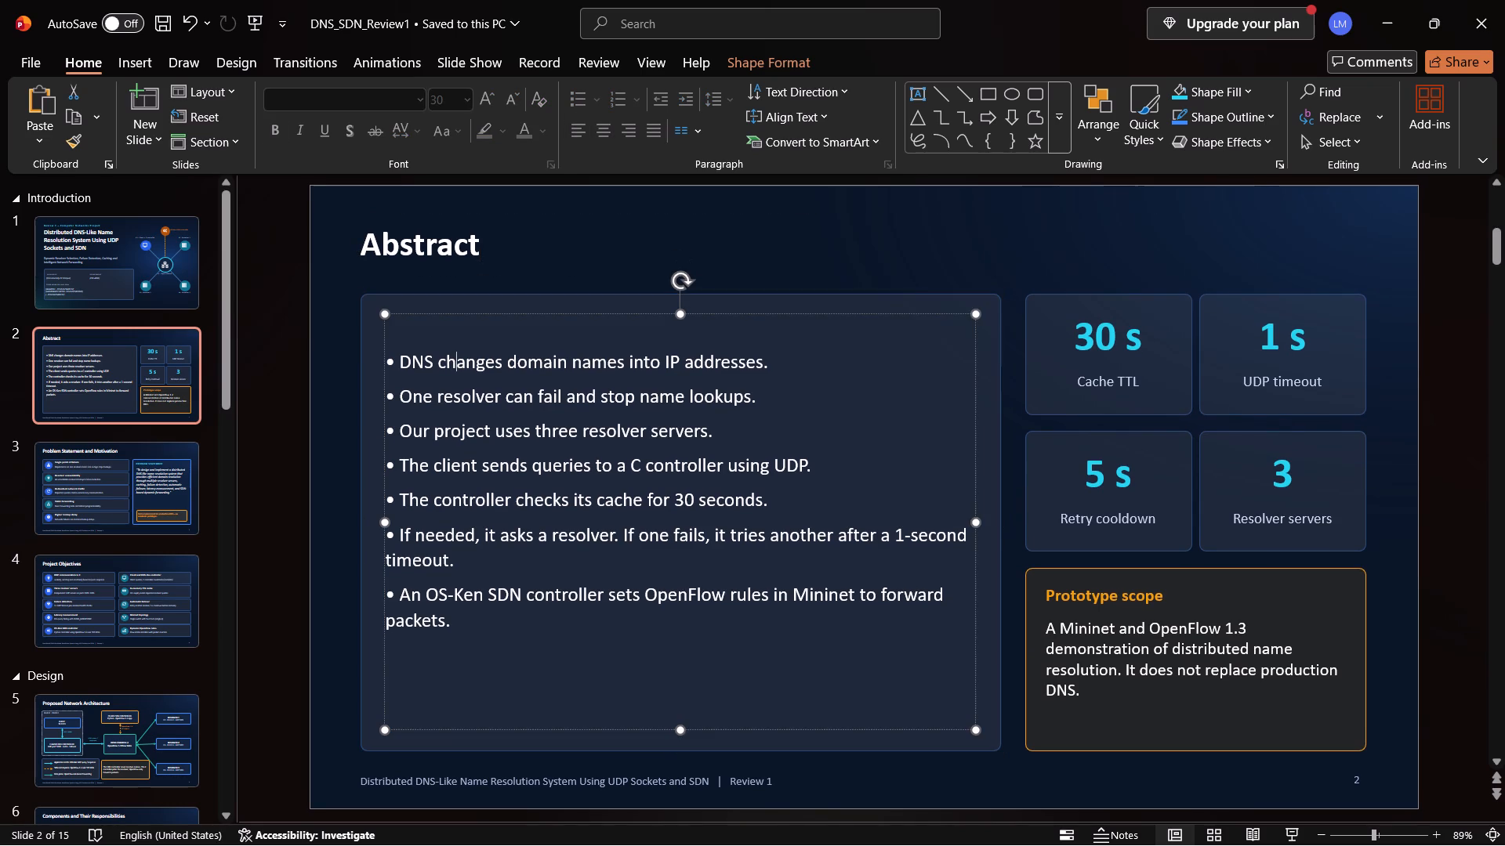
pyautogui.click(394, 360)
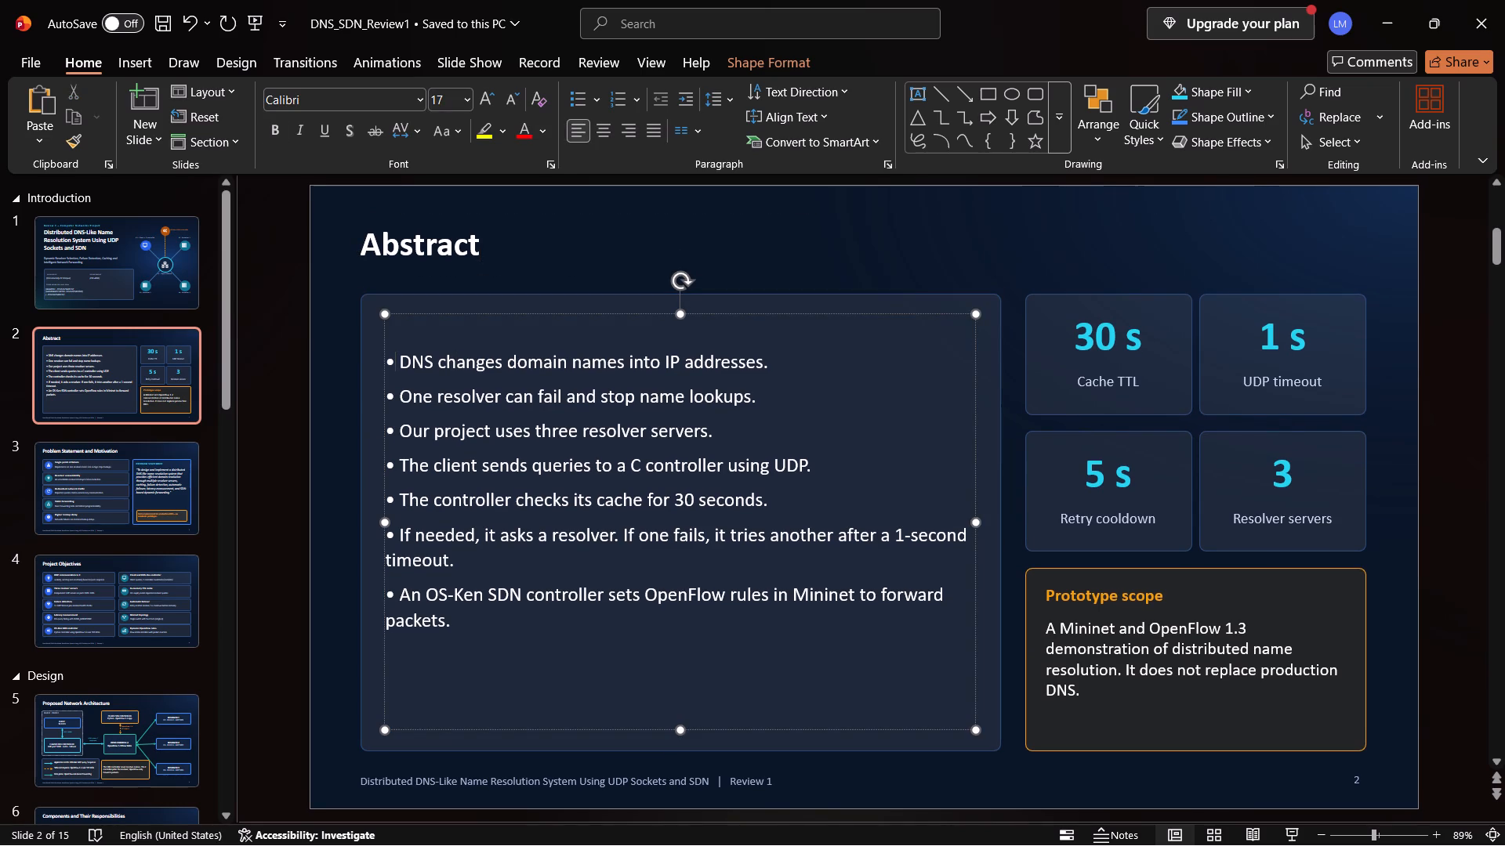
pyautogui.press('Left')
pyautogui.press('BackSpace')
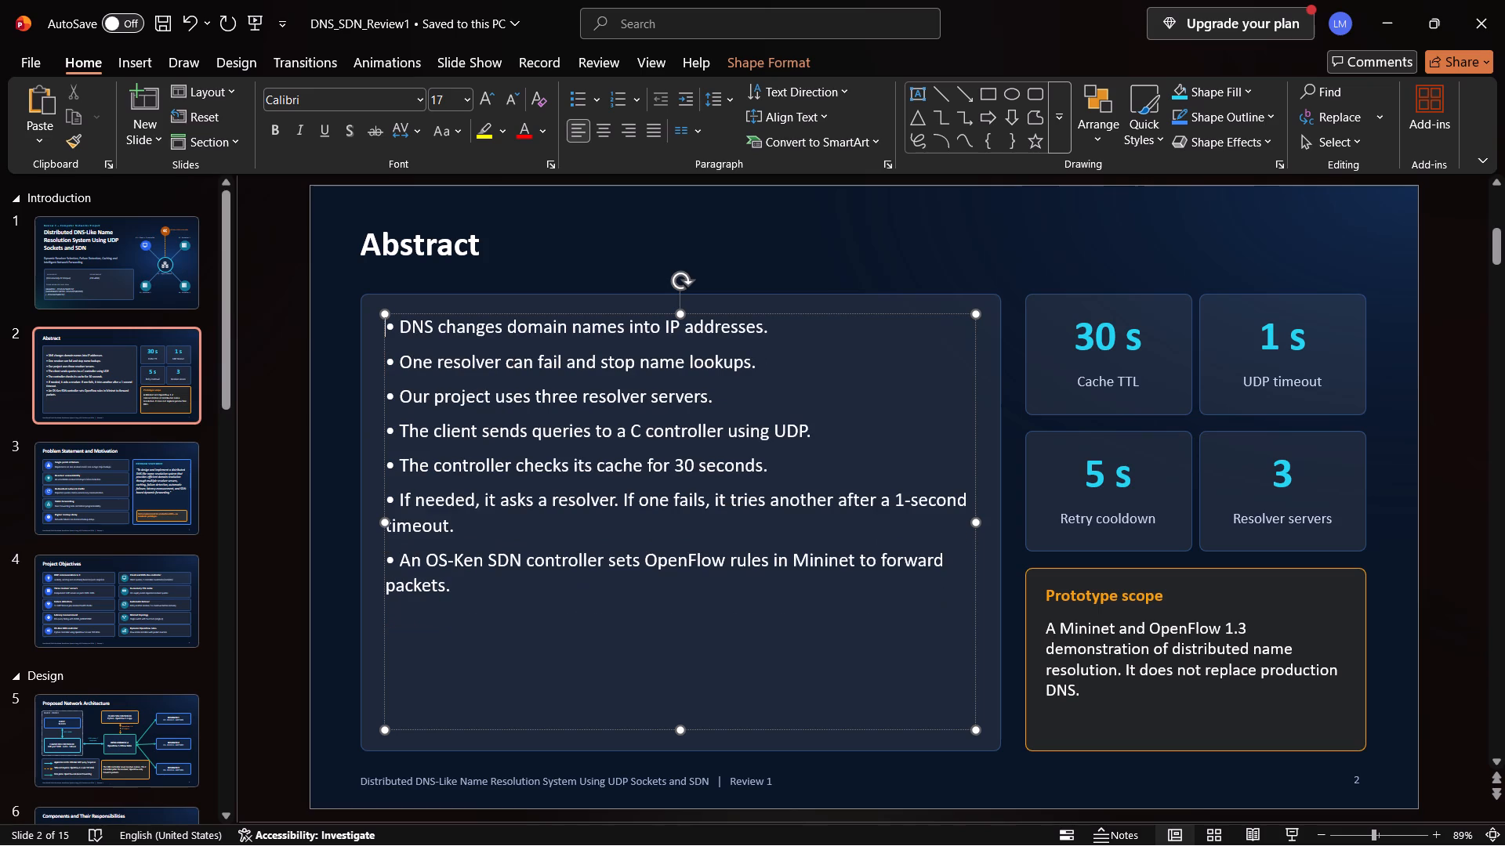
pyautogui.click(526, 247)
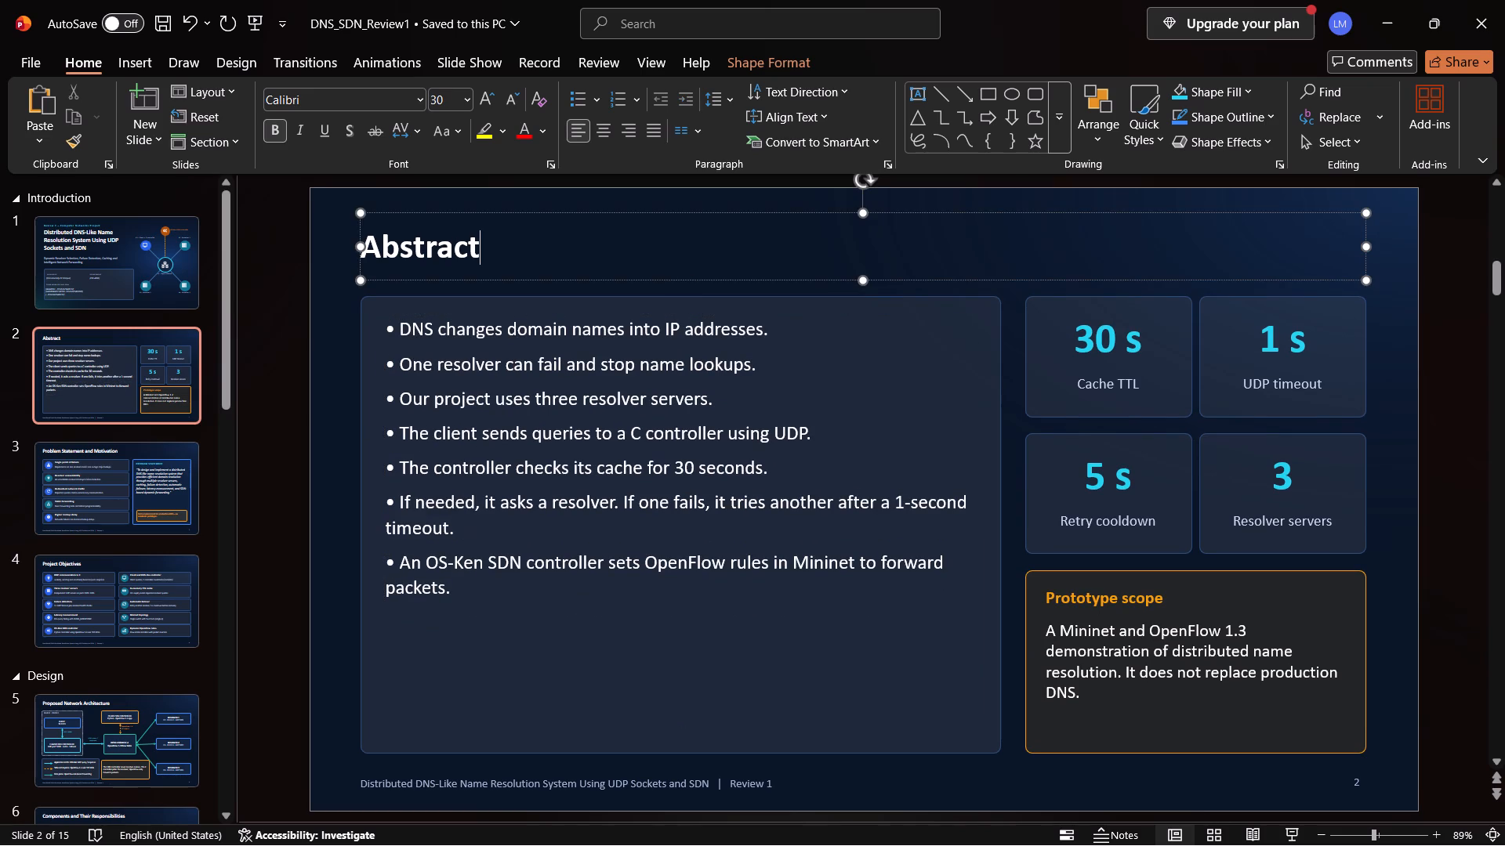
pyautogui.click(629, 220)
pyautogui.click(542, 251)
pyautogui.click(290, 257)
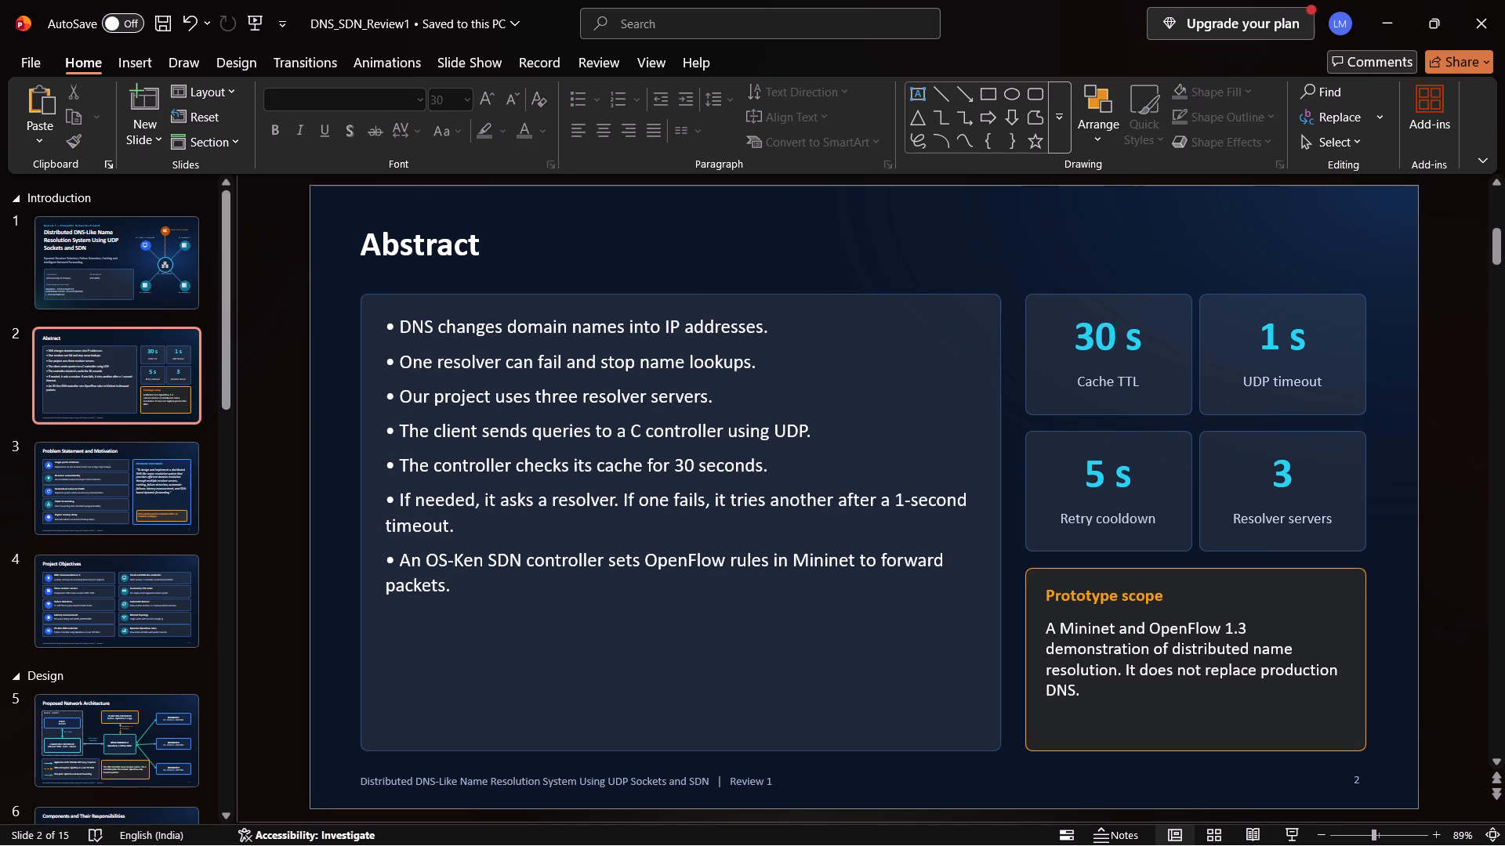
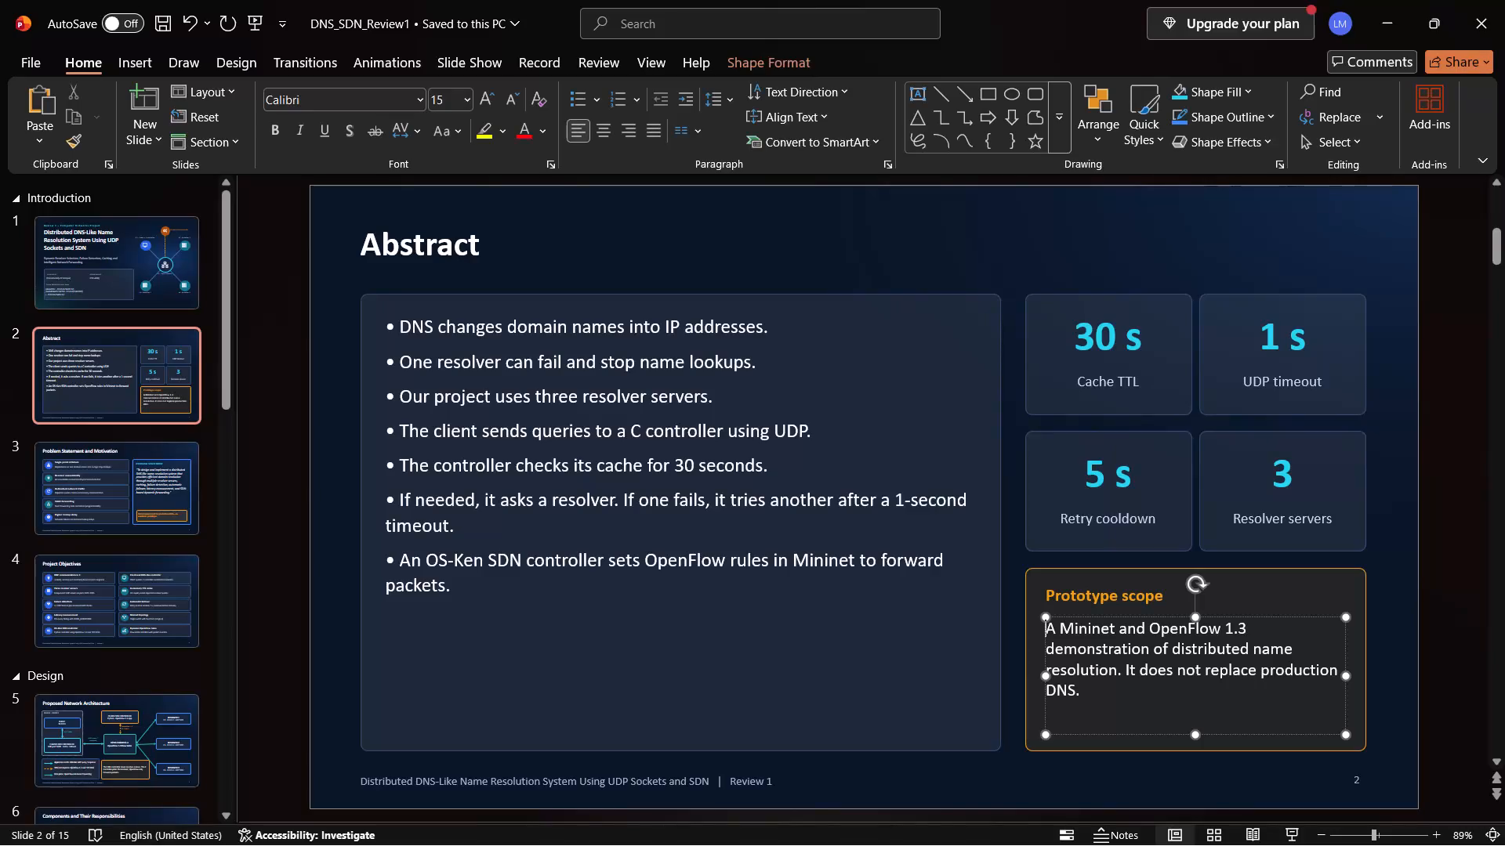
# Replace the Prototype scope description on the Abstract slide with the copied simpler text beginning "This project shows how distributed name resolution works".
pyautogui.keyDown('ctrl'); pyautogui.scroll(1, 1047, 628); pyautogui.keyUp('ctrl')
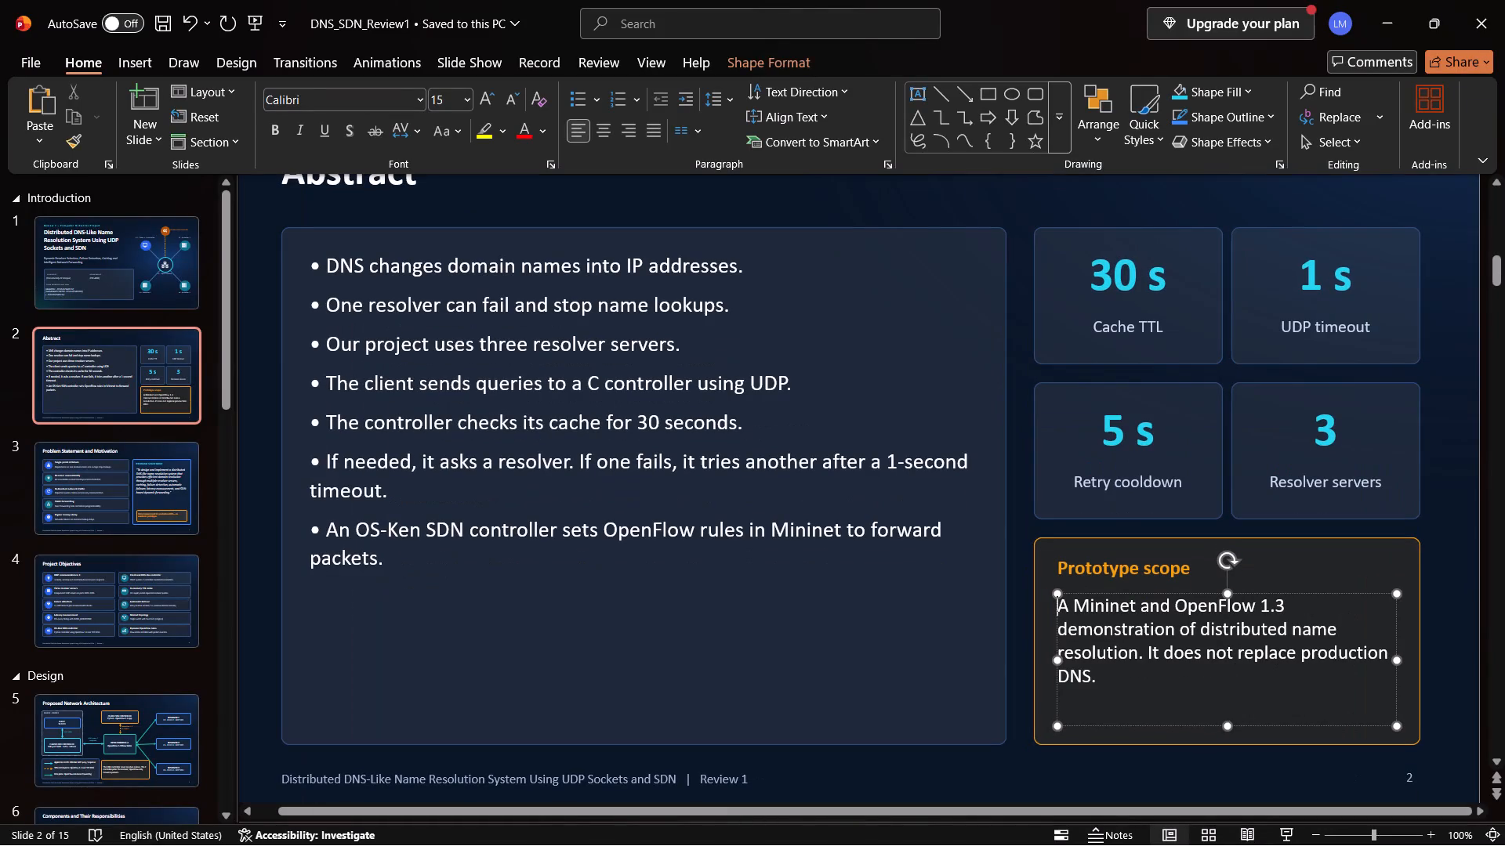
pyautogui.hotkey('ctrl', 'a')
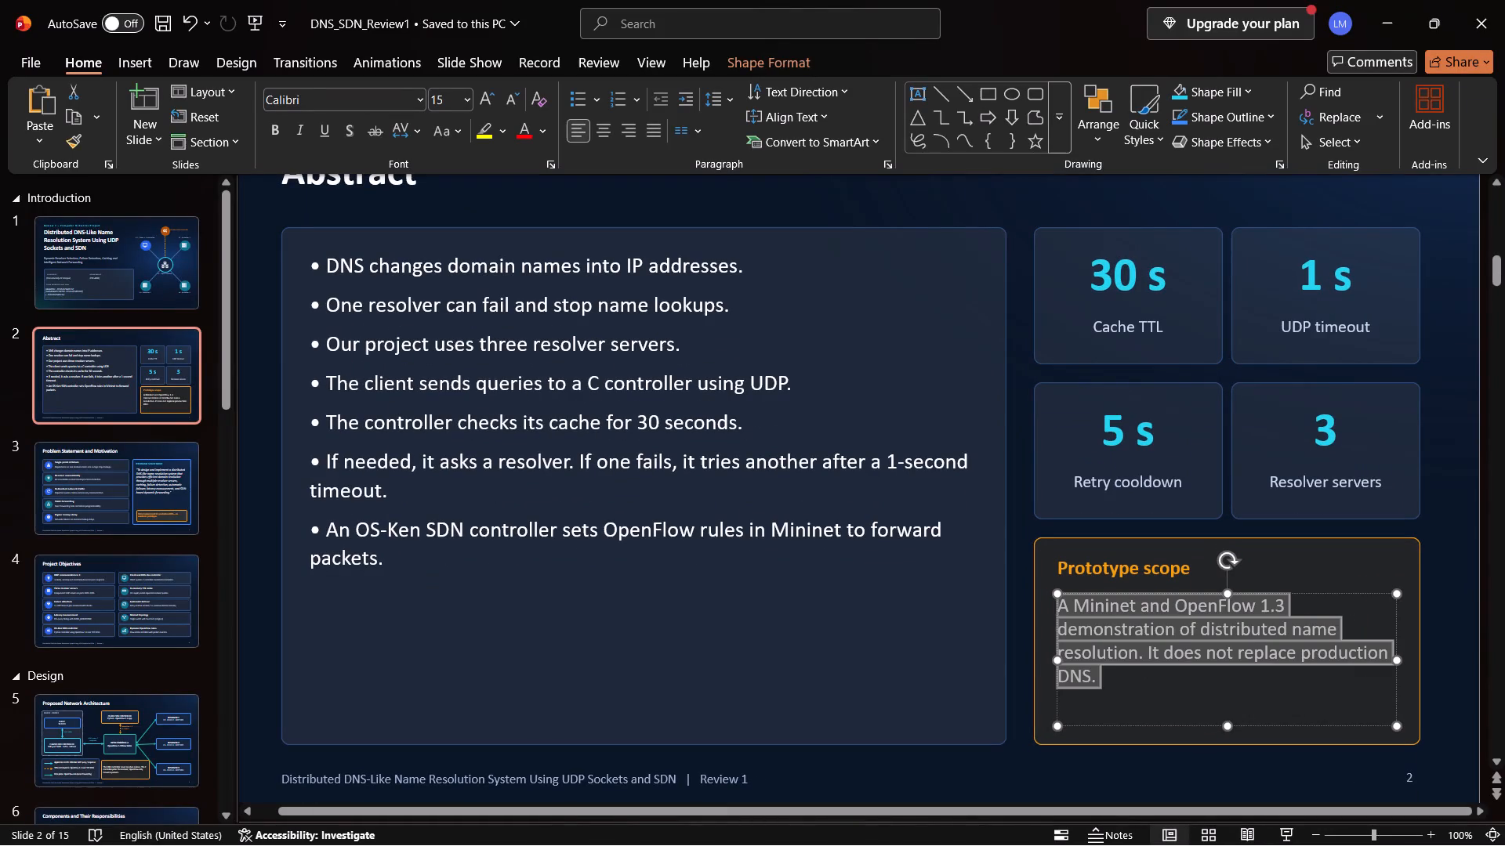
pyautogui.hotkey('ctrl', 'v')
pyautogui.click(980, 649)
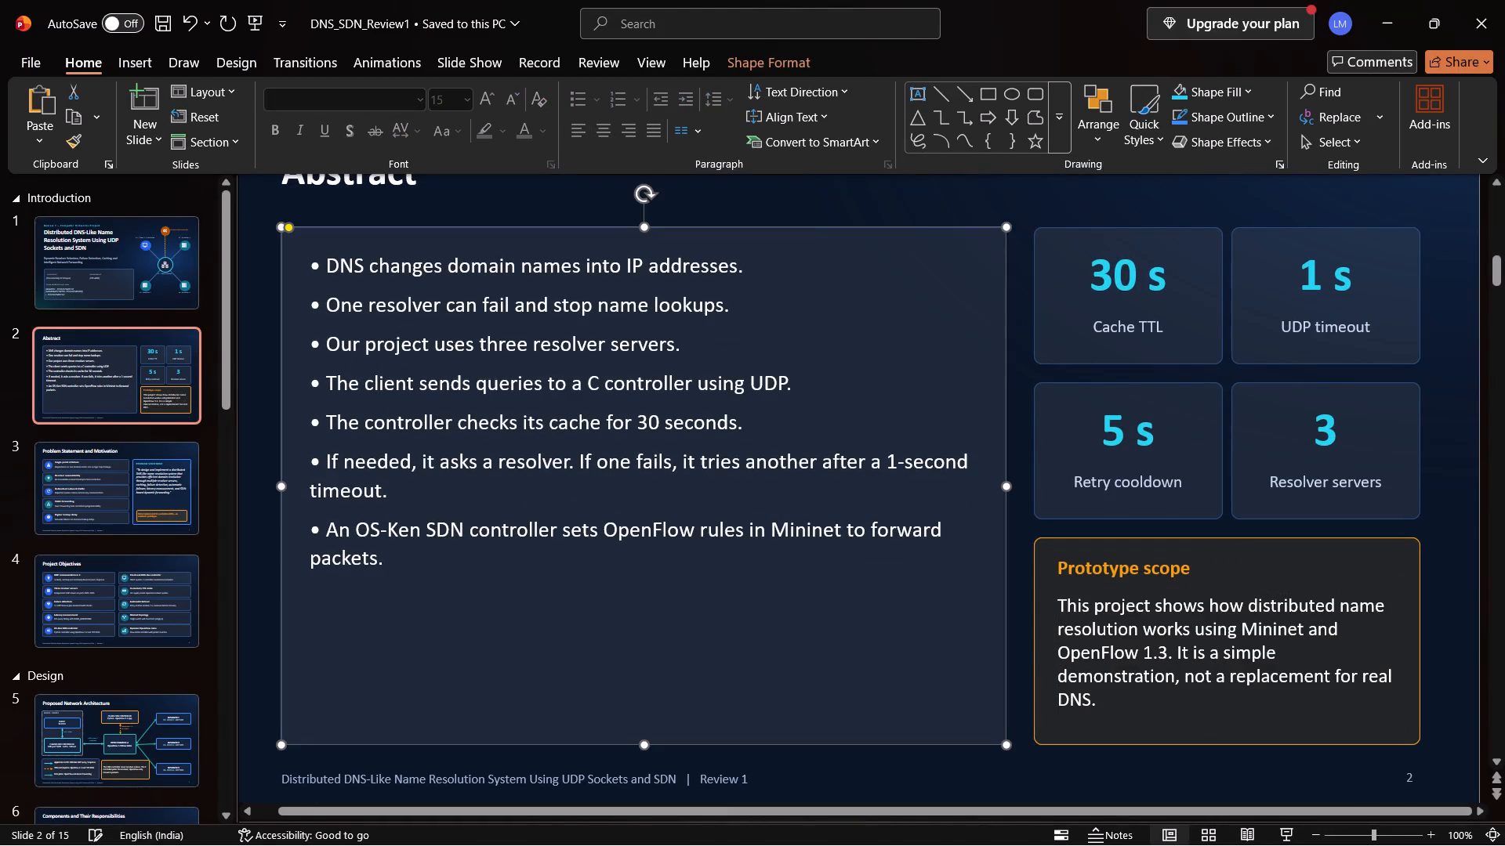
pyautogui.click(1032, 756)
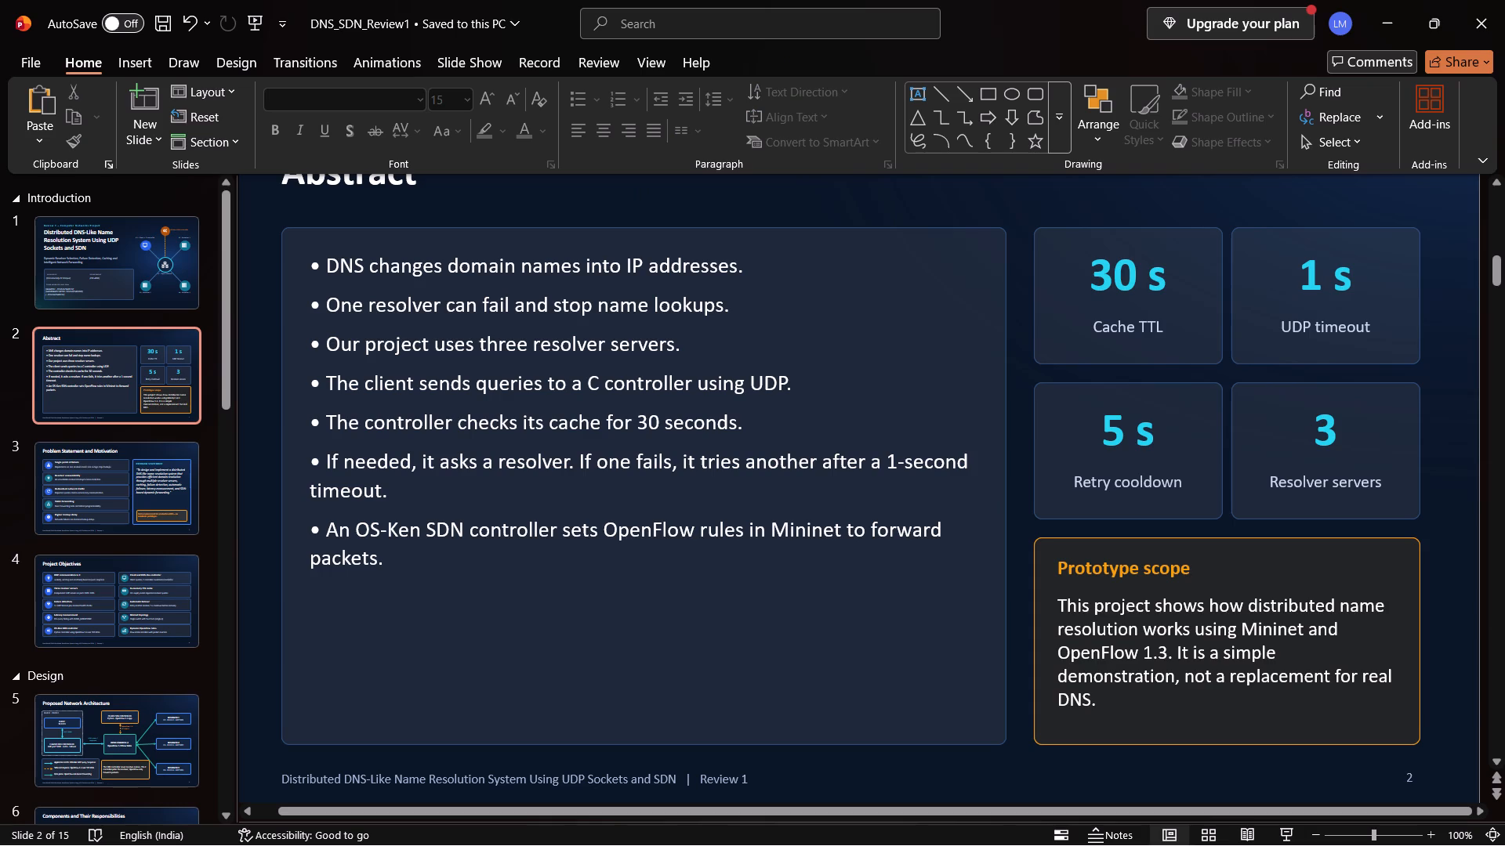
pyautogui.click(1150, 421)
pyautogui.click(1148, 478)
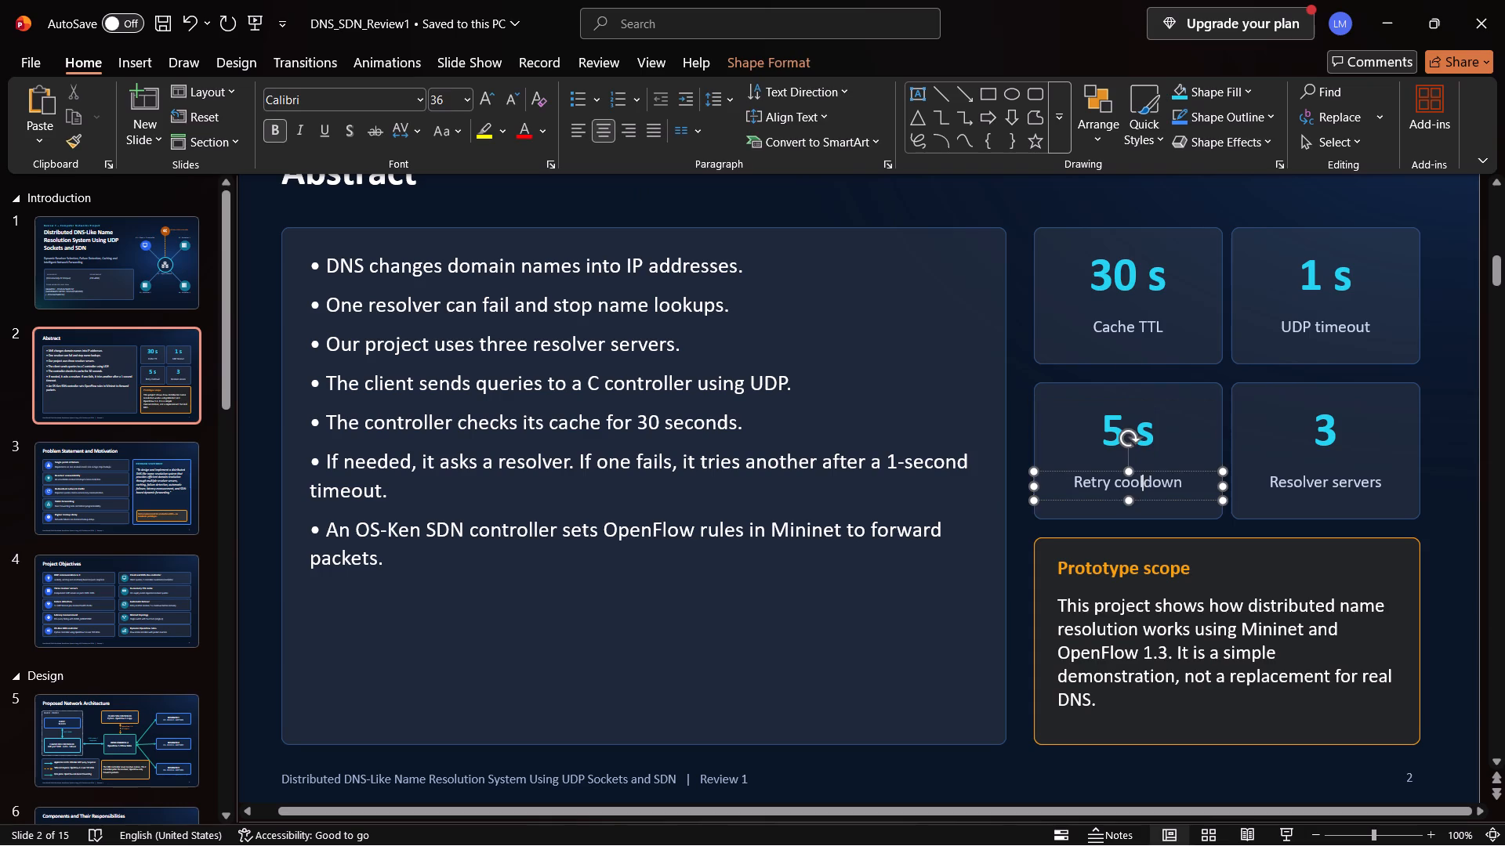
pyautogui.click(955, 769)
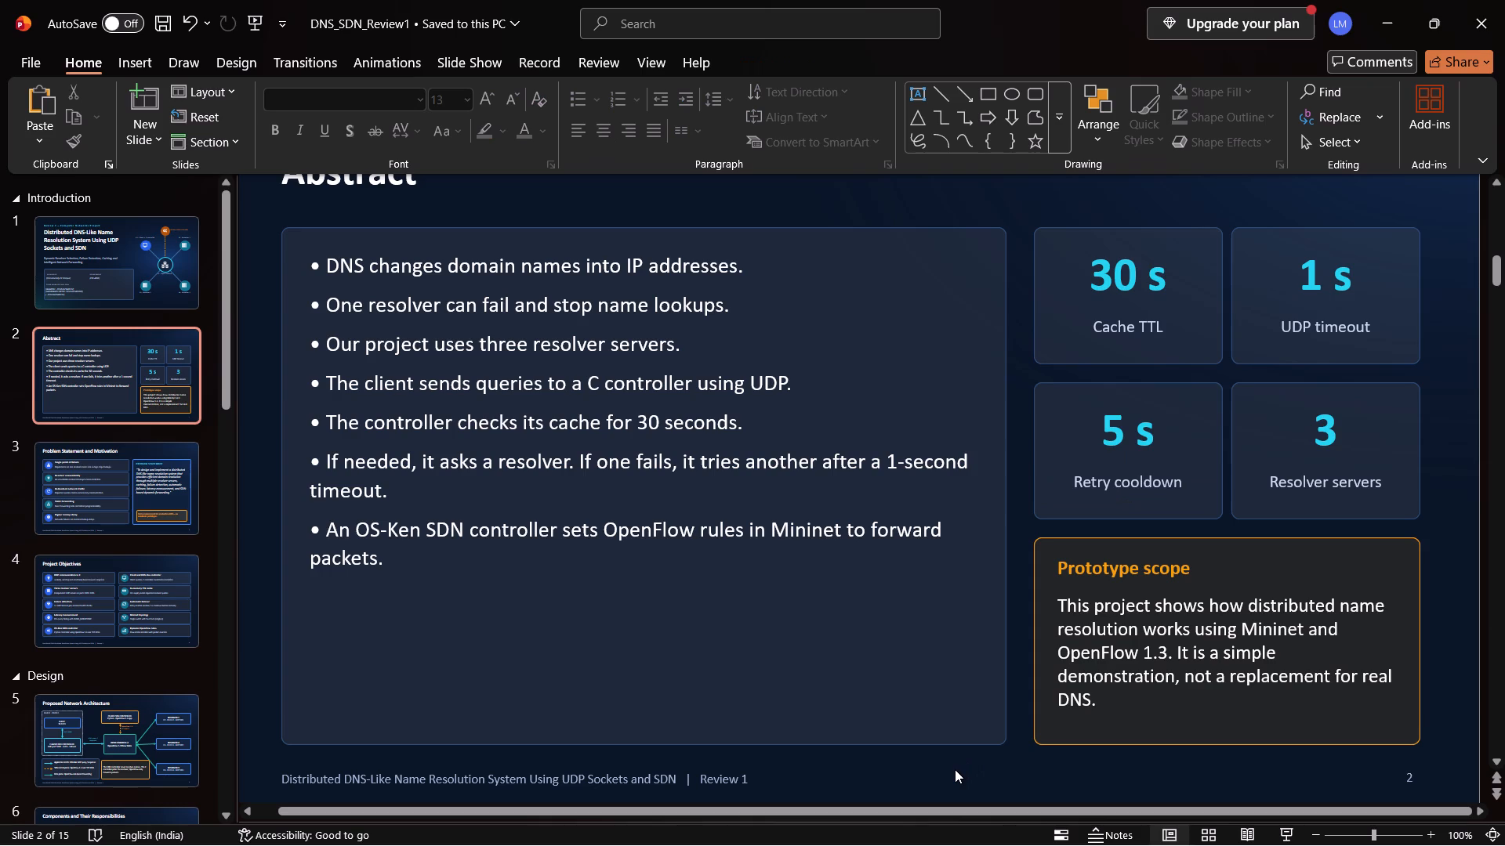
# Go to the Problem Statement and Motivation slide and review its content.
pyautogui.press('Down')
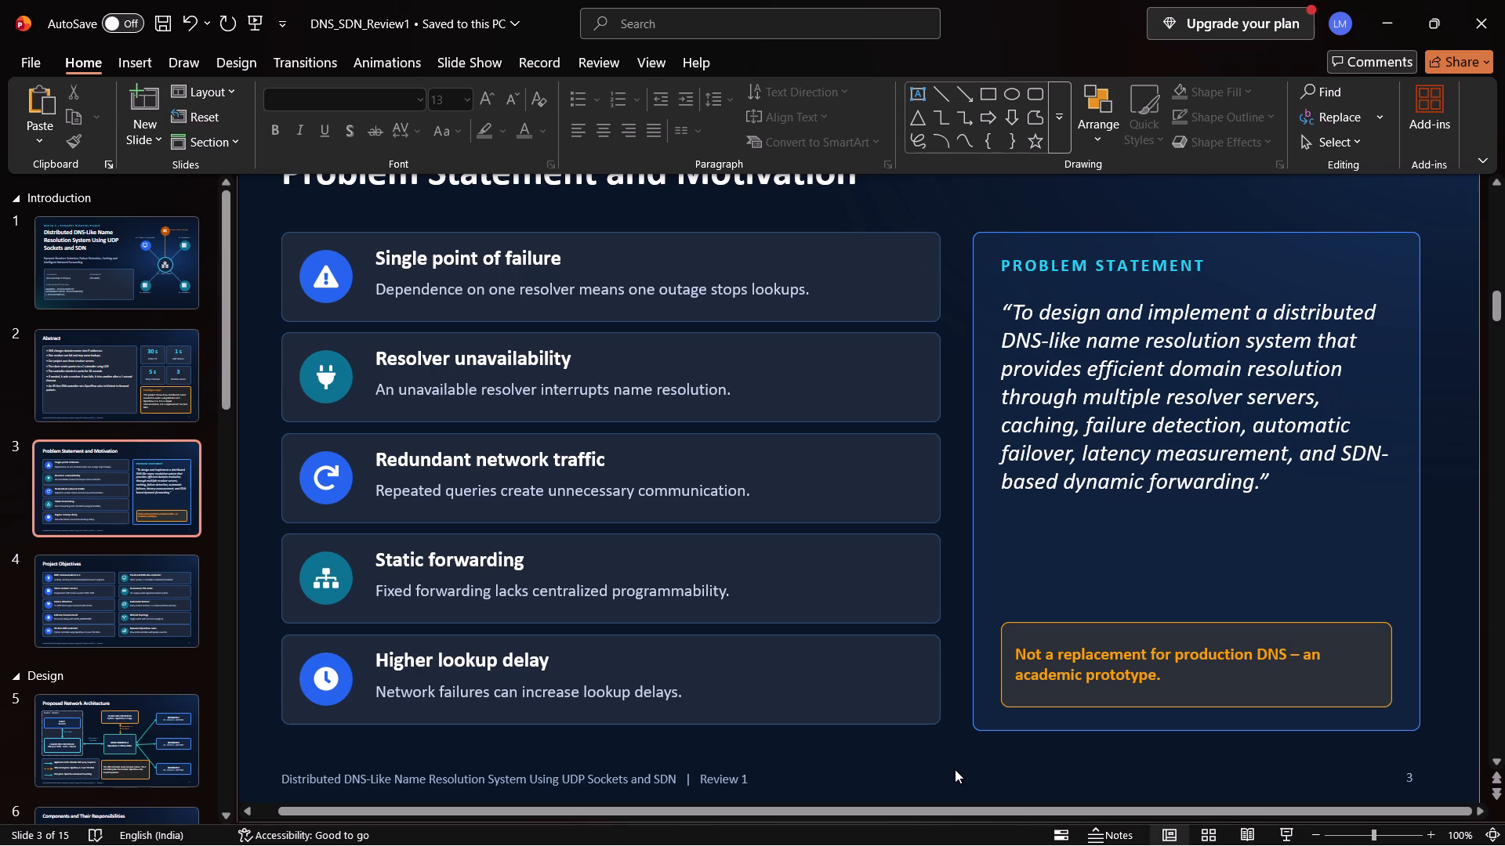
pyautogui.hotkey('ctrl', '-')
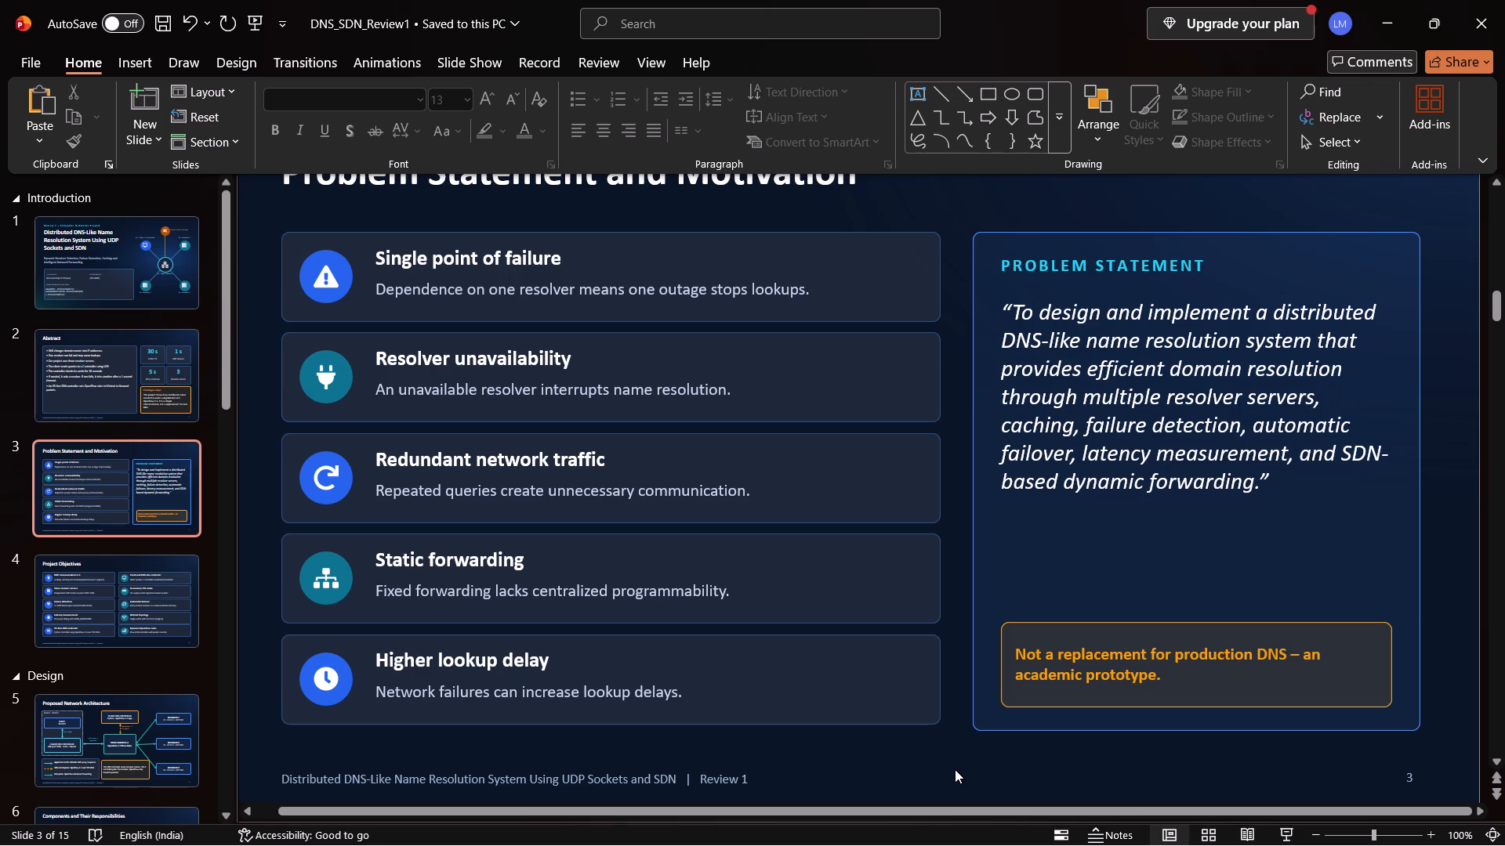
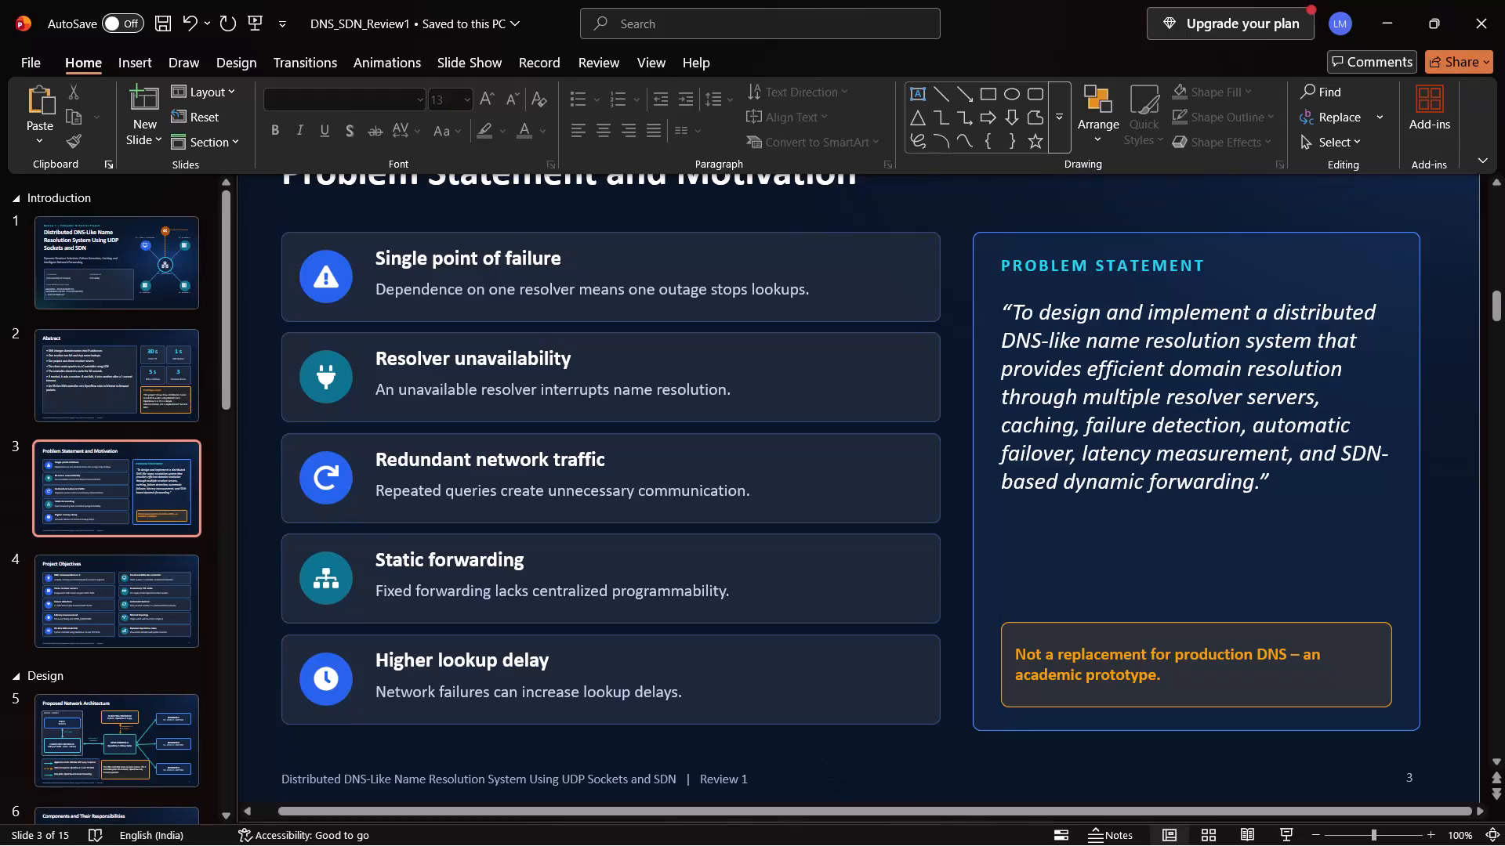
# Select the whole description text under the "Single point of failure" heading on the Problem Statement and Motivation slide.
pyautogui.click(613, 292)
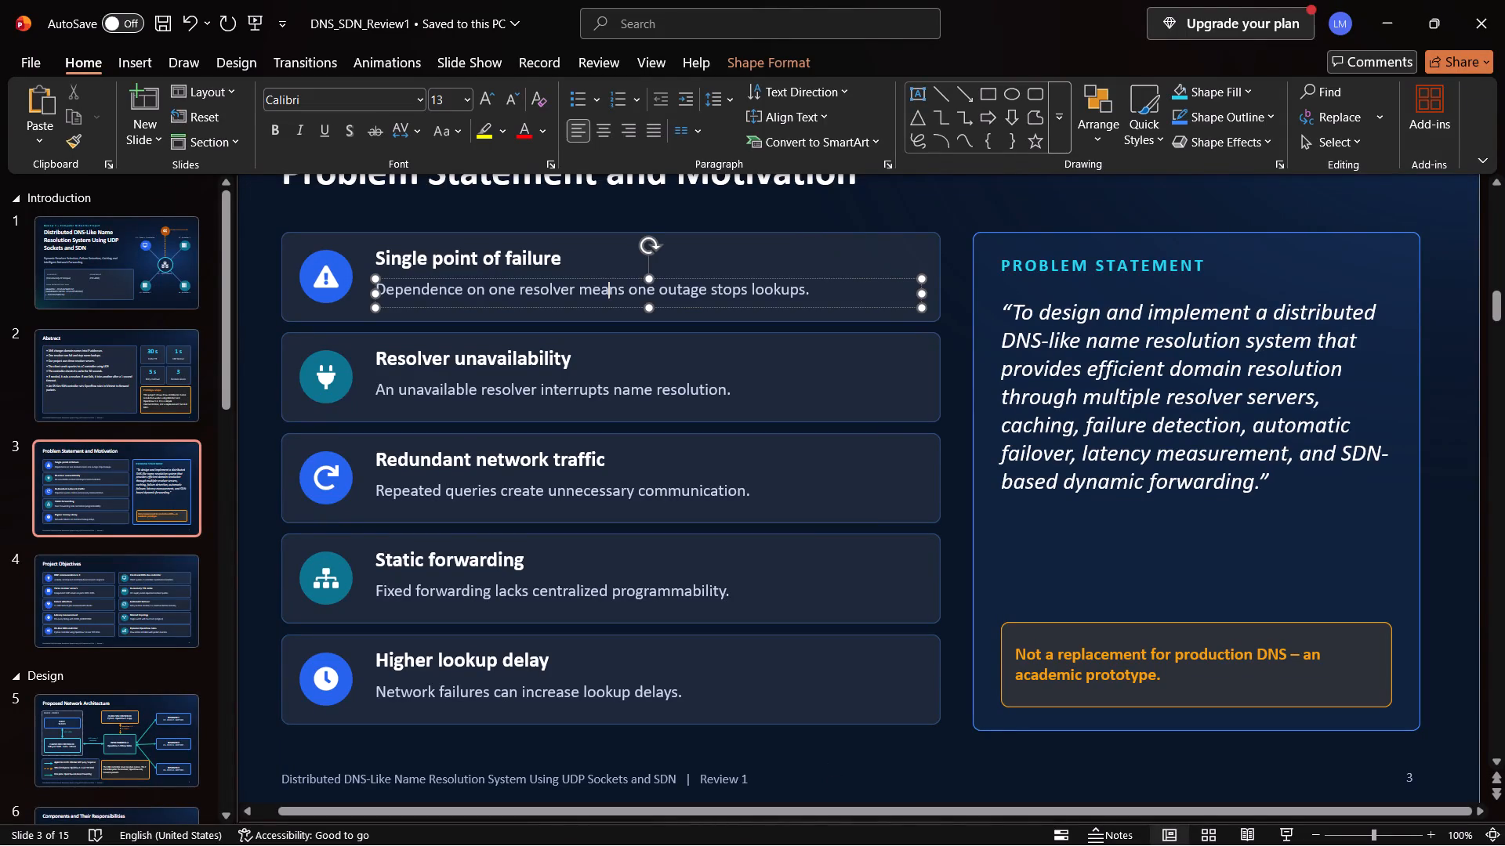
pyautogui.hotkey('ctrl', 'a')
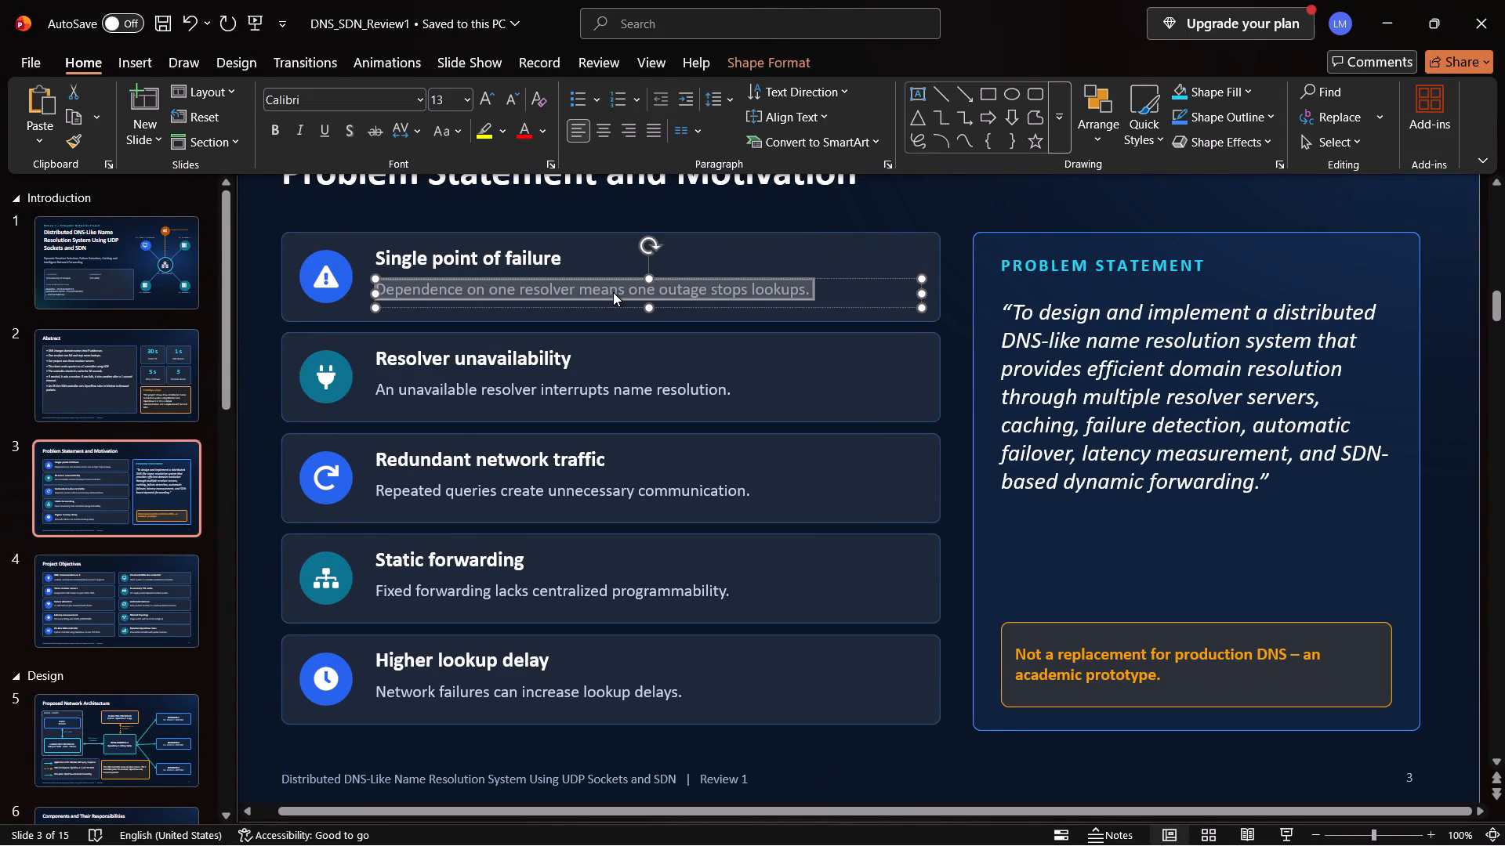
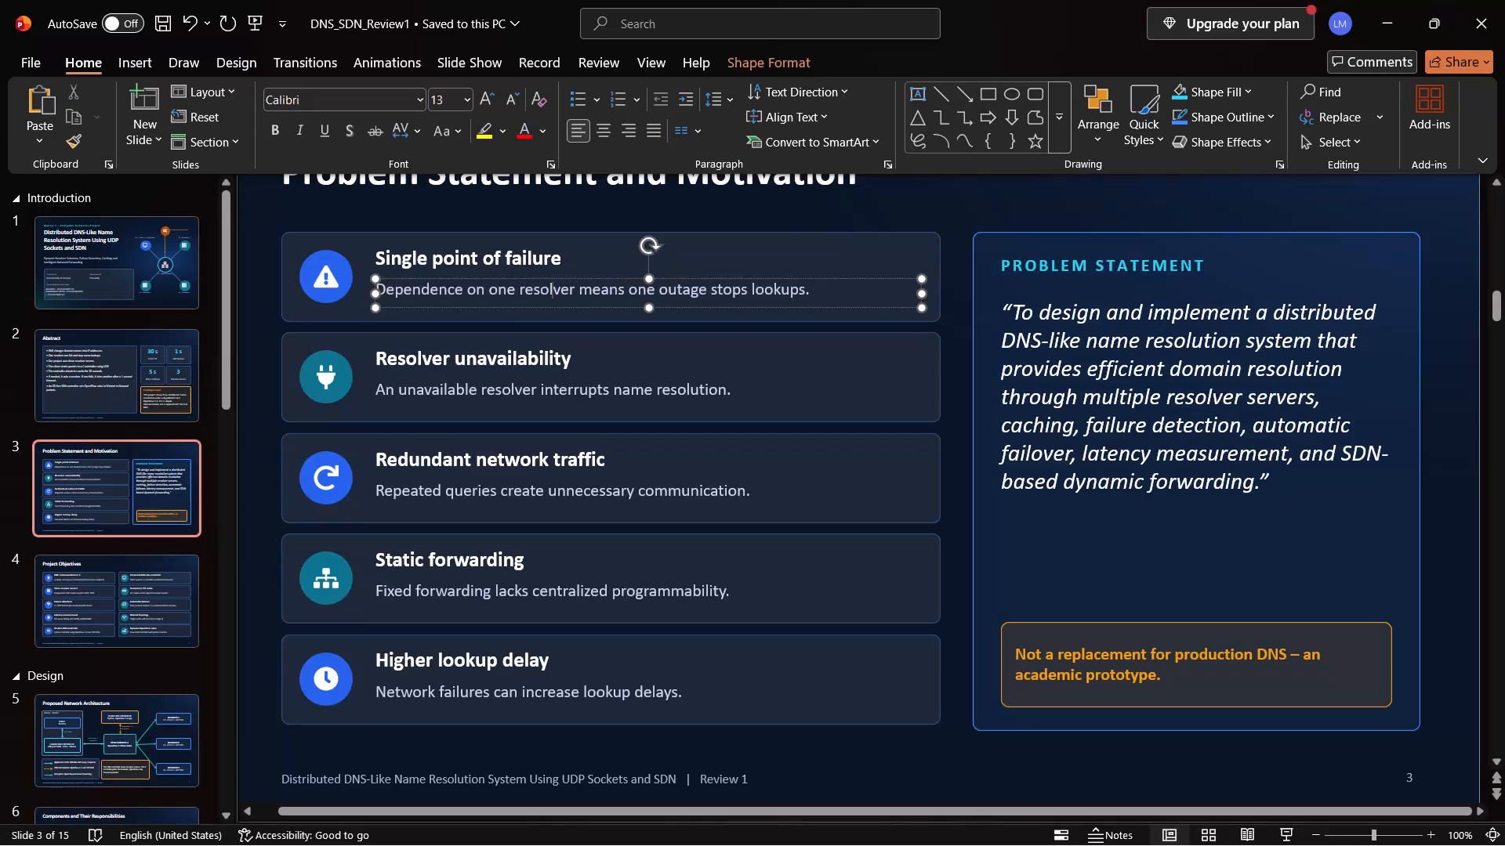
# Replace the description under "Single point of failure" with the copied sentence "If one resolver fails, name lookup may stop.".
pyautogui.hotkey('ctrl', 'a')
pyautogui.hotkey('ctrl', 'v')
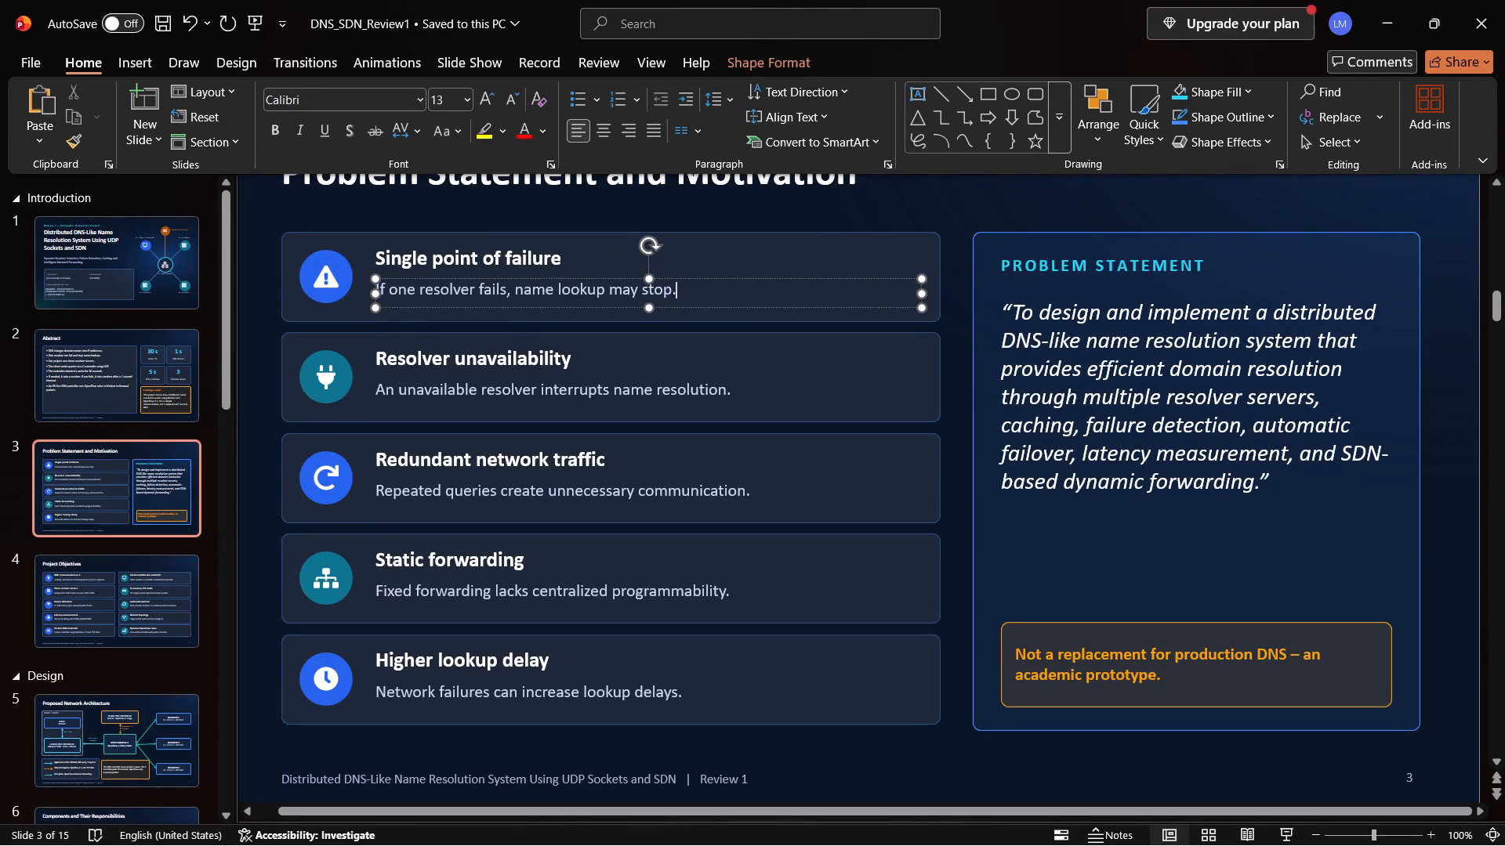
# Select the whole description text under the "Resolver unavailability" heading on the Problem Statement and Motivation slide.
pyautogui.click(510, 386)
pyautogui.hotkey('ctrl', 'a')
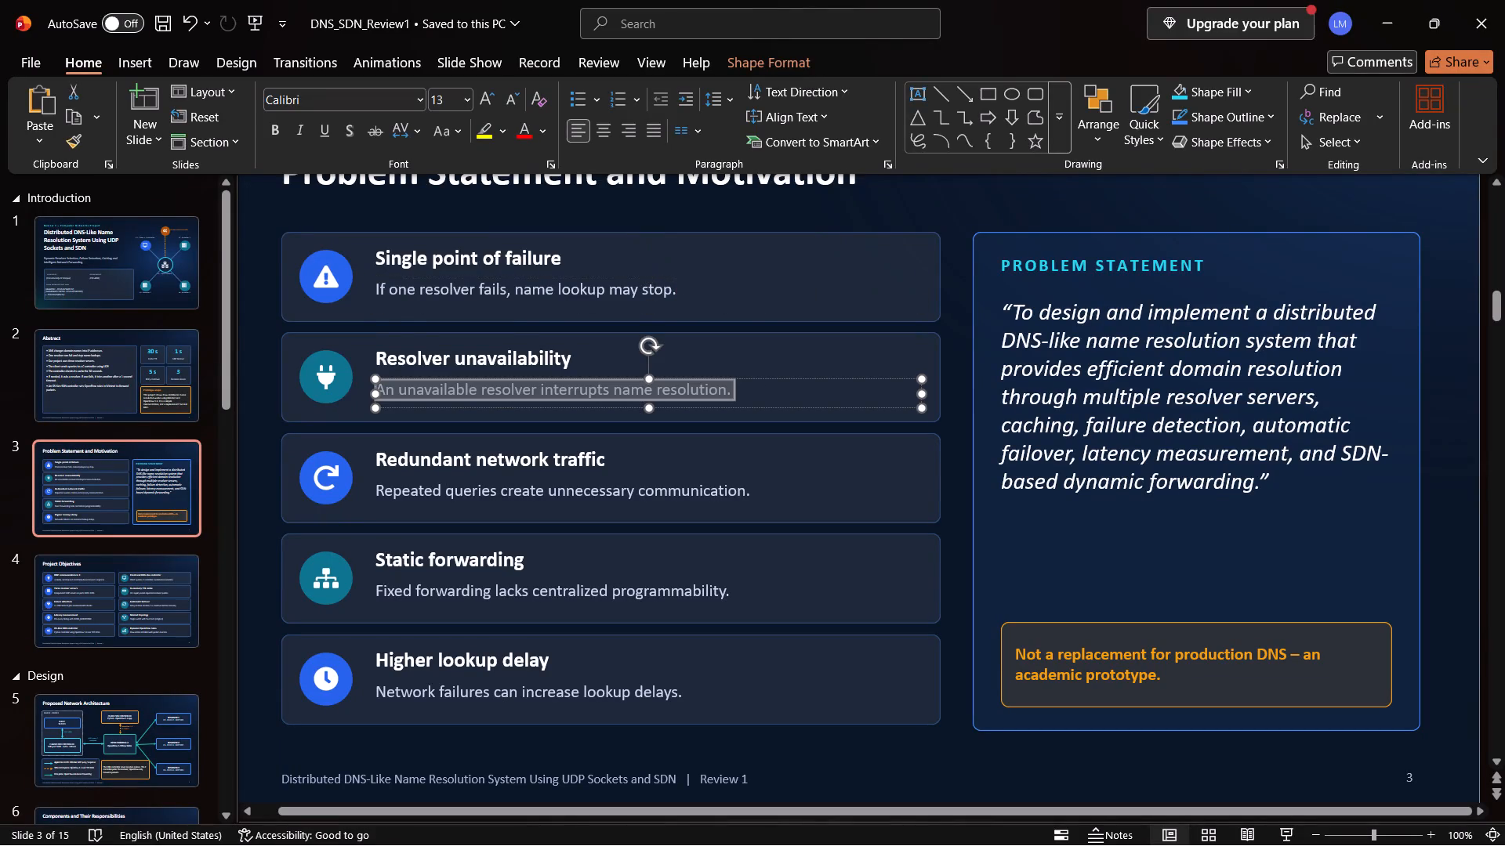
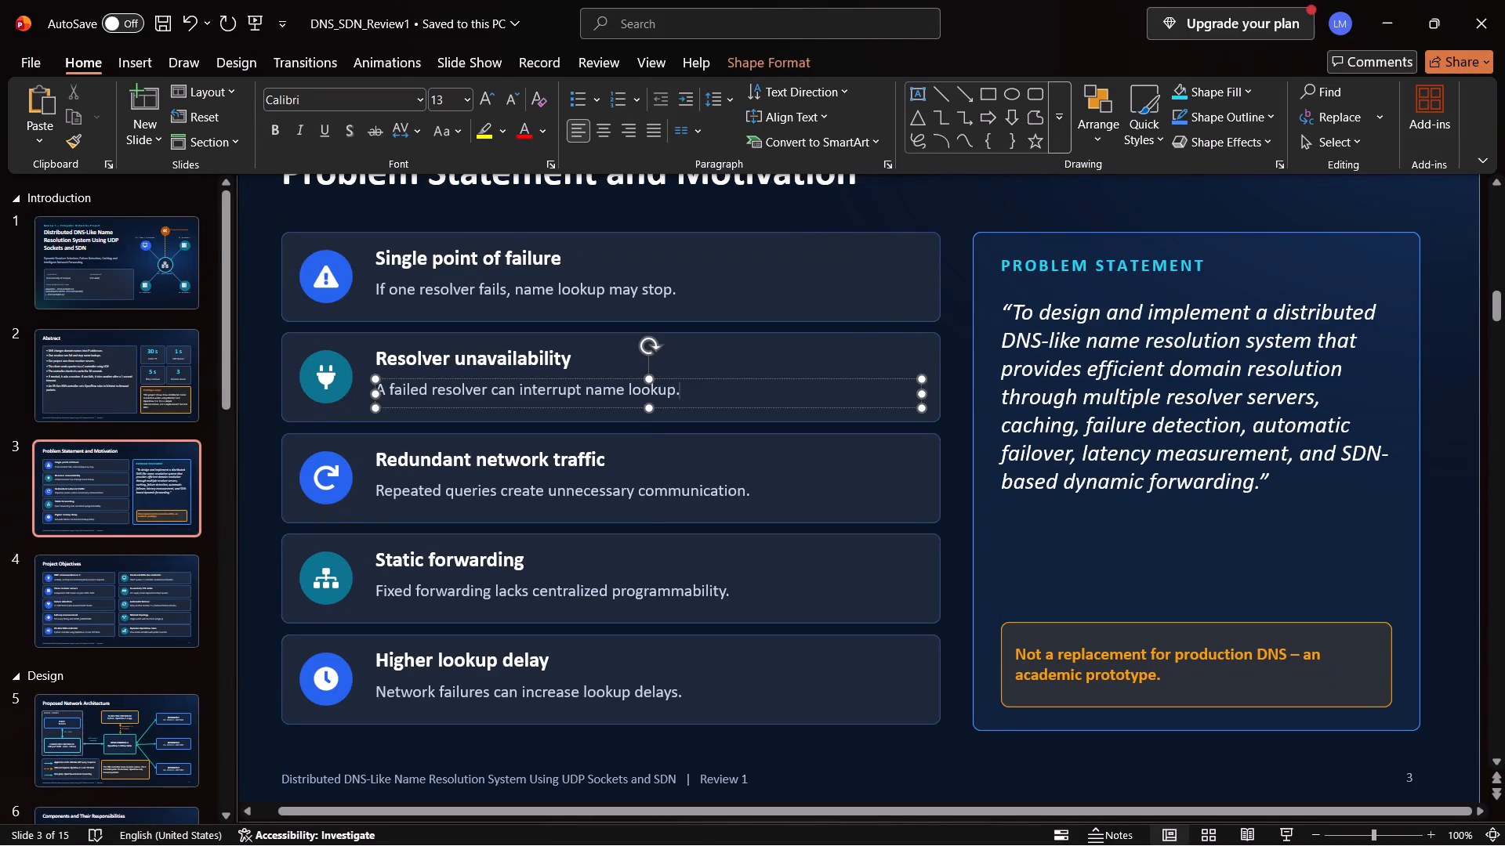
# Select the whole description text under the "Redundant network traffic" heading on the Problem Statement and Motivation slide.
pyautogui.click(558, 490)
pyautogui.hotkey('ctrl', 'a')
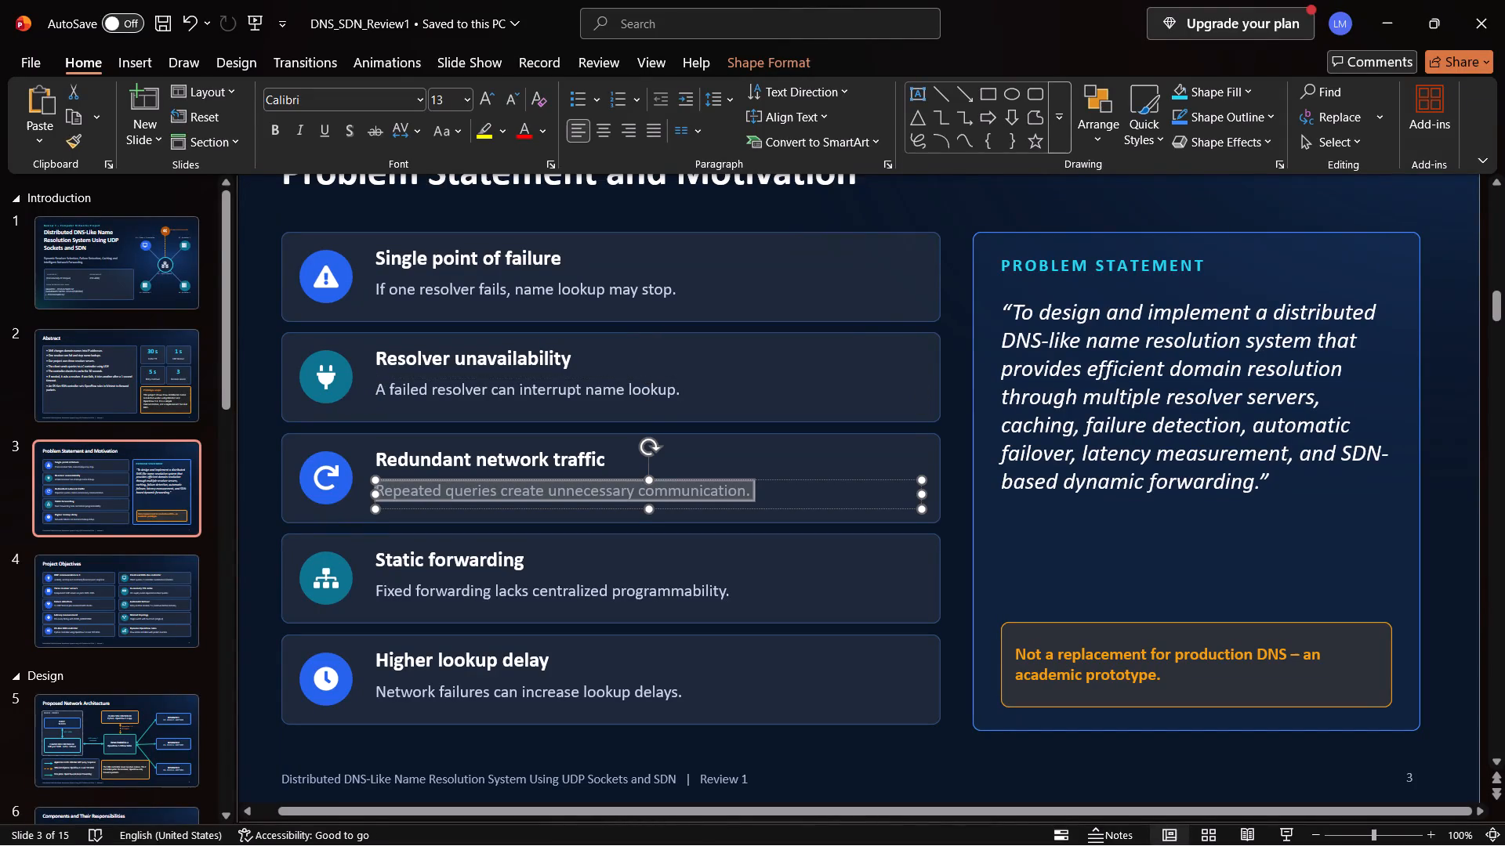
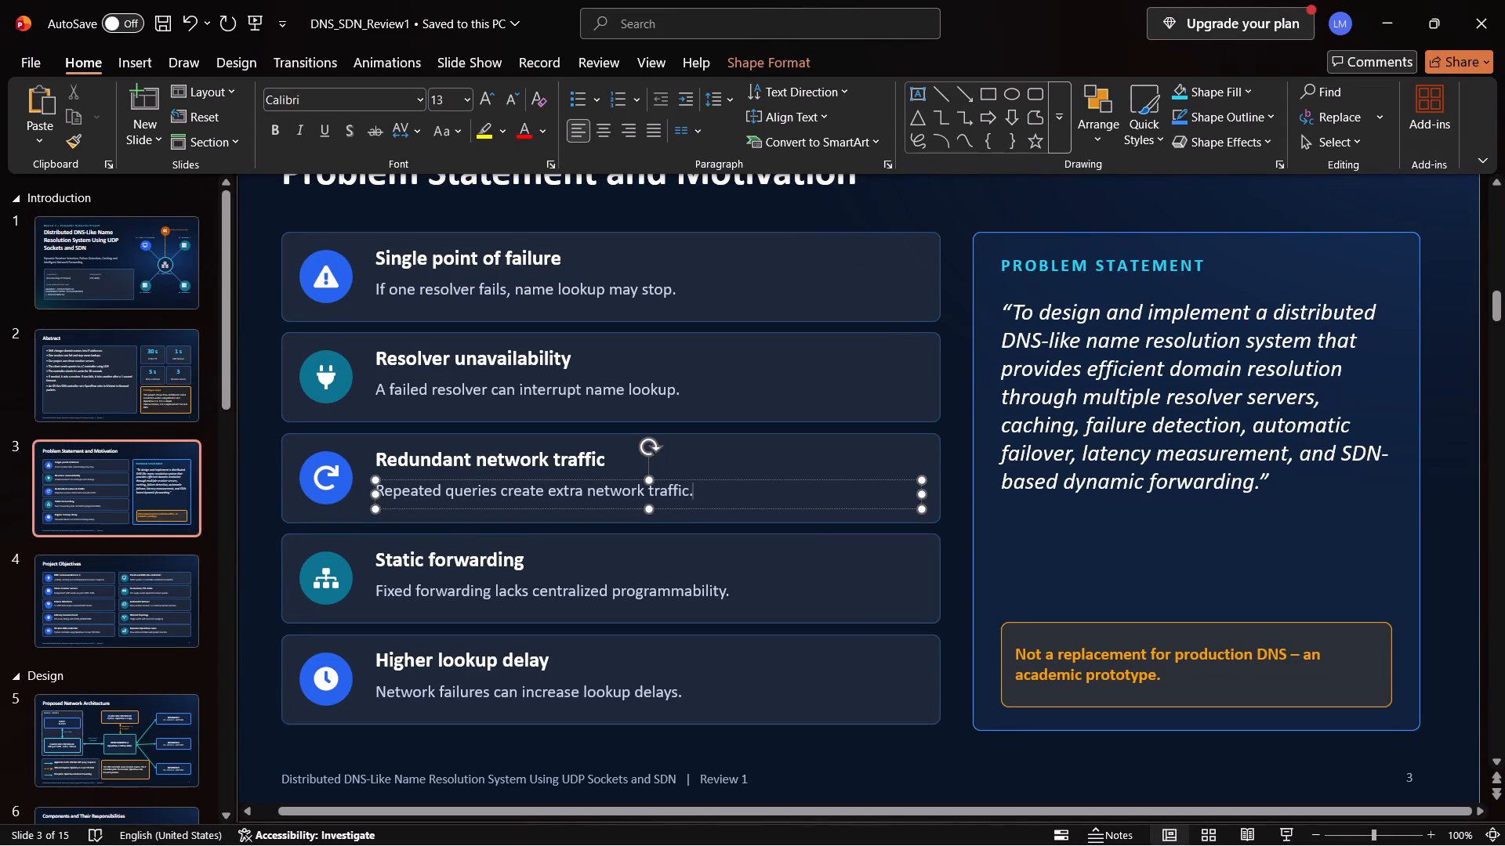
# Open the "Redundant network traffic" heading for text editing on the Problem Statement and Motivation slide.
pyautogui.click(542, 454)
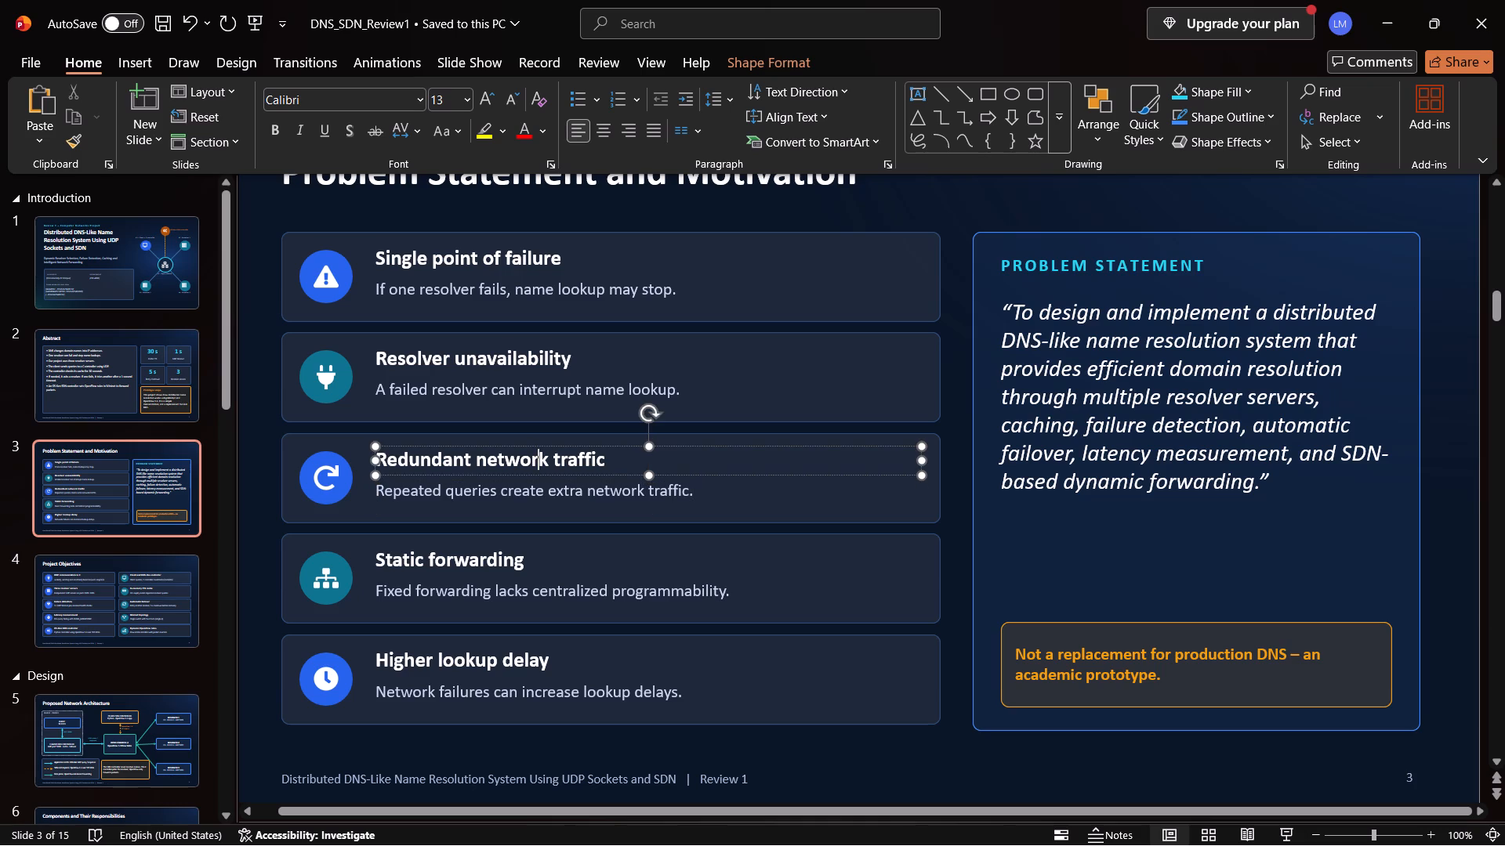
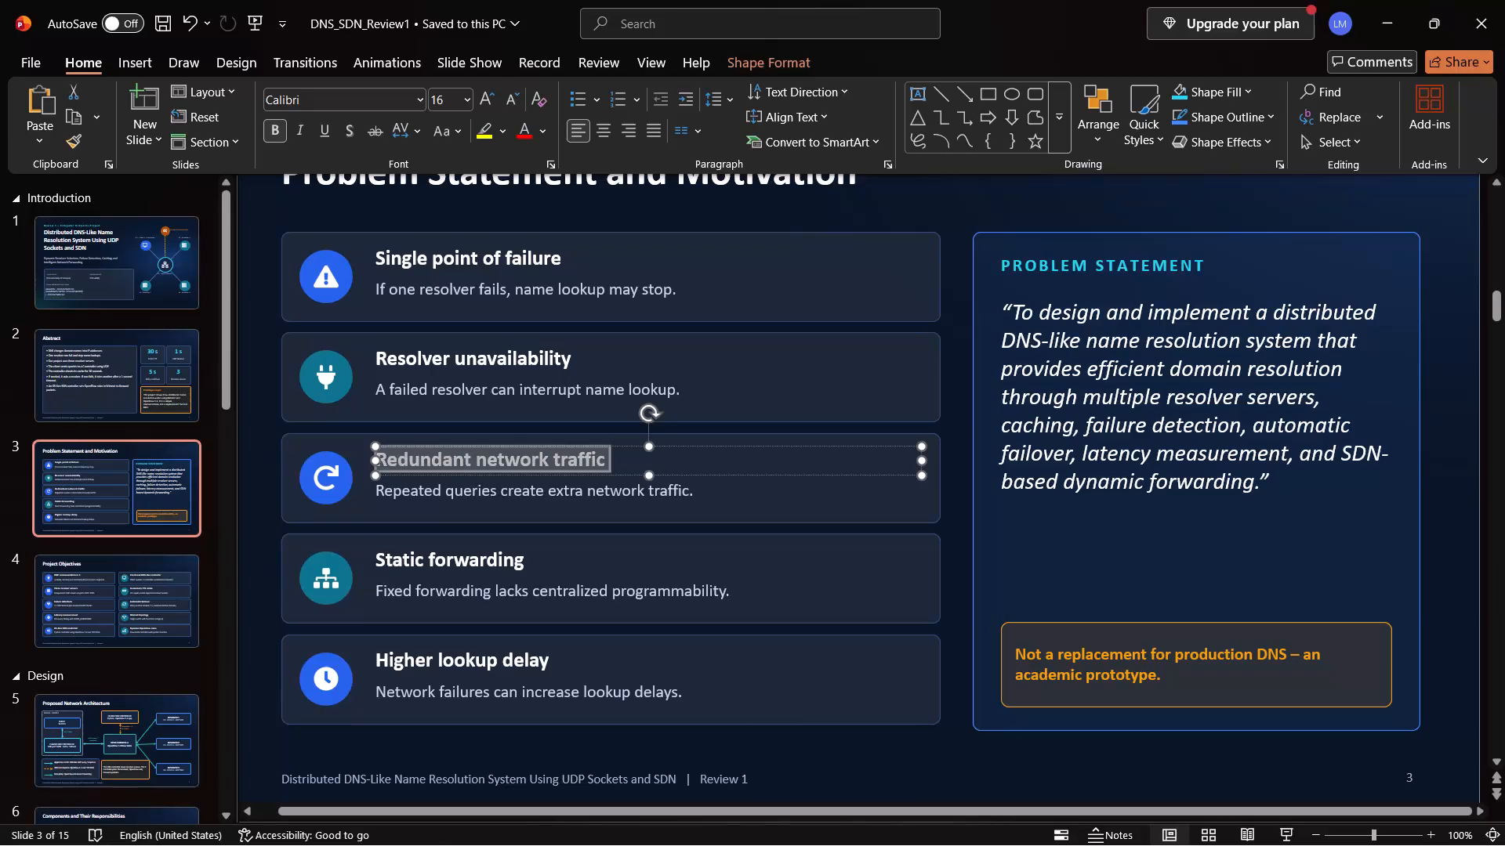
# Replace the selected "Redundant network traffic" heading with "Repeated Network Traffic".
pyautogui.hotkey('ctrl', 'v')
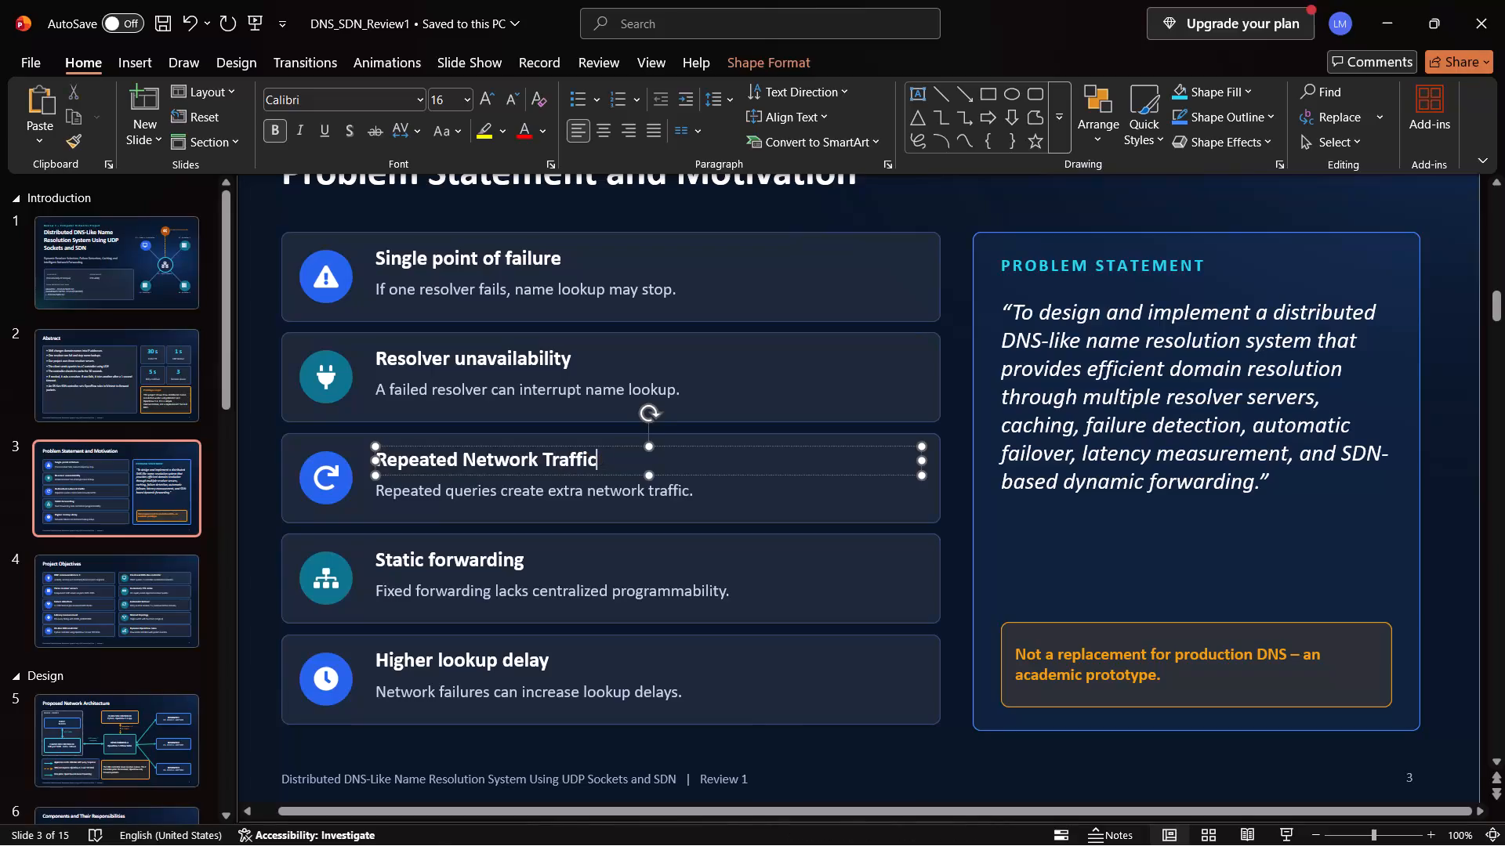
# Select the entire description text under the "Static forwarding" heading for editing.
pyautogui.click(558, 552)
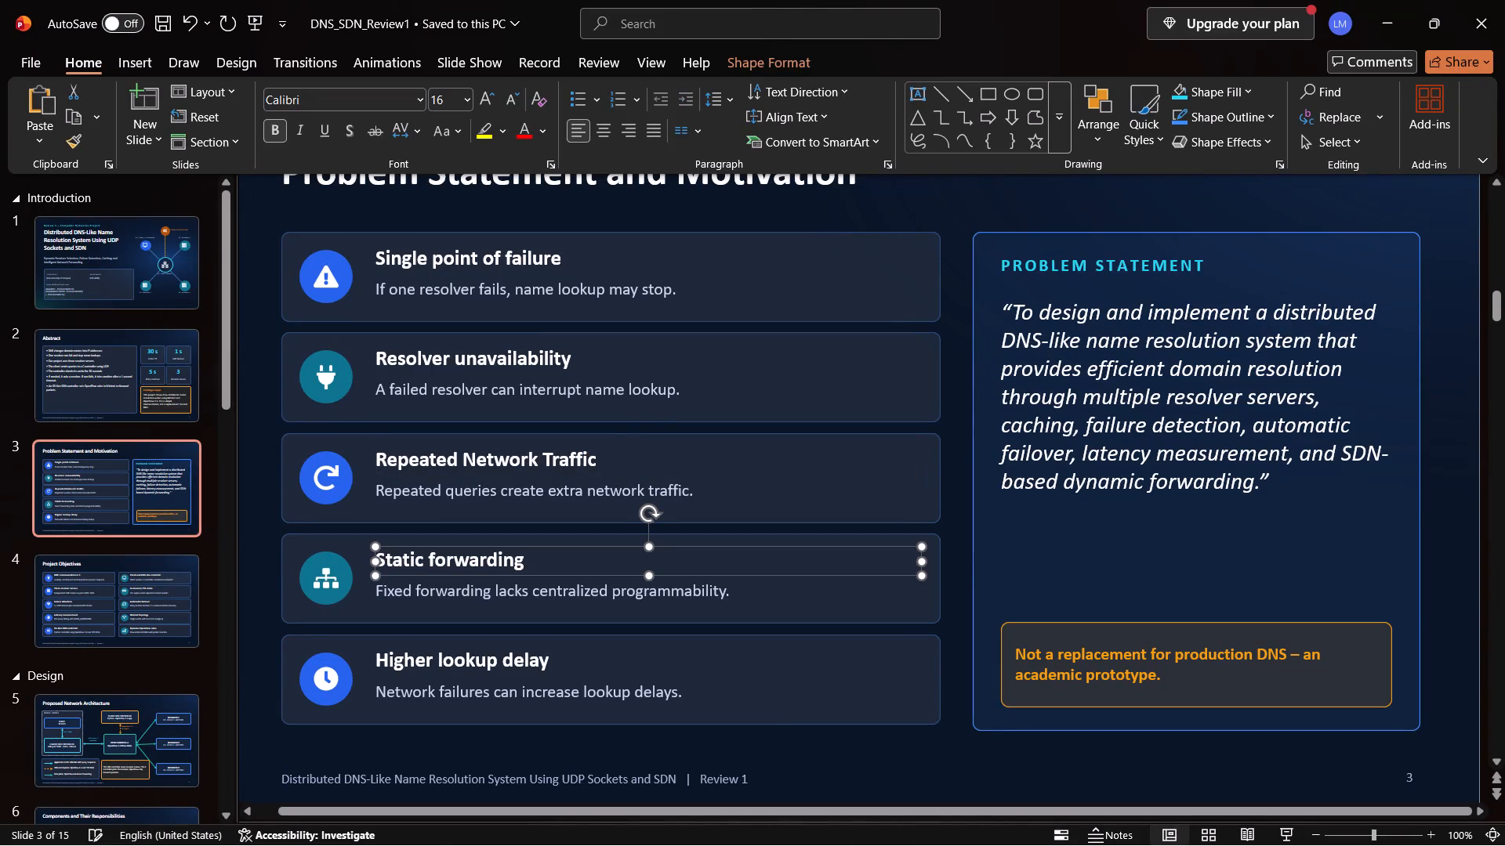
pyautogui.click(537, 589)
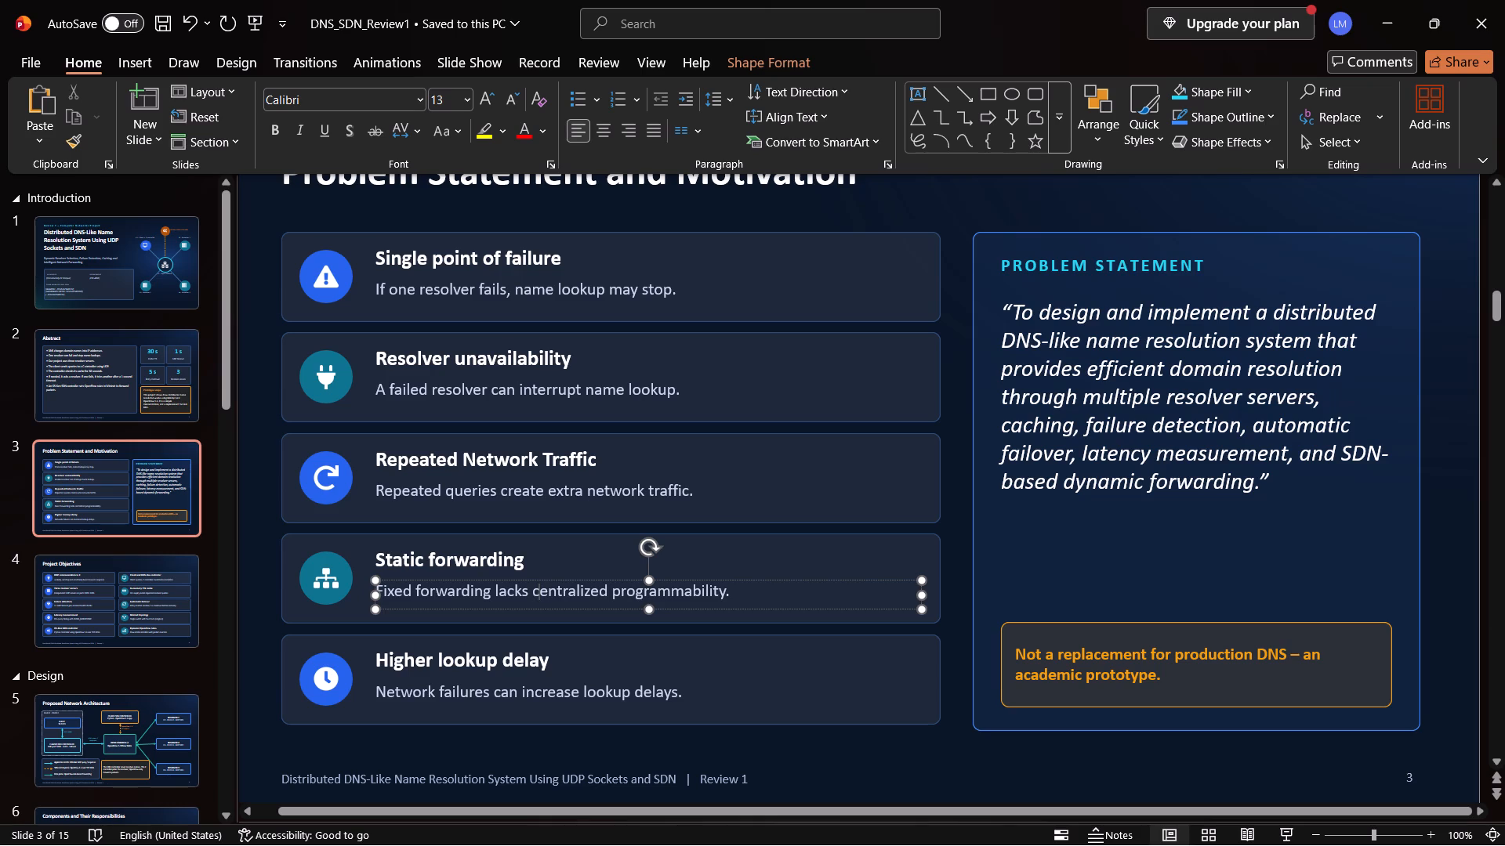
pyautogui.hotkey('ctrl', 'a')
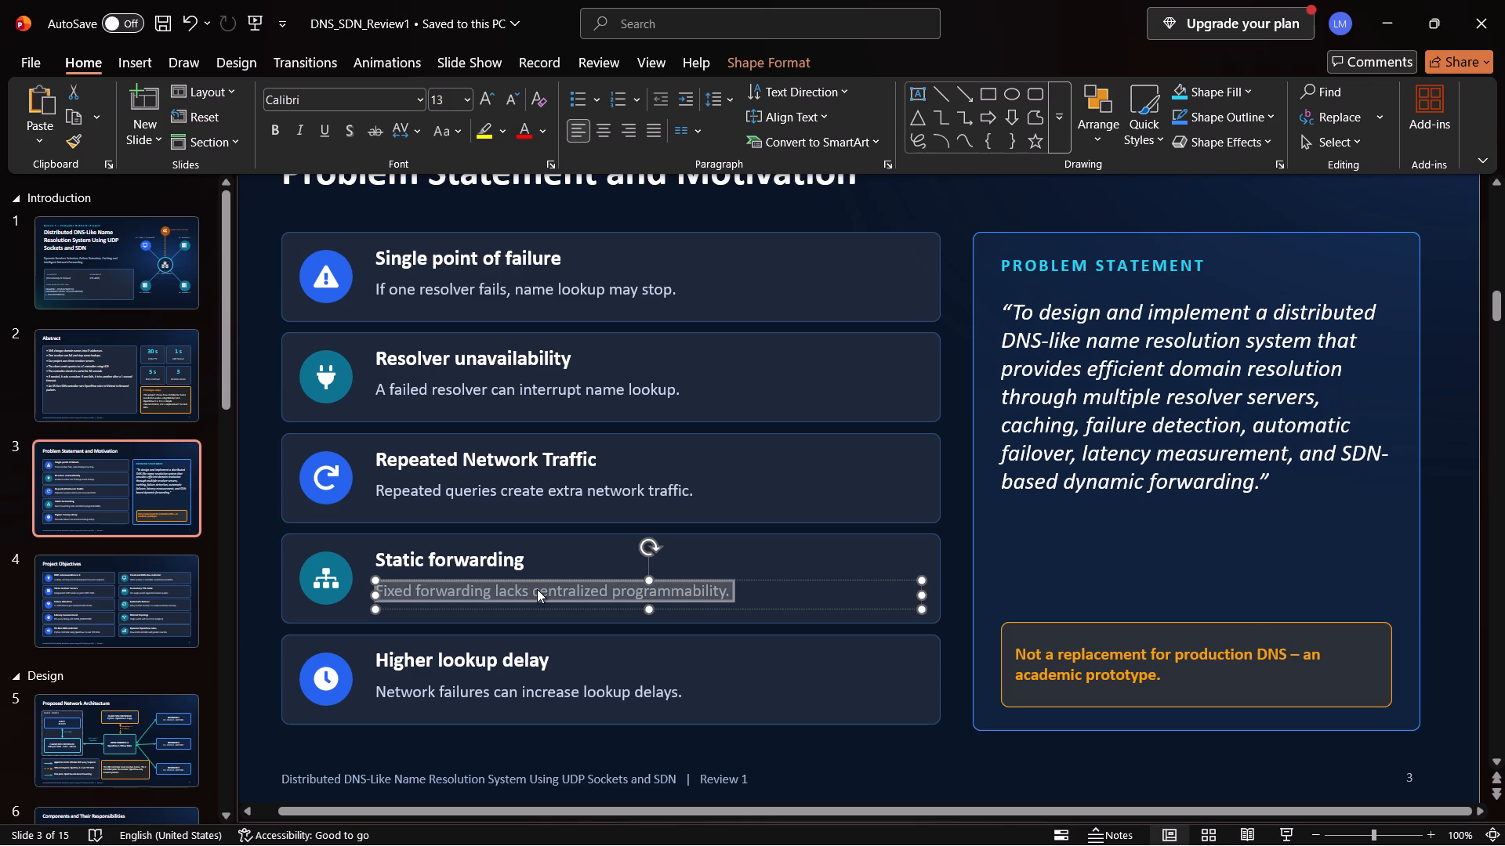
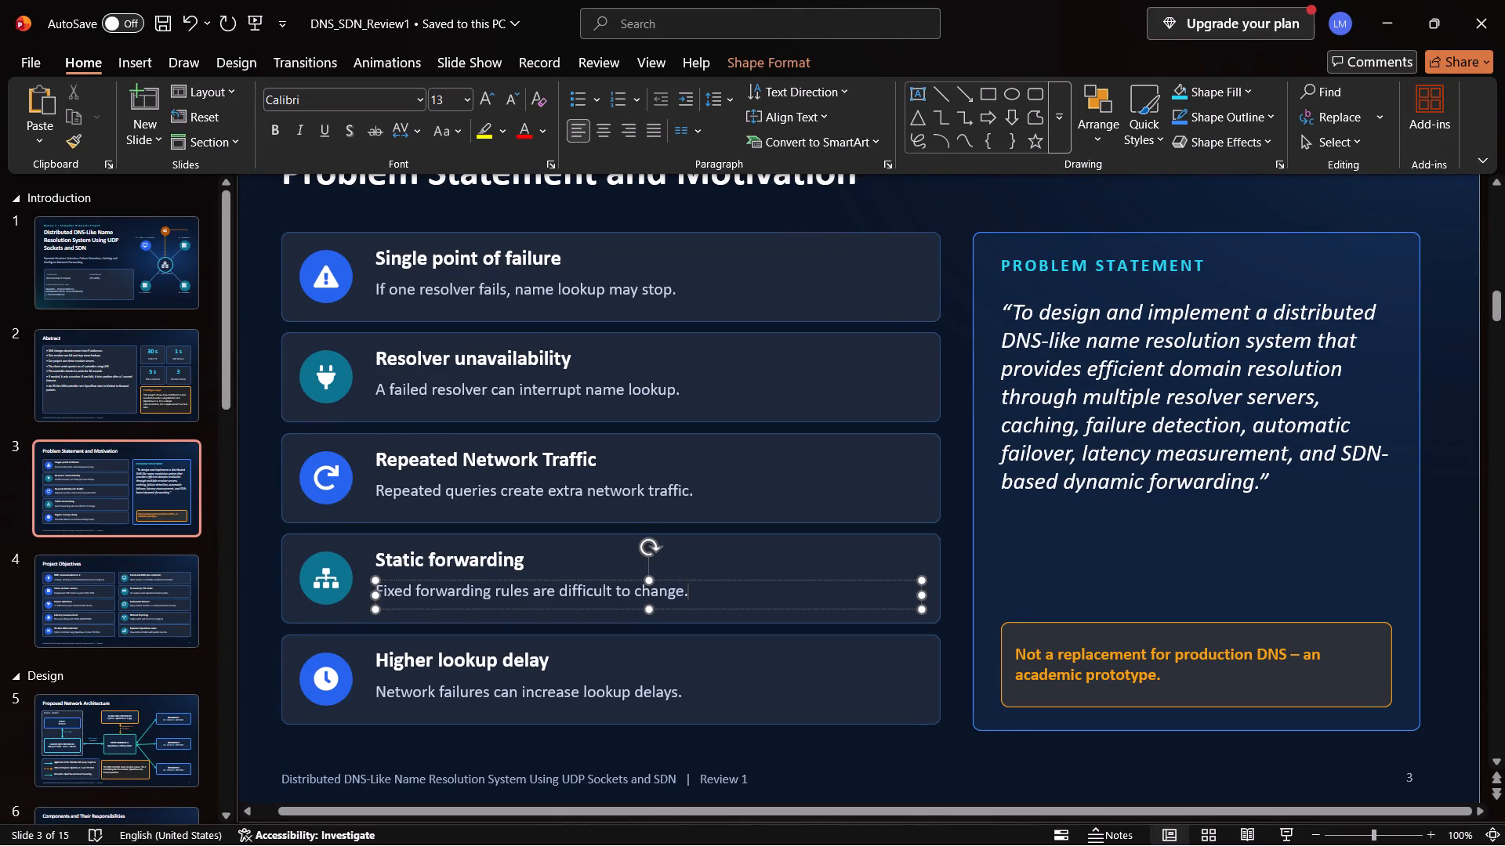
# Select the entire description text under the "Higher lookup delay" heading for editing.
pyautogui.click(589, 692)
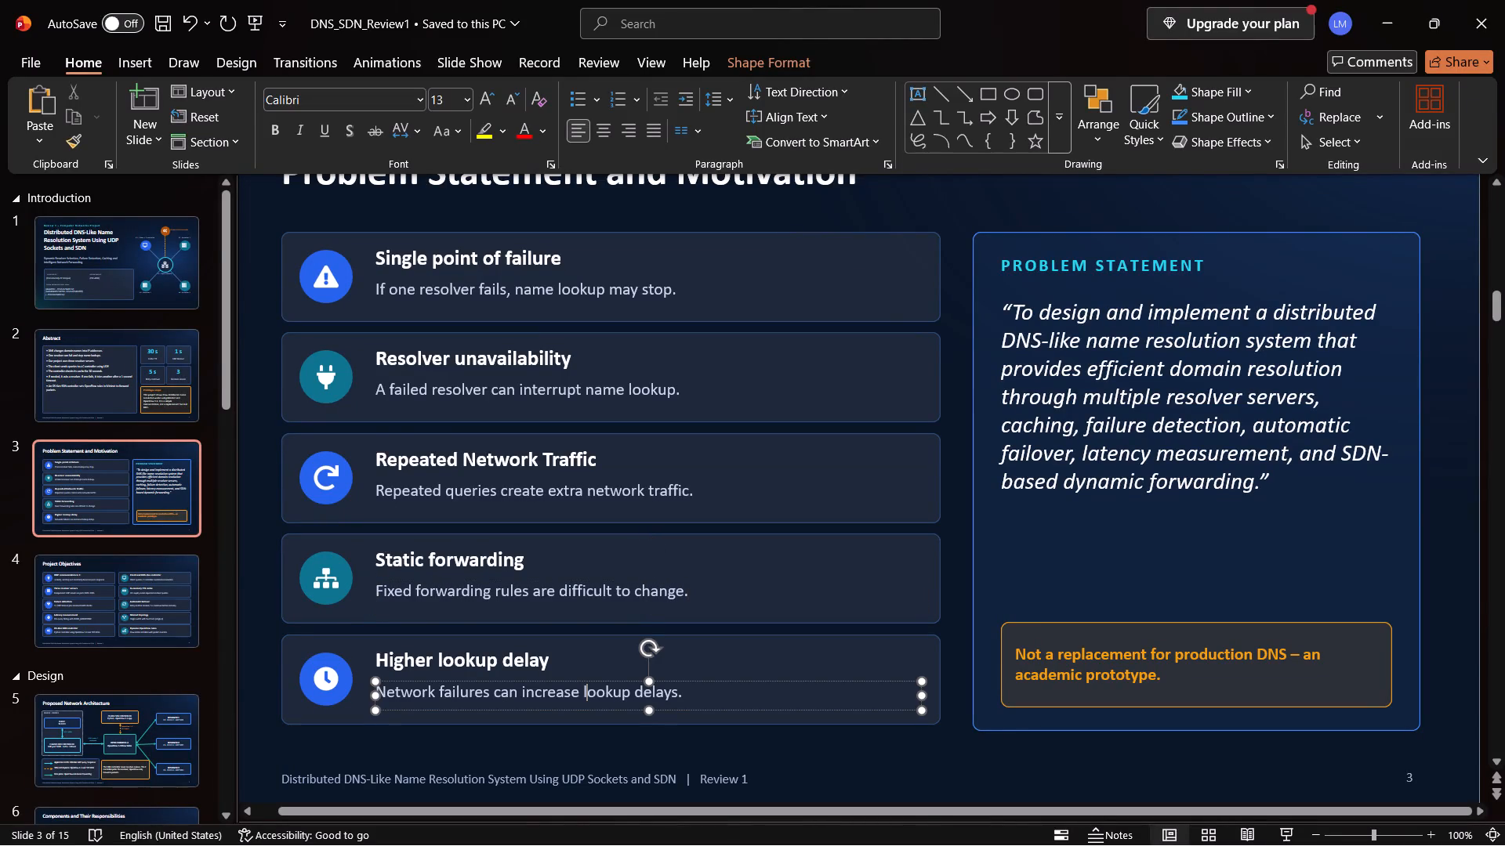
pyautogui.hotkey('ctrl', 'a')
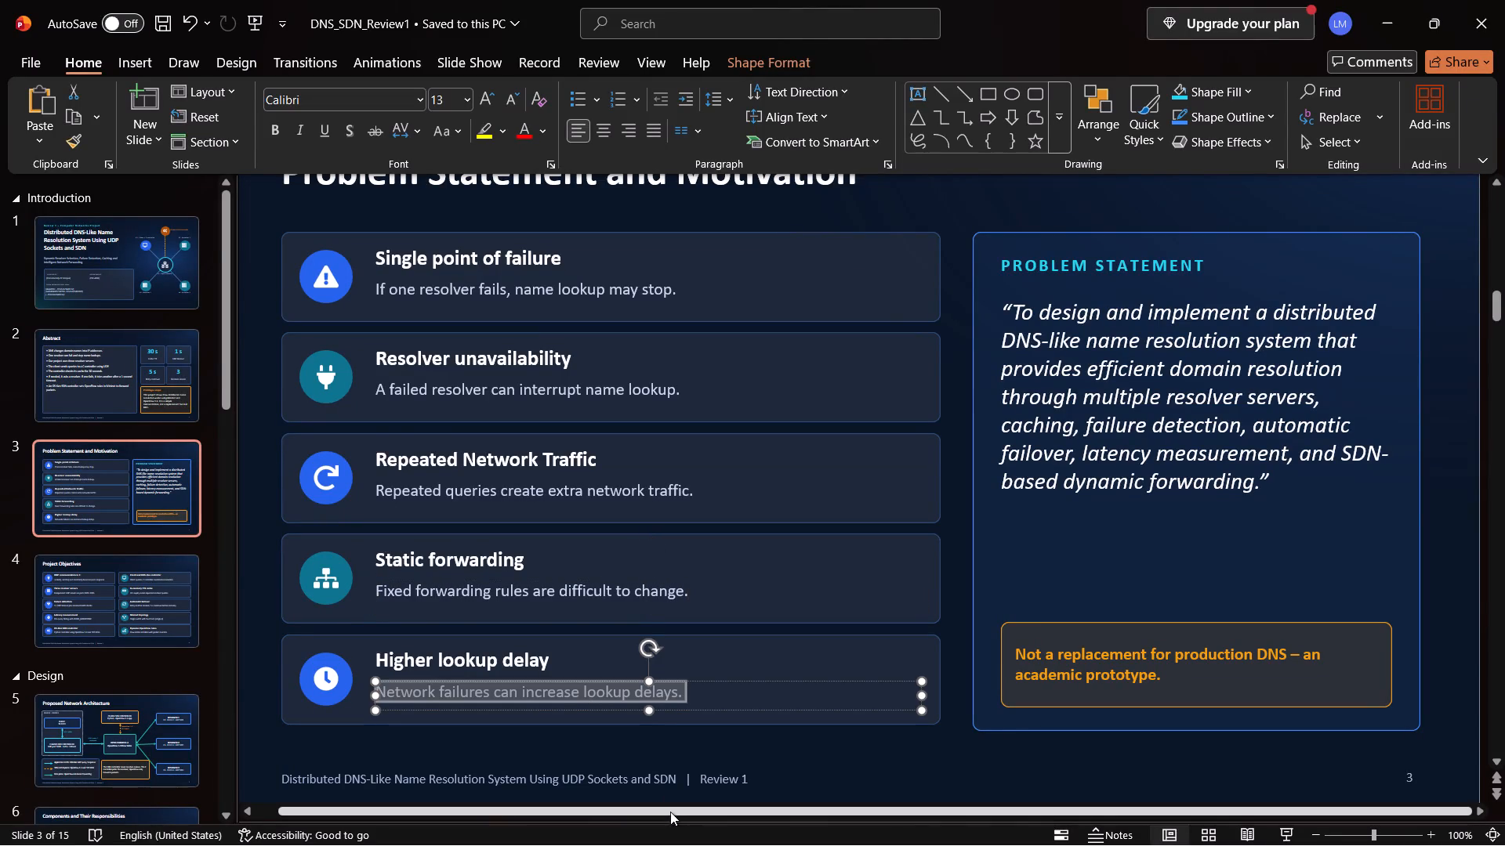
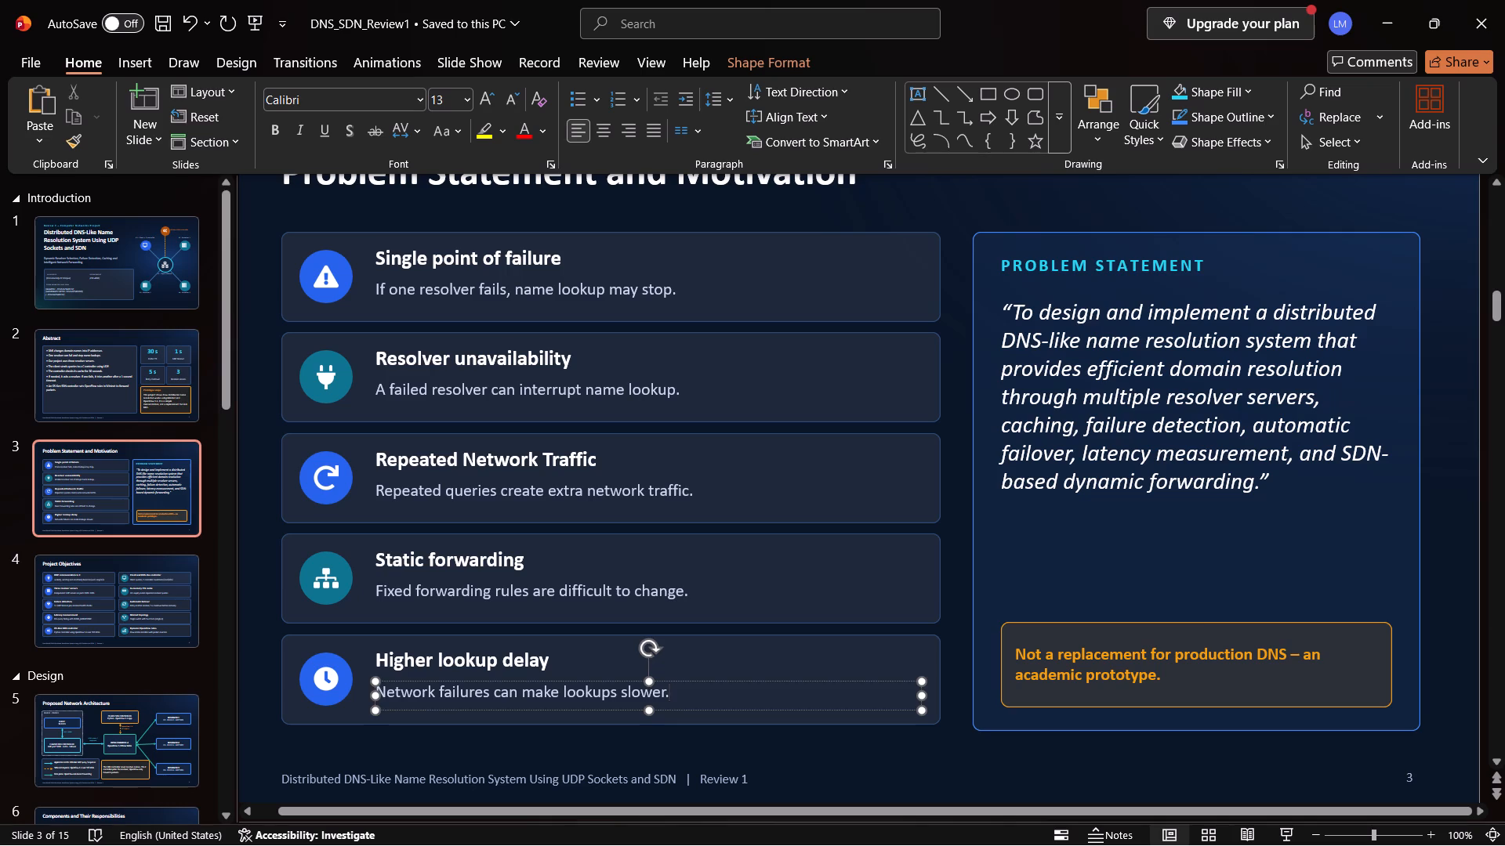
# Select the entire quoted paragraph under the "PROBLEM STATEMENT" heading for editing.
pyautogui.moveTo(1001, 311); pyautogui.dragTo(1253, 484)
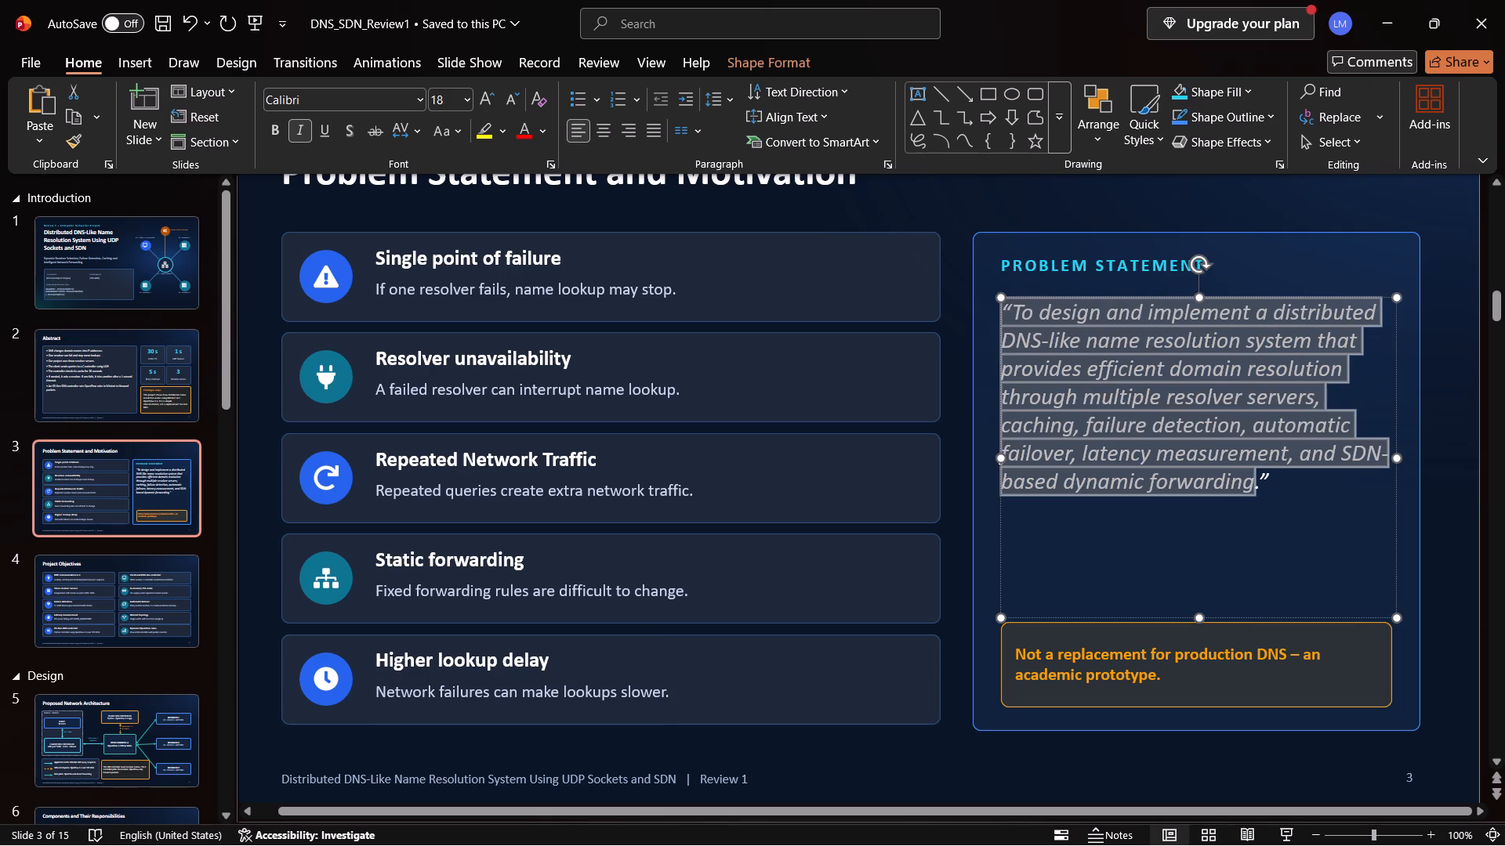
pyautogui.moveTo(1253, 484); pyautogui.dragTo(1300, 492)
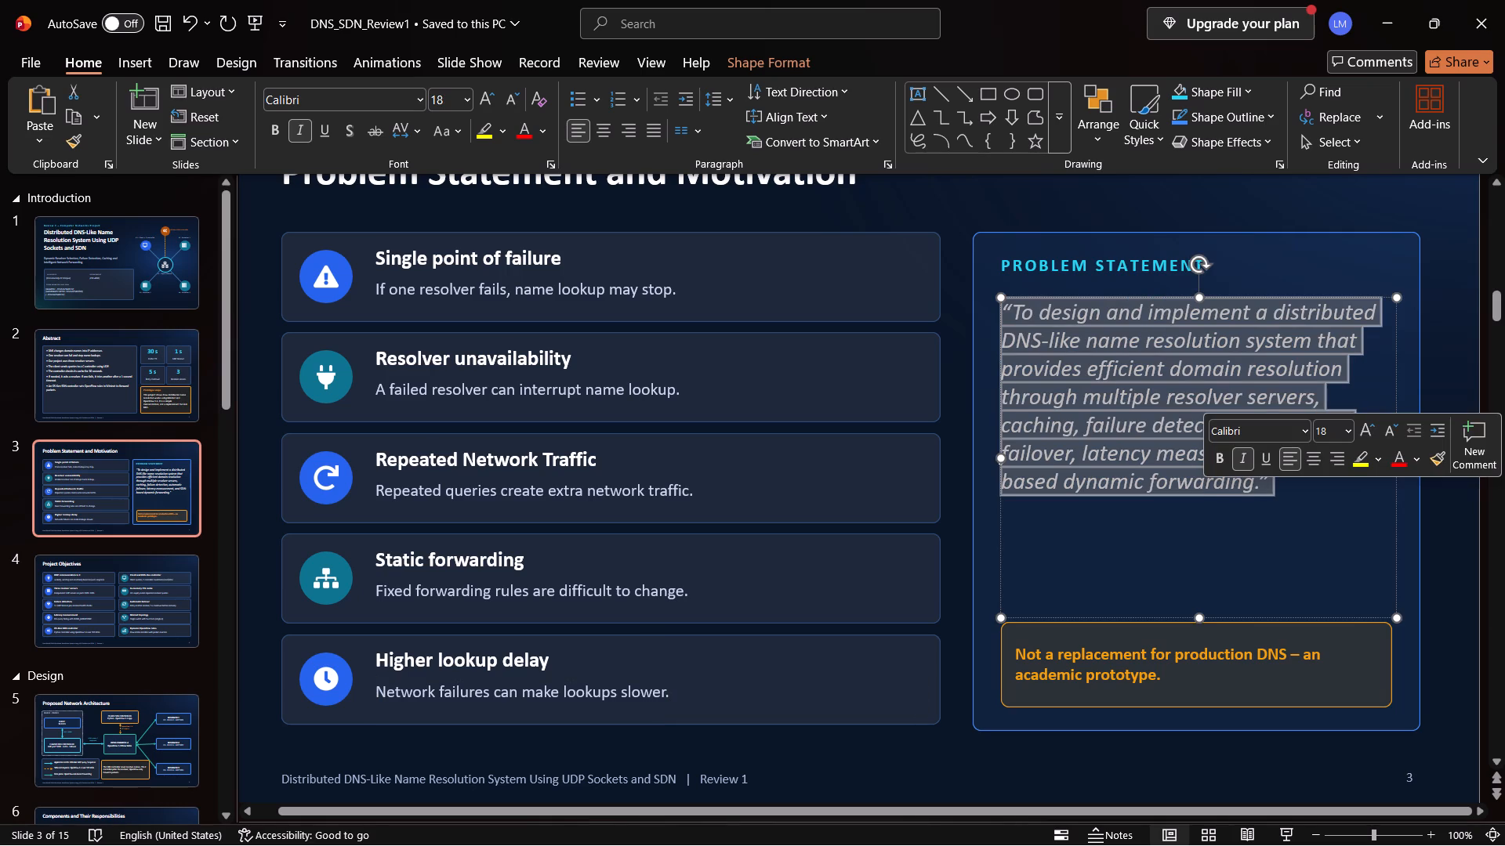
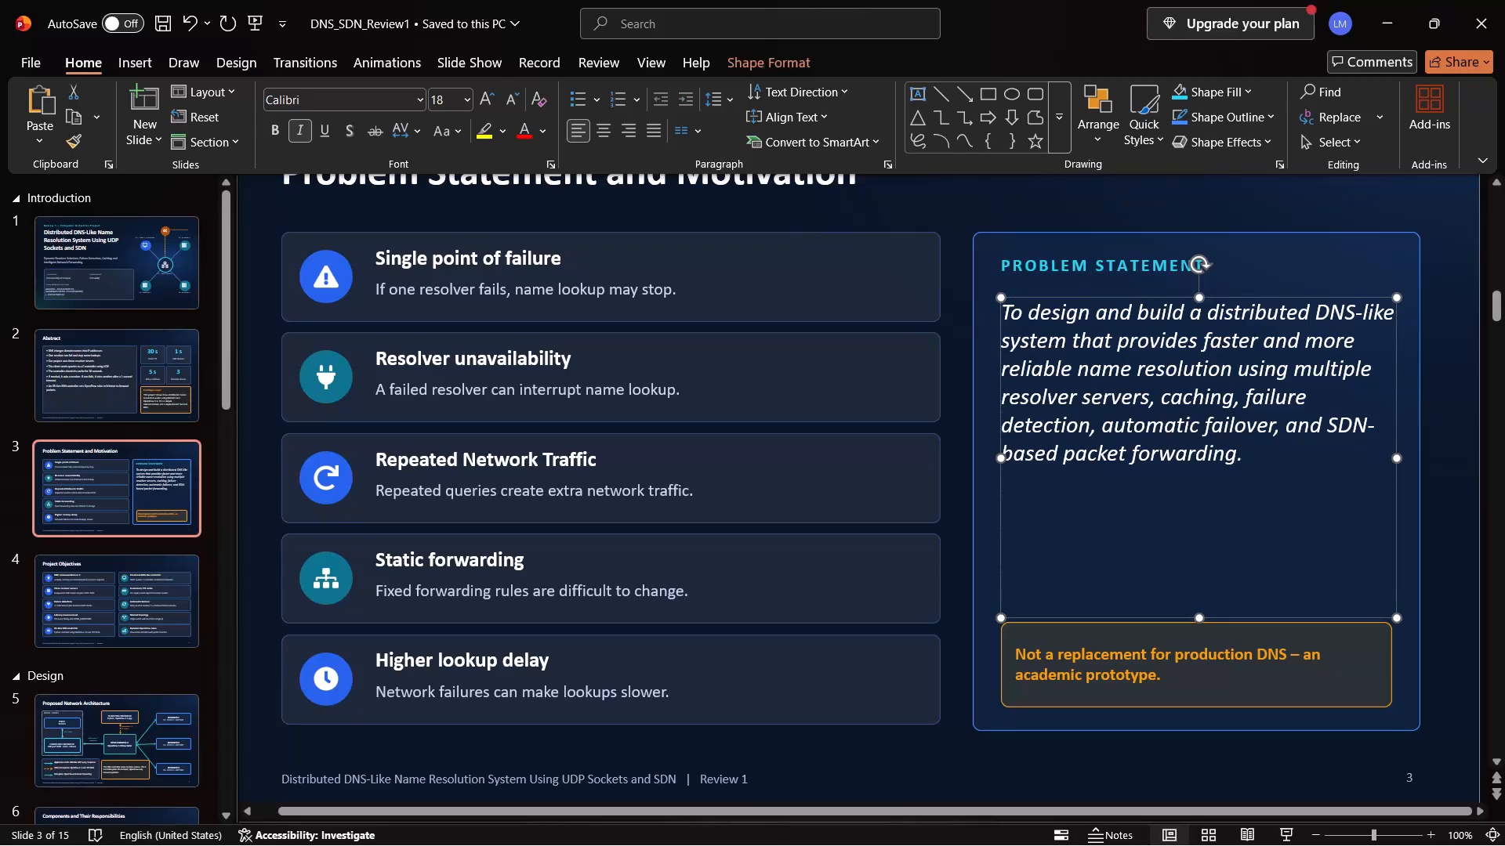
# Delete the orange "Not a replacement for production DNS – an academic prototype." note from the problem statement card, including its text and bordered box.
pyautogui.click(1147, 657)
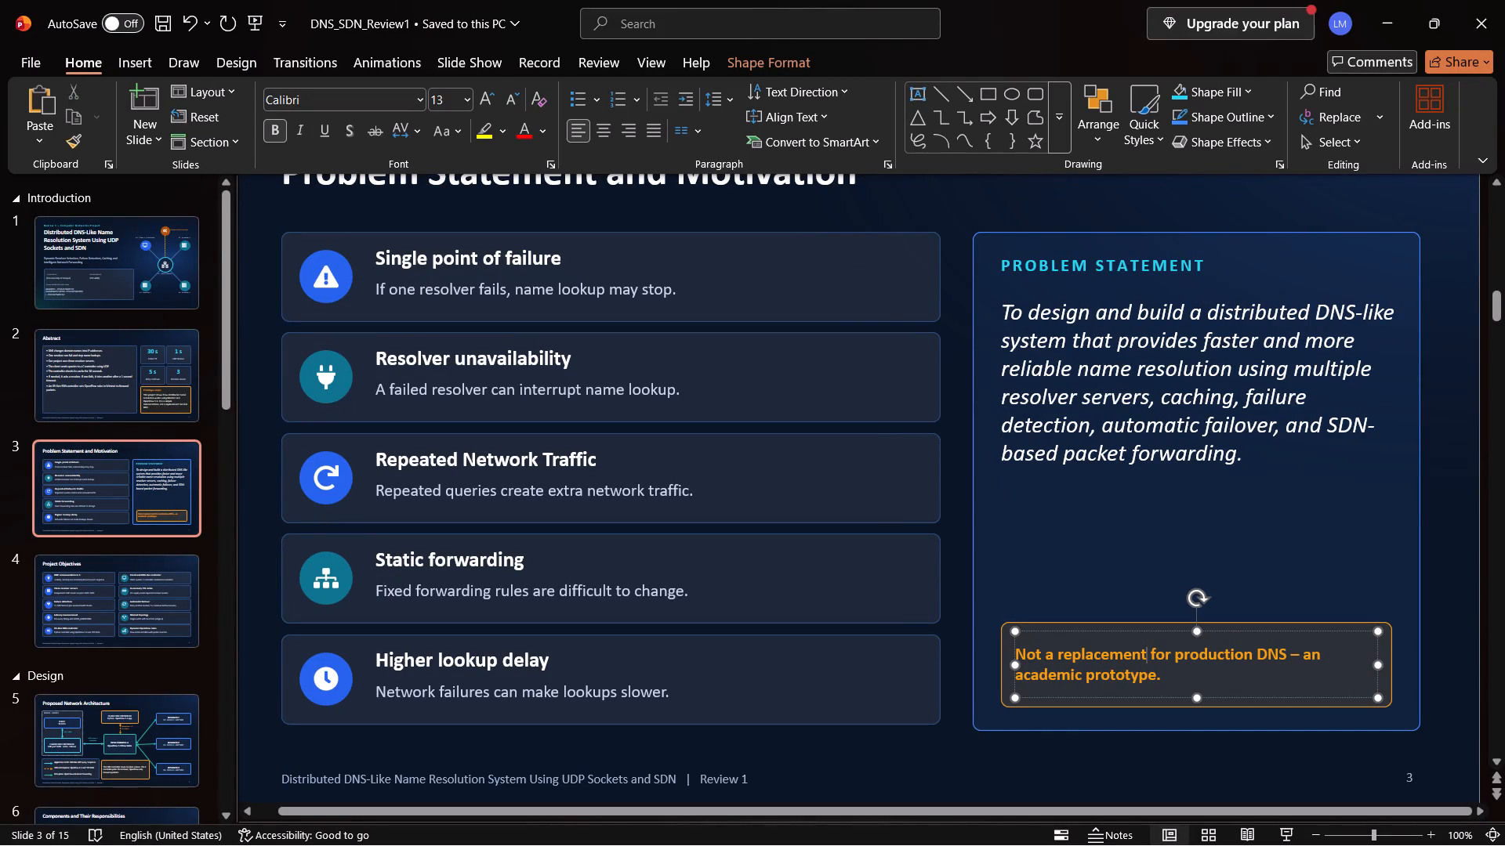
pyautogui.moveTo(1018, 659); pyautogui.dragTo(1201, 699)
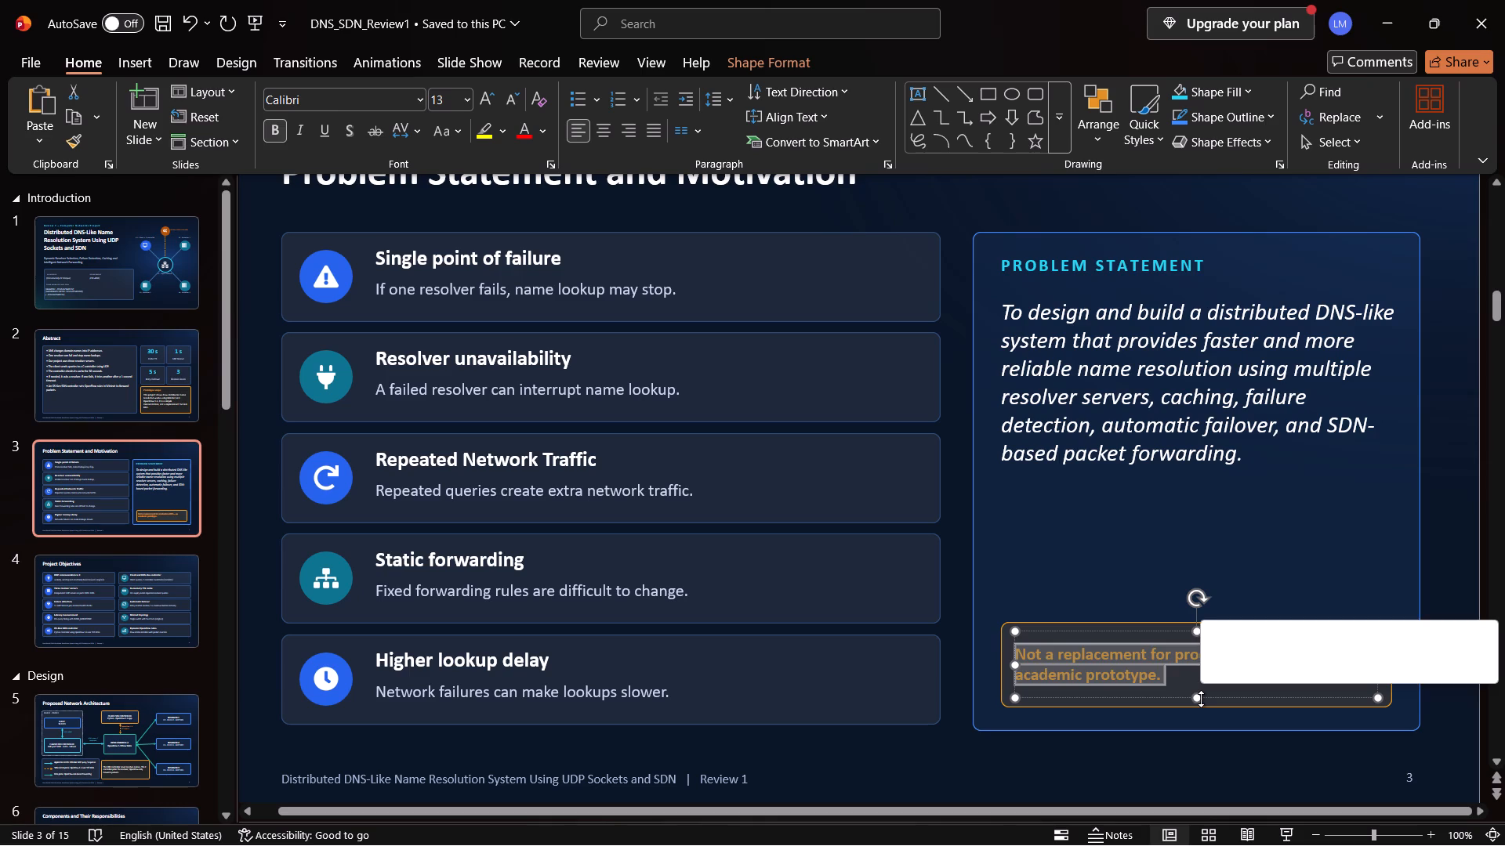
pyautogui.press('BackSpace')
pyautogui.click(1170, 692)
pyautogui.press('BackSpace')
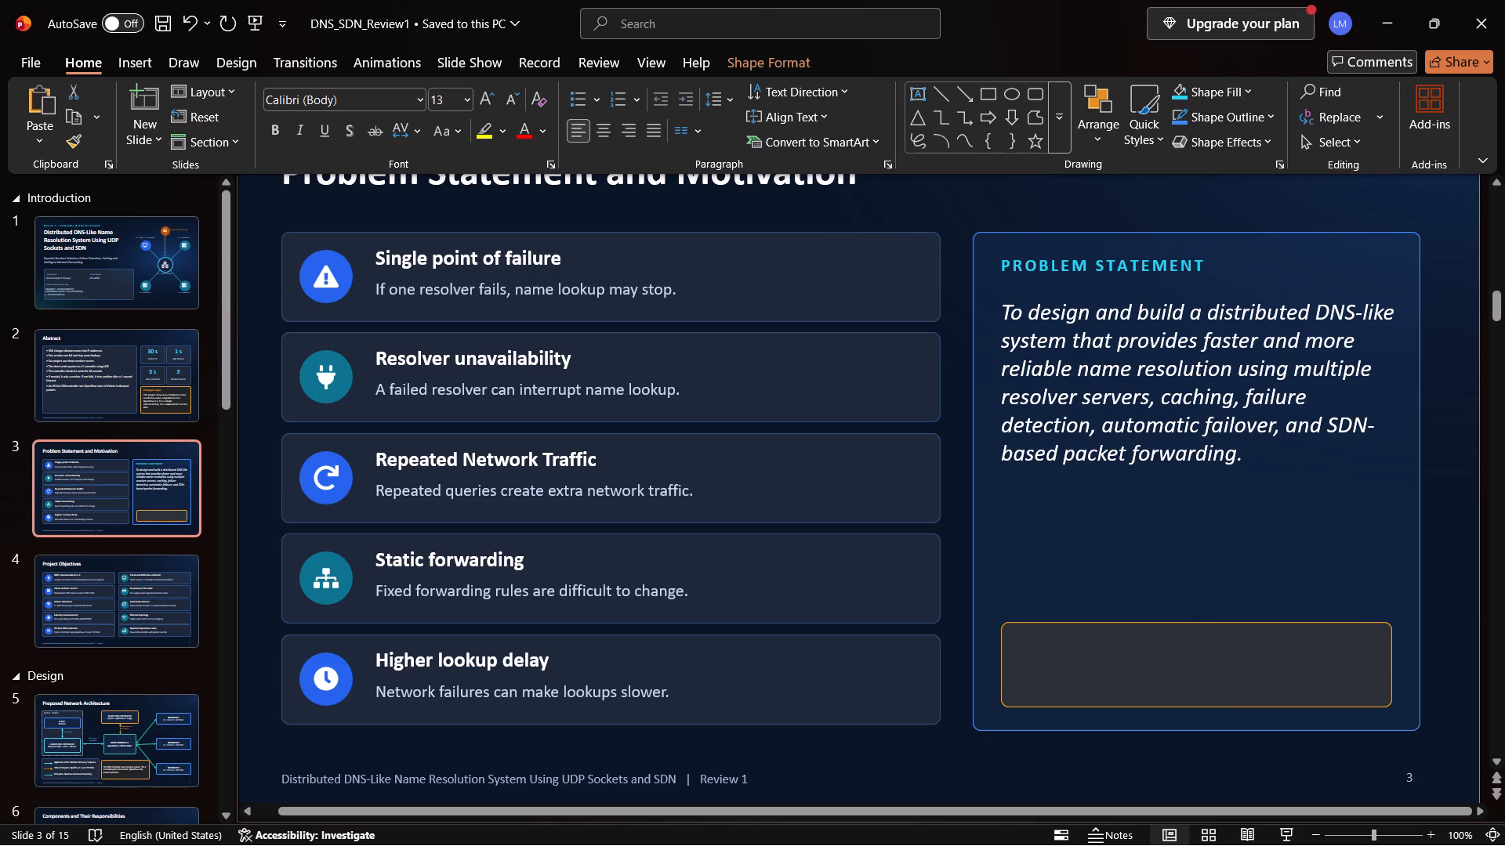
pyautogui.click(1122, 682)
pyautogui.press('BackSpace')
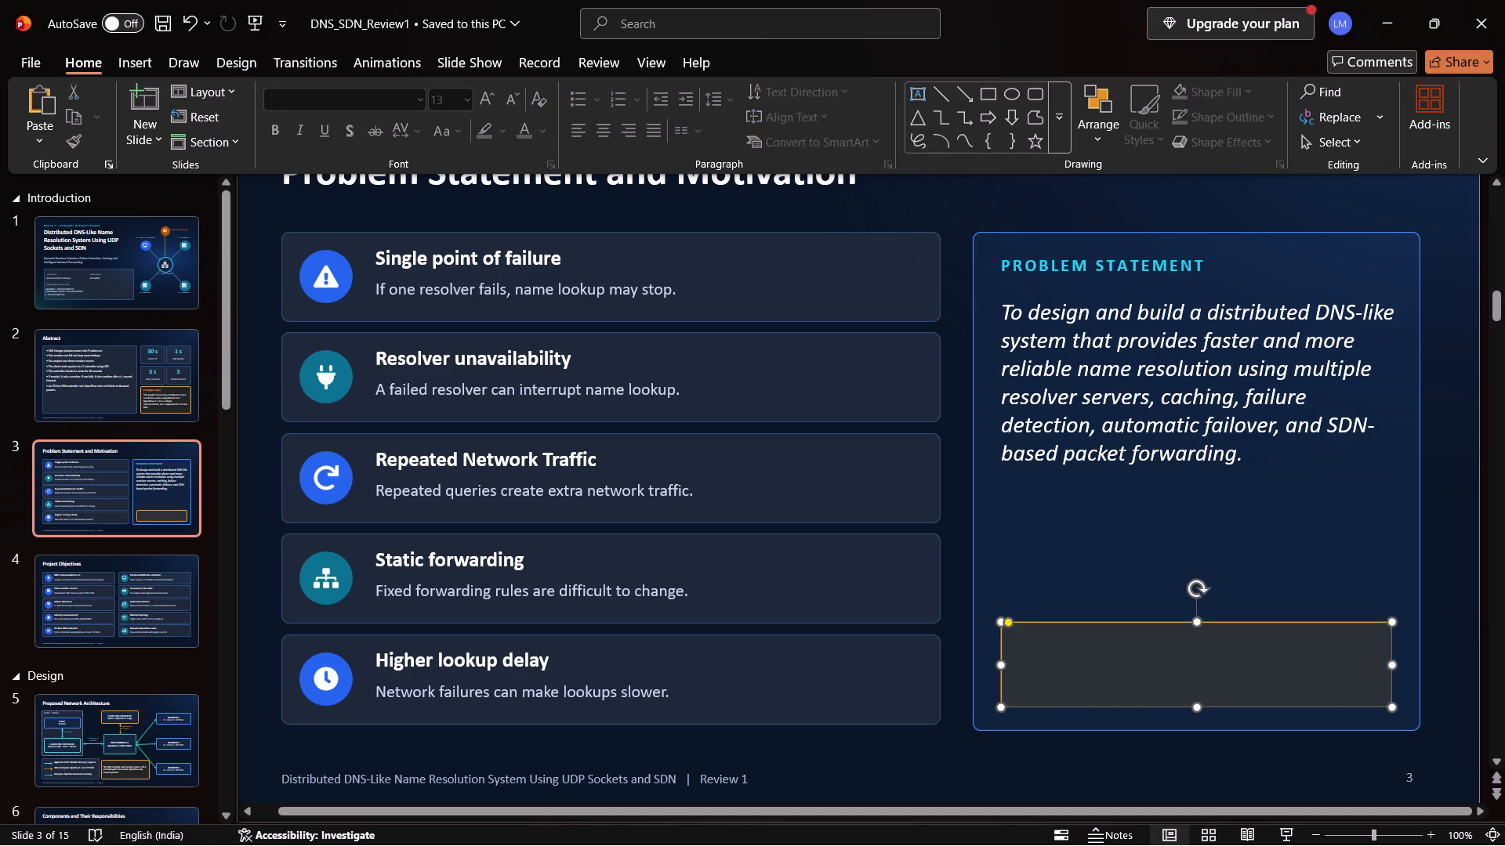
pyautogui.click(1059, 577)
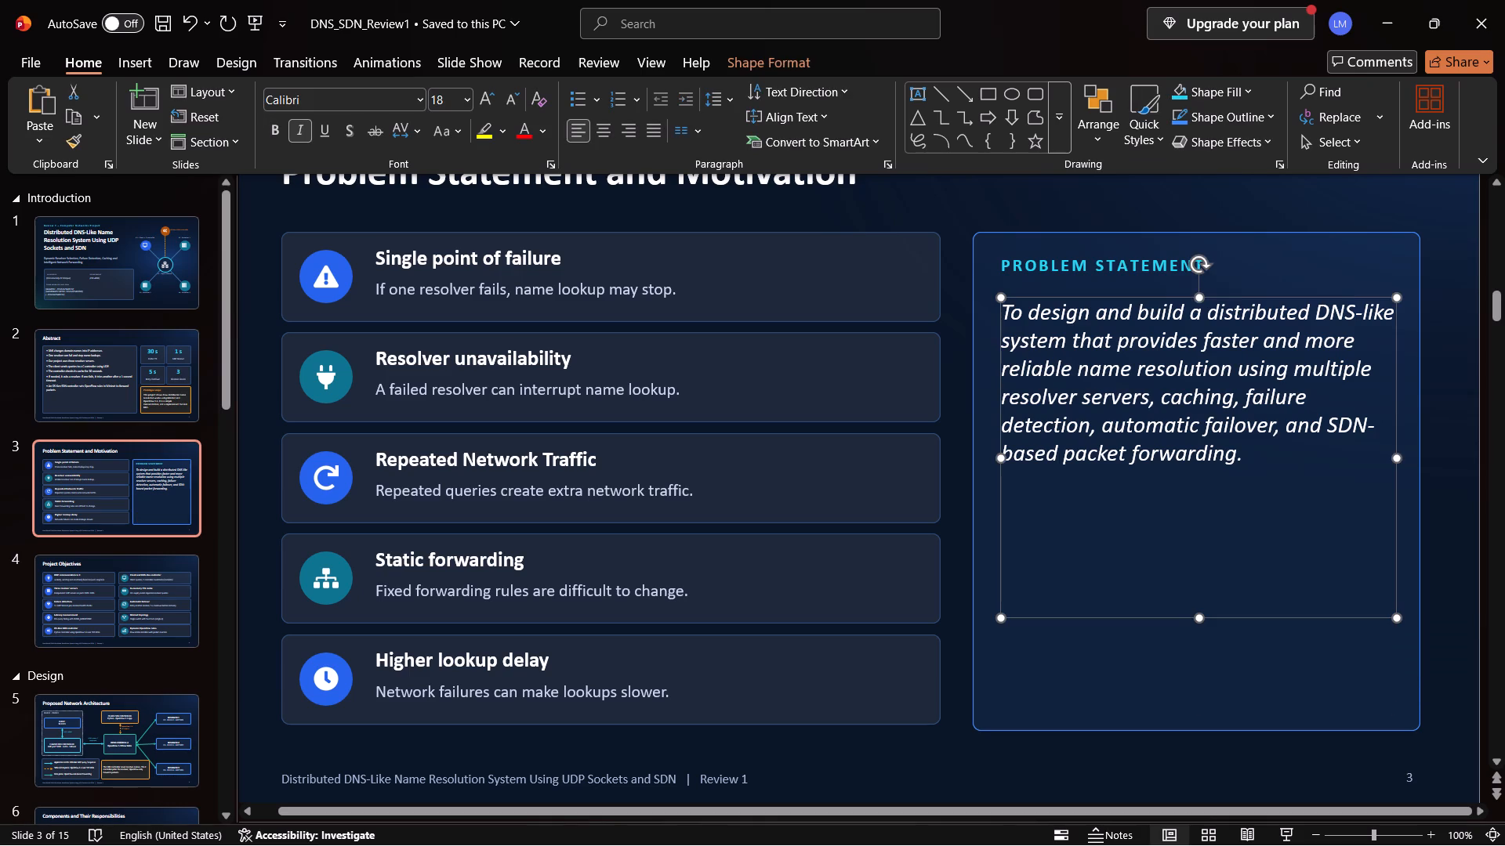
pyautogui.click(1131, 674)
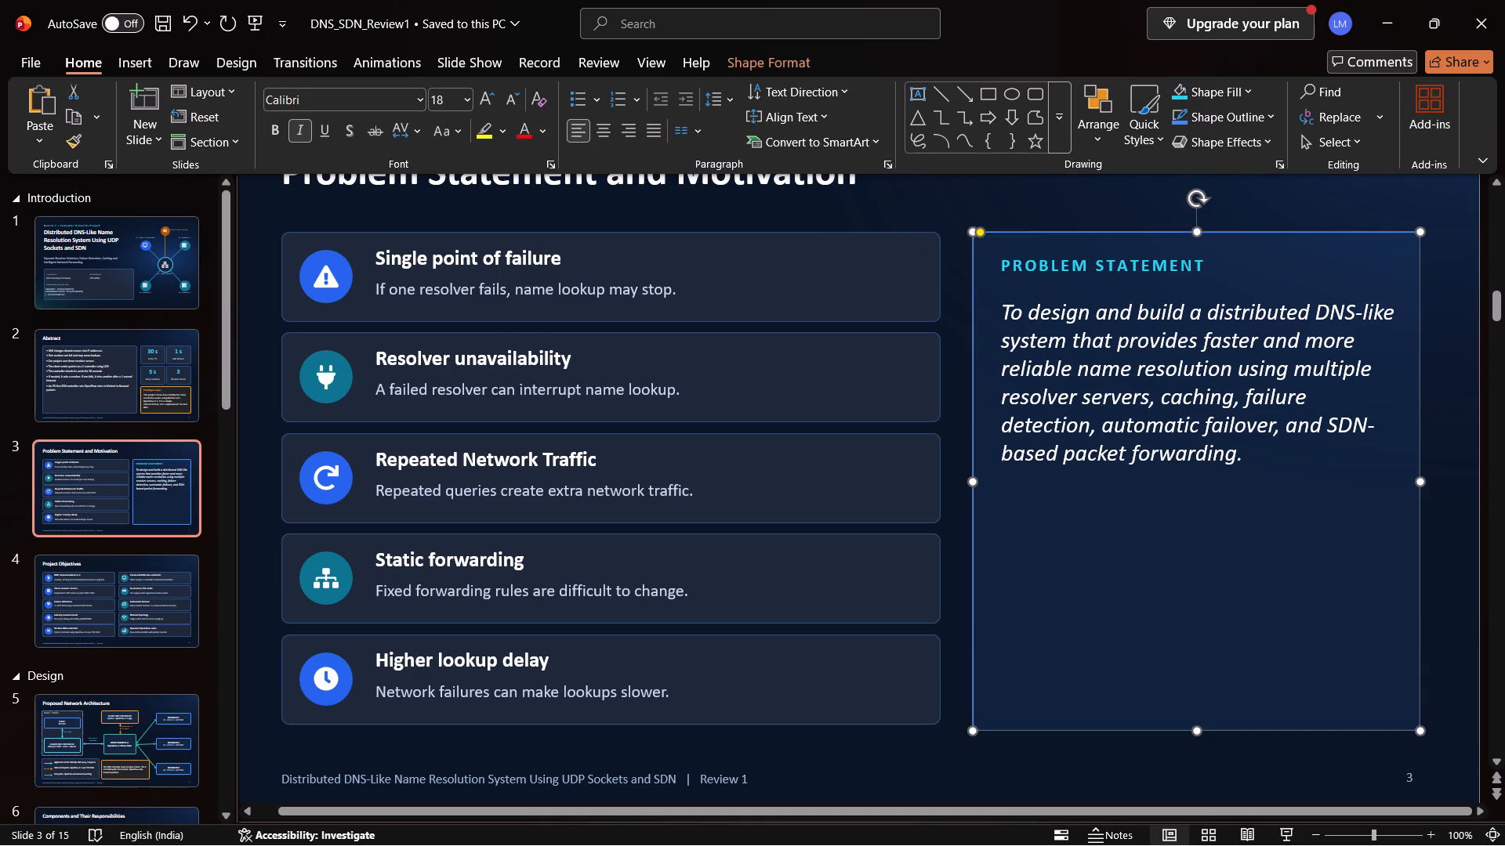
pyautogui.click(941, 750)
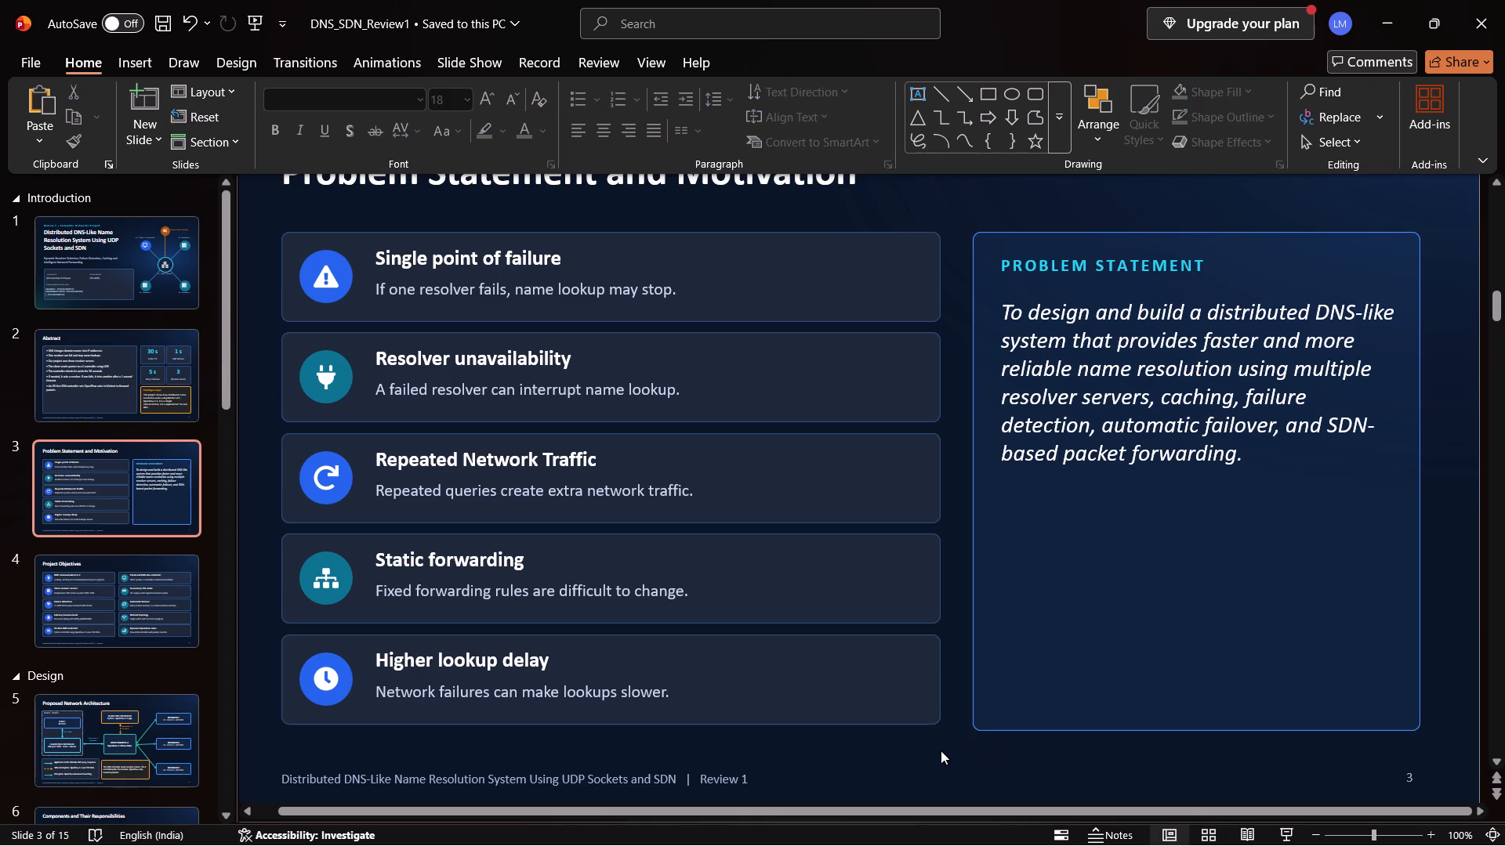
# Move on to the Project Objectives slide and review its objective cards.
pyautogui.scroll(-1, 941, 750)
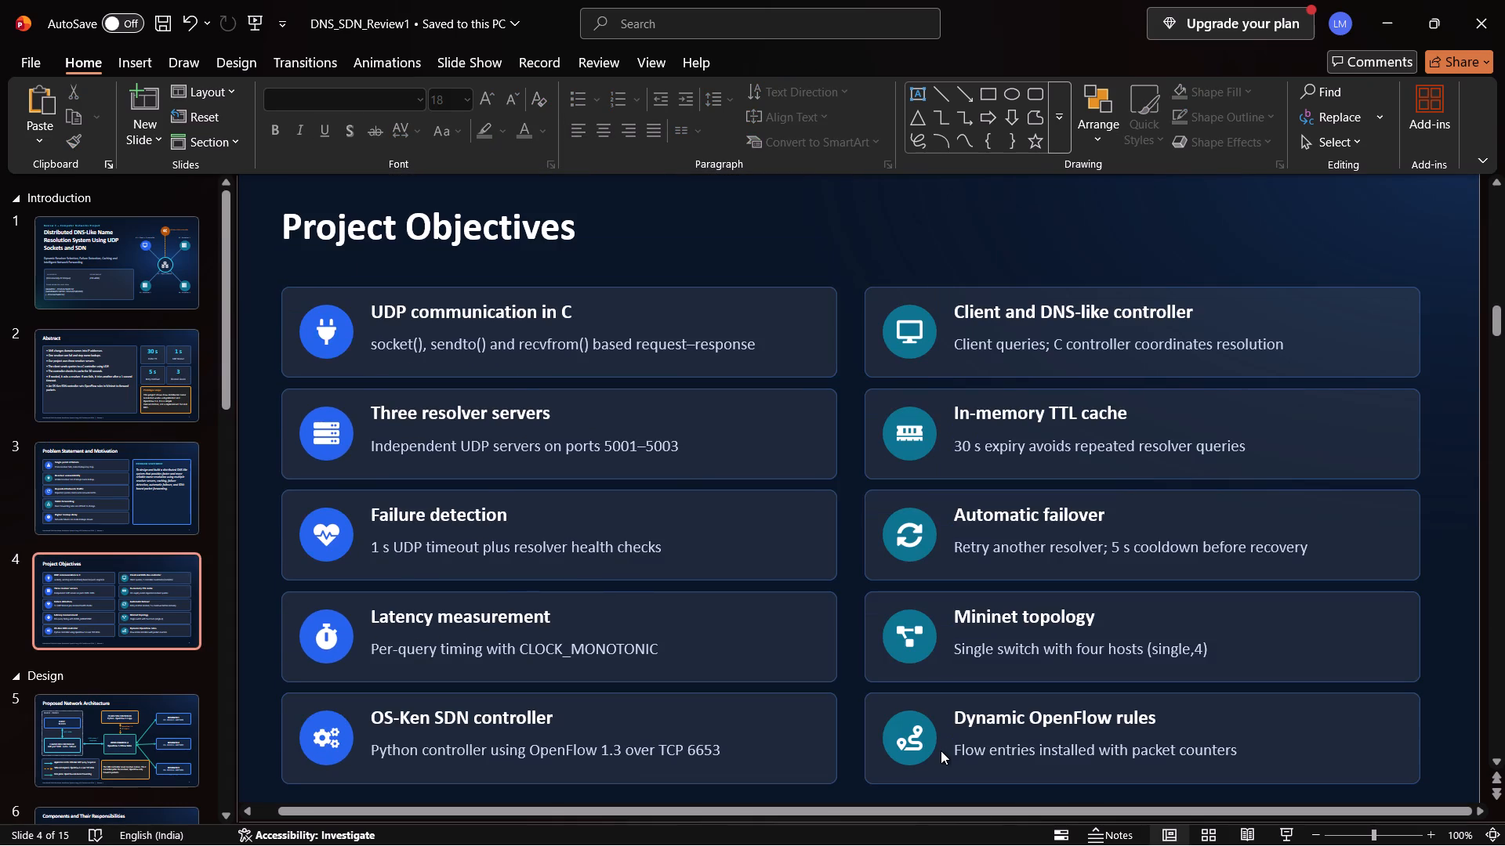
pyautogui.scroll(-2, 941, 750)
# Open the description text under the "UDP communication in C" heading on the Project Objectives slide for editing.
pyautogui.scroll(-1, 841, 251)
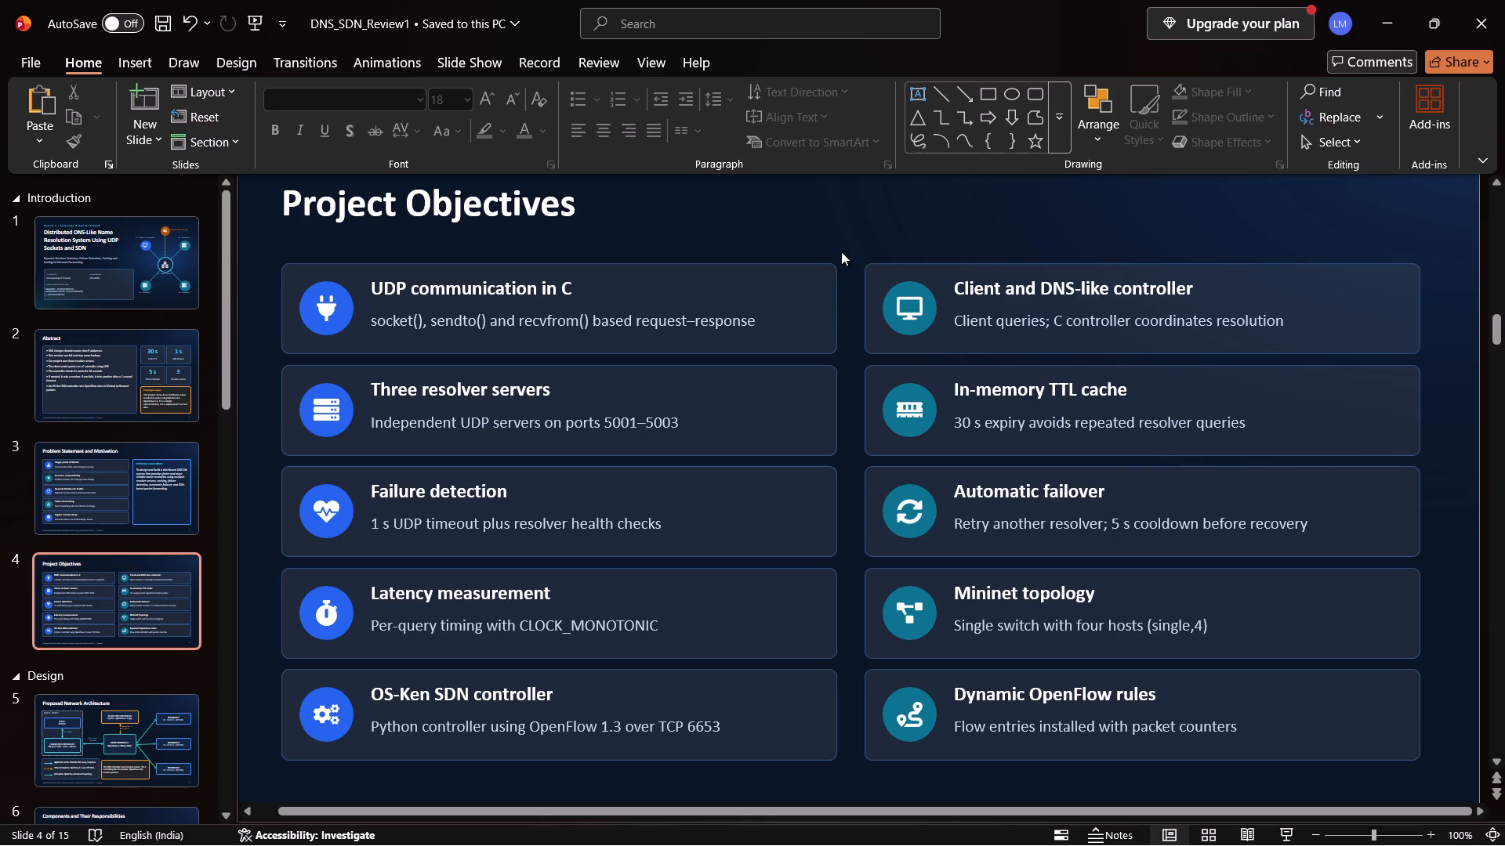
pyautogui.click(552, 327)
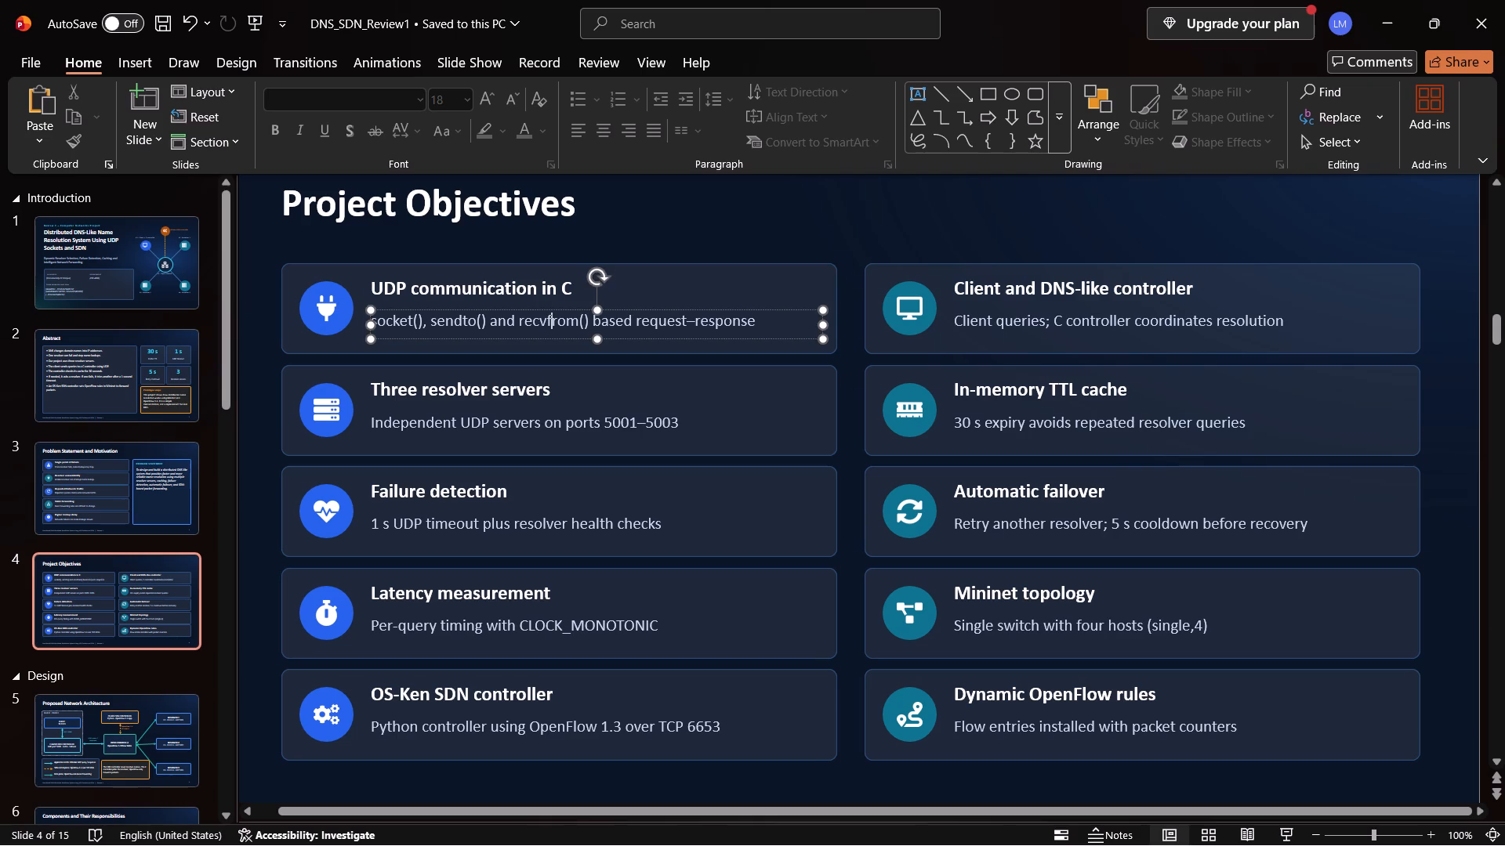
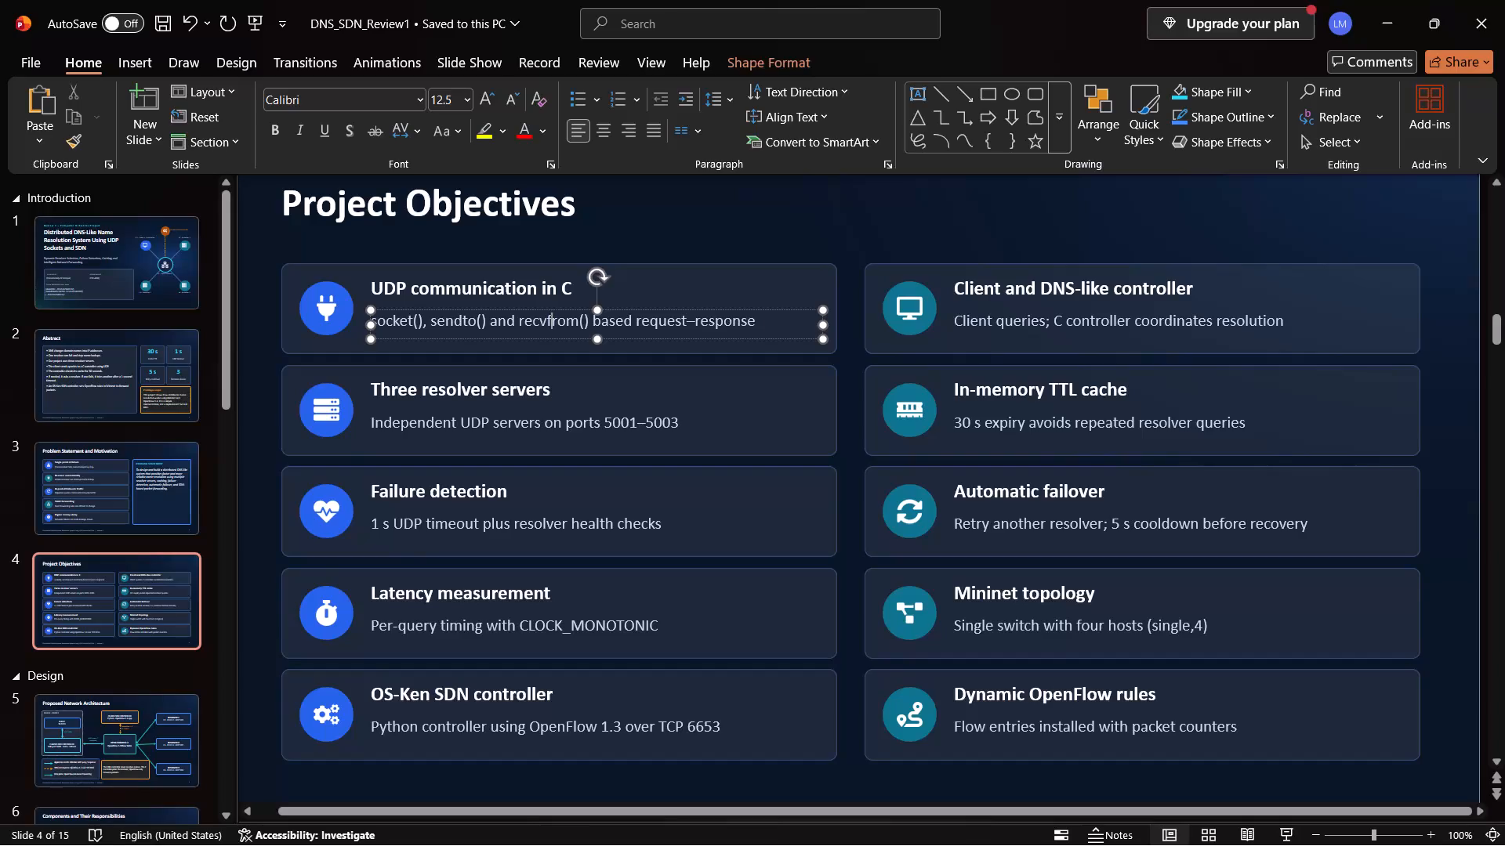
# Replace the description under "UDP communication in C" with "Use UDP sockets to send and receive messages.".
pyautogui.hotkey('ctrl', 'v')
pyautogui.keyDown('ctrl'); pyautogui.click(500, 335); pyautogui.keyUp('ctrl')
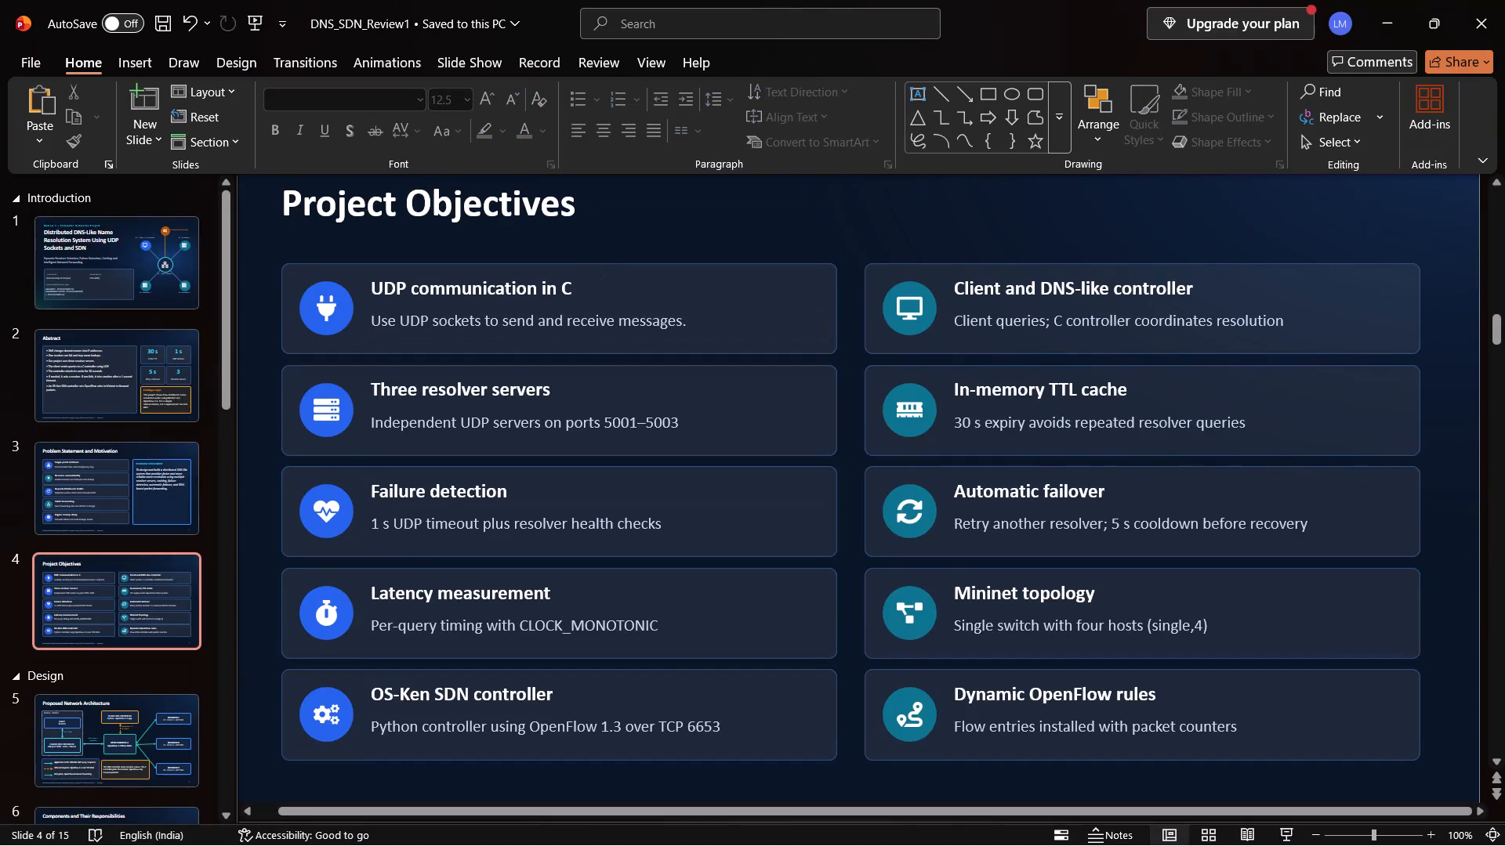
# Select the entire description text under the "Three resolver servers" heading for editing.
pyautogui.click(630, 426)
pyautogui.hotkey('ctrl', 'a')
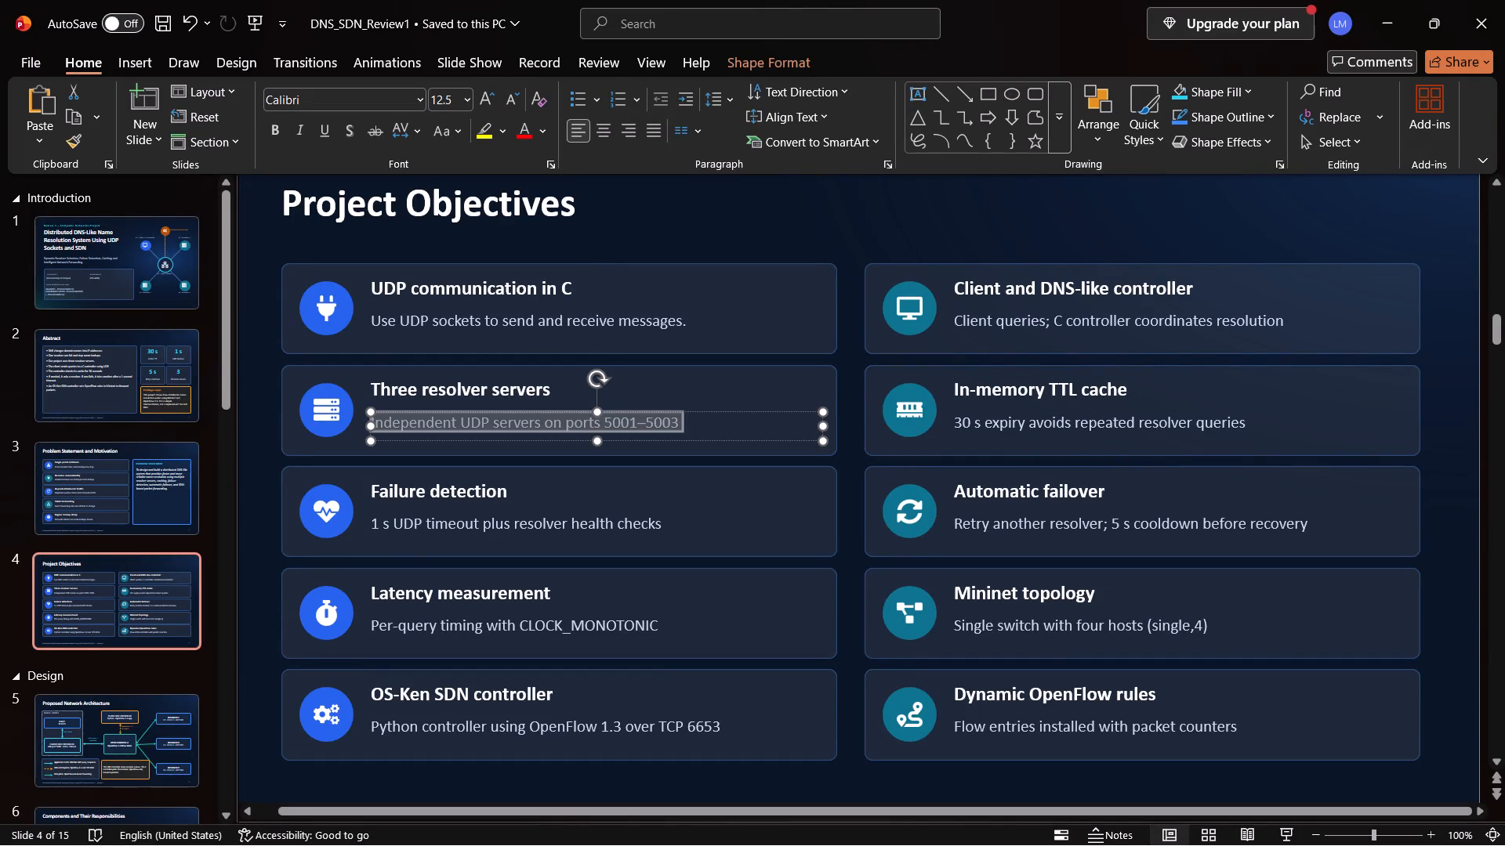
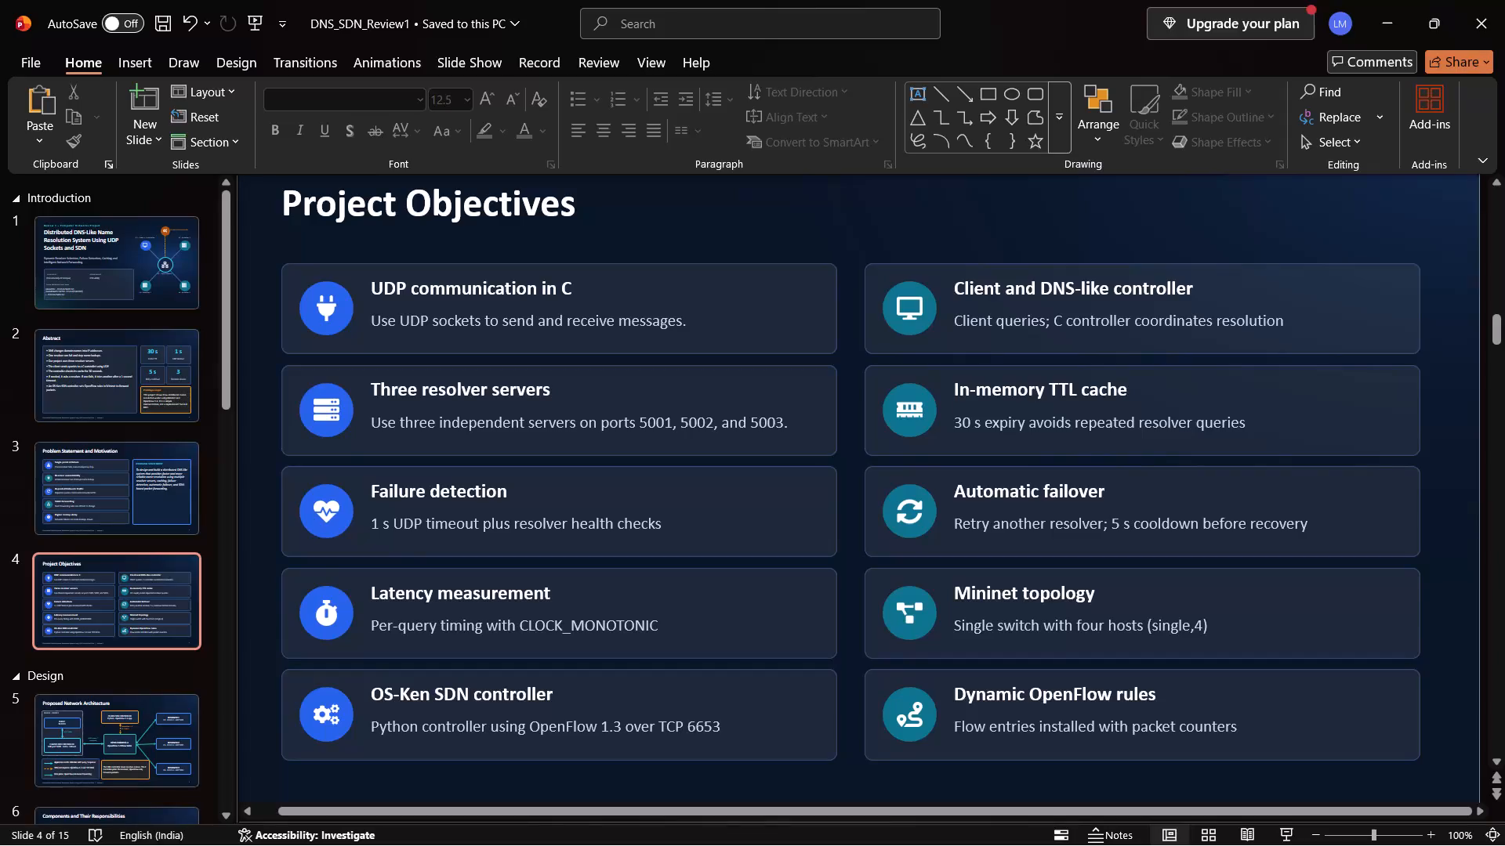
# Select the whole description line under the Failure detection heading on the Project Objectives slide.
pyautogui.click(545, 528)
pyautogui.hotkey('ctrl', 'a')
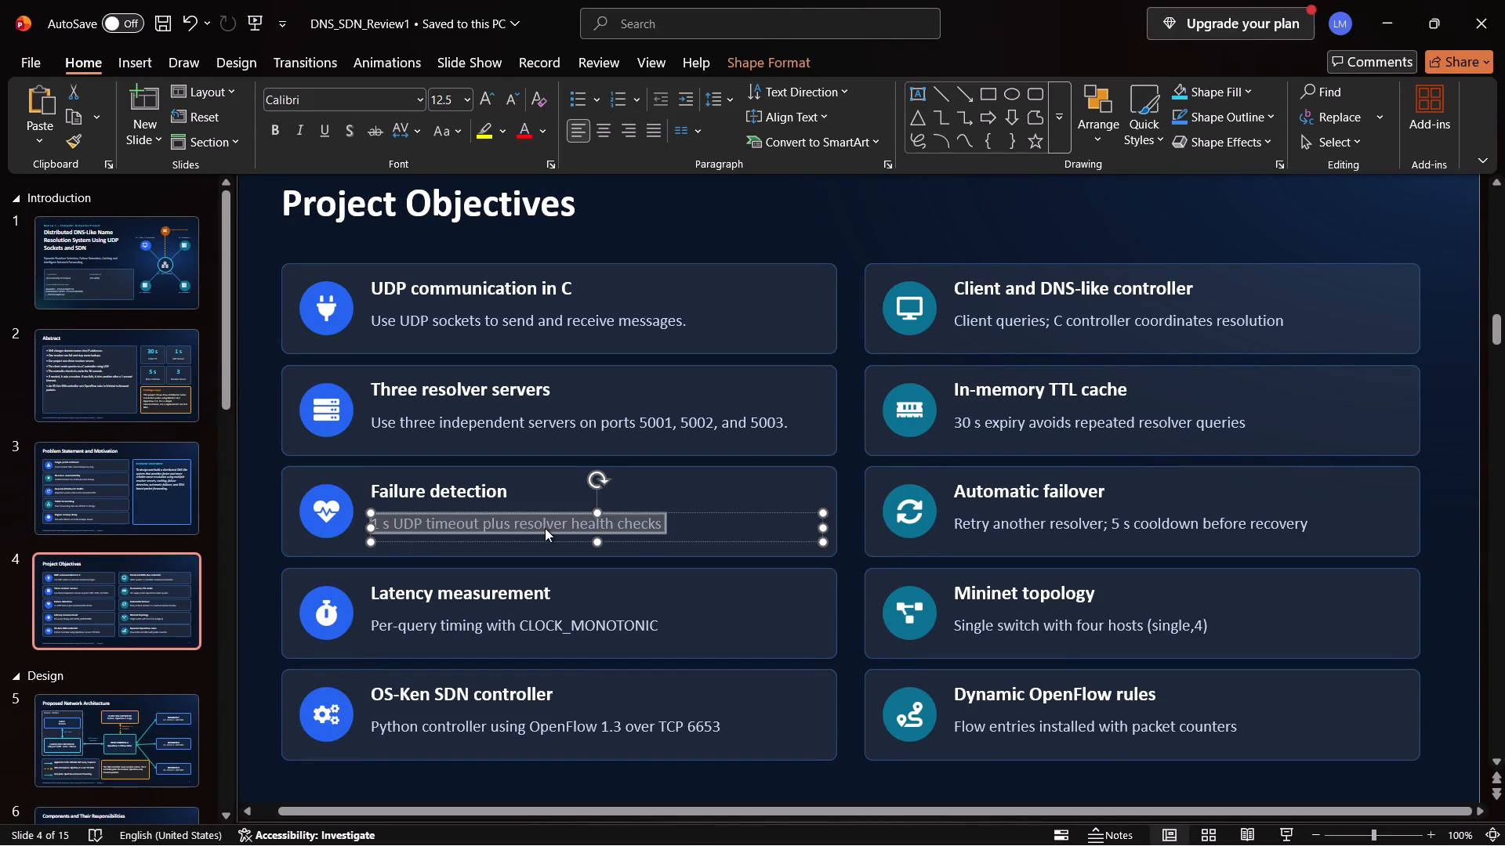
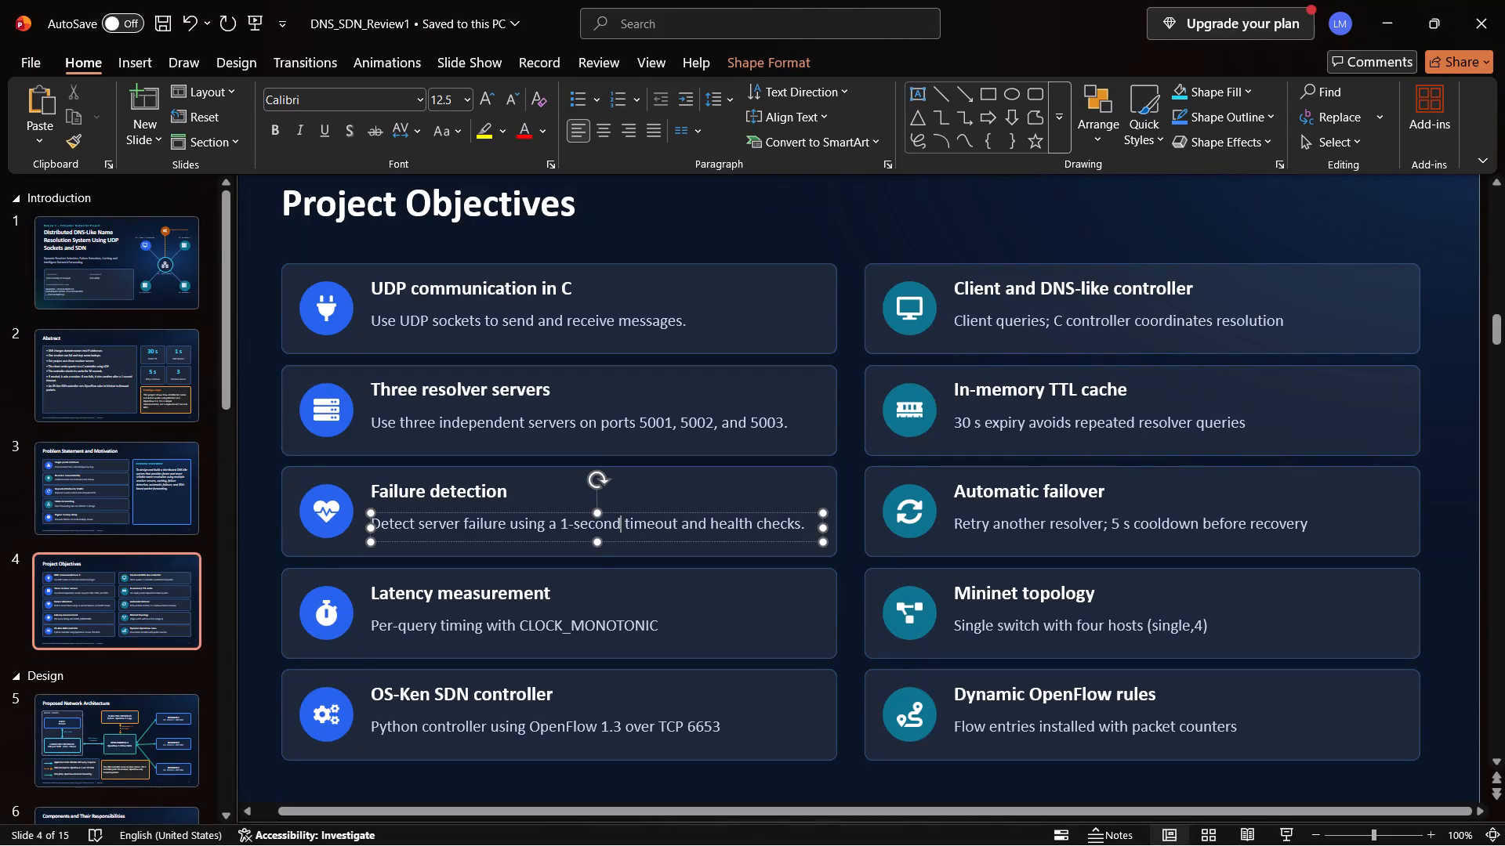
# Select the whole description line under the Latency measurement heading on the Project Objectives slide.
pyautogui.click(738, 601)
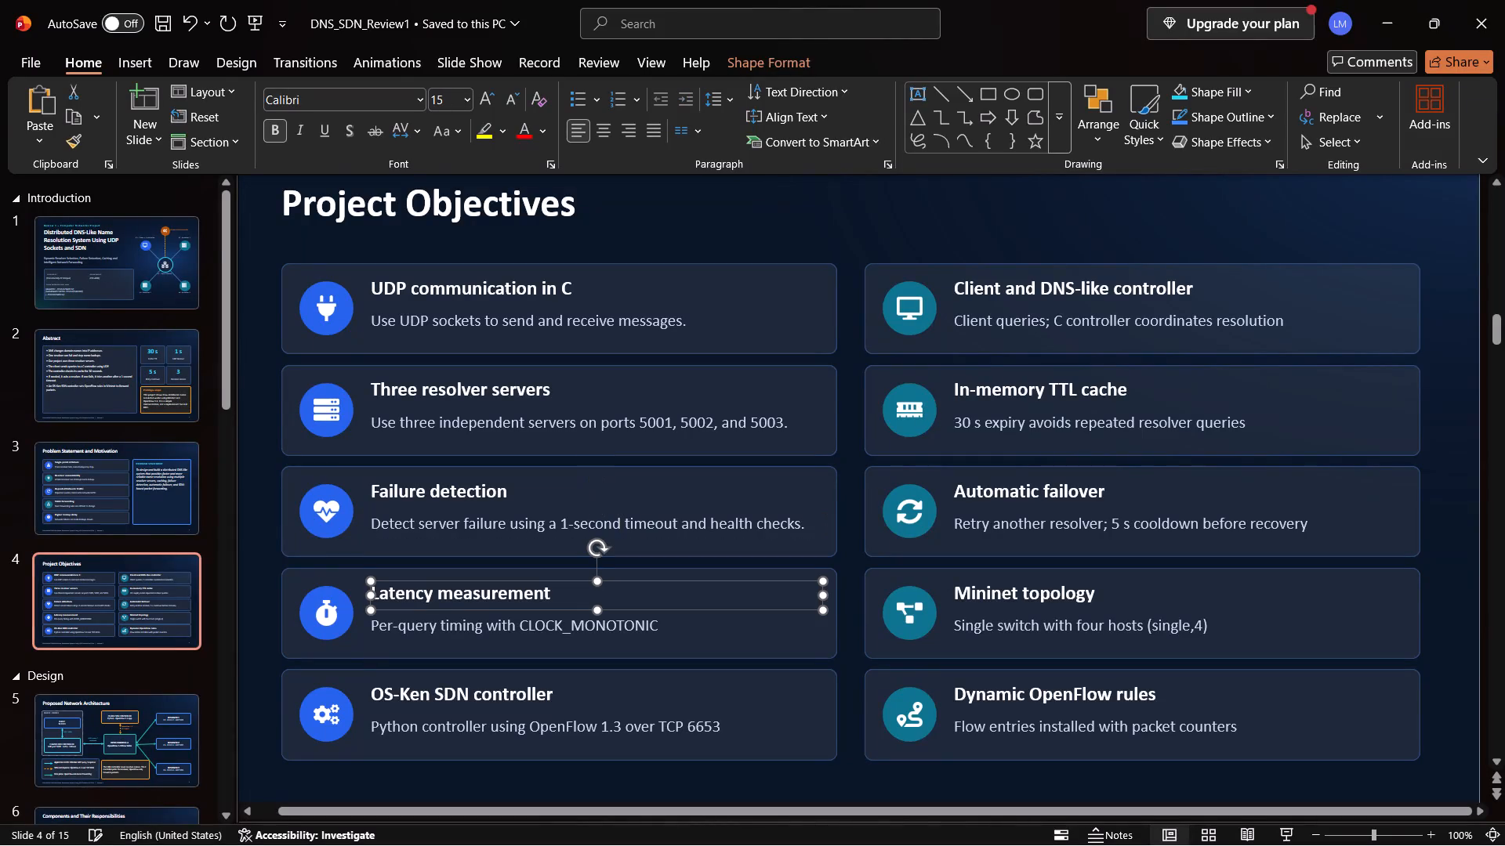
pyautogui.click(651, 630)
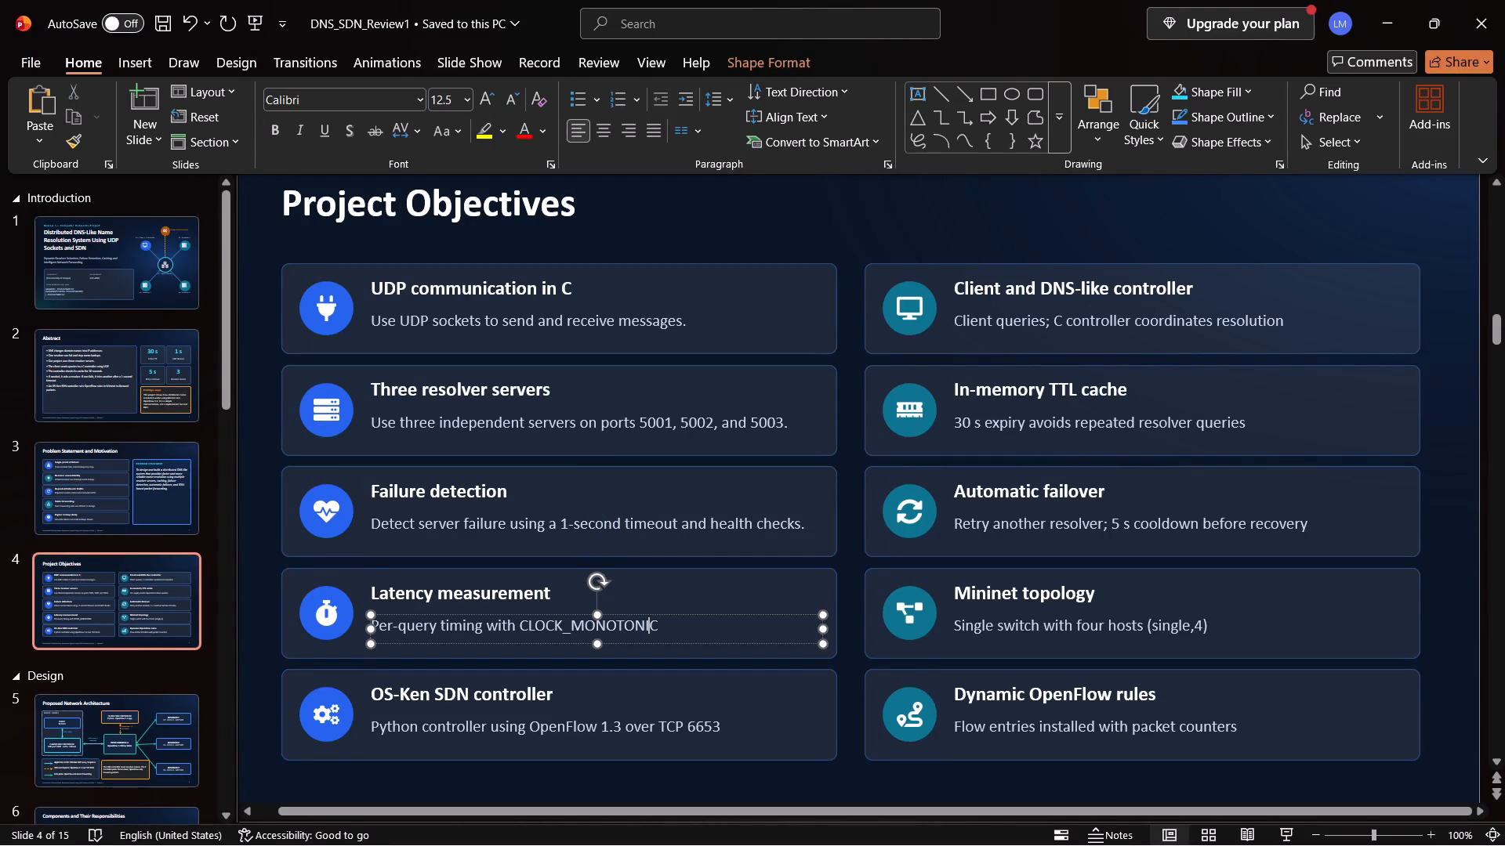
pyautogui.doubleClick(662, 628)
pyautogui.hotkey('ctrl', 'a')
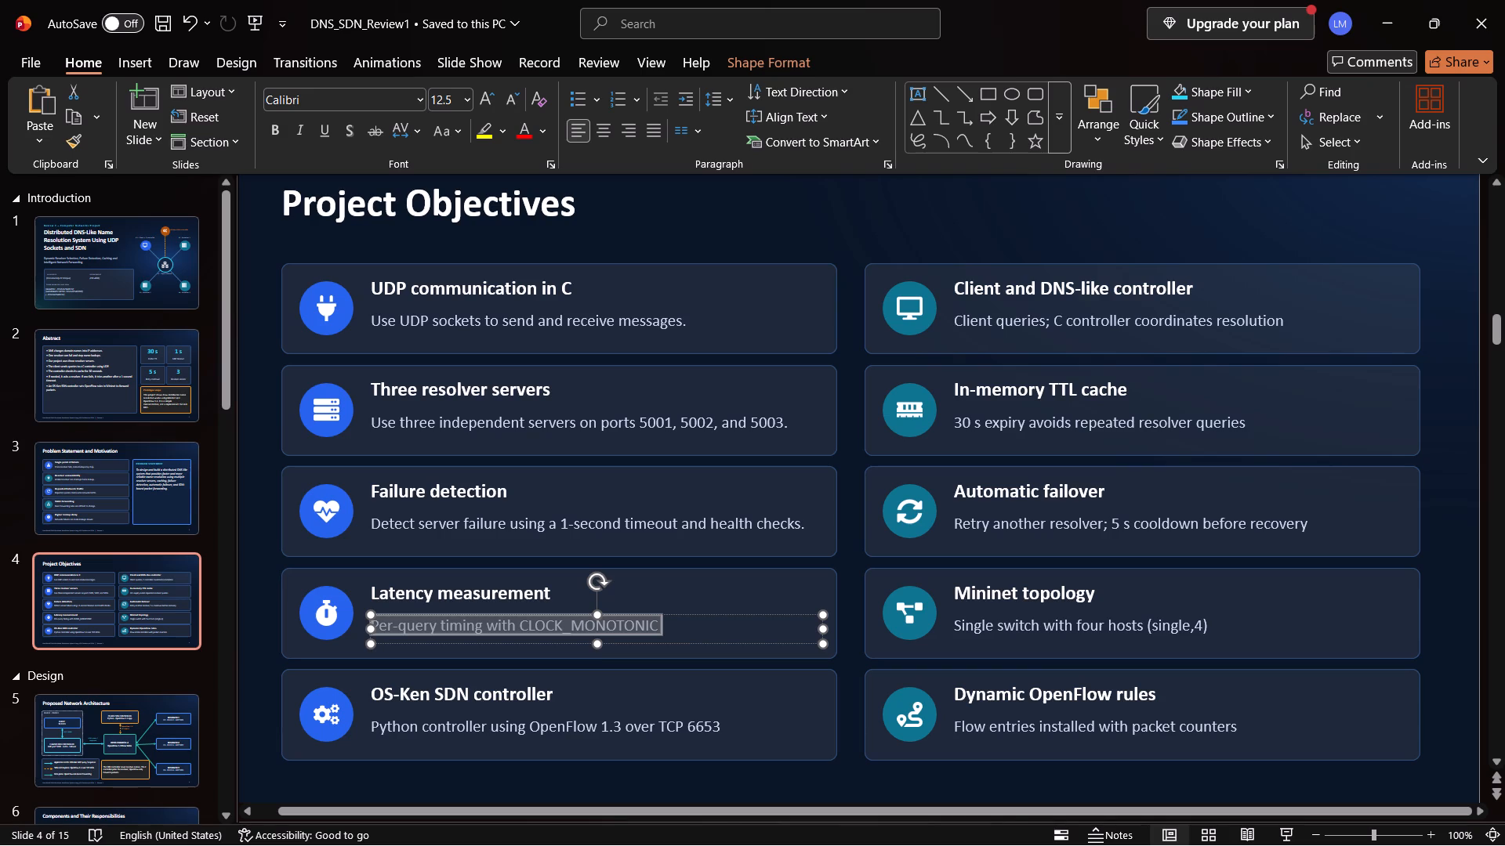
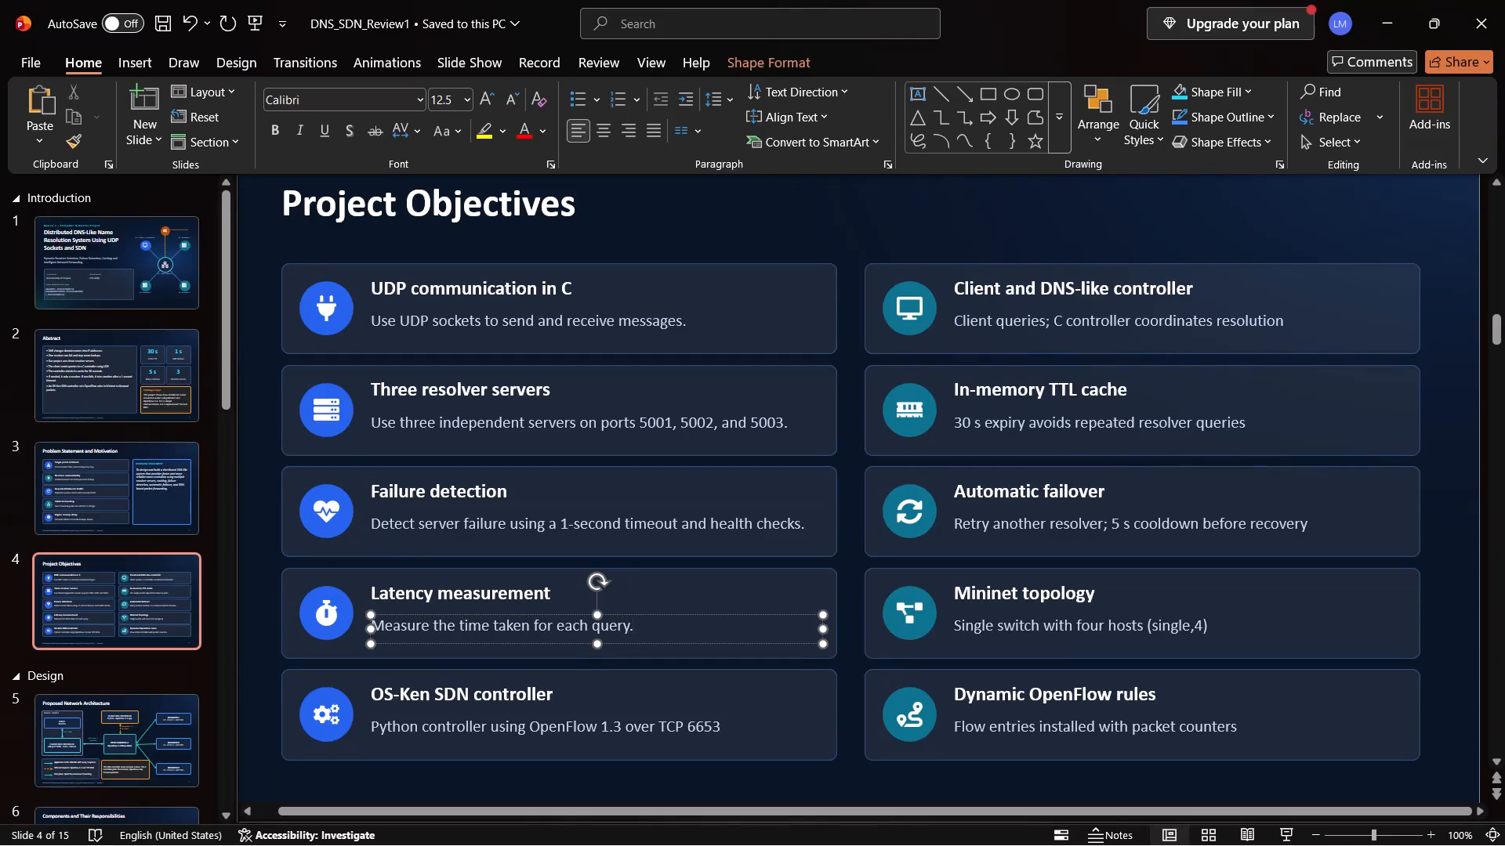
# Select the whole description line under the OS-Ken SDN controller heading on the Project Objectives slide.
pyautogui.click(725, 728)
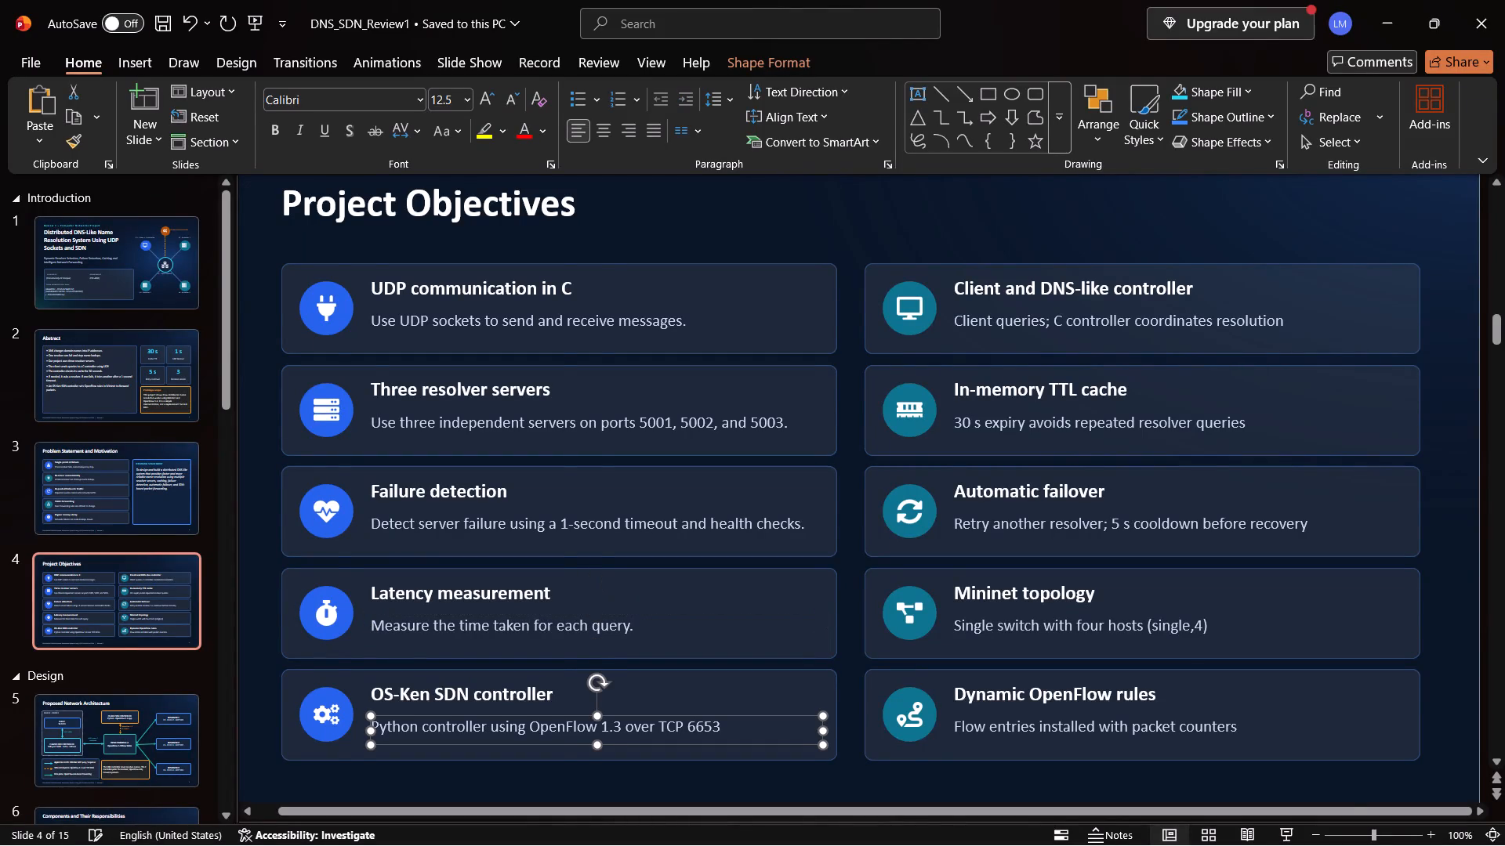
pyautogui.hotkey('ctrl', 'a')
pyautogui.click(771, 776)
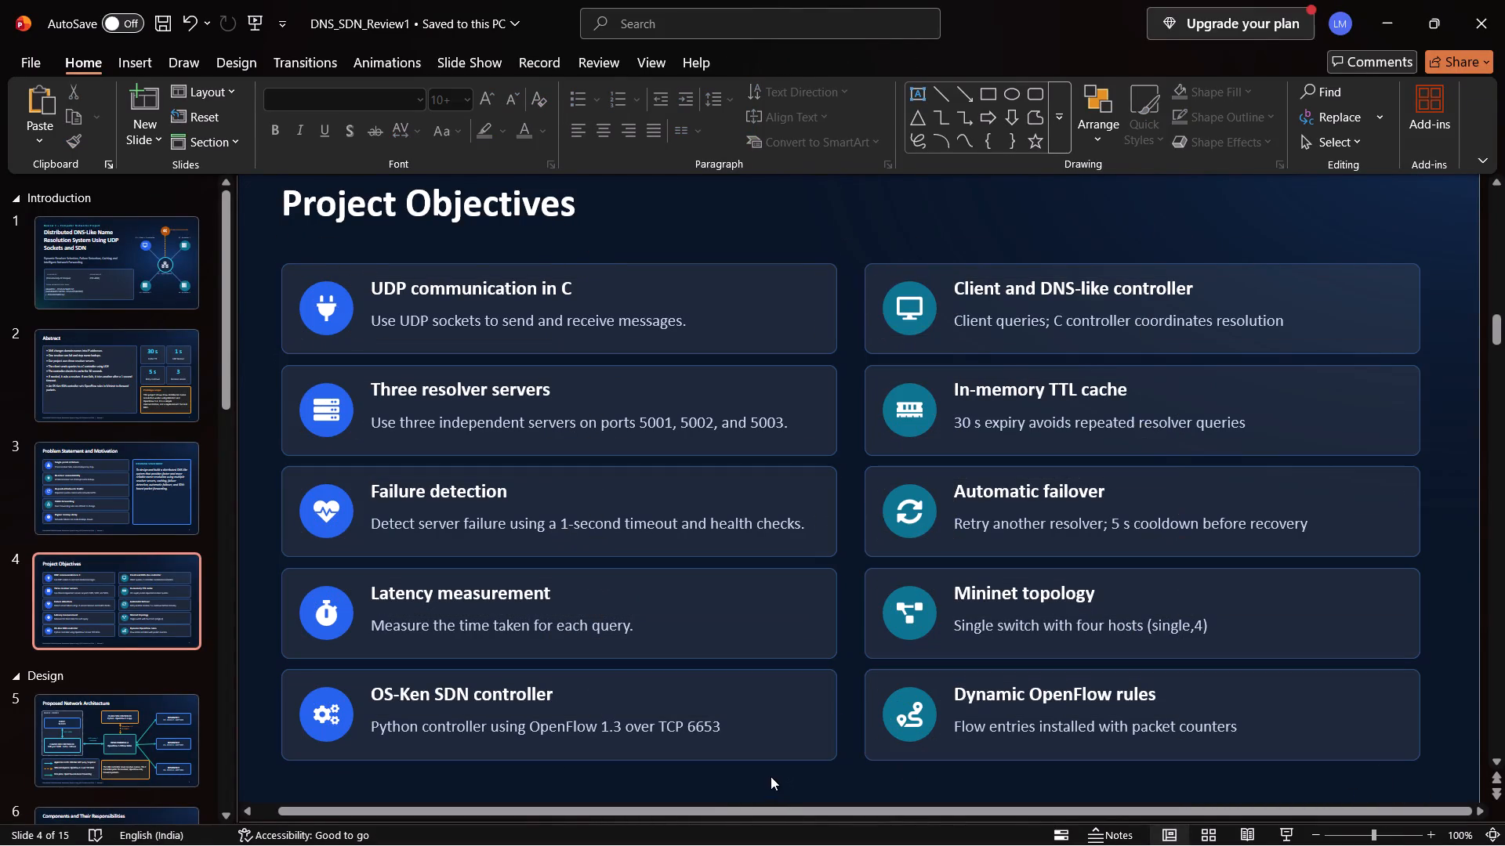
pyautogui.moveTo(716, 728); pyautogui.dragTo(459, 719)
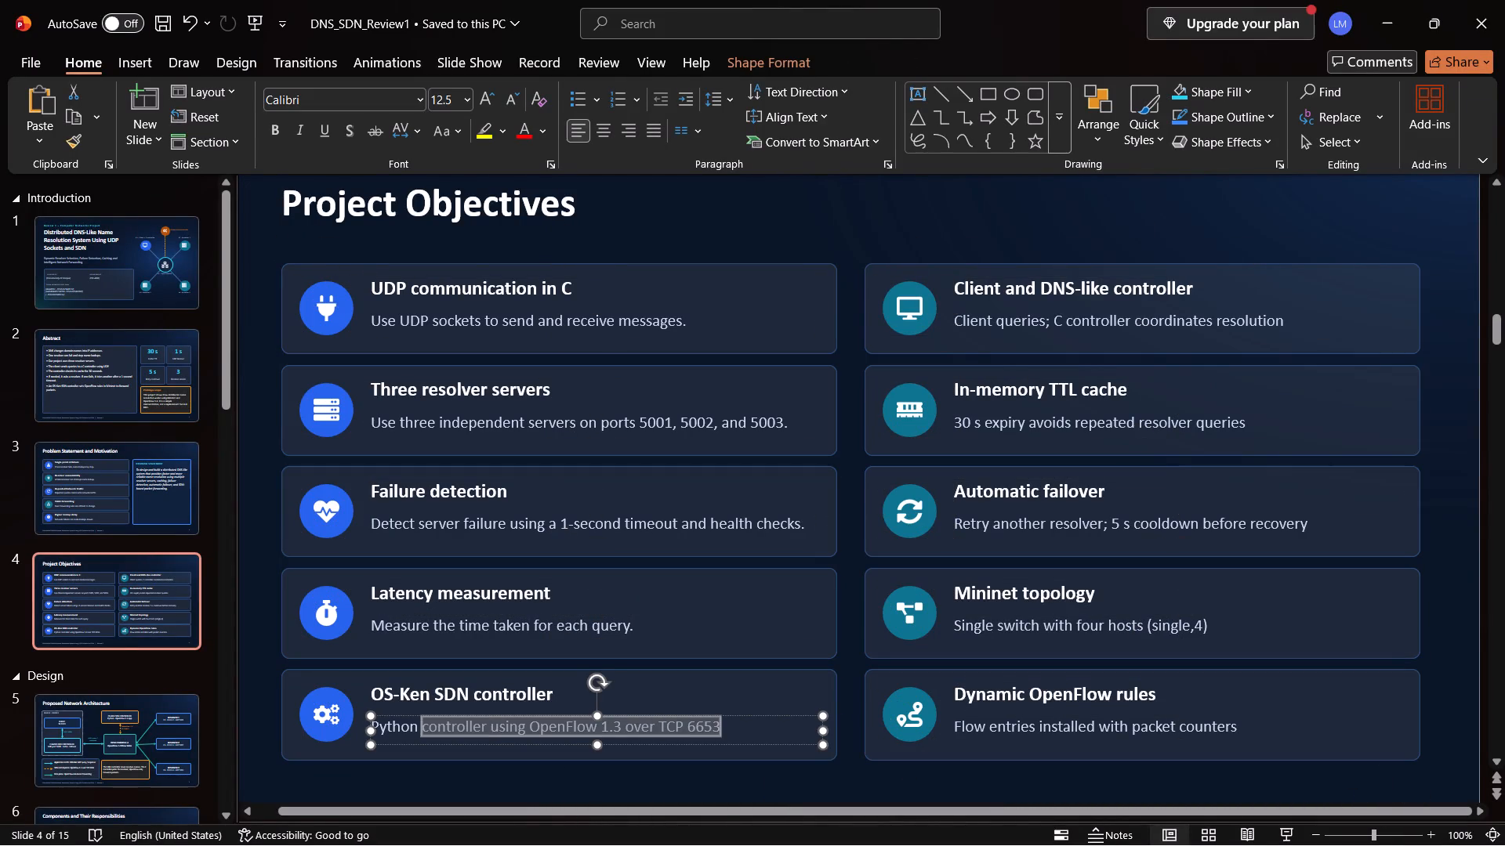
pyautogui.moveTo(459, 719); pyautogui.dragTo(398, 707)
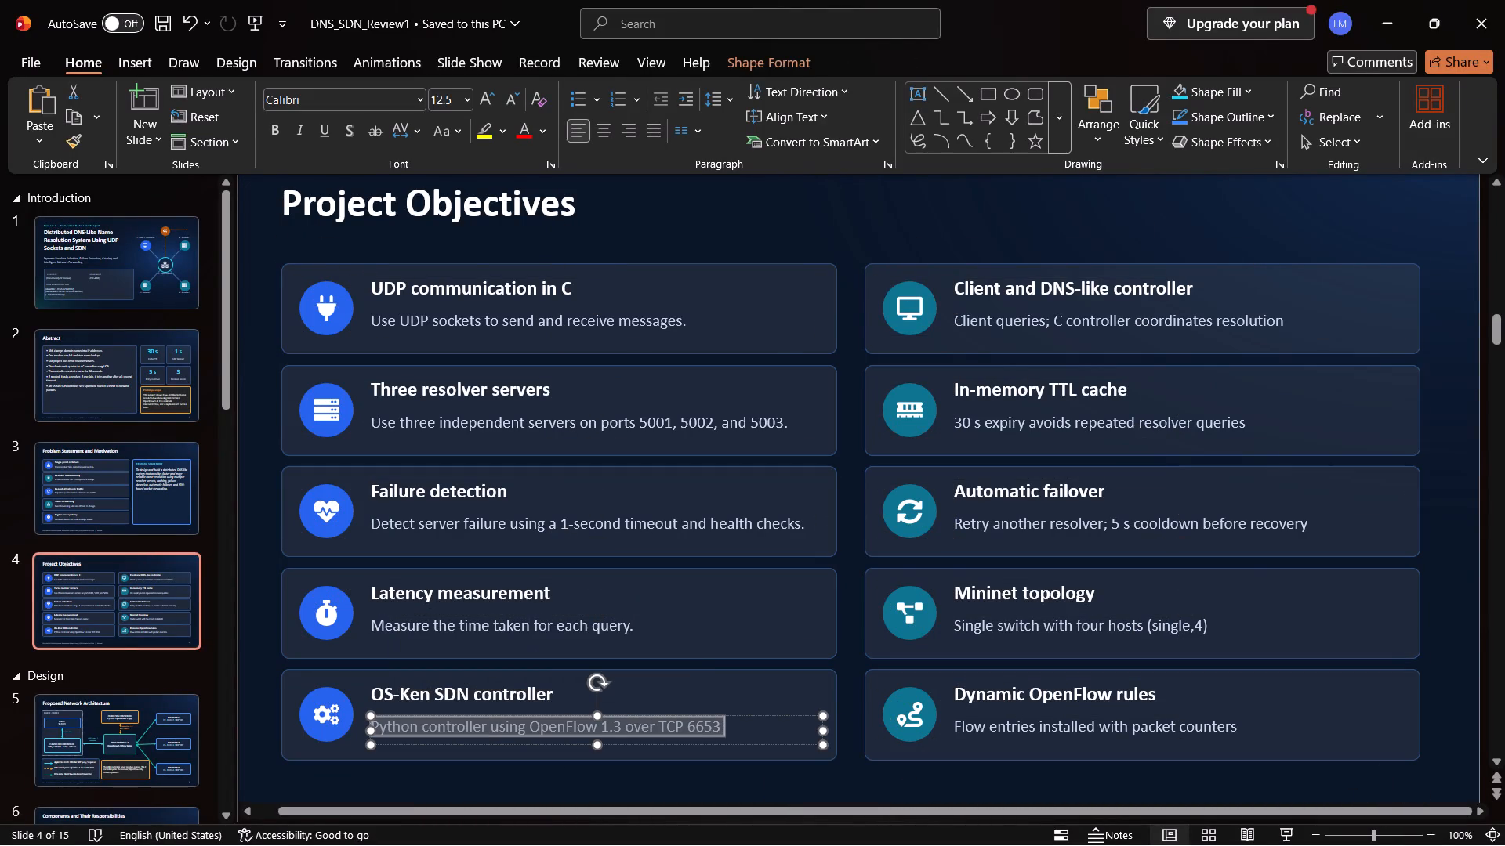
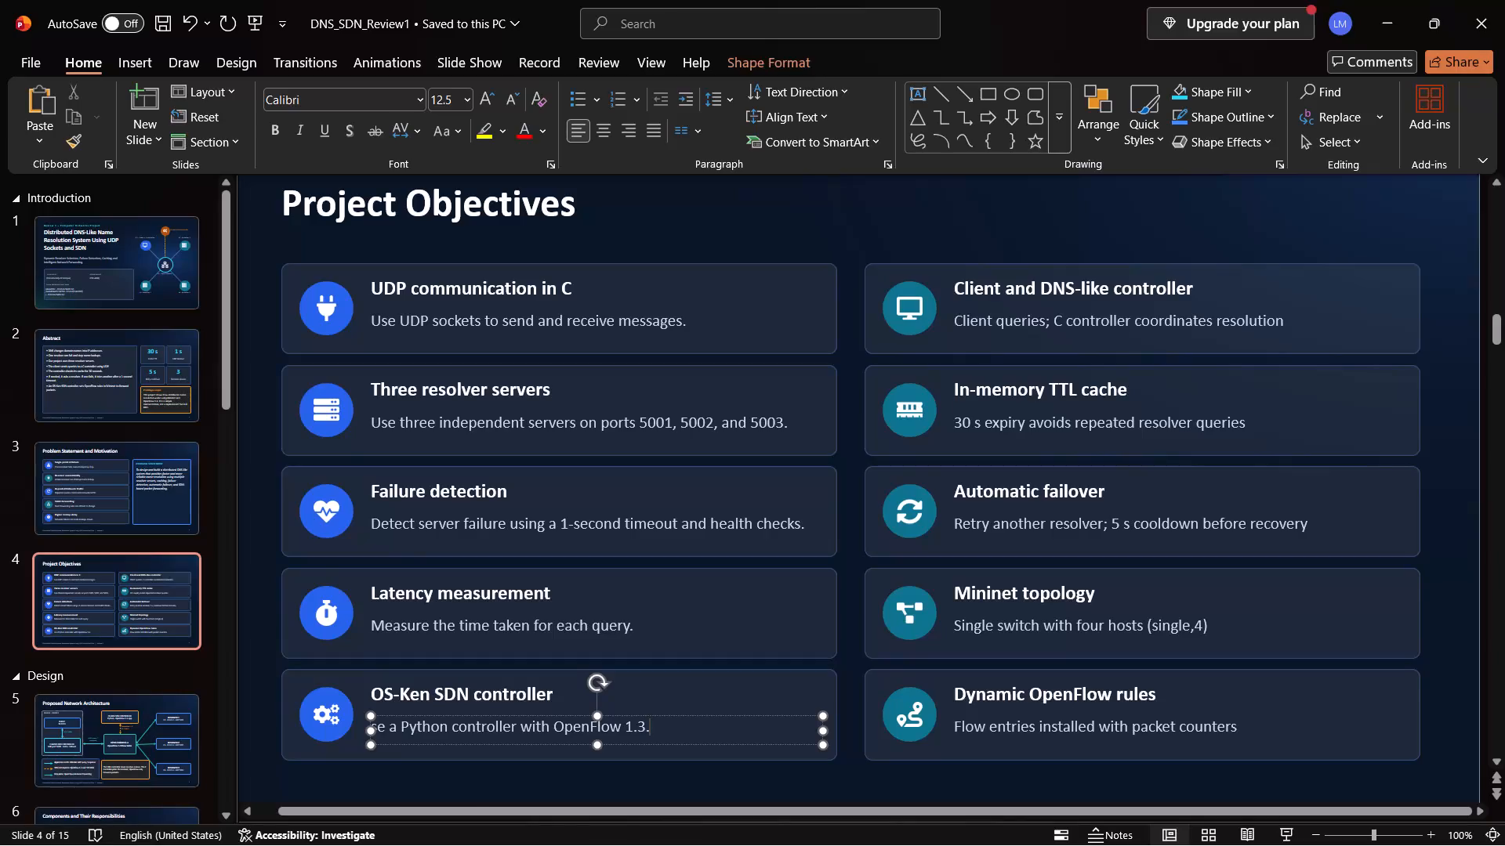
# Correct the start of the OS-Ken SDN controller description so it reads "Use a Python controller with OpenFlow 1.3.".
pyautogui.click(399, 732)
pyautogui.press('Left')
pyautogui.press('Left')
pyautogui.press('Left')
pyautogui.press('Left')
pyautogui.press('Left')
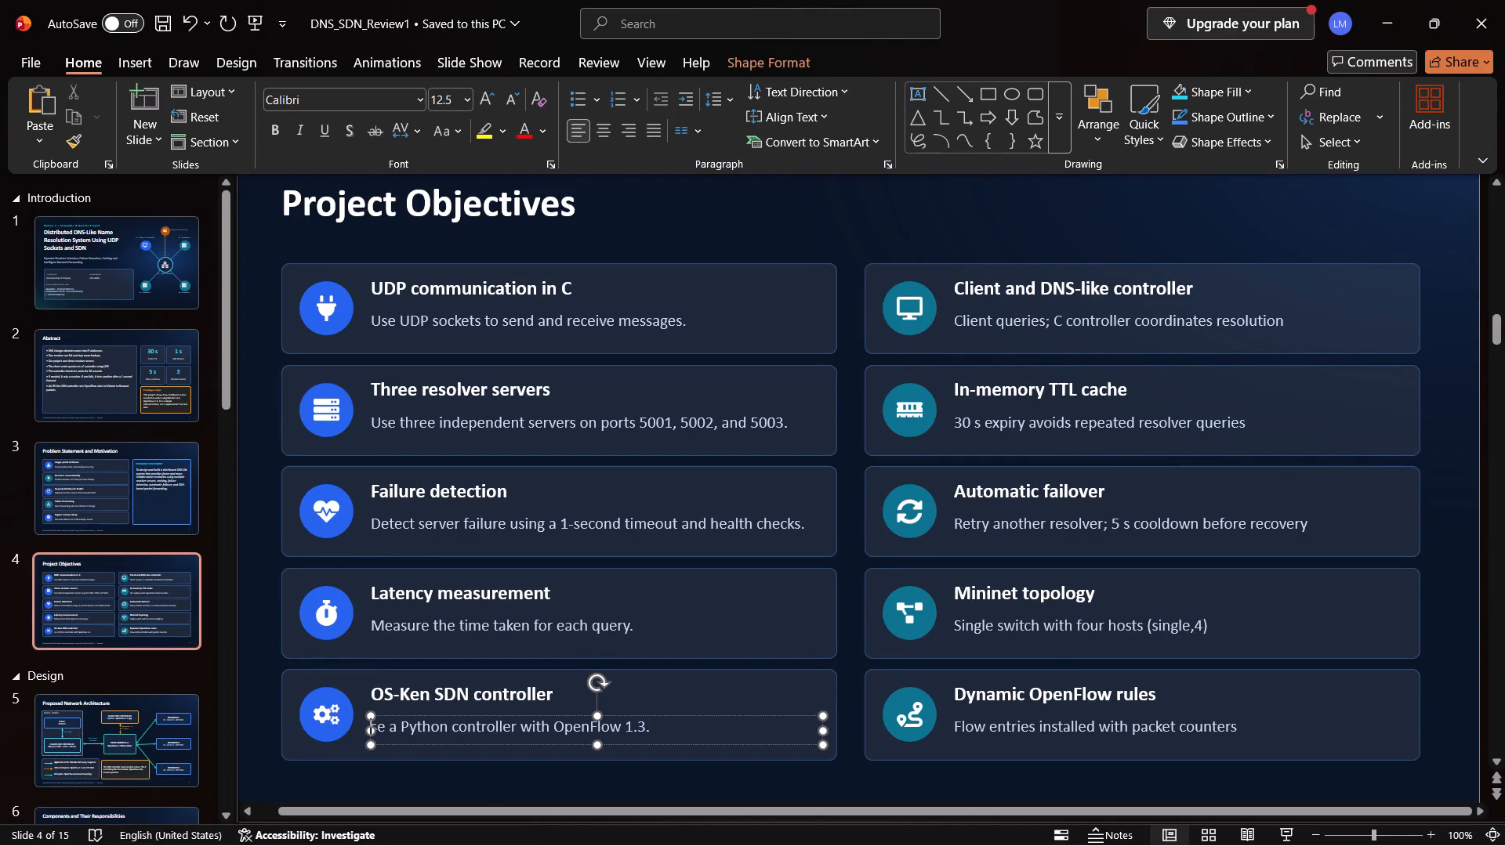
pyautogui.press('u')
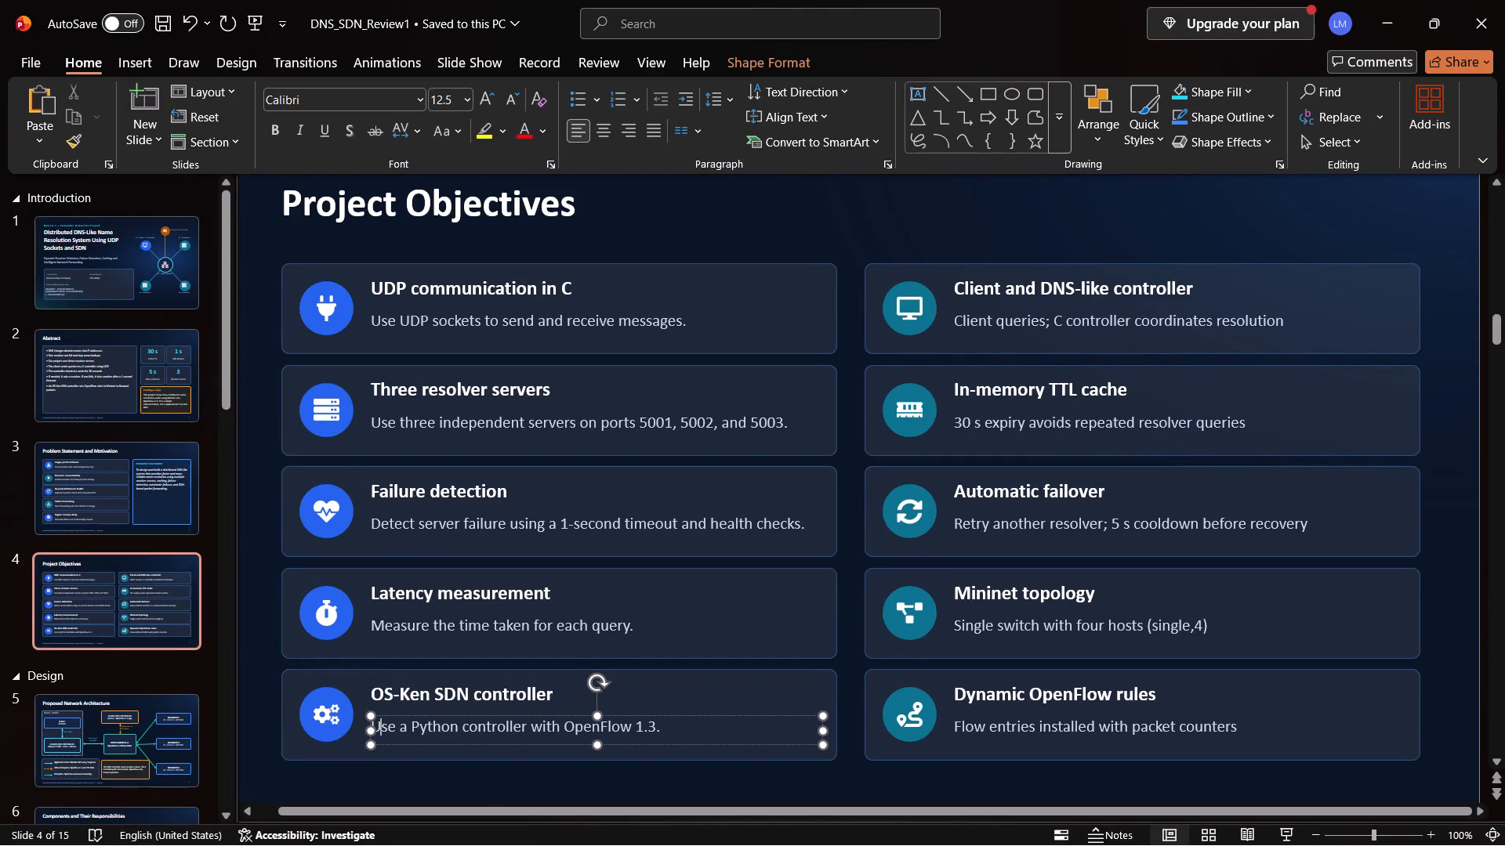
pyautogui.click(905, 229)
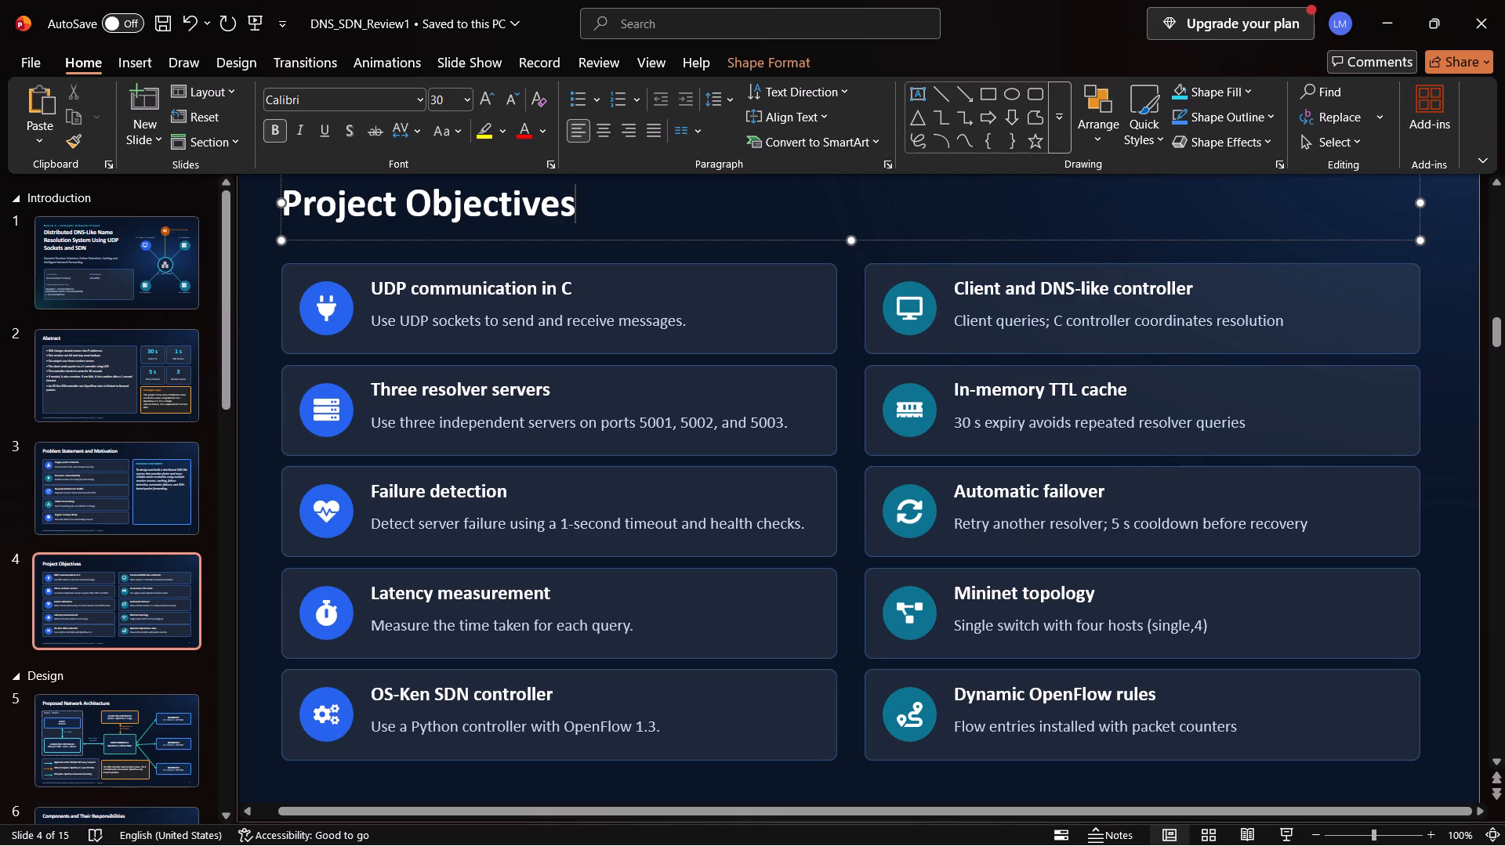
# Select the whole description line under the Client and DNS-like controller heading on the Project Objectives slide.
pyautogui.click(1056, 327)
pyautogui.hotkey('ctrl', 'a')
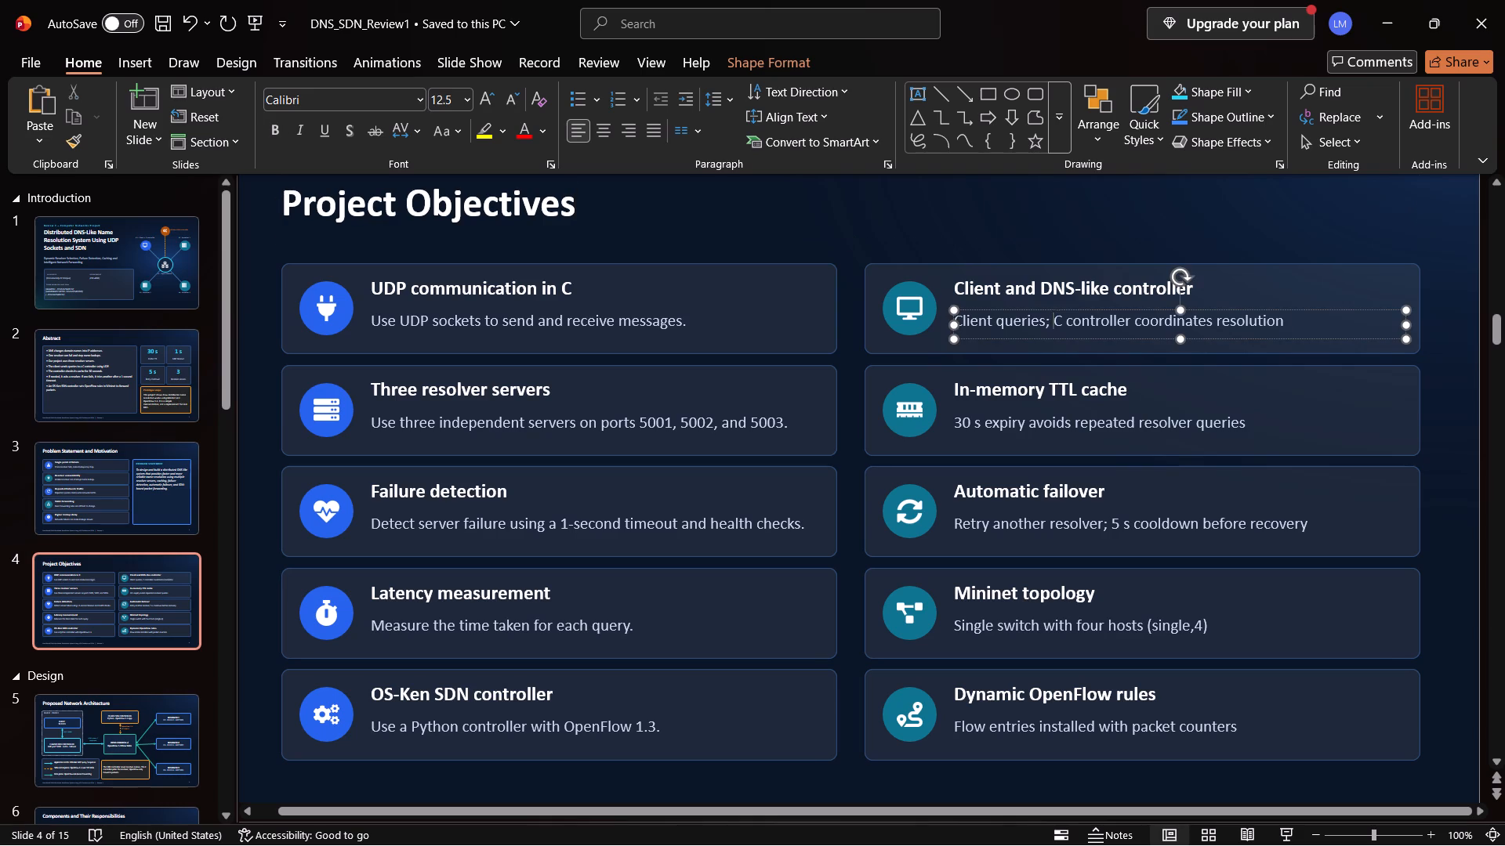
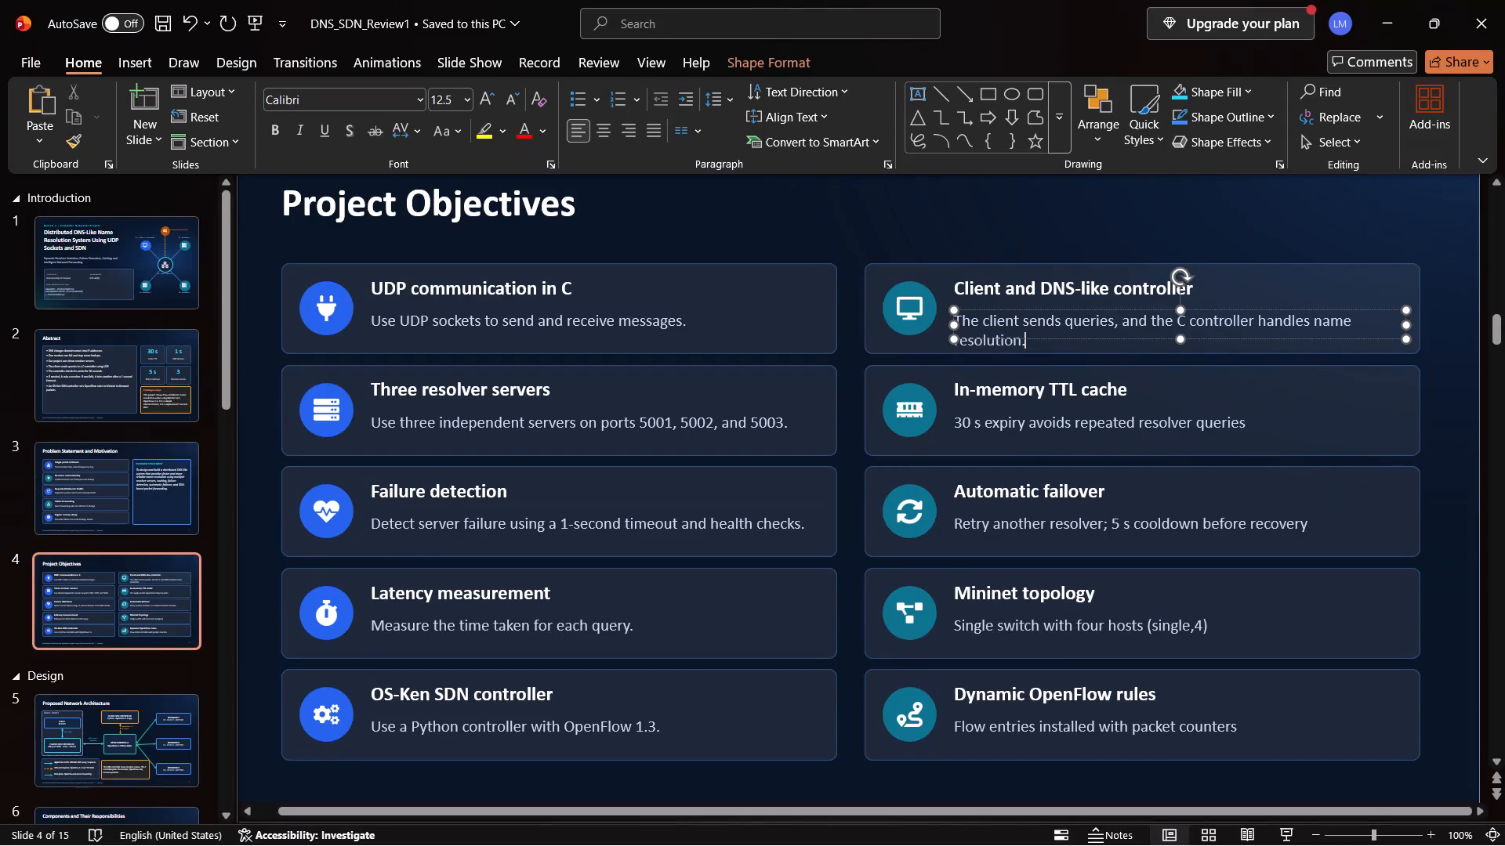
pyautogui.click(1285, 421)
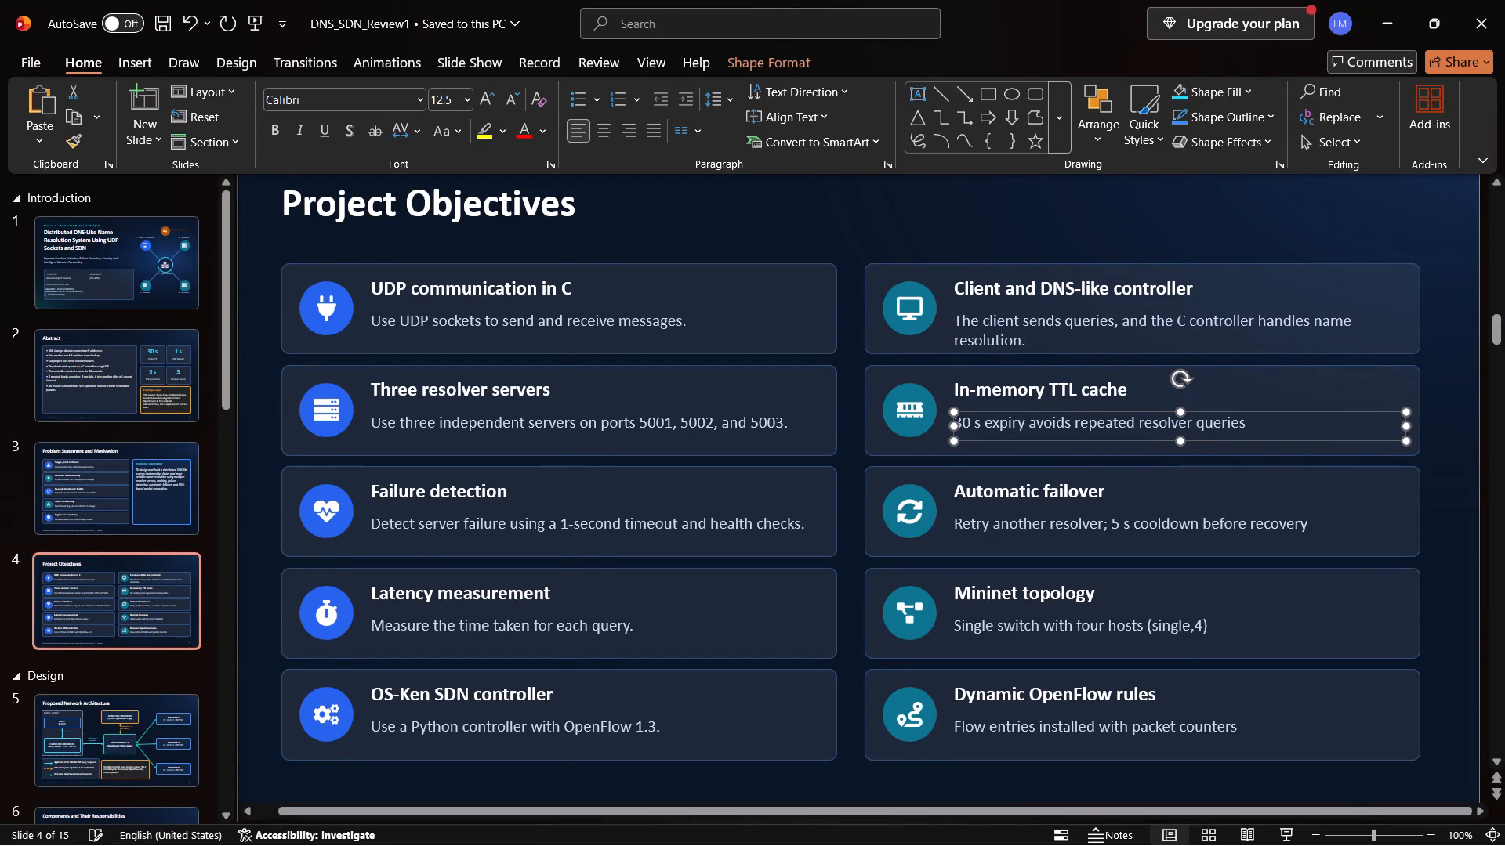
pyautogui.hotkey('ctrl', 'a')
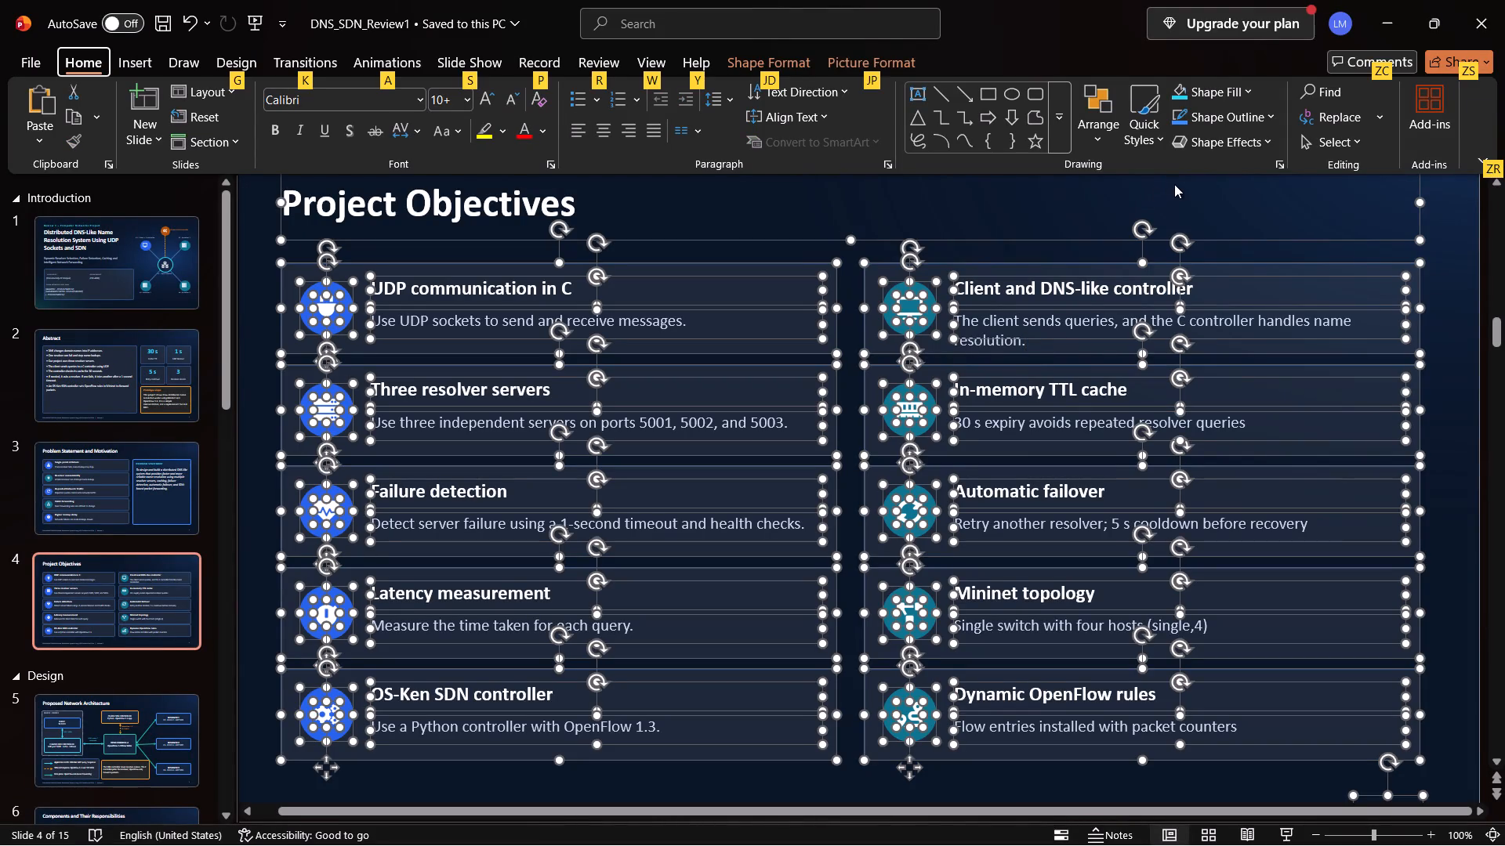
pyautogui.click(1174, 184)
# Select the whole description line under the In-memory TTL cache heading on the Project Objectives slide.
pyautogui.click(1148, 429)
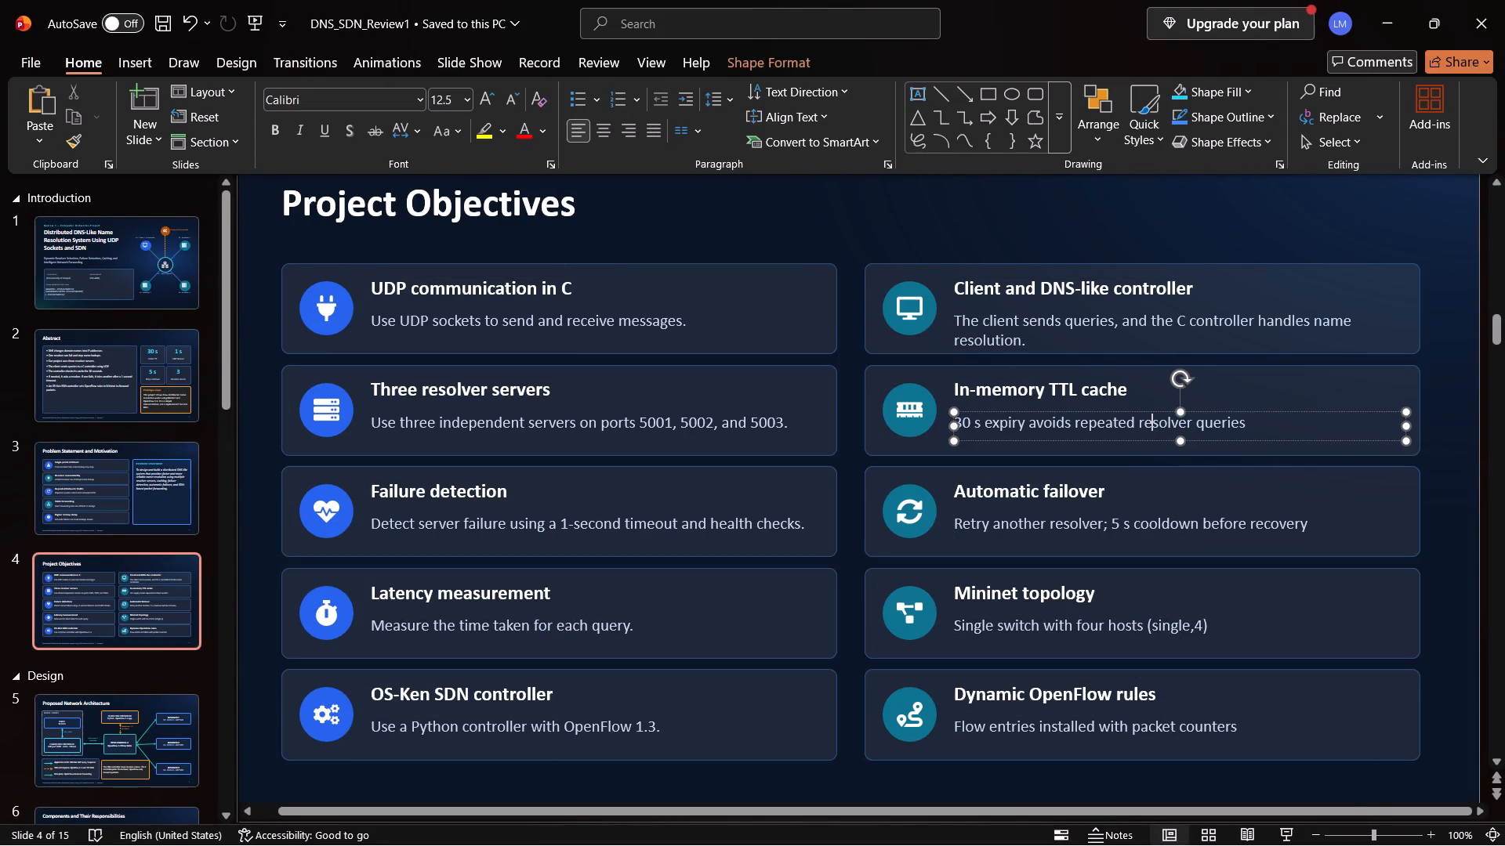
pyautogui.hotkey('ctrl', 'a')
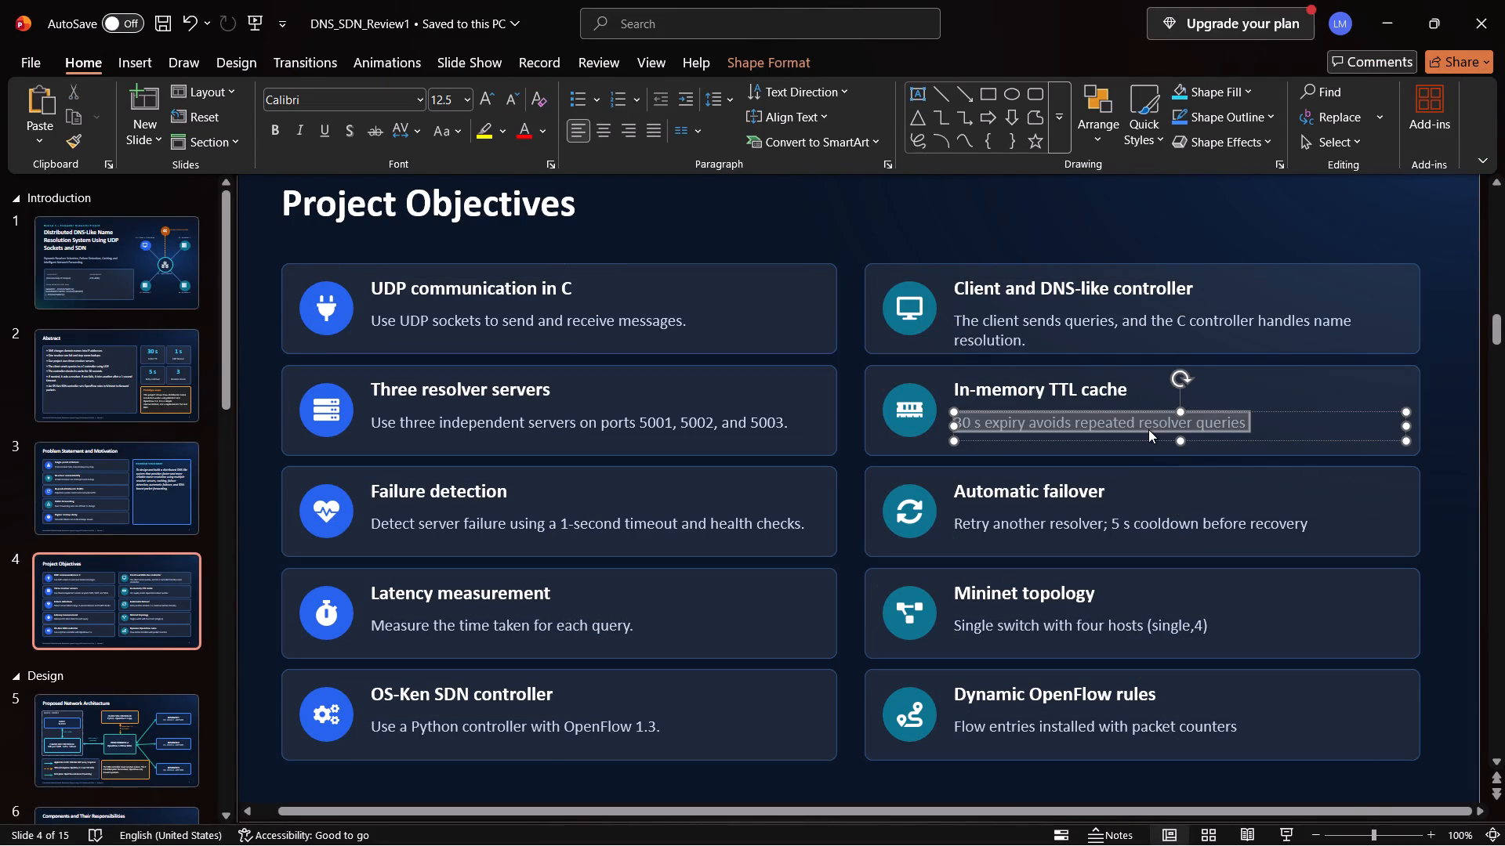
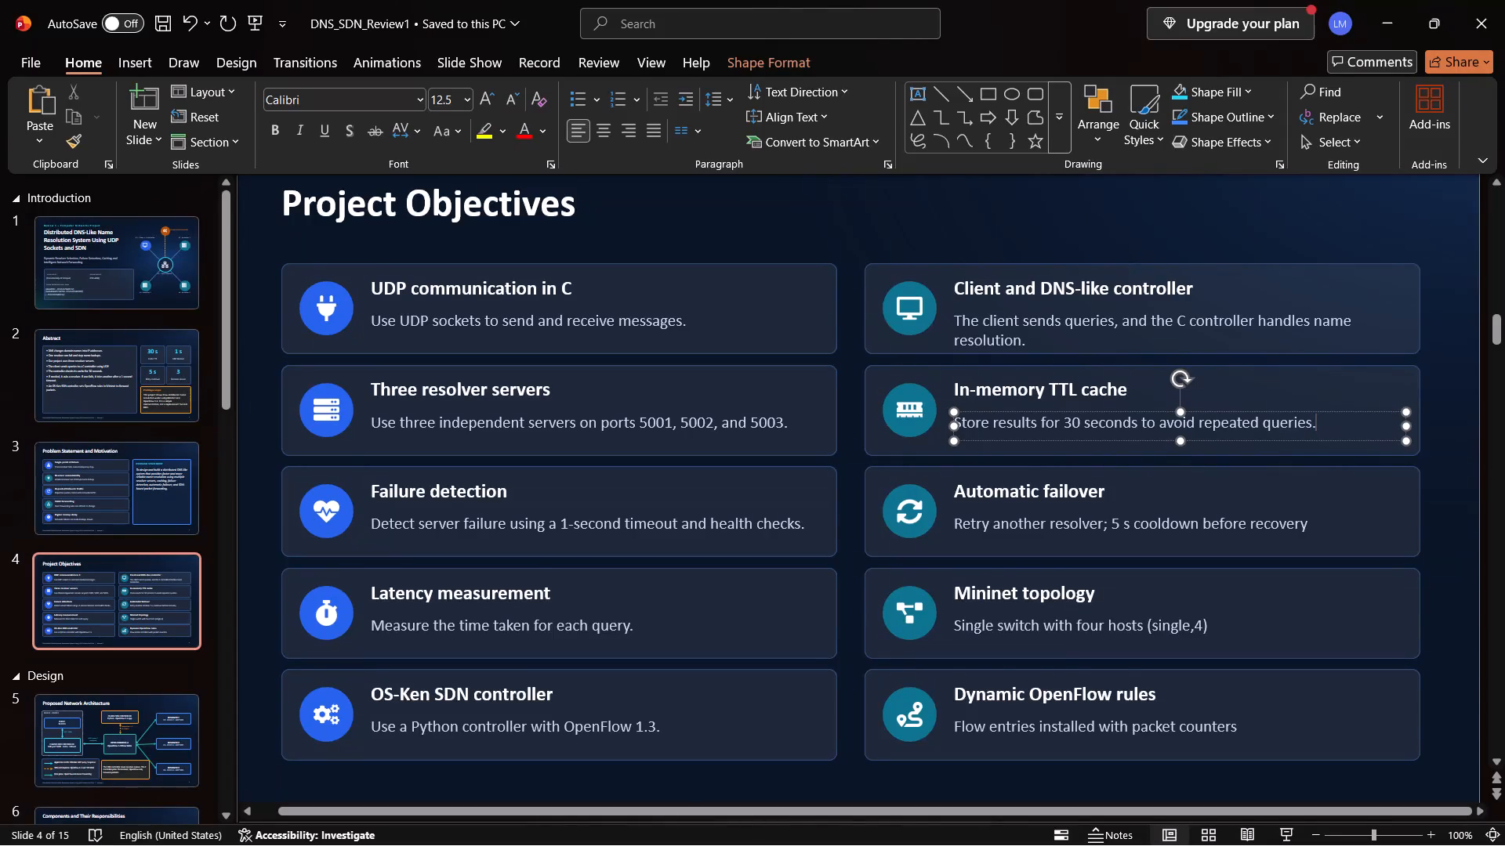
# Select the whole description line under the Automatic failover heading on the Project Objectives slide.
pyautogui.scroll(-1, 1123, 247)
pyautogui.scroll(1, 1119, 282)
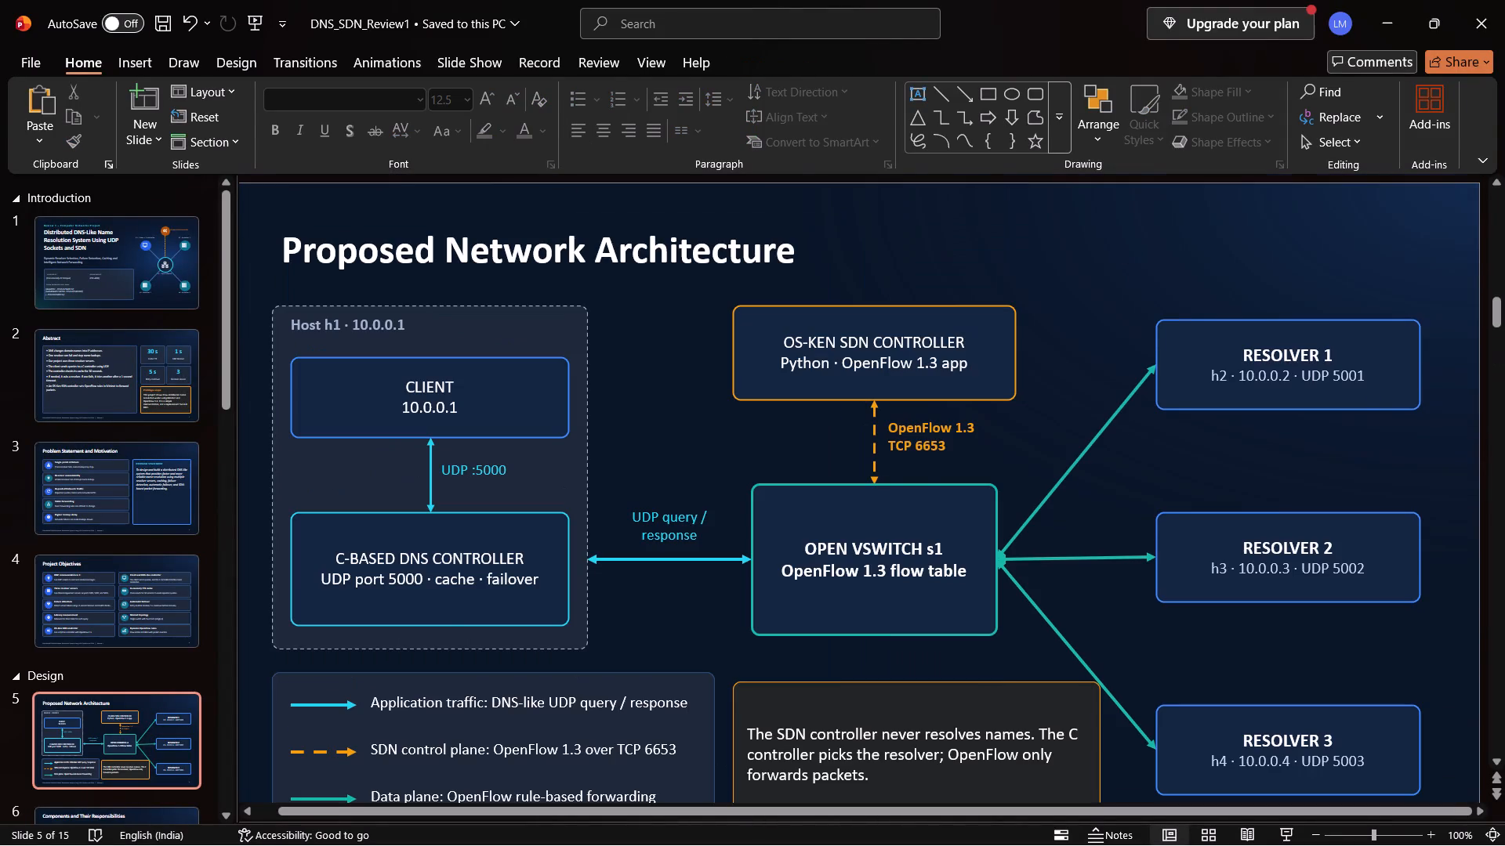
pyautogui.scroll(1, 1119, 282)
pyautogui.click(1206, 539)
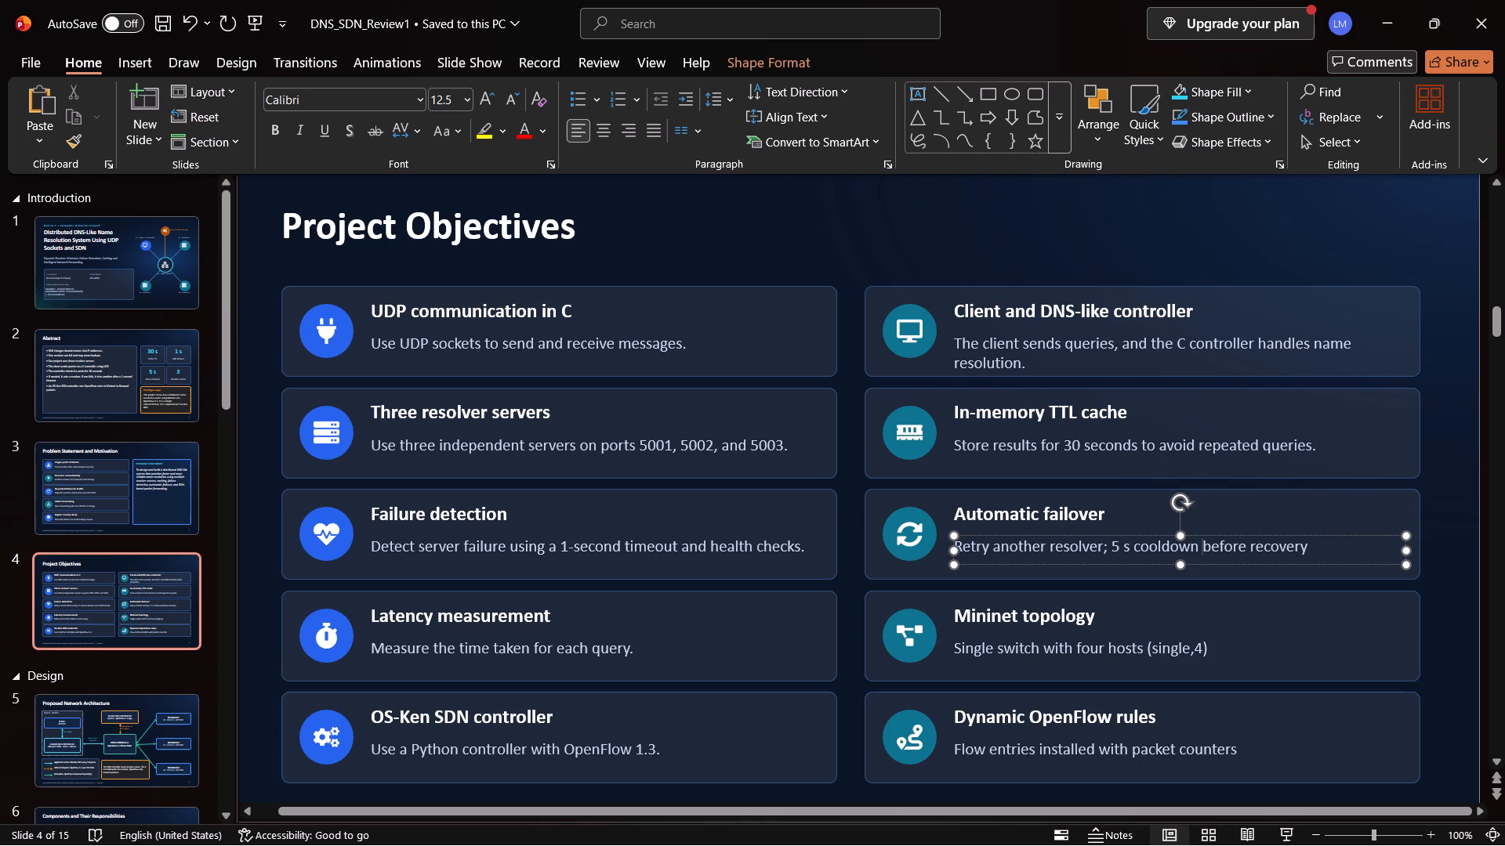
pyautogui.hotkey('ctrl', 'a')
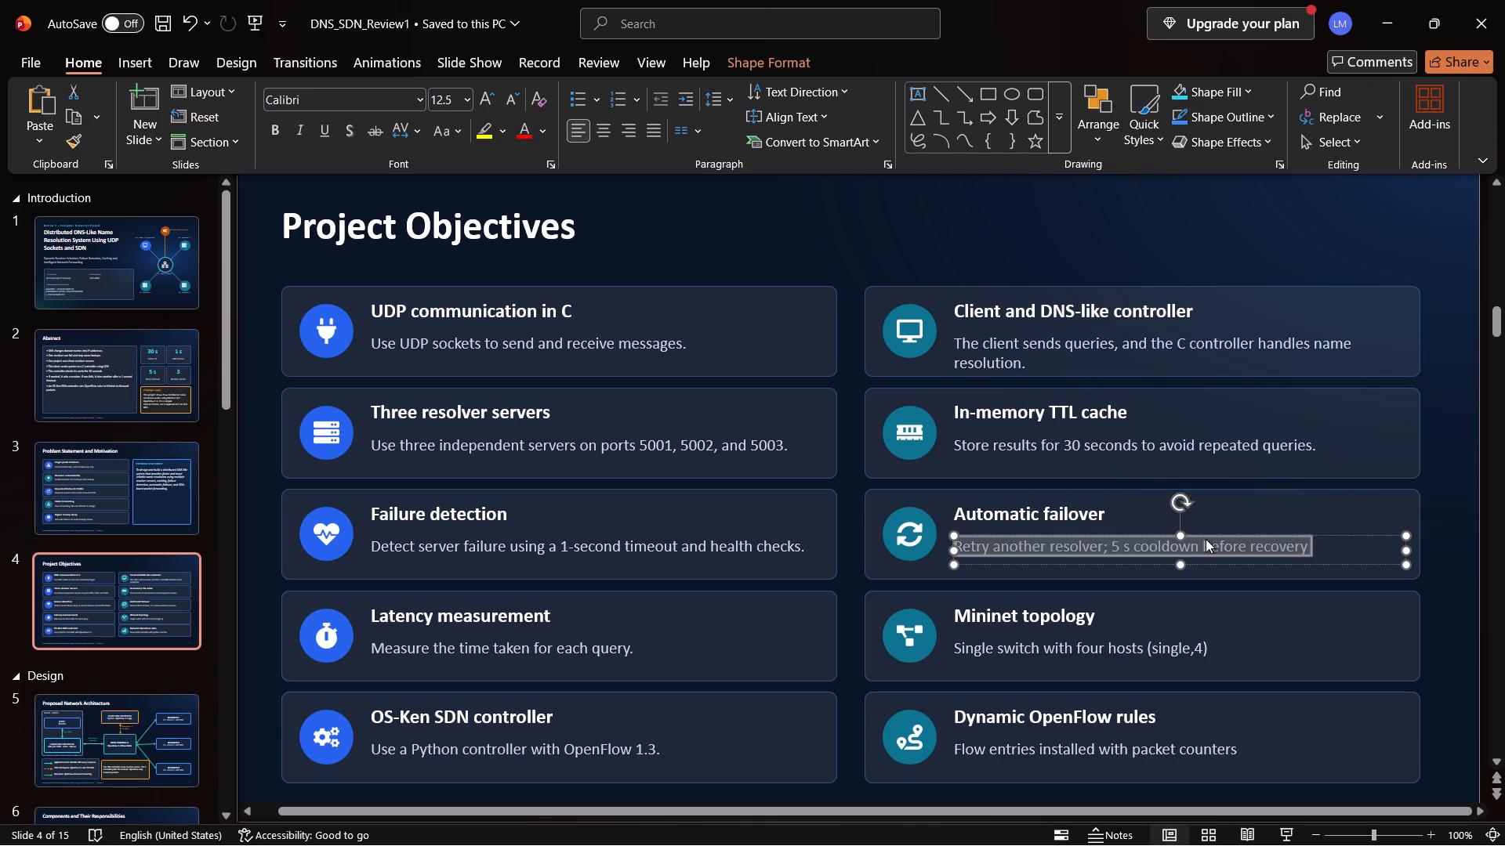
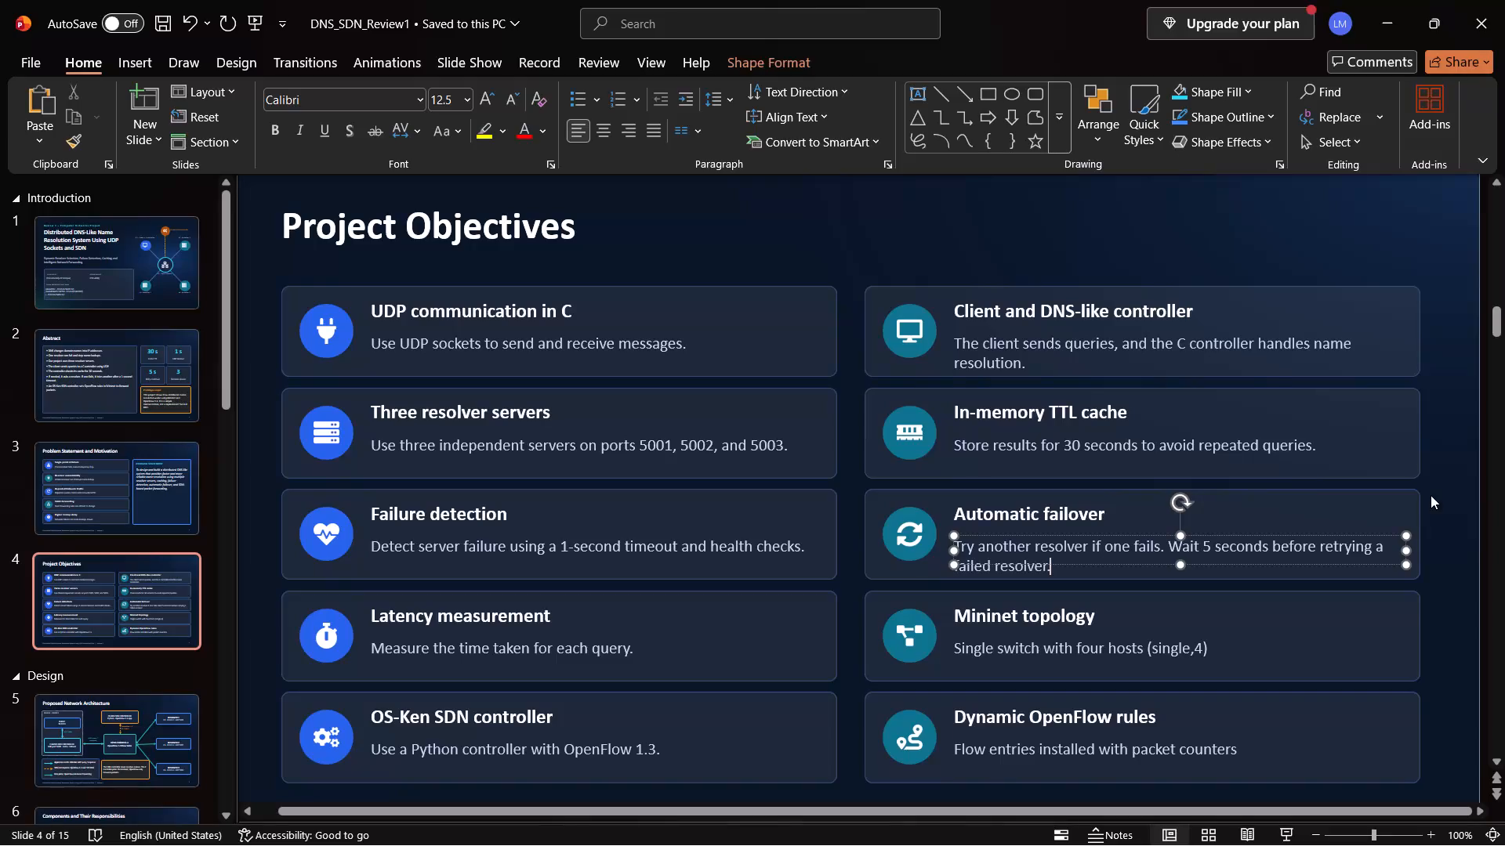
# Leave the Automatic failover text and select the whole description line under the Mininet topology heading on the Project Objectives slide.
pyautogui.click(1440, 495)
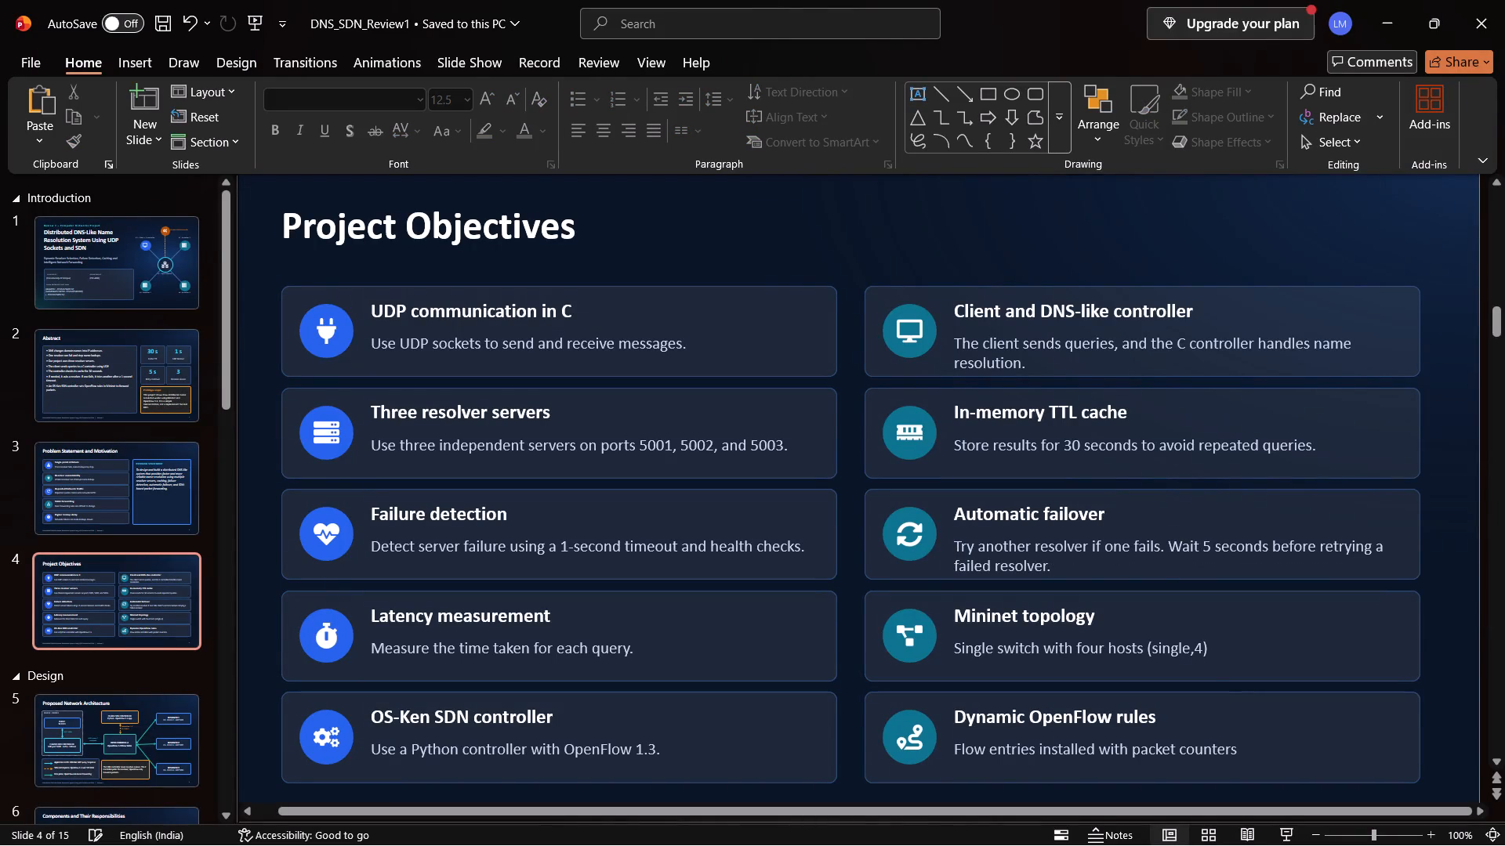
pyautogui.click(1200, 650)
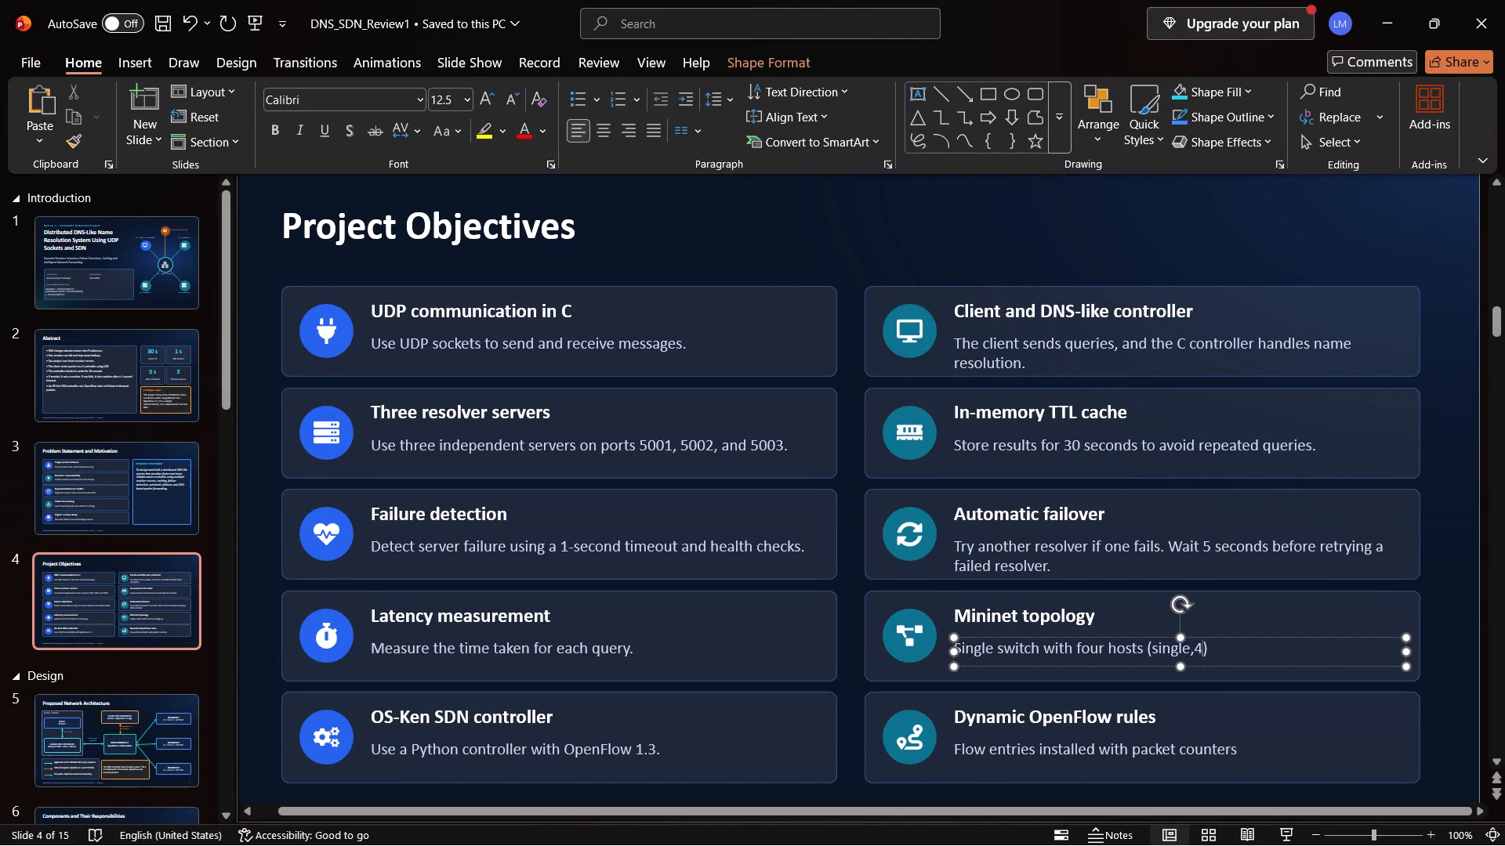
pyautogui.hotkey('ctrl', 'a')
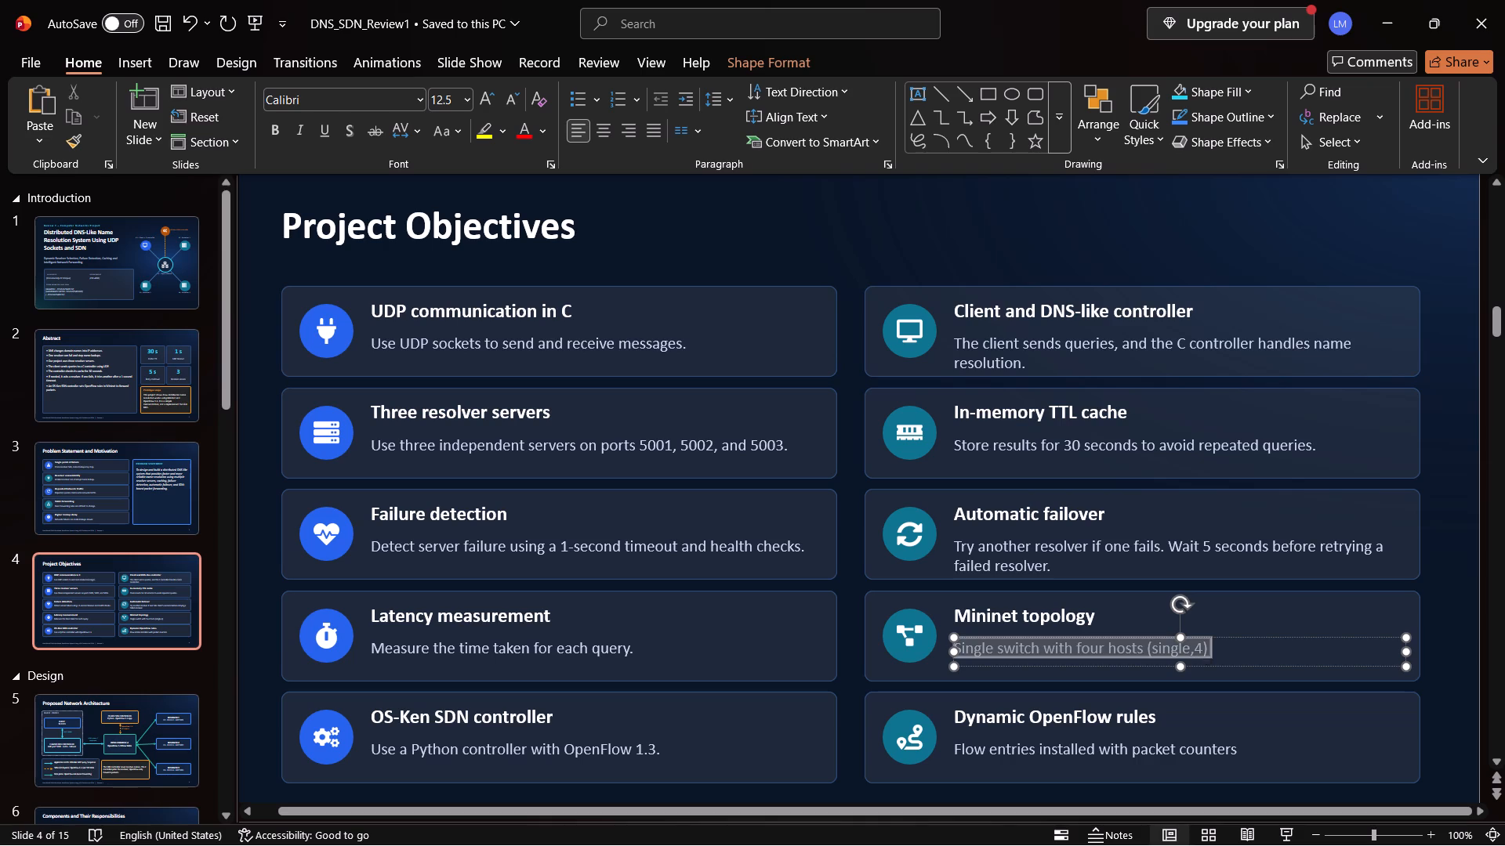
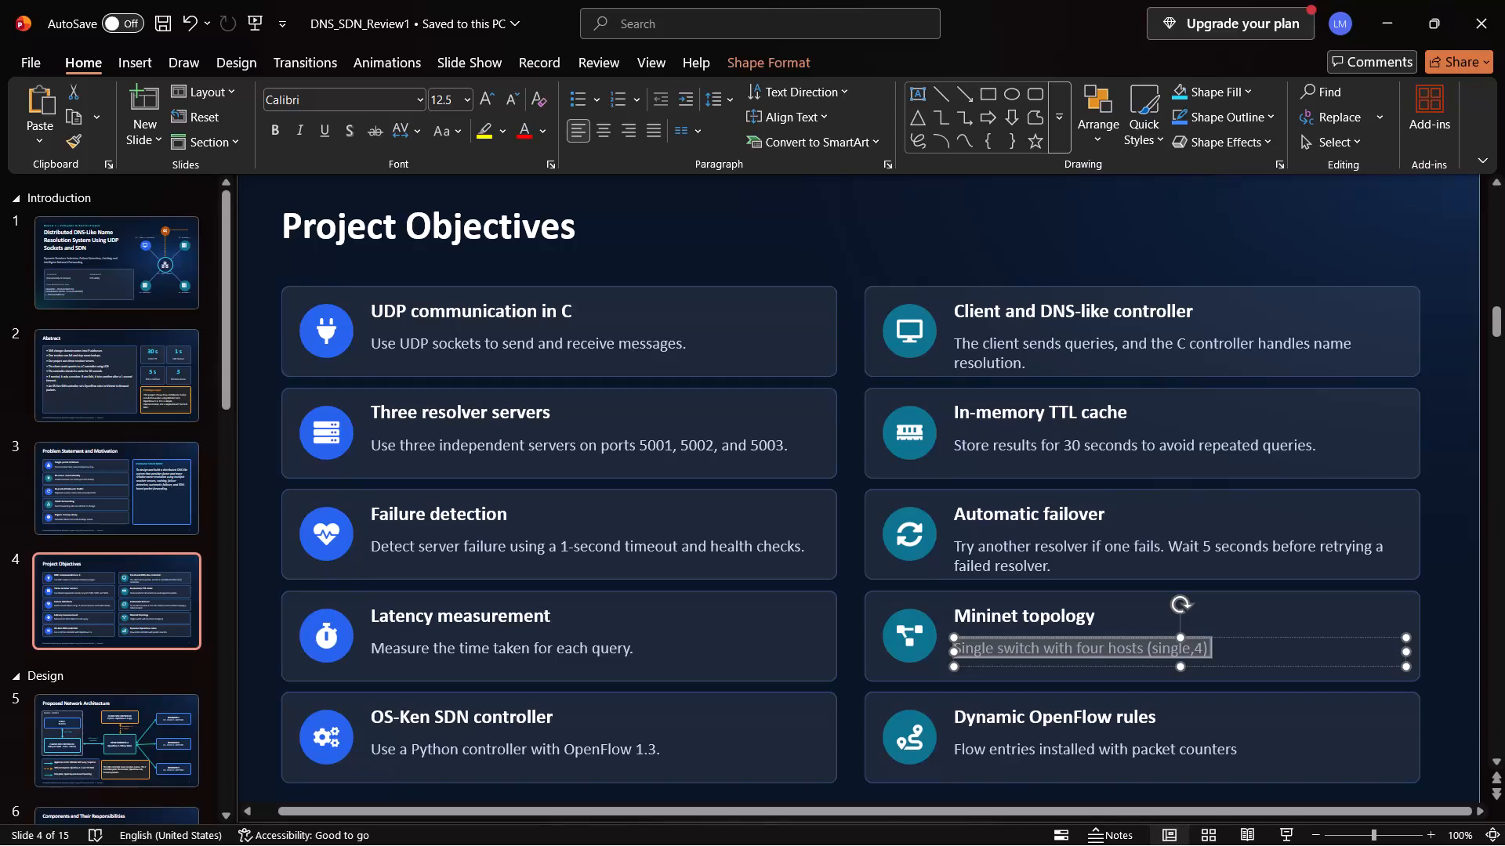
# Replace the whole In-memory TTL cache description with the copied text "Store results for 30 seconds to avoid repeated queries.".
pyautogui.click(1142, 463)
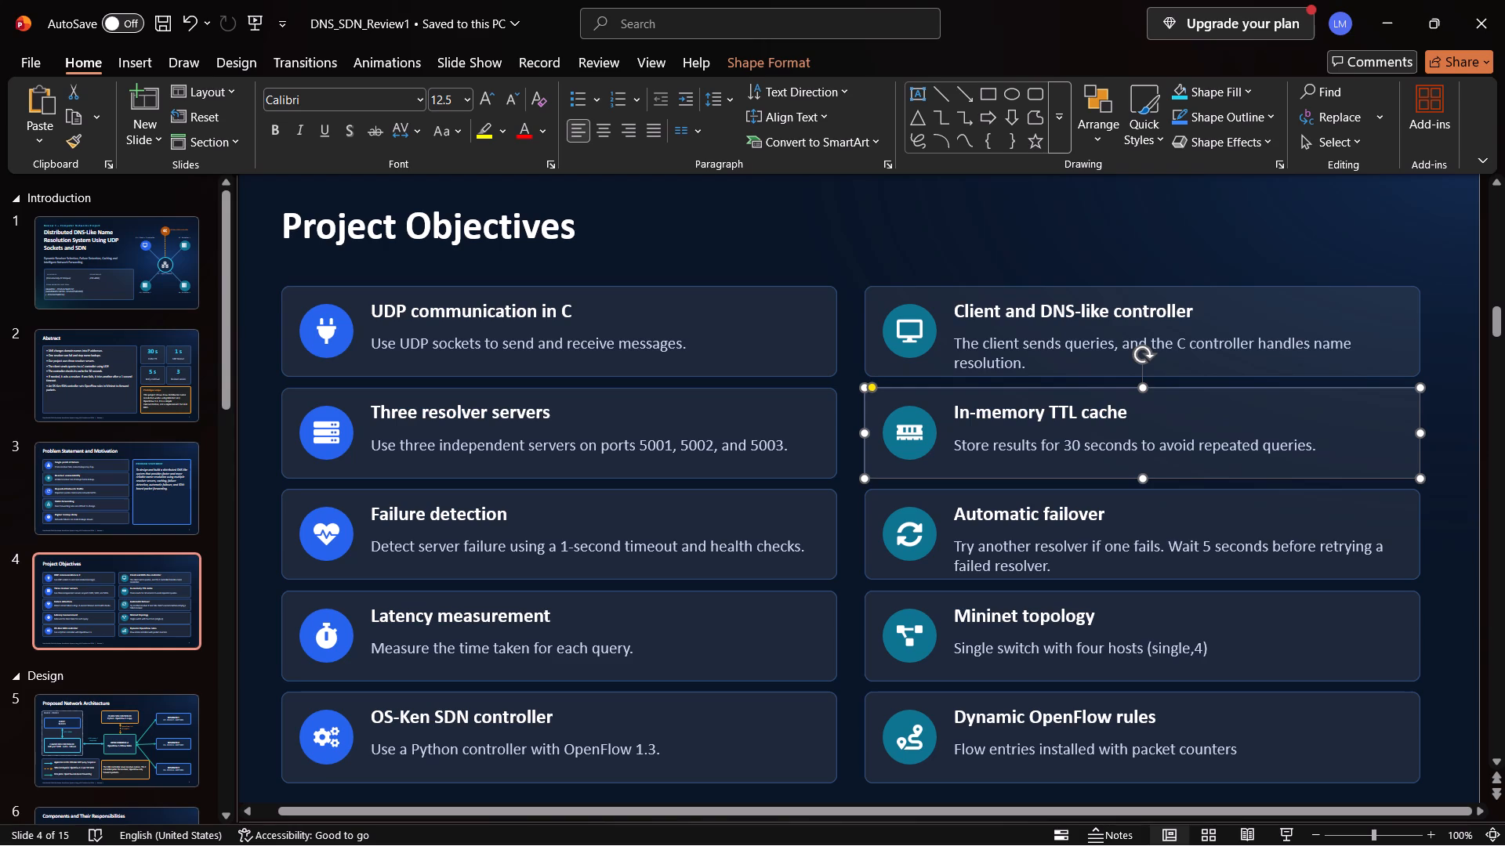
pyautogui.click(1123, 446)
pyautogui.hotkey('ctrl', 'a')
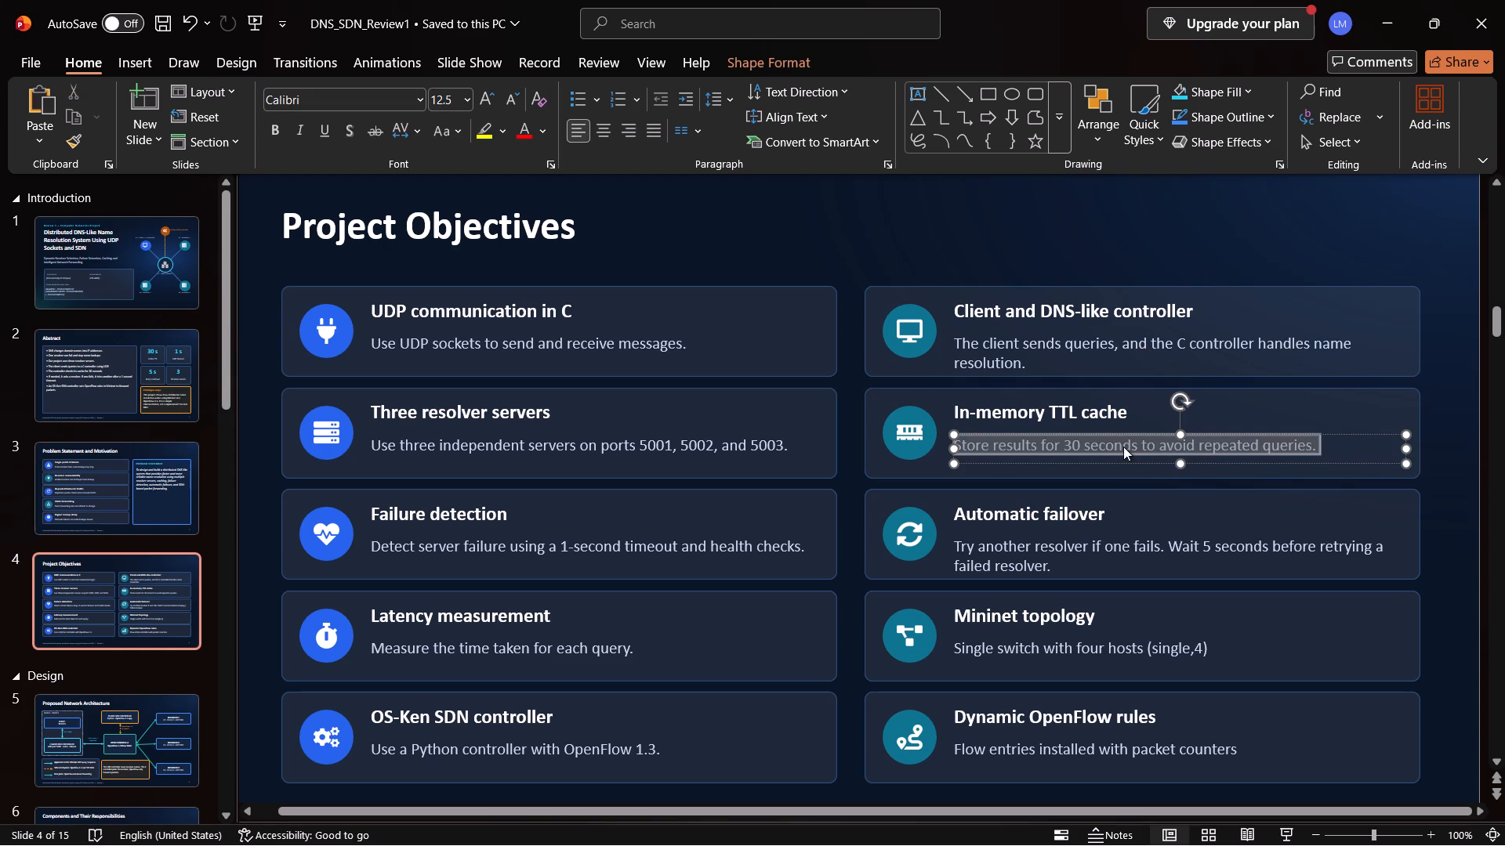
pyautogui.click(1123, 446)
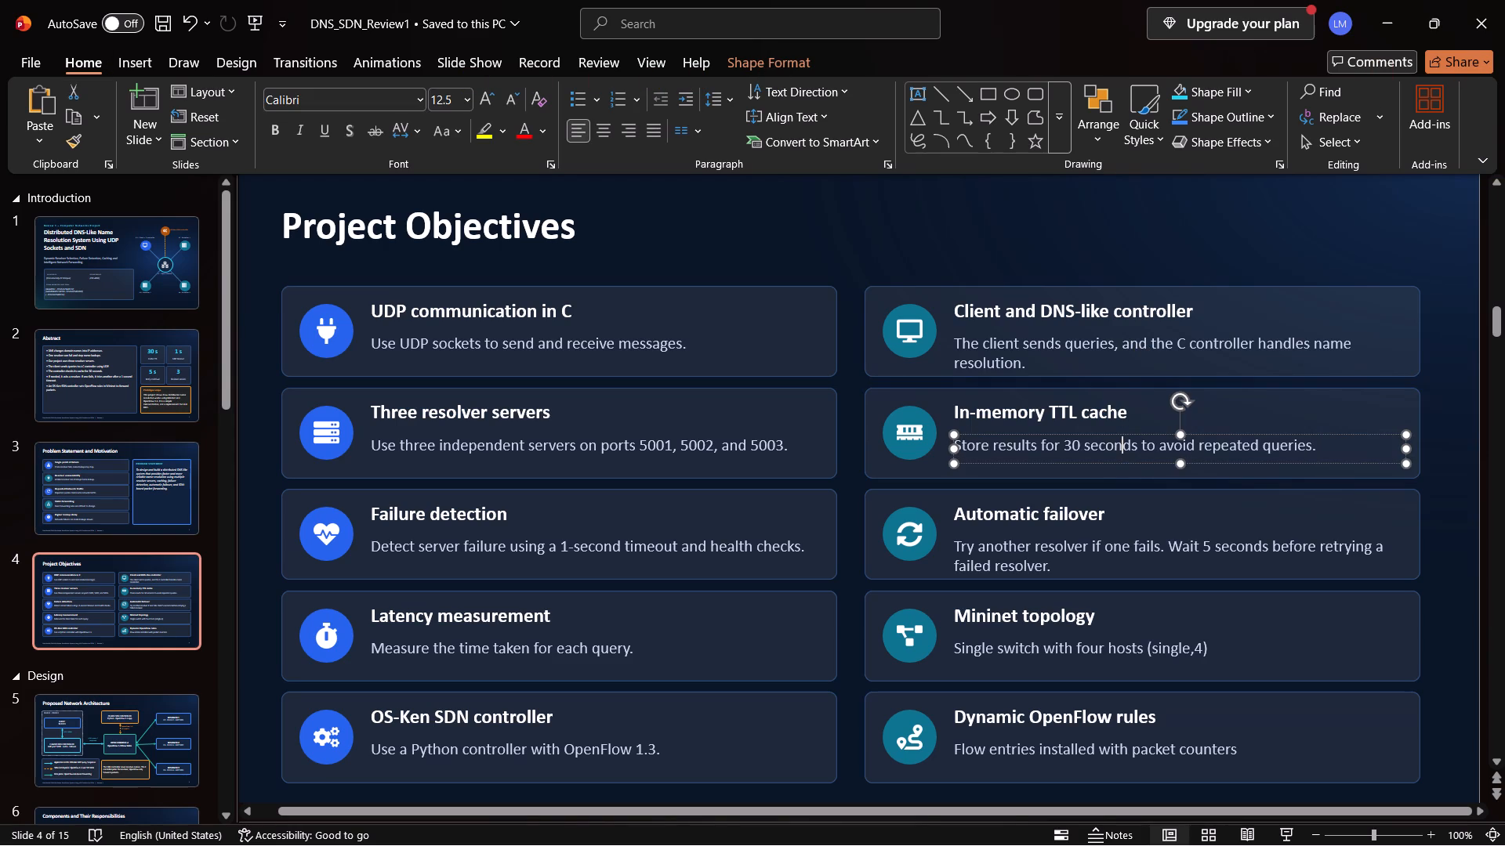
pyautogui.hotkey('ctrl', 'a')
pyautogui.hotkey('ctrl', 'v')
# Open the Client and DNS-like controller description on the Project Objectives slide for editing.
pyautogui.click(1031, 348)
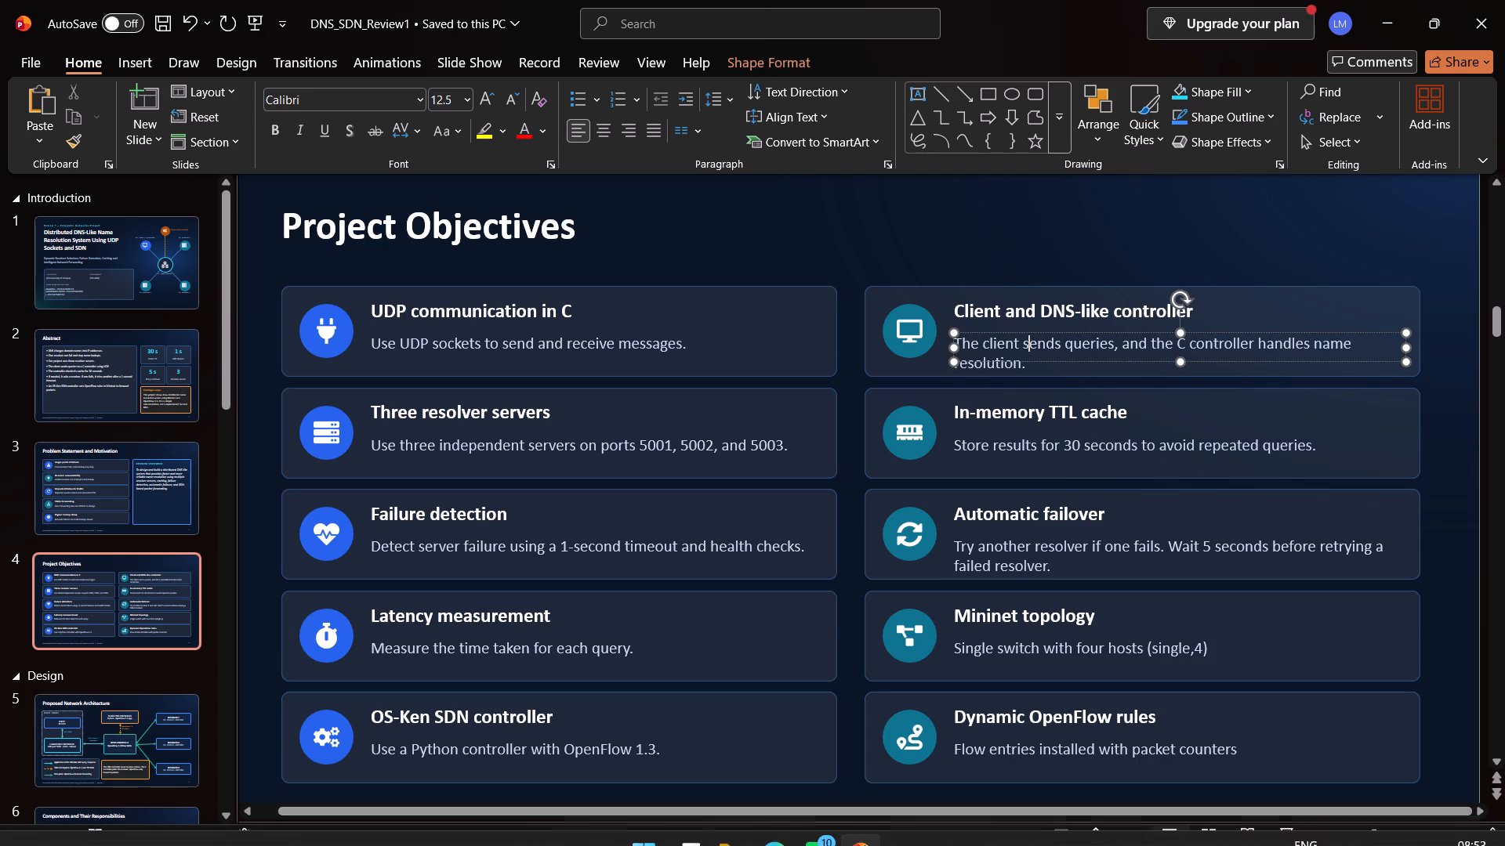
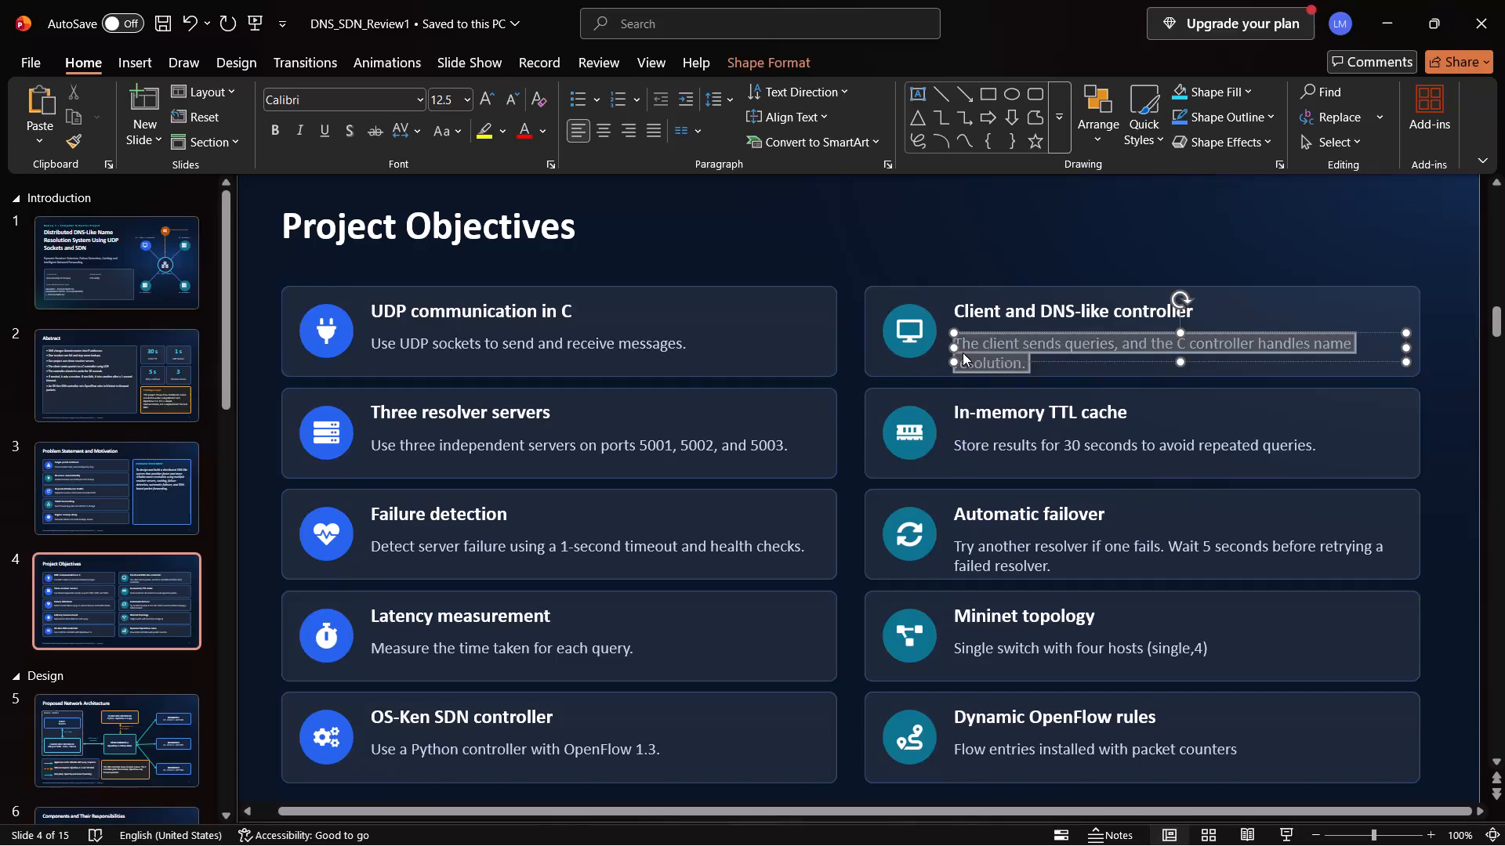
# Replace the Client and DNS-like controller description with the copied text "The client sends queries, and the C controller handles name resolution.".
pyautogui.hotkey('ctrl', 'v')
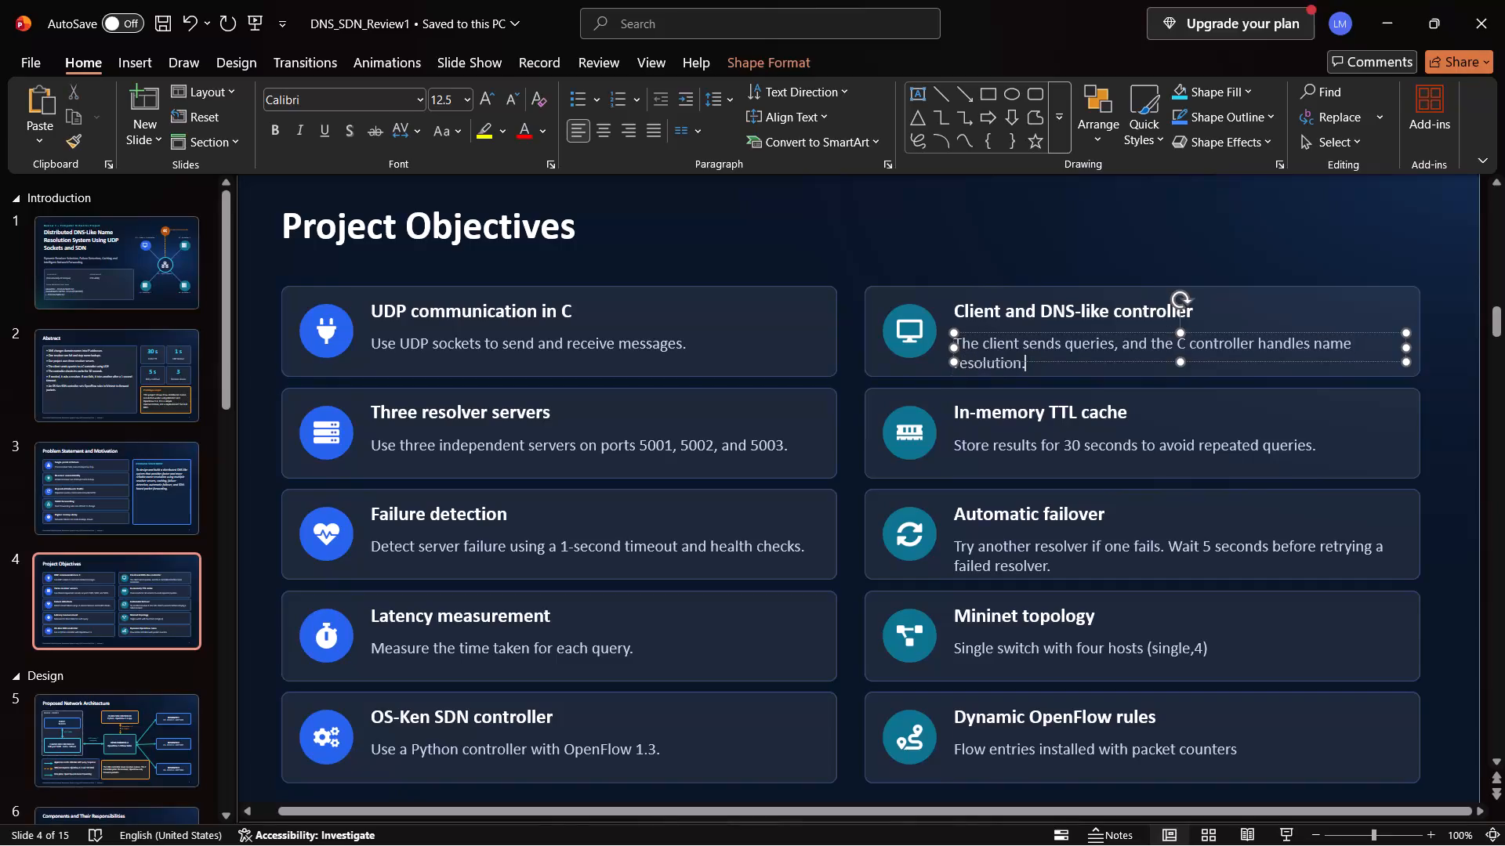
# Select the whole OS-Ken SDN controller description on the Project Objectives slide for editing.
pyautogui.click(560, 737)
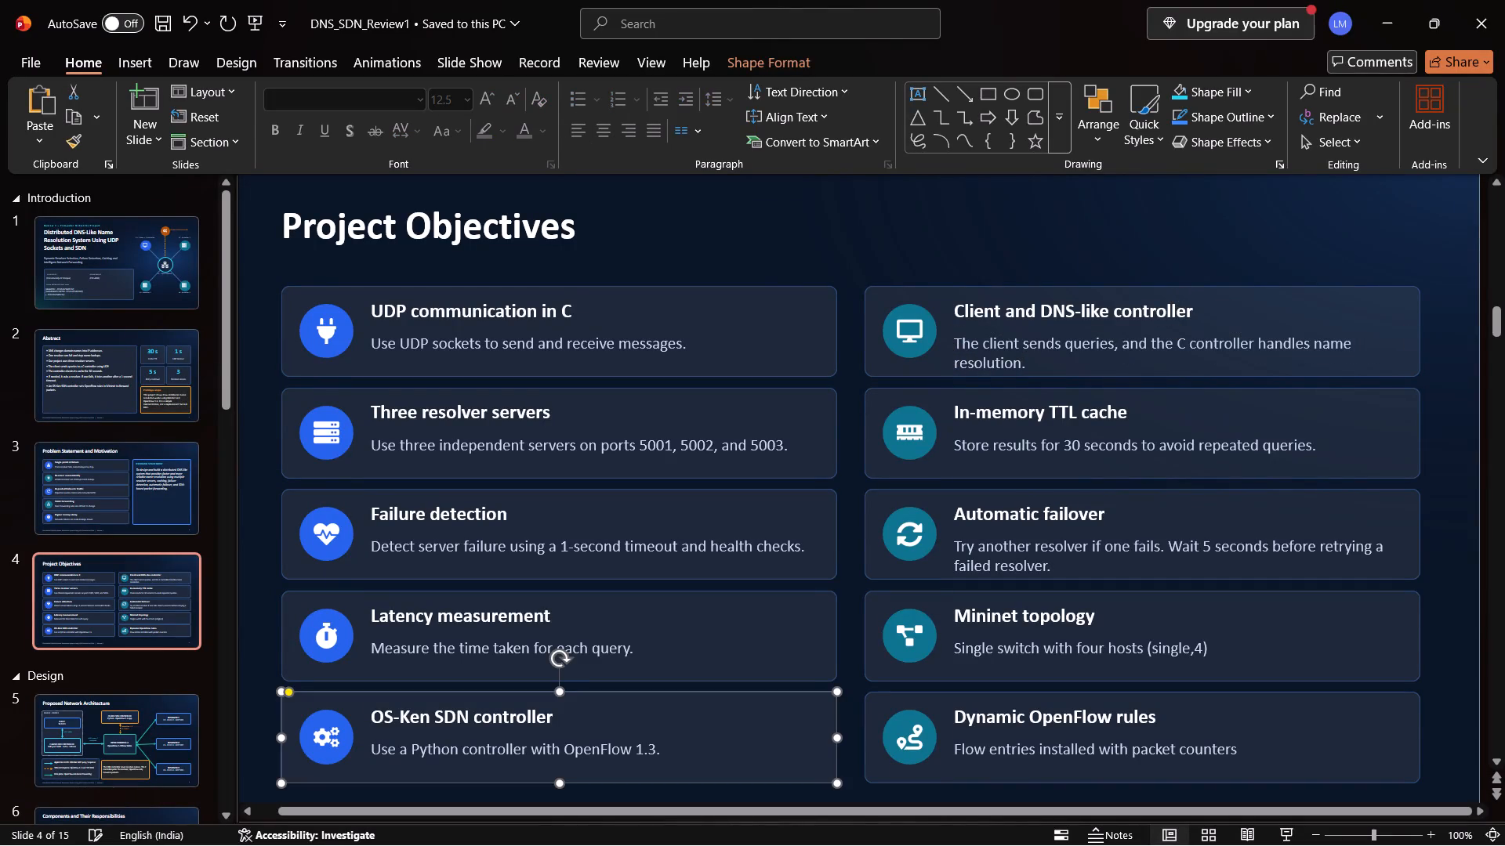
pyautogui.click(547, 754)
pyautogui.hotkey('ctrl', 'a')
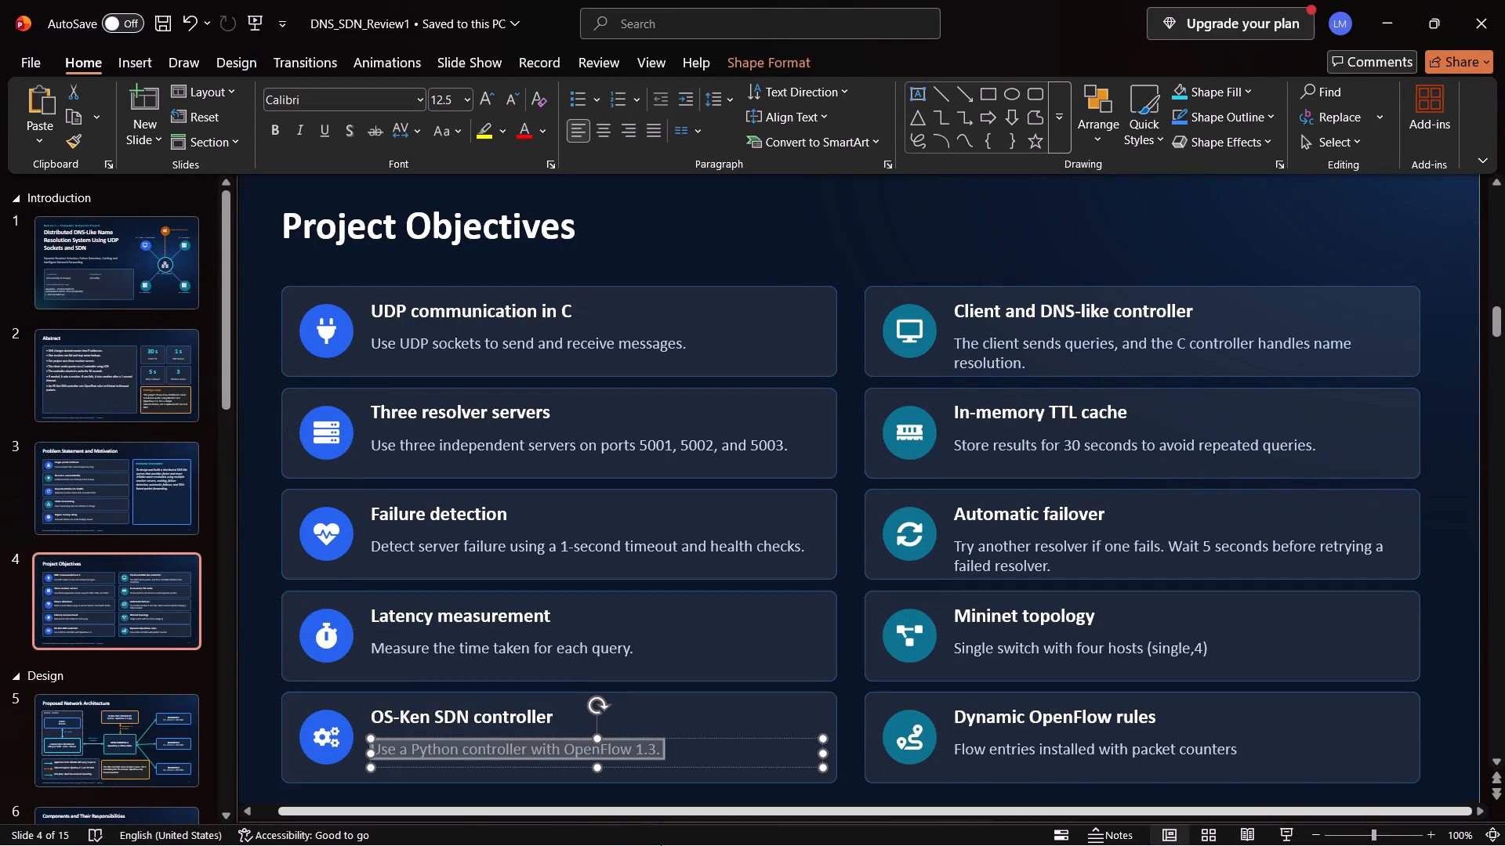
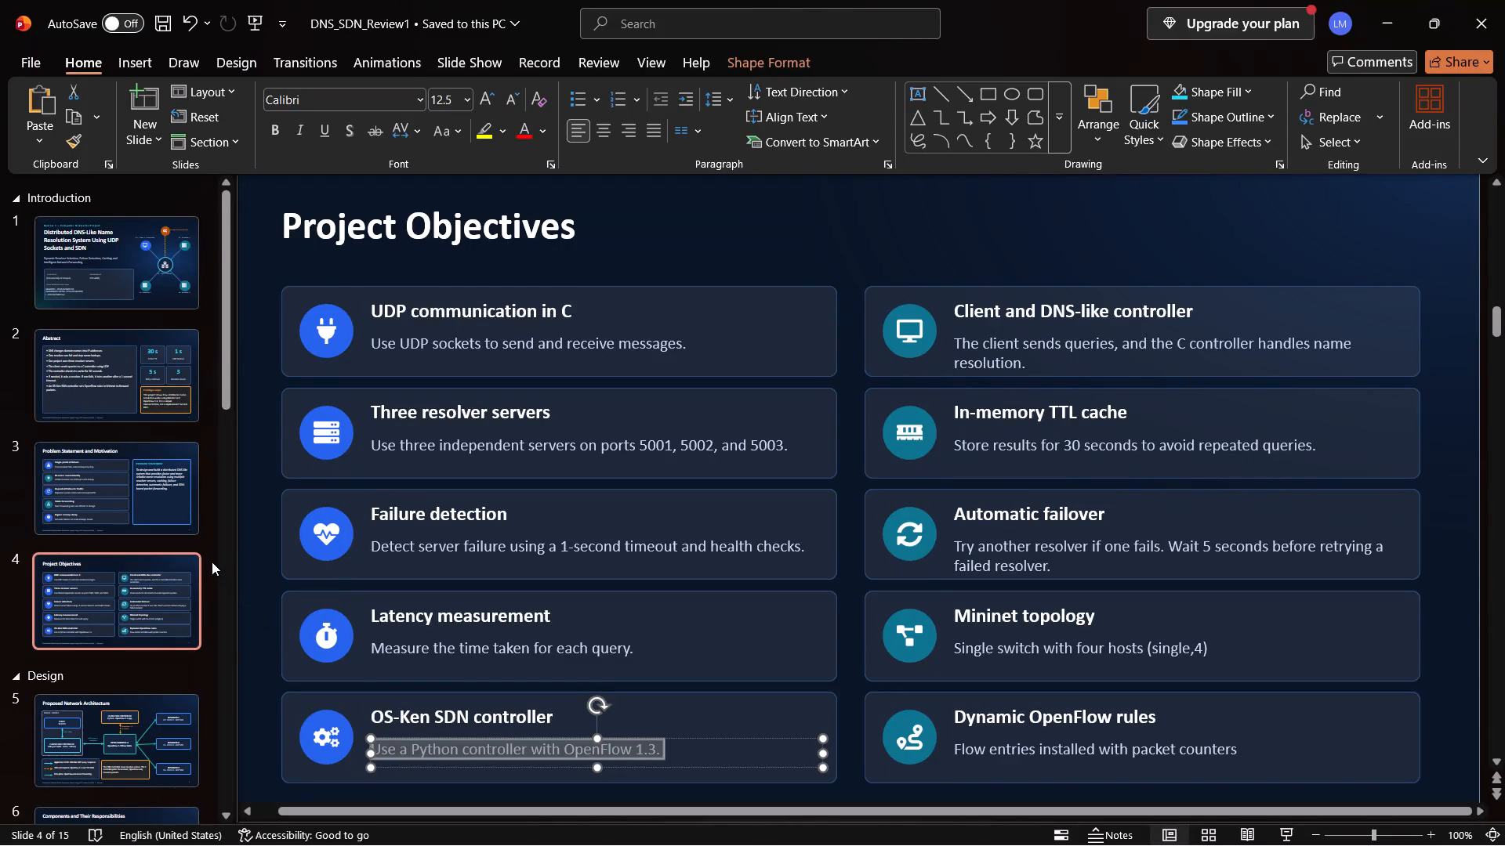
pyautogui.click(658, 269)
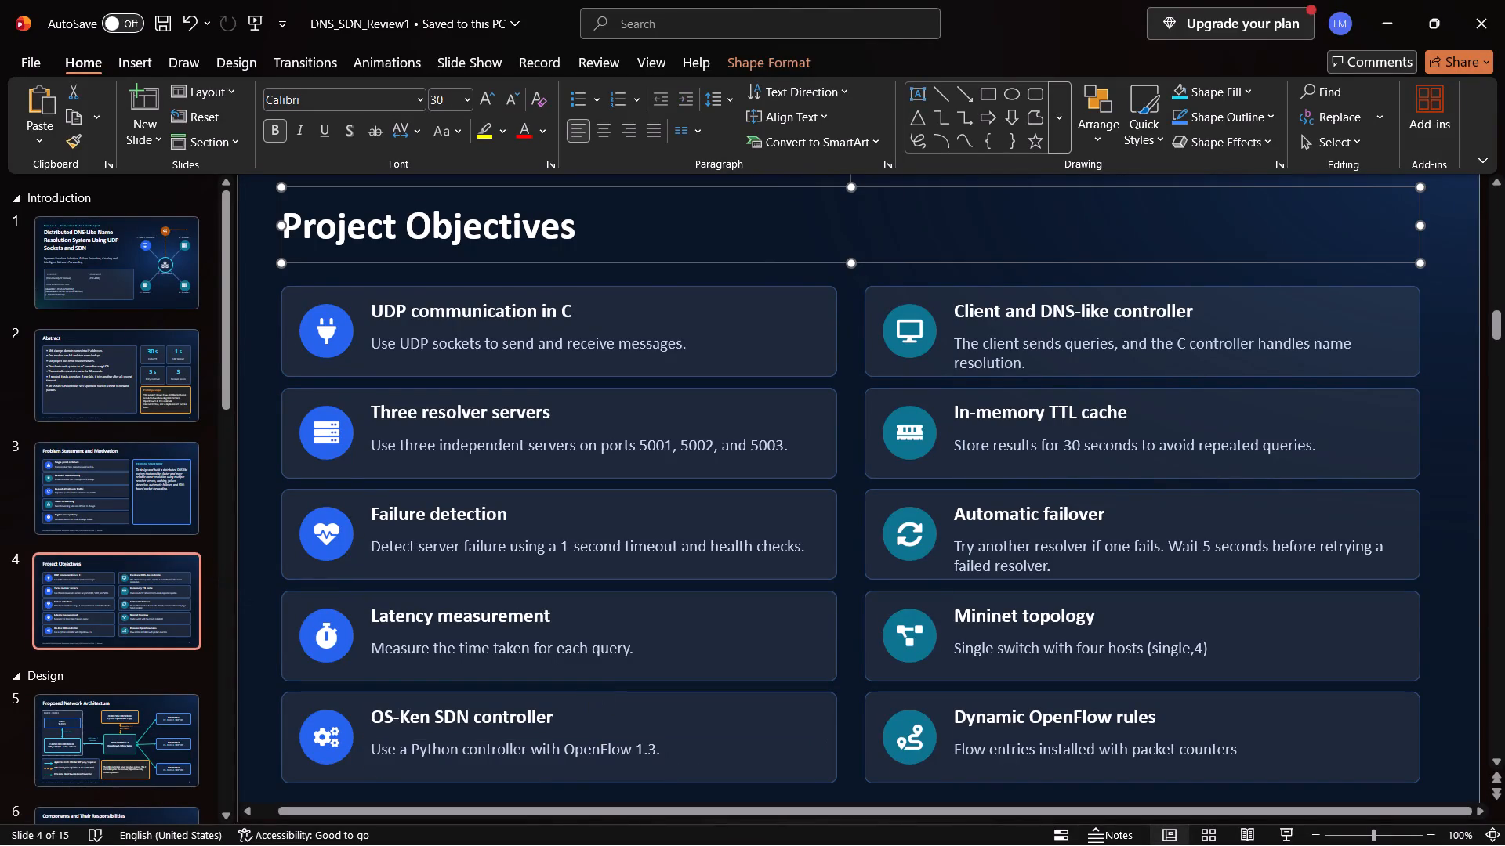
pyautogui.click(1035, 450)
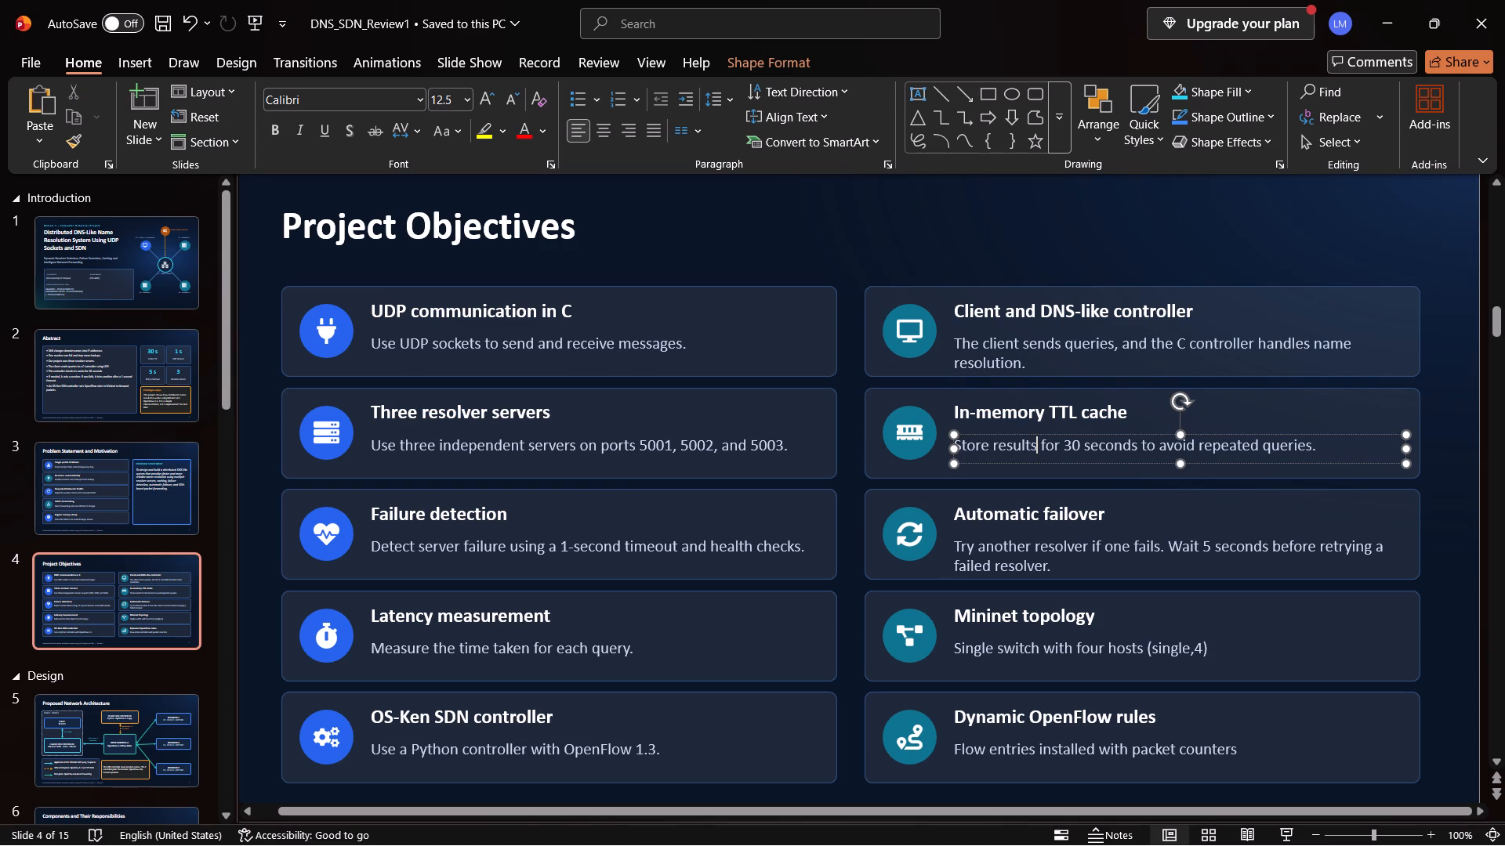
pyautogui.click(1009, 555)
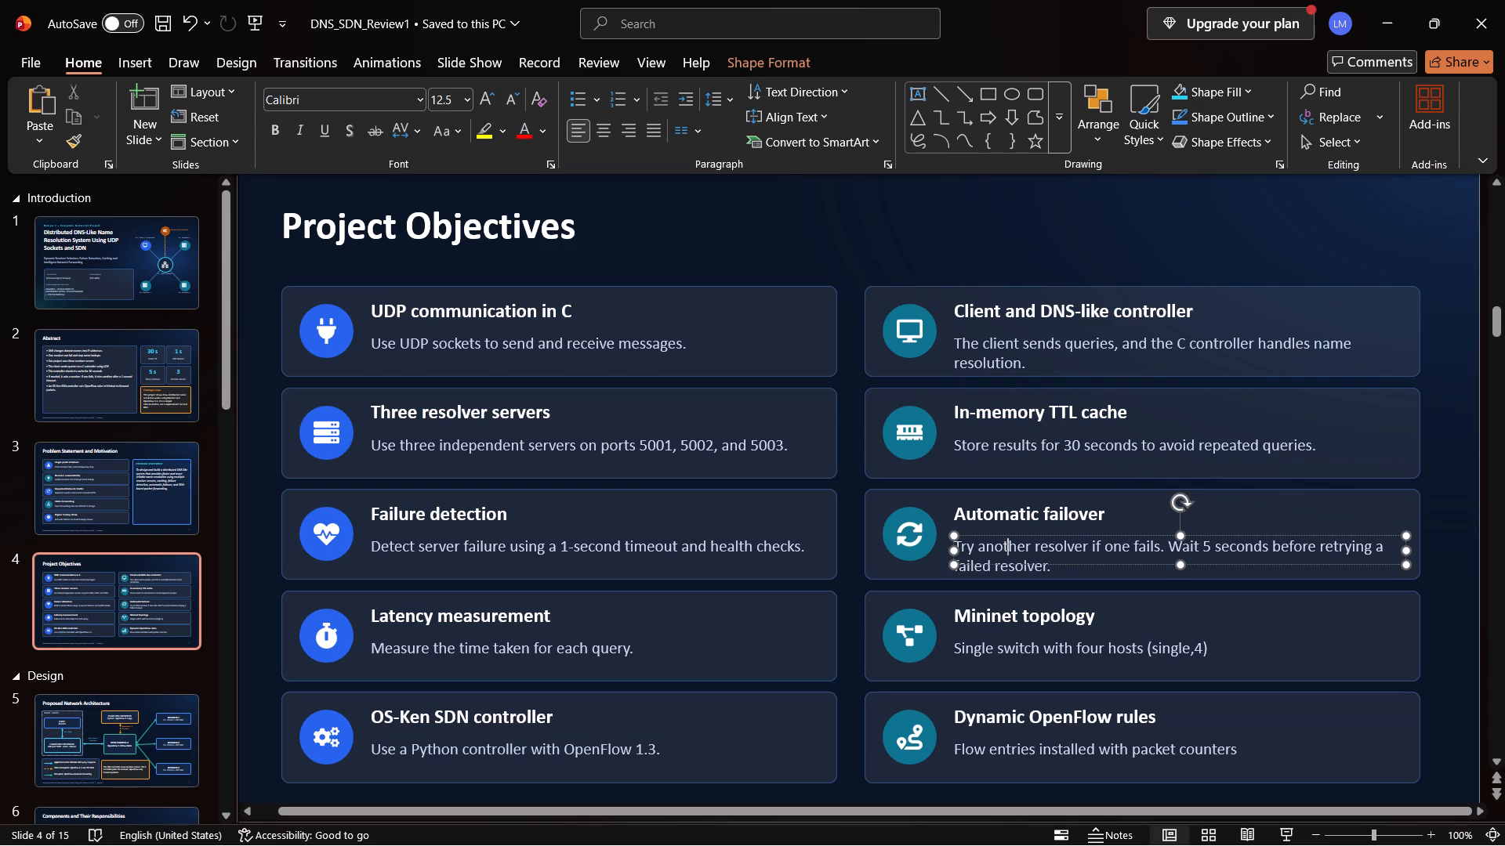
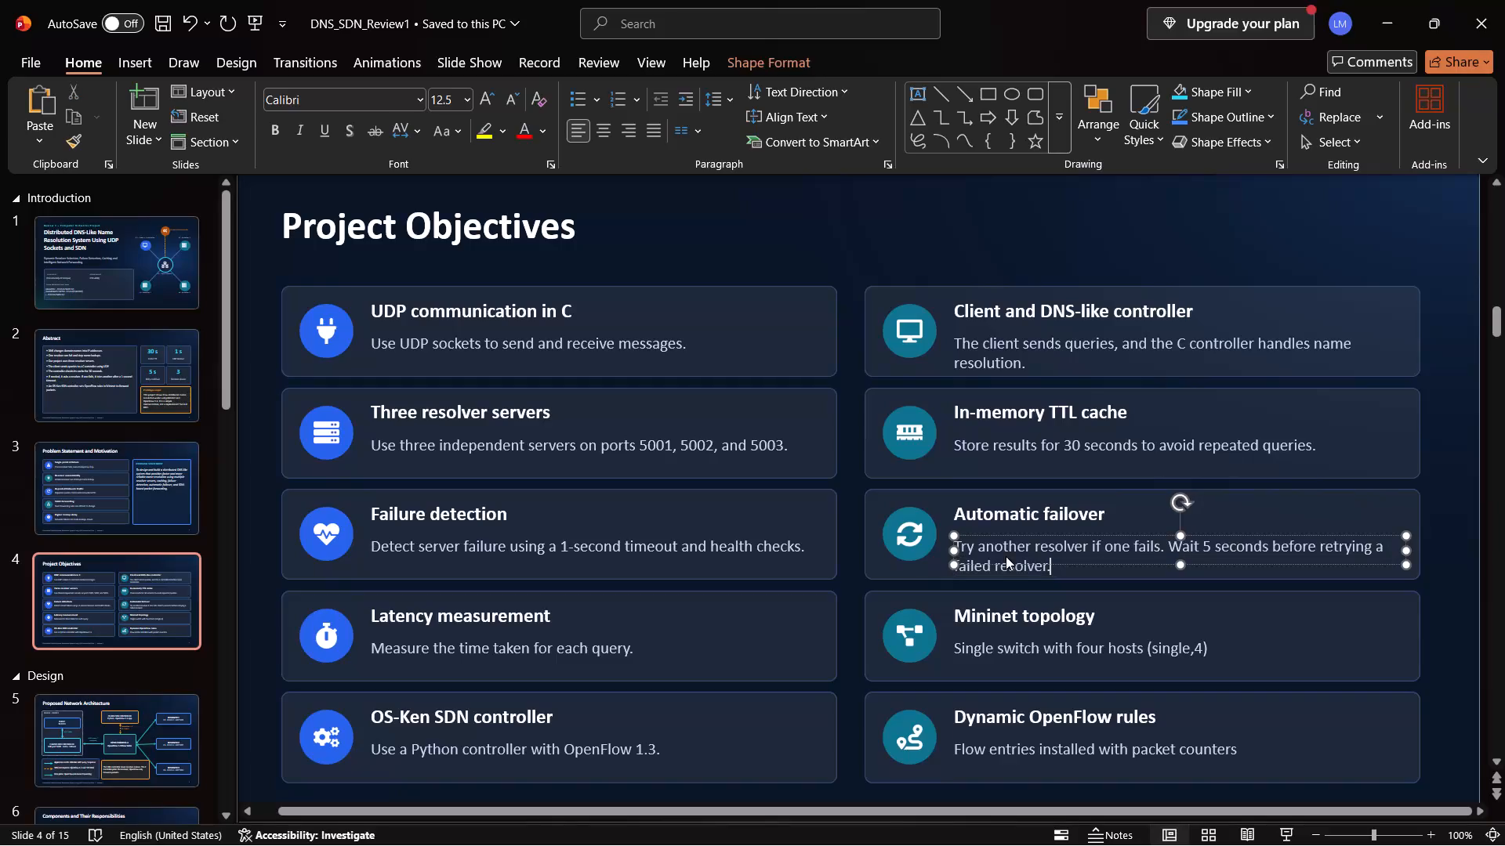
# Open the Mininet topology description on the Project Objectives slide for text editing.
pyautogui.click(1126, 660)
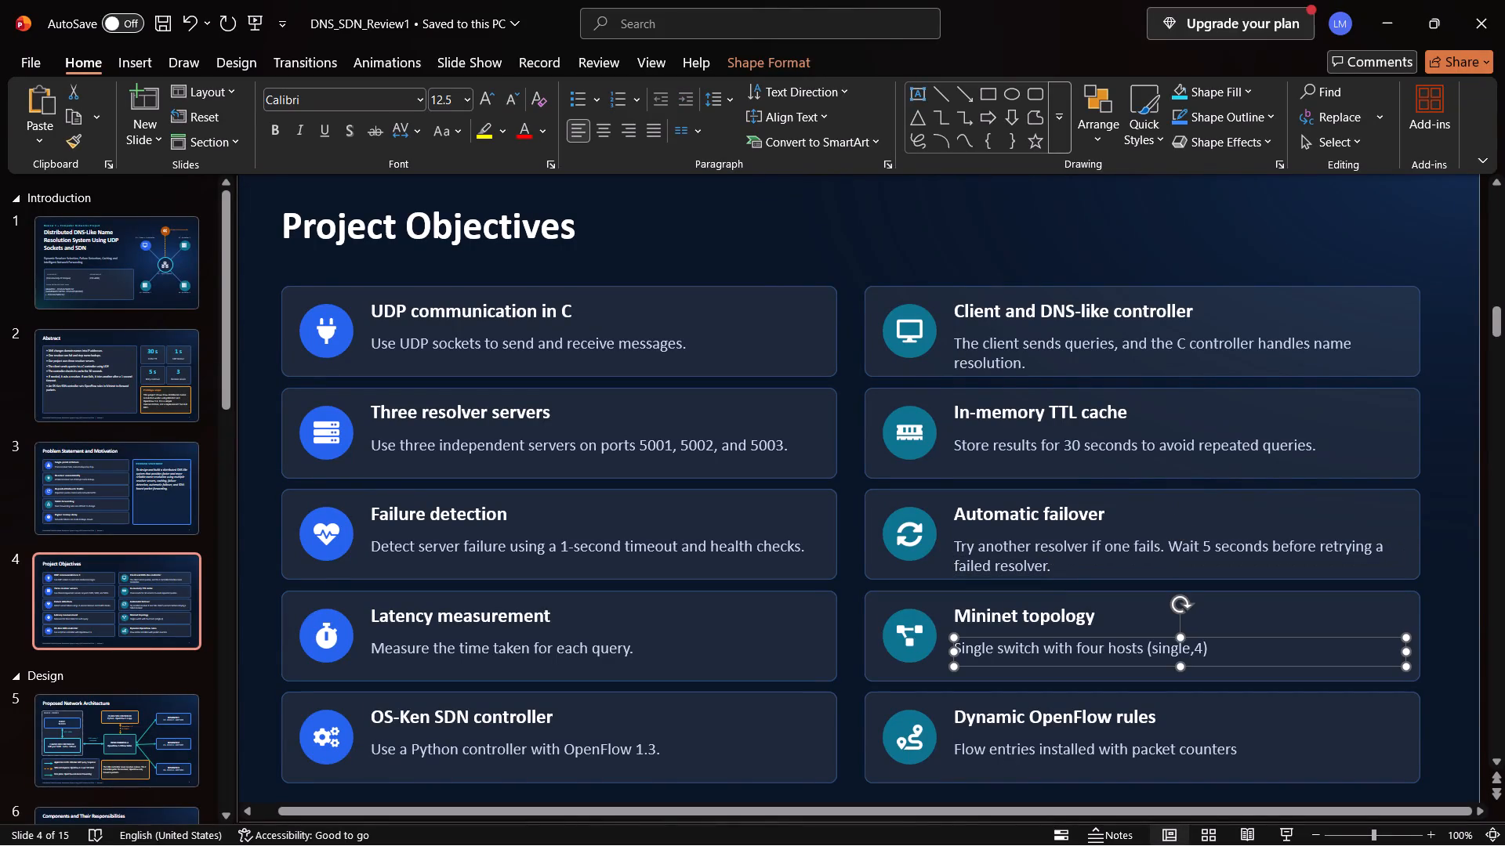
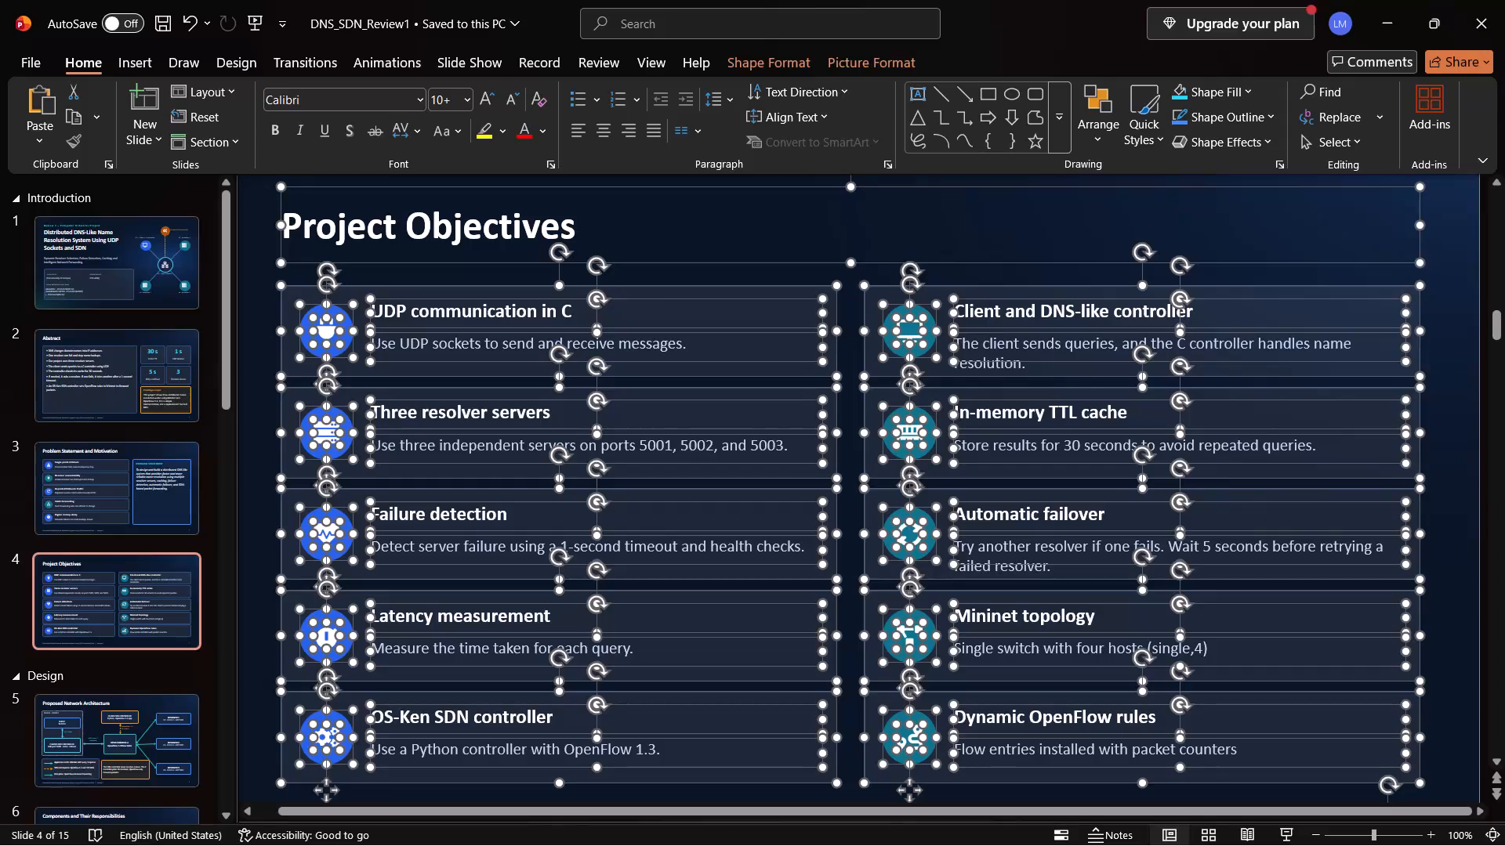
# Replace the Mininet topology description on the Project Objectives slide with the copied text "Use one switch and four hosts".
pyautogui.click(1243, 663)
pyautogui.click(1449, 568)
pyautogui.click(1162, 647)
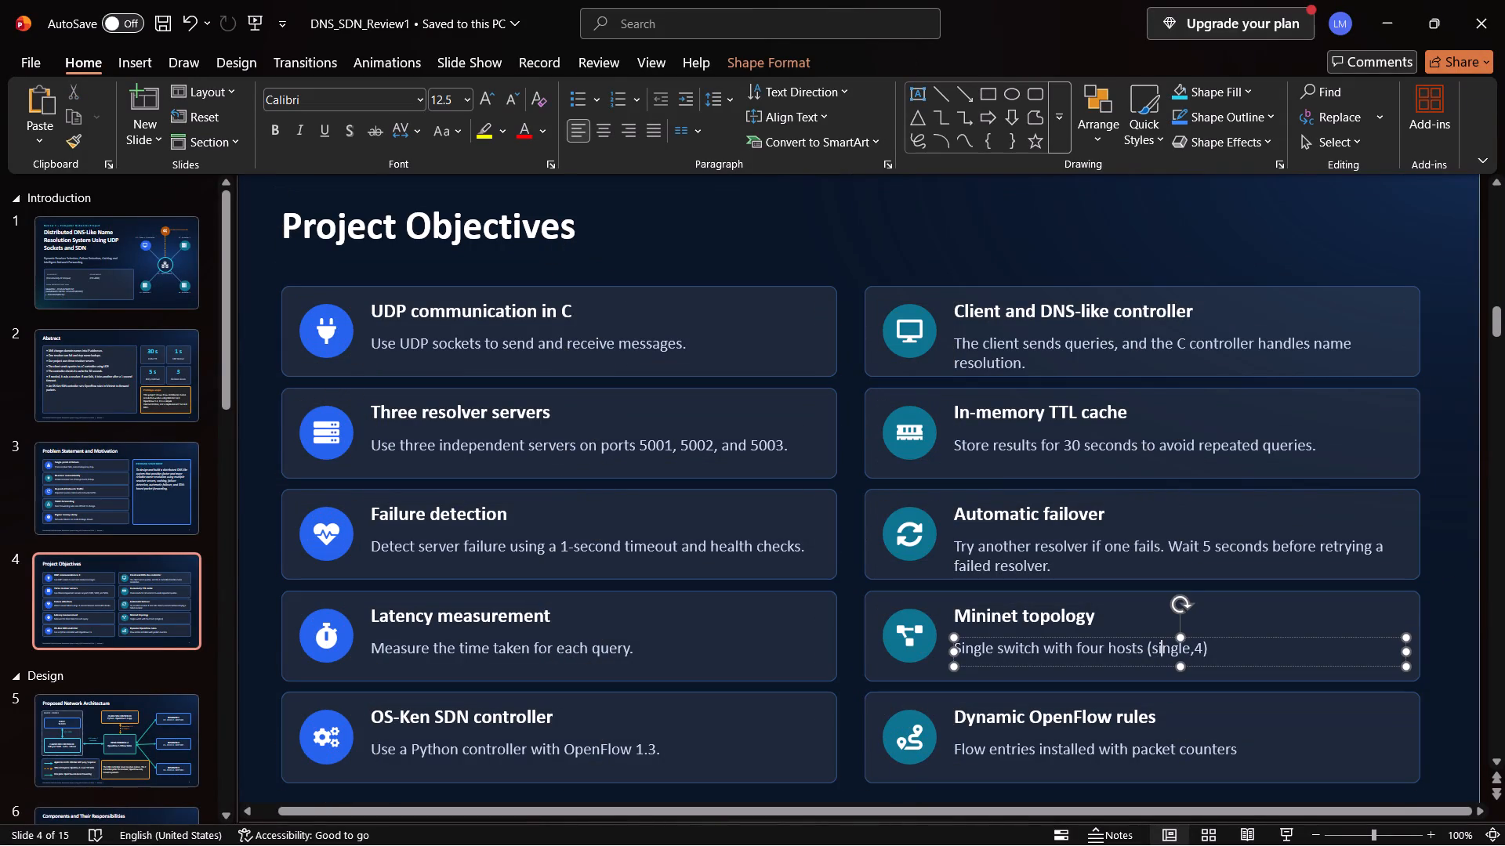
pyautogui.hotkey('ctrl', 'a')
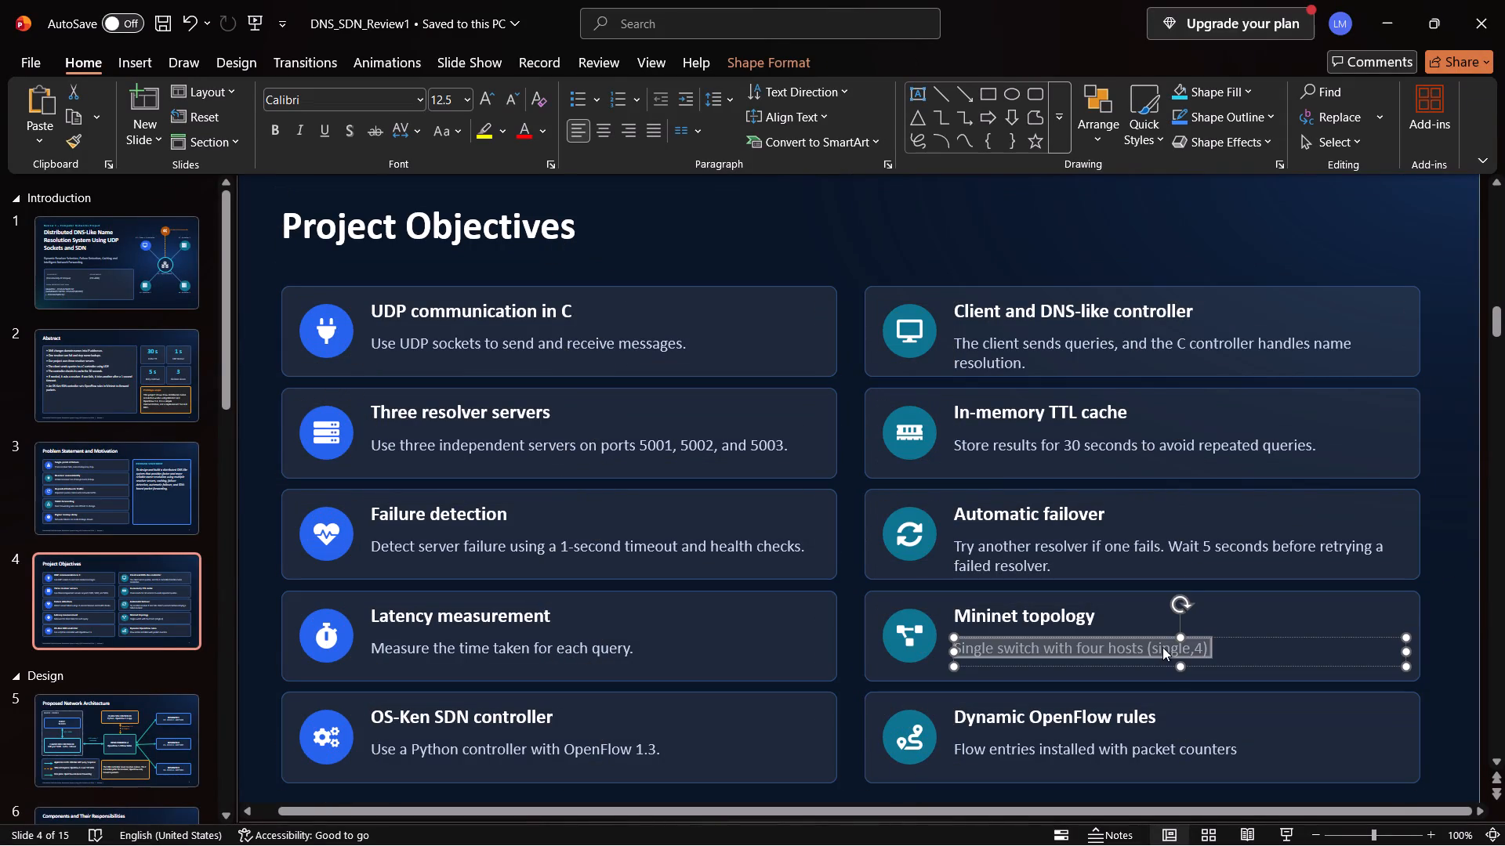
pyautogui.hotkey('ctrl', 'v')
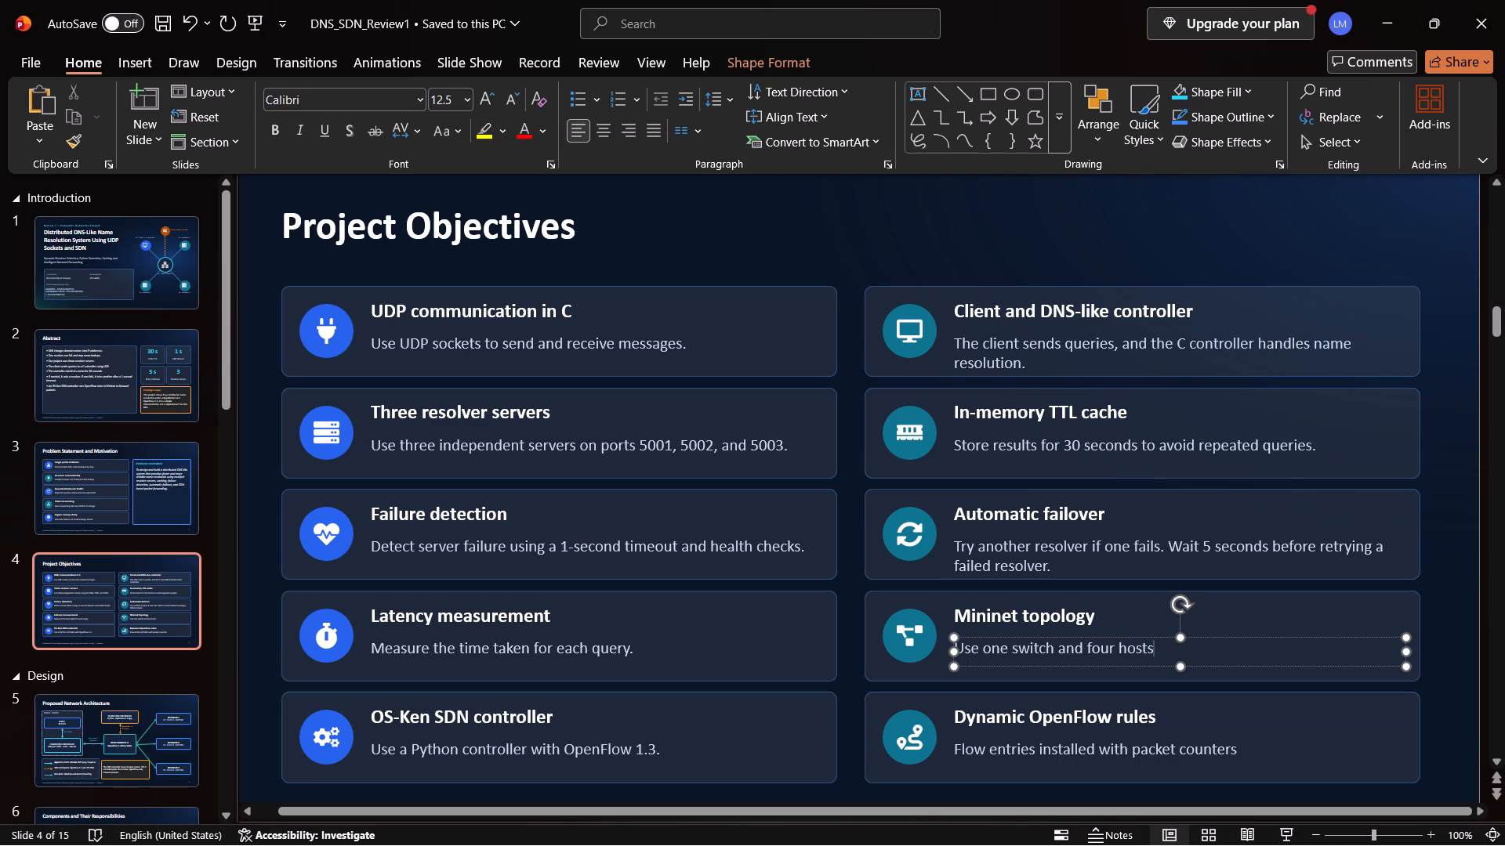
# Select the entire description text under Dynamic OpenFlow rules on the Project Objectives slide.
pyautogui.click(1185, 750)
pyautogui.hotkey('ctrl', 'a')
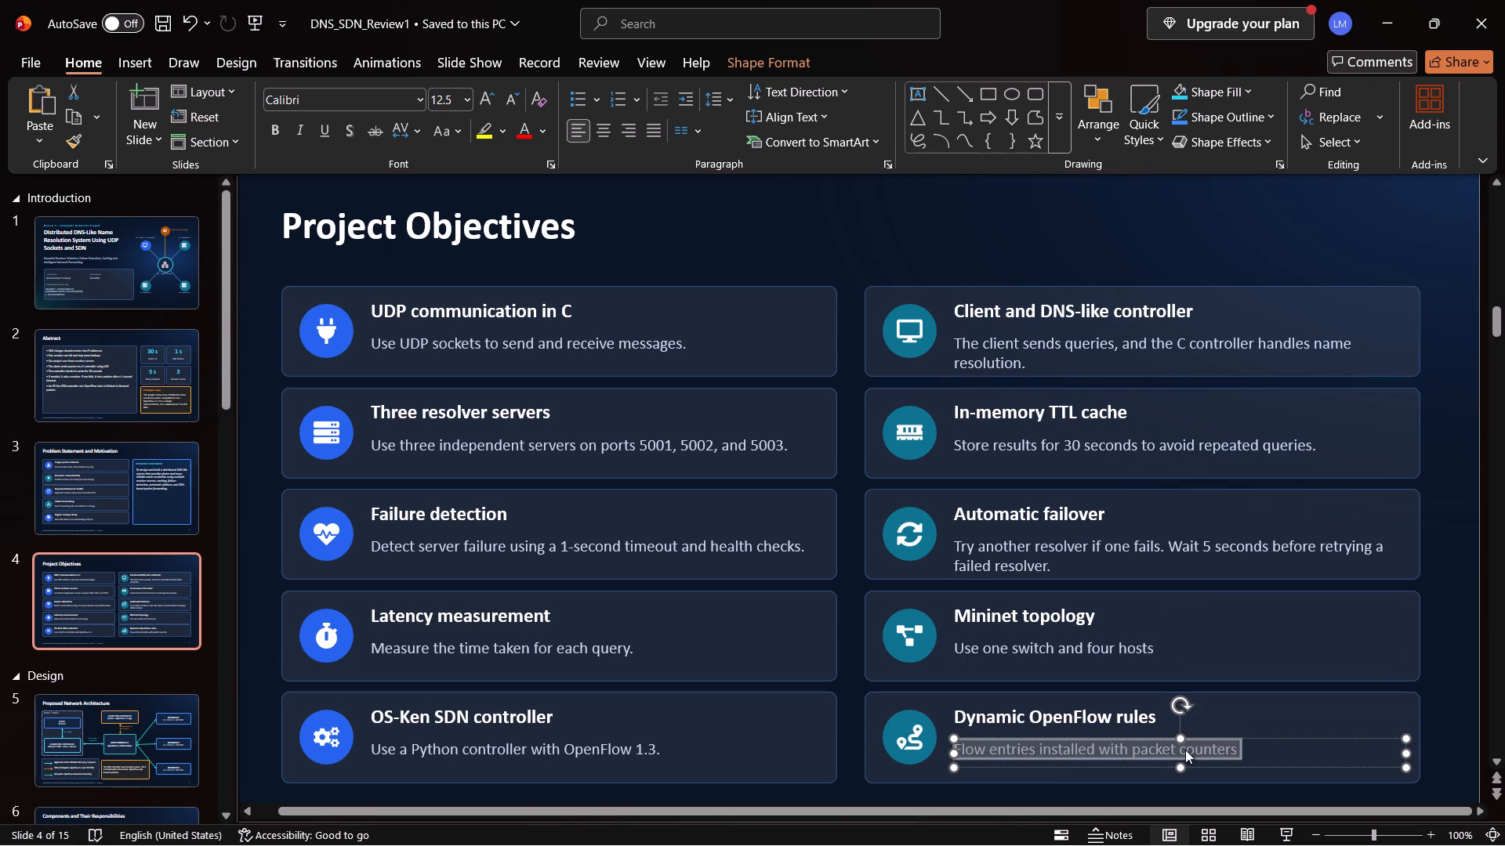
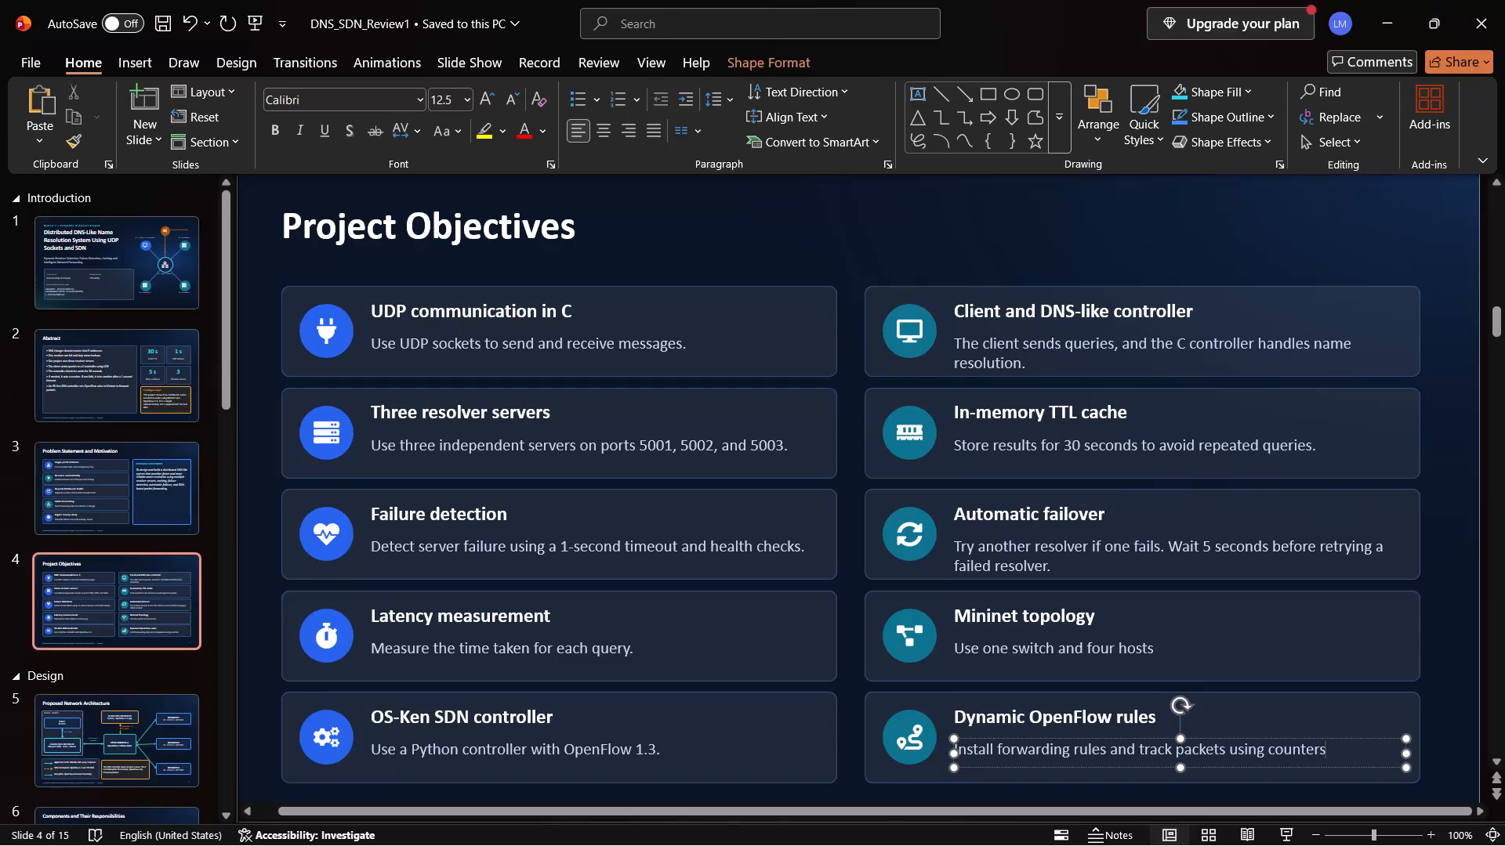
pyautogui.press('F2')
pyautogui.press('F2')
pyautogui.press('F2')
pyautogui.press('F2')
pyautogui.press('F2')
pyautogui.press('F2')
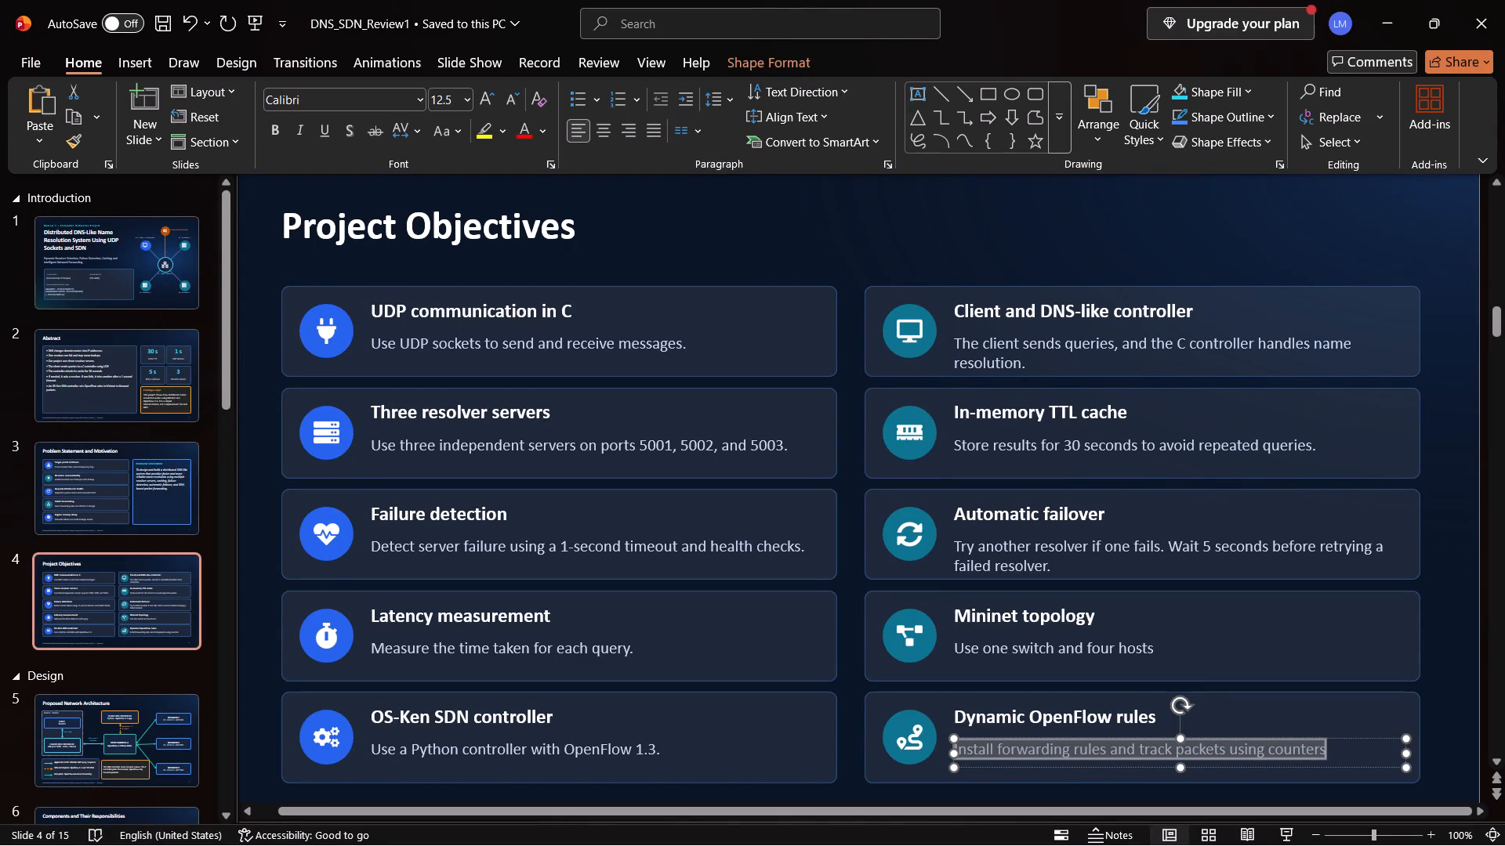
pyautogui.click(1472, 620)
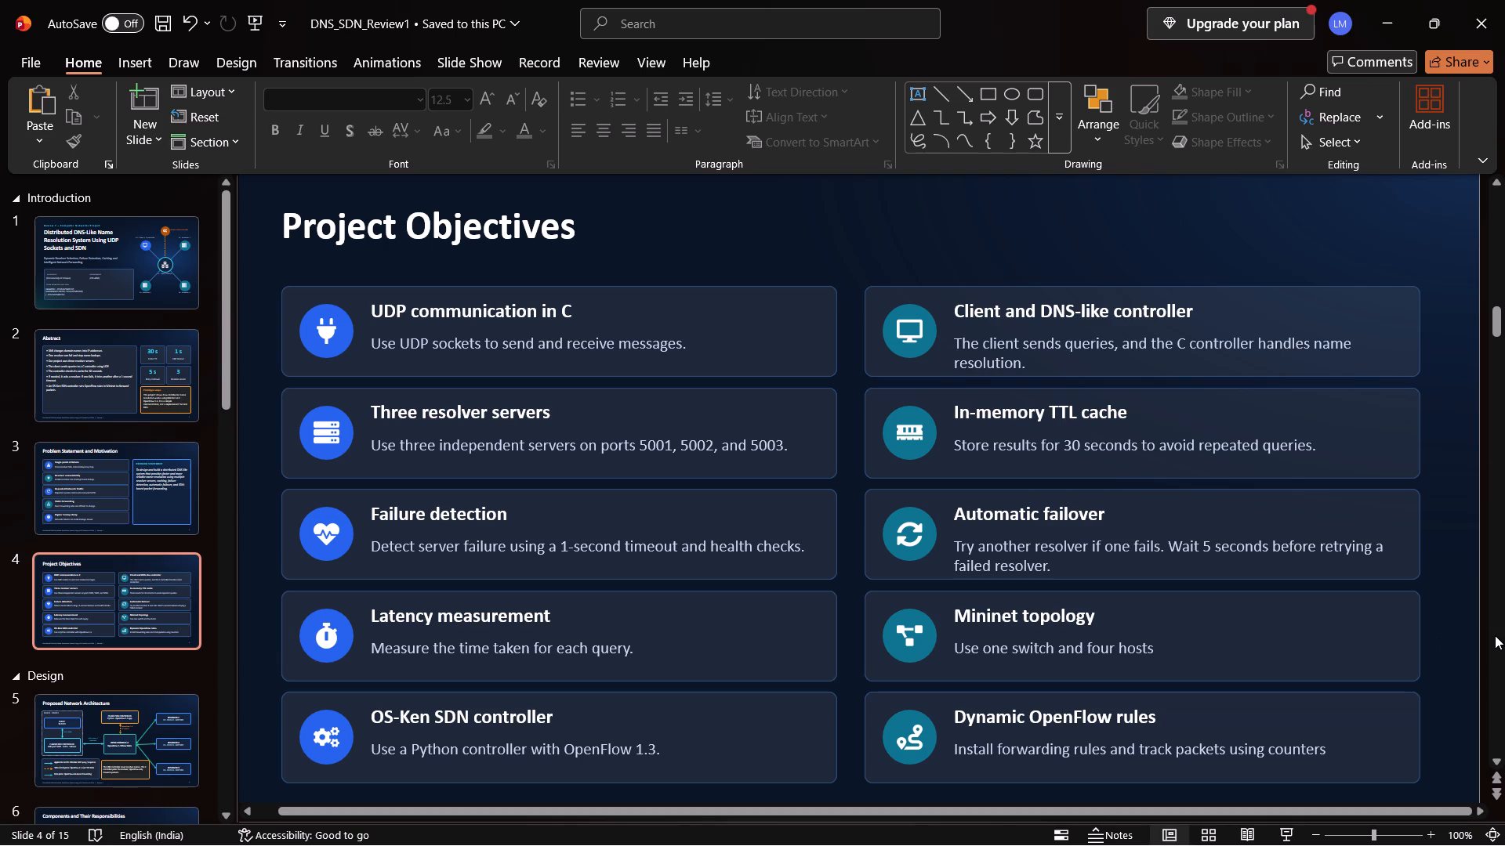
# Move on to the Proposed Network Architecture slide and examine its diagram, legend and SDN controller note.
pyautogui.scroll(-3, 1242, 642)
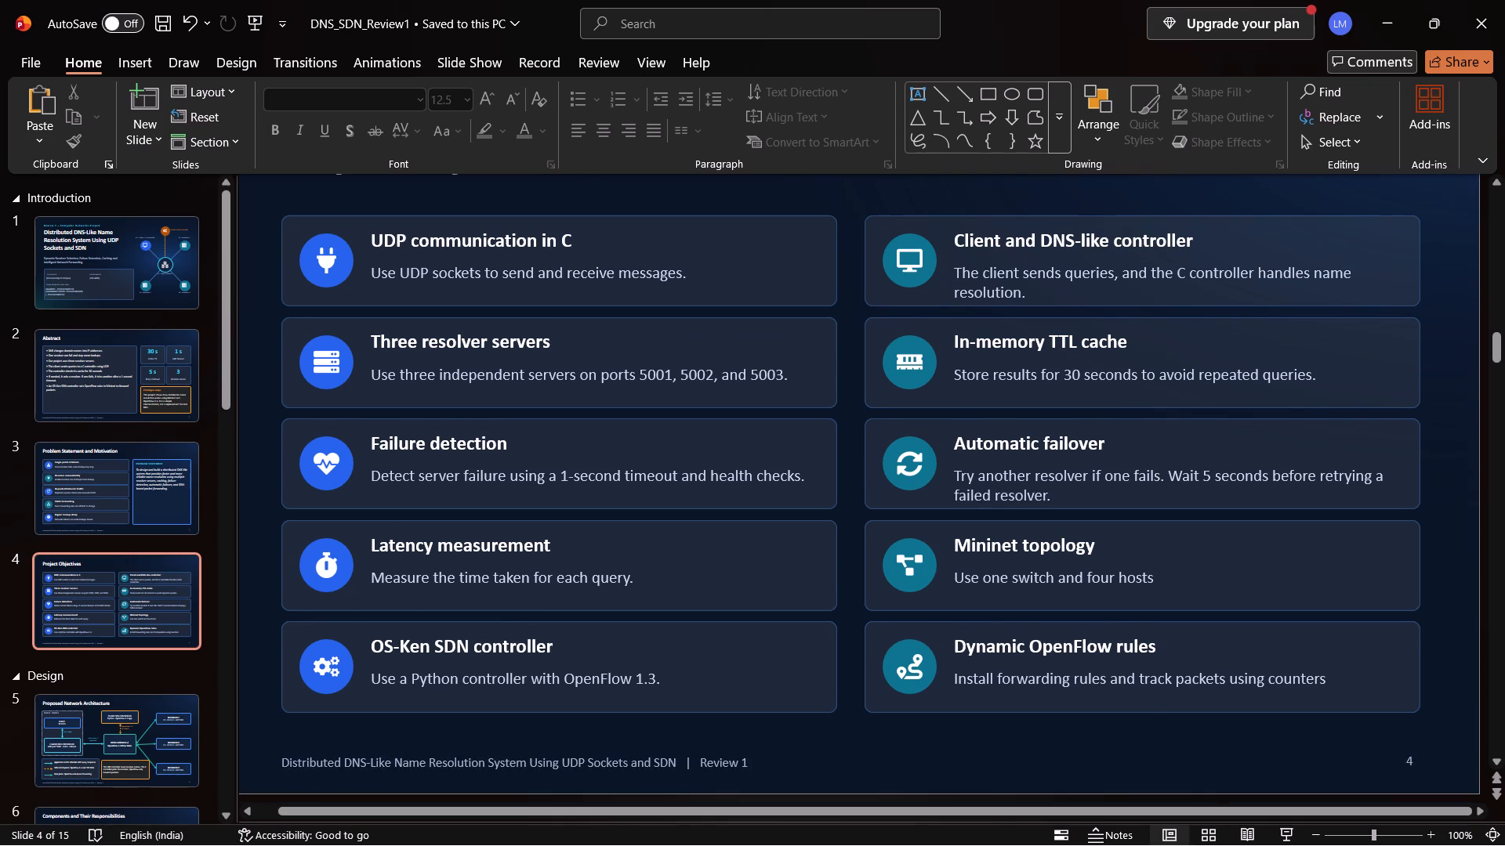
pyautogui.scroll(-2, 1242, 642)
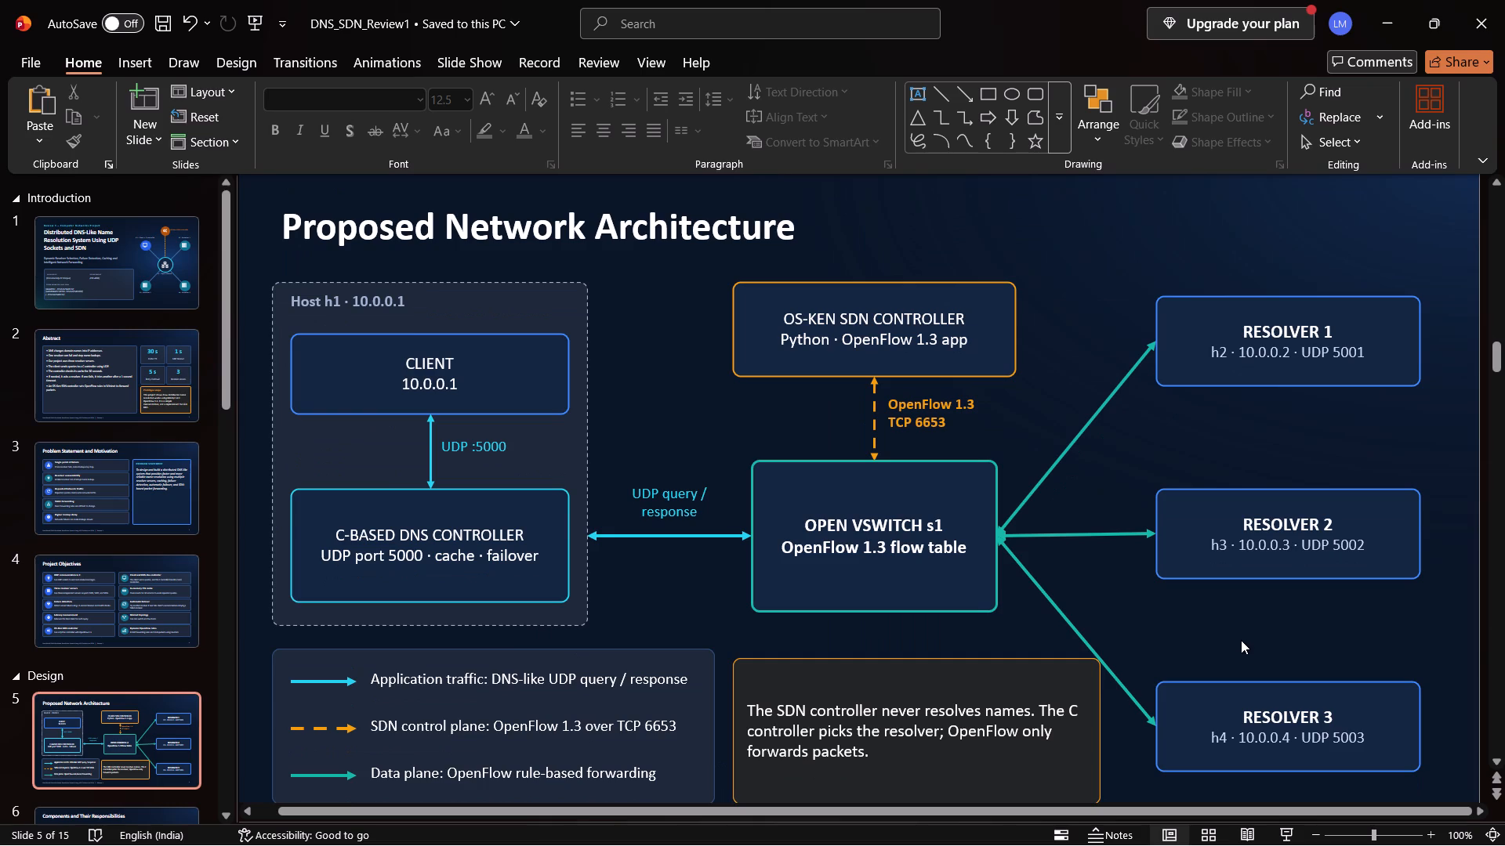
pyautogui.keyDown('ctrl'); pyautogui.scroll(-2, 1233, 636); pyautogui.keyUp('ctrl')
pyautogui.keyDown('ctrl'); pyautogui.scroll(1, 1233, 636); pyautogui.keyUp('ctrl')
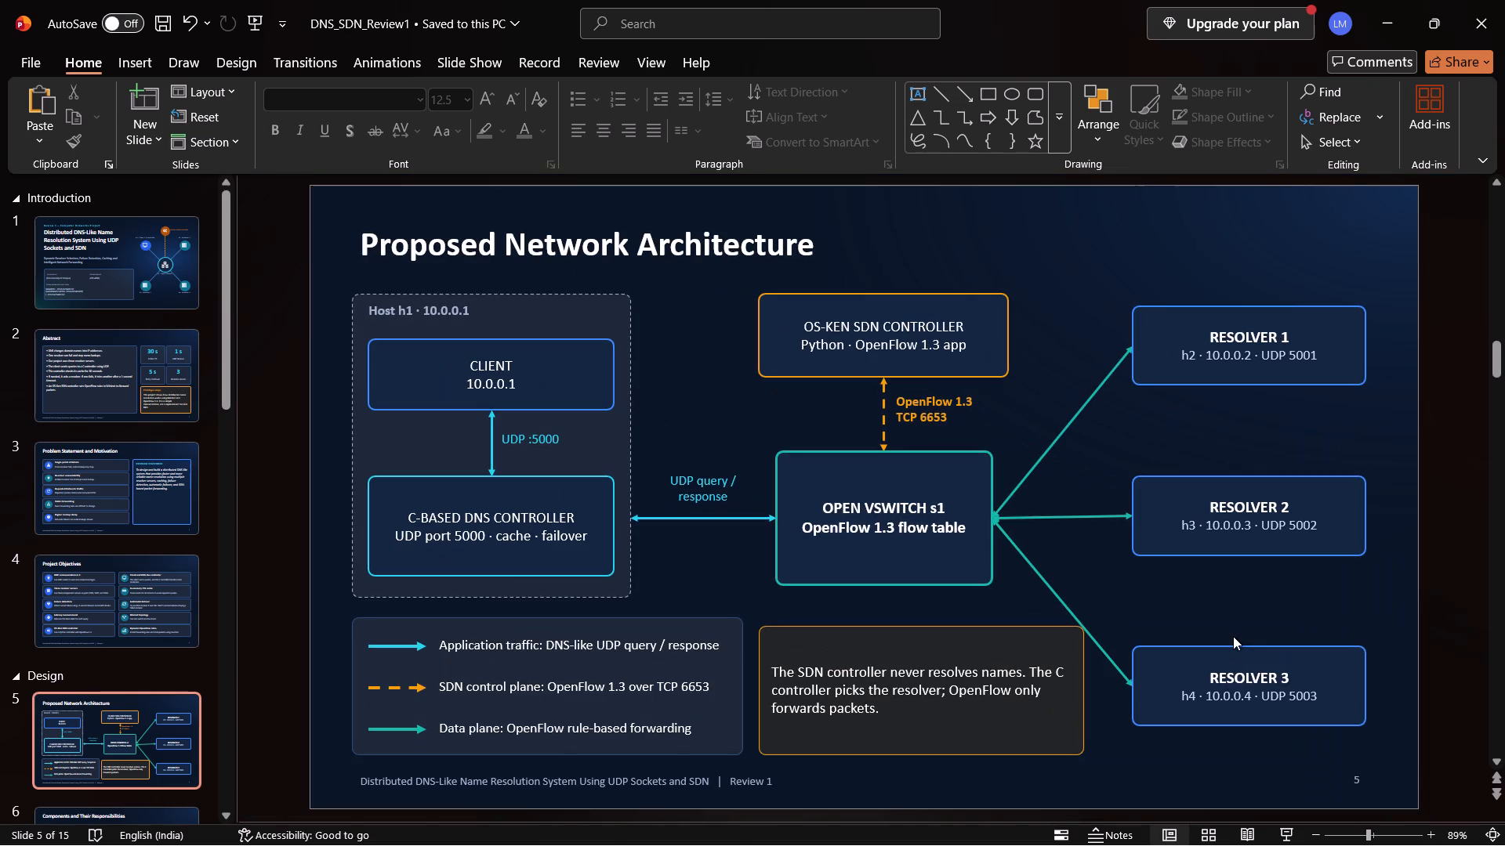
pyautogui.click(1113, 254)
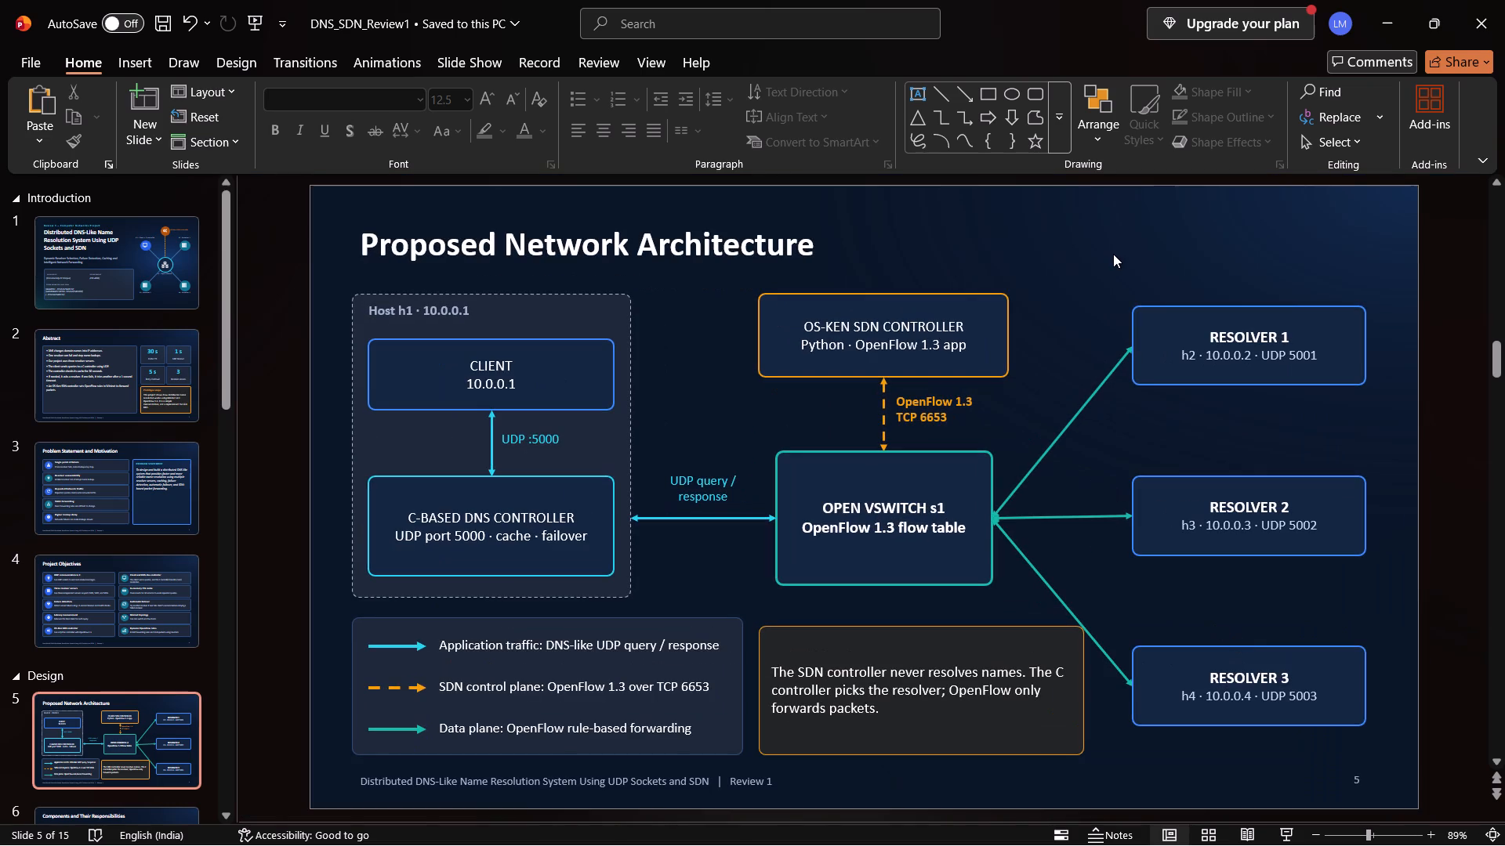
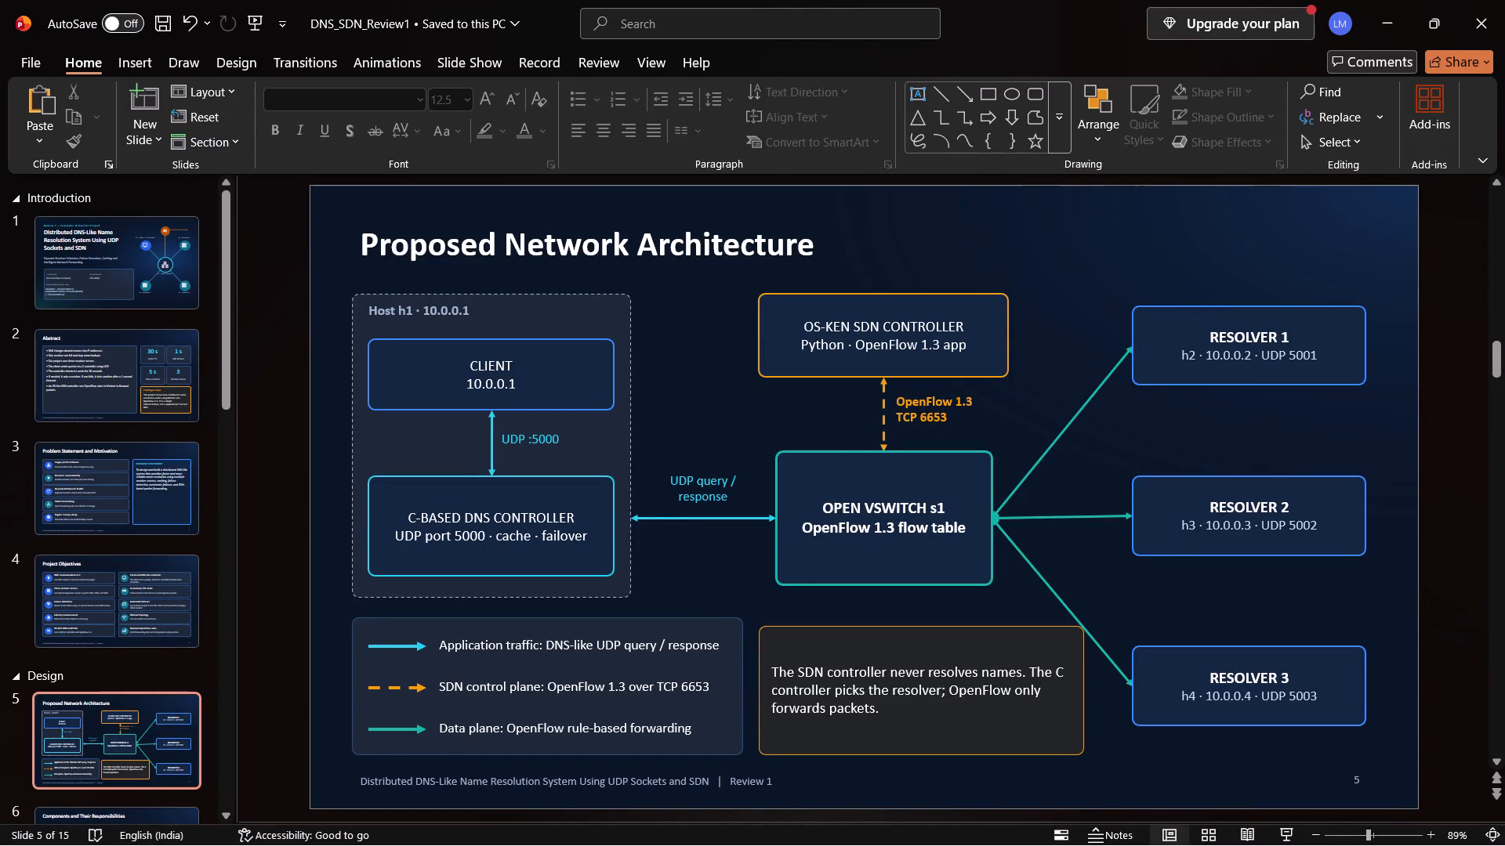
# Open the OS-KEN SDN Controller box's text for editing at the end of its "Python · OpenFlow 1.3 app" line.
pyautogui.click(971, 346)
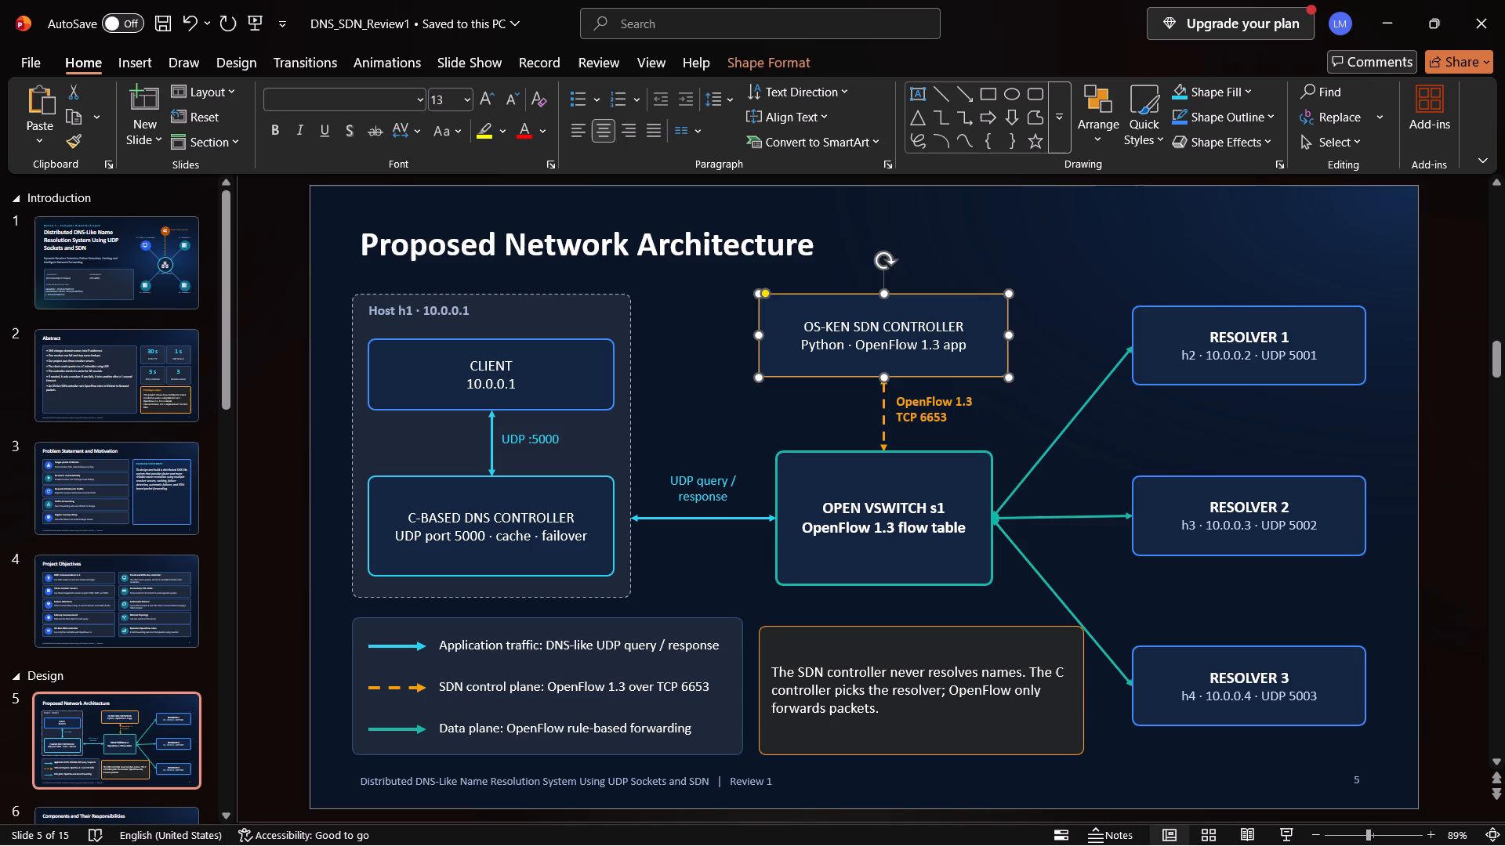
pyautogui.click(953, 346)
pyautogui.click(966, 346)
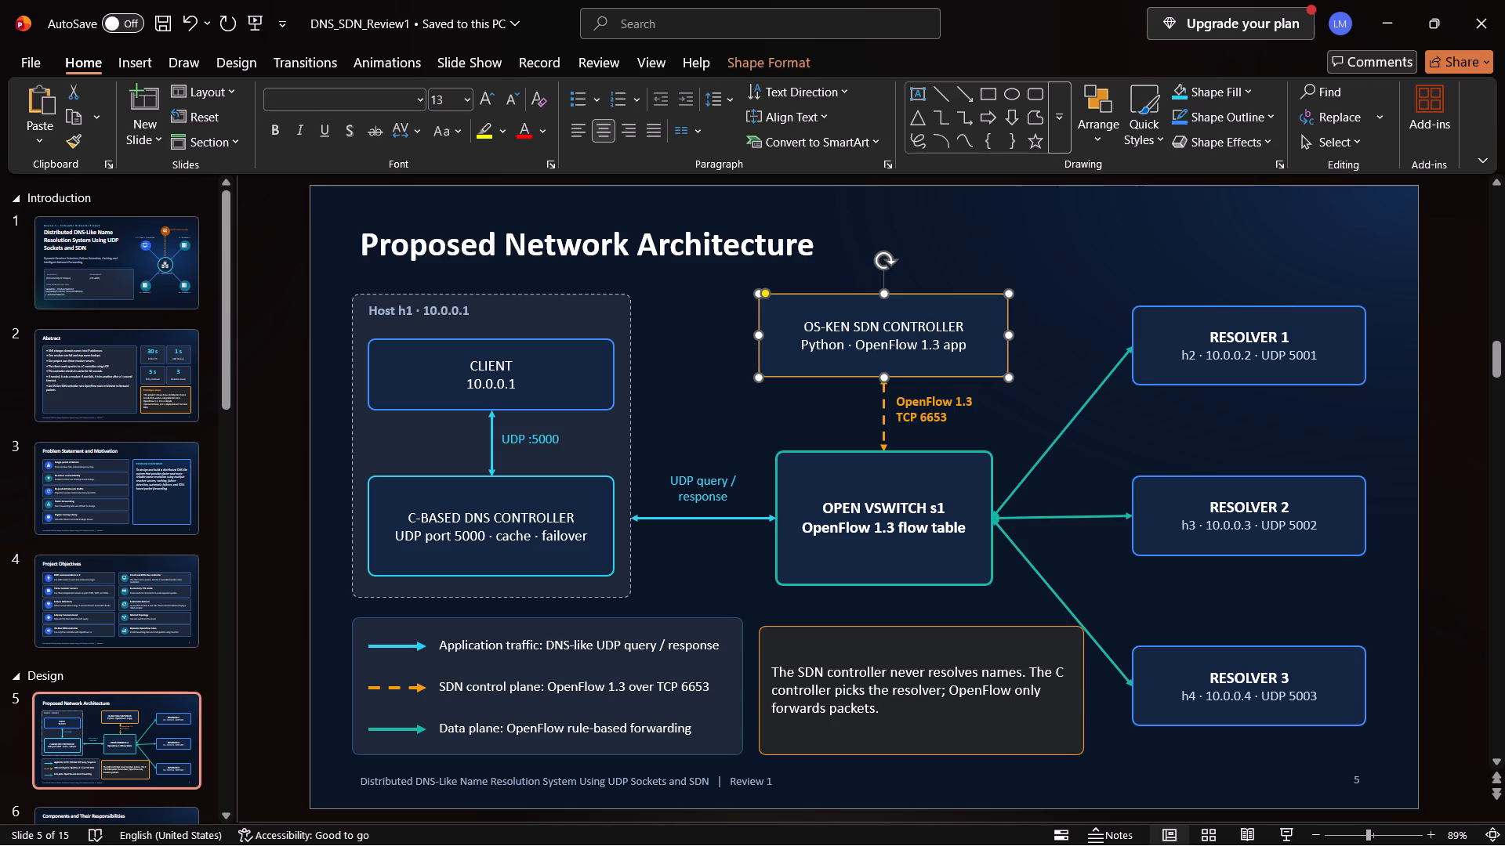
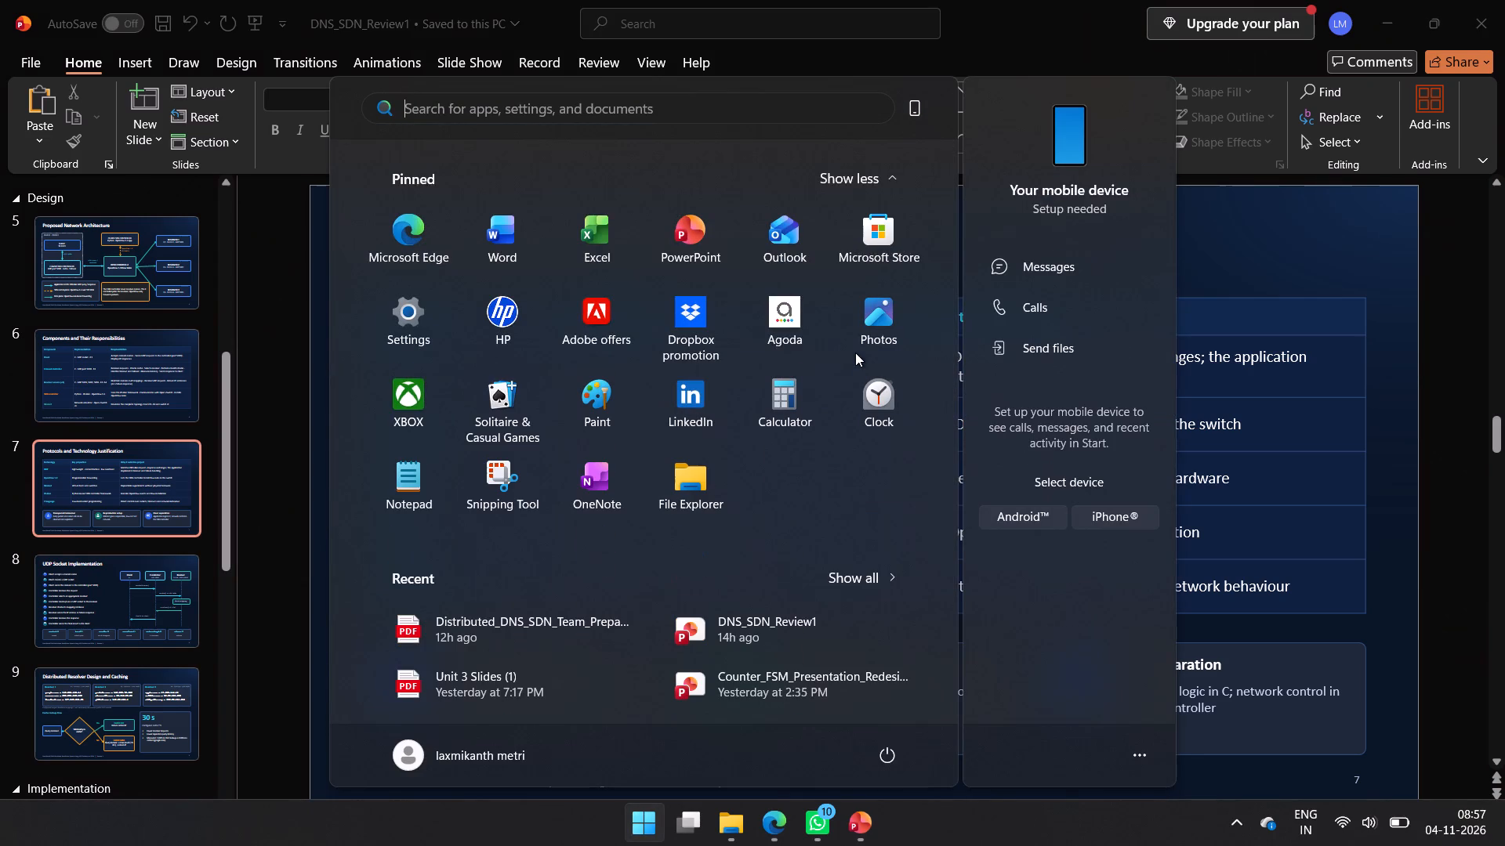
# Review the slides from Protocols and Technology Justification through the implementation section to the closing Thank You slide.
pyautogui.click(1476, 262)
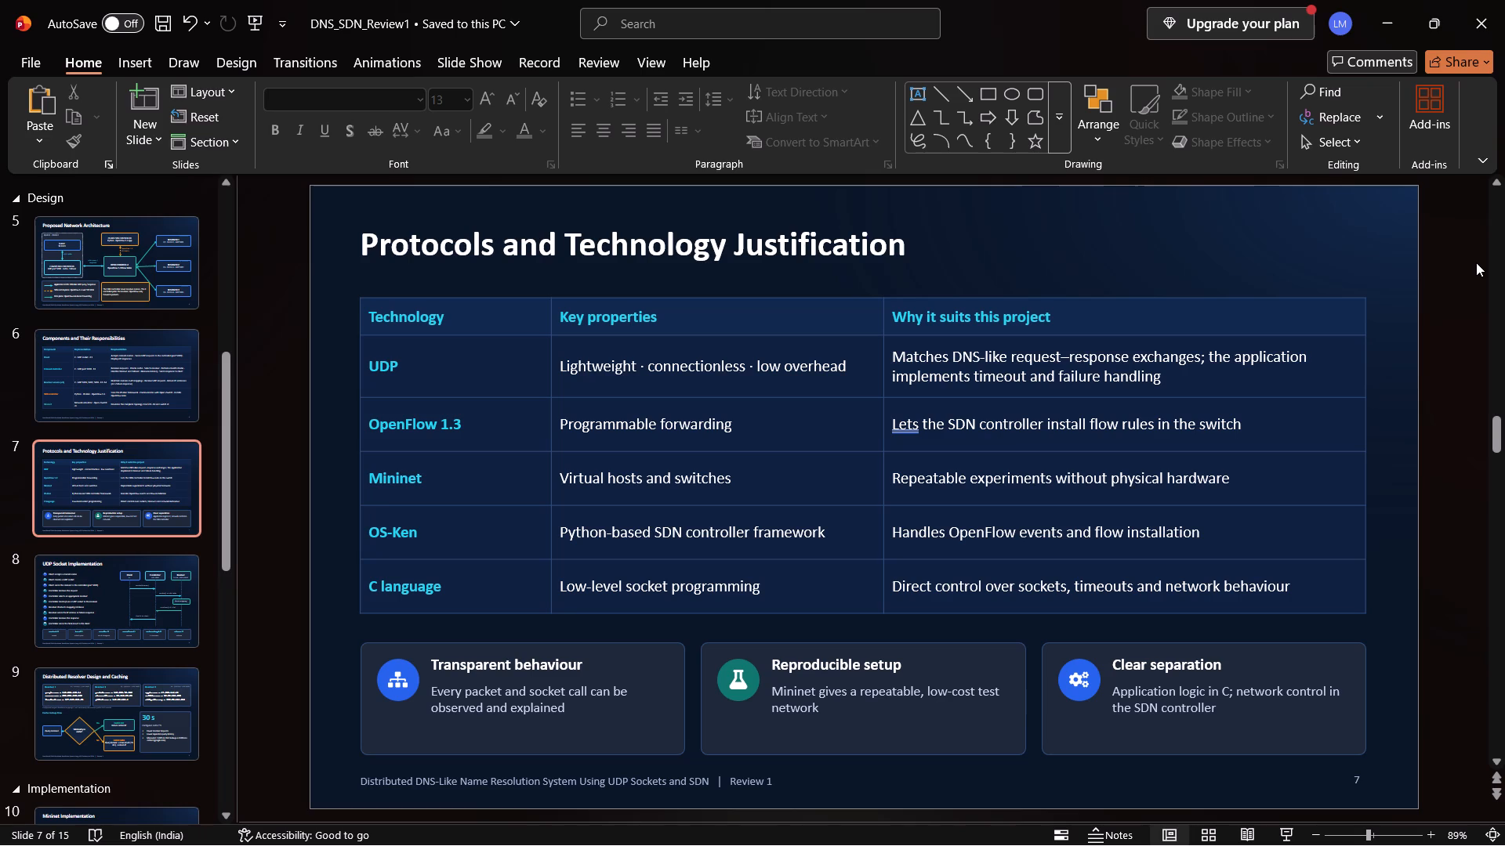
pyautogui.scroll(-2, 1476, 262)
pyautogui.scroll(1, 1476, 262)
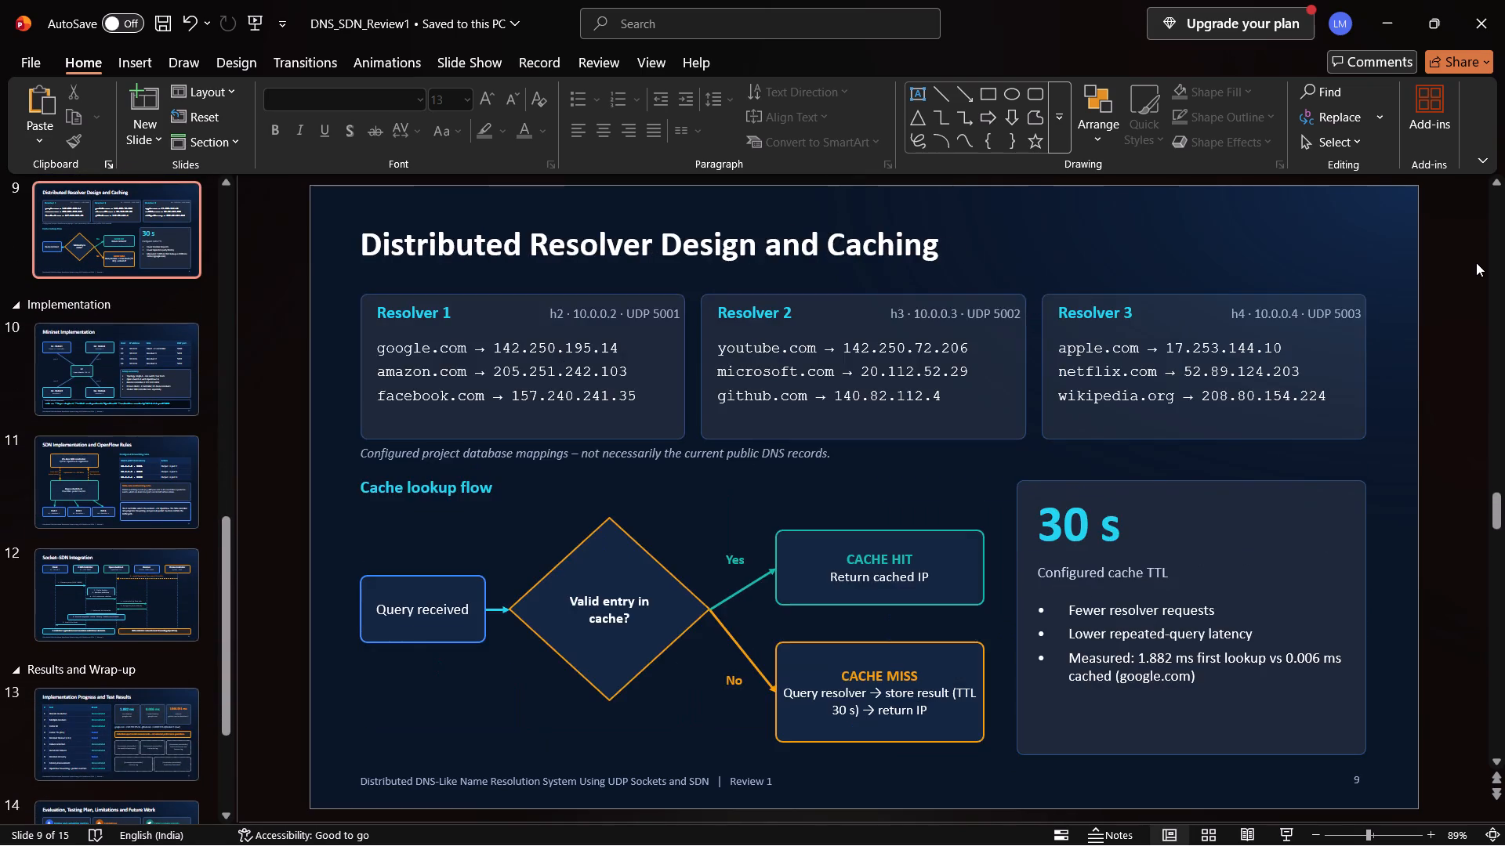
pyautogui.scroll(-1, 1476, 262)
pyautogui.scroll(1, 1476, 262)
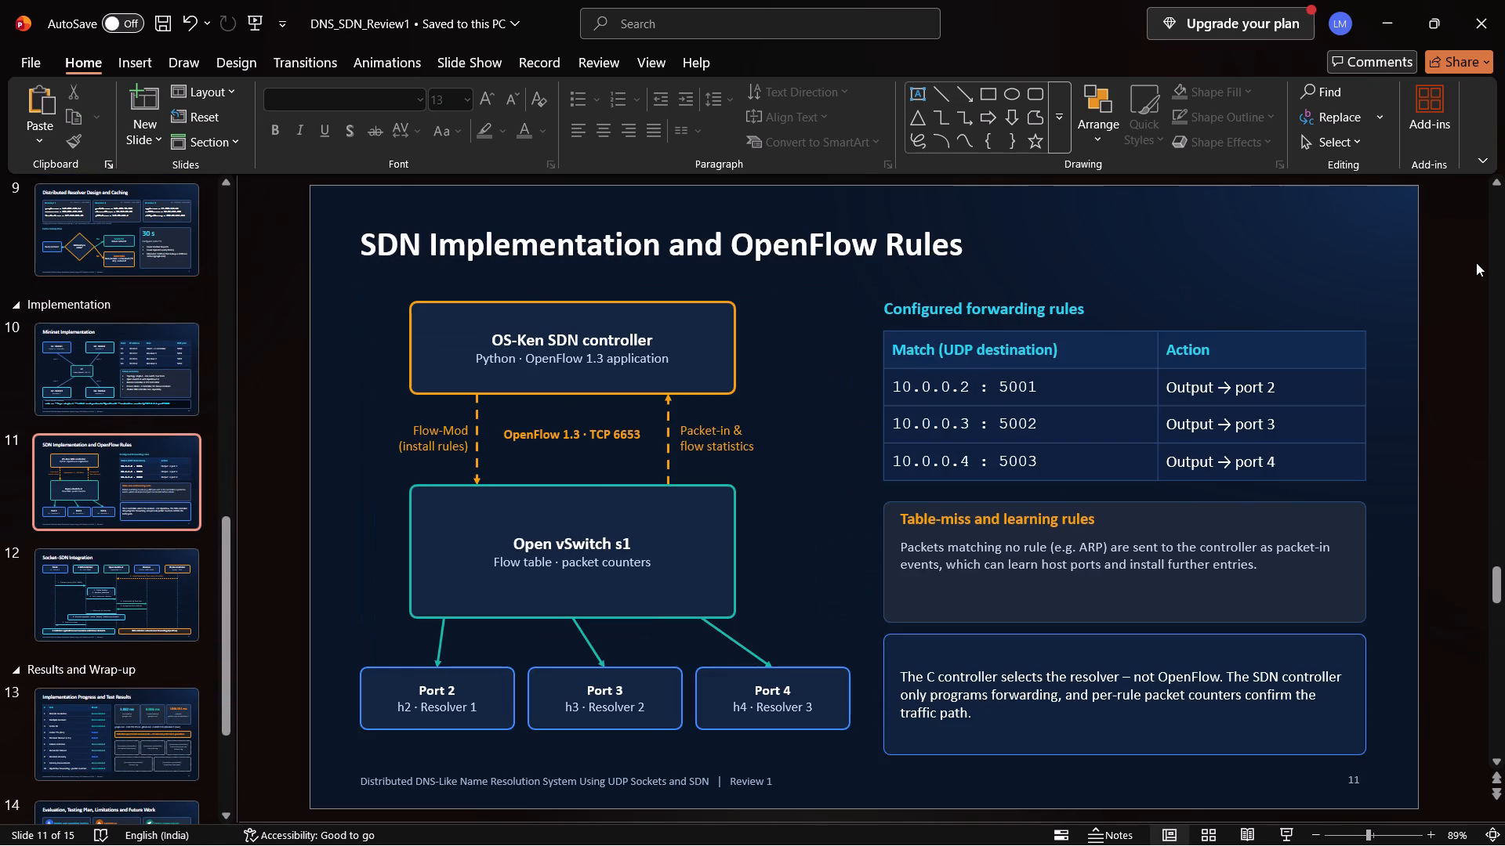
pyautogui.scroll(1, 1476, 262)
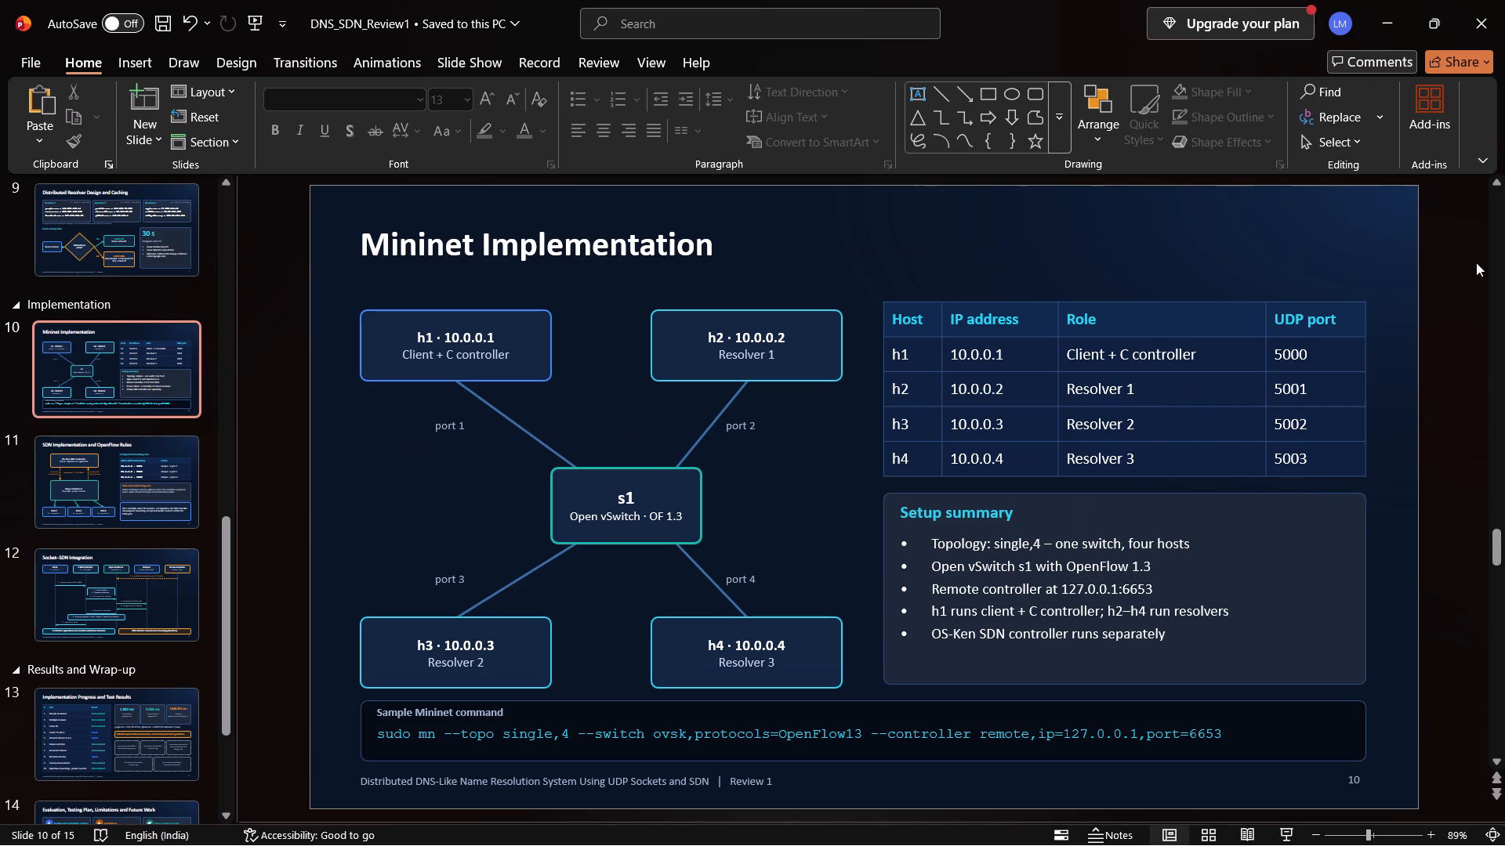
pyautogui.scroll(3, 1476, 262)
pyautogui.scroll(-1, 1476, 262)
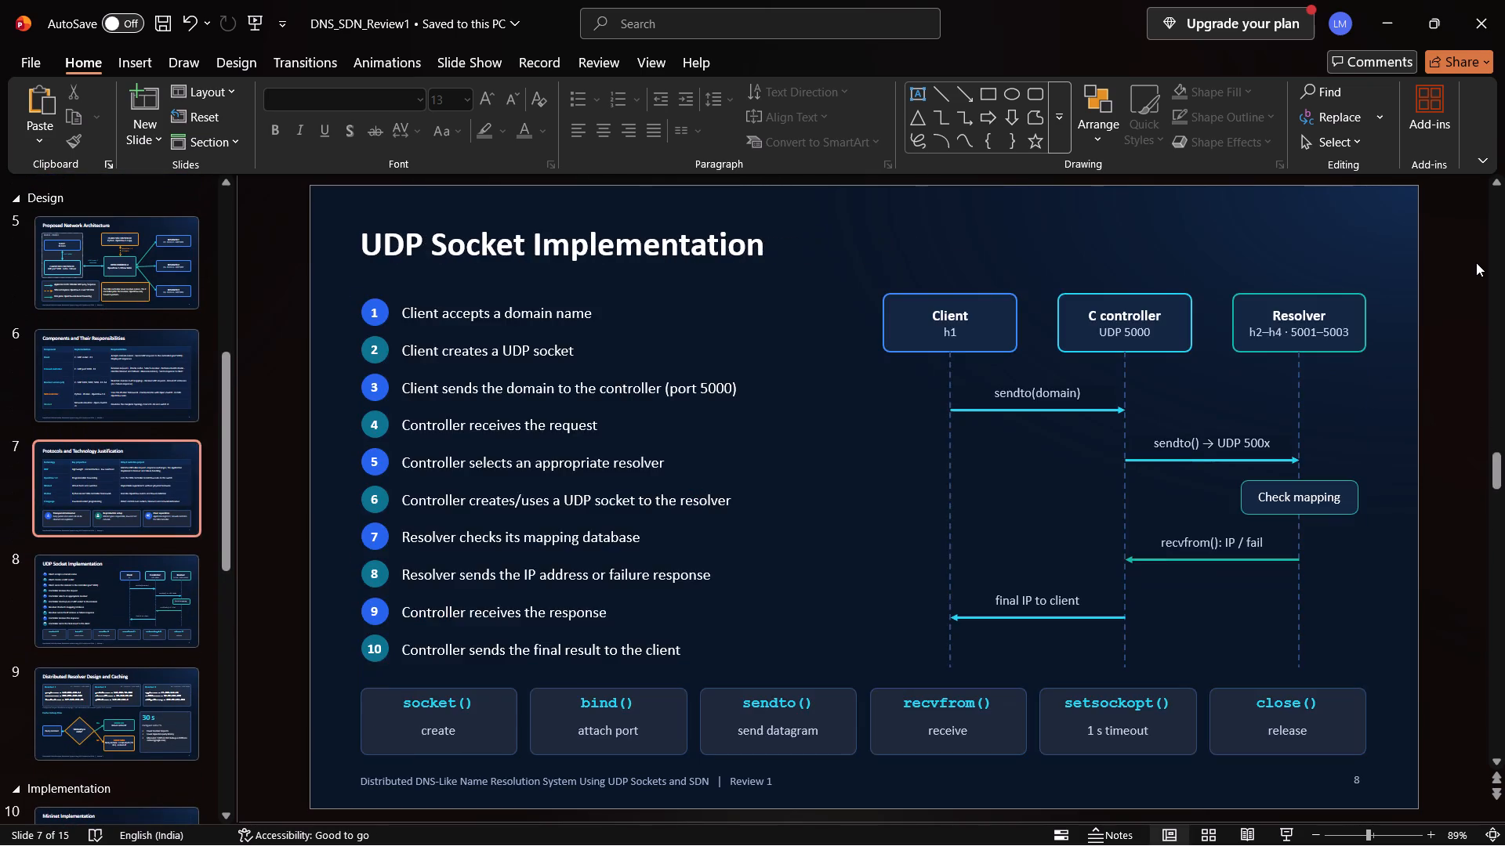
pyautogui.scroll(2, 1476, 262)
pyautogui.scroll(-10, 1476, 262)
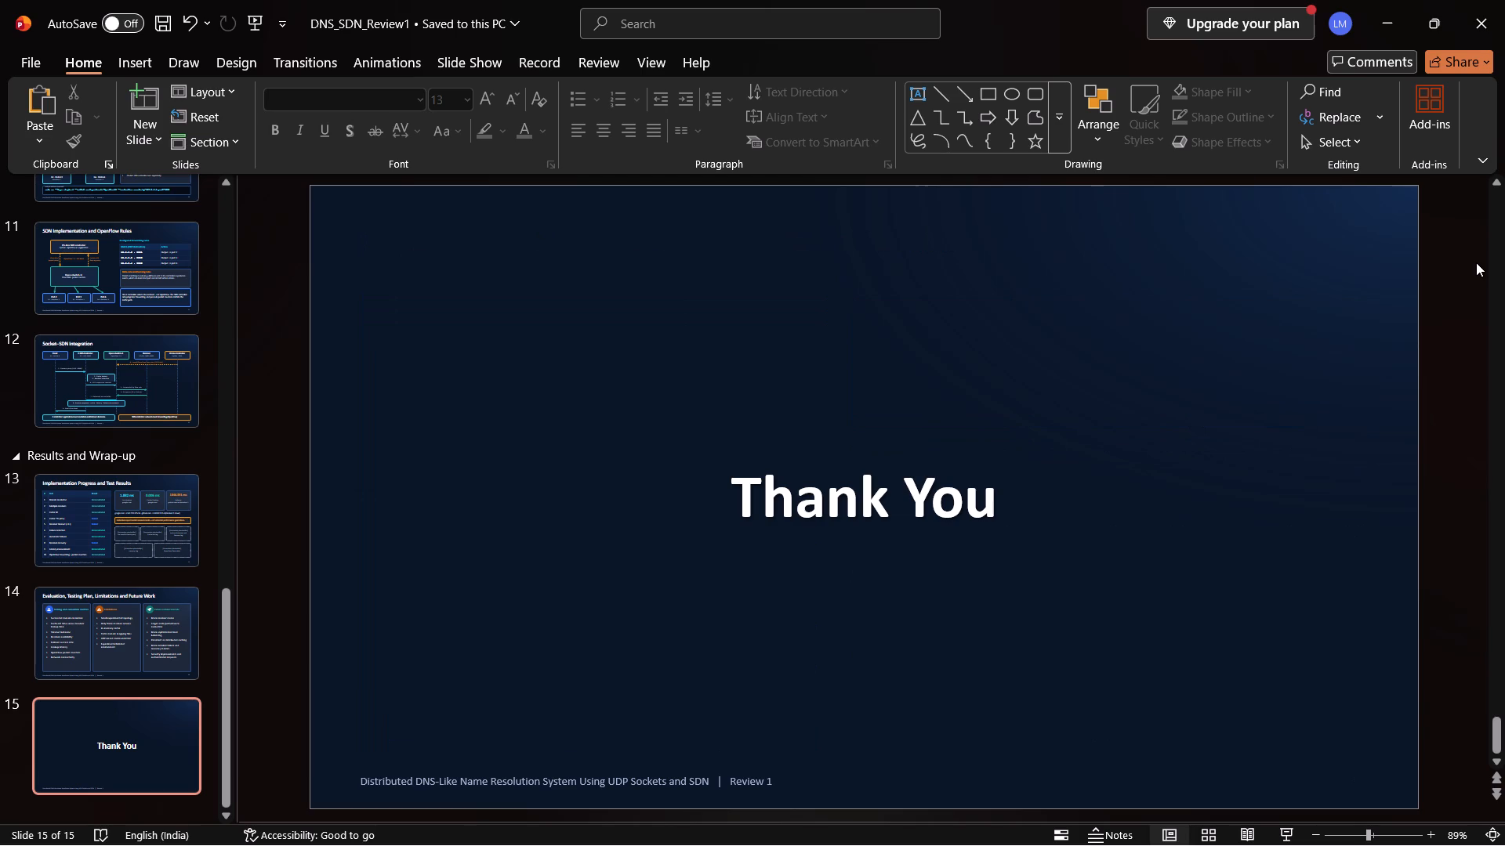
# Go back through the deck to recheck the Problem Statement, Project Objectives and Design slides, finishing on Components and Their Responsibilities.
pyautogui.press('Up')
pyautogui.press('Up')
pyautogui.press('Up')
pyautogui.press('Up')
pyautogui.press('Up')
pyautogui.press('Up')
pyautogui.press('Up')
pyautogui.press('Up')
pyautogui.press('Up')
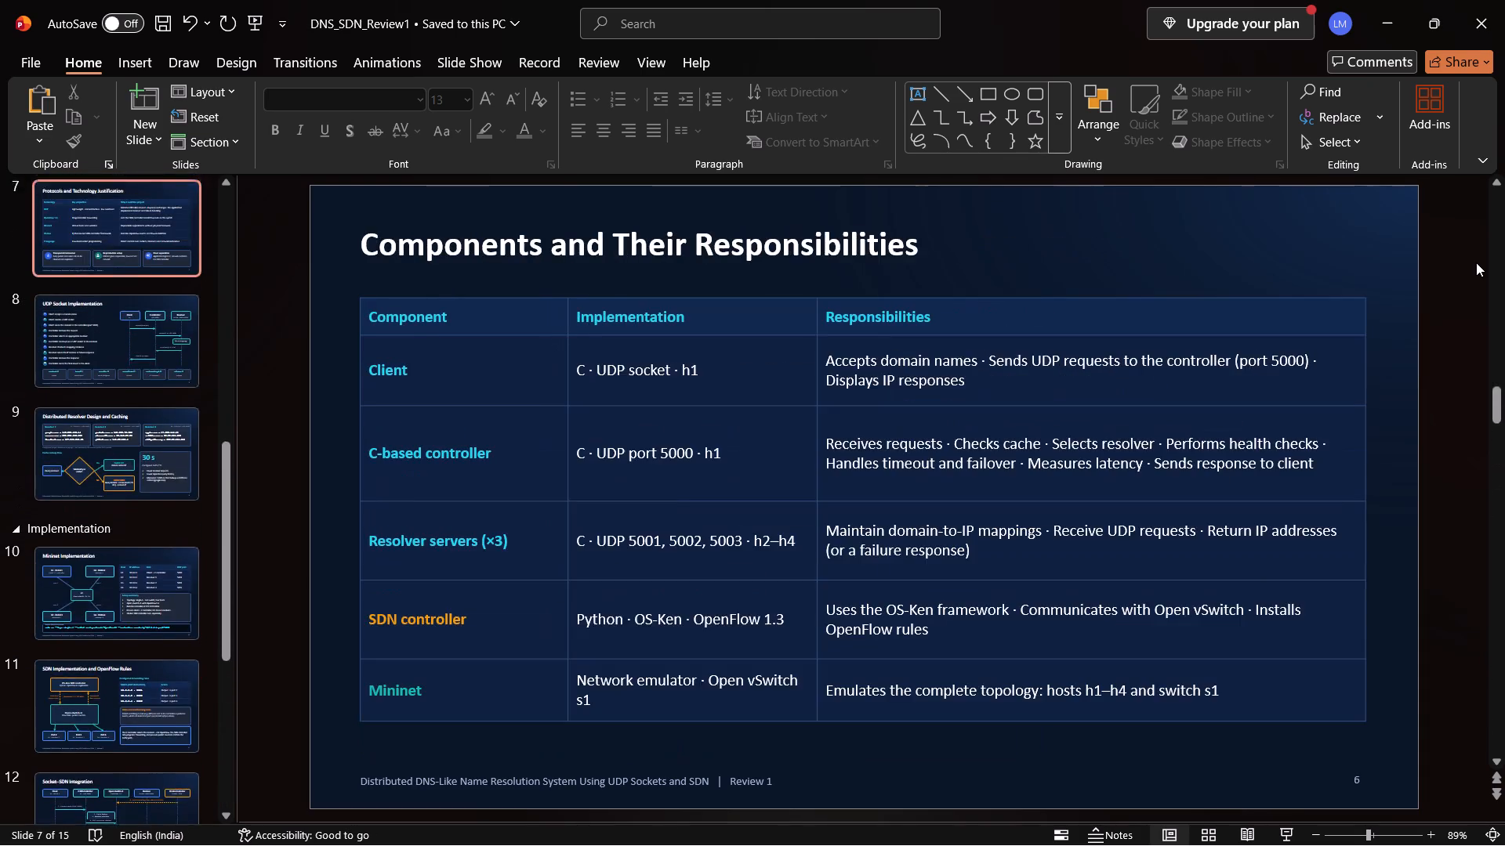
pyautogui.press('Up')
pyautogui.press('Down')
pyautogui.press('Down')
pyautogui.press('Up')
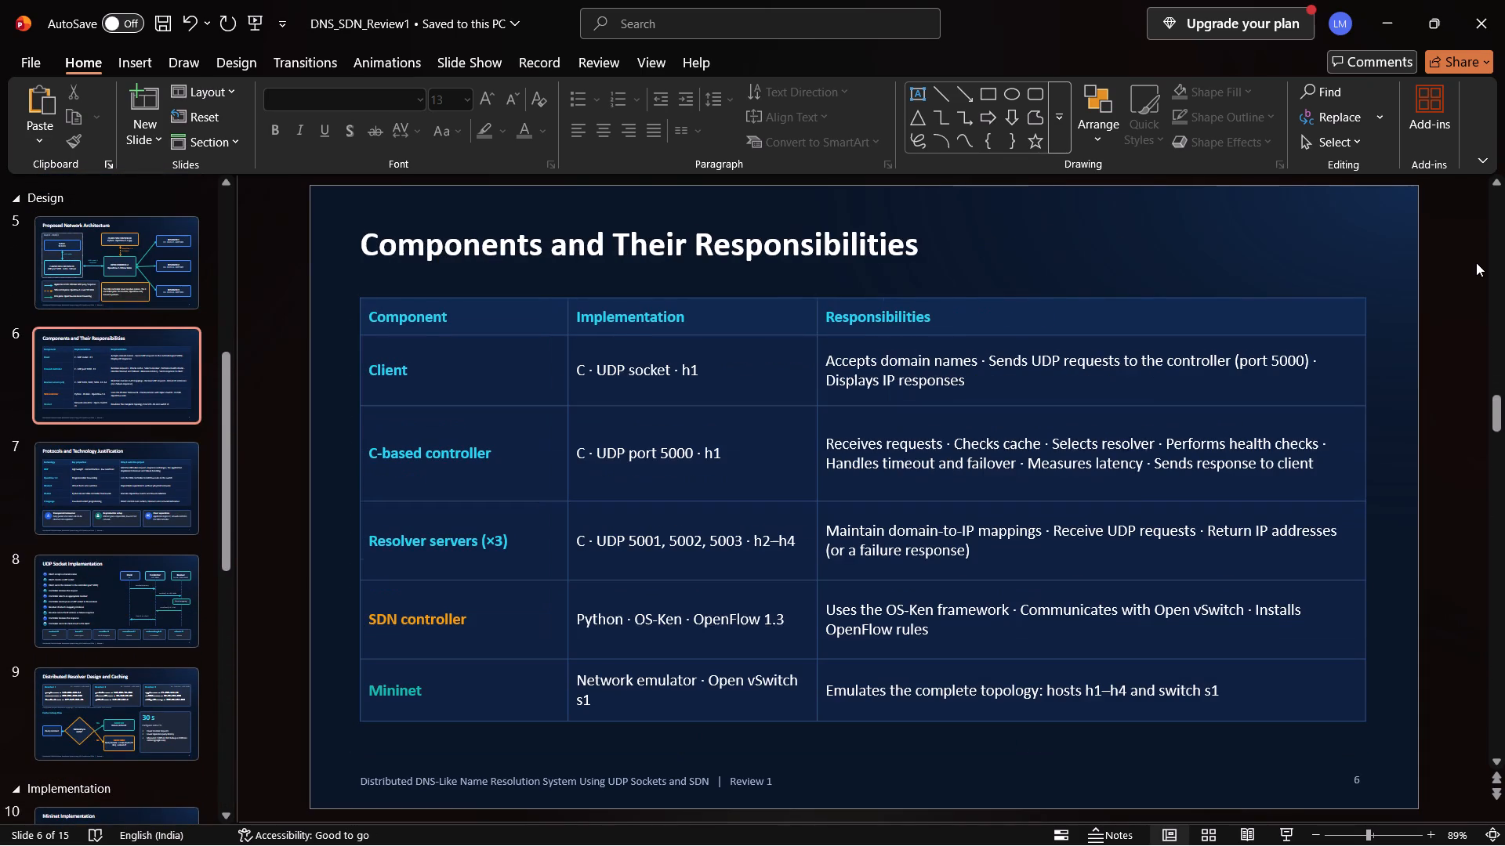
pyautogui.press('Up')
pyautogui.press('Up')
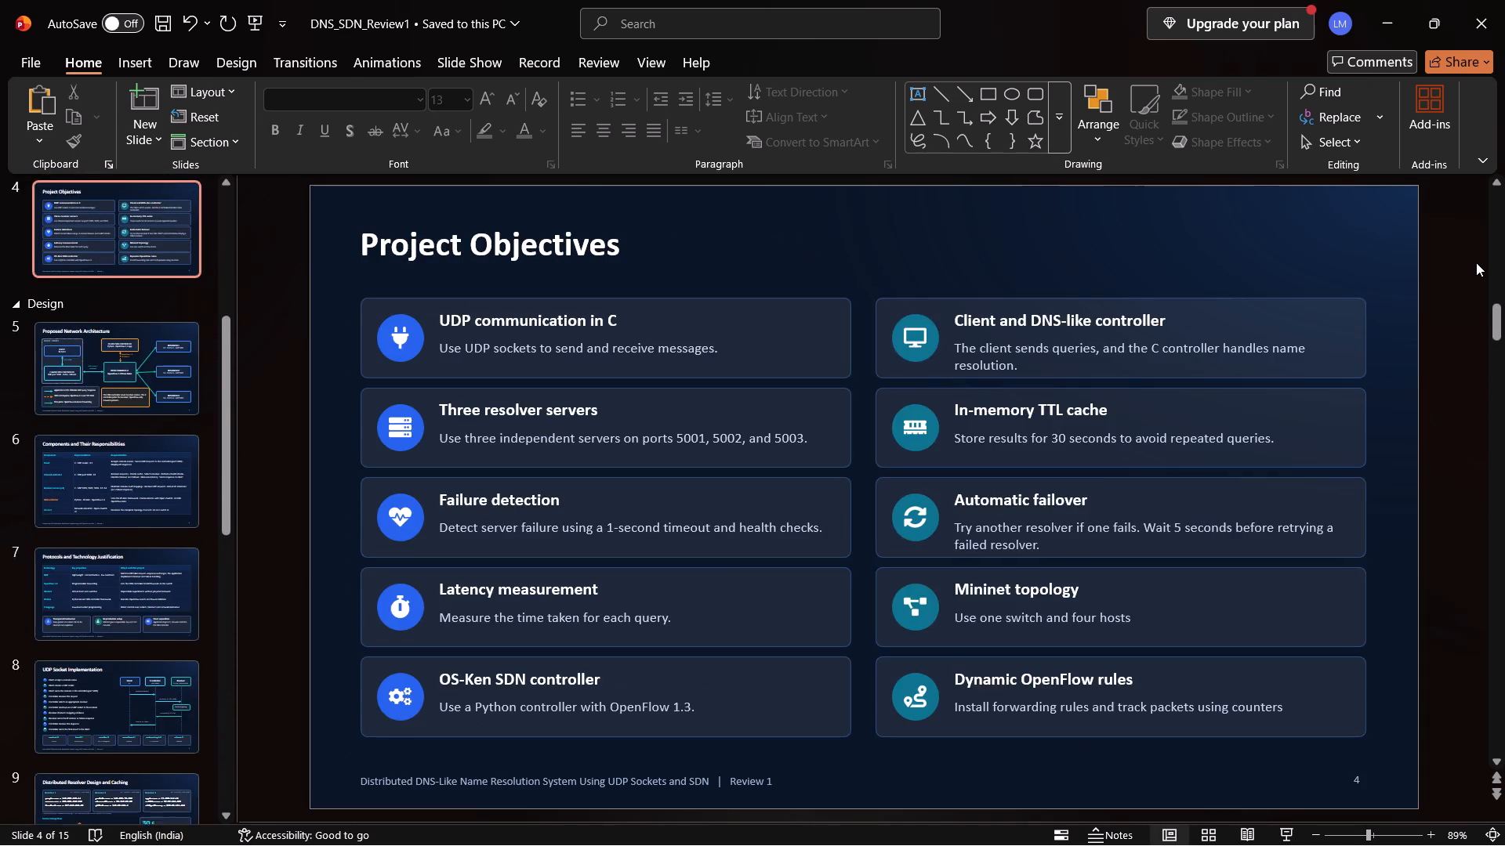
pyautogui.press('Up')
pyautogui.press('Down')
pyautogui.press('Down')
pyautogui.press('Down')
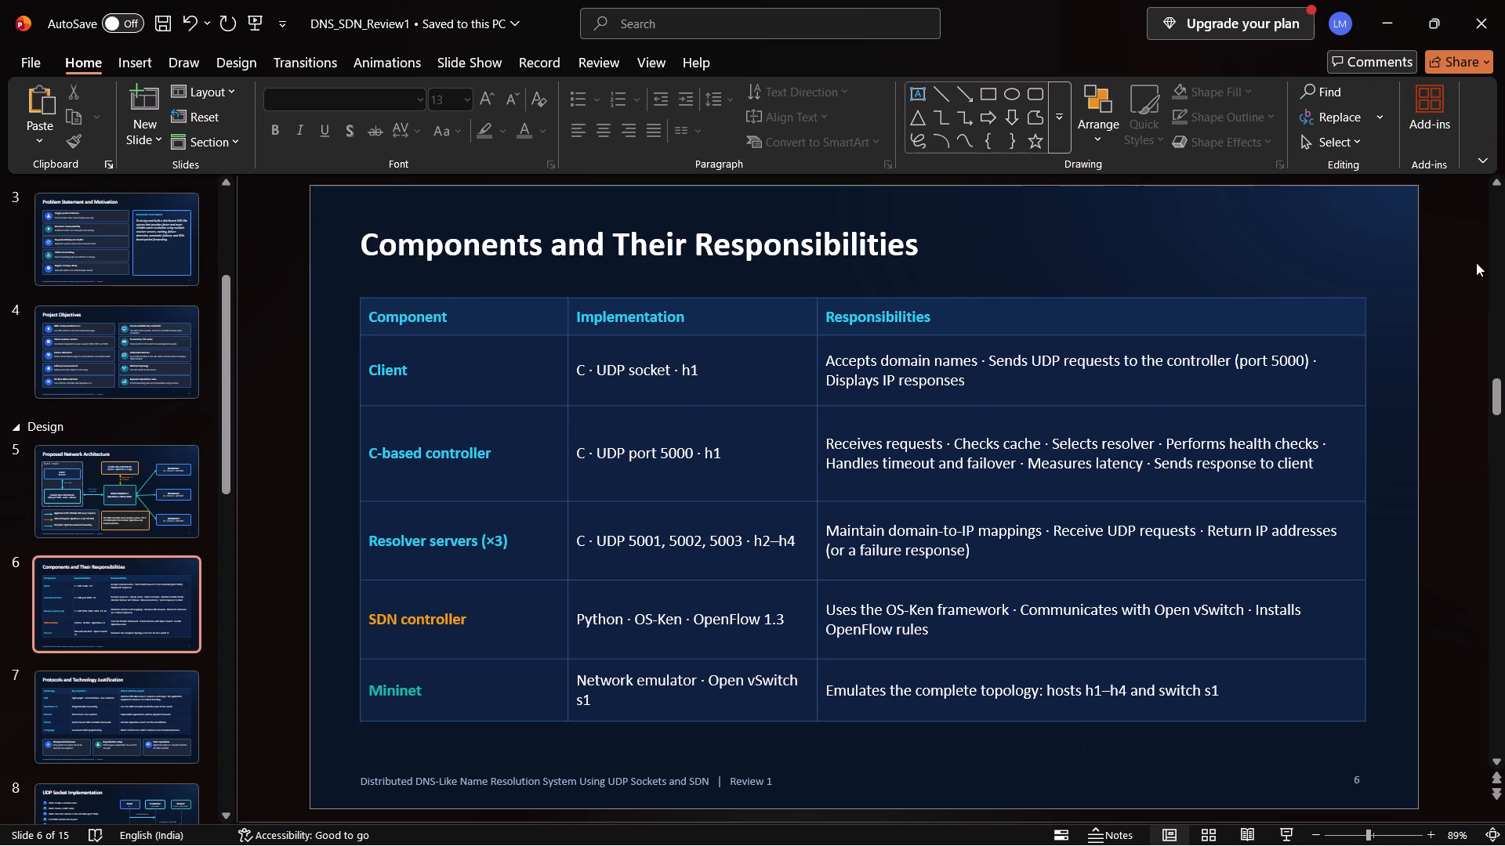
# Move on to the Protocols and Technology Justification slide and examine its technology table and summary cards.
pyautogui.press('Down')
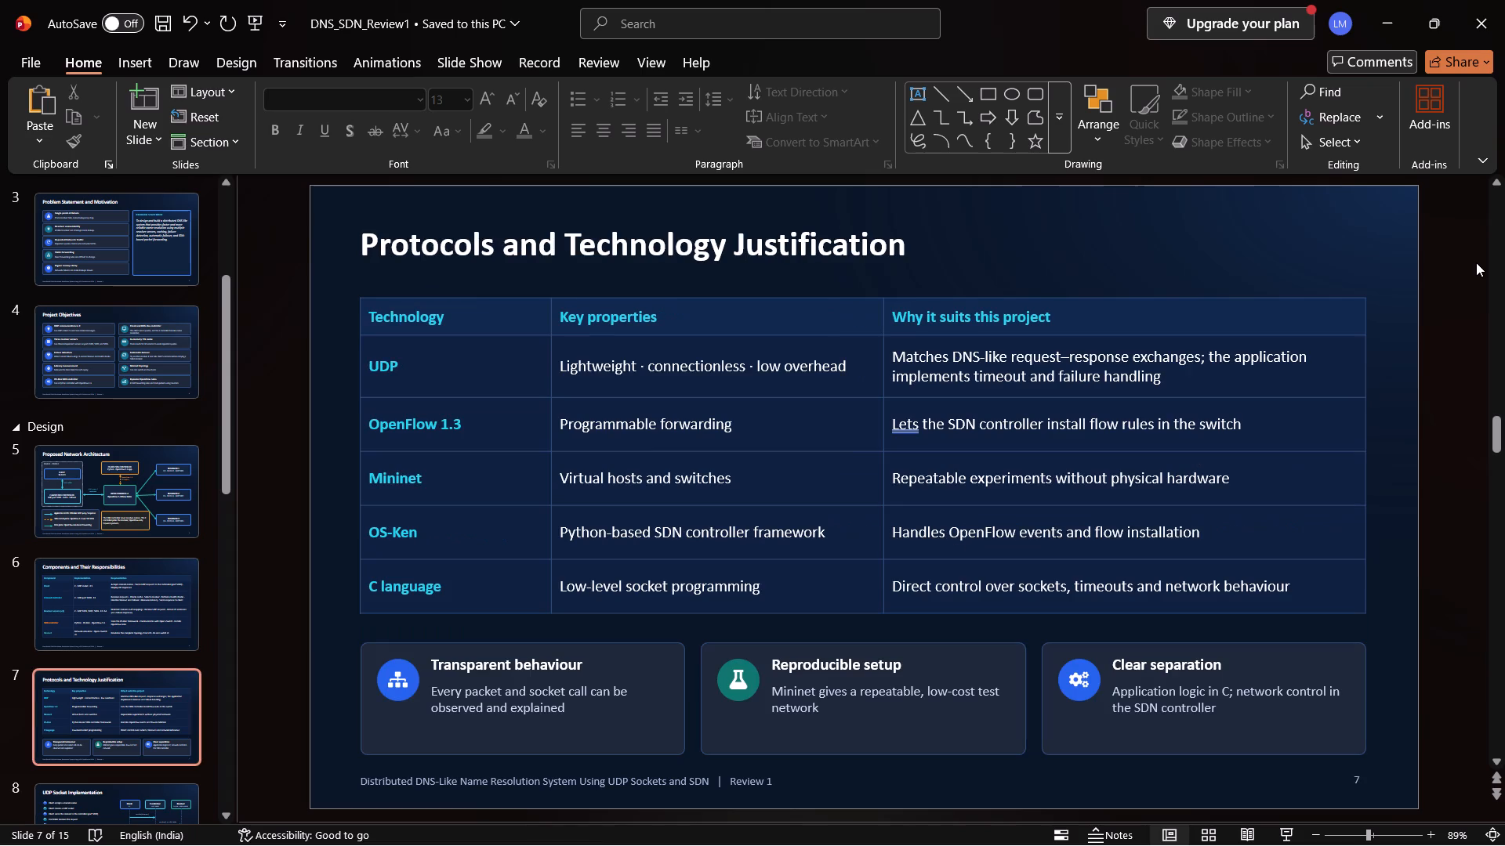
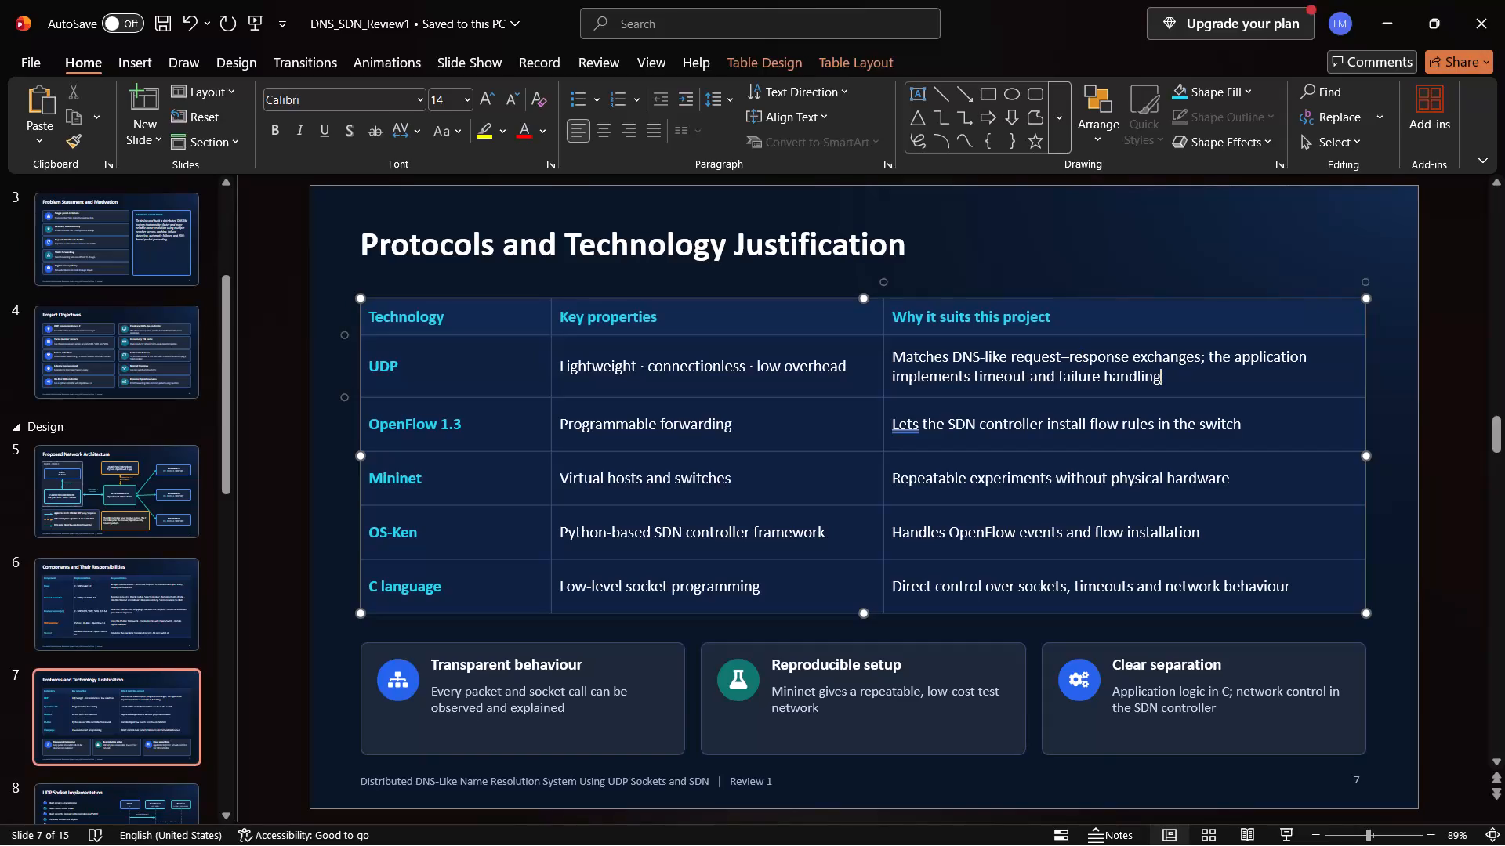
# Replace the UDP row's "Why it suits this project" text with "Sends queries and responses quickly with low network overhead.".
pyautogui.moveTo(1166, 380); pyautogui.dragTo(923, 356)
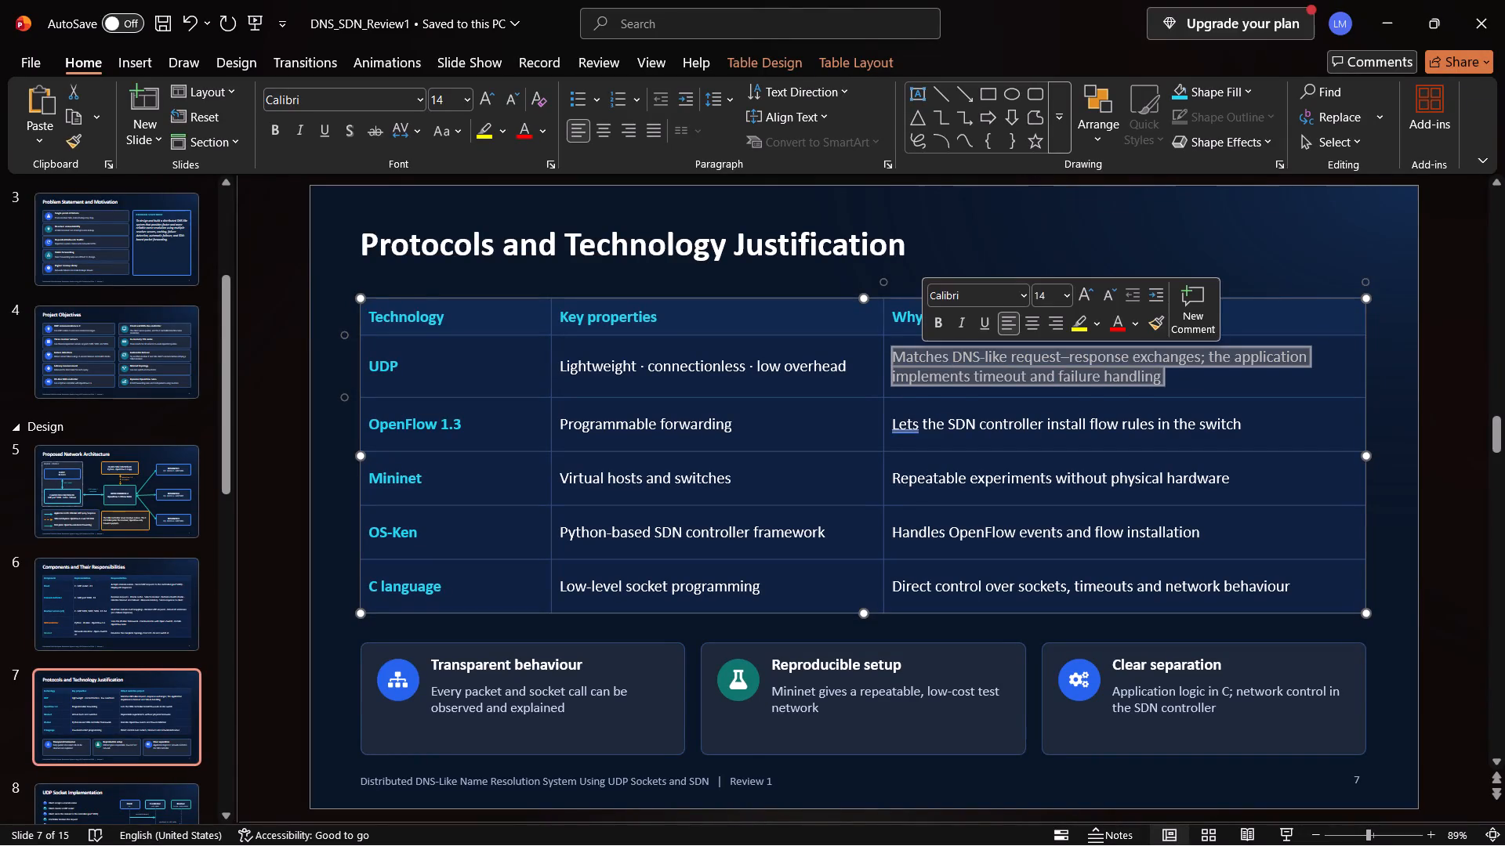
pyautogui.hotkey('ctrl', 'v')
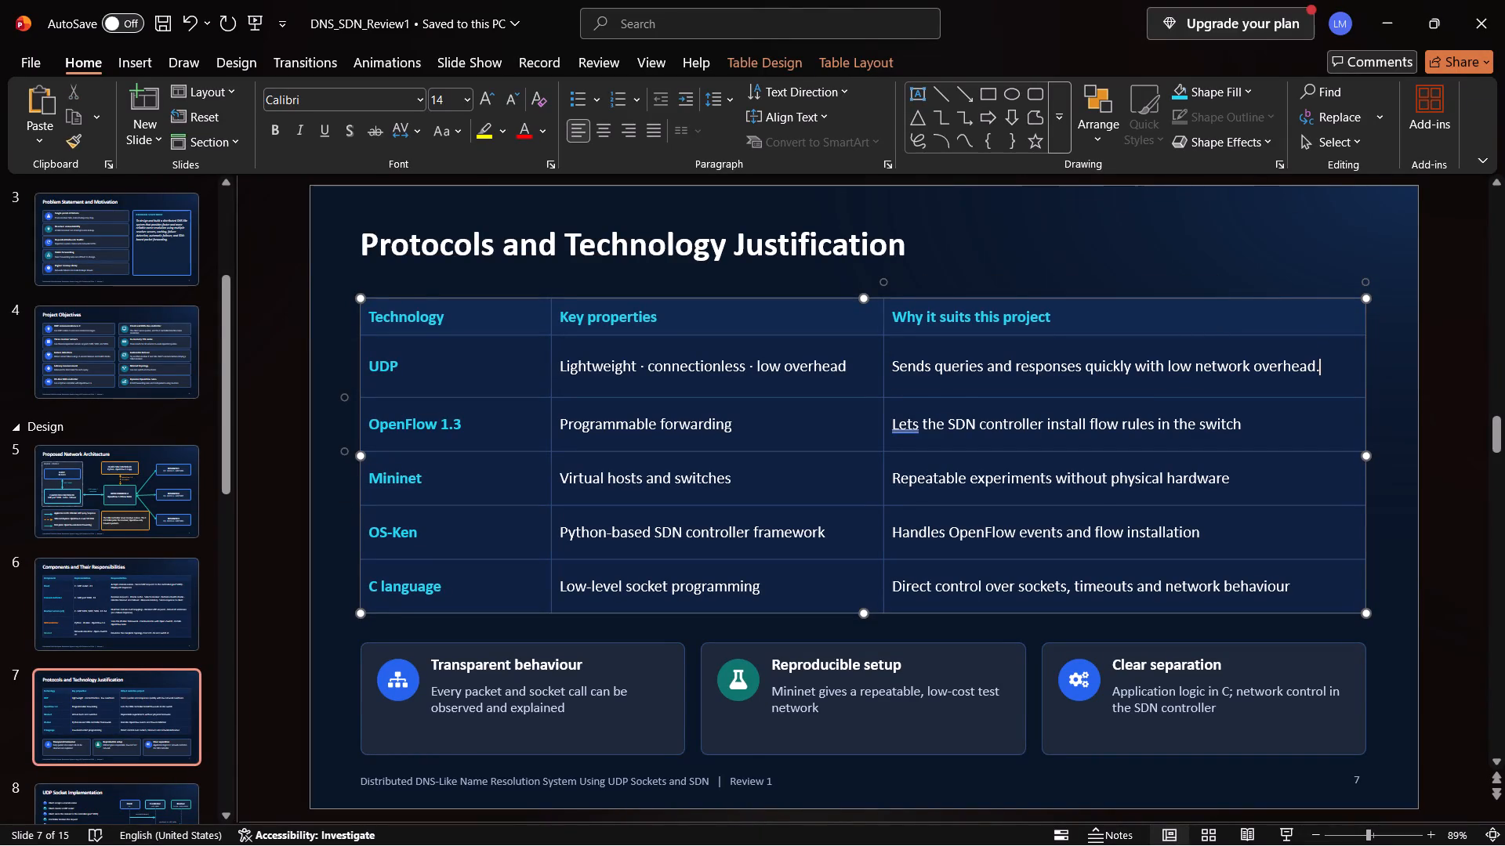
# Select the whole "Why it suits this project" text in the OpenFlow 1.3 row for replacement.
pyautogui.moveTo(1241, 426); pyautogui.dragTo(911, 439)
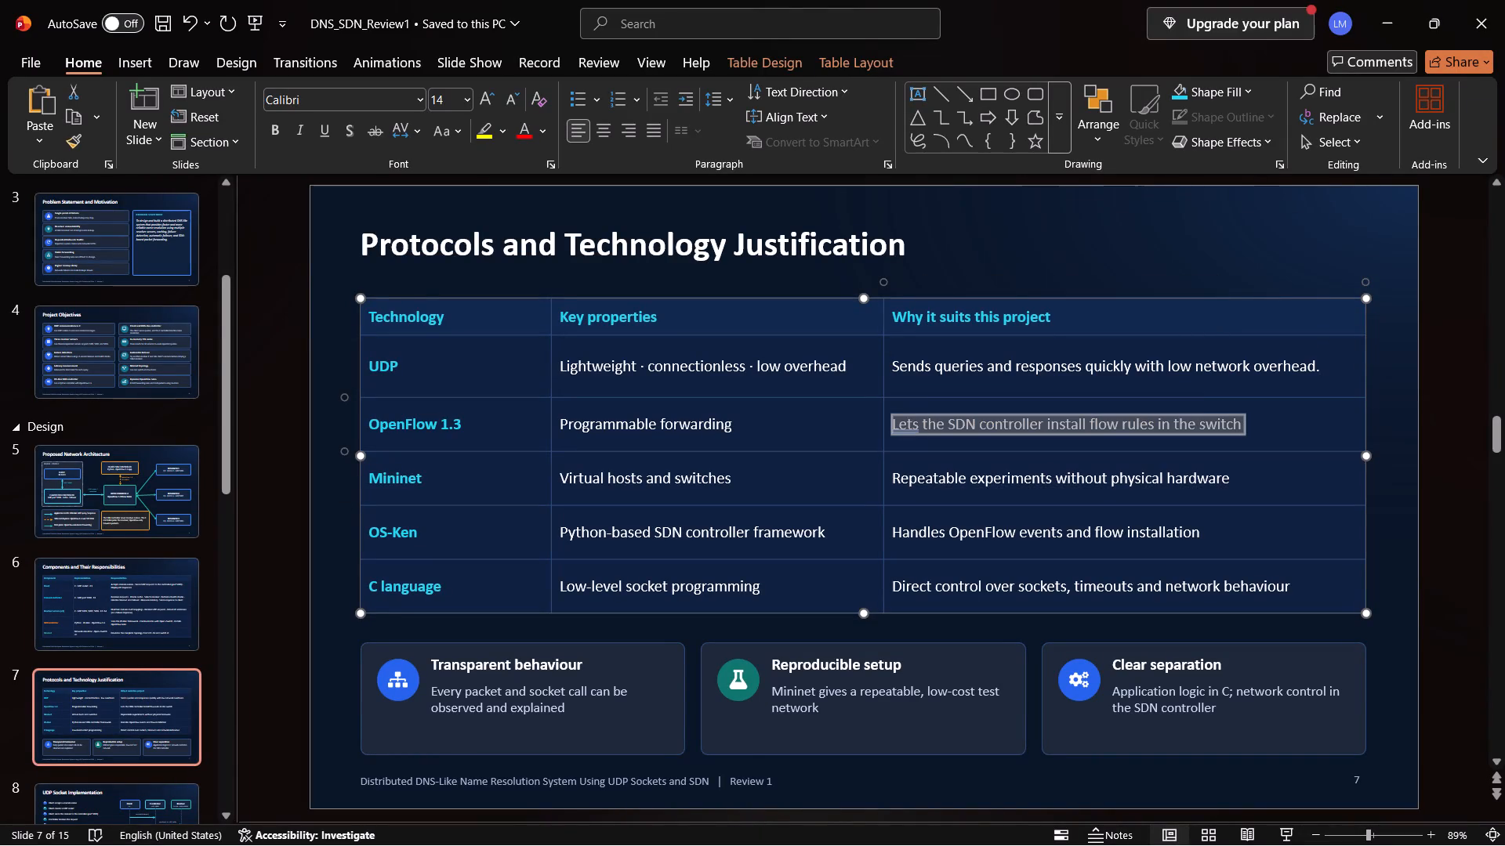
pyautogui.moveTo(911, 439); pyautogui.dragTo(906, 437)
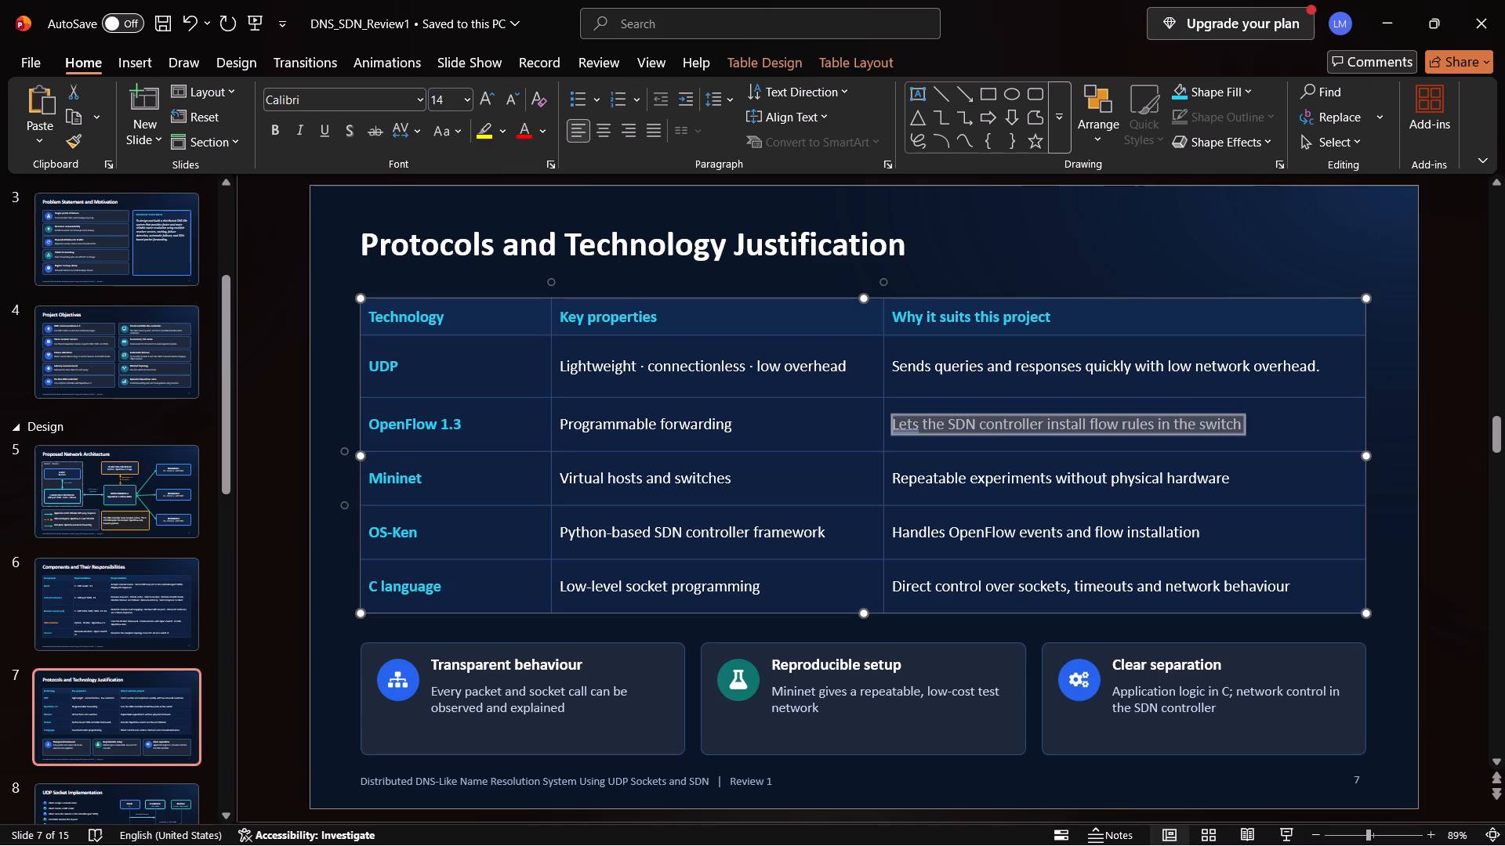
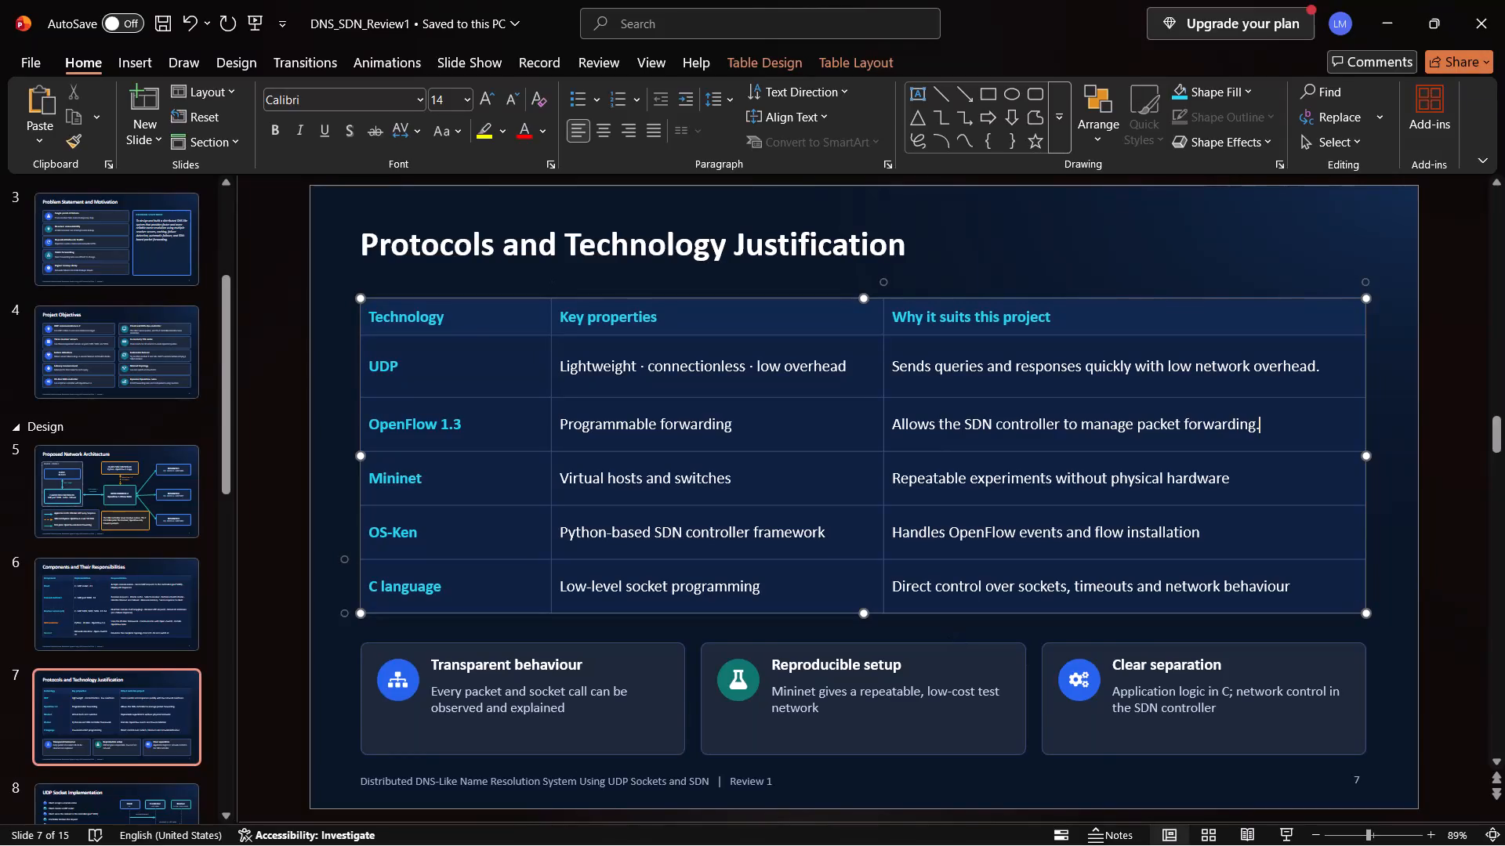
# Select the full "Why it suits this project" text in the Mininet row of the Protocols and Technology Justification table.
pyautogui.click(1228, 480)
pyautogui.moveTo(1228, 480); pyautogui.dragTo(963, 504)
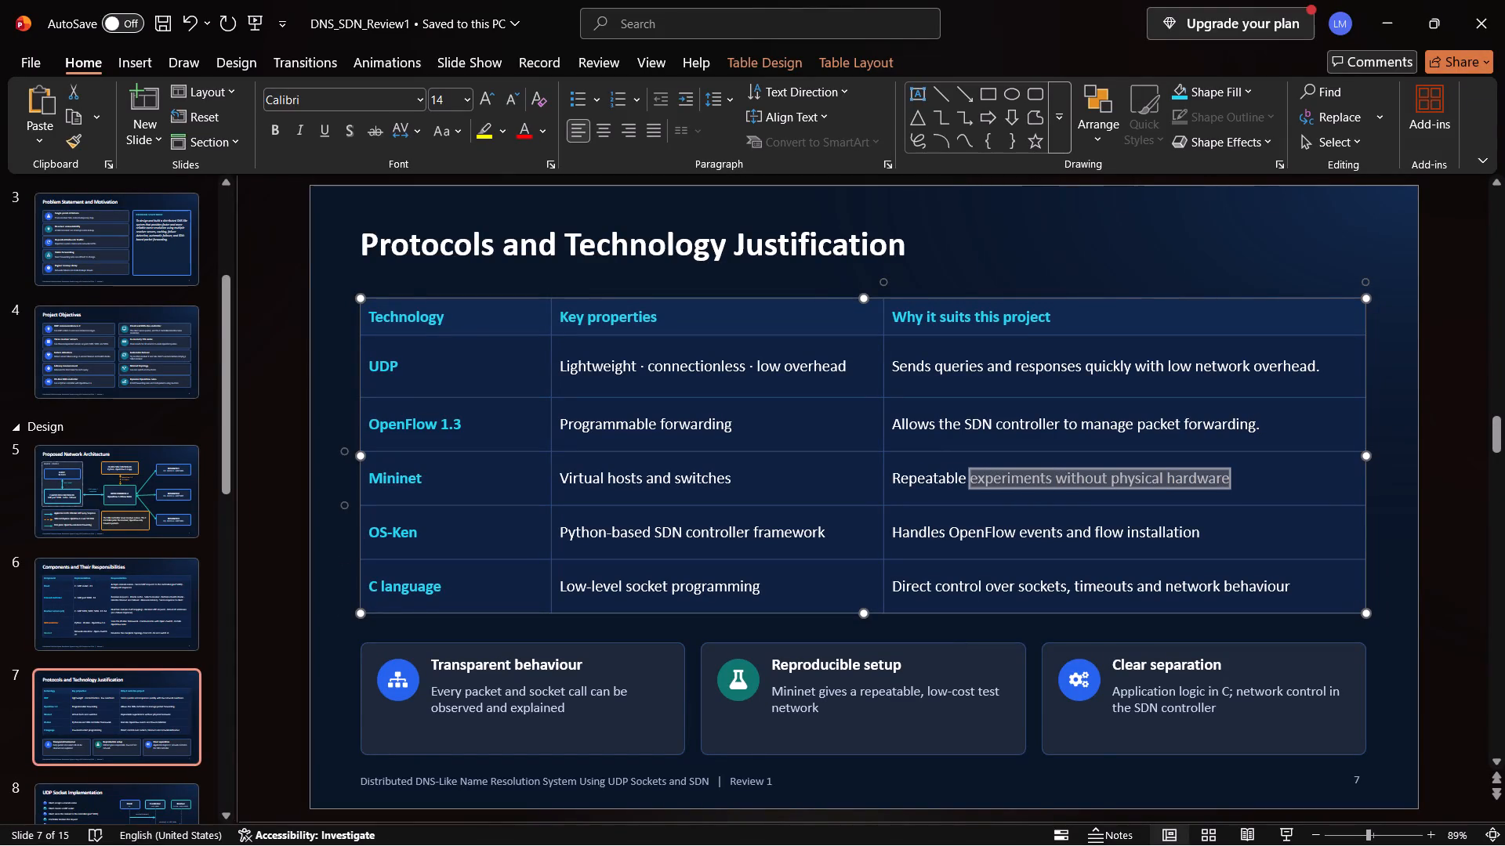
pyautogui.moveTo(963, 504); pyautogui.dragTo(920, 489)
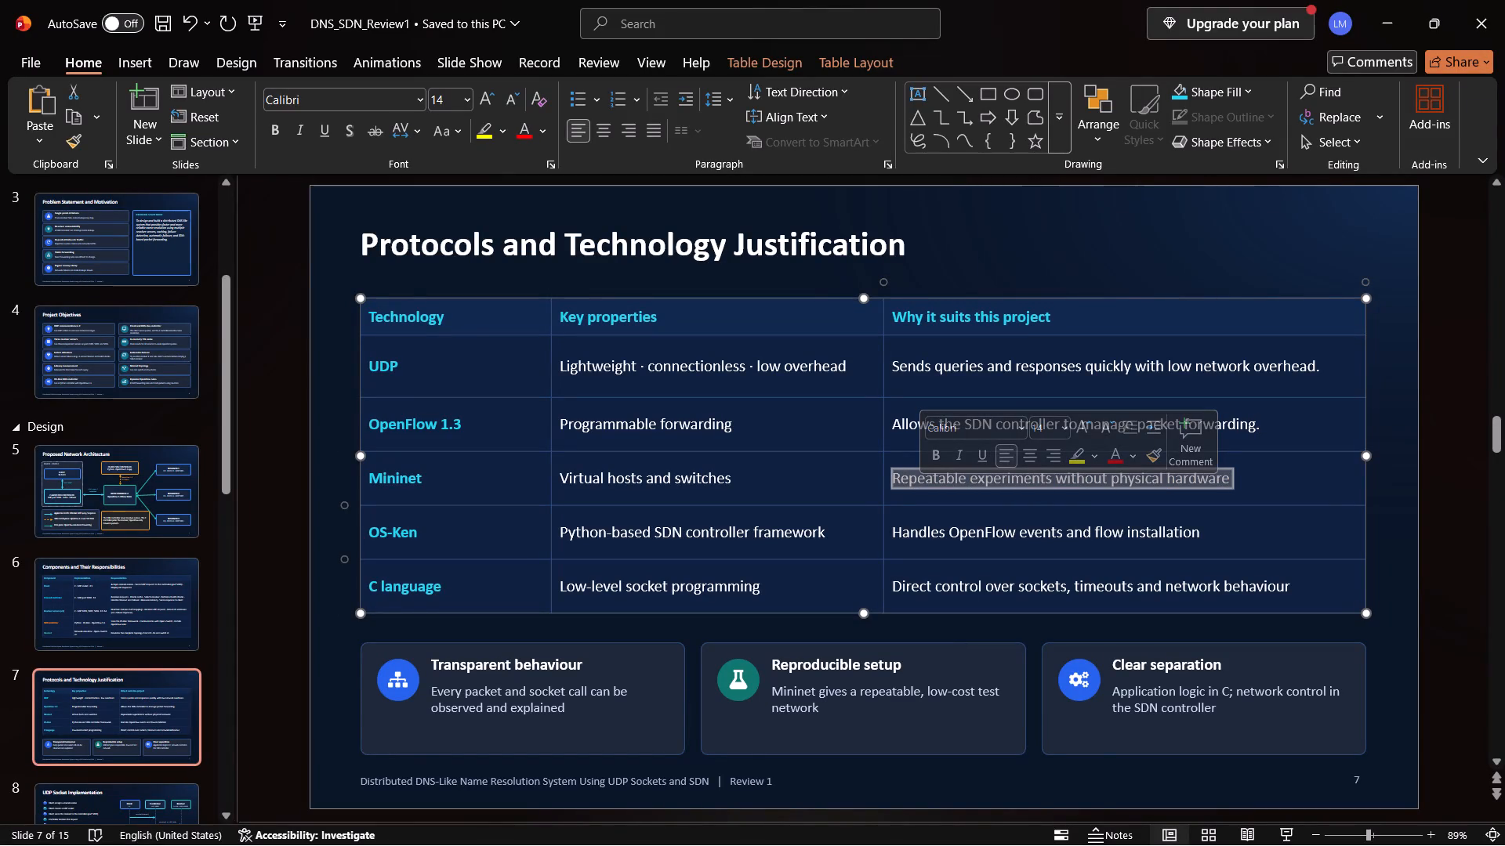
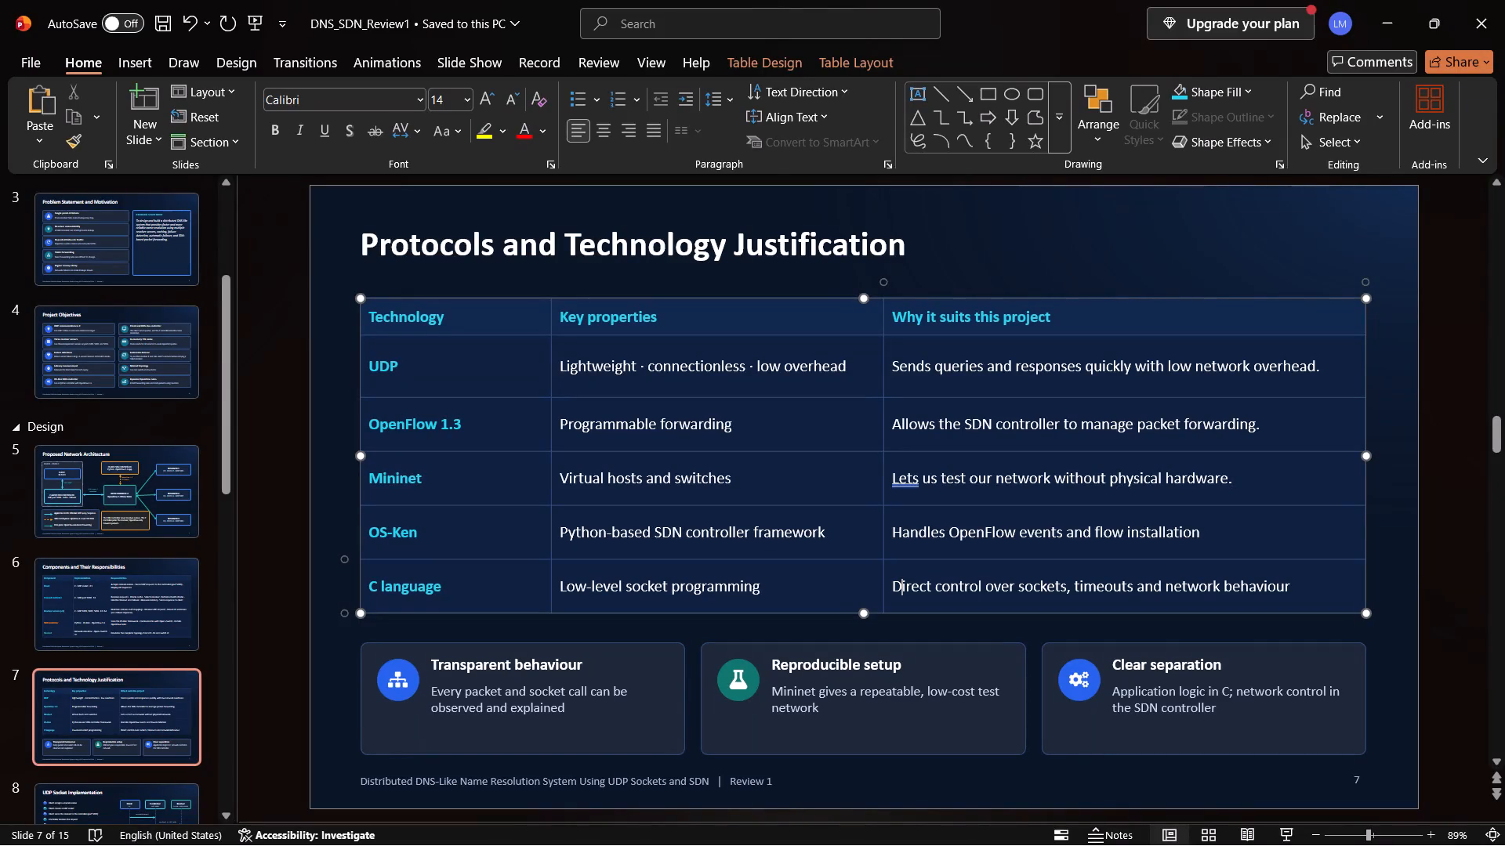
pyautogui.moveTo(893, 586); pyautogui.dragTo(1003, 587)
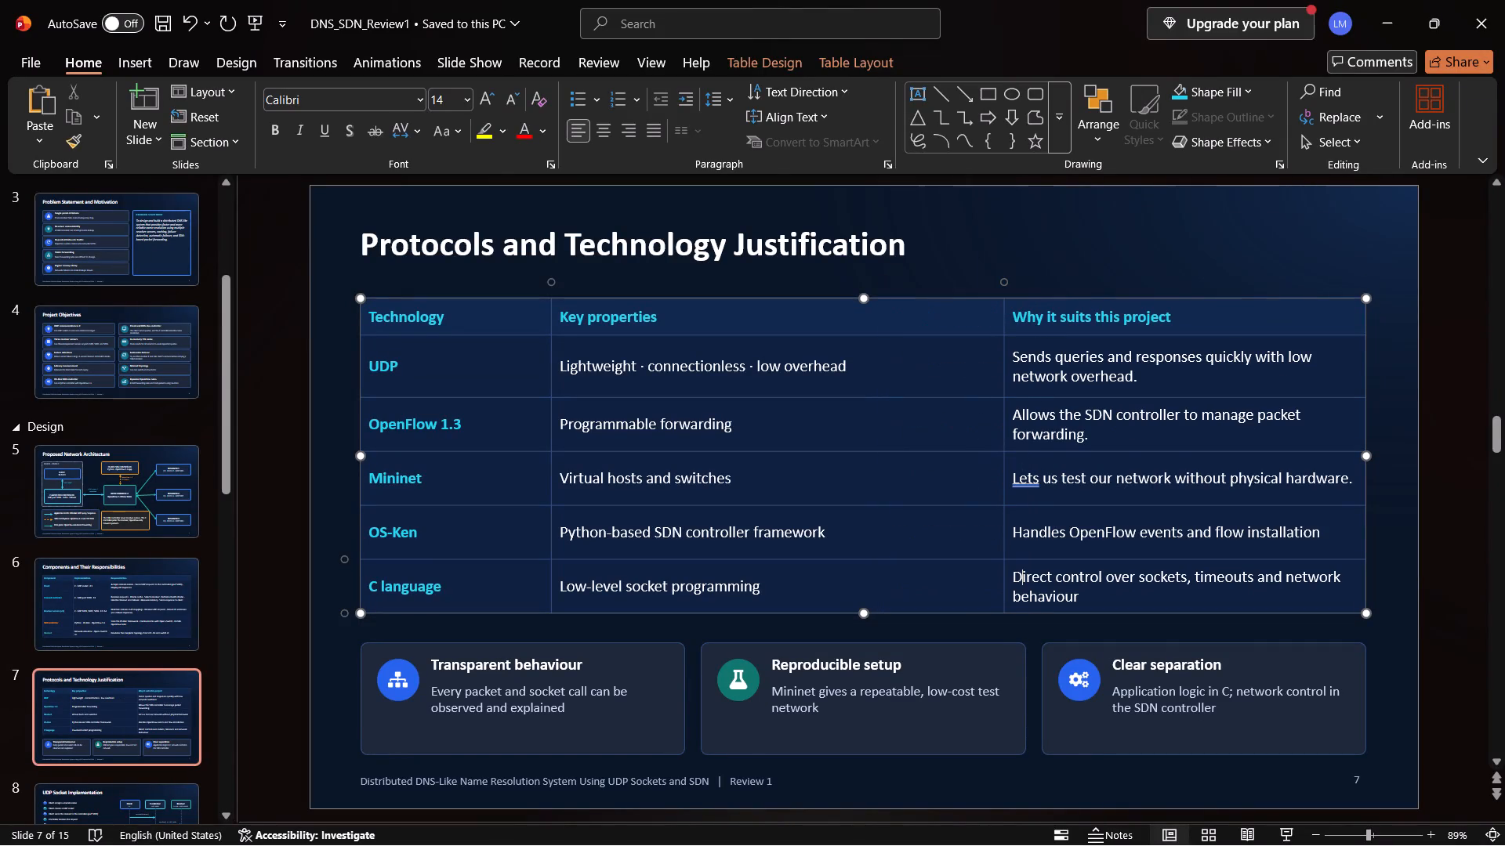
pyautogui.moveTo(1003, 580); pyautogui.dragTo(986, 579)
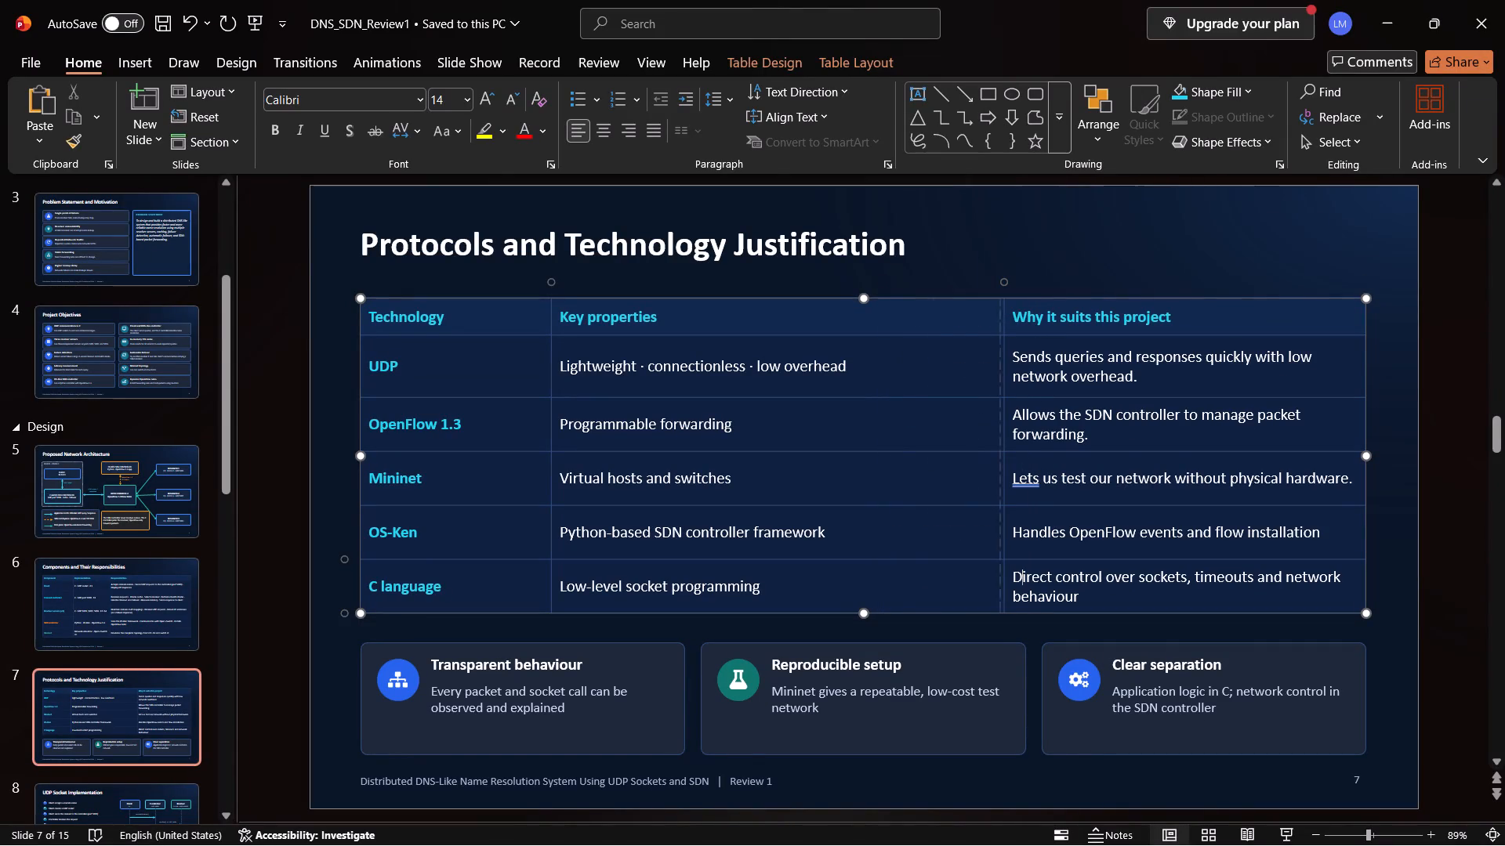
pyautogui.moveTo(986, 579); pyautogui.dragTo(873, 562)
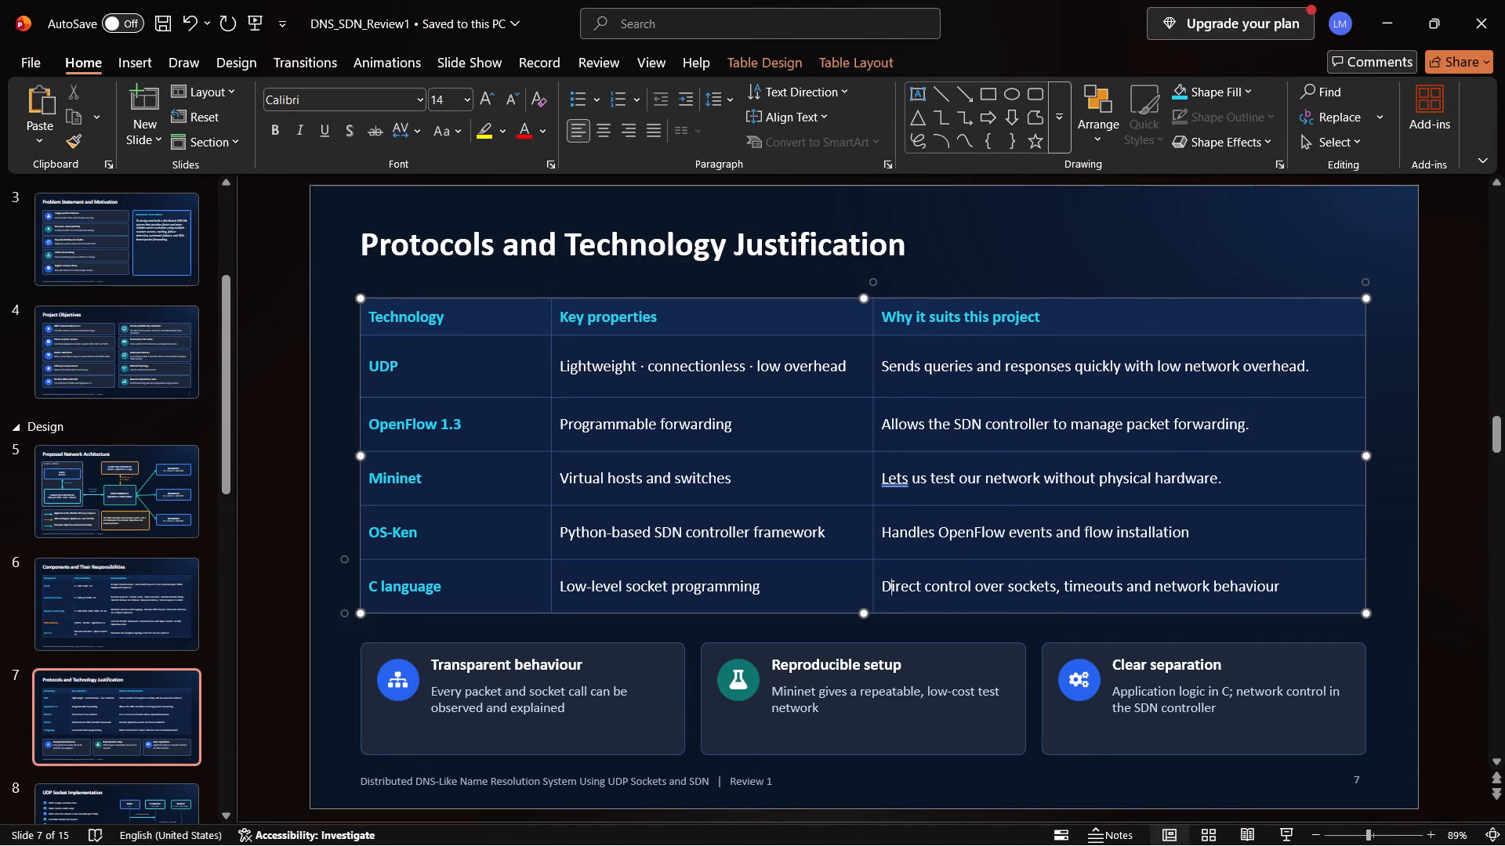
# Replace the last-column text in the C language row with "Helps us create UDP sockets and manage timeouts and failover".
pyautogui.click(876, 562)
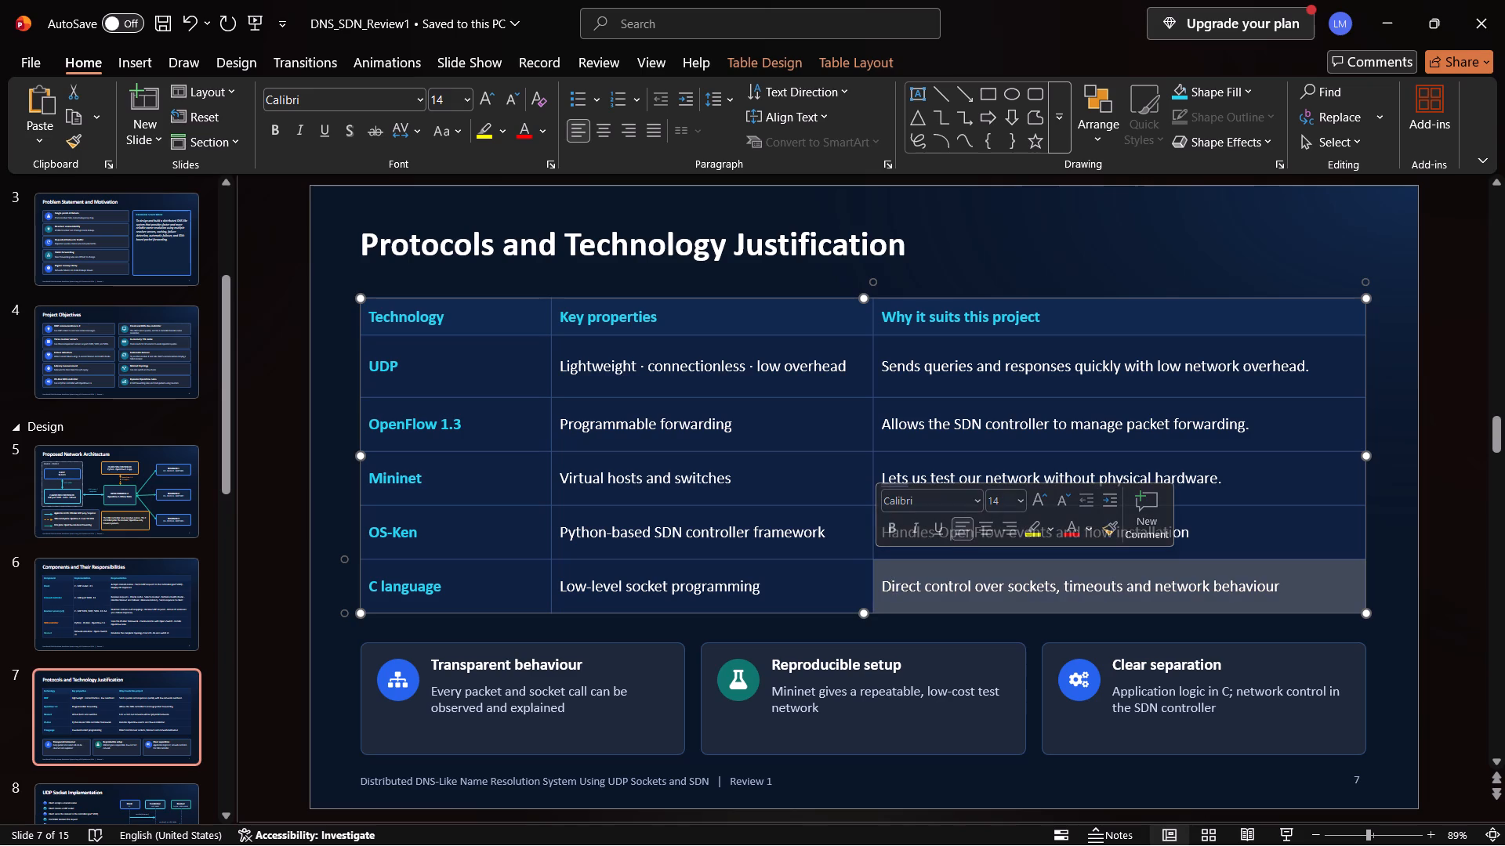
pyautogui.doubleClick(1296, 589)
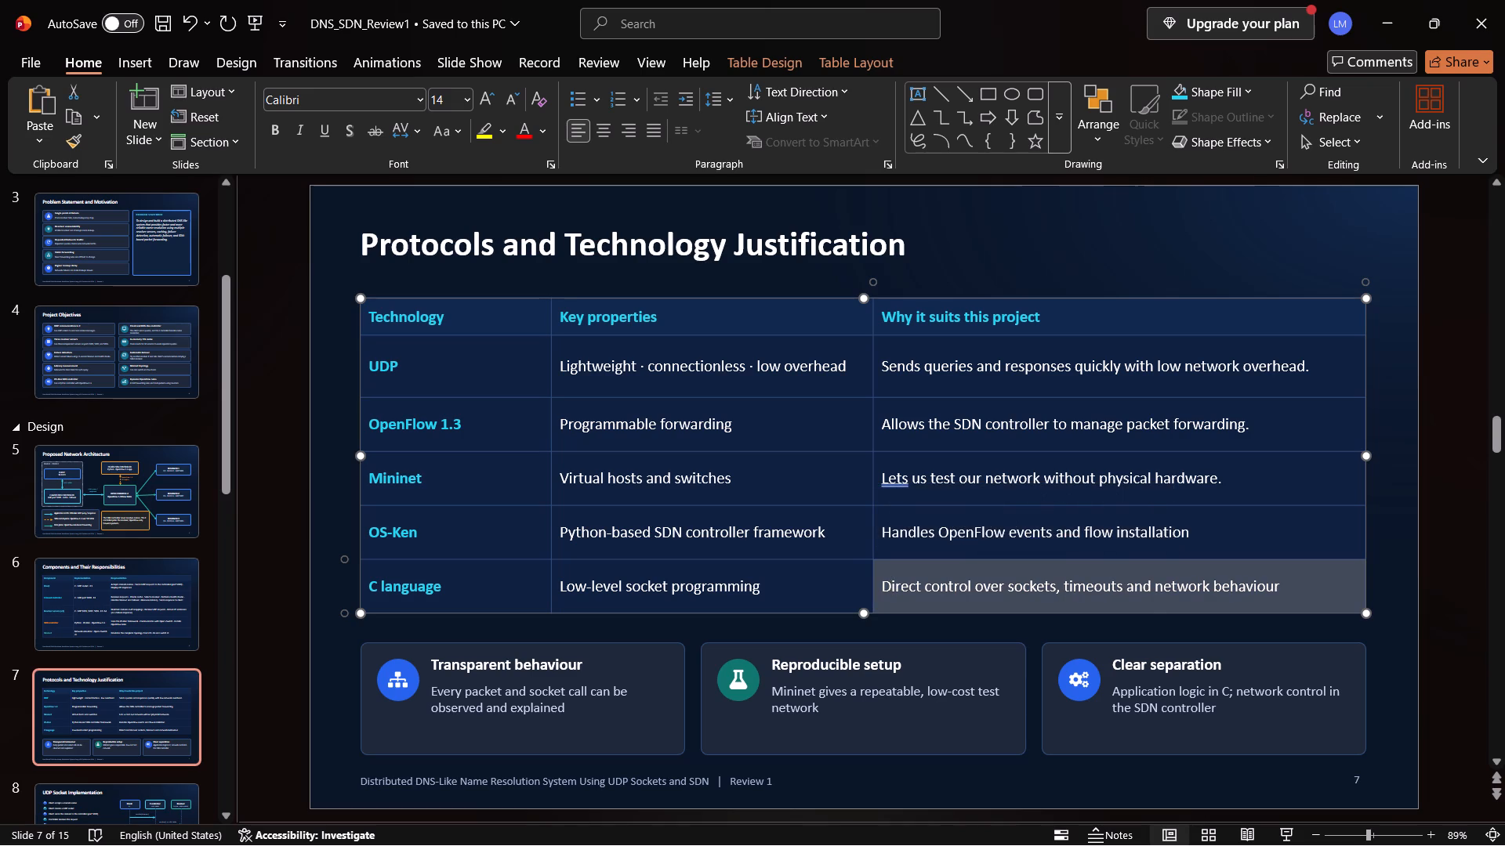
pyautogui.moveTo(1281, 586); pyautogui.dragTo(1077, 601)
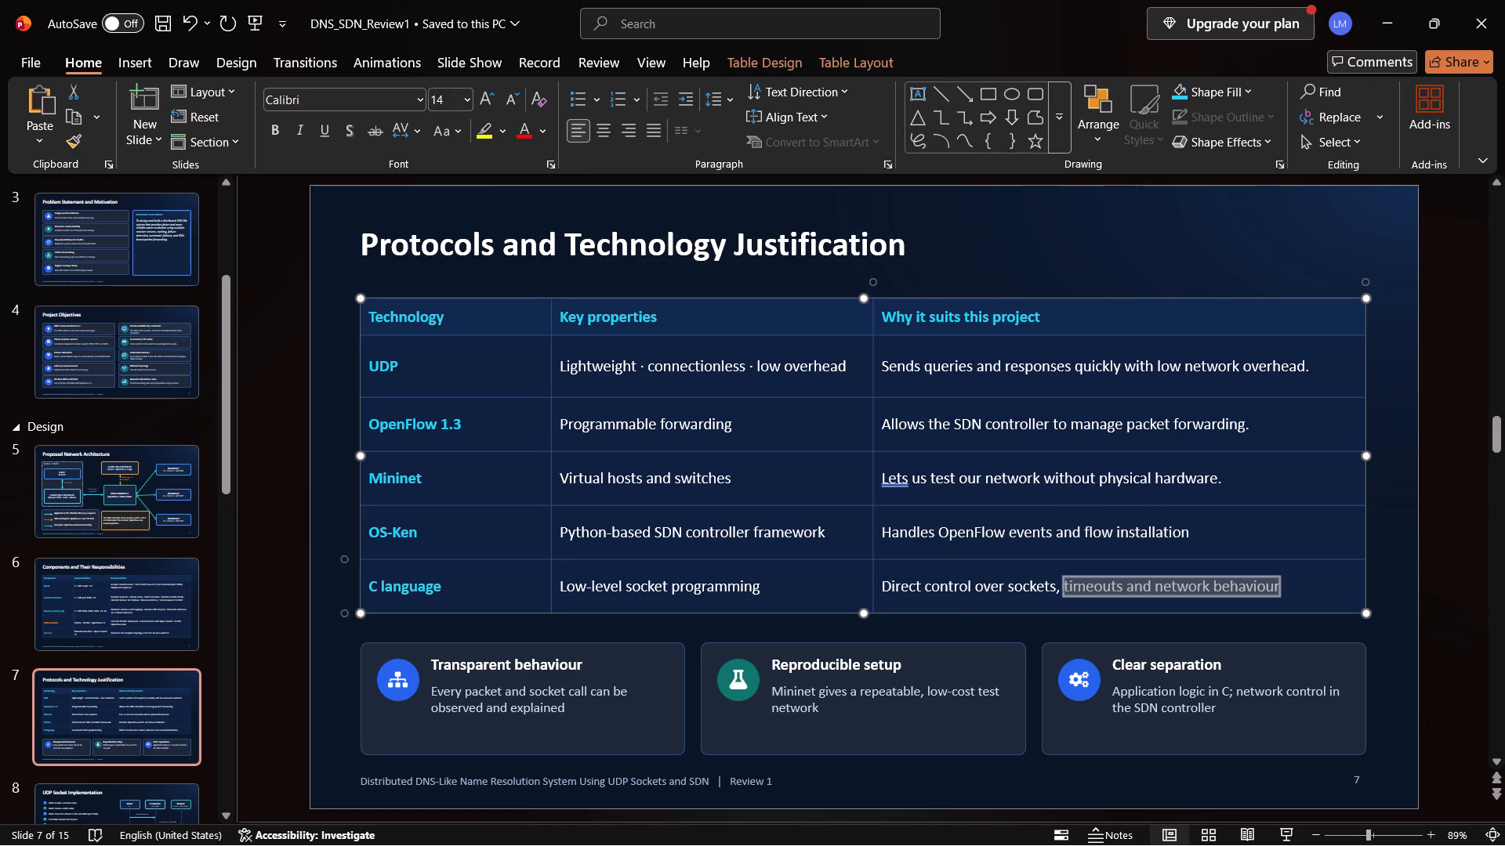
pyautogui.moveTo(1077, 601); pyautogui.dragTo(902, 584)
pyautogui.hotkey('ctrl', 'v')
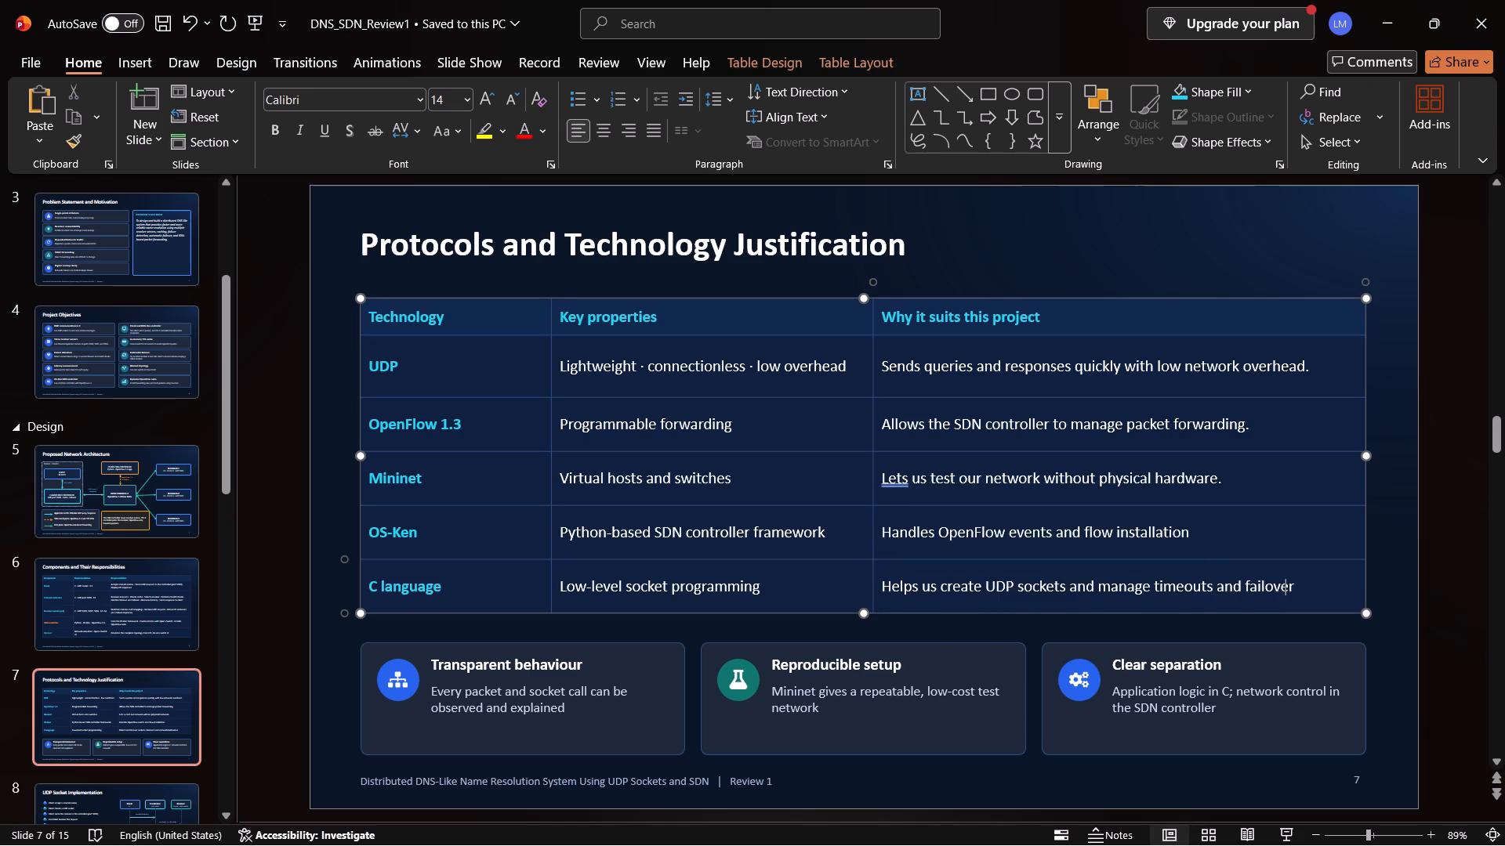
pyautogui.click(1456, 300)
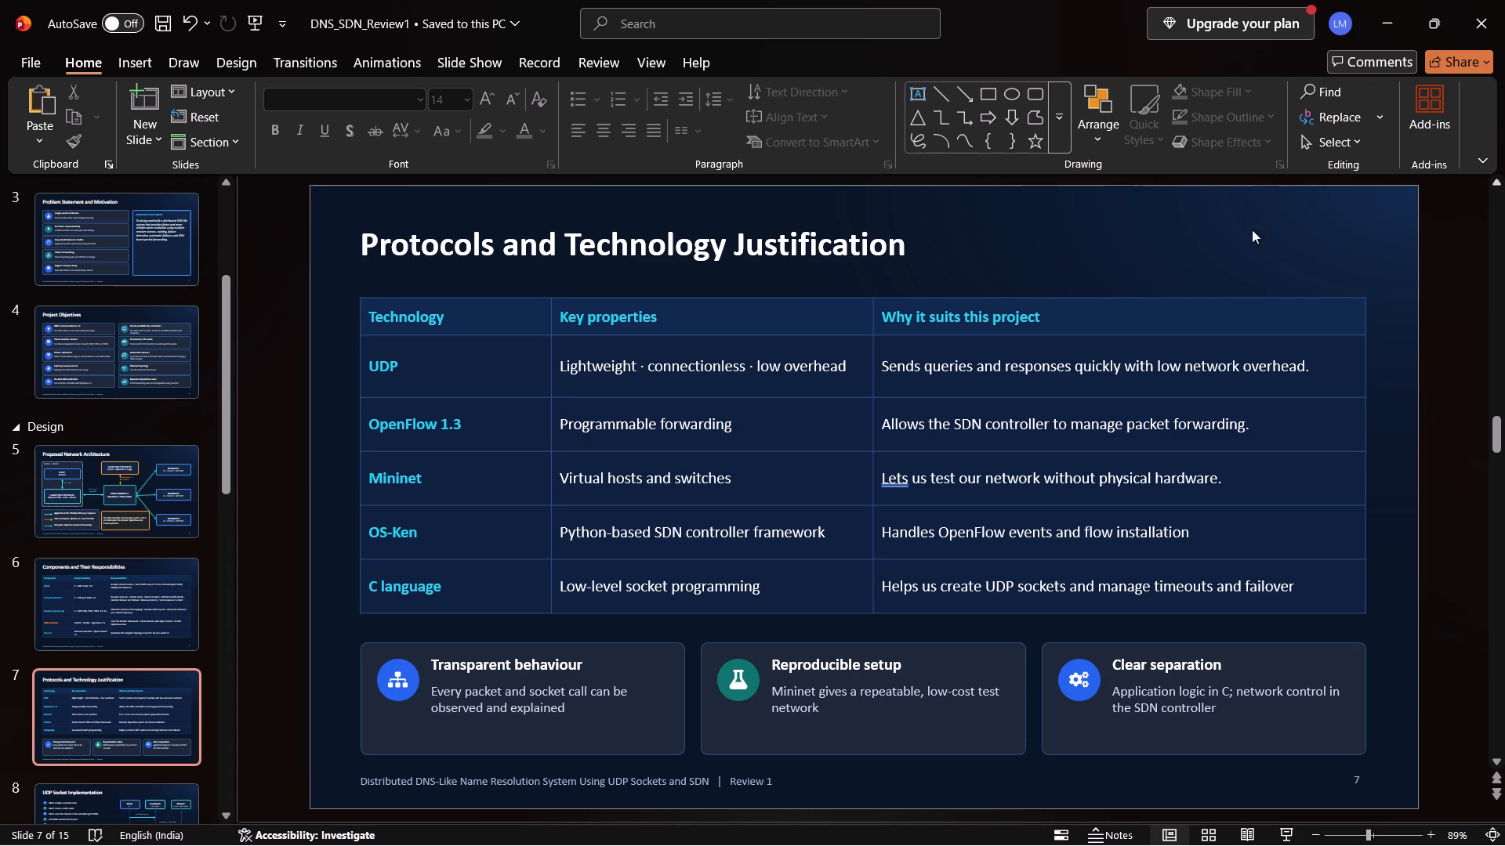
# Rename the table's "Why it suits this project" column header to "Functions".
pyautogui.click(1151, 313)
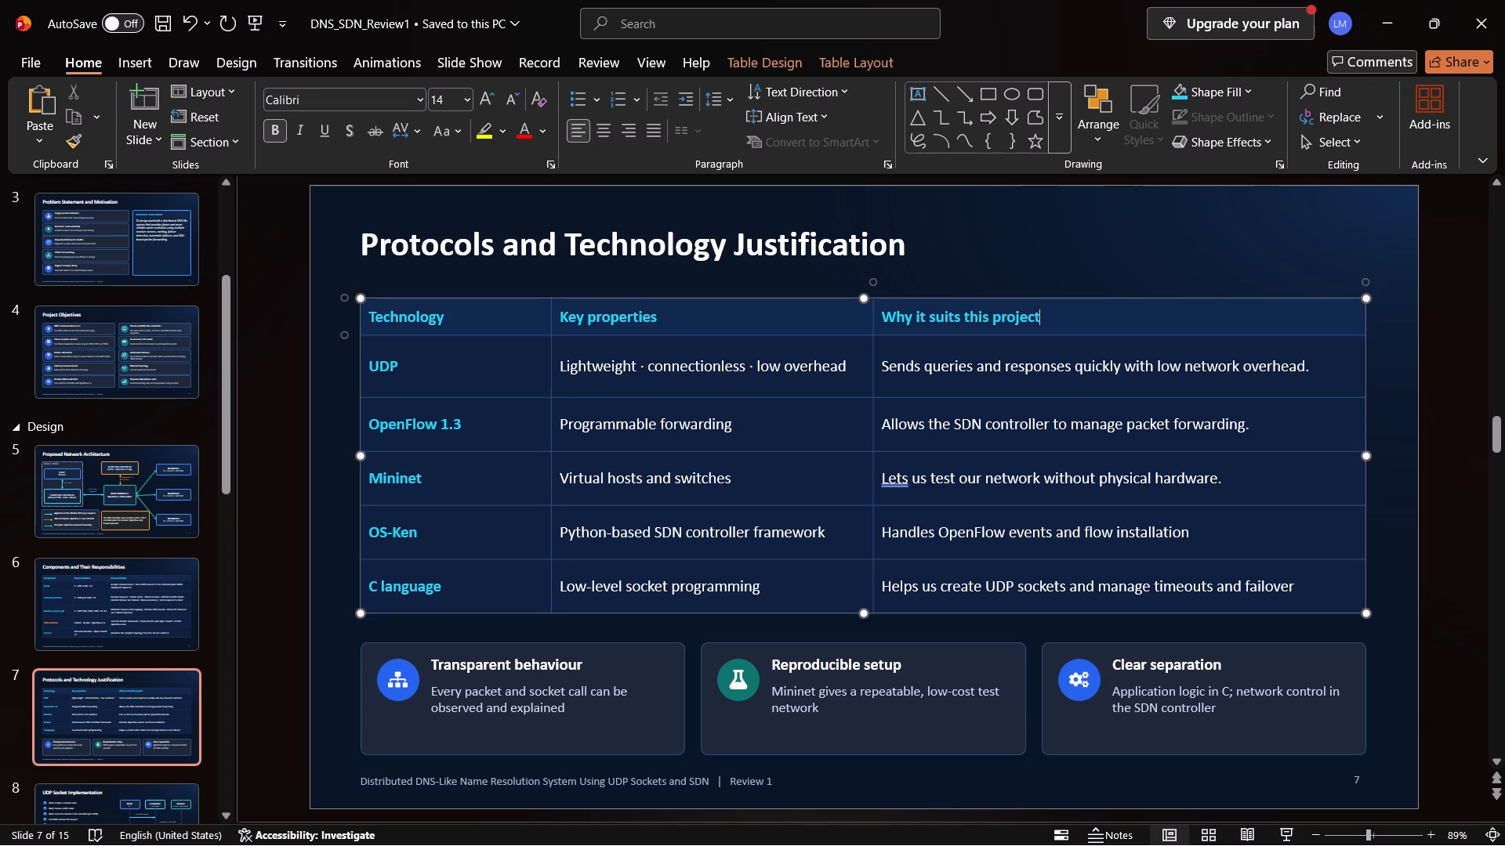
pyautogui.click(1035, 329)
pyautogui.doubleClick(1042, 316)
pyautogui.moveTo(1042, 316); pyautogui.dragTo(1025, 319)
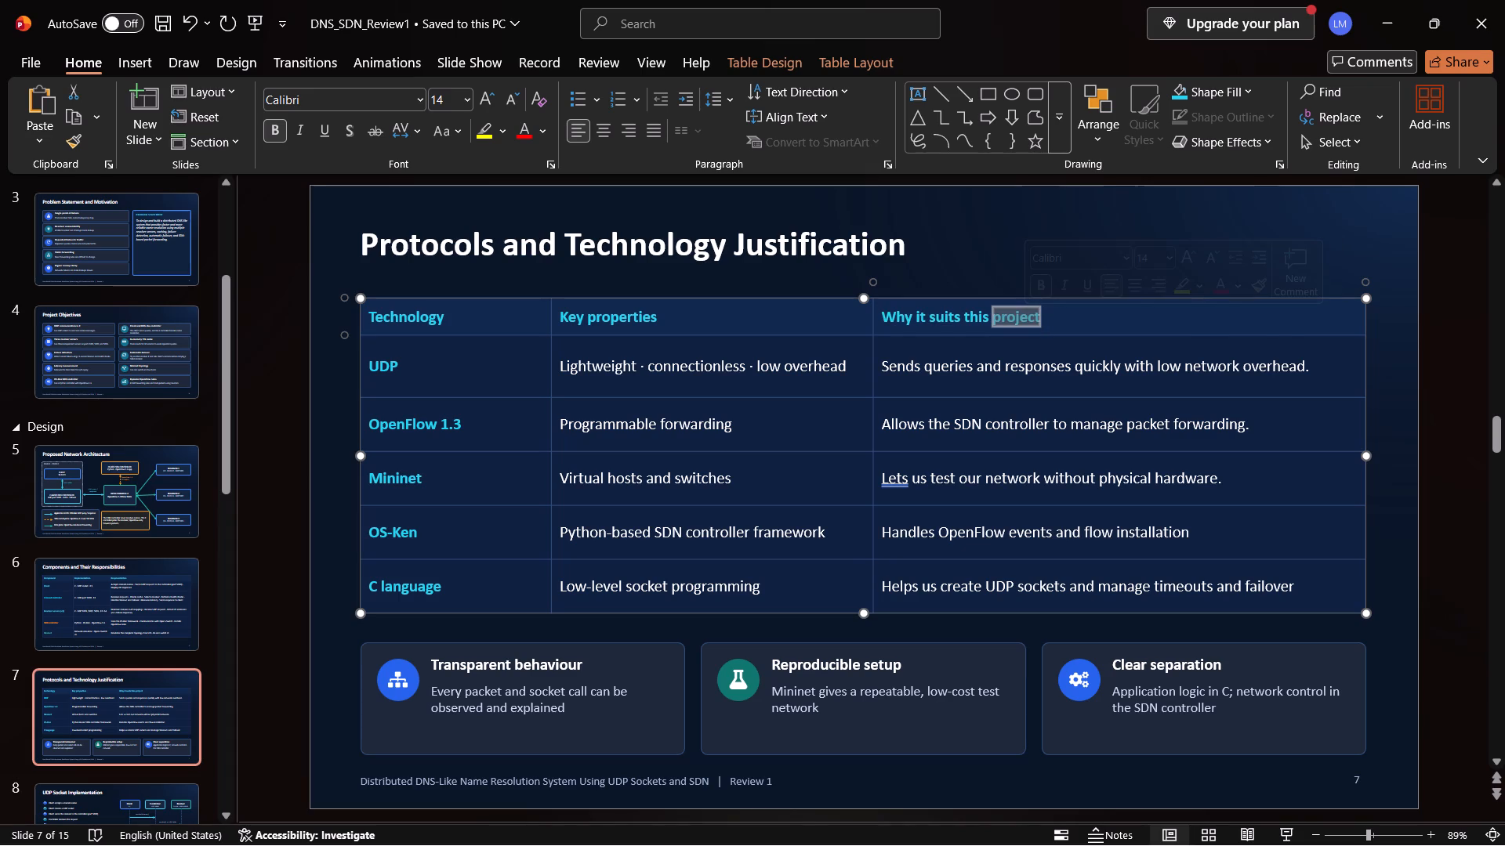
pyautogui.moveTo(882, 318); pyautogui.dragTo(869, 327)
pyautogui.moveTo(869, 327); pyautogui.dragTo(872, 327)
pyautogui.click(946, 309)
pyautogui.doubleClick(946, 309)
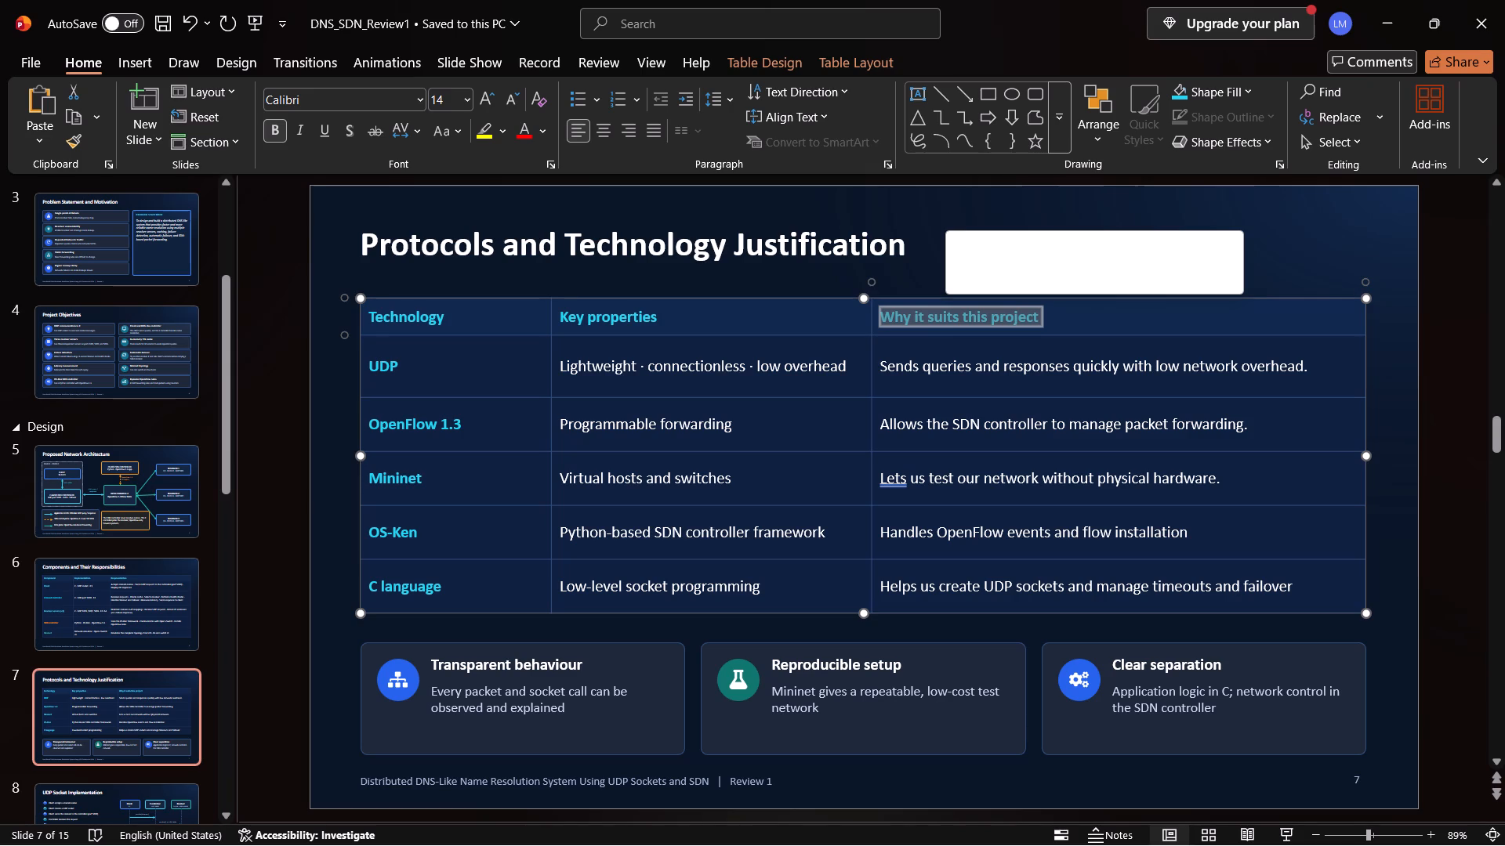
pyautogui.press('f')
pyautogui.write('unctions')
pyautogui.click(1223, 277)
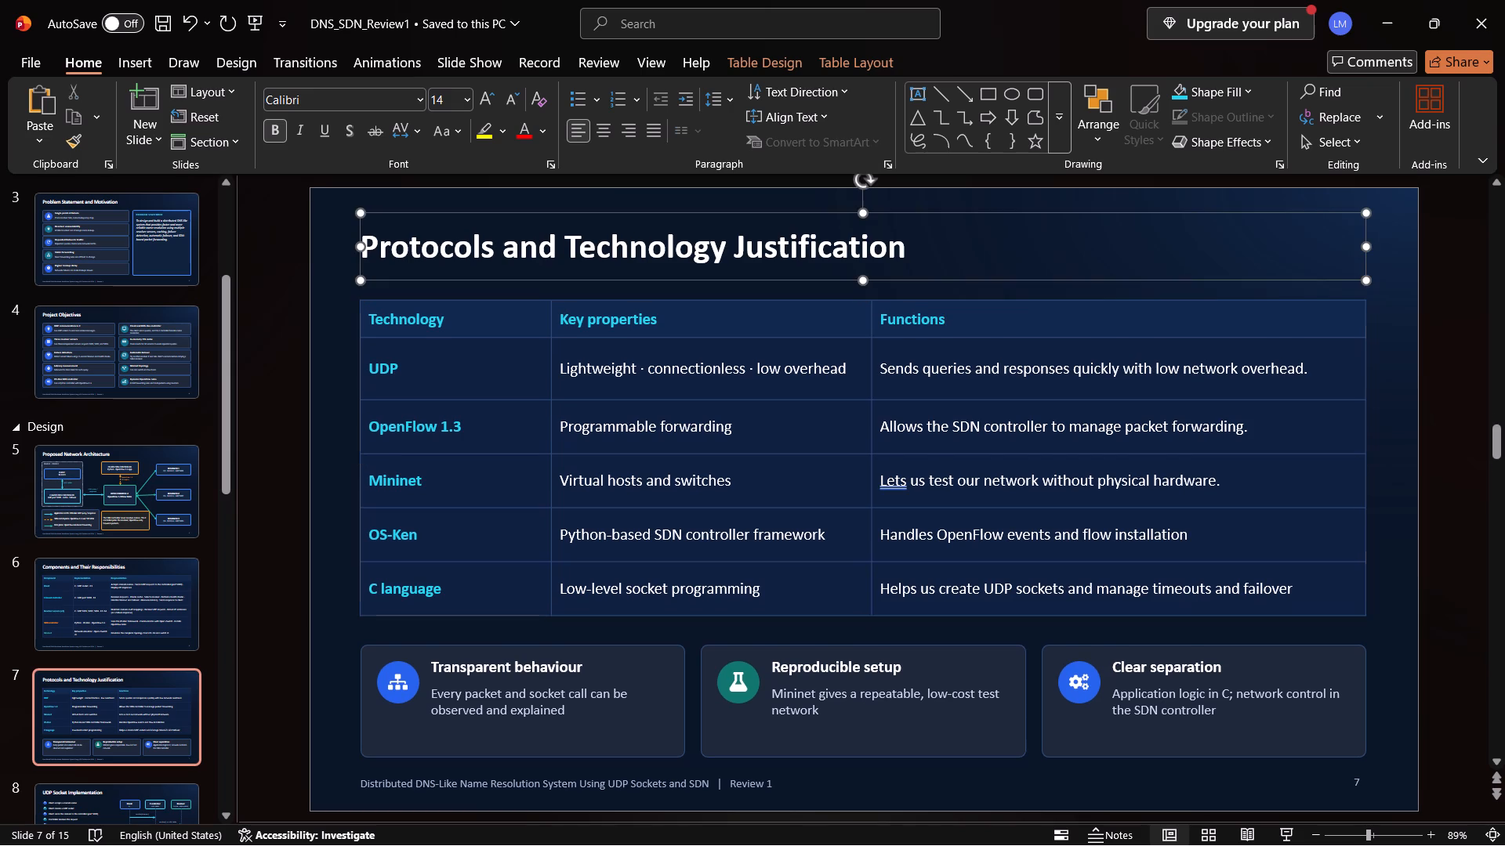
pyautogui.click(1450, 440)
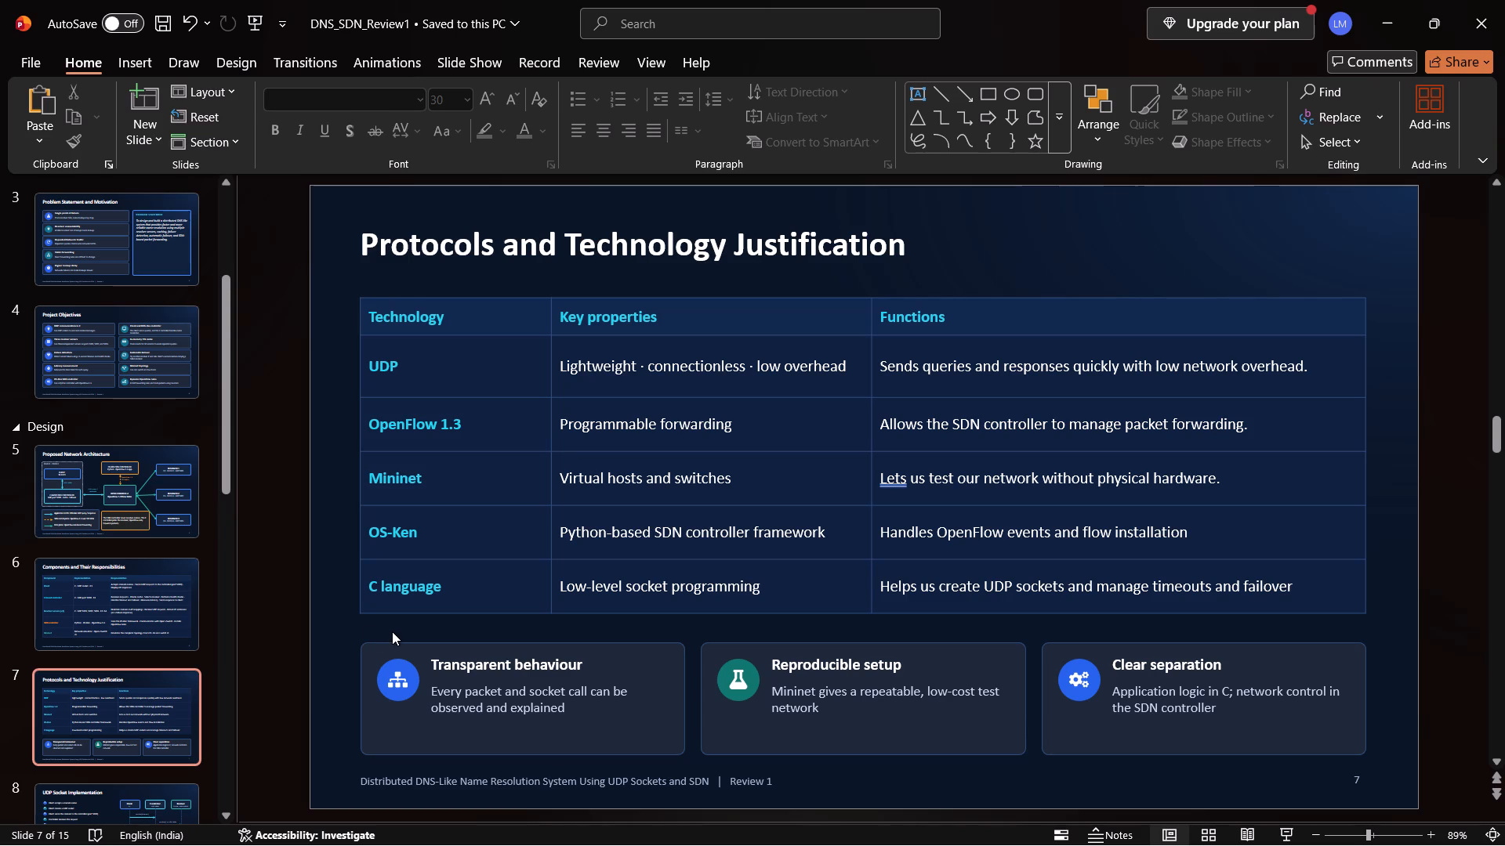
# Look over the UDP Socket Implementation slide and go back to the Components and Their Responsibilities slide.
pyautogui.scroll(-1, 276, 643)
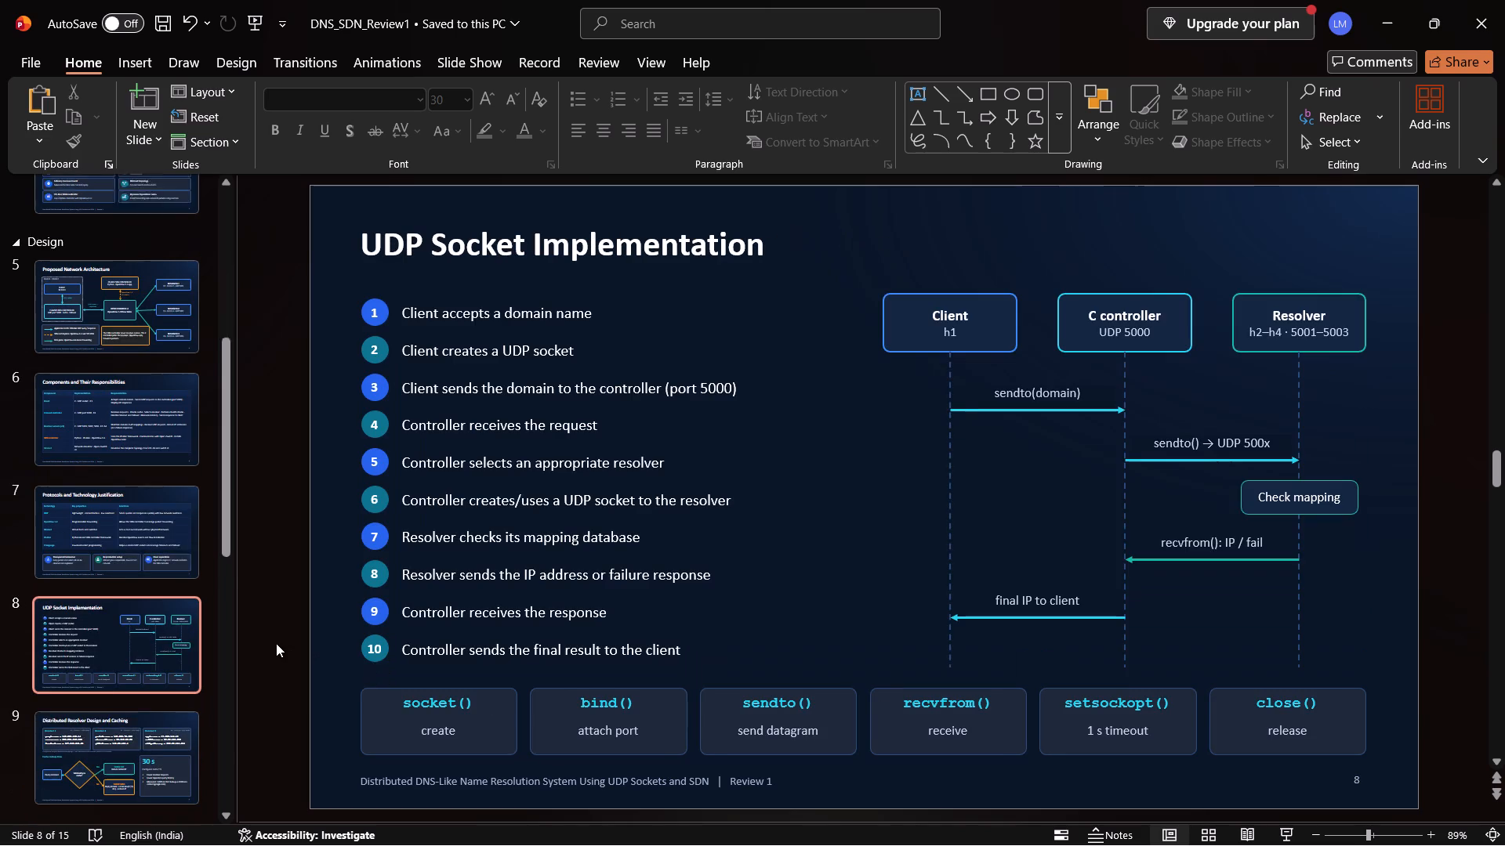
pyautogui.scroll(-1, 276, 643)
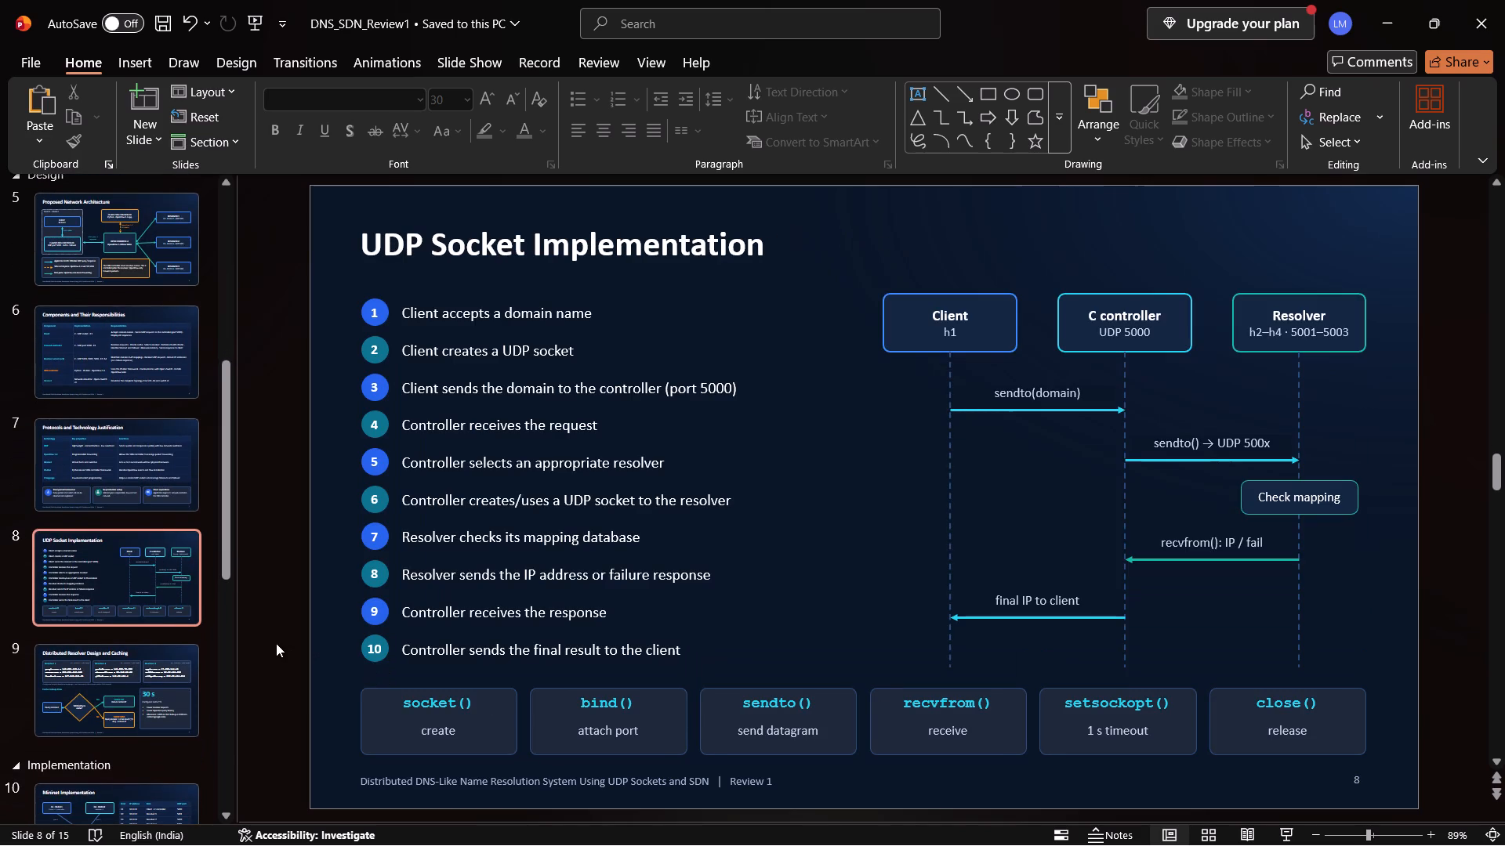
pyautogui.scroll(1, 263, 511)
pyautogui.click(149, 378)
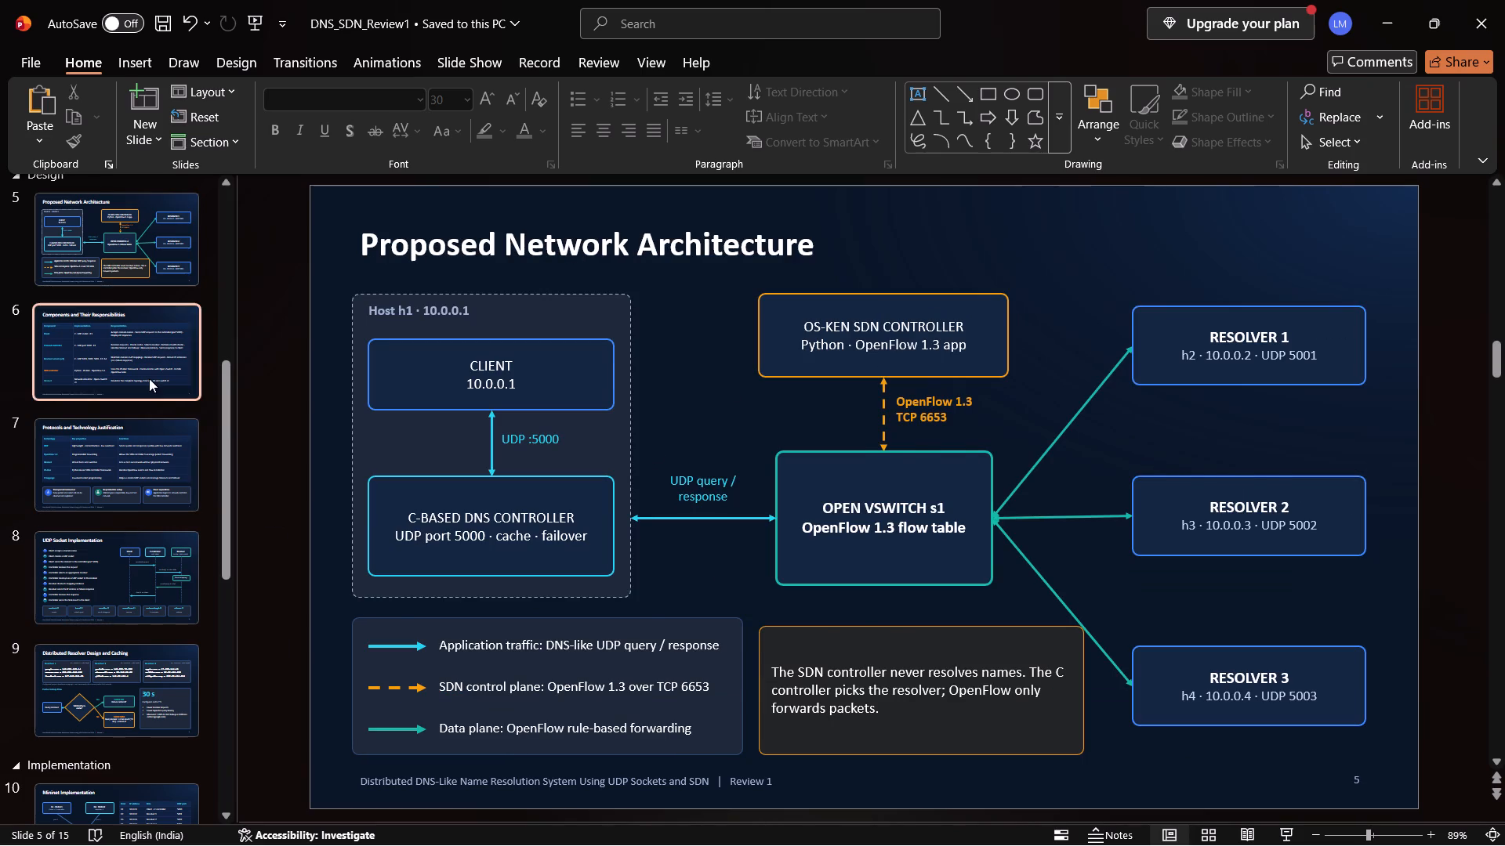
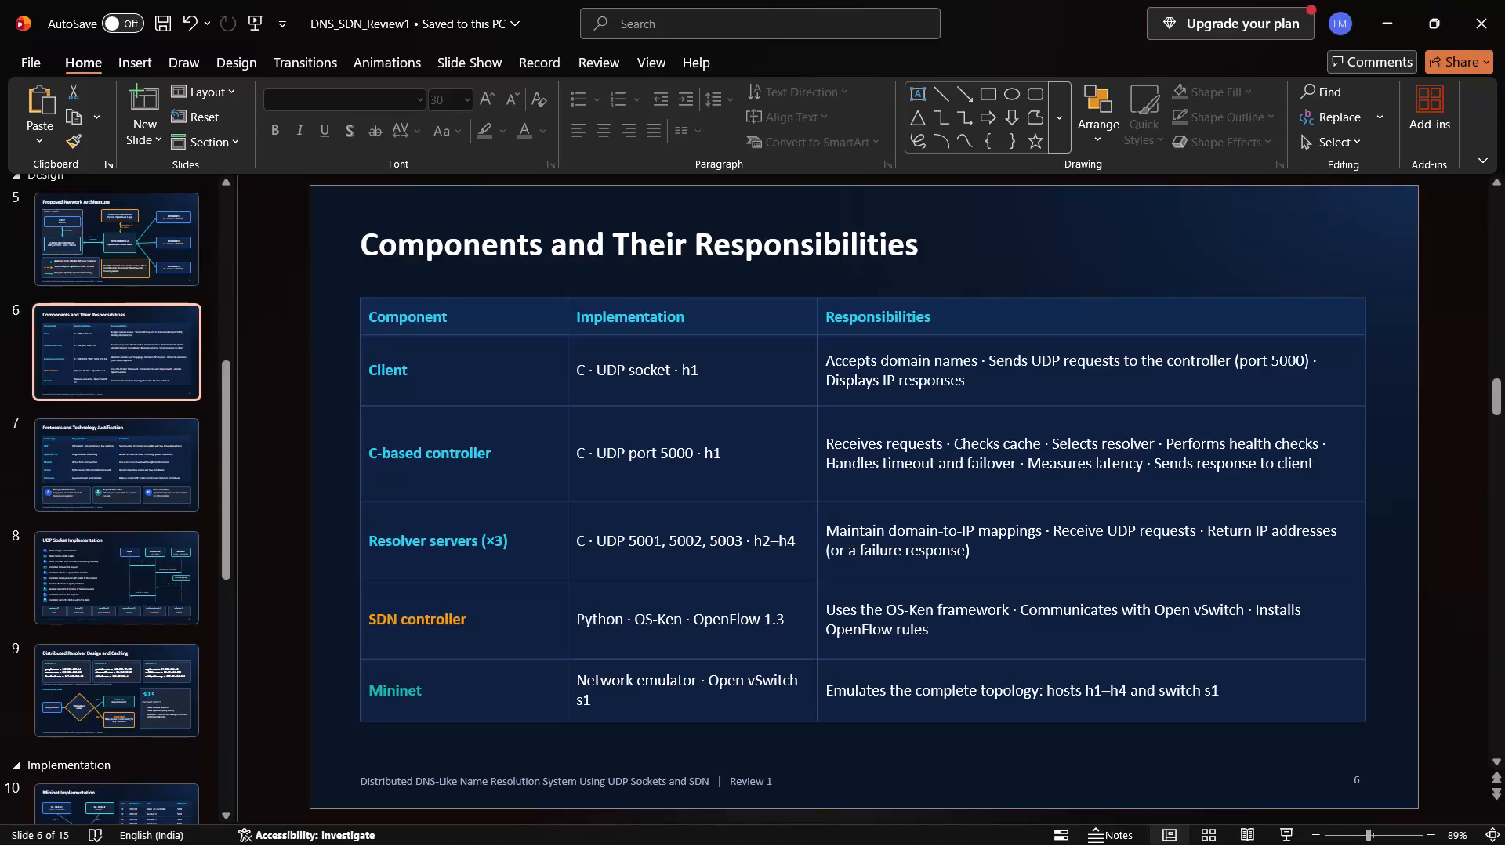
# Replace the Client row's responsibilities text with "Takes domain names, sends queries to the controller on port 5000, and displays IP addresses.".
pyautogui.moveTo(825, 358); pyautogui.dragTo(843, 368)
pyautogui.moveTo(843, 368); pyautogui.dragTo(825, 360)
pyautogui.doubleClick(825, 360)
pyautogui.click(825, 360)
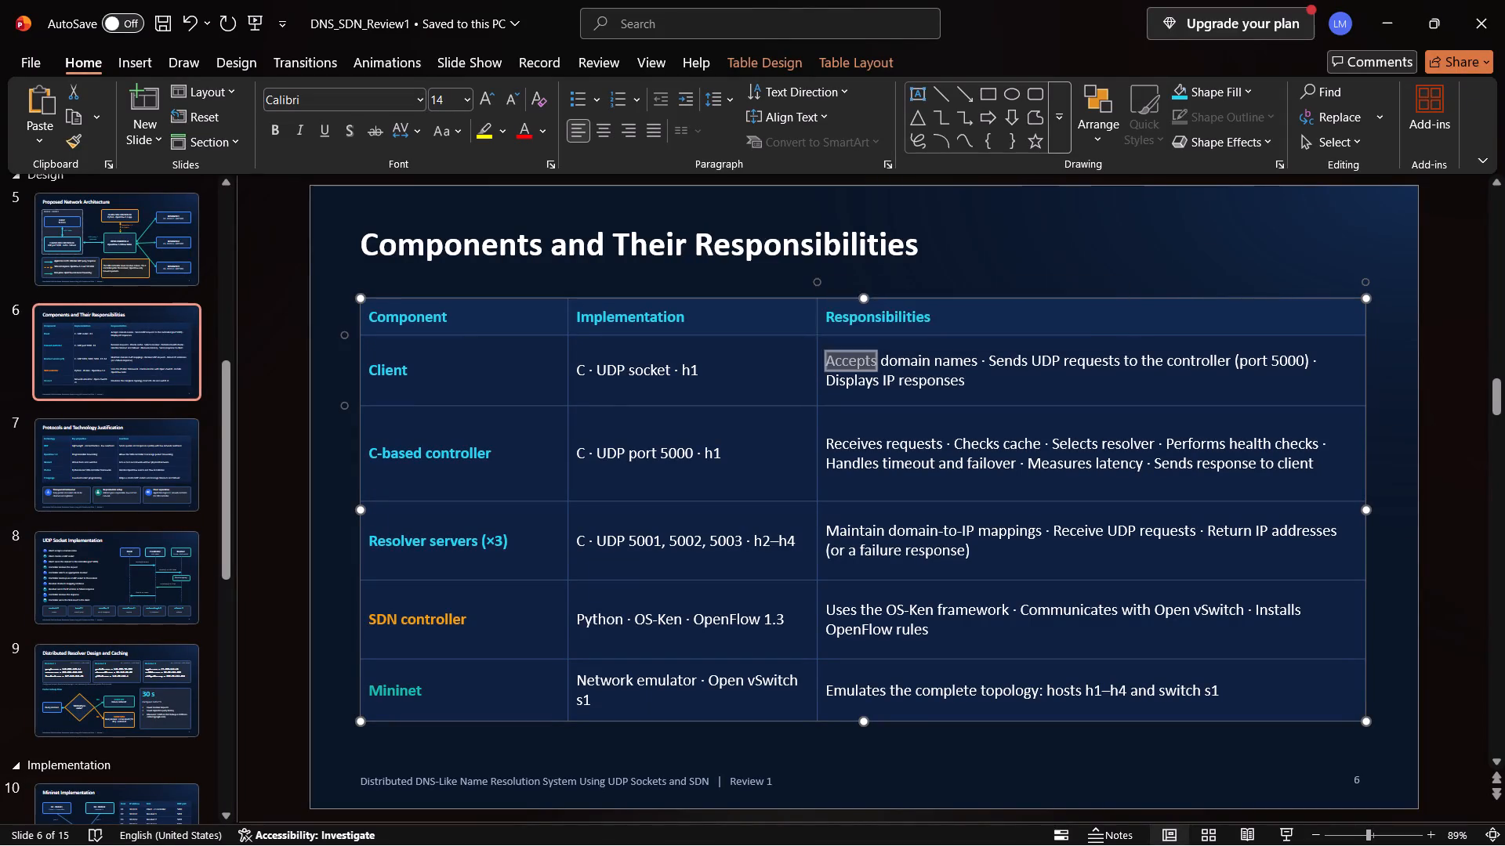
pyautogui.tripleClick(825, 360)
pyautogui.doubleClick(825, 360)
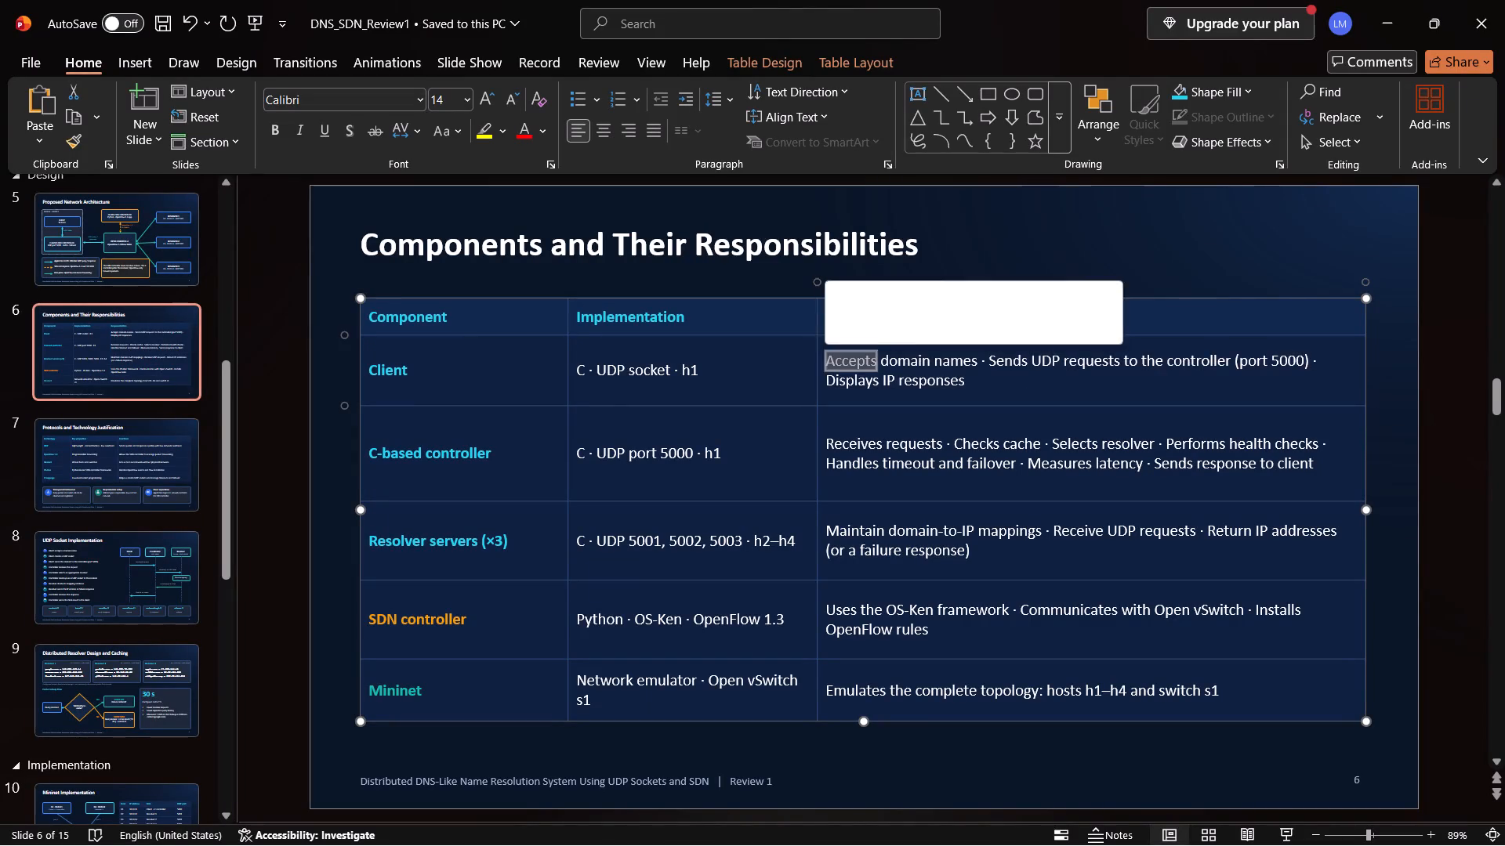
pyautogui.click(825, 360)
pyautogui.hotkey('ctrl', 'v')
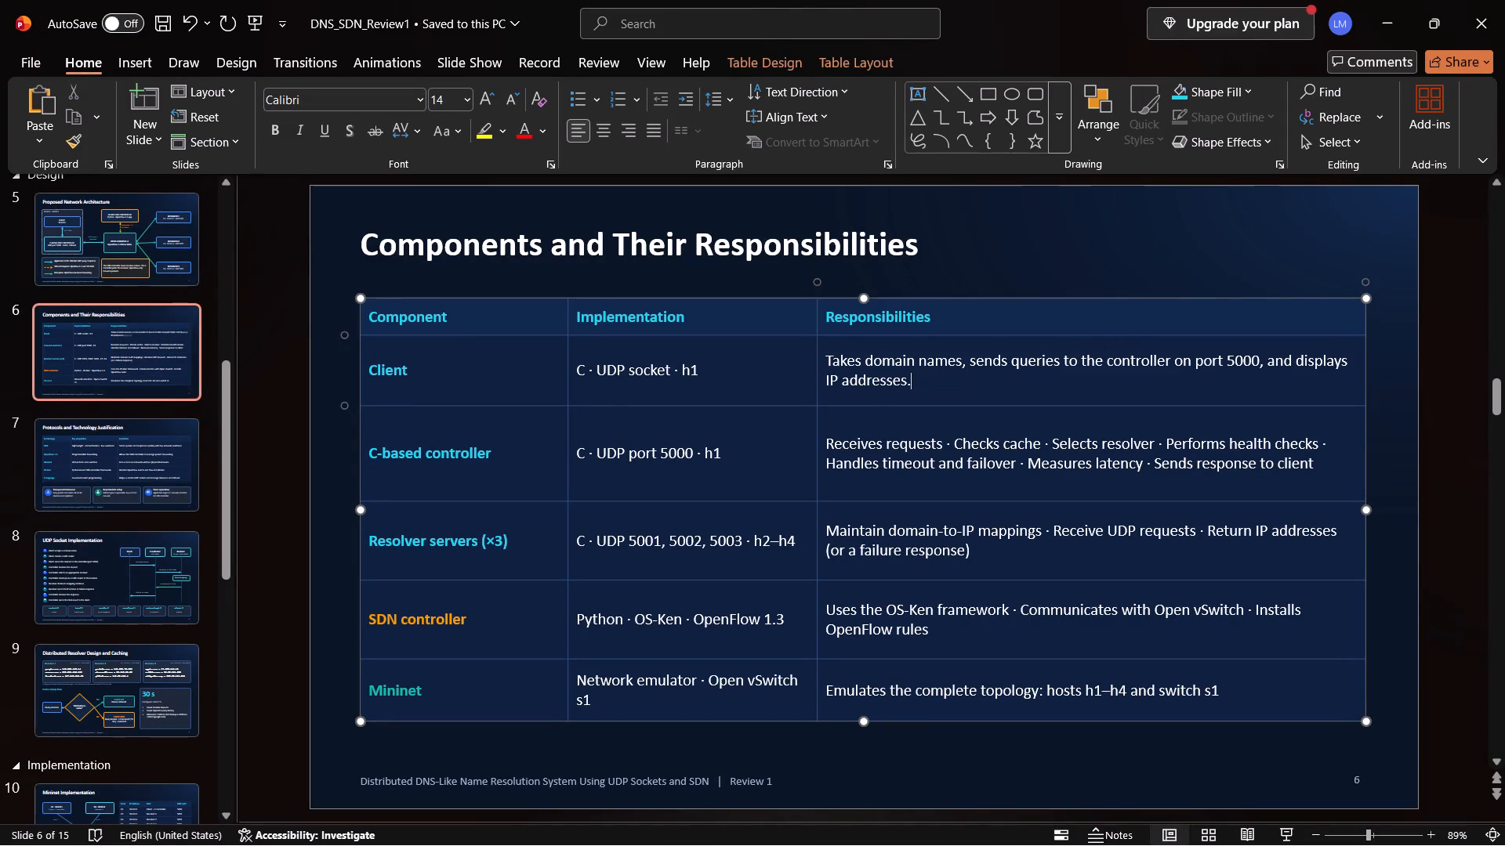
# Select the responsibilities text in the C-based controller row for replacement.
pyautogui.doubleClick(874, 453)
pyautogui.doubleClick(874, 453)
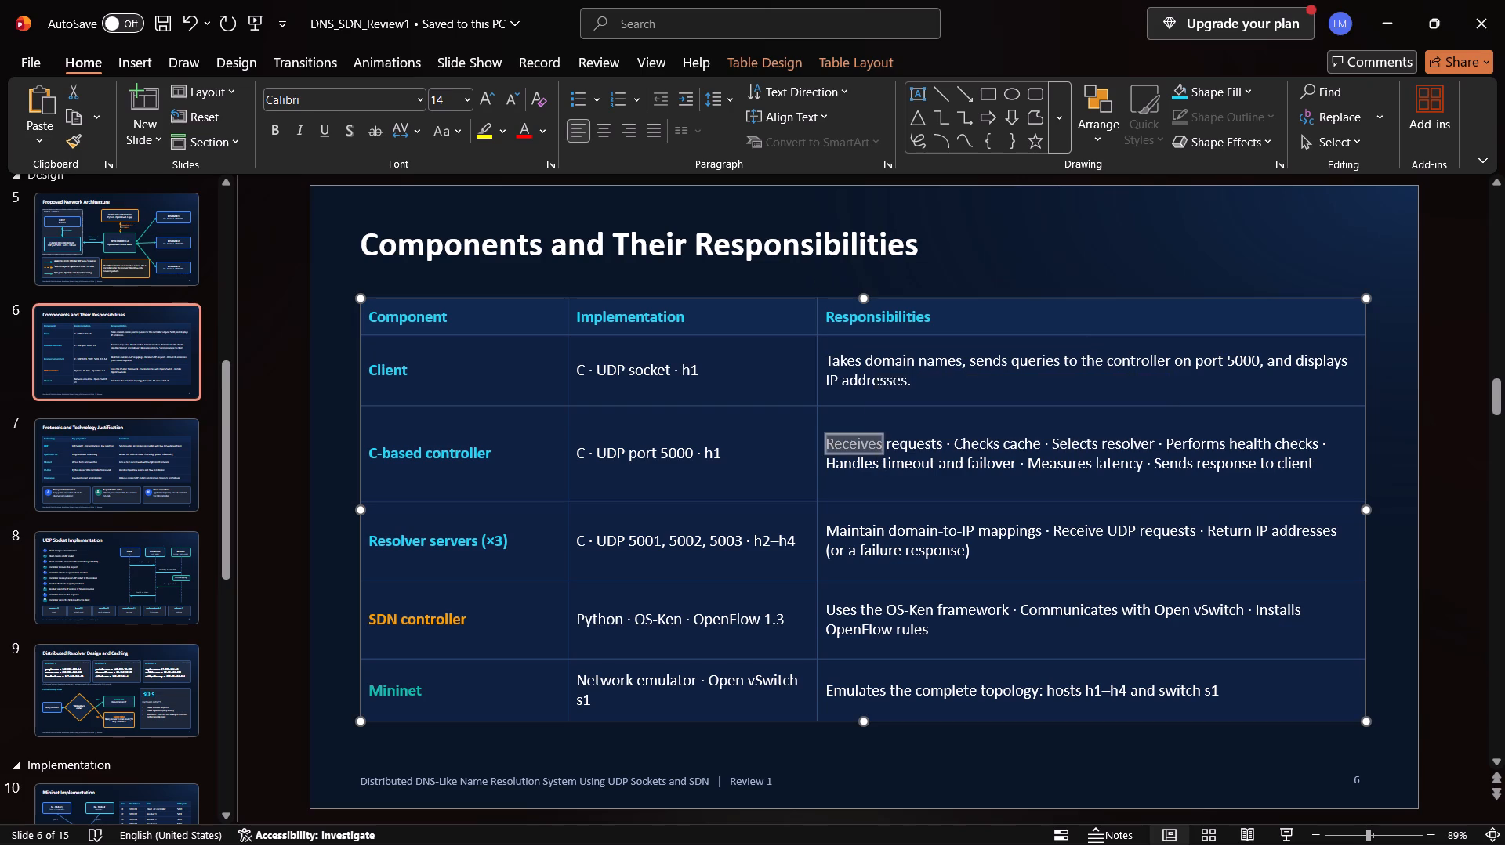
pyautogui.doubleClick(874, 453)
pyautogui.doubleClick(874, 453)
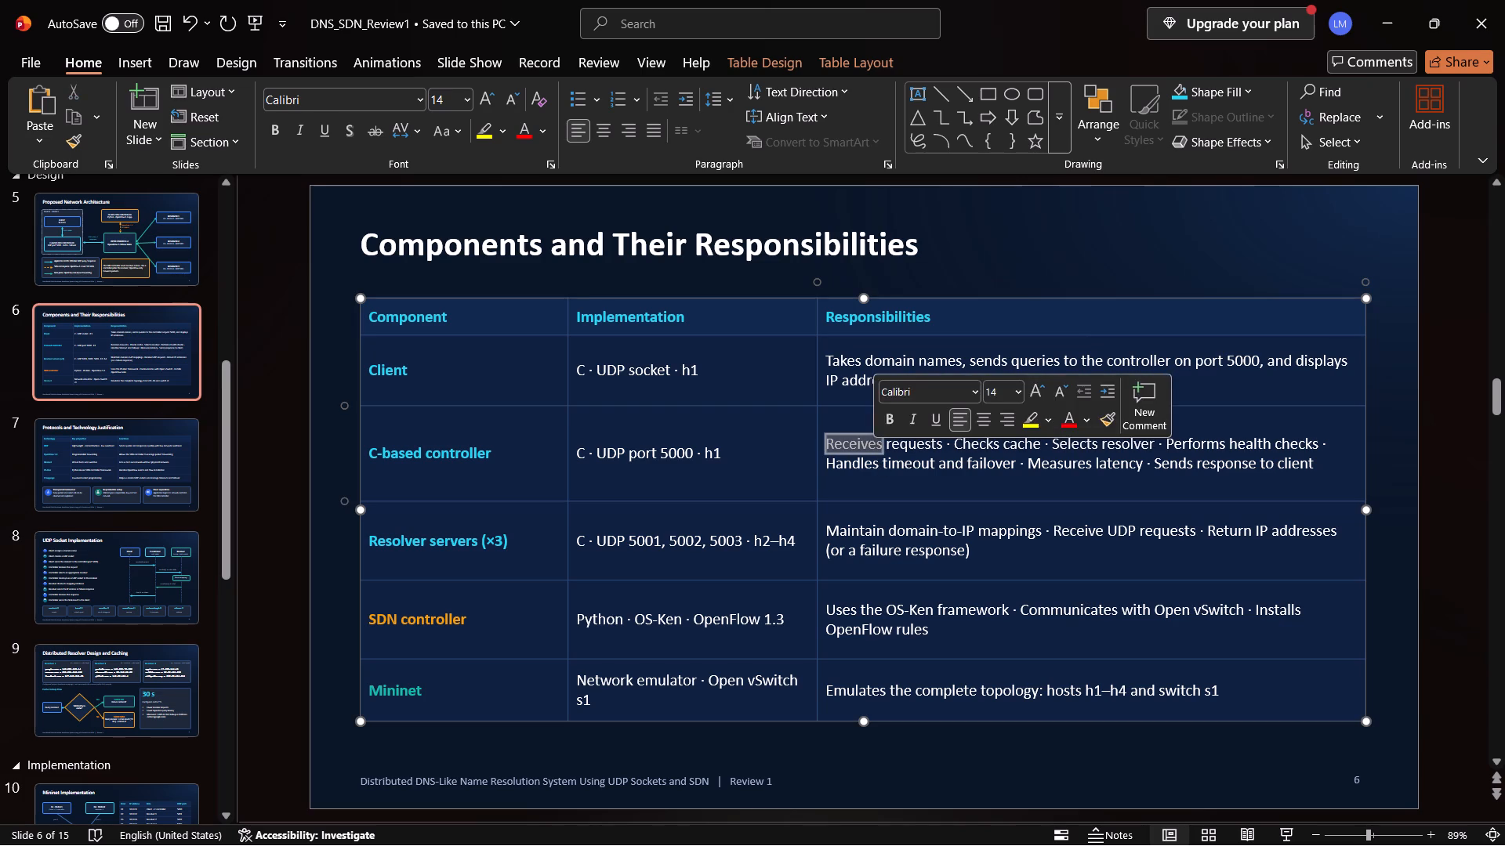
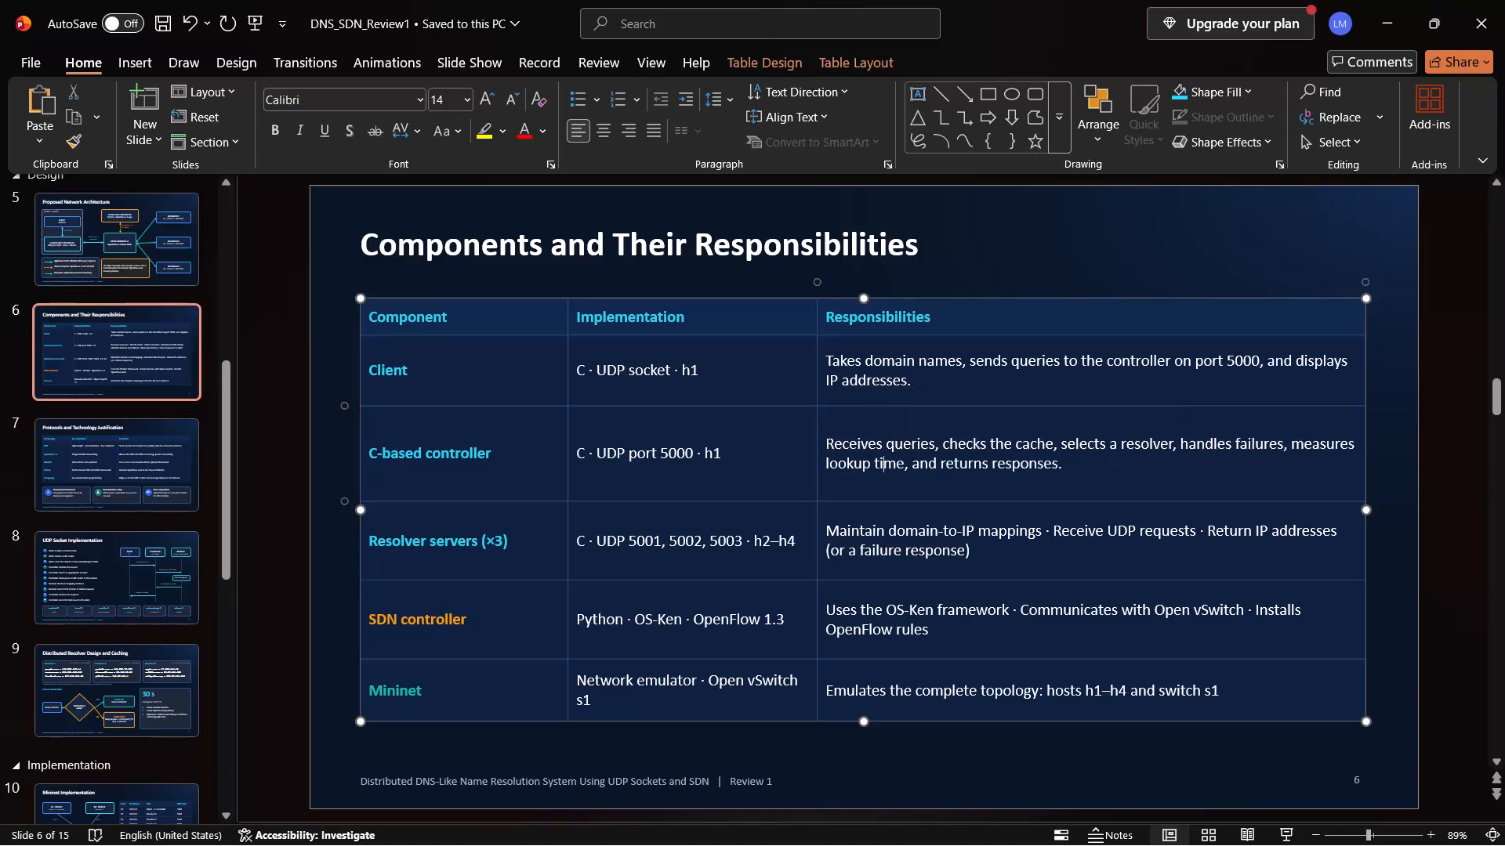
# Open the responsibilities text in the Resolver servers (×3) row for editing.
pyautogui.click(954, 540)
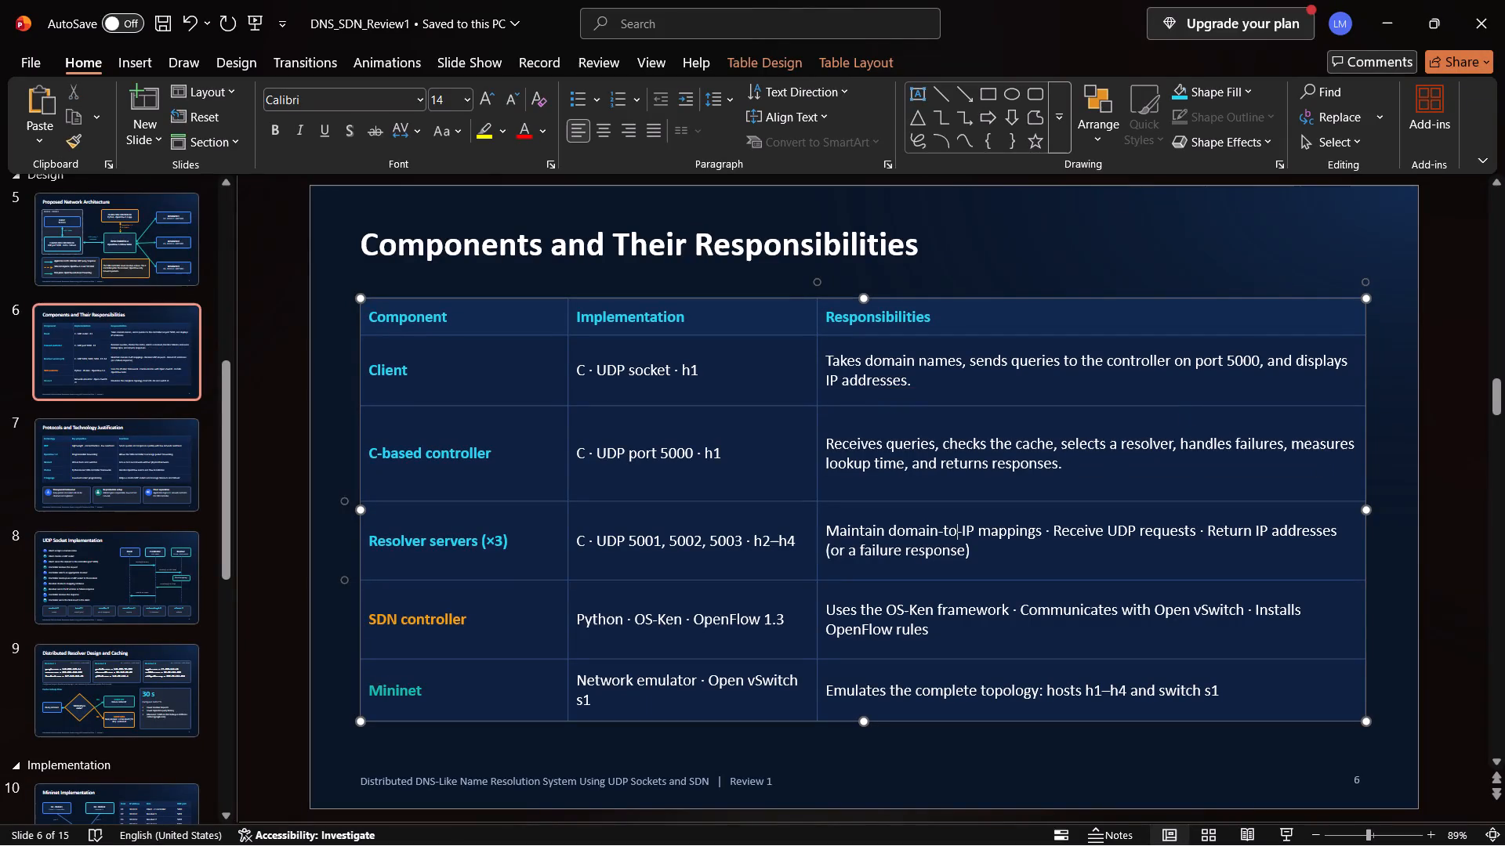
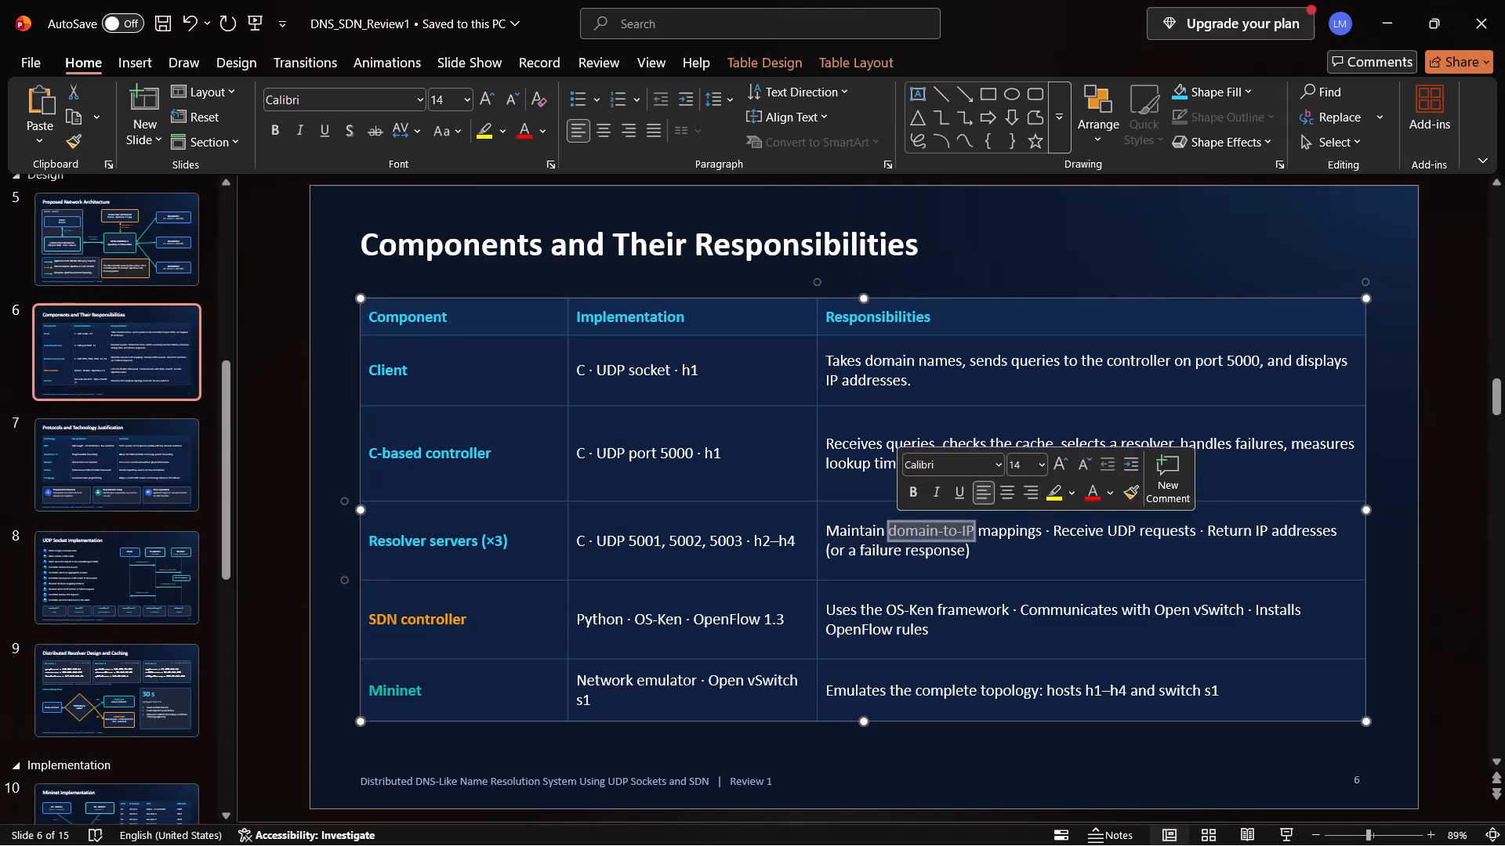
# Replace the Resolver servers (×3) responsibilities with "Store domain-to-IP mappings, receive queries, and return IP addresses or failure responses.".
pyautogui.click(898, 526)
pyautogui.hotkey('ctrl', 'v')
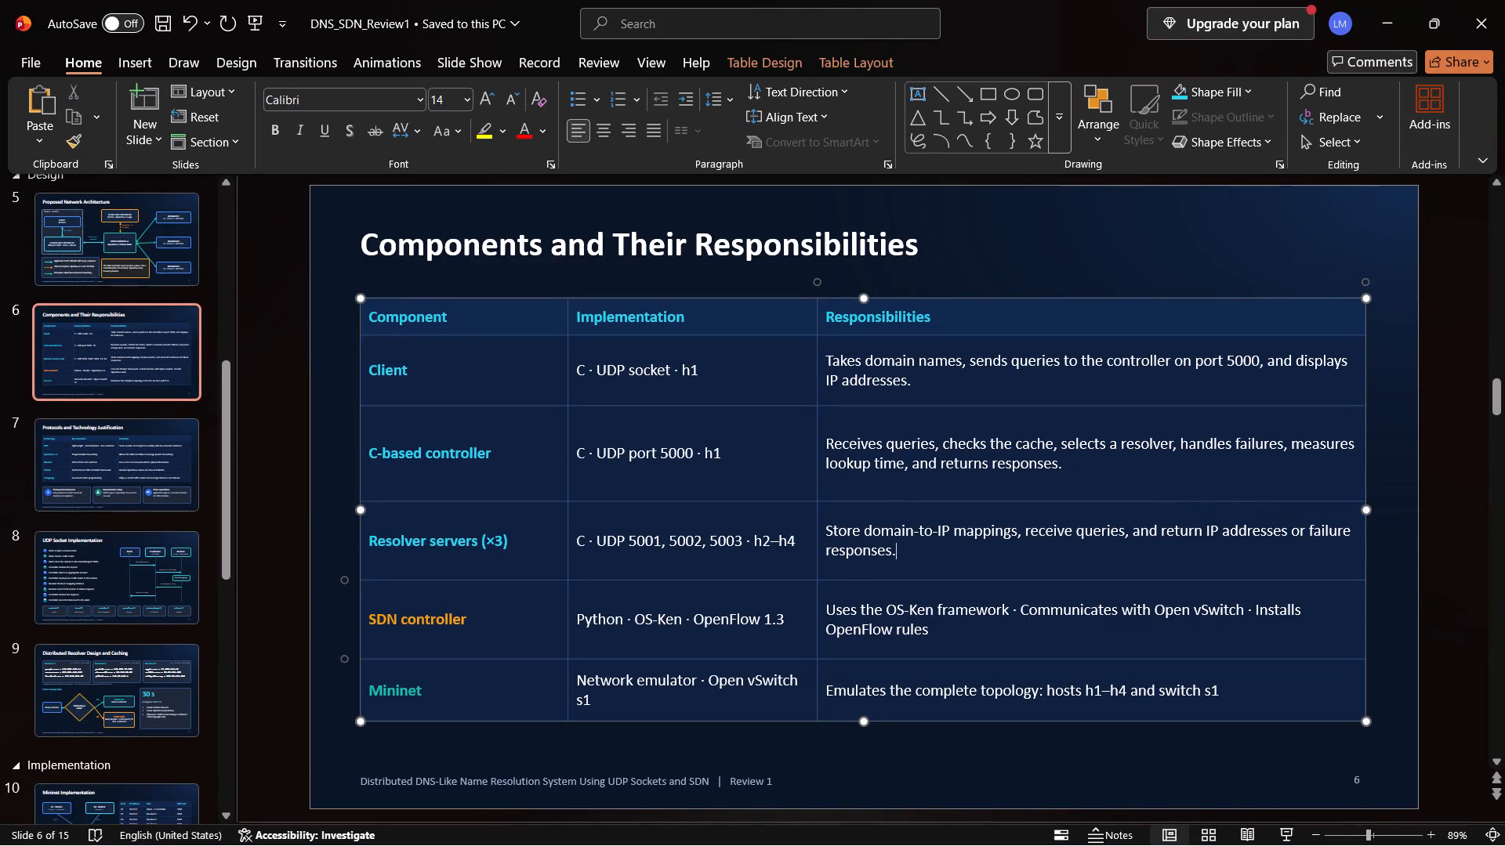
# Select the entire responsibilities text in the SDN controller row for replacement.
pyautogui.doubleClick(909, 632)
pyautogui.click(909, 632)
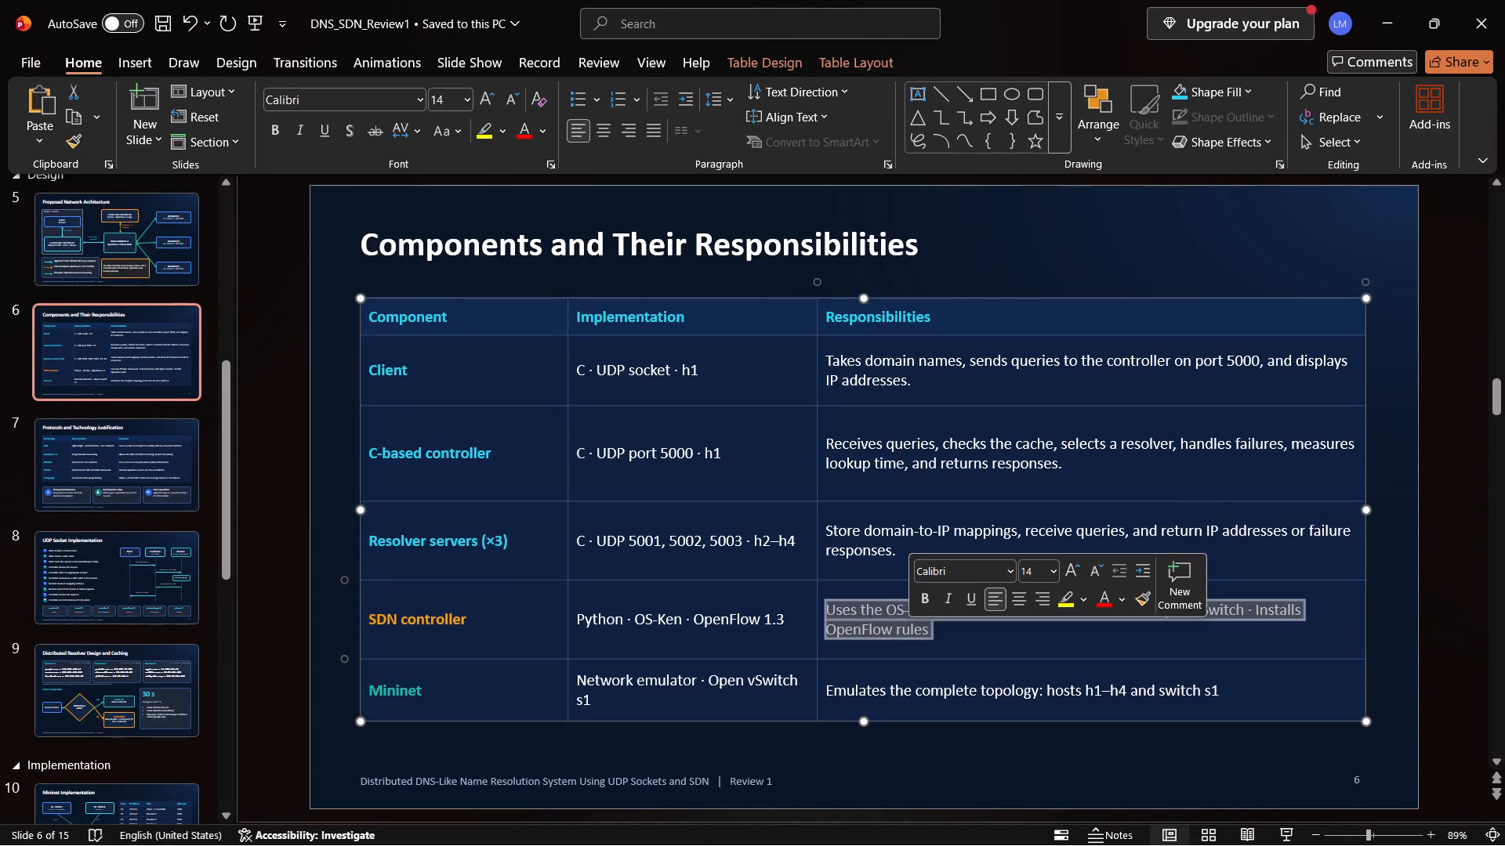
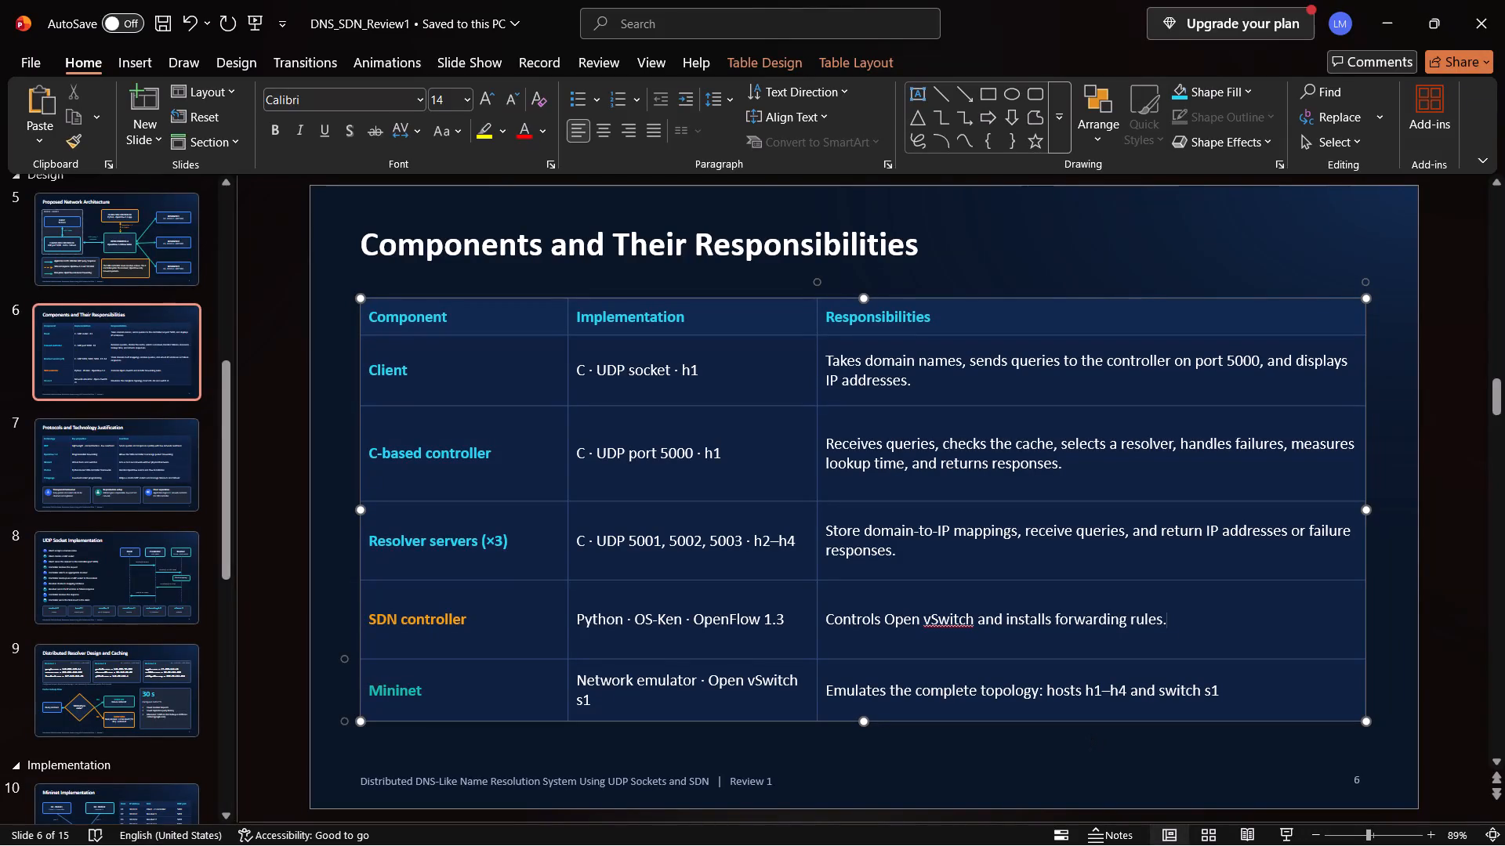
# Select the entire responsibilities text in the Mininet row for replacement.
pyautogui.tripleClick(964, 682)
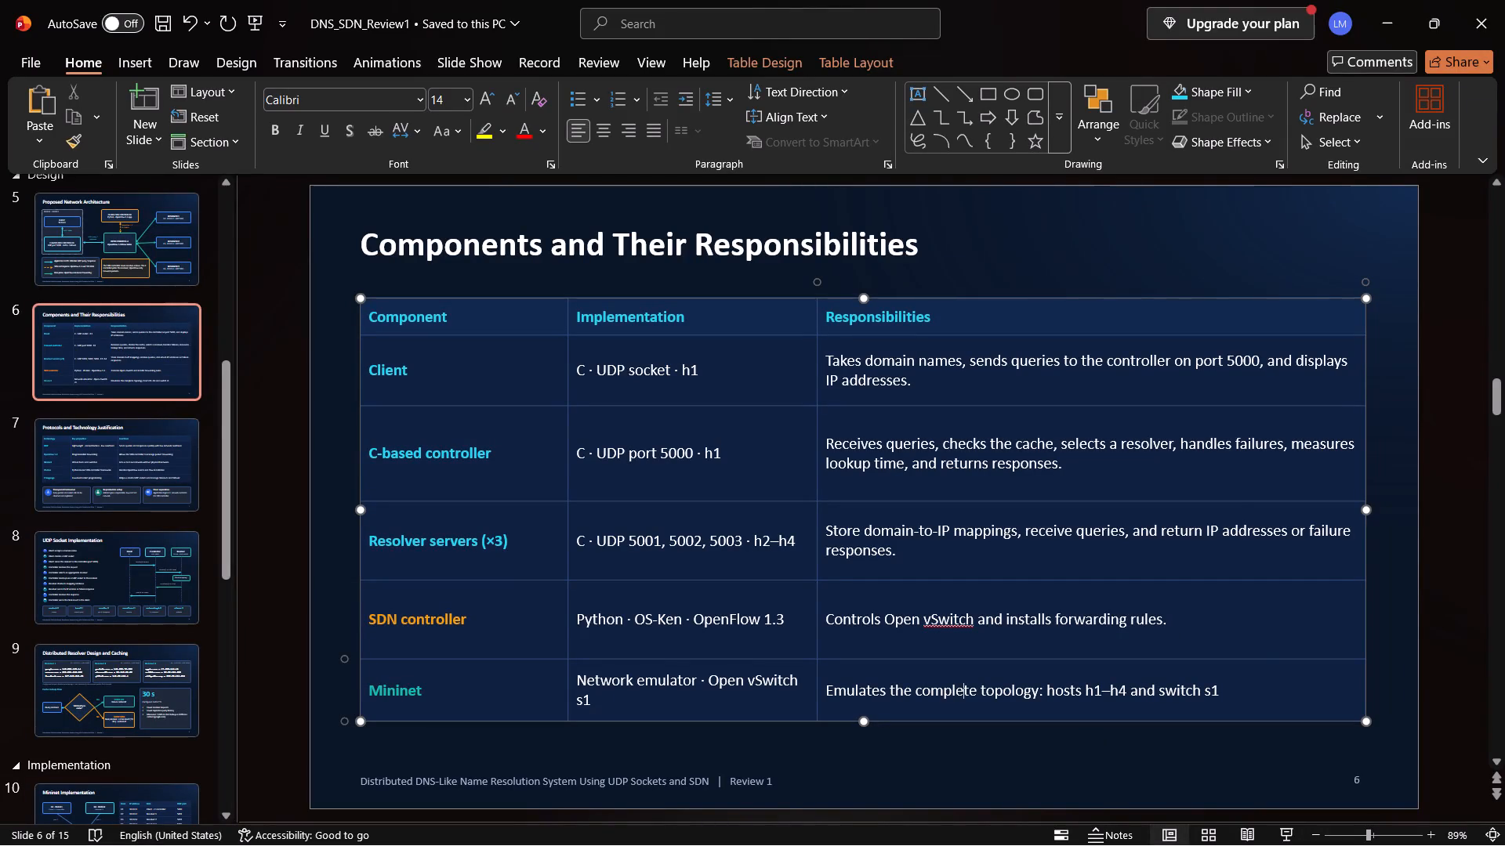
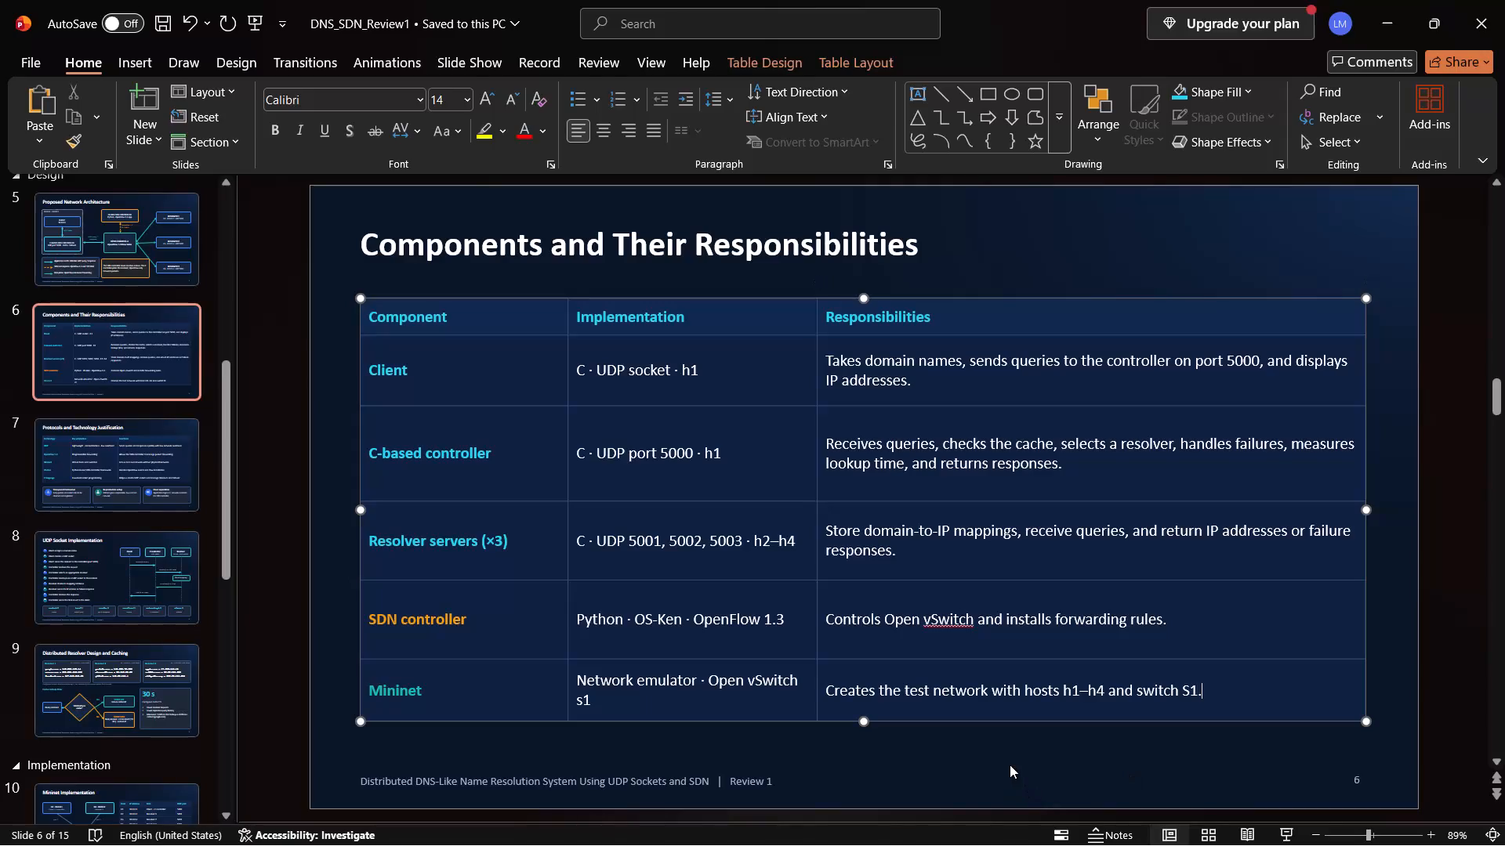
# In the SDN controller row's Implementation cell, replace the dot separator between OS-Ken and OpenFlow 1.3 with an unspaced comma.
pyautogui.click(1010, 765)
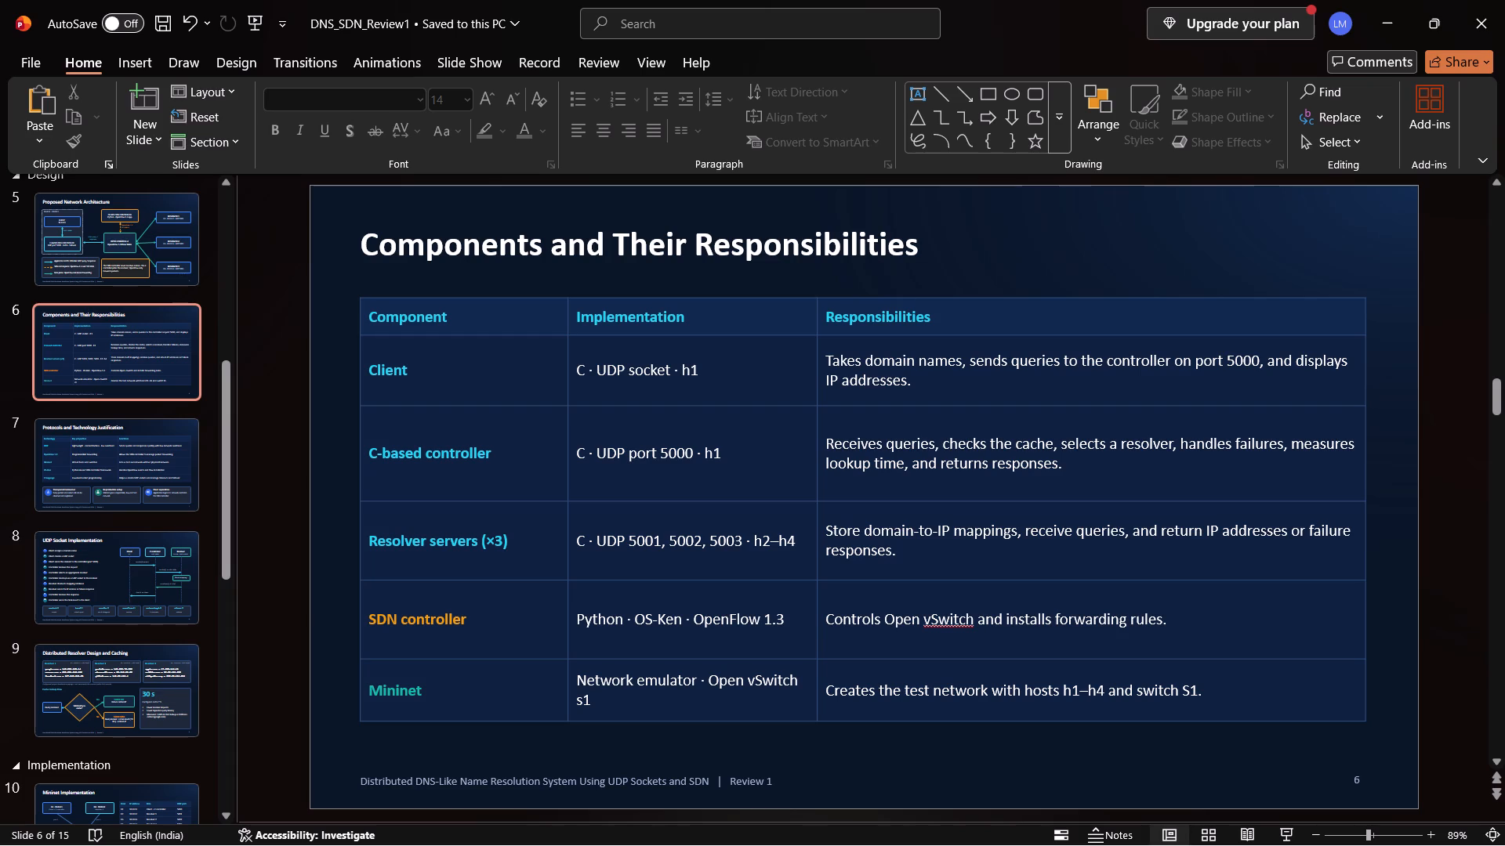
pyautogui.click(691, 619)
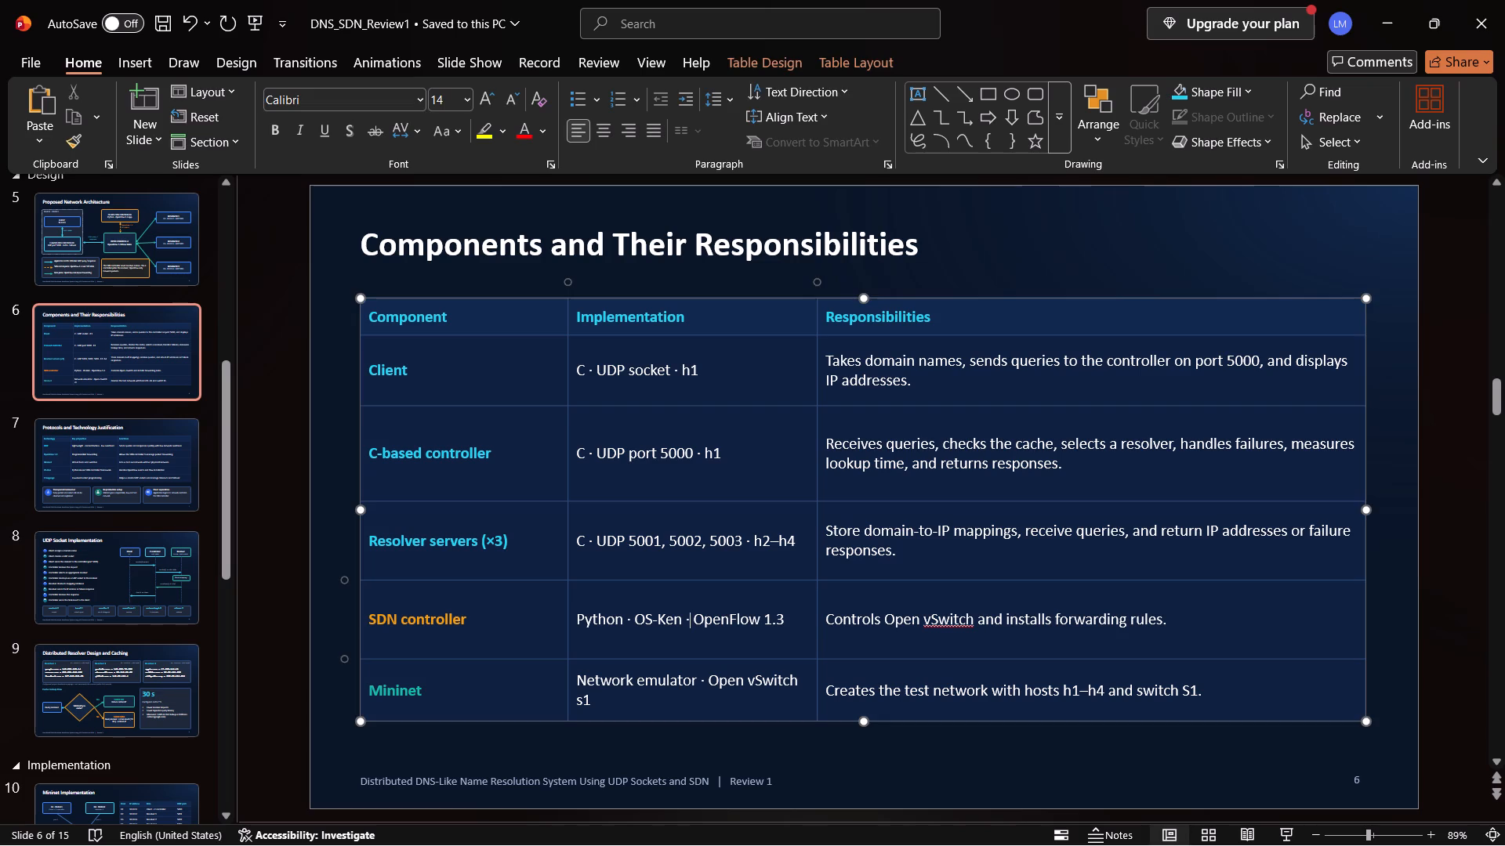
pyautogui.press('BackSpace')
pyautogui.press('BackSpace')
pyautogui.press(',')
pyautogui.press('Right')
pyautogui.press('BackSpace')
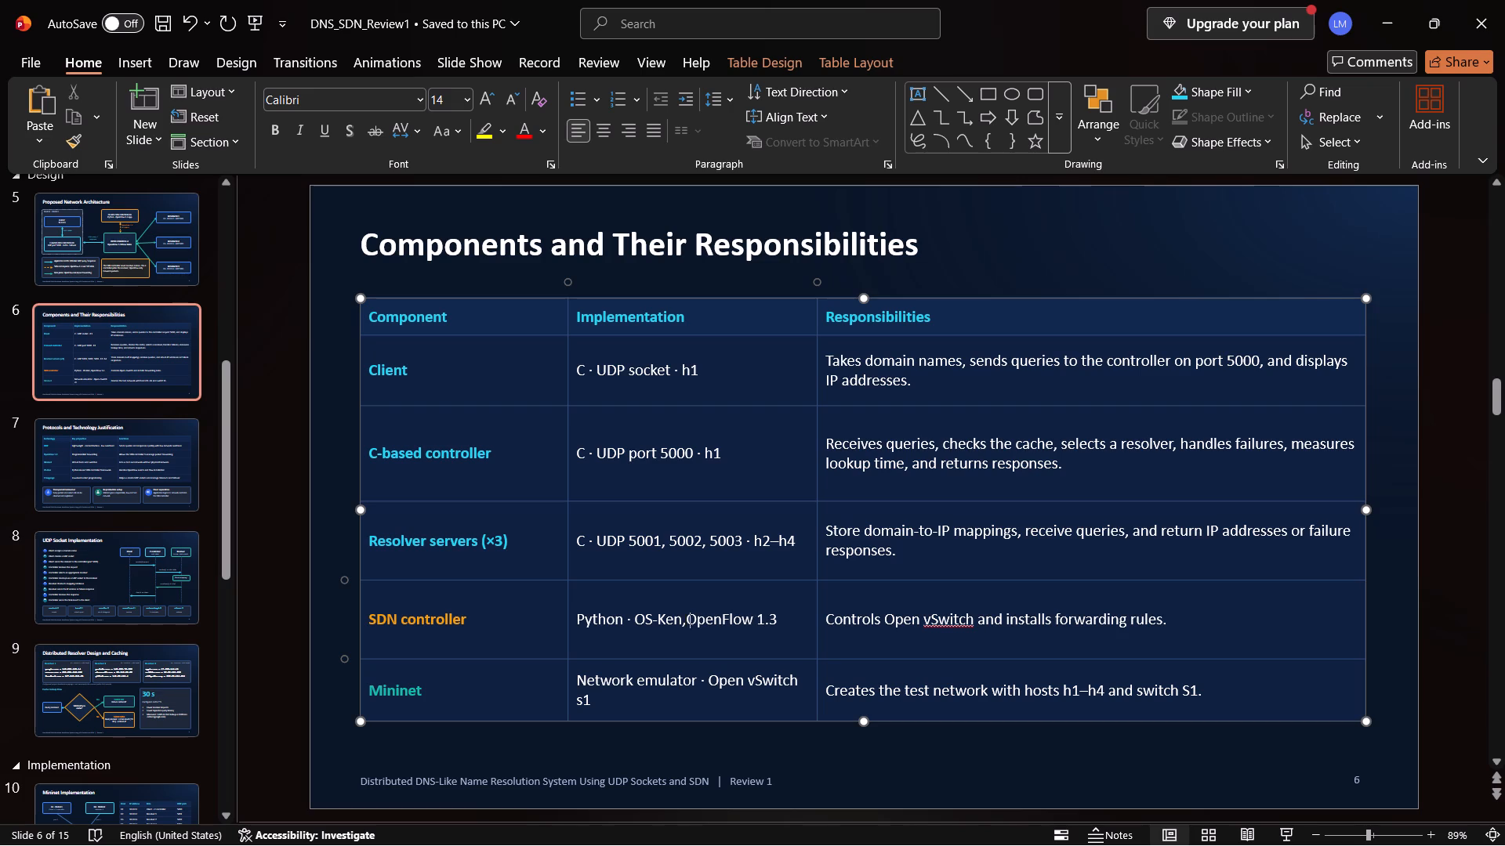
# In the Mininet row's Implementation cell, replace the dot separator between Network emulator and Open vSwitch s1 with an unspaced comma.
pyautogui.press('Down')
pyautogui.press('Right')
pyautogui.press('Right')
pyautogui.press('Right')
pyautogui.press('Right')
pyautogui.press('Right')
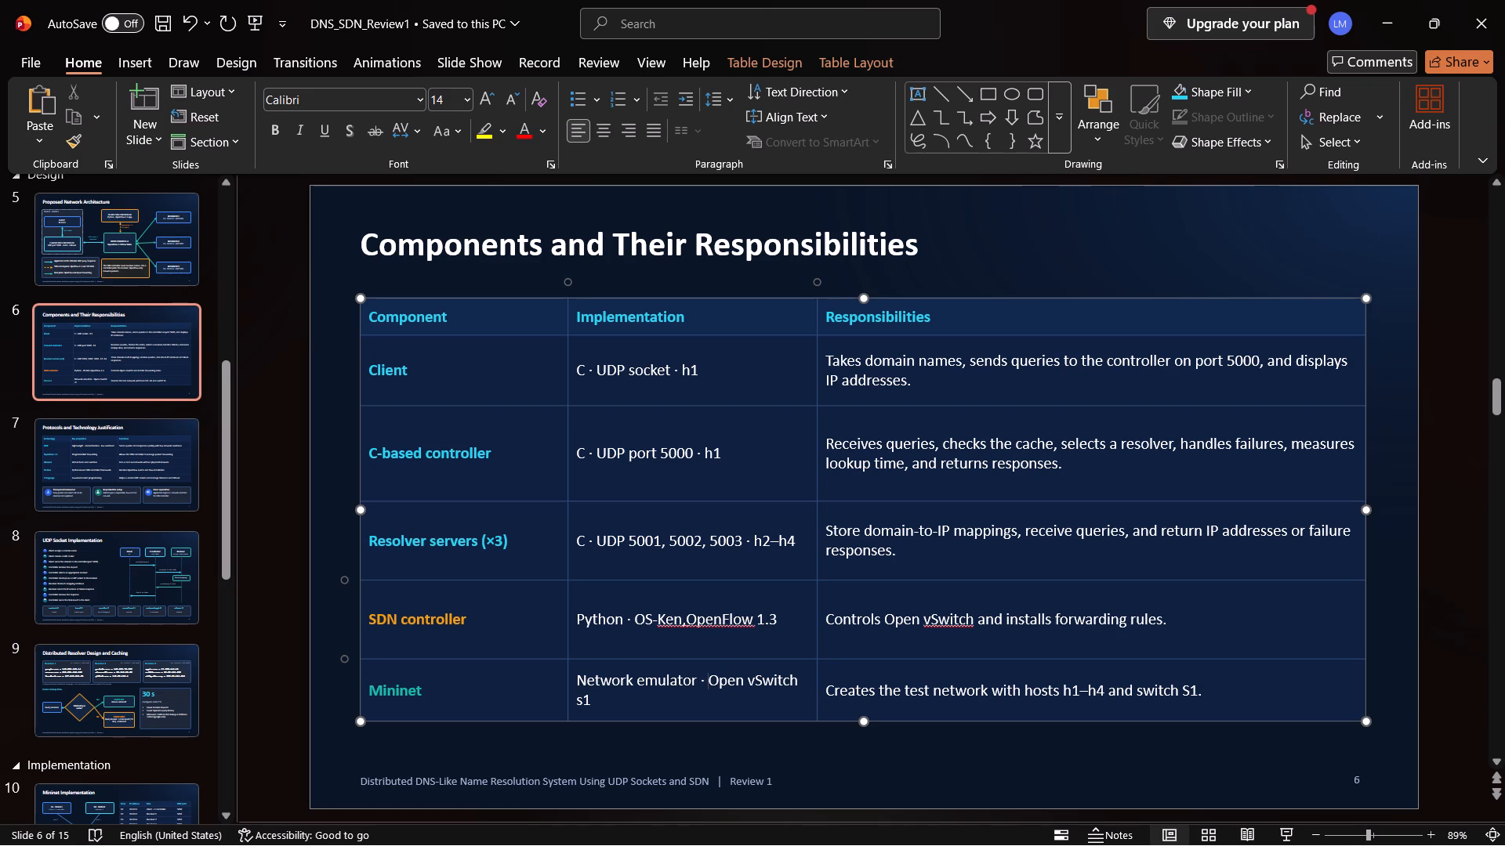
pyautogui.press('BackSpace')
pyautogui.press('BackSpace')
pyautogui.press('BackSpace')
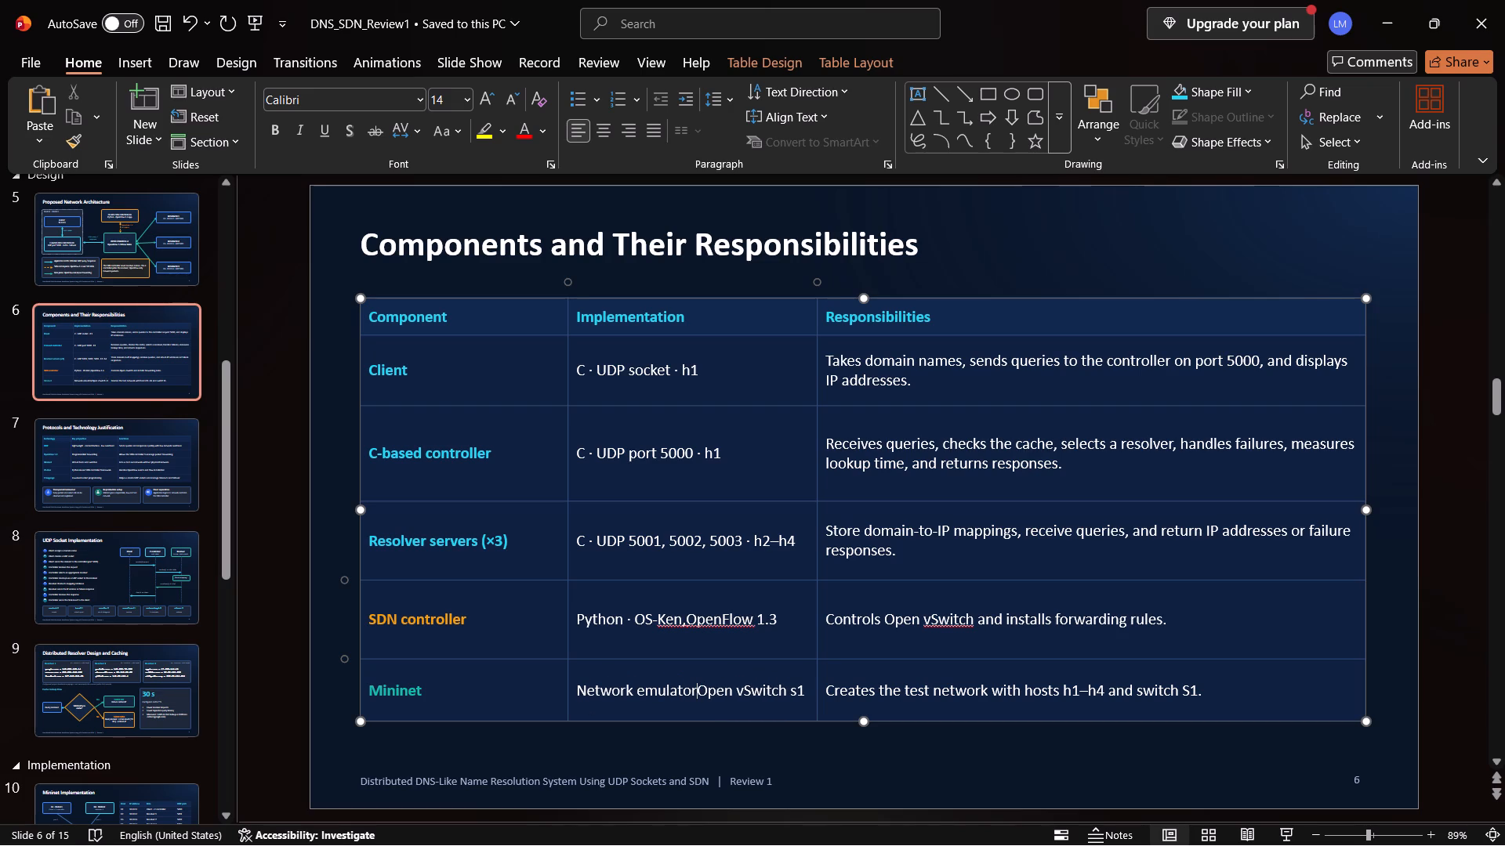
pyautogui.press(',')
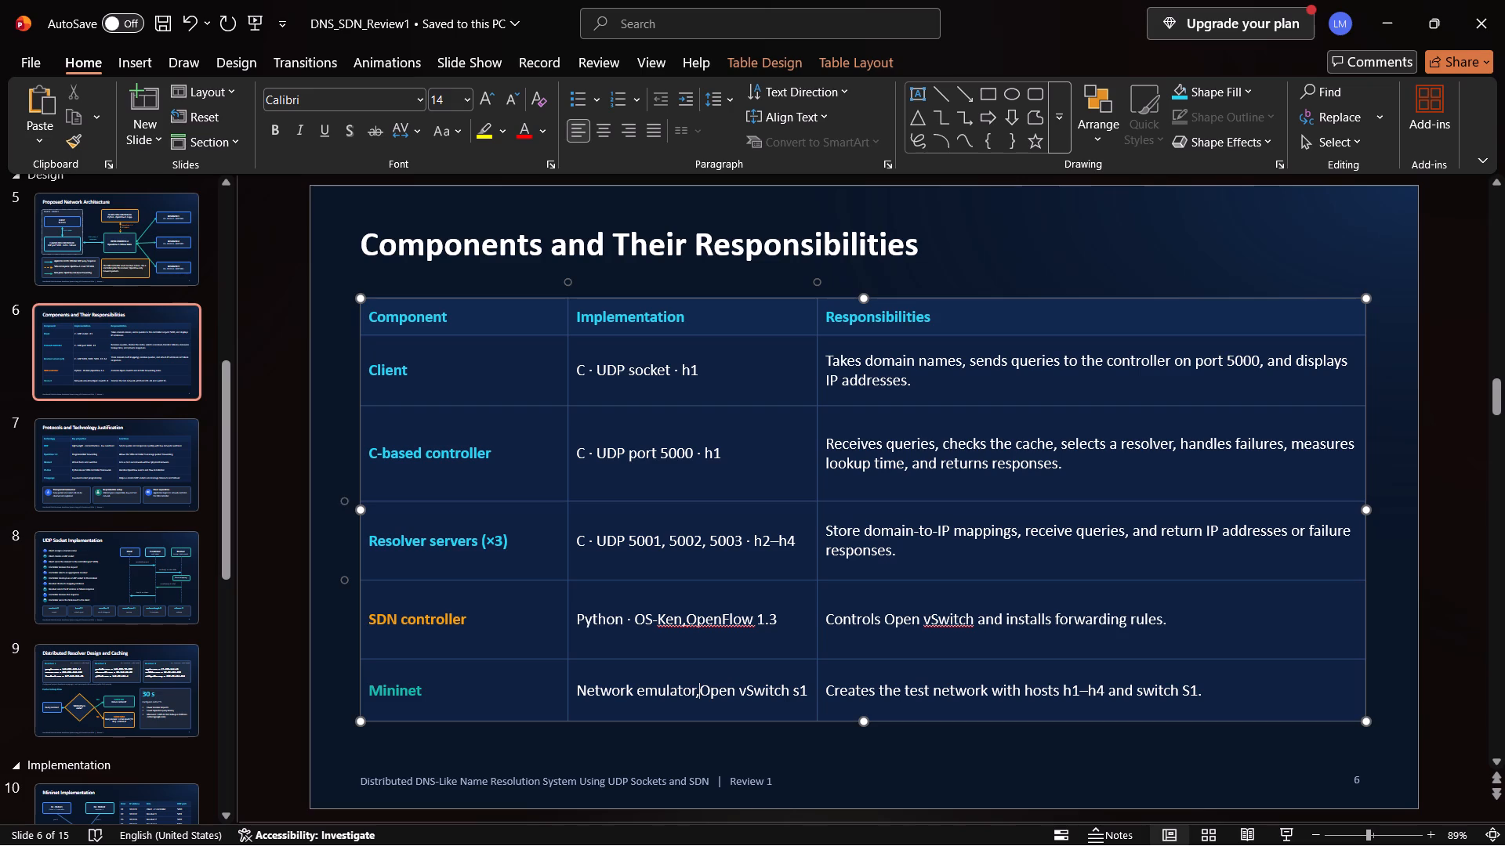
# In the Resolver servers row's Implementation cell, replace the dot separator between 5003 and h2–h4 with an unspaced comma.
pyautogui.click(754, 545)
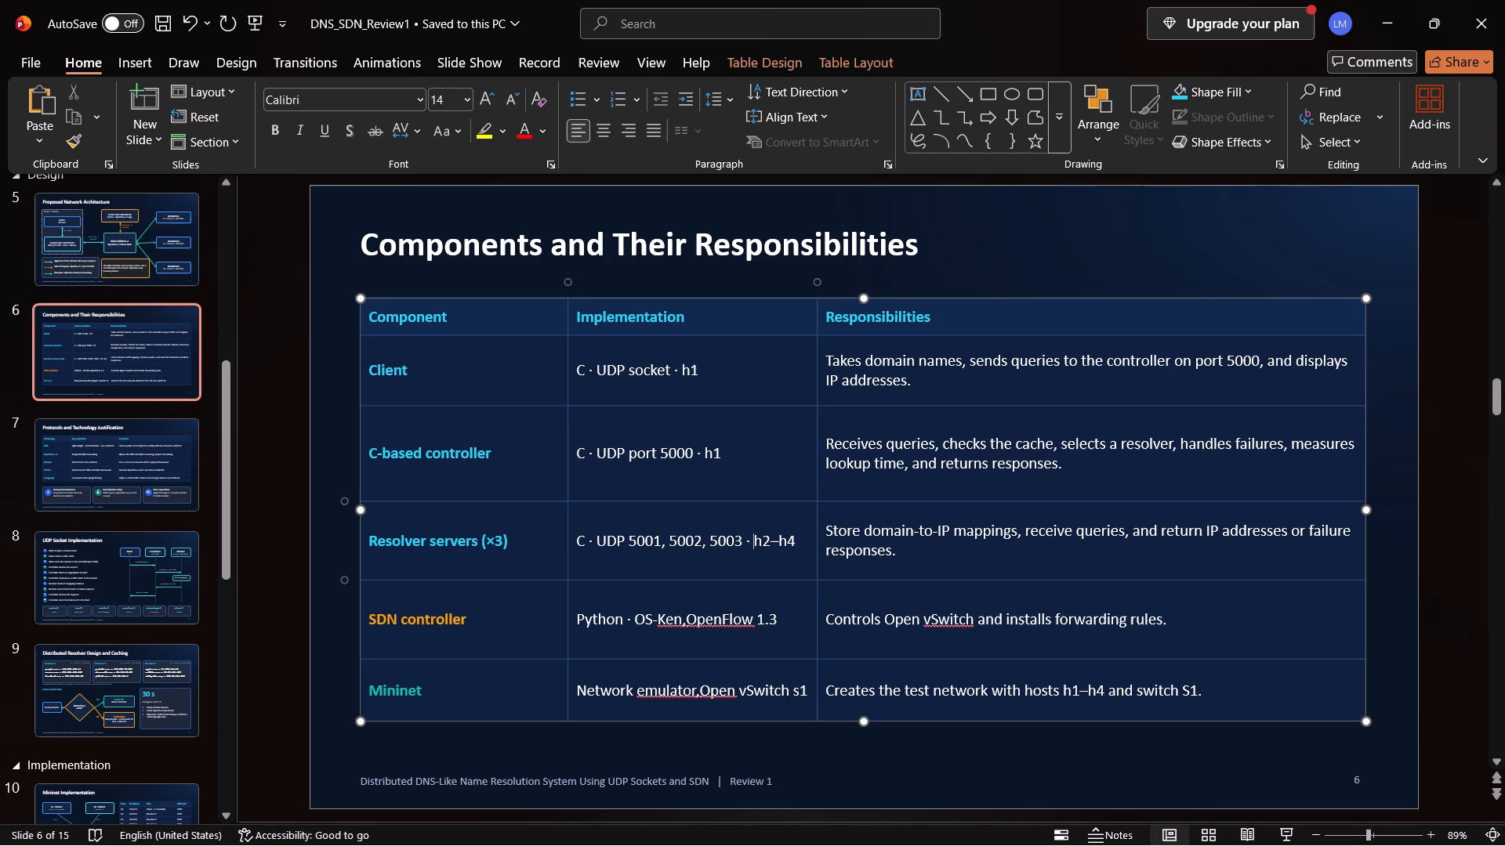
pyautogui.press('BackSpace')
pyautogui.press('BackSpace')
pyautogui.press('BackSpace')
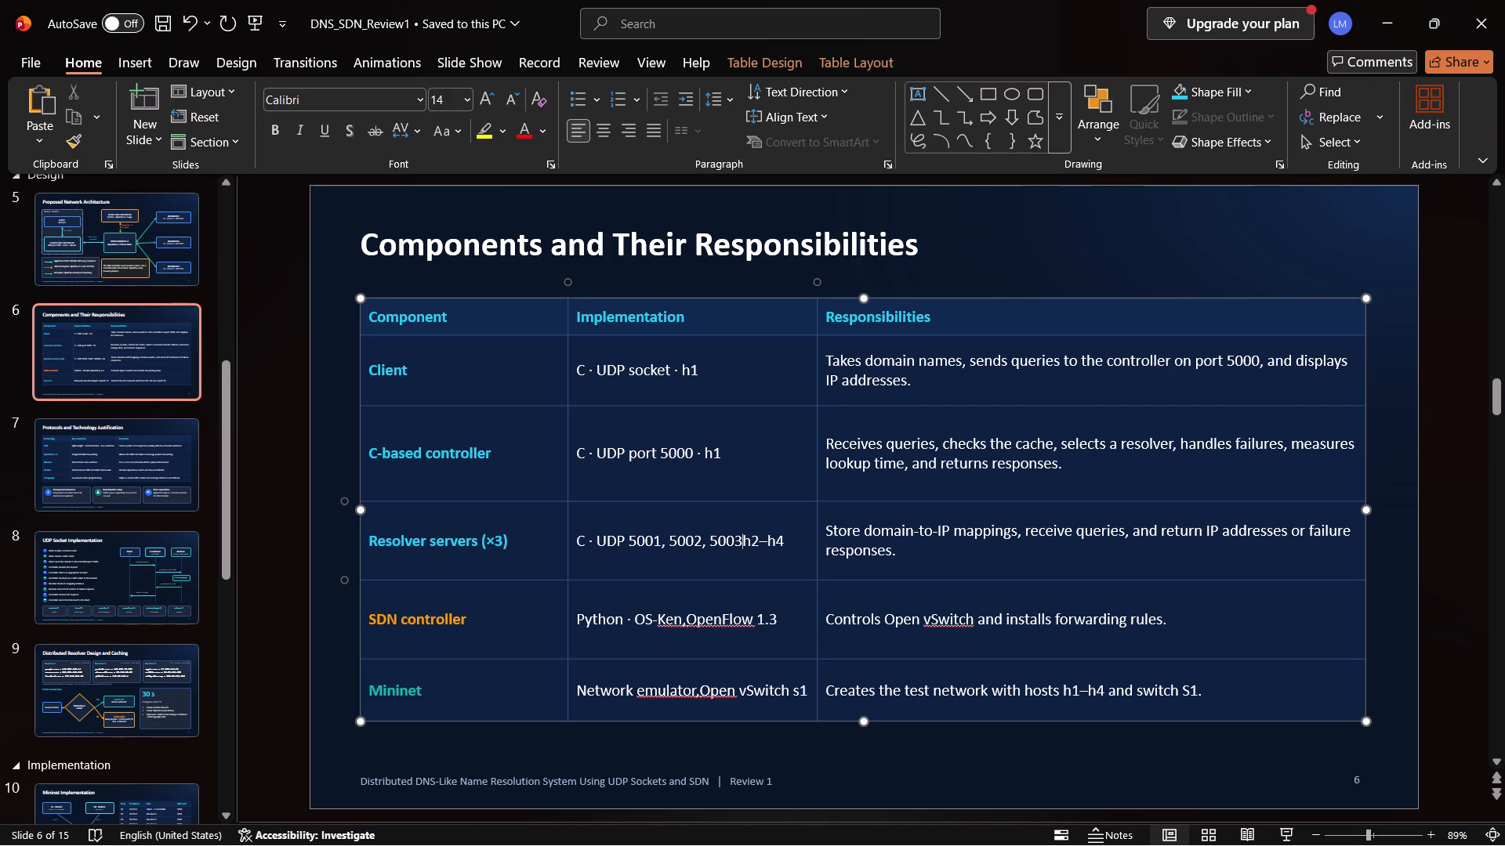
pyautogui.press(',')
# In the C-based controller row's Implementation cell, replace the dot separator between port 5000 and h1 with an unspaced comma.
pyautogui.press('Up')
pyautogui.press('Left')
pyautogui.press('Left')
pyautogui.press('BackSpace')
pyautogui.press('BackSpace')
pyautogui.press('BackSpace')
pyautogui.press(',')
# In the C-based controller row's Implementation cell, replace the dot between C and UDP with a comma, so it reads "C ,UDP port 5000,h1".
pyautogui.press('Left')
pyautogui.press('Left')
pyautogui.press('Left')
pyautogui.press('Left')
pyautogui.press('Left')
pyautogui.press('Left')
pyautogui.press('Left')
pyautogui.press('Left')
pyautogui.press('Left')
pyautogui.press('Left')
pyautogui.press('Left')
pyautogui.press('Left')
pyautogui.press('Left')
pyautogui.press('Left')
pyautogui.press('Left')
pyautogui.press('Down')
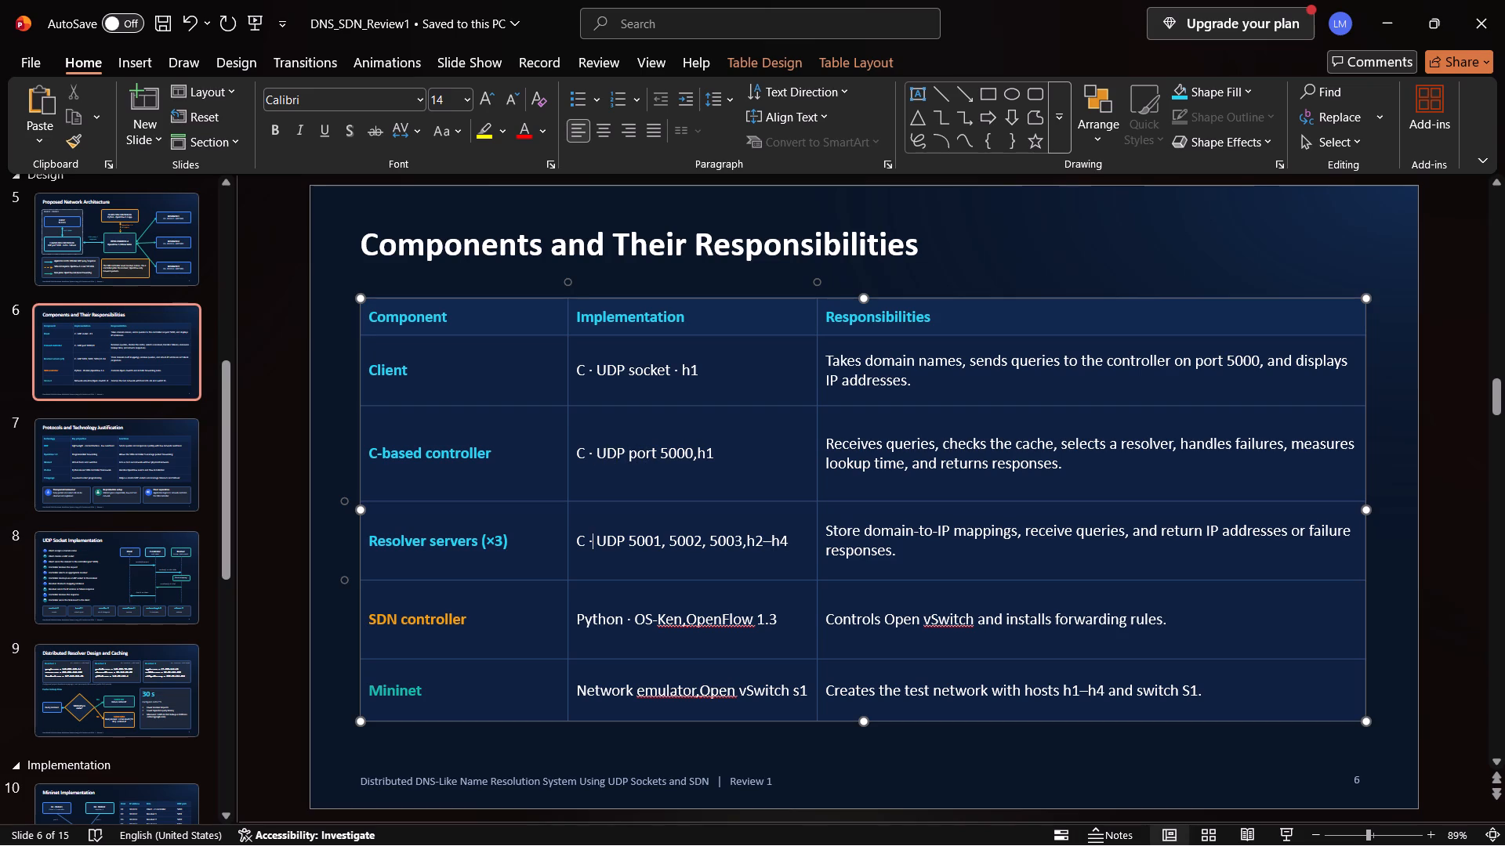
pyautogui.press('Up')
pyautogui.press('Right')
pyautogui.press('BackSpace')
pyautogui.press('BackSpace')
pyautogui.press('.')
pyautogui.press('BackSpace')
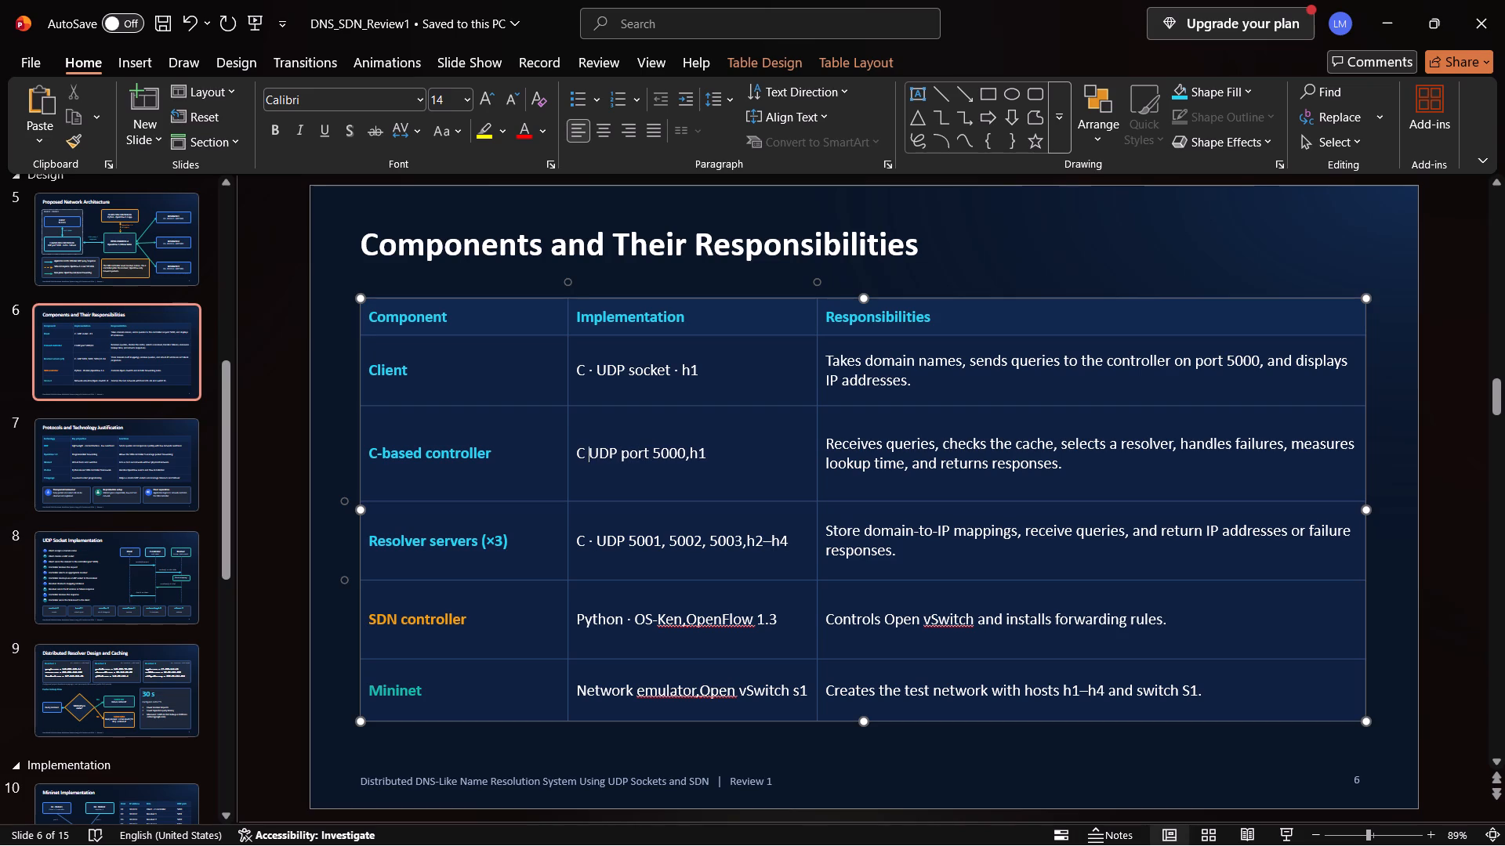
pyautogui.press(',')
# In the Resolver servers row's Implementation cell, replace the dot separator after C with a comma, giving "C, UDP".
pyautogui.press('Down')
pyautogui.press('BackSpace')
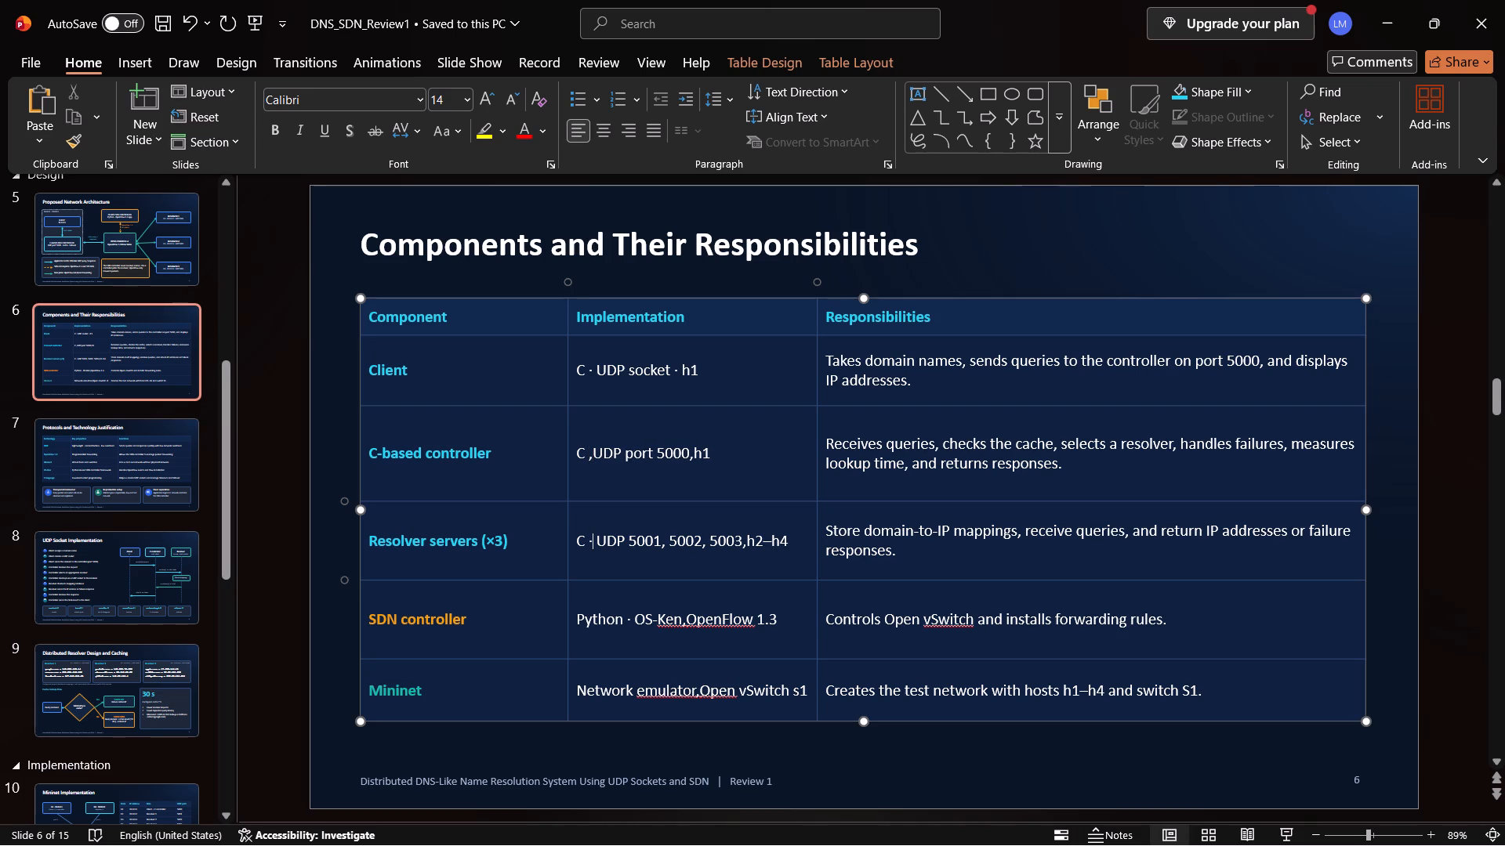
pyautogui.press('BackSpace')
pyautogui.press(',')
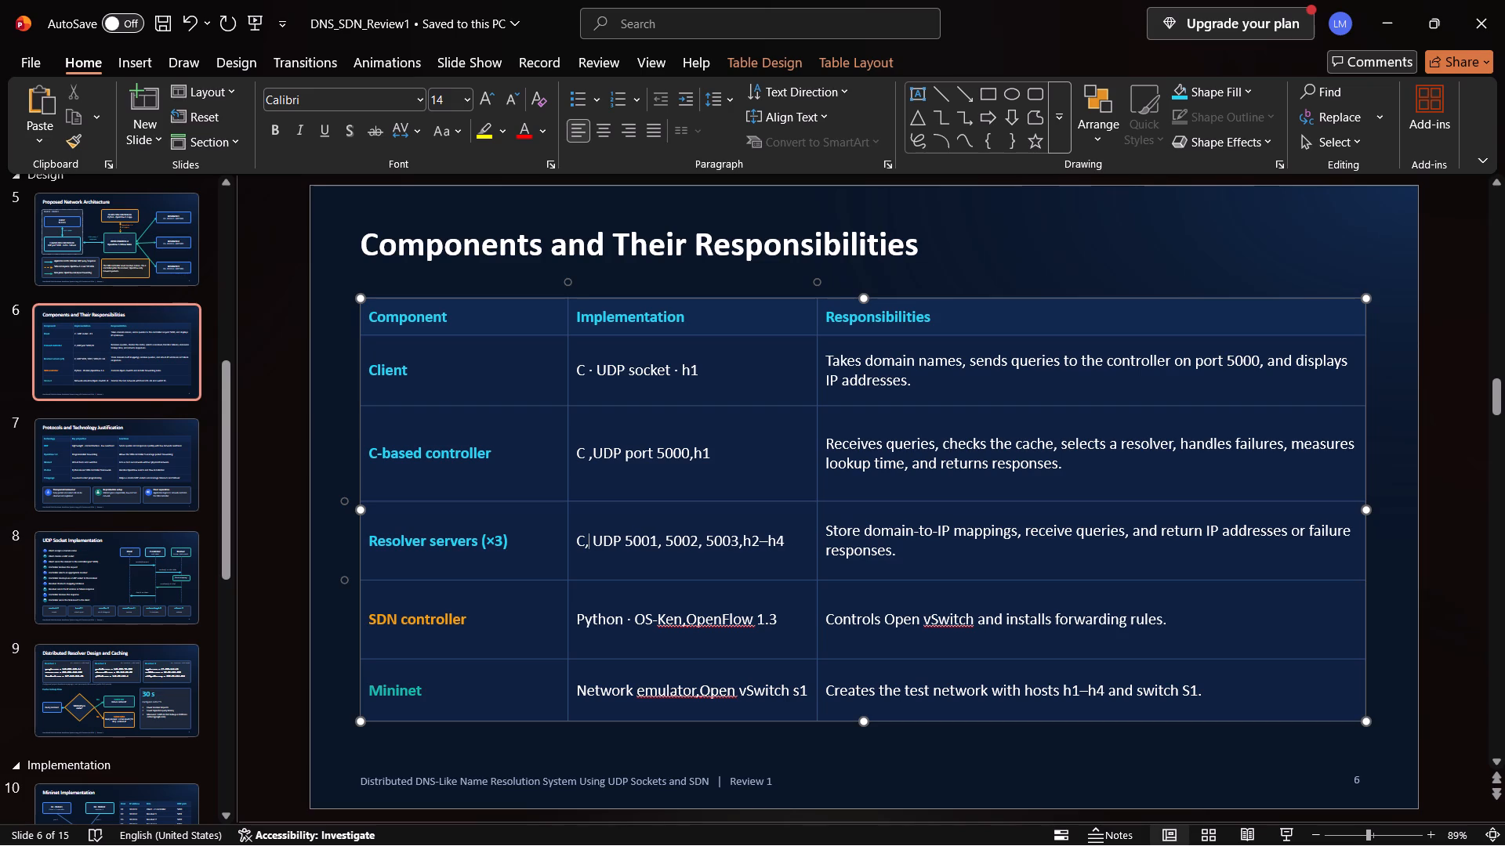
# In the Client row's Implementation cell, replace the dot separator between C and UDP socket with an unspaced comma.
pyautogui.press('Up')
pyautogui.press('Up')
pyautogui.press('Right')
pyautogui.press('Right')
pyautogui.press('BackSpace')
pyautogui.press('BackSpace')
pyautogui.press('BackSpace')
pyautogui.press(',')
# In the Client row's Implementation cell, replace the dot separator before h1 with a comma, so the cell reads "C,UDP socket,h1".
pyautogui.press('Right')
pyautogui.press('Right')
pyautogui.press('Right')
pyautogui.press('Right')
pyautogui.press('Right')
pyautogui.press('Right')
pyautogui.press('Right')
pyautogui.press('Right')
pyautogui.press('Right')
pyautogui.press('Right')
pyautogui.press('Right')
pyautogui.press('Right')
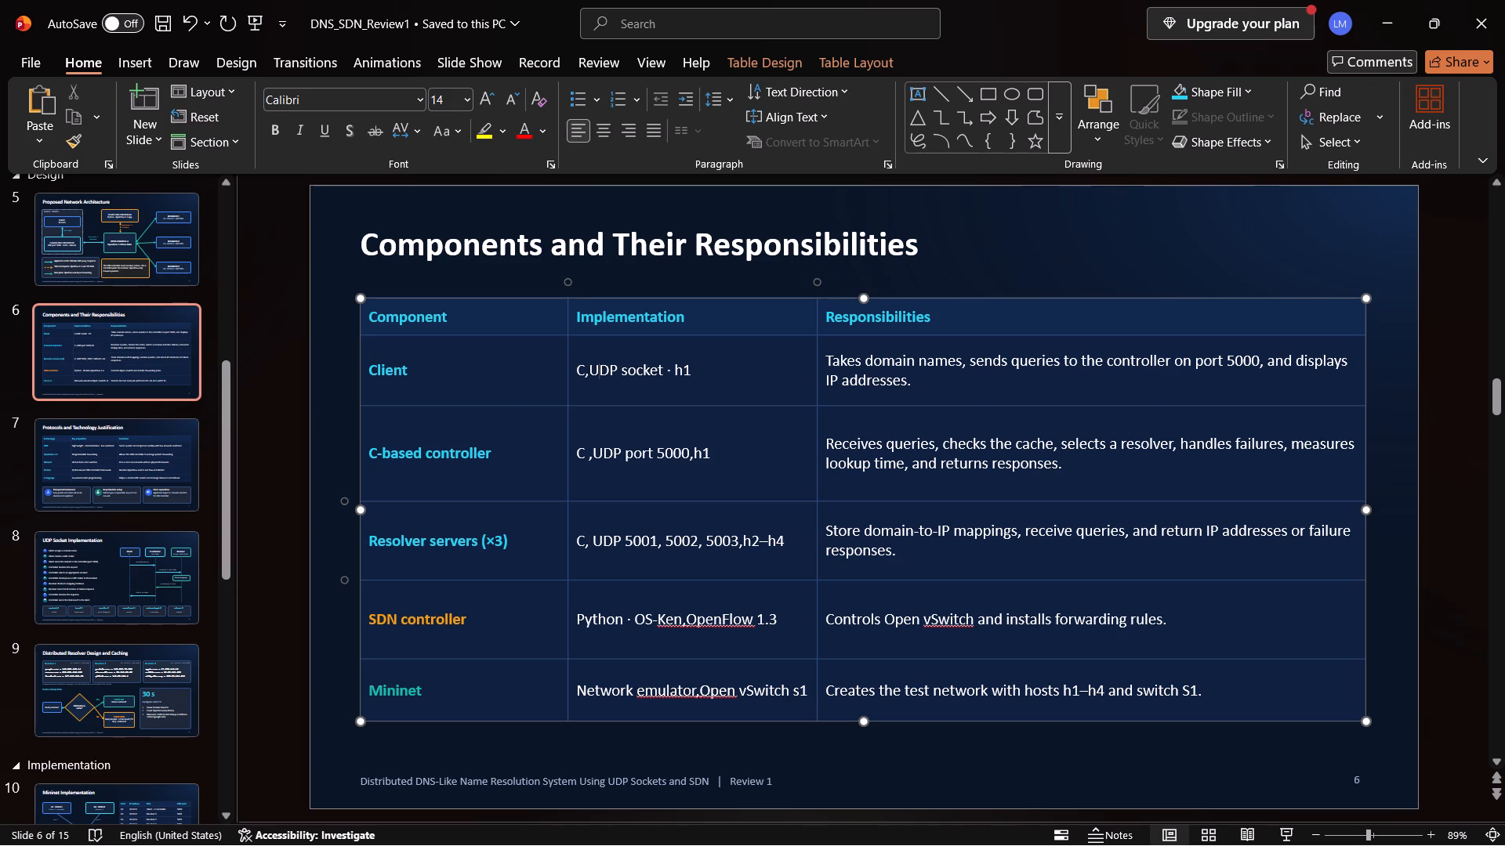
pyautogui.press('BackSpace')
pyautogui.press('BackSpace')
pyautogui.press(',')
pyautogui.press('Right')
pyautogui.press('BackSpace')
# Remove the space after the first comma in the Resolver servers row's Implementation cell, giving "C,UDP 5001".
pyautogui.press('Down')
pyautogui.press('Down')
pyautogui.press('Left')
pyautogui.press('Left')
pyautogui.press('Left')
pyautogui.press('Left')
pyautogui.press('Left')
pyautogui.press('Left')
pyautogui.press('Left')
pyautogui.press('Left')
pyautogui.press('Left')
pyautogui.press('Left')
pyautogui.press('BackSpace')
# In the SDN controller row's Implementation cell, replace the dot separator between Python and OS-Ken with an unspaced comma.
pyautogui.press('Down')
pyautogui.press('Right')
pyautogui.press('Right')
pyautogui.press('Right')
pyautogui.press('Right')
pyautogui.press('Right')
pyautogui.press('Right')
pyautogui.press('Right')
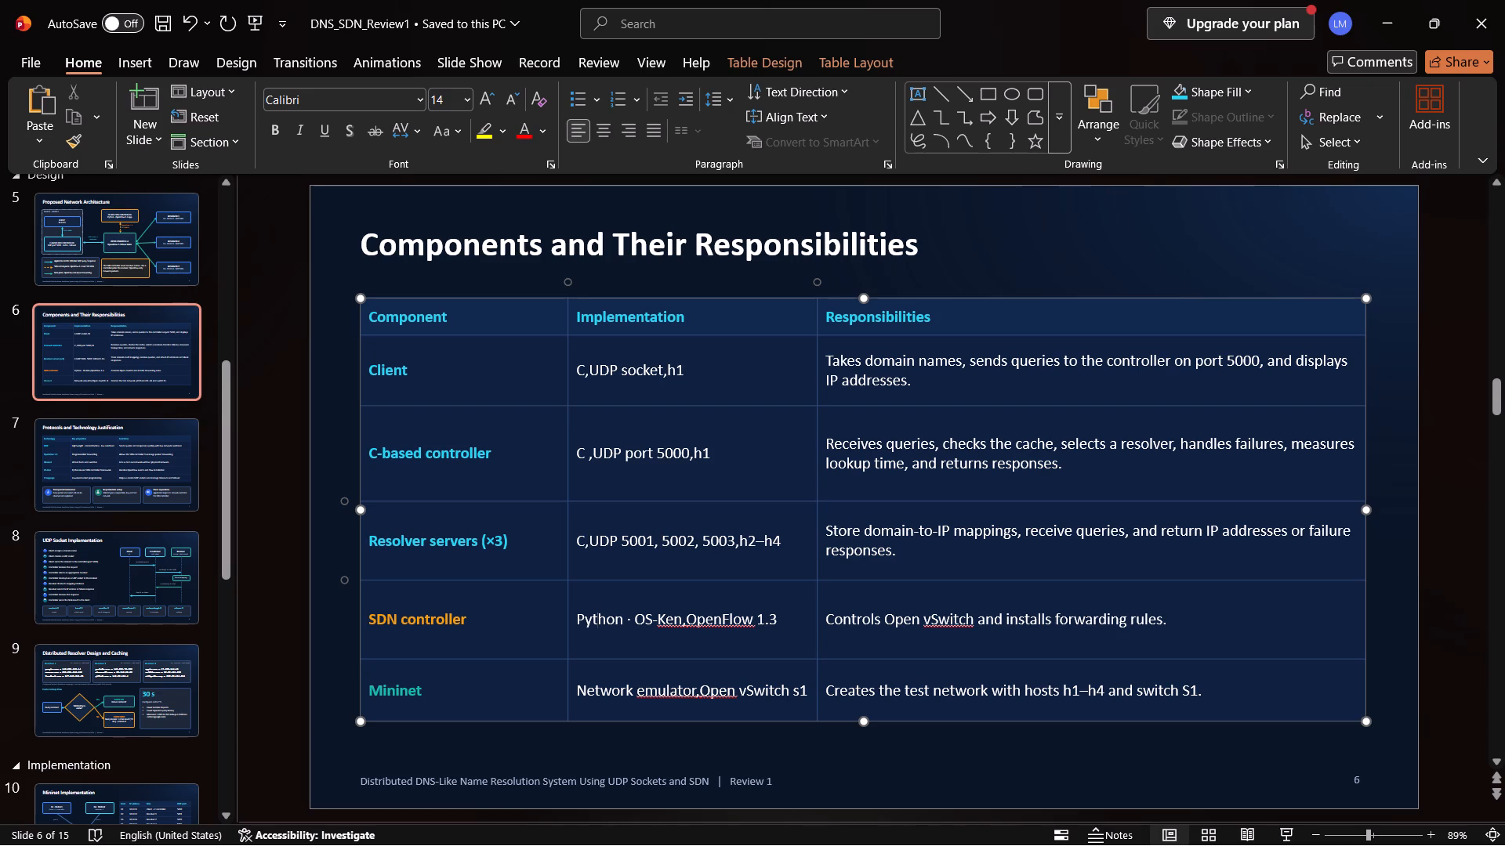
pyautogui.press('BackSpace')
pyautogui.press('BackSpace')
pyautogui.press('BackSpace')
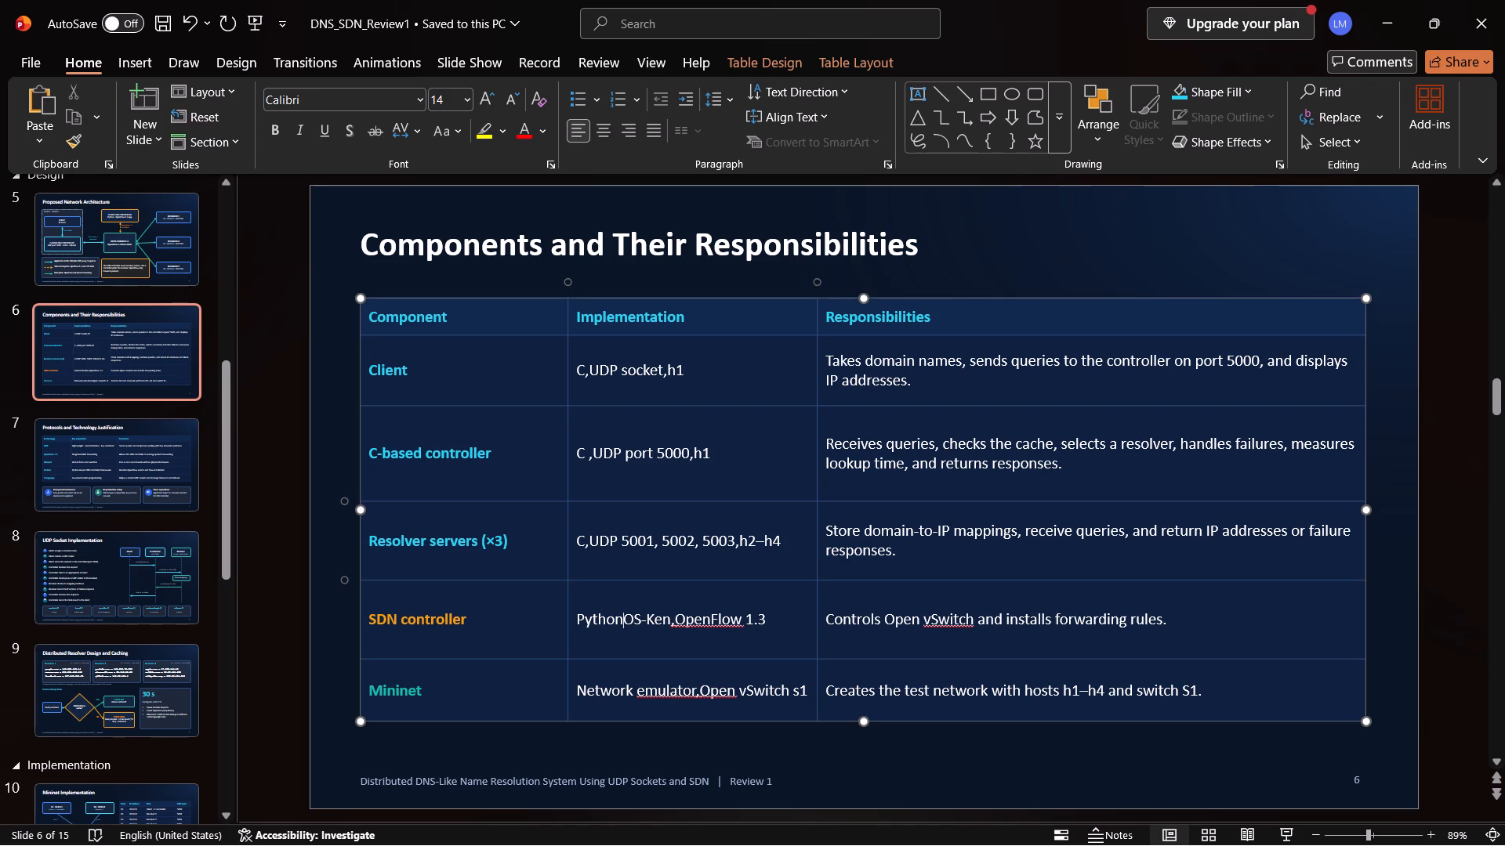
pyautogui.press(',')
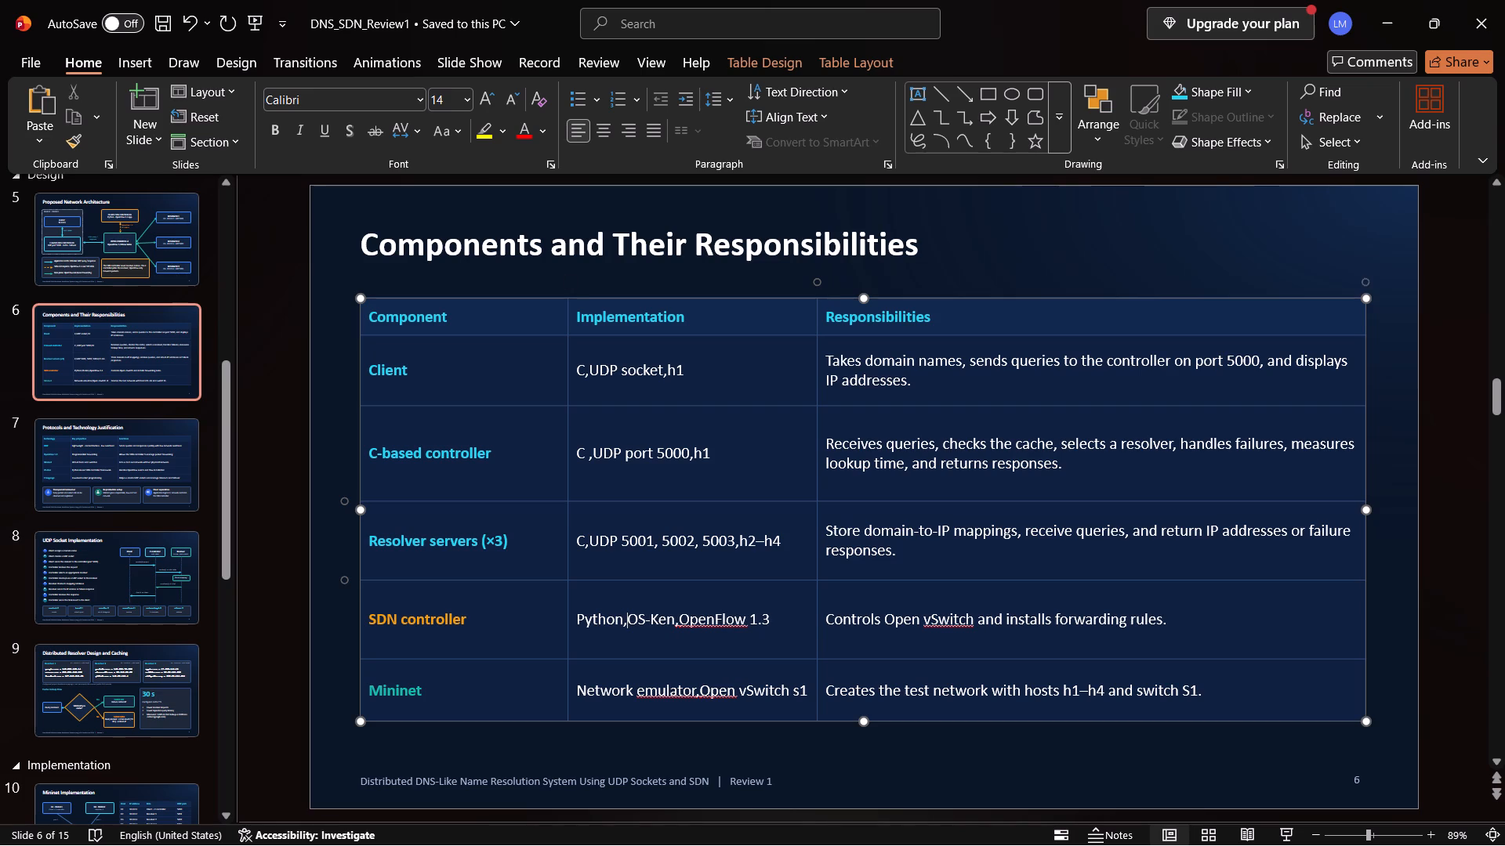
pyautogui.click(1064, 766)
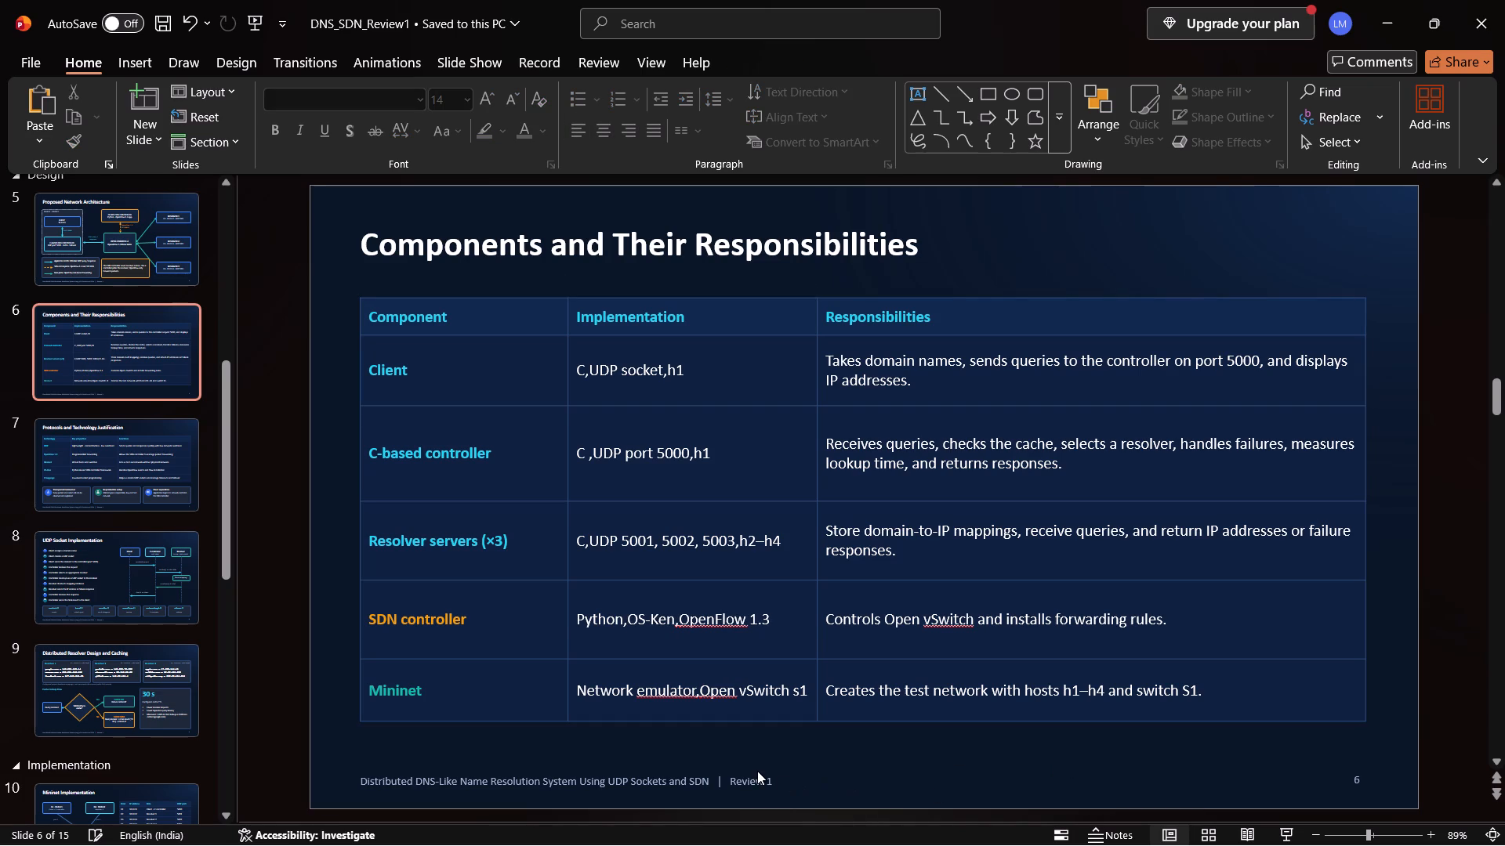
pyautogui.click(757, 770)
pyautogui.click(749, 790)
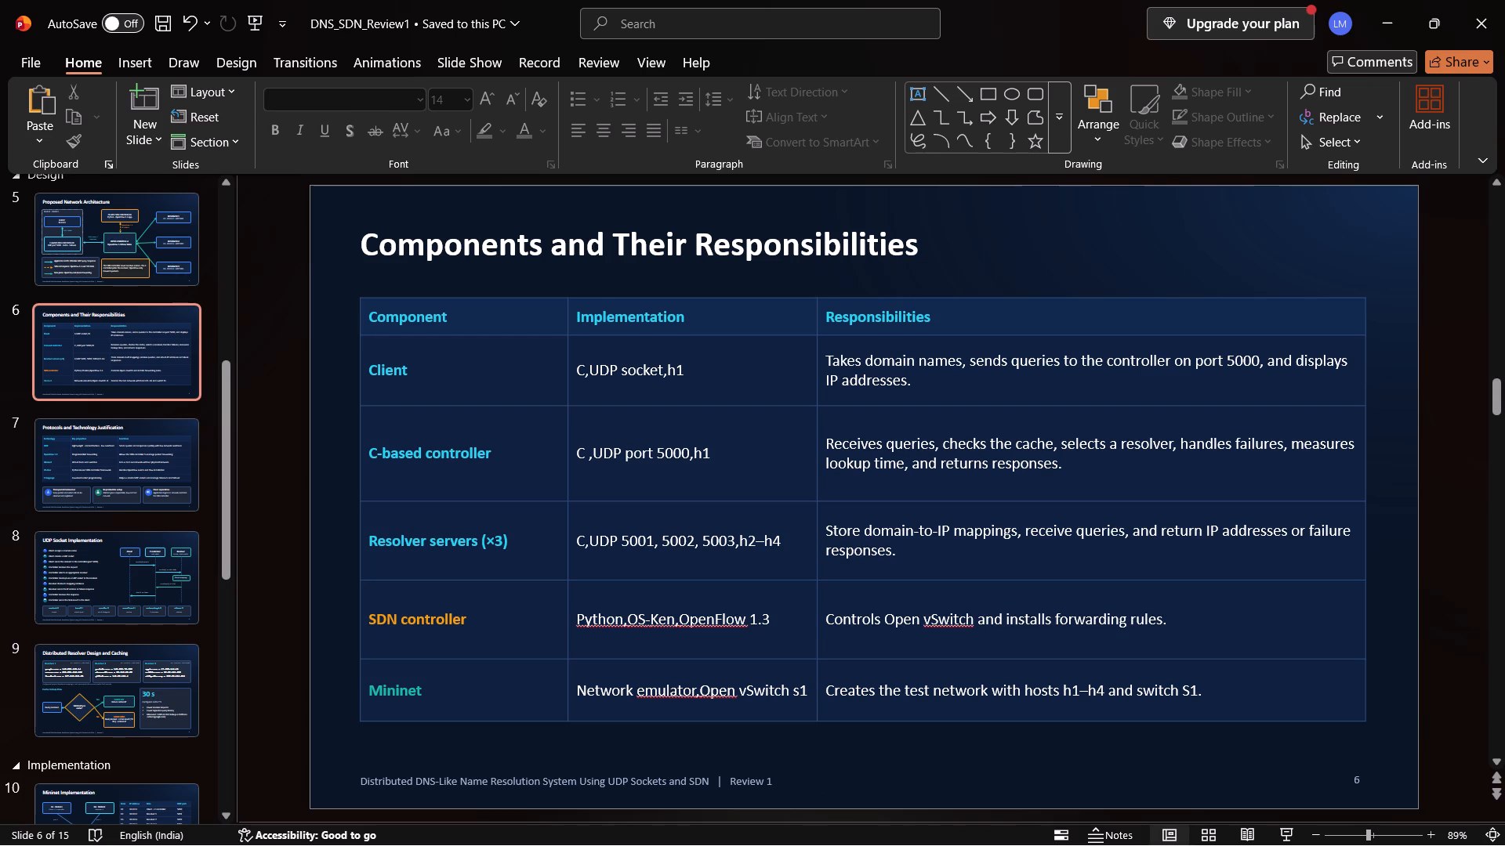
# On the SDN Implementation and OpenFlow Rules slide, reword the Action for 10.0.0.2 : 5001 as "Forward to port 2".
pyautogui.scroll(-1, 558, 637)
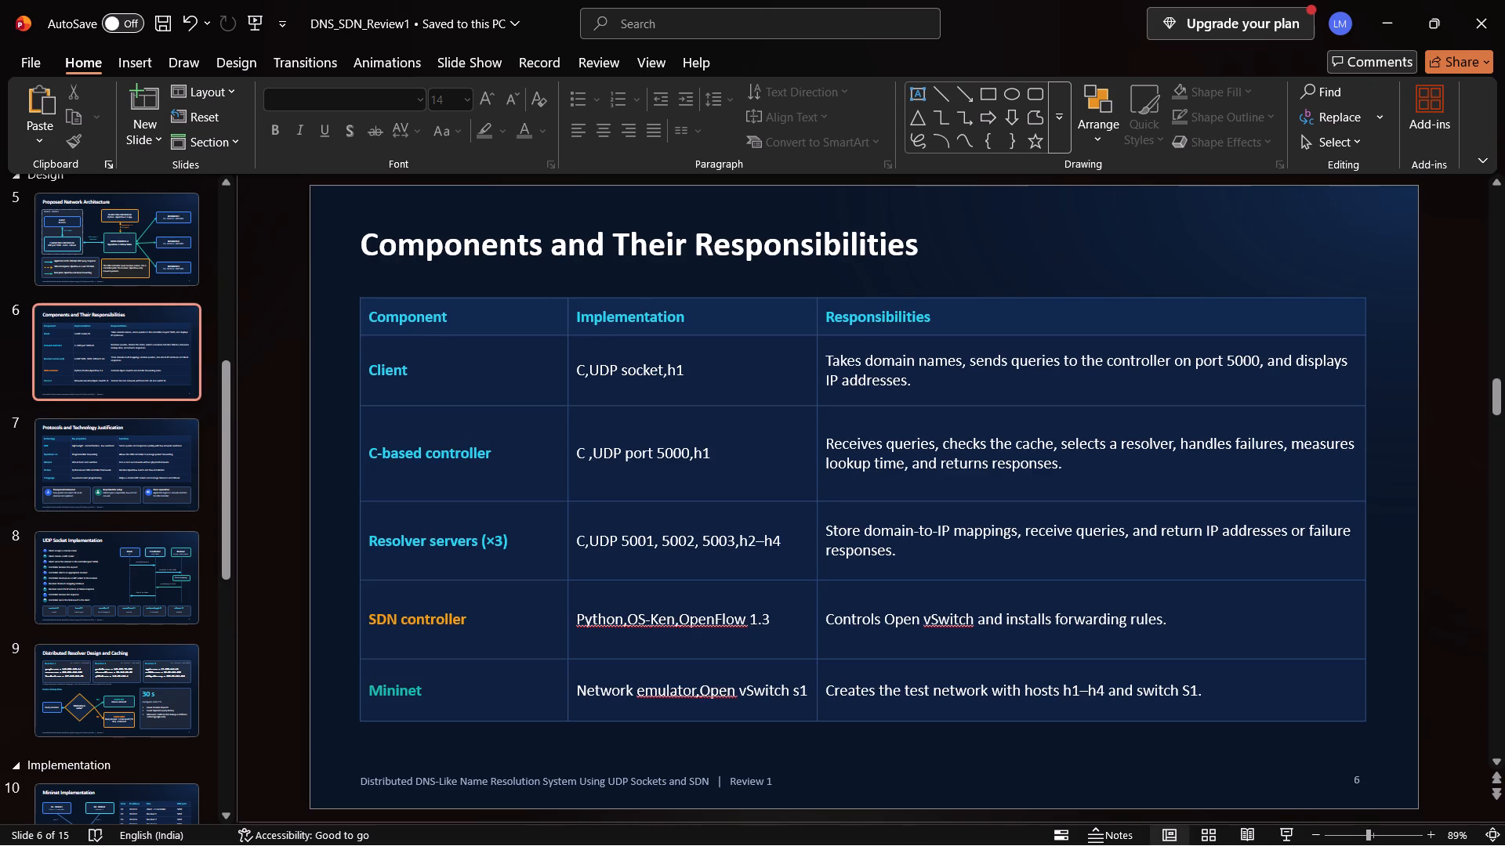
pyautogui.scroll(-1, 558, 637)
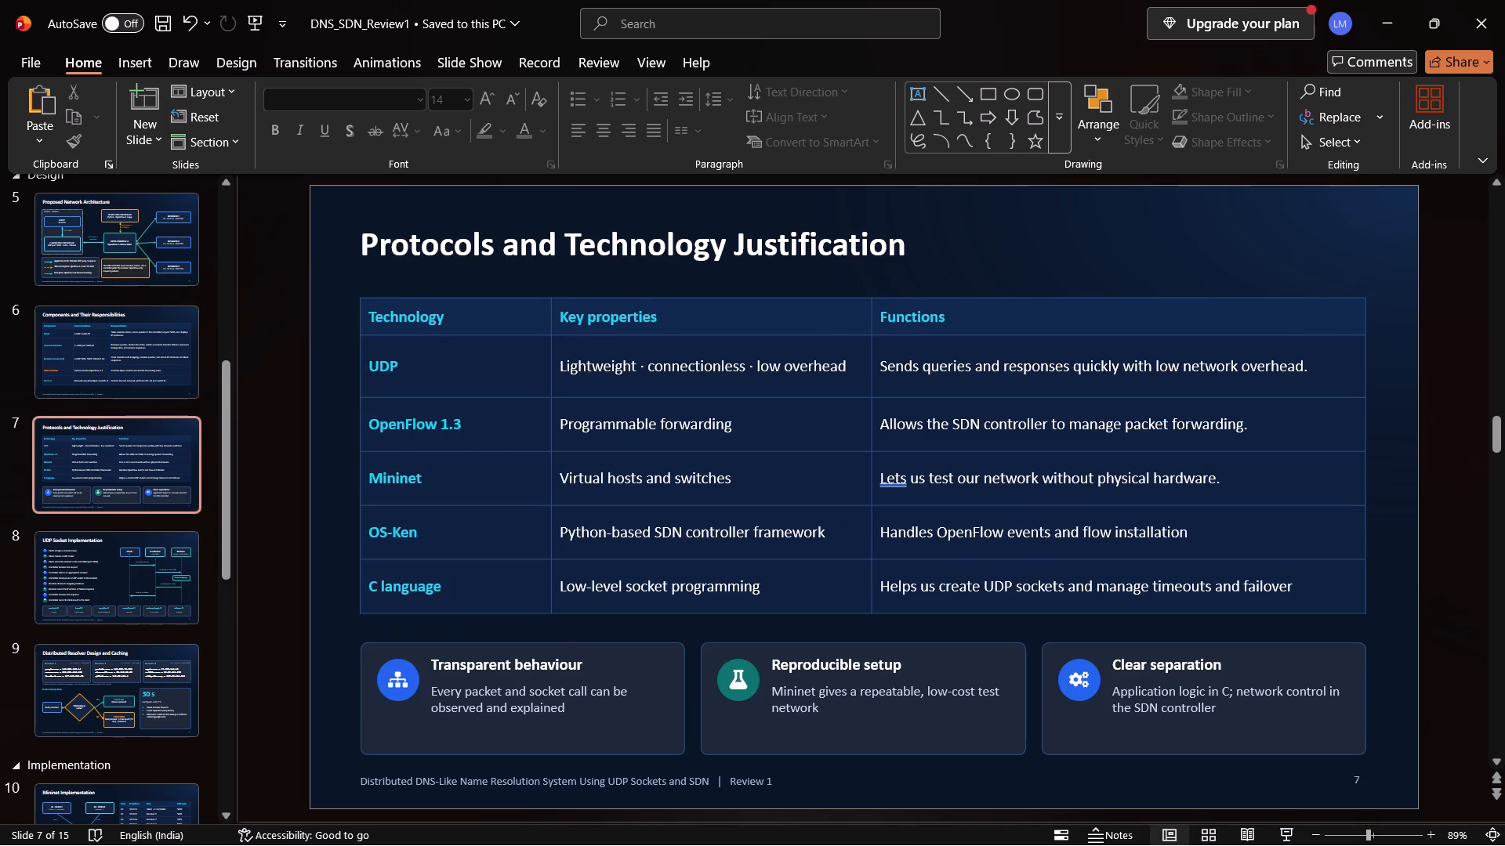
pyautogui.scroll(-1, 558, 637)
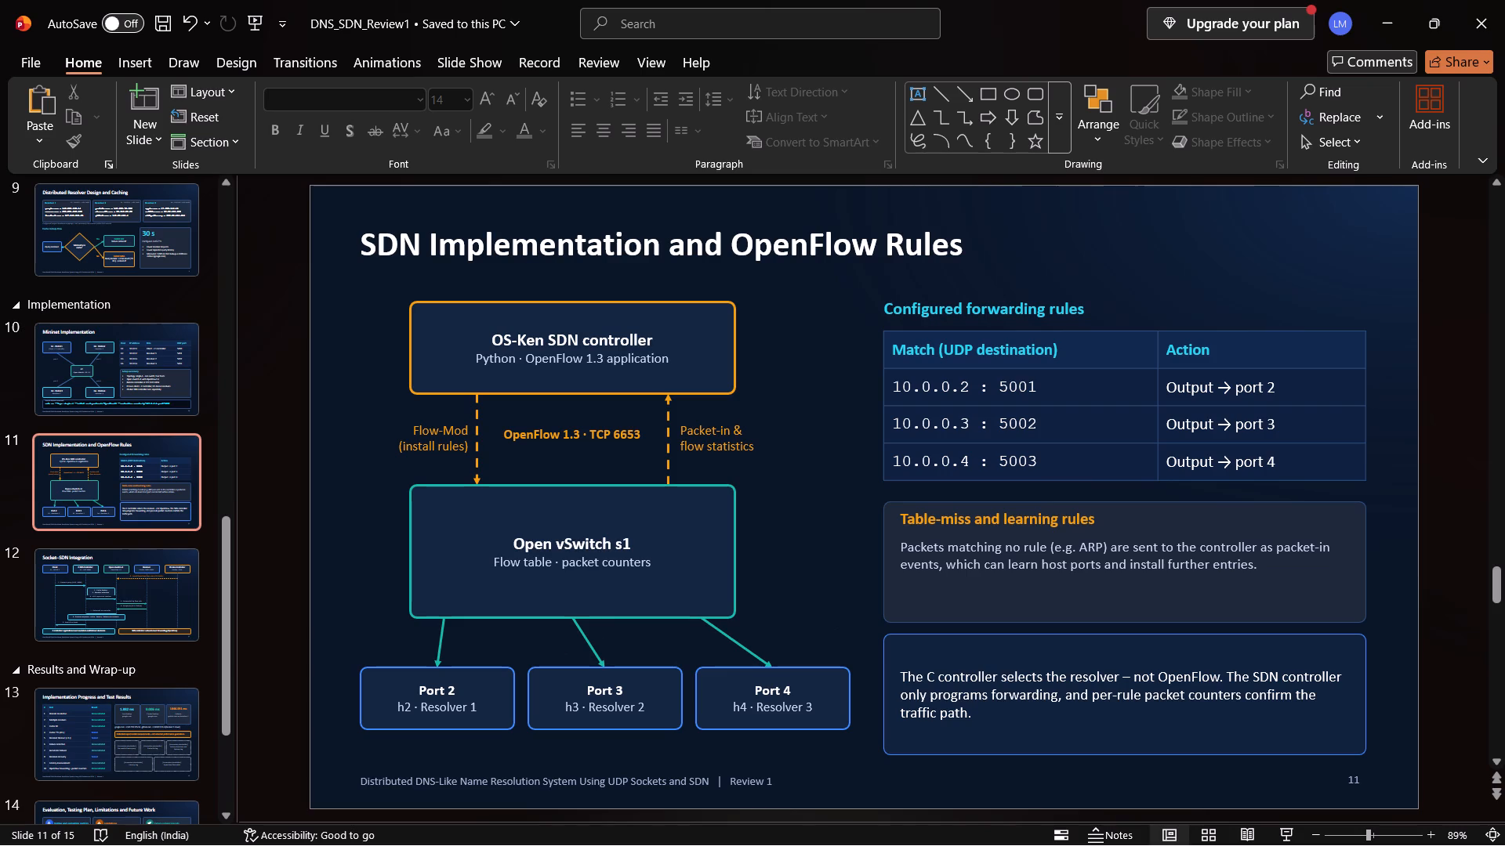
pyautogui.click(1228, 396)
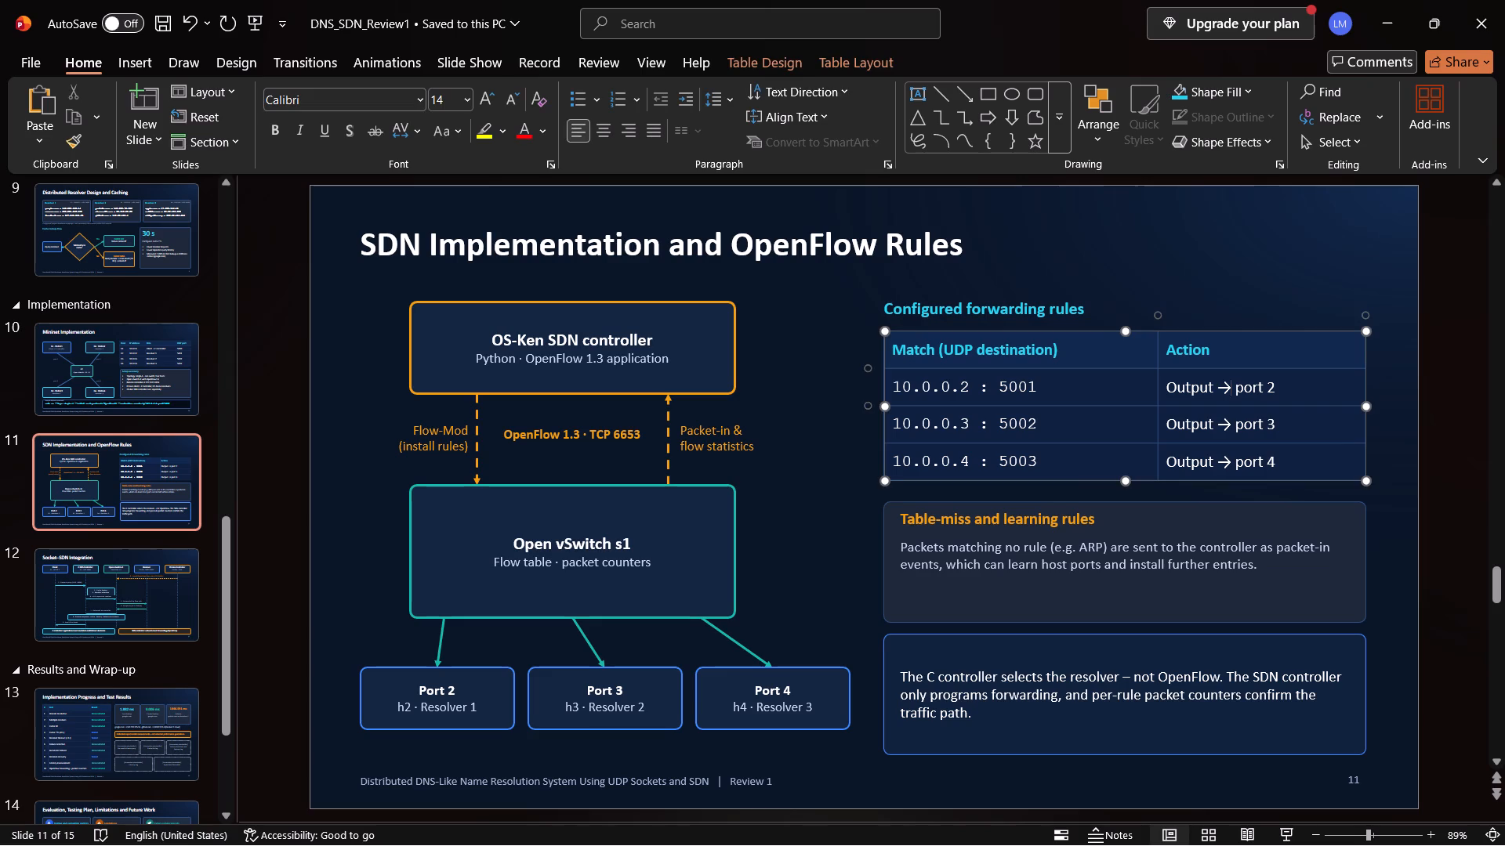
pyautogui.click(1228, 386)
pyautogui.press('BackSpace')
pyautogui.press('BackSpace')
pyautogui.press('BackSpace')
pyautogui.press('BackSpace')
pyautogui.press('BackSpace')
pyautogui.press('BackSpace')
pyautogui.press('BackSpace')
pyautogui.press('BackSpace')
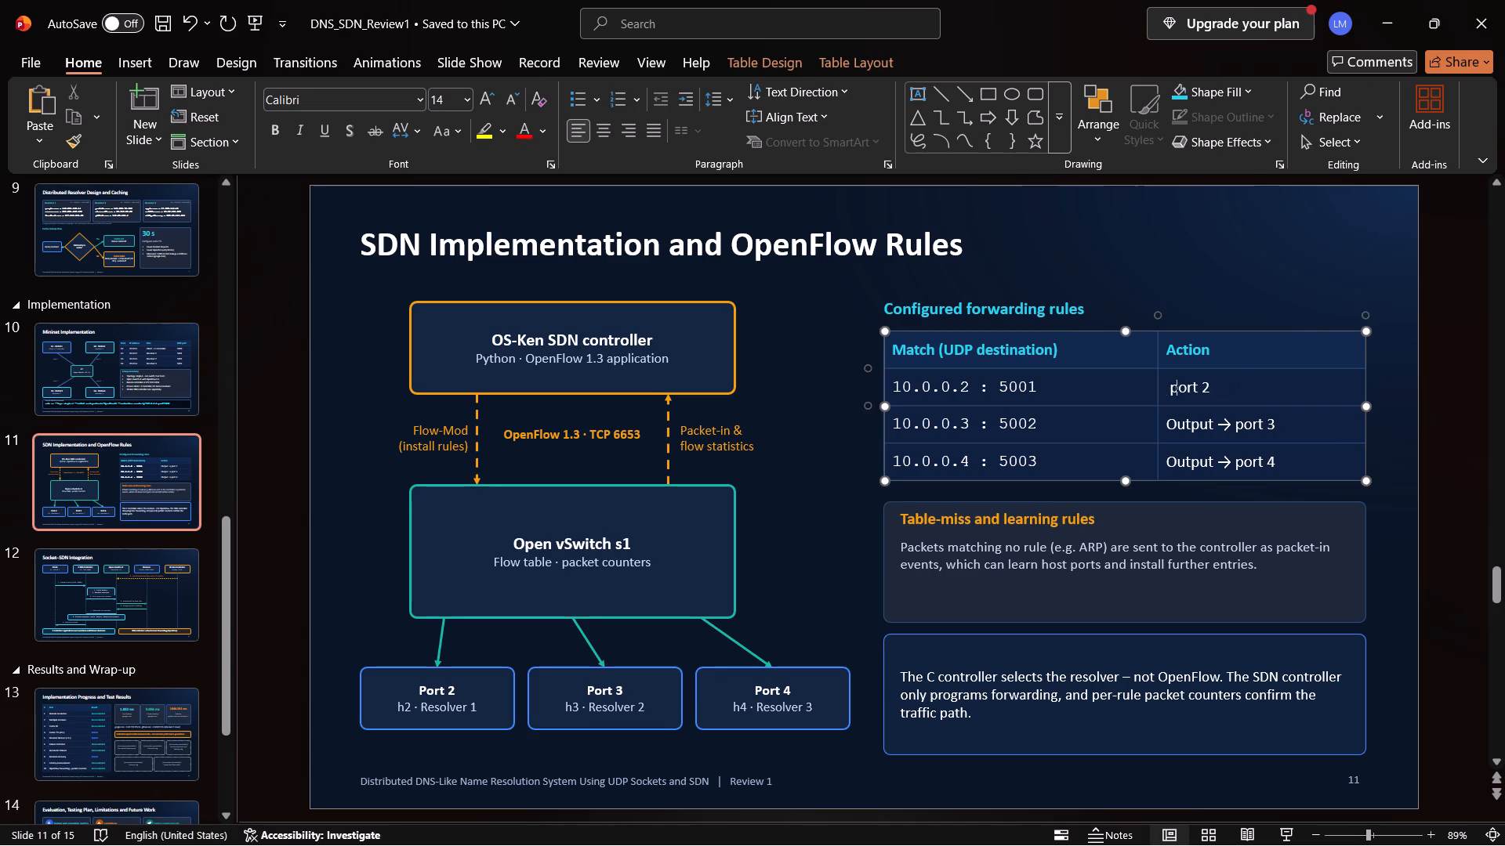
pyautogui.press('f')
pyautogui.press('BackSpace')
pyautogui.write('or')
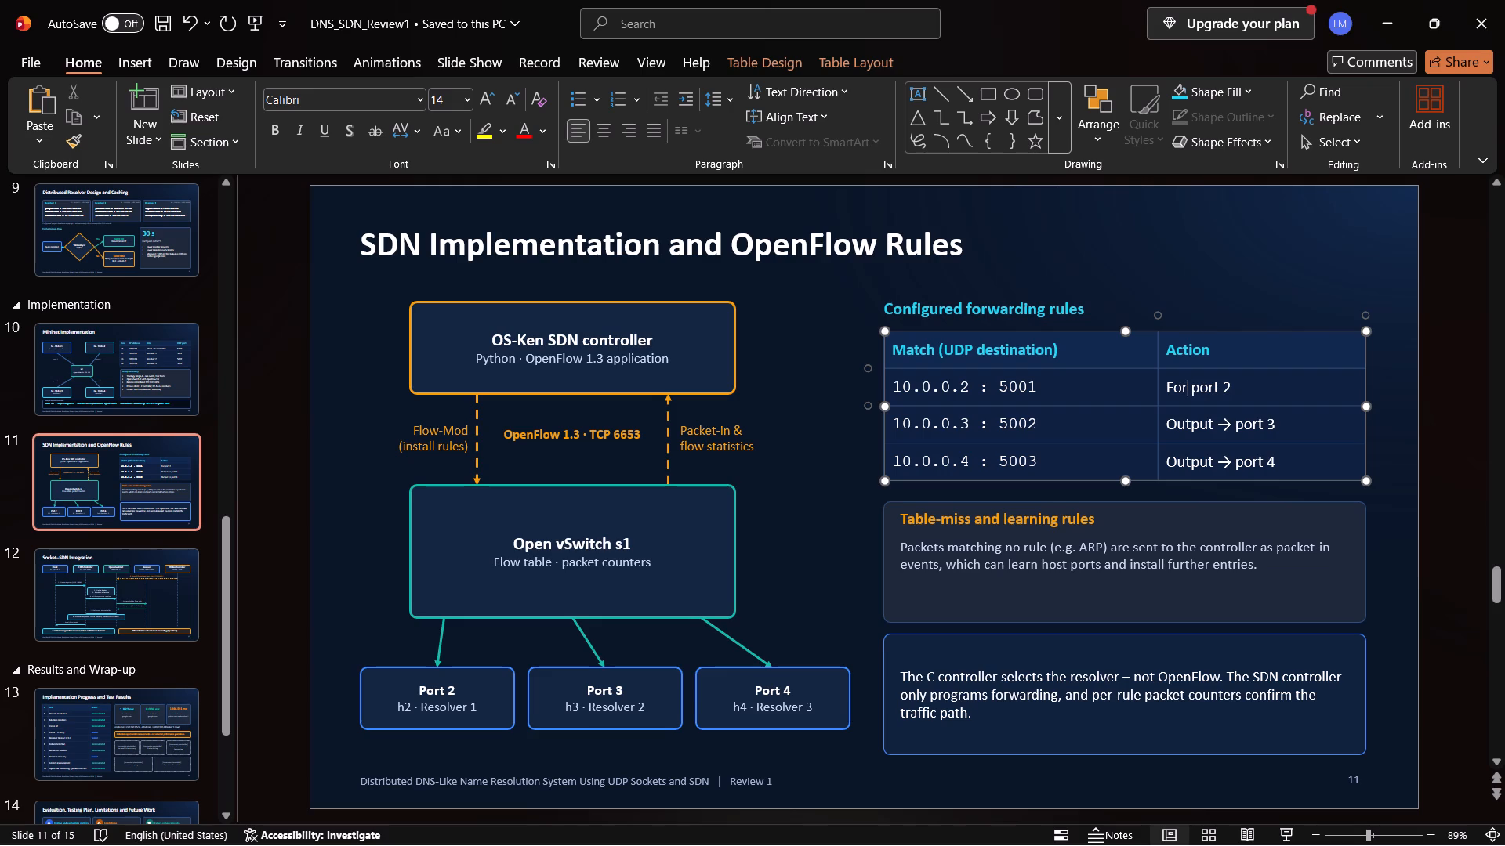
pyautogui.write('ward to')
# Copy "Forward to" from the first rule over "Output →" in the 10.0.0.3 : 5002 row, giving "Forward to port 3".
pyautogui.click(1228, 391)
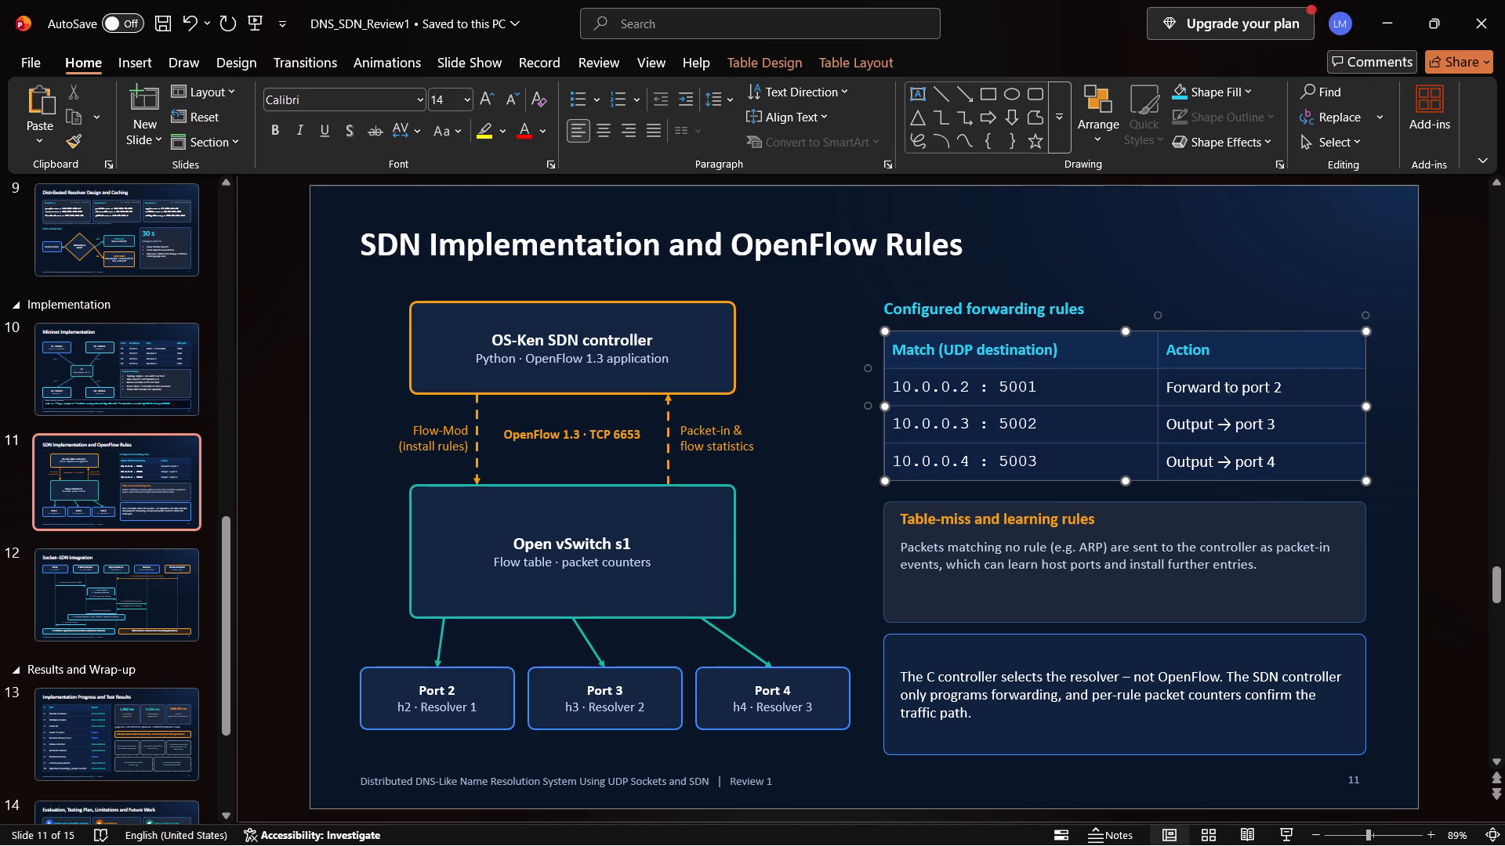
pyautogui.click(1231, 389)
pyautogui.click(1237, 389)
pyautogui.moveTo(1237, 389); pyautogui.dragTo(1194, 389)
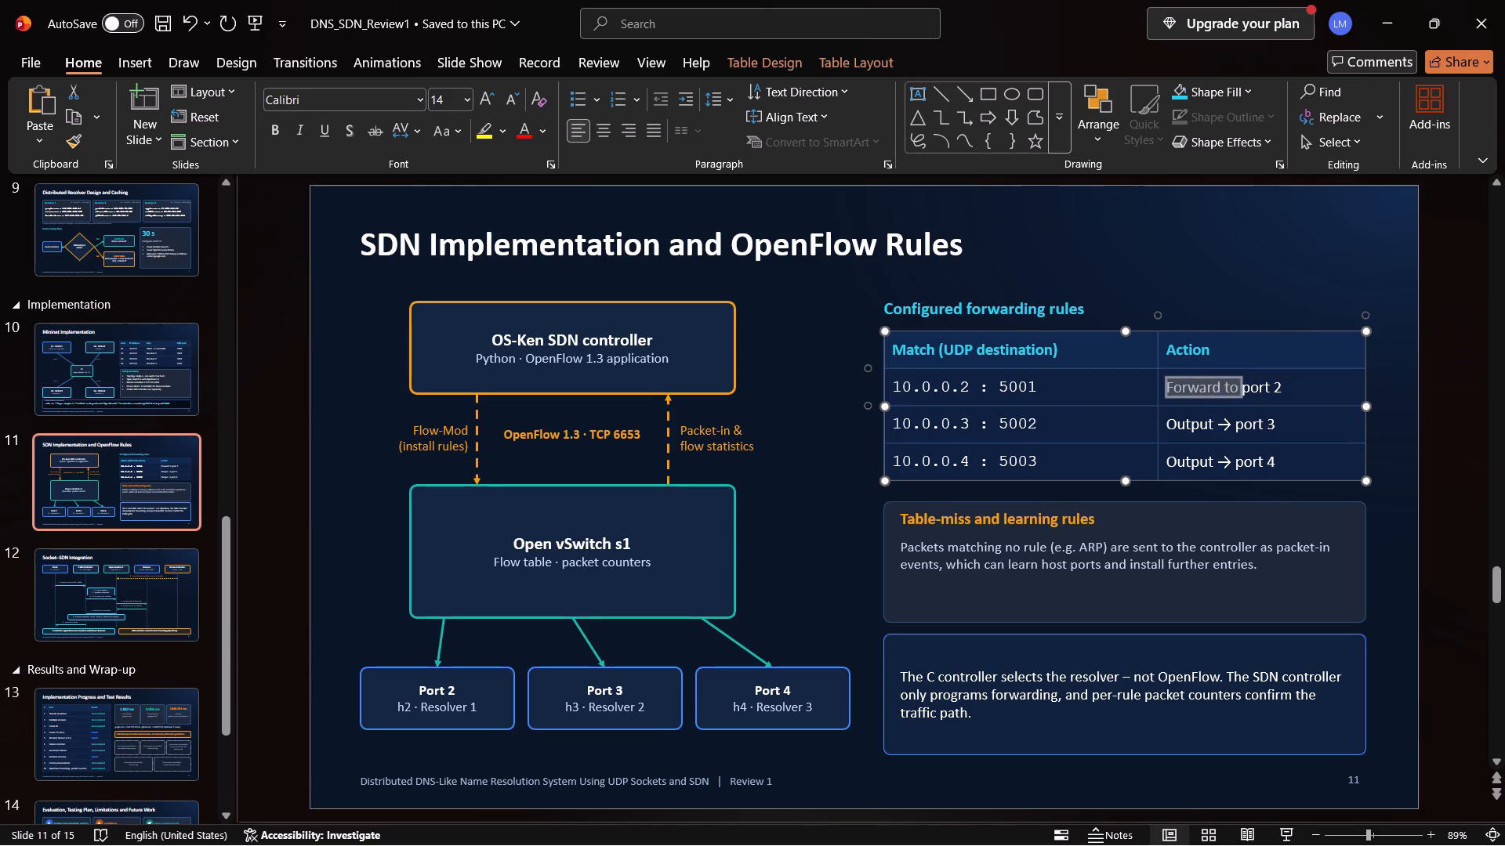
pyautogui.hotkey('ctrl', 'c')
pyautogui.hotkey('ctrl', 'c')
pyautogui.click(1231, 428)
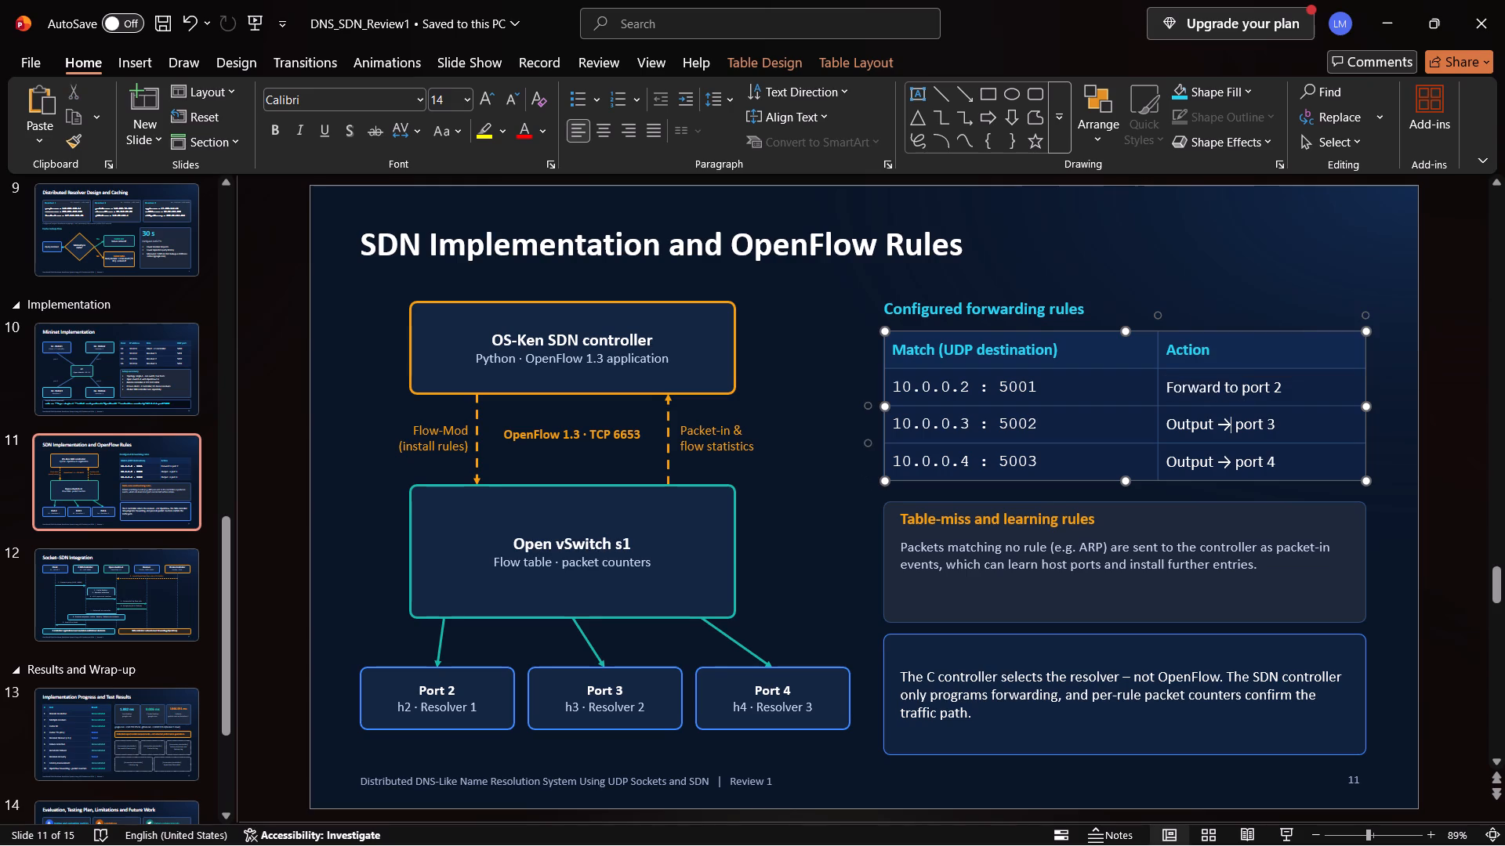
pyautogui.moveTo(1231, 428); pyautogui.dragTo(1187, 429)
pyautogui.hotkey('ctrl', 'v')
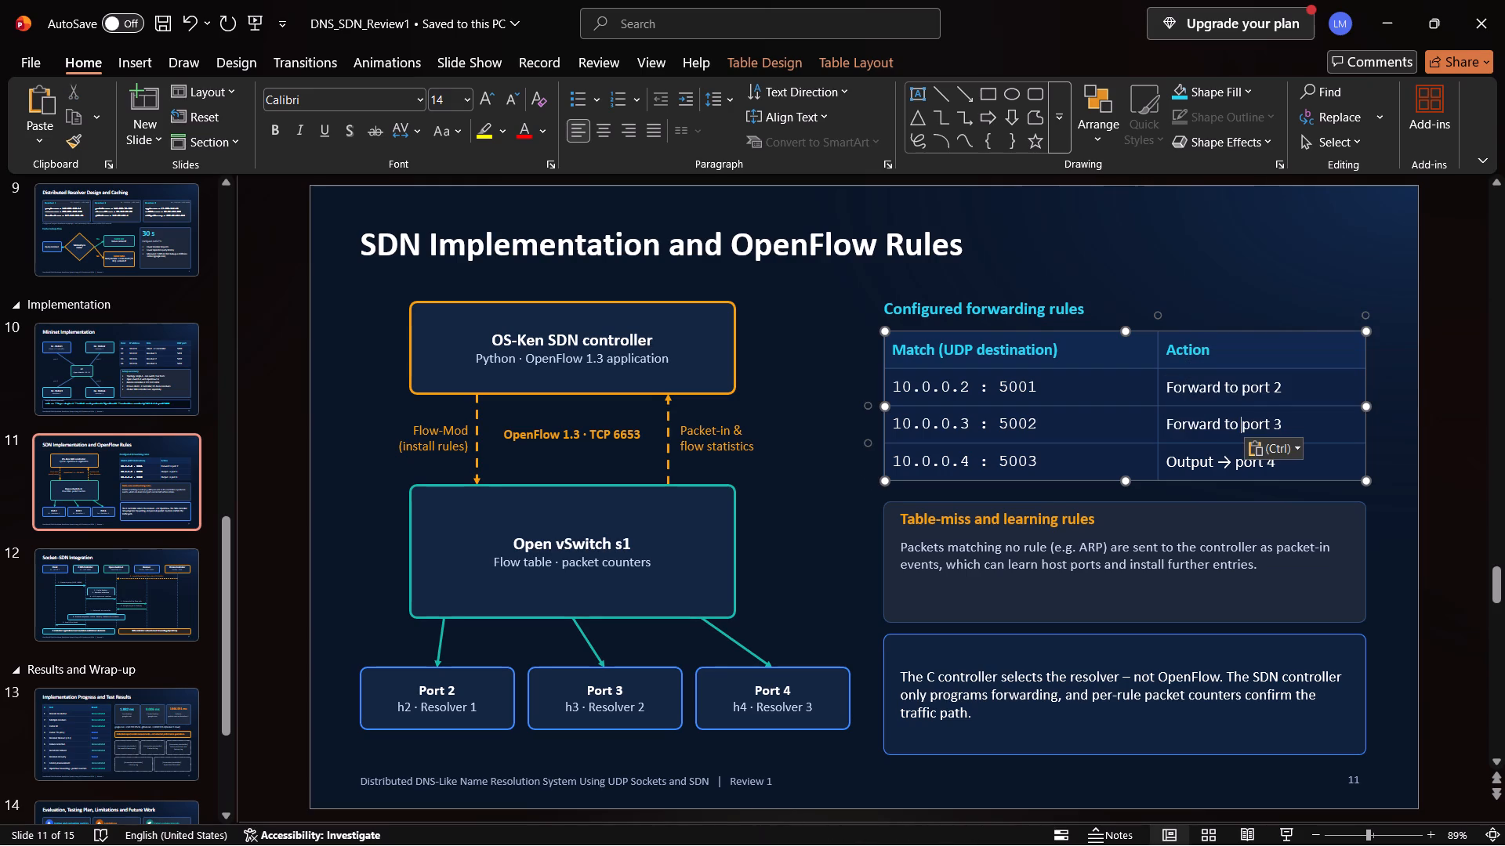
# Replace "Output →" in the 10.0.0.4 : 5003 row with the copied wording, giving "Forward to port 4".
pyautogui.moveTo(1228, 463); pyautogui.dragTo(1213, 459)
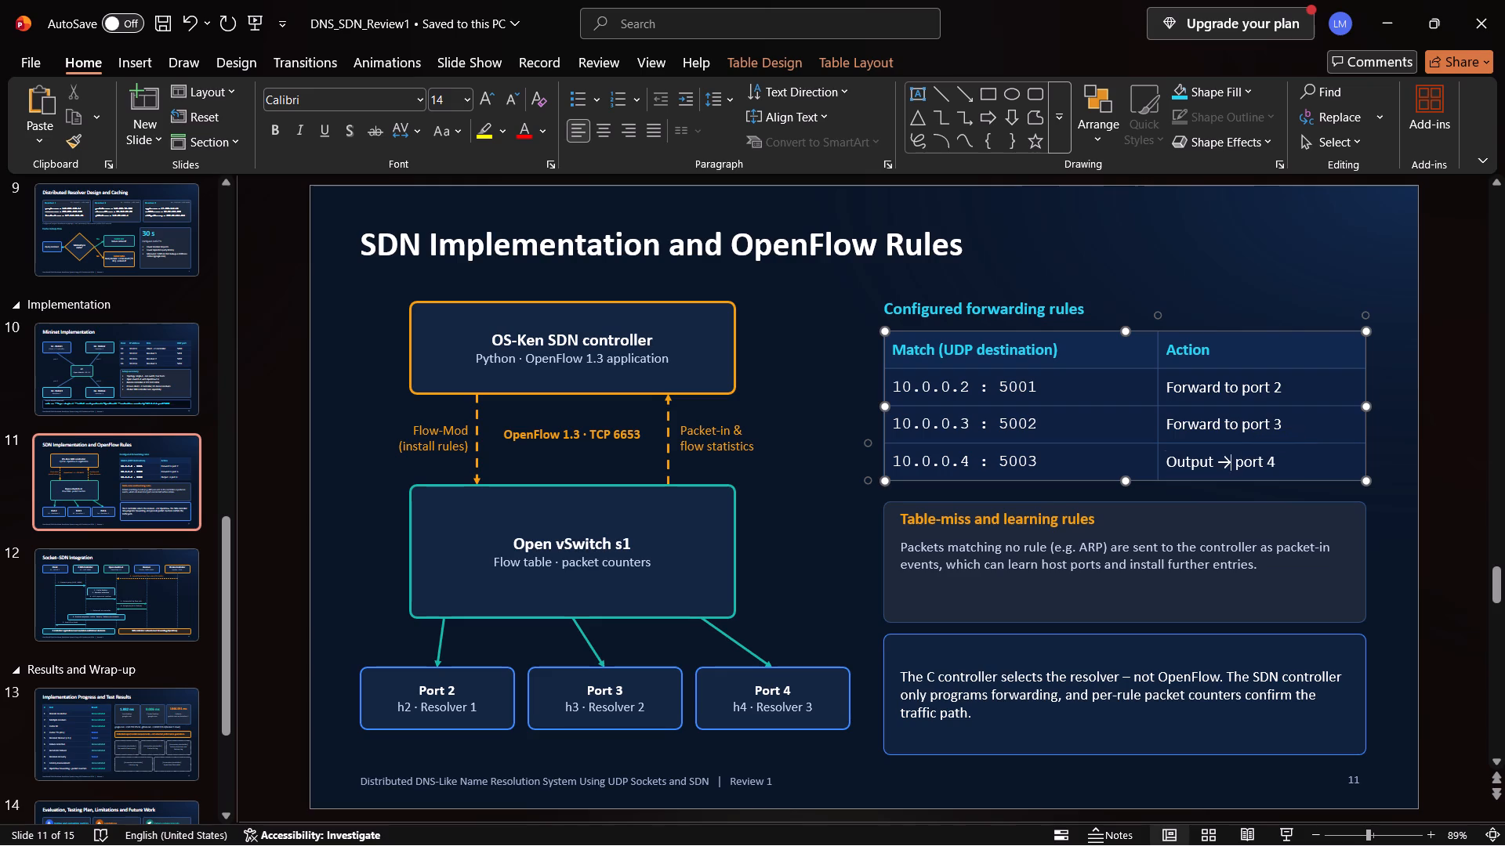
pyautogui.moveTo(1213, 459); pyautogui.dragTo(1180, 454)
pyautogui.hotkey('ctrl', 'v')
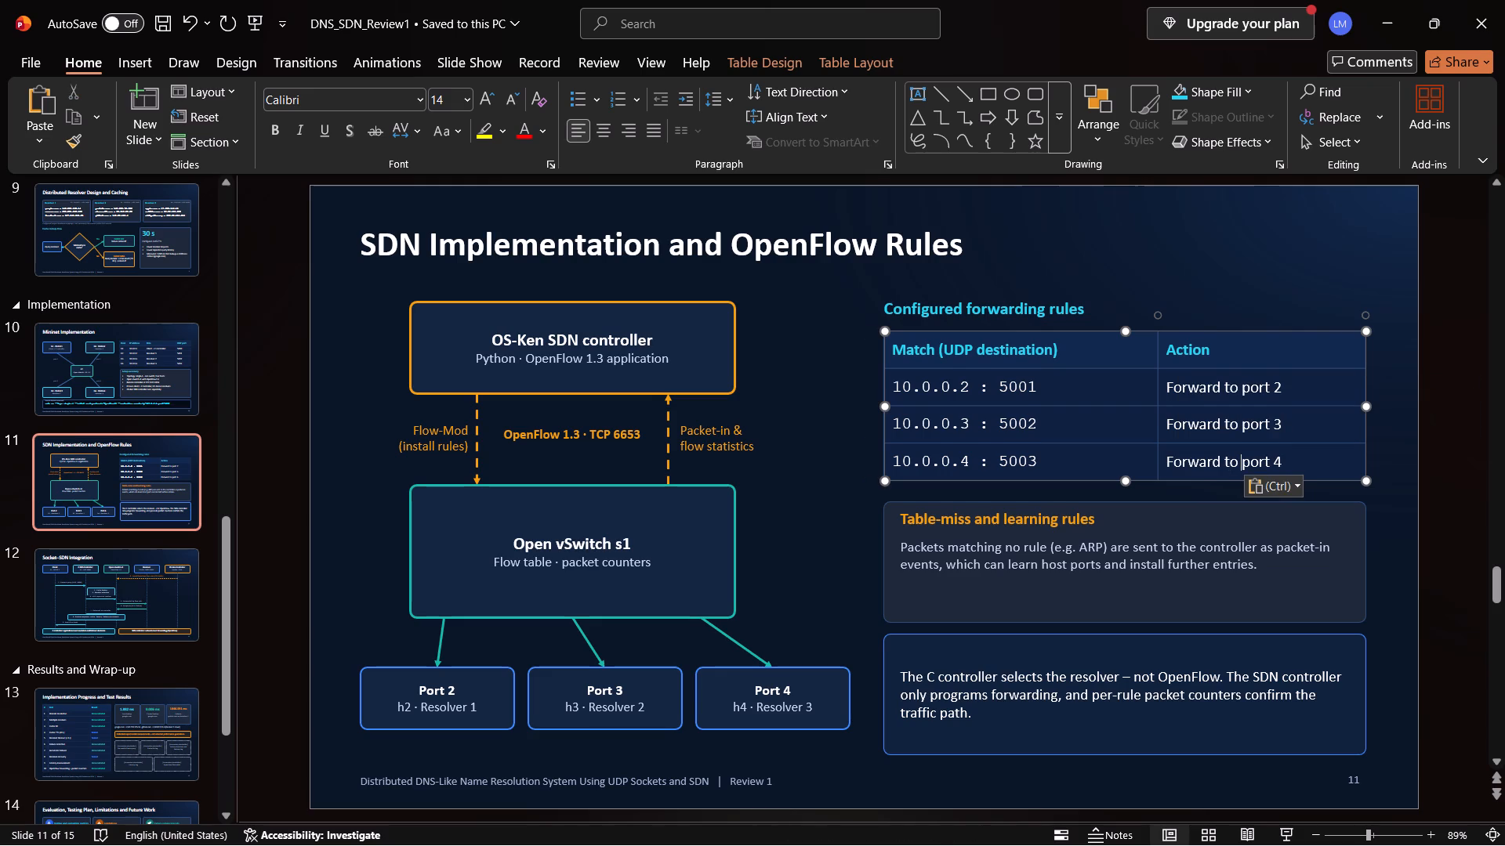
pyautogui.click(1249, 274)
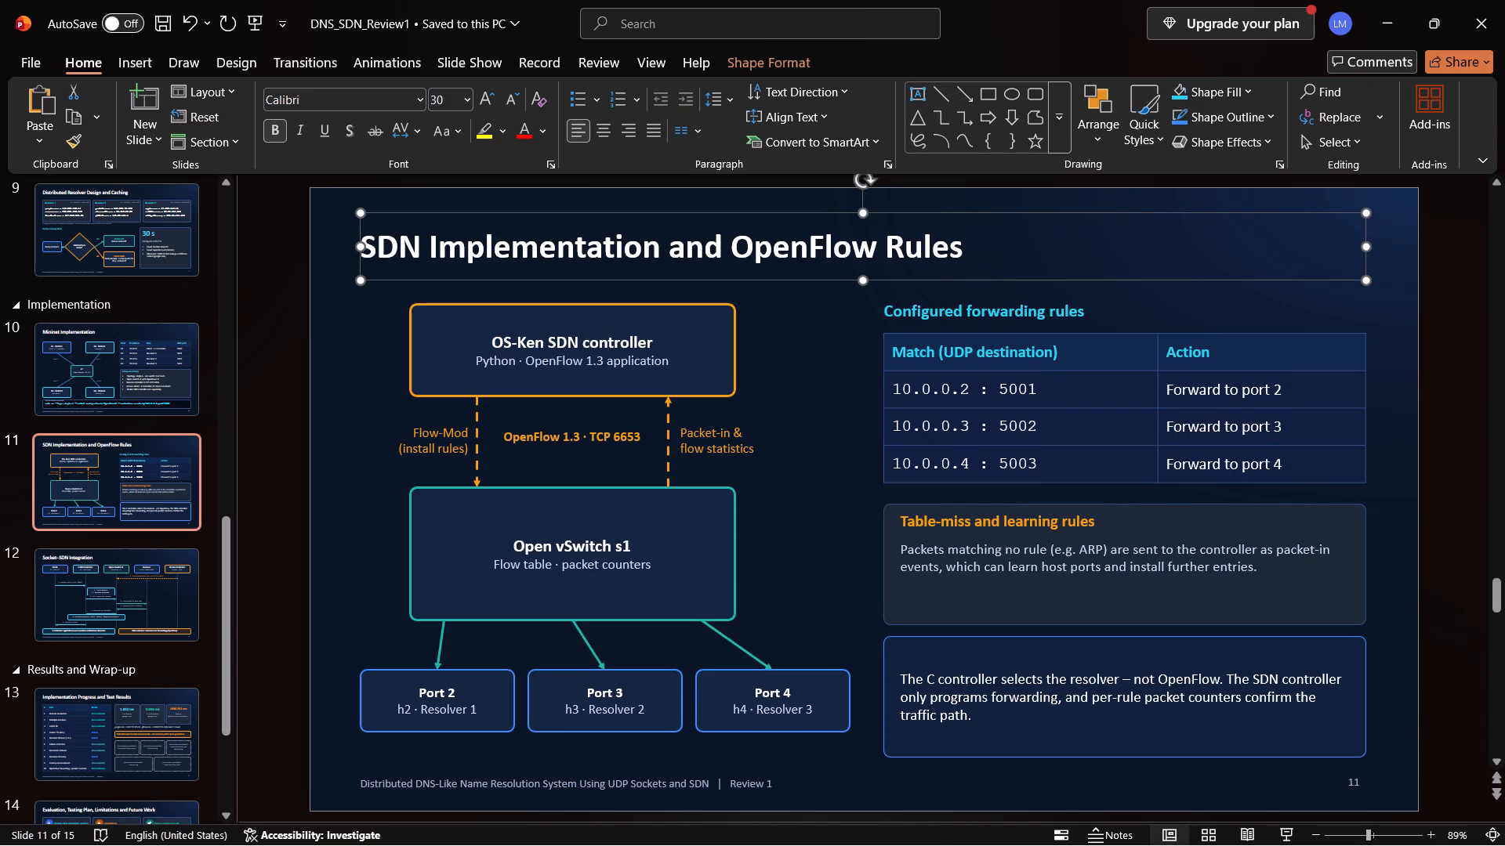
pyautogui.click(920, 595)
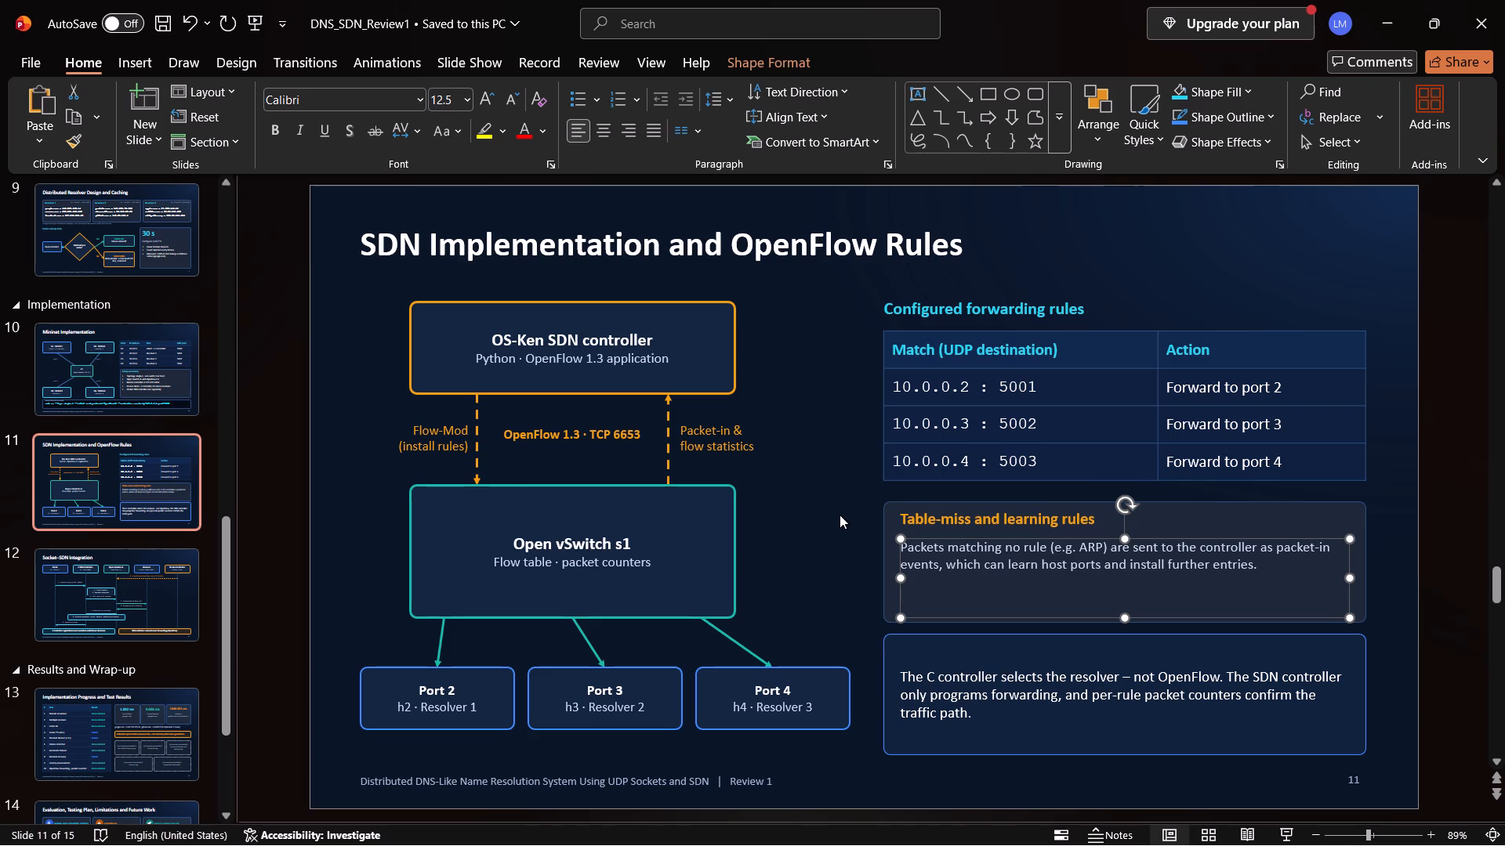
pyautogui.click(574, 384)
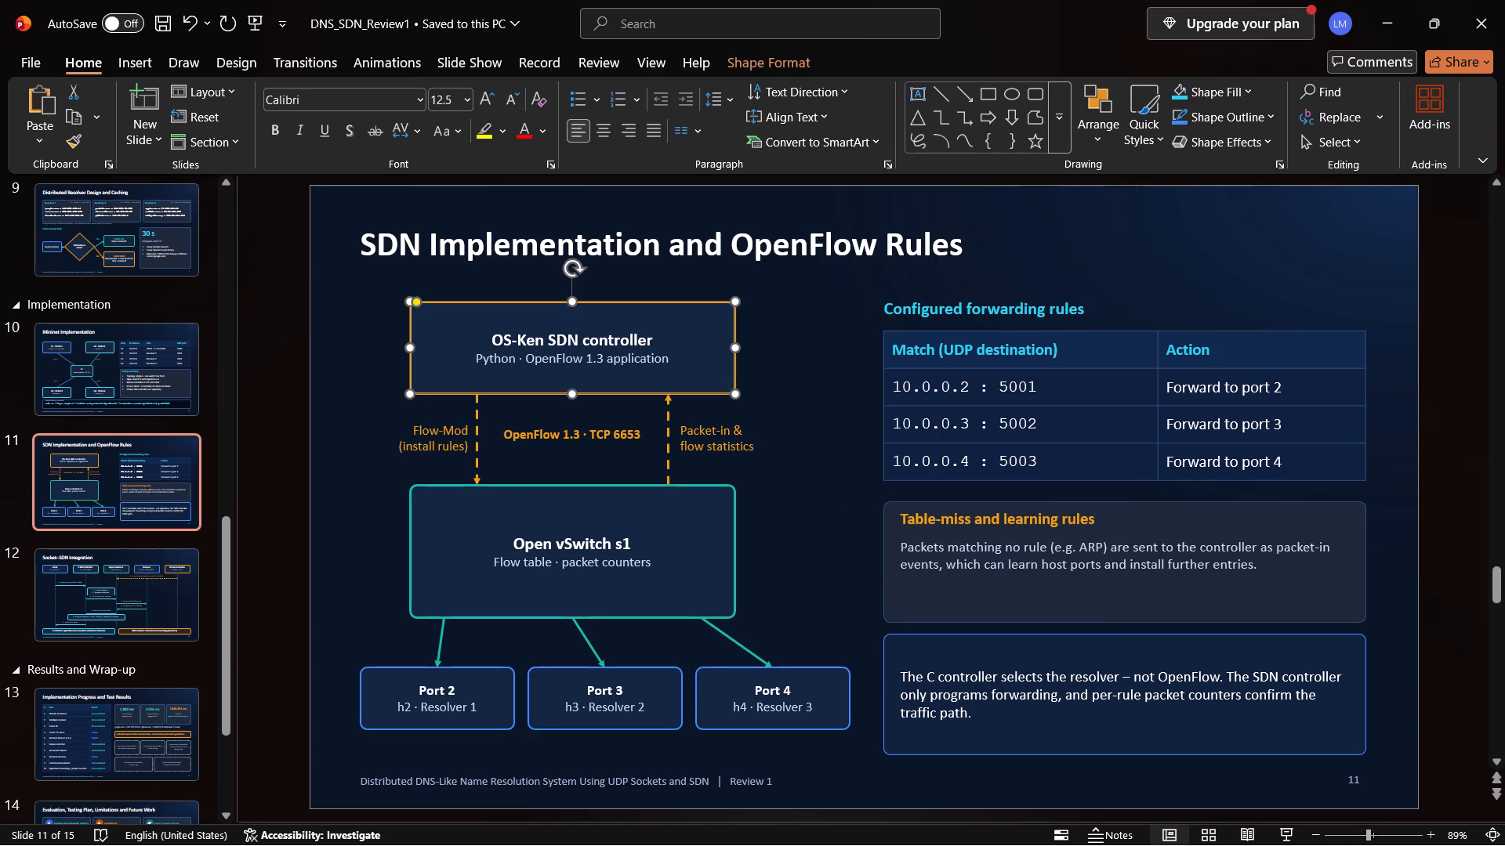
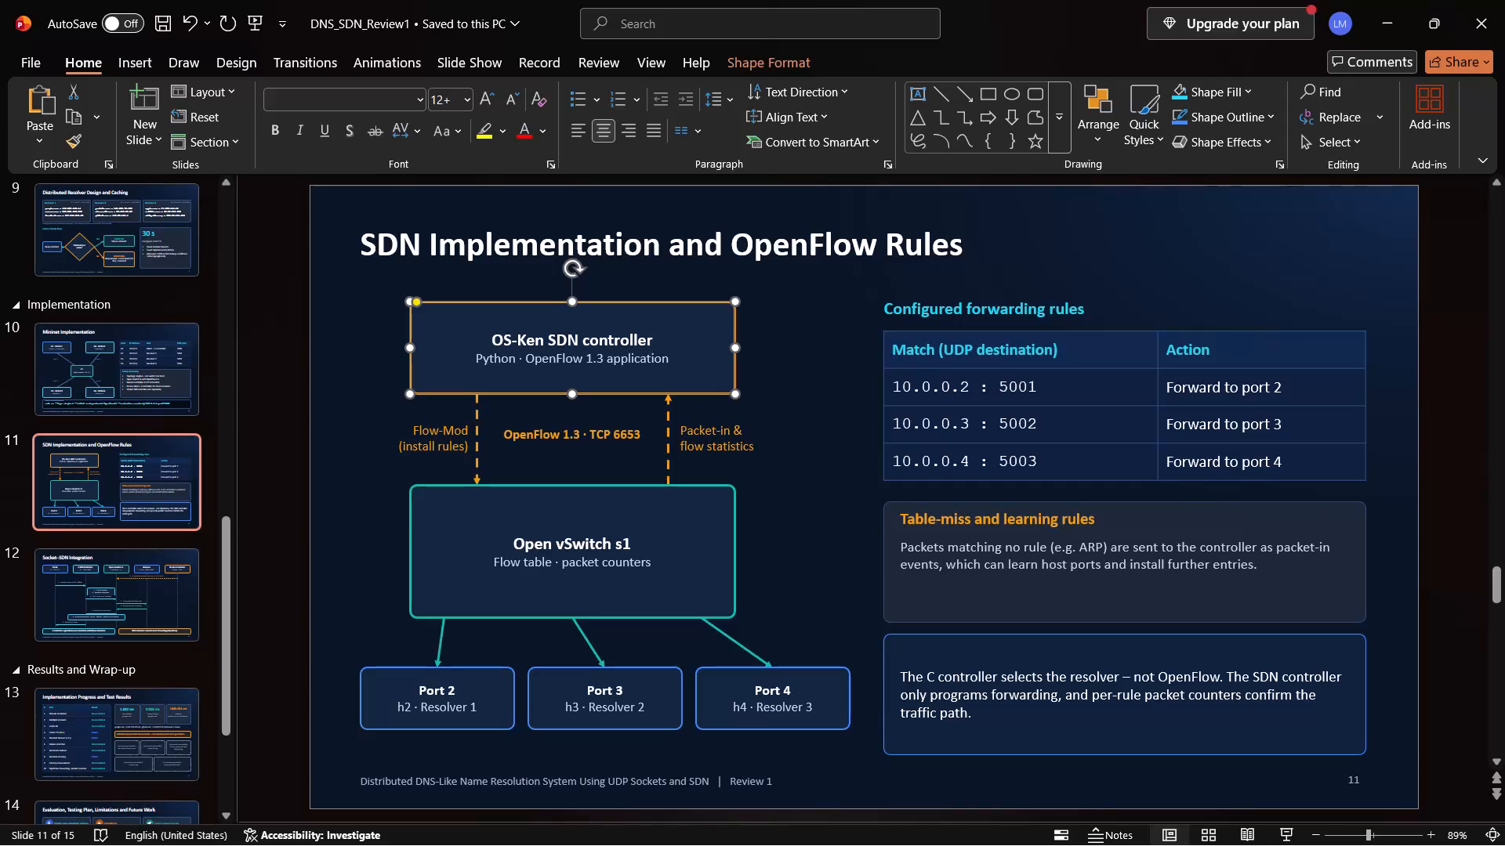
# In the OS-Ken SDN controller box's subtitle, replace the dot separator after Python with "controller using", giving "Python controller using OpenFlow 1.3 application".
pyautogui.click(524, 356)
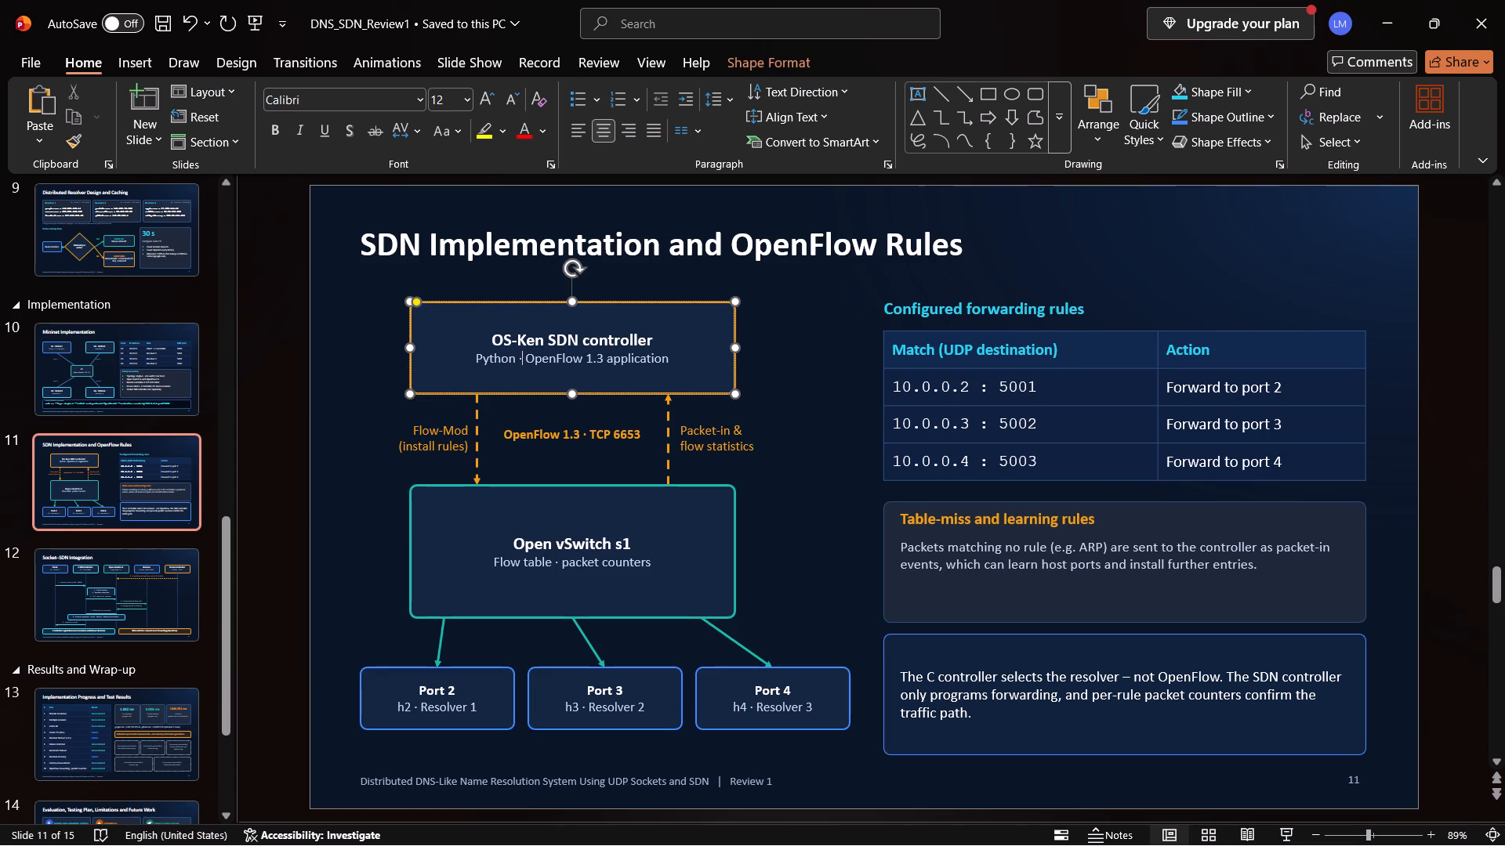
pyautogui.press('BackSpace')
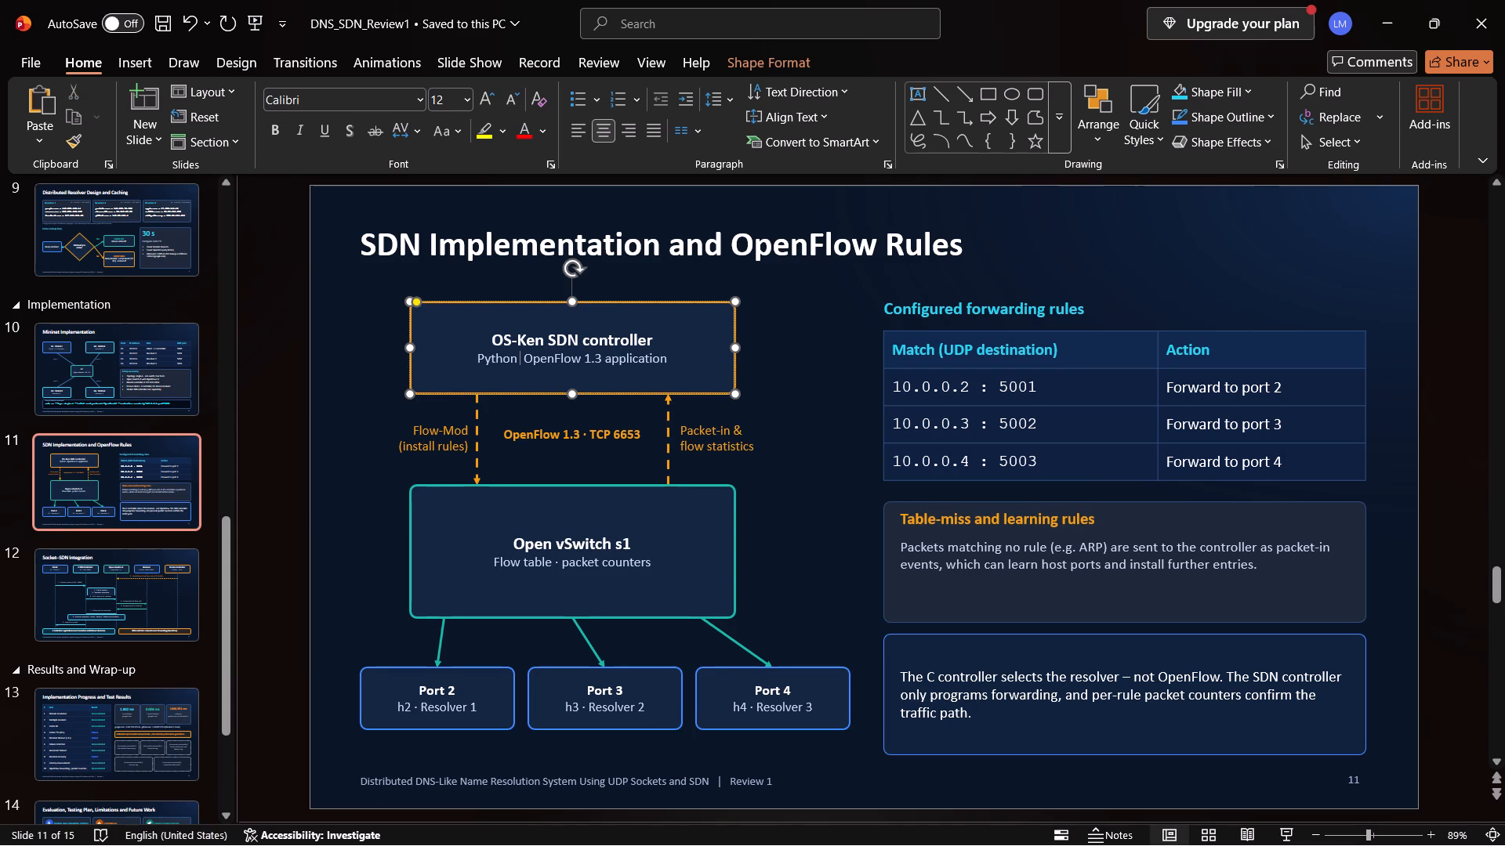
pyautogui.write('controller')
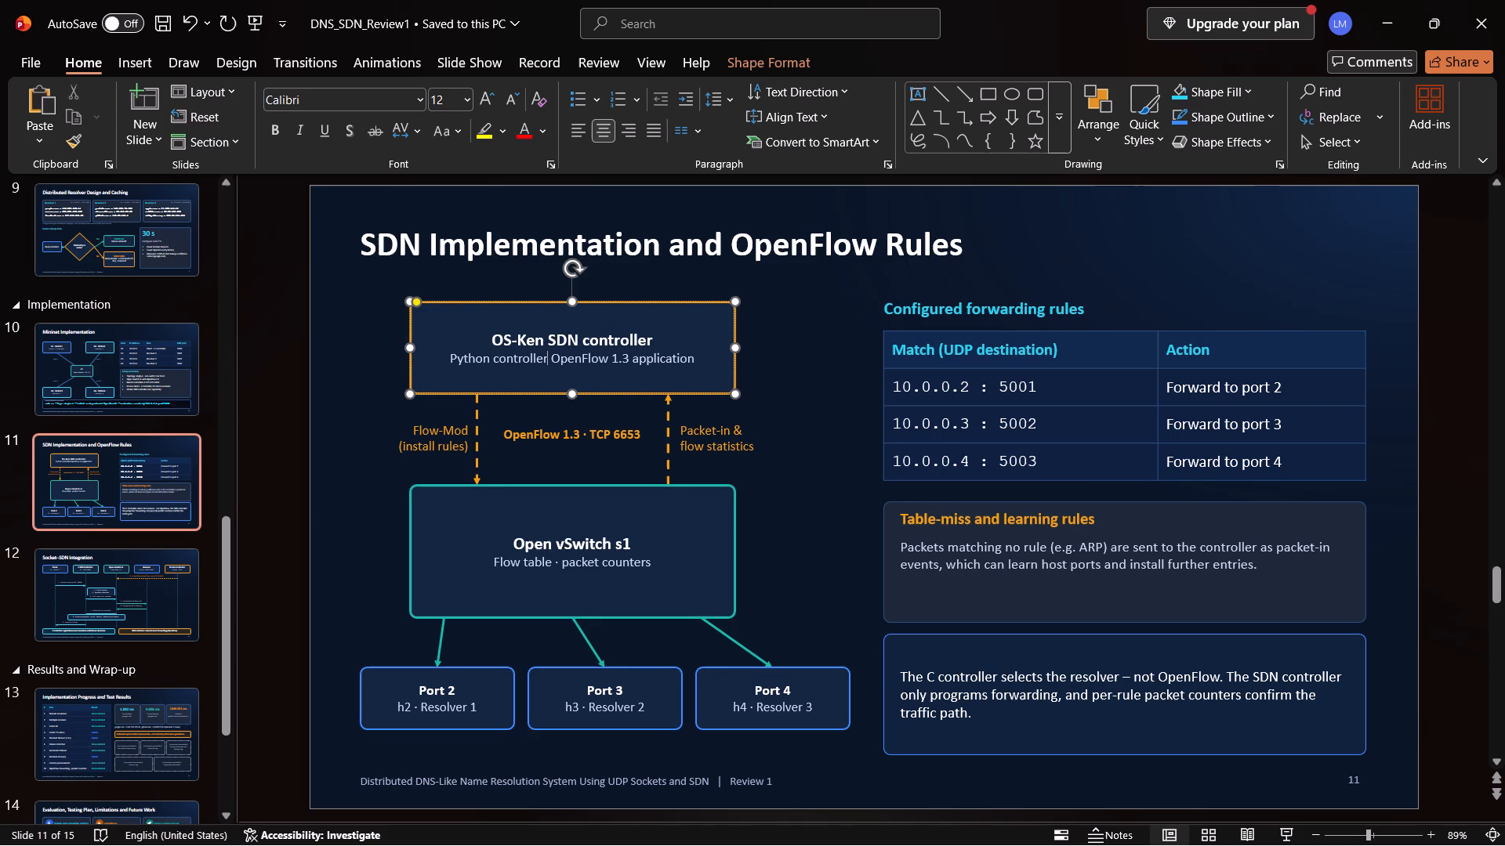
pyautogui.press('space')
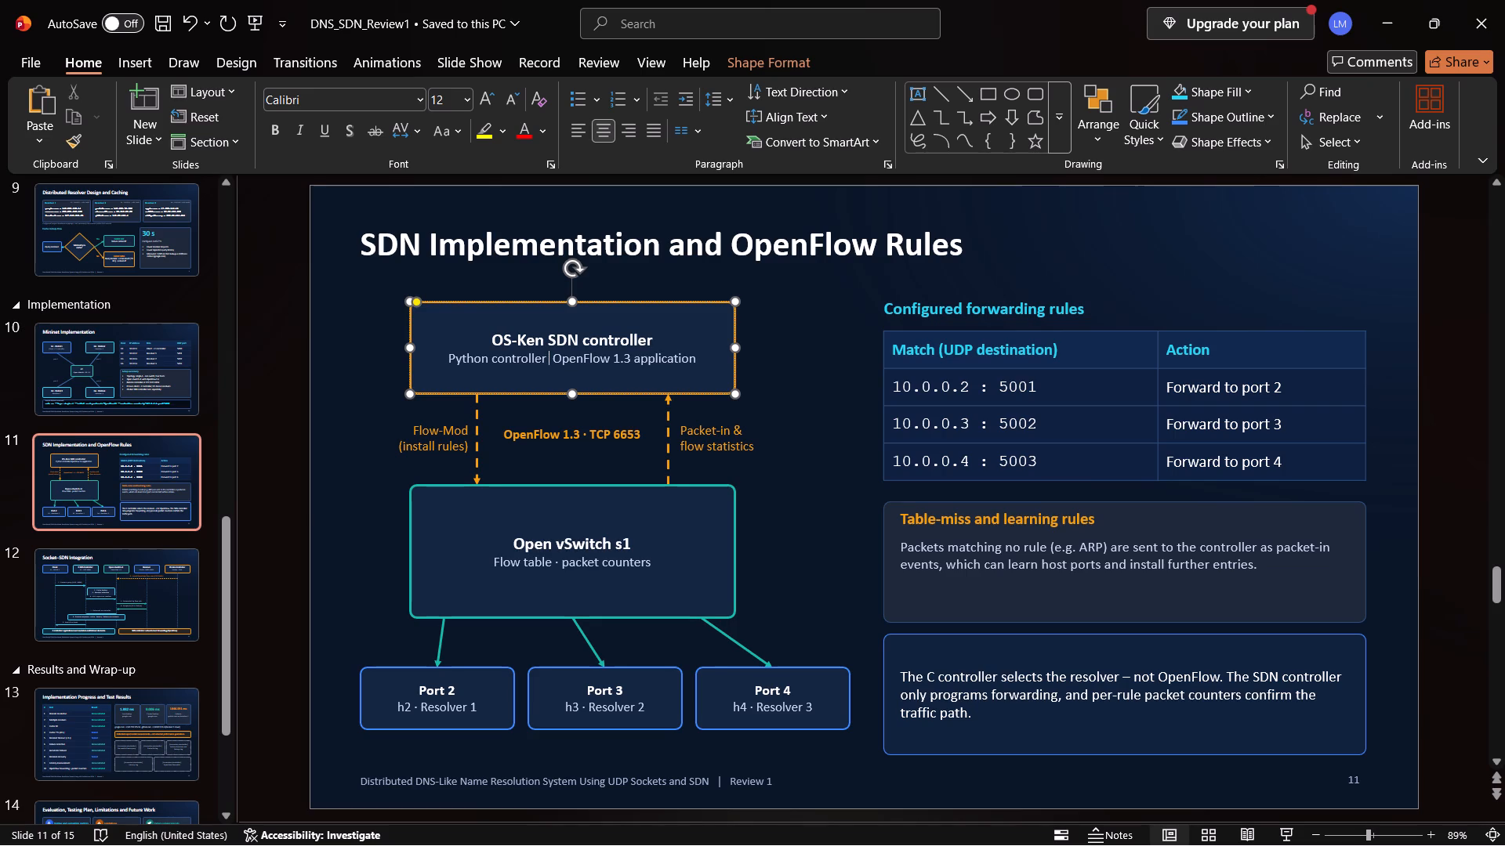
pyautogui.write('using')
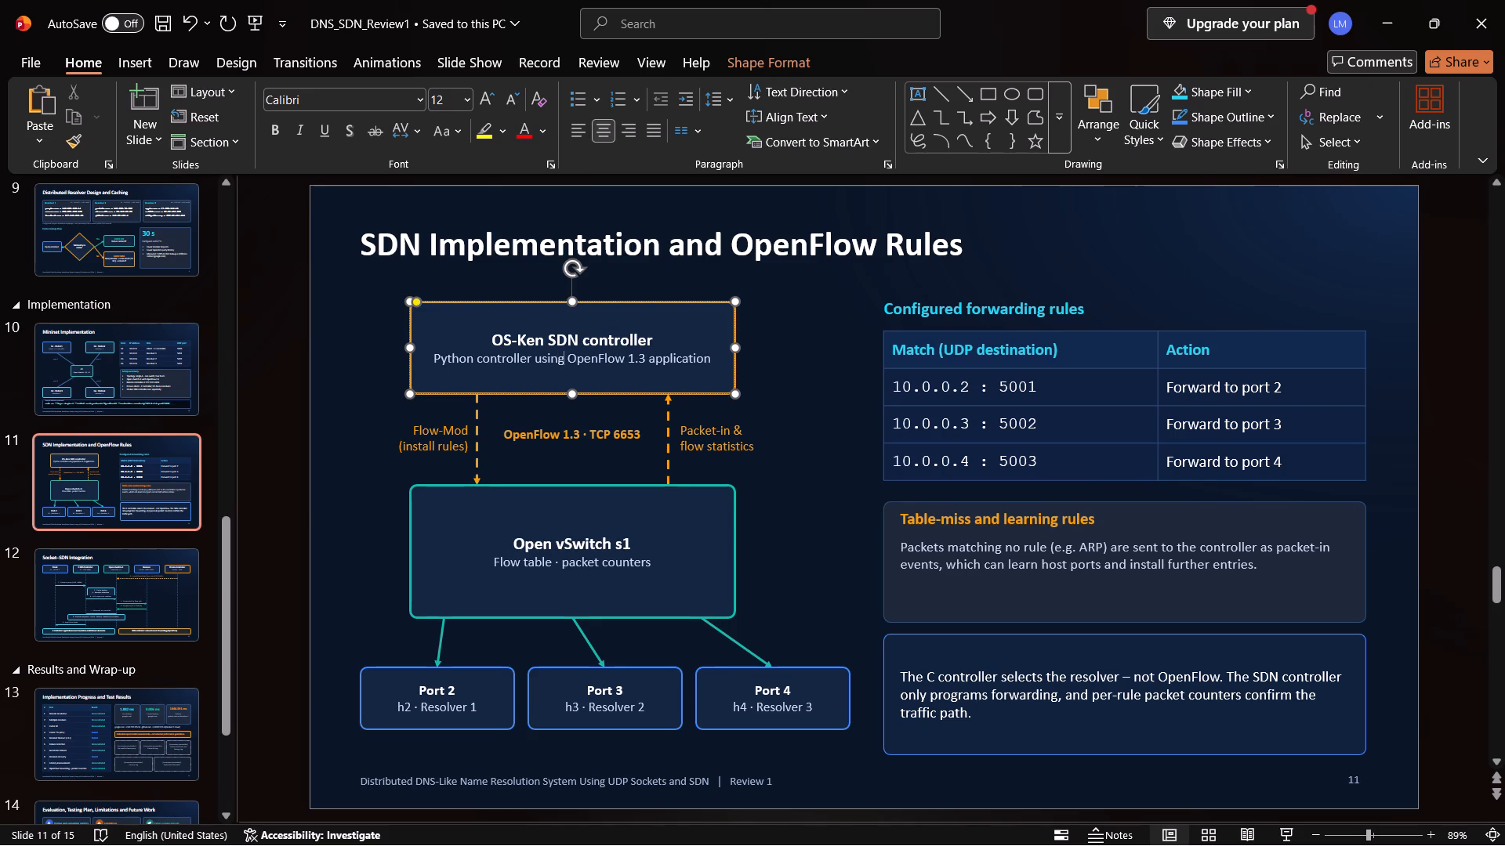
# In the Open vSwitch s1 box, insert "Manages packet forwarding using" before "Flow table" in the description line.
pyautogui.click(806, 342)
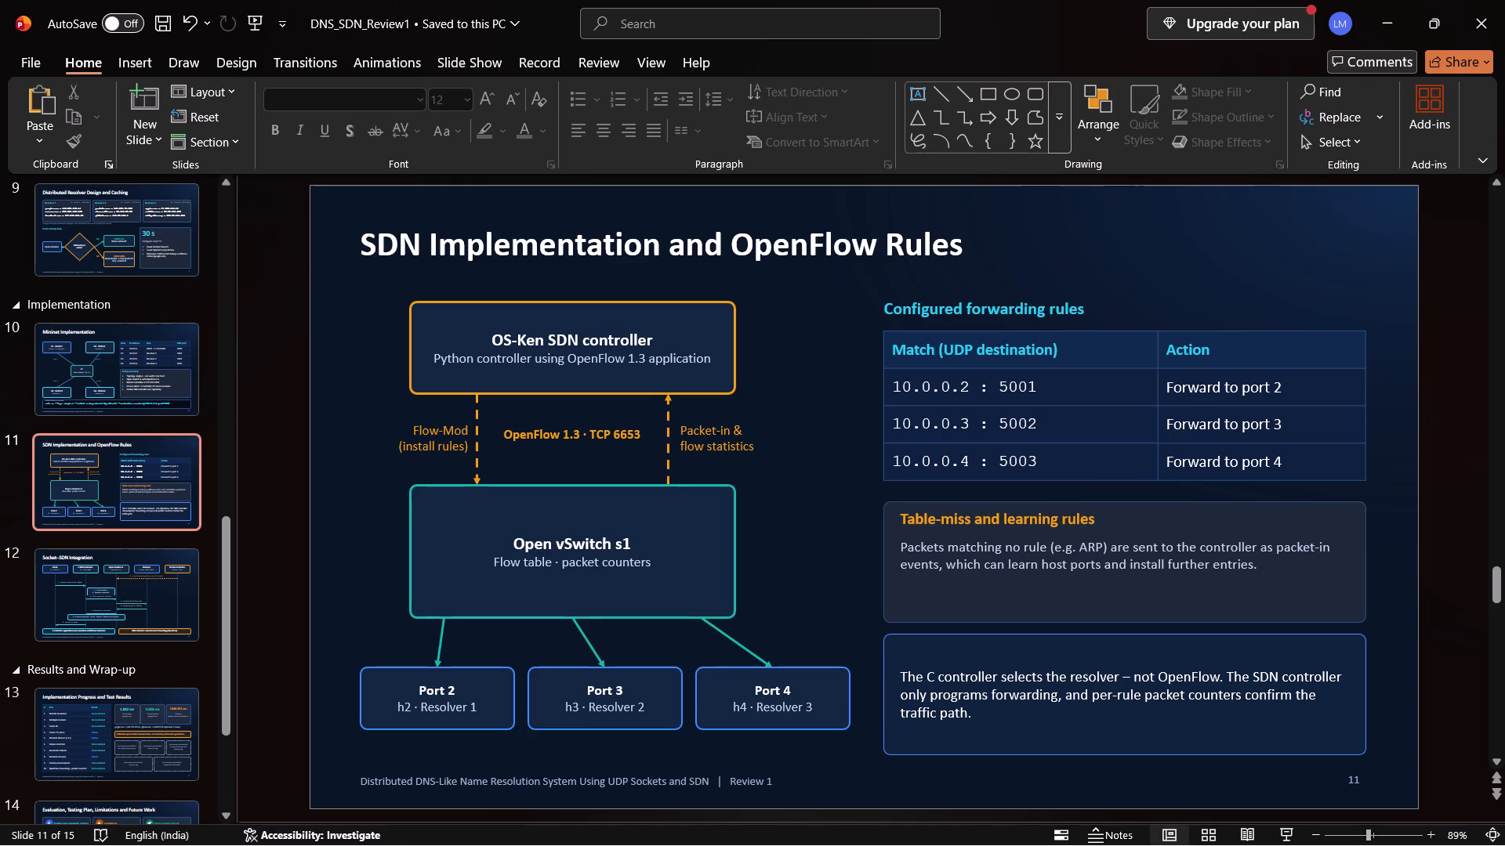
pyautogui.moveTo(495, 559); pyautogui.dragTo(629, 559)
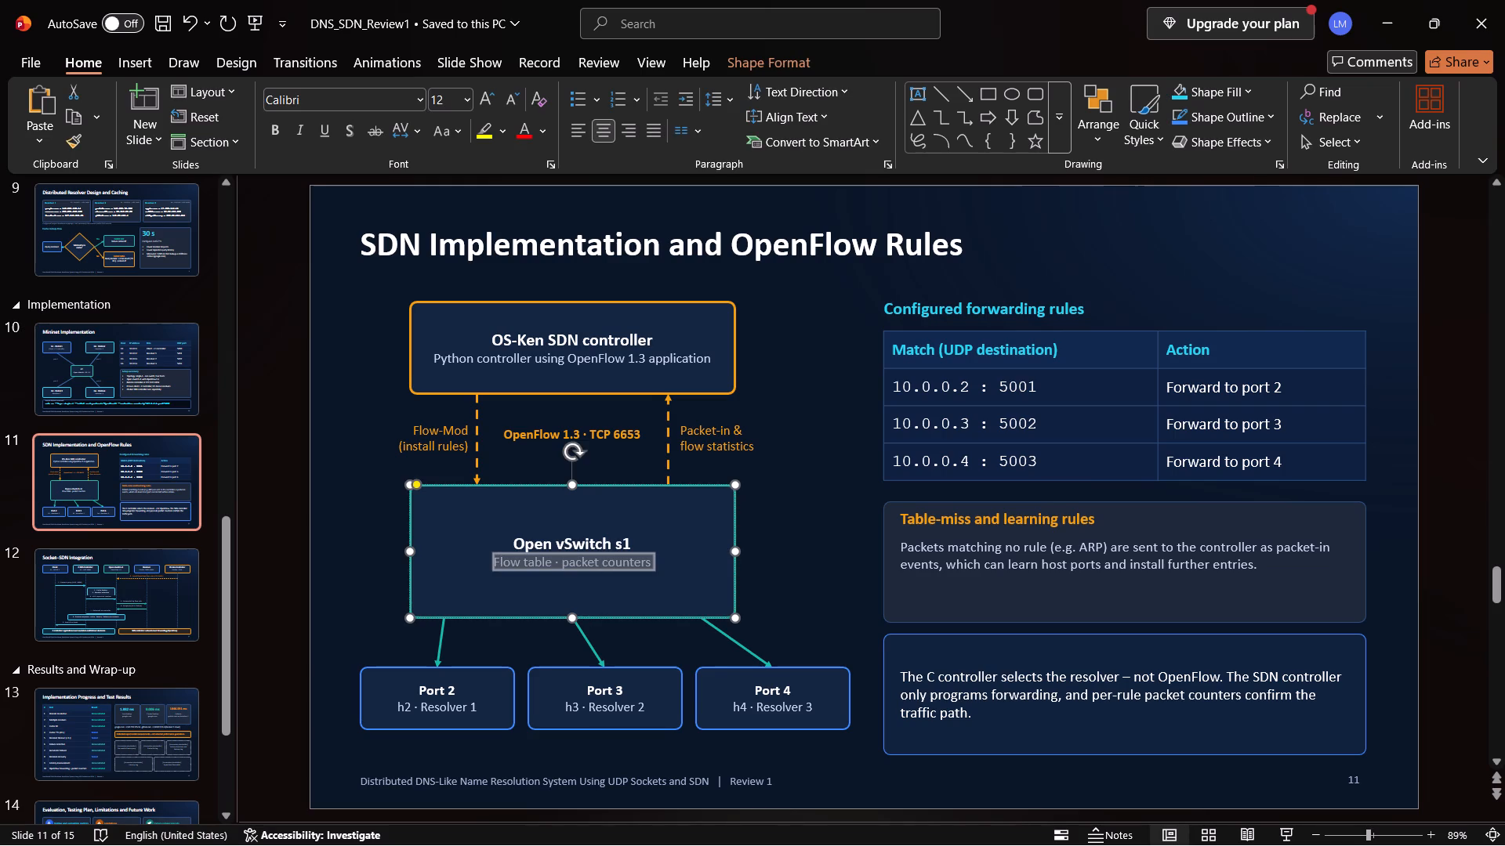
pyautogui.moveTo(629, 559); pyautogui.dragTo(645, 564)
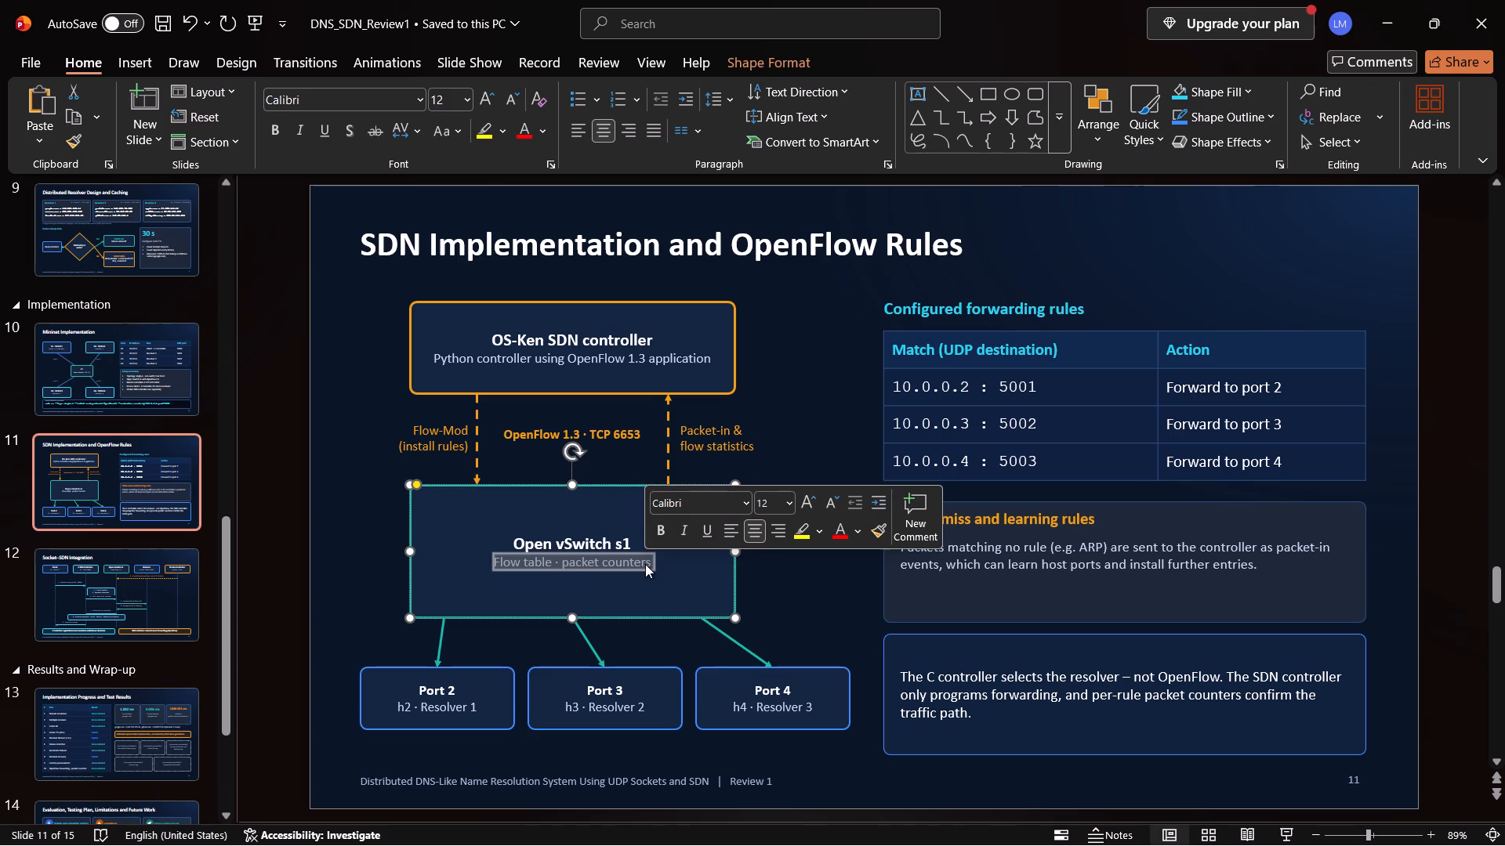
pyautogui.click(645, 564)
pyautogui.click(495, 566)
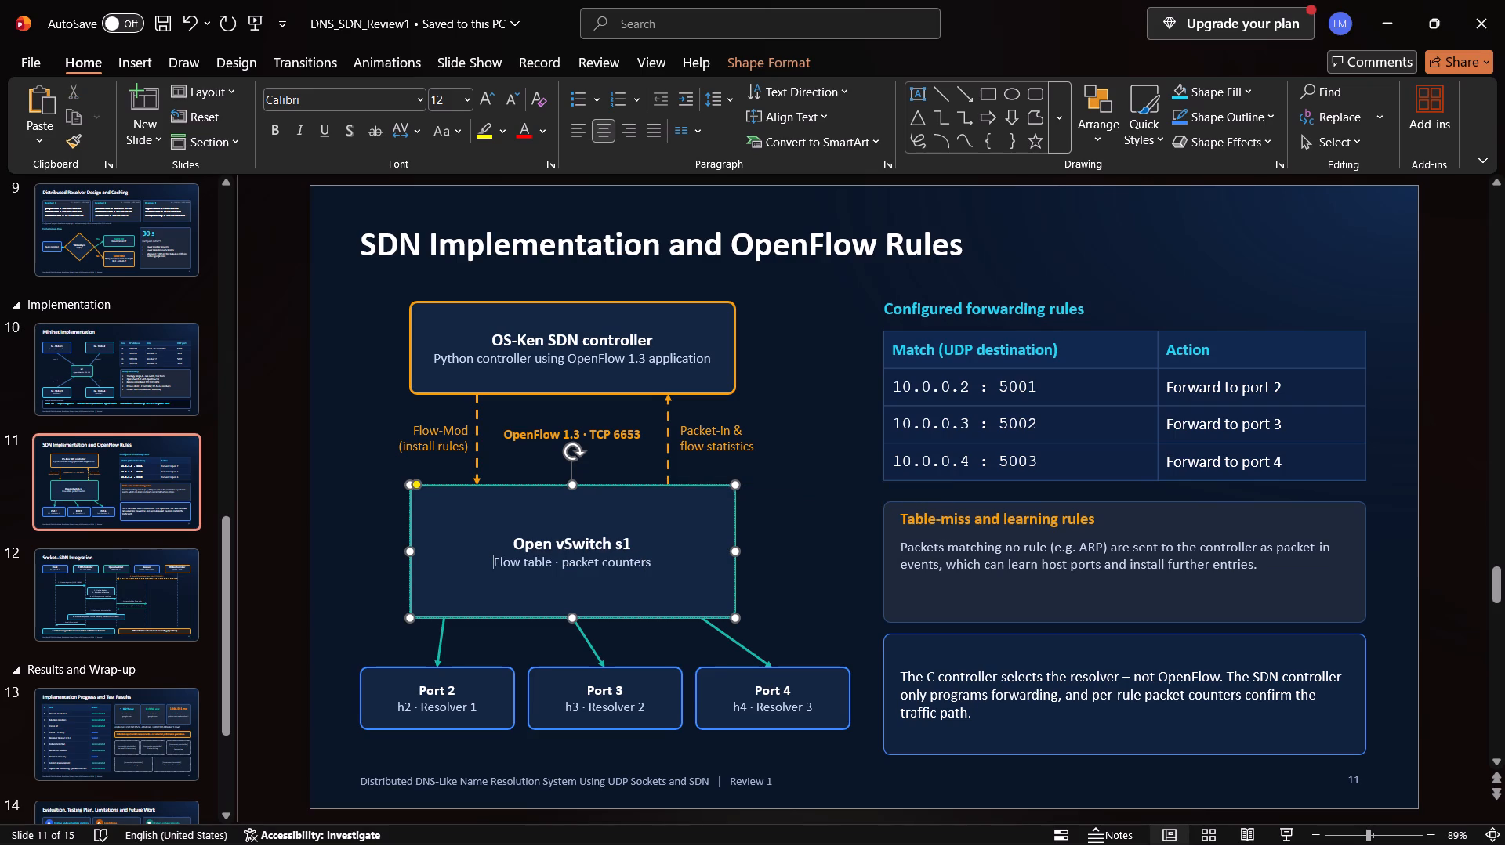
pyautogui.write('anages')
pyautogui.press('space')
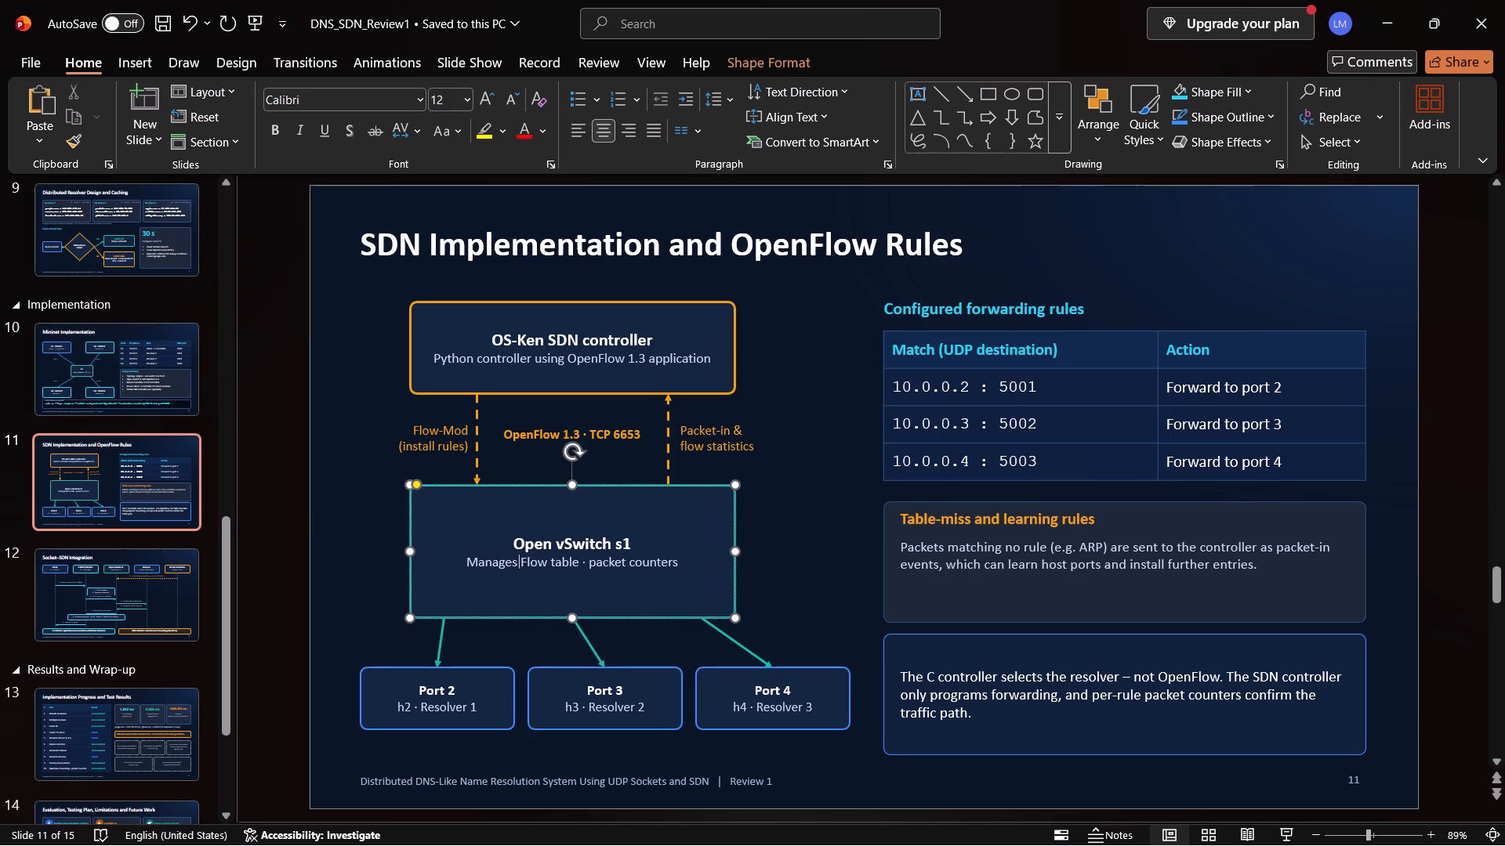
pyautogui.write('pa')
pyautogui.write('cket')
pyautogui.press('space')
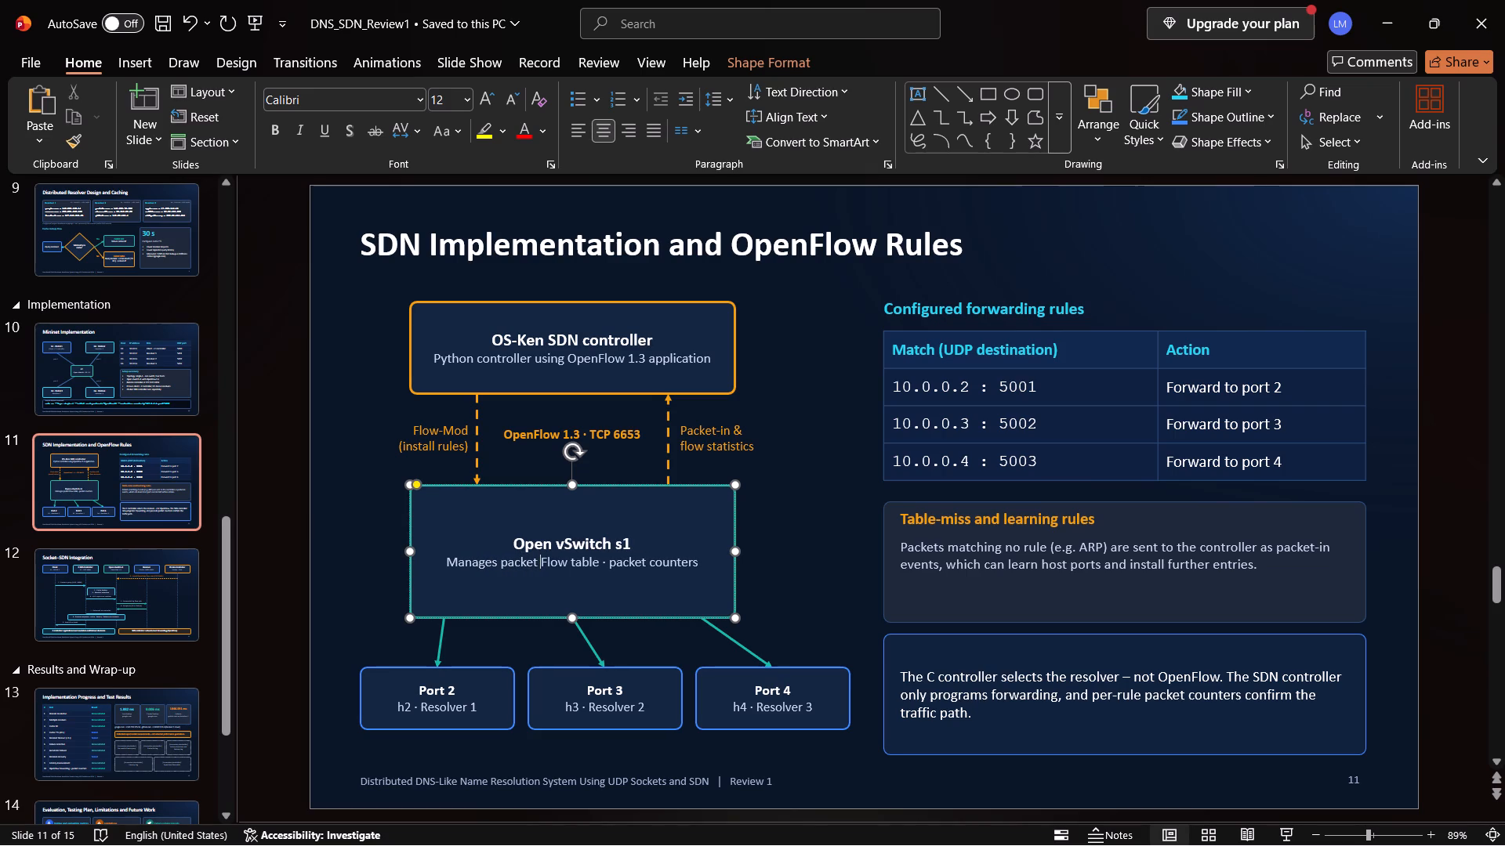
pyautogui.write('for')
pyautogui.write('war')
pyautogui.write('din')
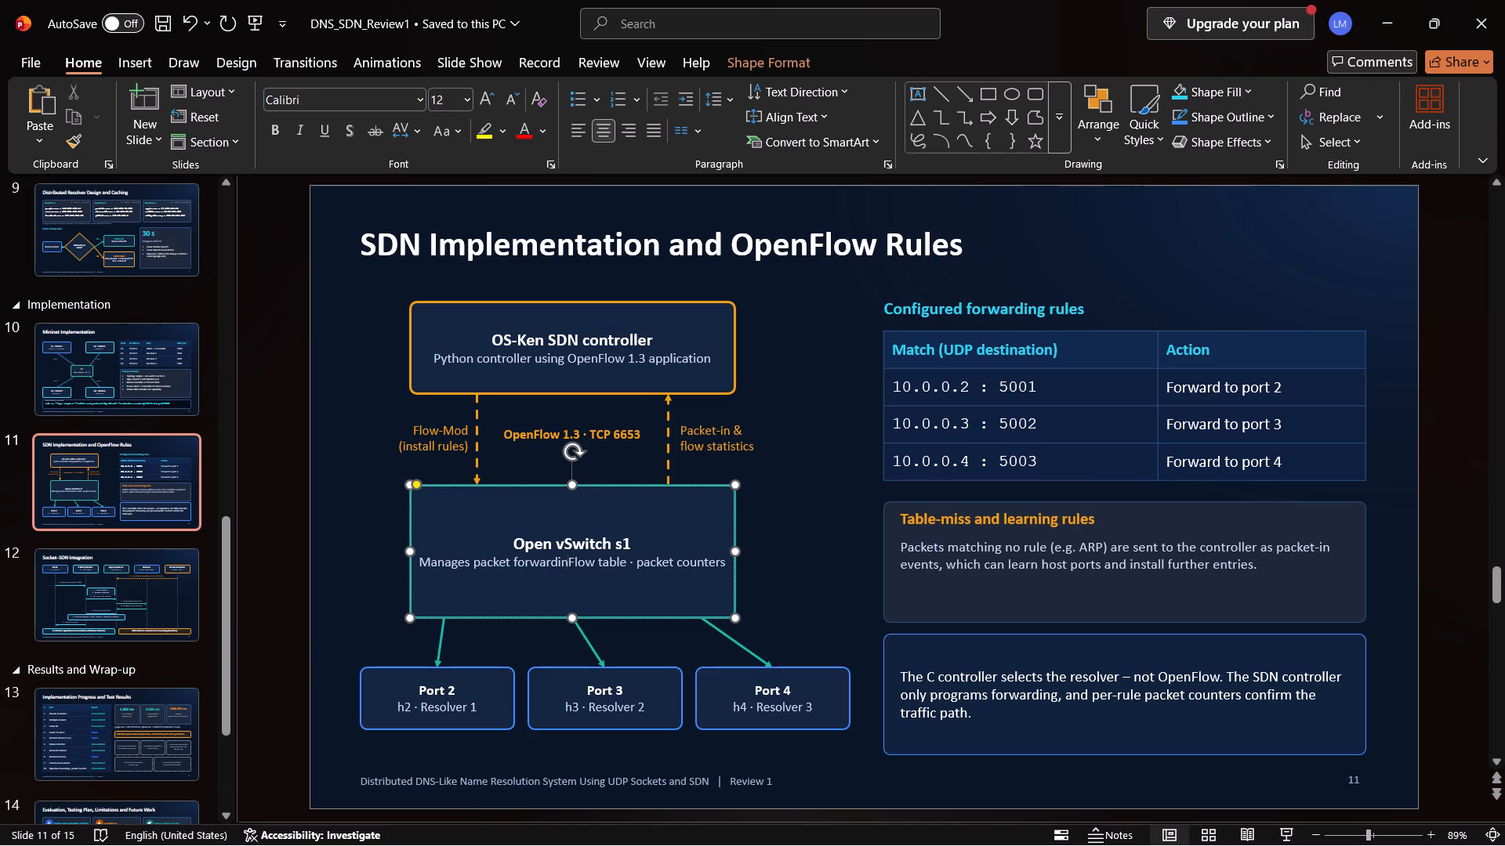
pyautogui.press('g')
pyautogui.press('space')
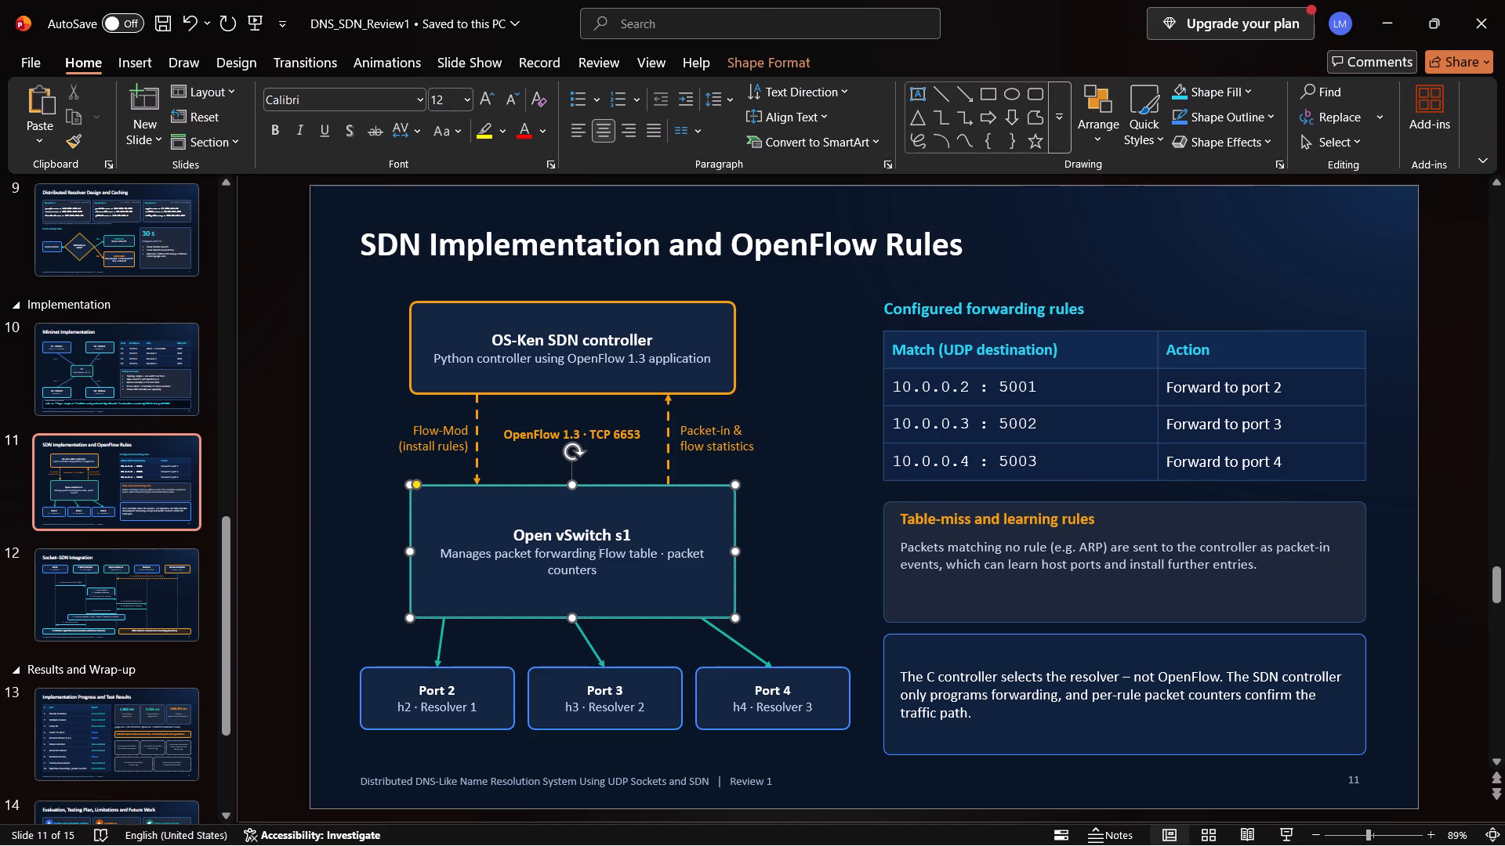
pyautogui.write('using')
pyautogui.press('space')
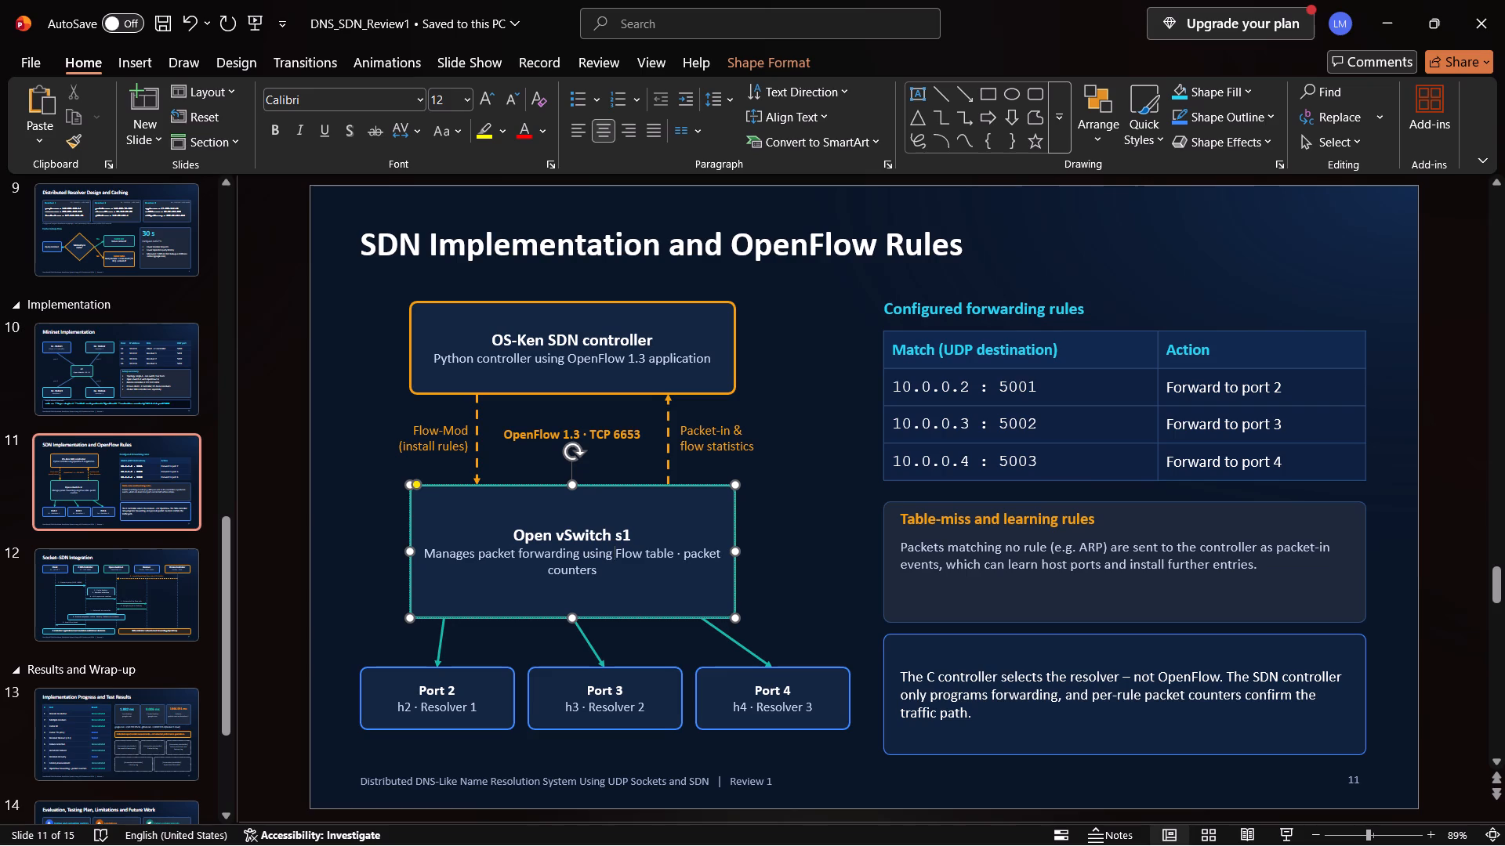
# Delete the dot separator and "packet counters" from the Open vSwitch s1 description, leaving "Manages packet forwarding using Flow table".
pyautogui.press('Right')
pyautogui.press('Right')
pyautogui.press('Right')
pyautogui.press('Right')
pyautogui.press('Right')
pyautogui.press('Right')
pyautogui.press('Right')
pyautogui.press('Right')
pyautogui.press('Right')
pyautogui.press('Right')
pyautogui.press('Right')
pyautogui.press('Right')
pyautogui.press('Right')
pyautogui.press('Right')
pyautogui.press('Right')
pyautogui.press('Right')
pyautogui.press('Right')
pyautogui.press('Right')
pyautogui.press('Right')
pyautogui.press('Right')
pyautogui.press('Right')
pyautogui.press('Right')
pyautogui.press('Right')
pyautogui.press('Right')
pyautogui.press('Right')
pyautogui.press('Right')
pyautogui.press('Right')
pyautogui.press('Right')
pyautogui.press('BackSpace')
pyautogui.press('BackSpace')
pyautogui.press('BackSpace')
pyautogui.press('BackSpace')
pyautogui.press('BackSpace')
pyautogui.press('BackSpace')
pyautogui.press('BackSpace')
pyautogui.press('BackSpace')
pyautogui.press('BackSpace')
pyautogui.press('BackSpace')
pyautogui.press('BackSpace')
pyautogui.press('BackSpace')
pyautogui.press('BackSpace')
pyautogui.press('BackSpace')
pyautogui.press('BackSpace')
pyautogui.press('BackSpace')
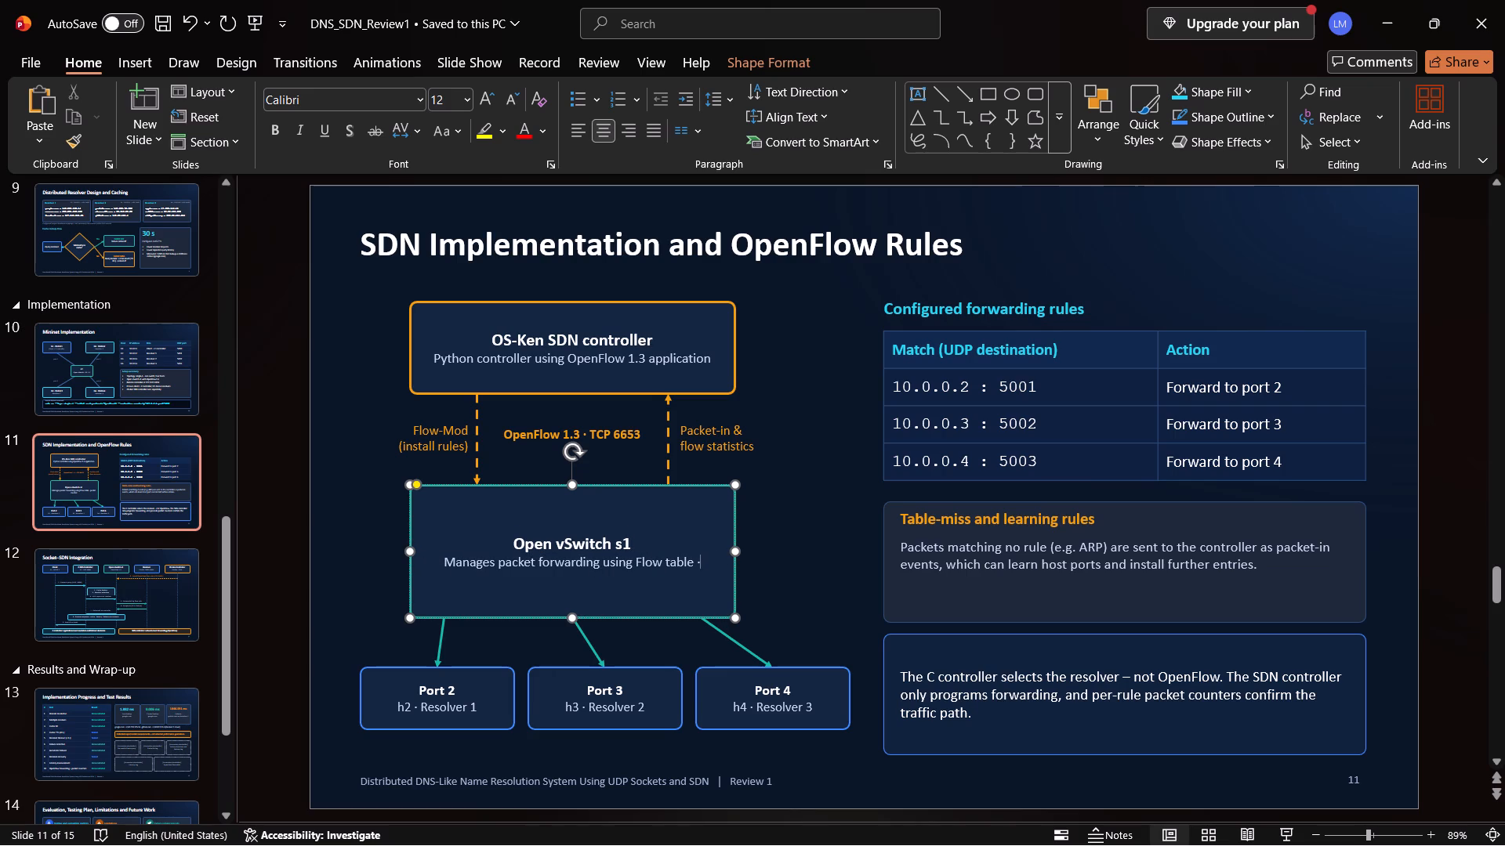
pyautogui.press('BackSpace')
pyautogui.press('BackSpace')
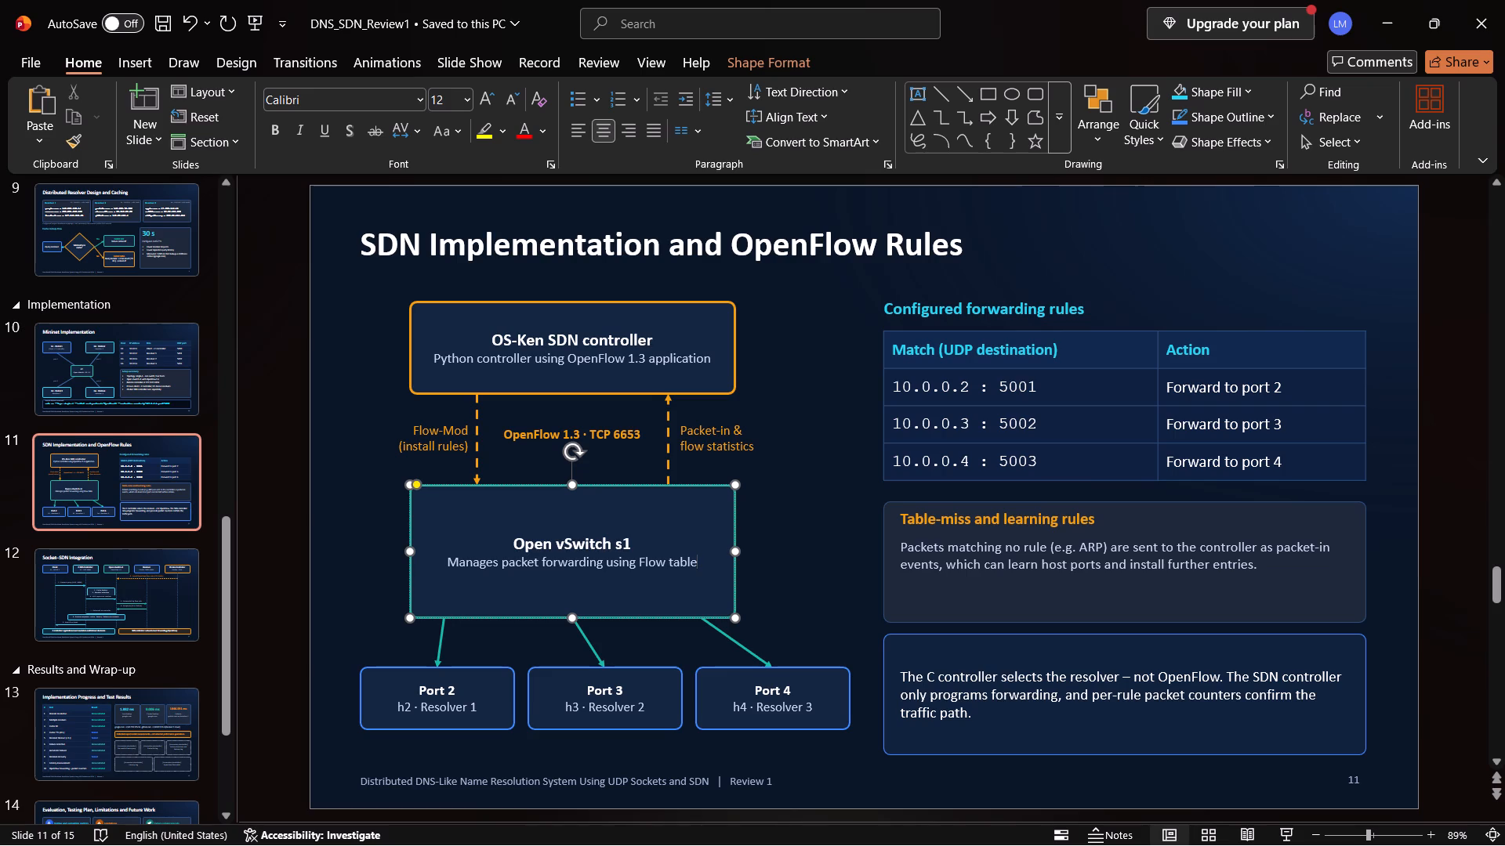
pyautogui.click(843, 518)
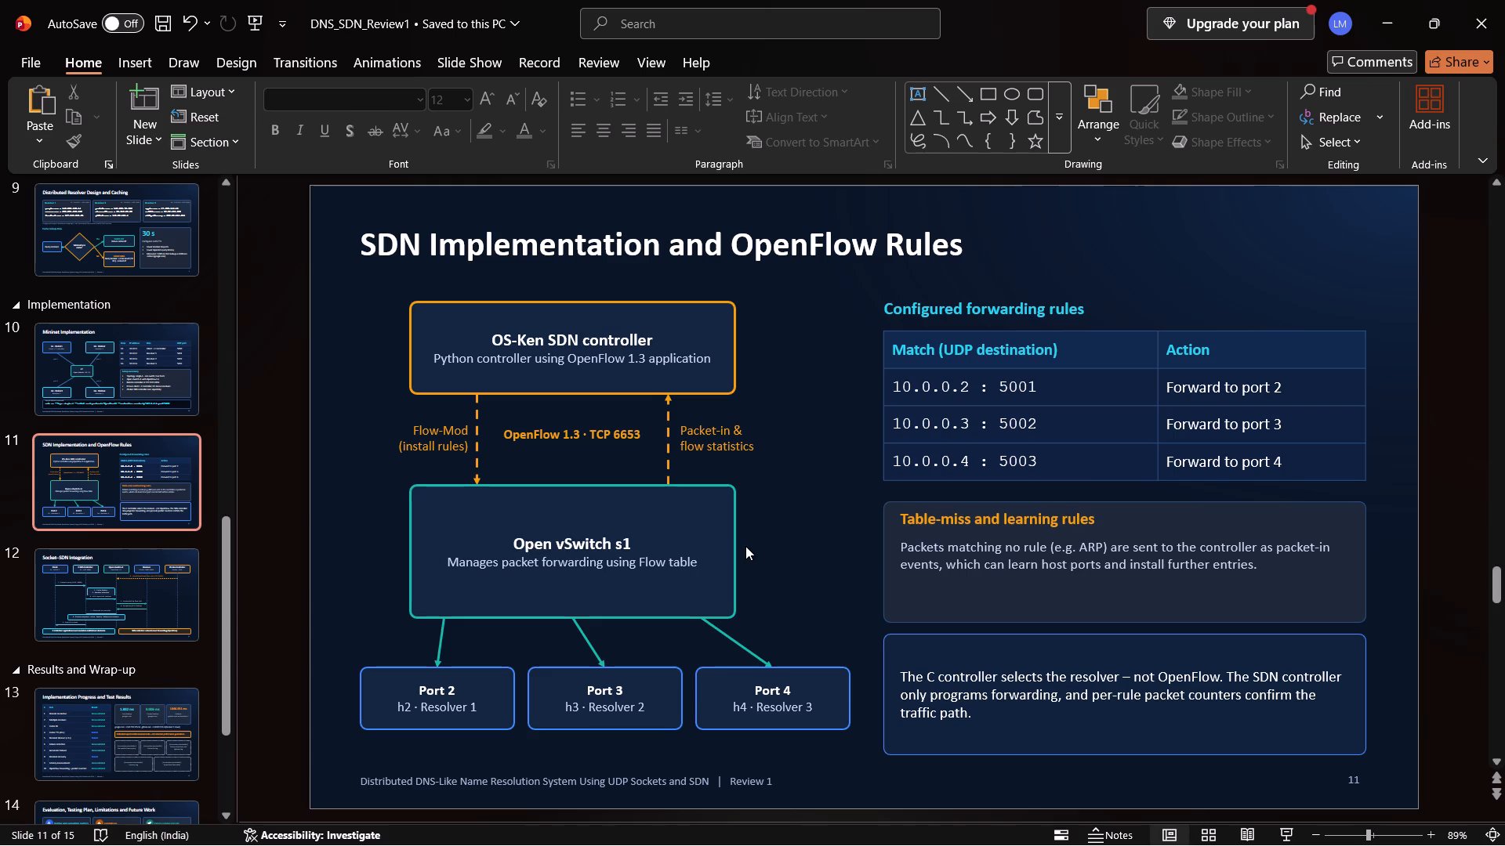
# Open the description text under "Table-miss and learning rules" for editing.
pyautogui.click(966, 569)
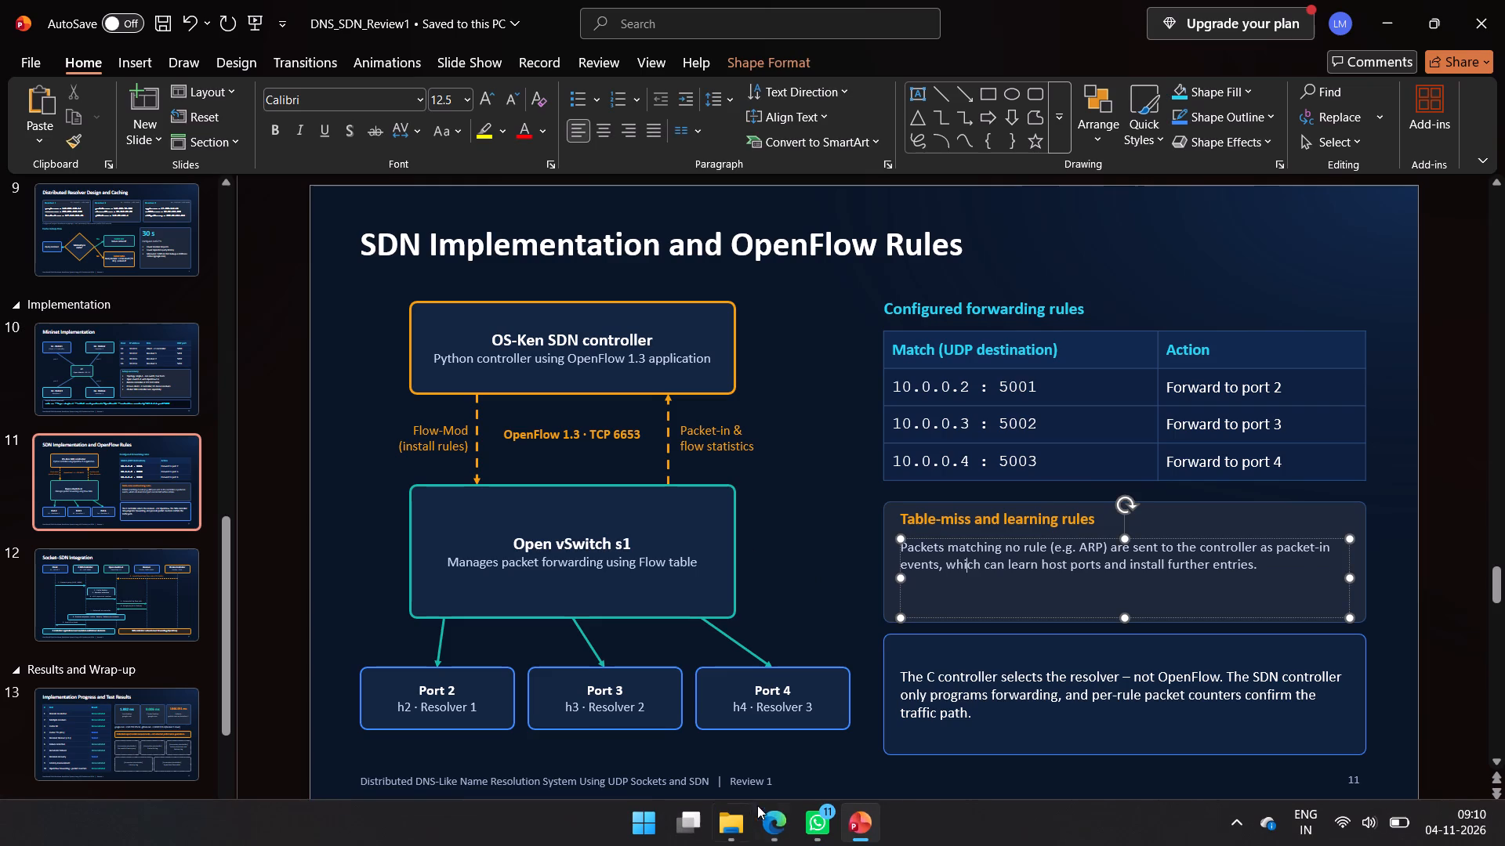
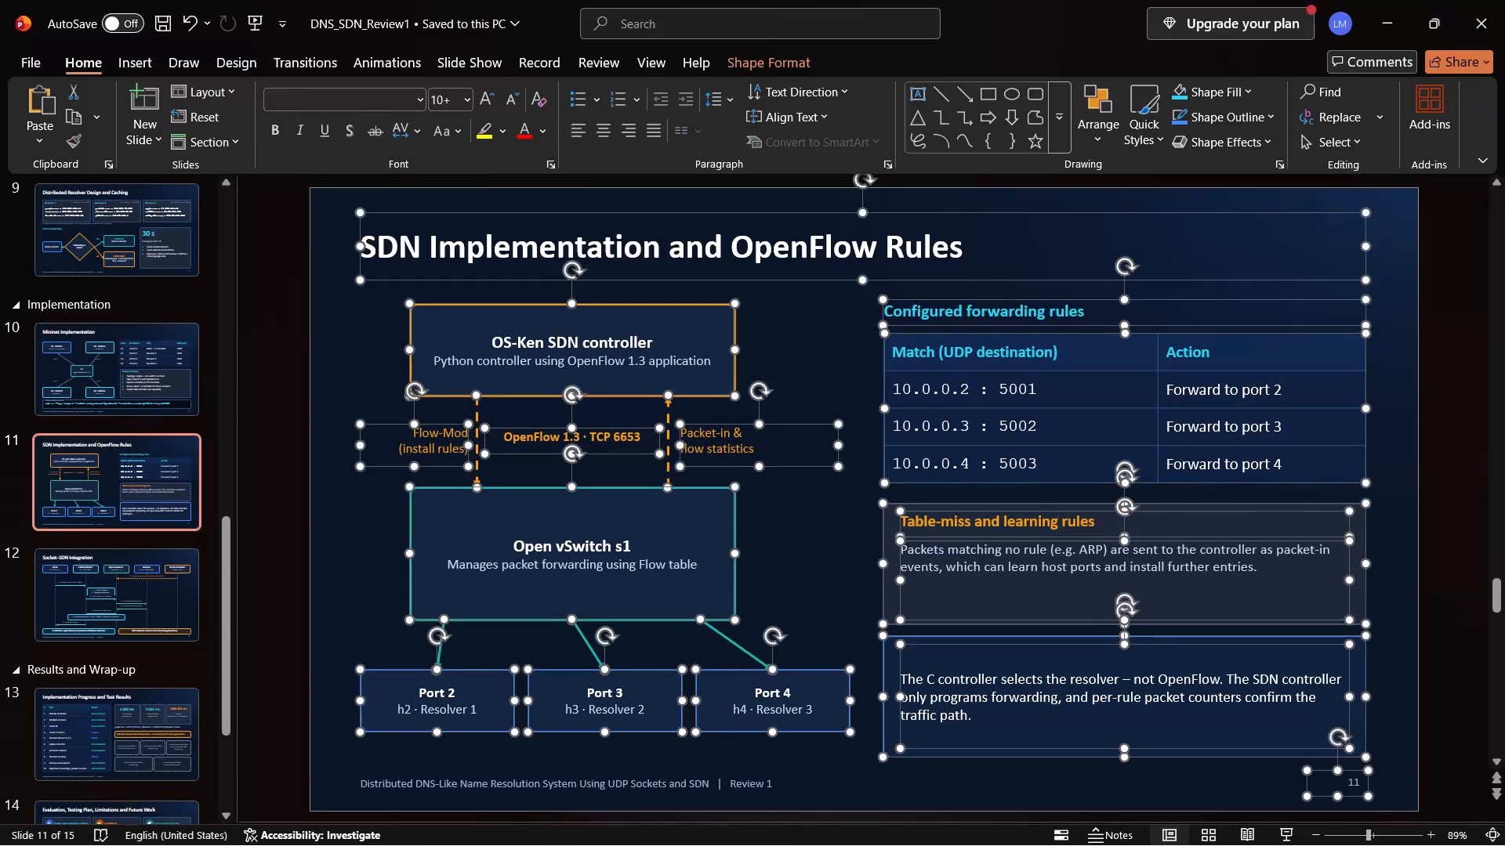
# Replace the Table-miss and learning rules description with "Packets without a matching rule are sent to the controller. The controller can learn host ports and install new rules.".
pyautogui.click(1013, 575)
pyautogui.hotkey('ctrl', 'a')
pyautogui.hotkey('ctrl', 'v')
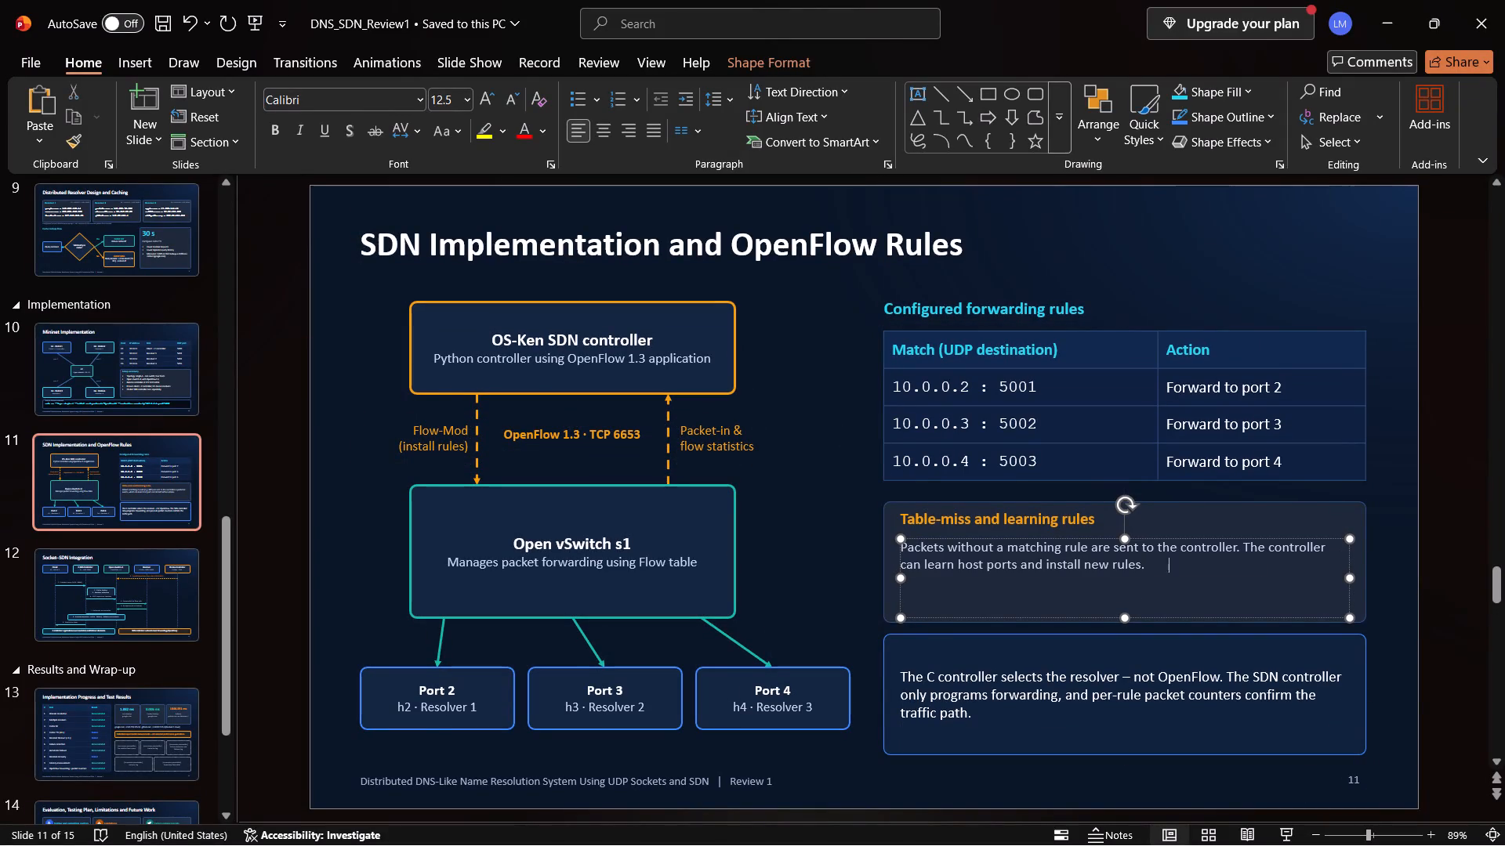
# Select the entire paragraph about the C controller selecting the resolver, in the box below the Table-miss and learning rules.
pyautogui.click(963, 710)
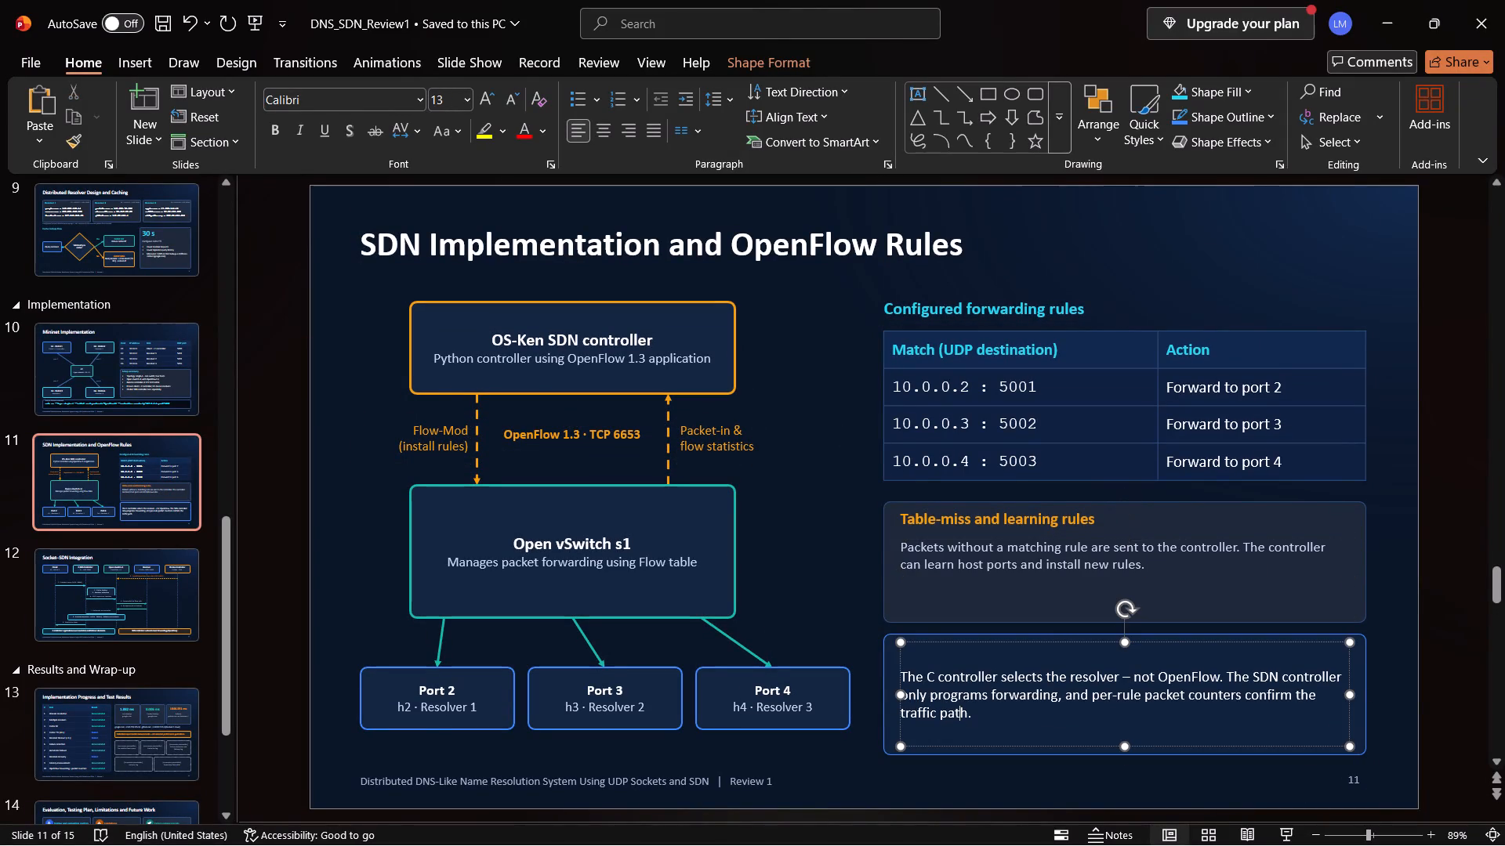
pyautogui.hotkey('ctrl', 'a')
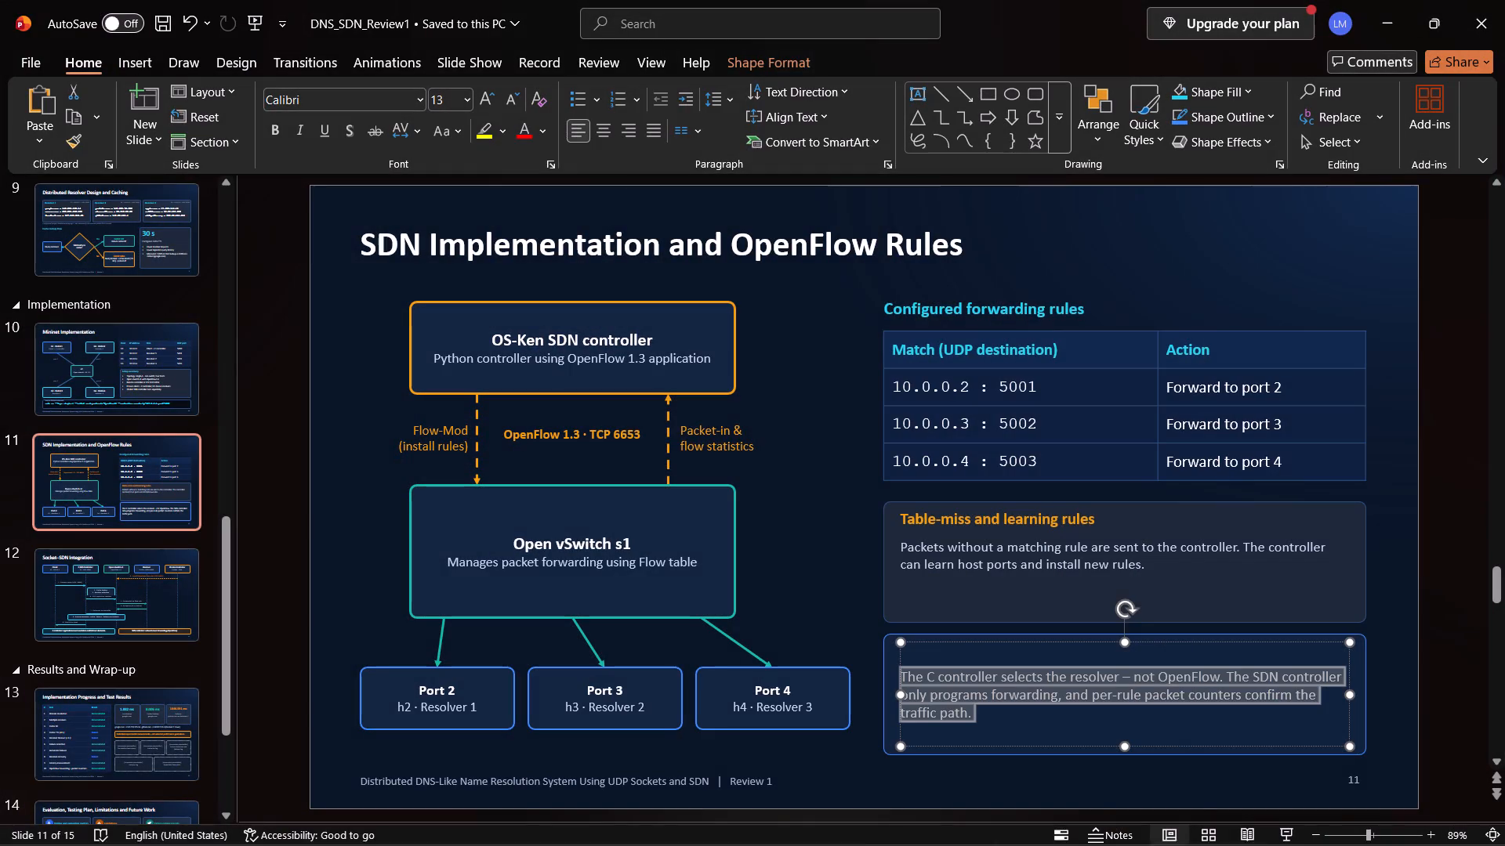
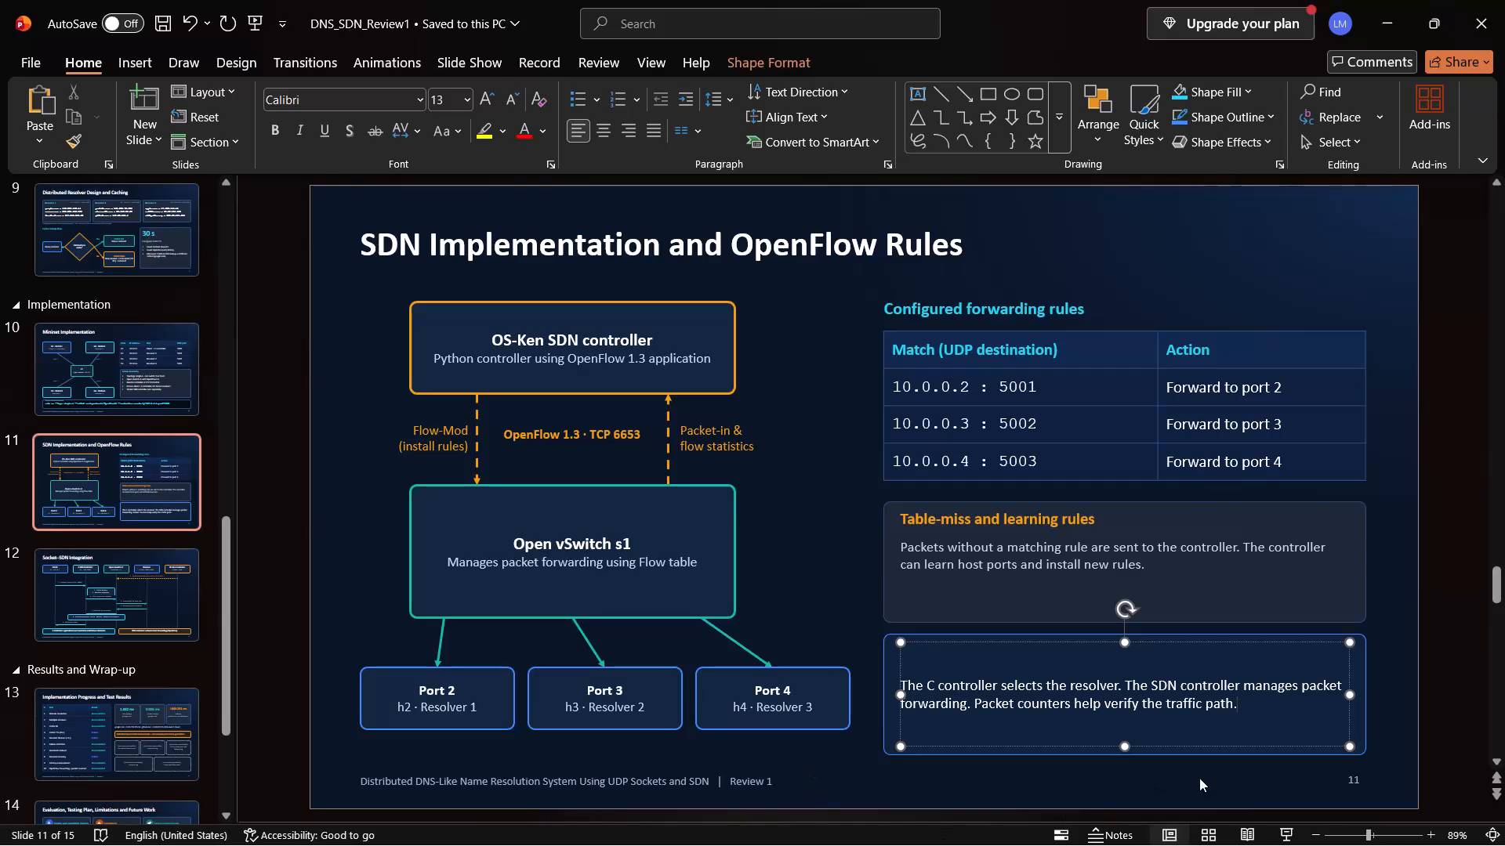
# Review slides 12 to 14, covering Socket–SDN Integration, the test results, and limitations and future work, for remaining wording and symbols to simplify.
pyautogui.click(1444, 541)
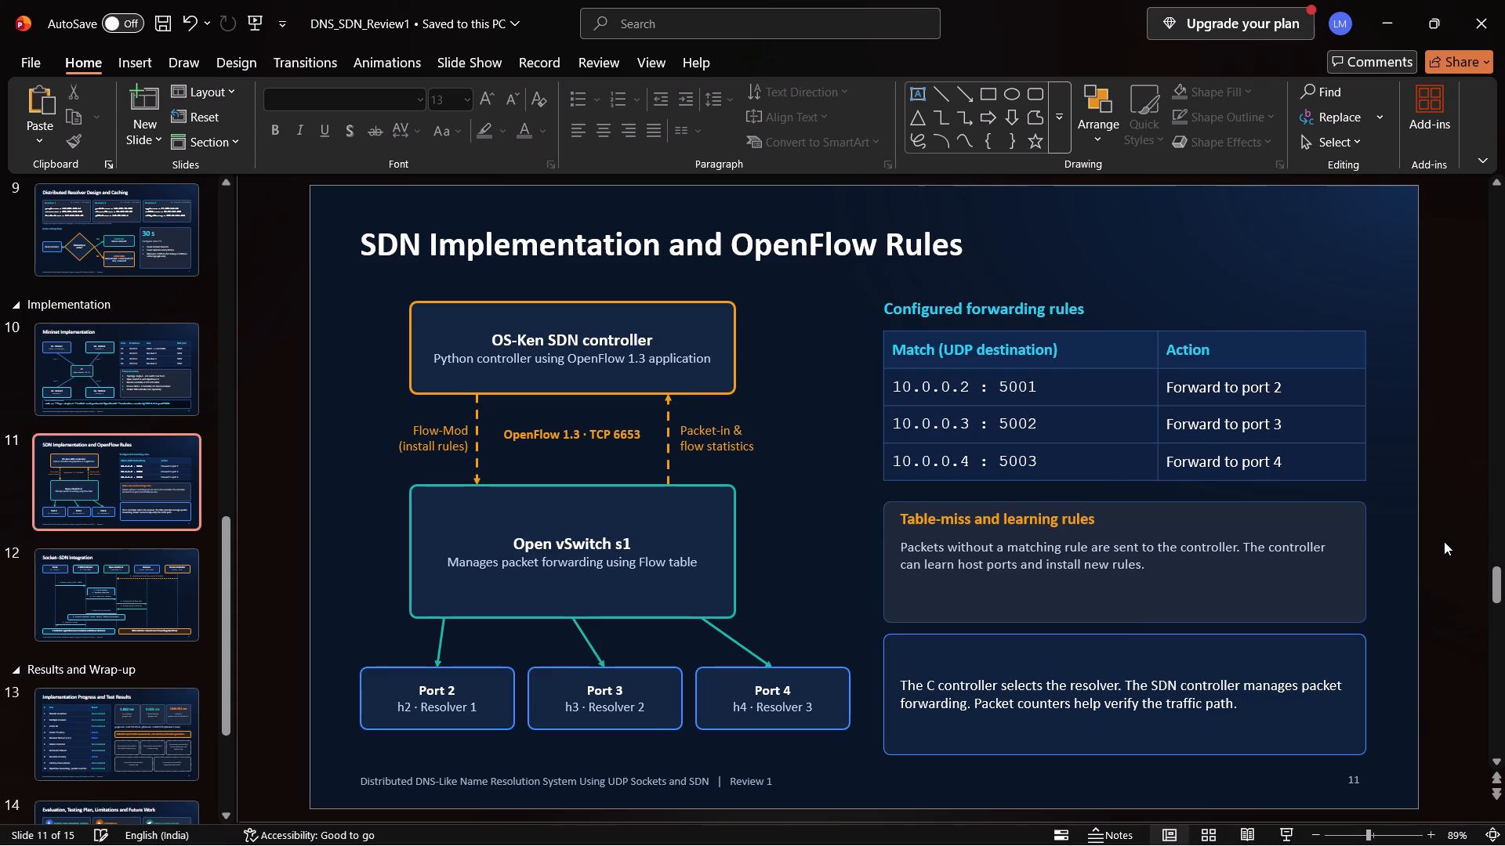
pyautogui.press('Down')
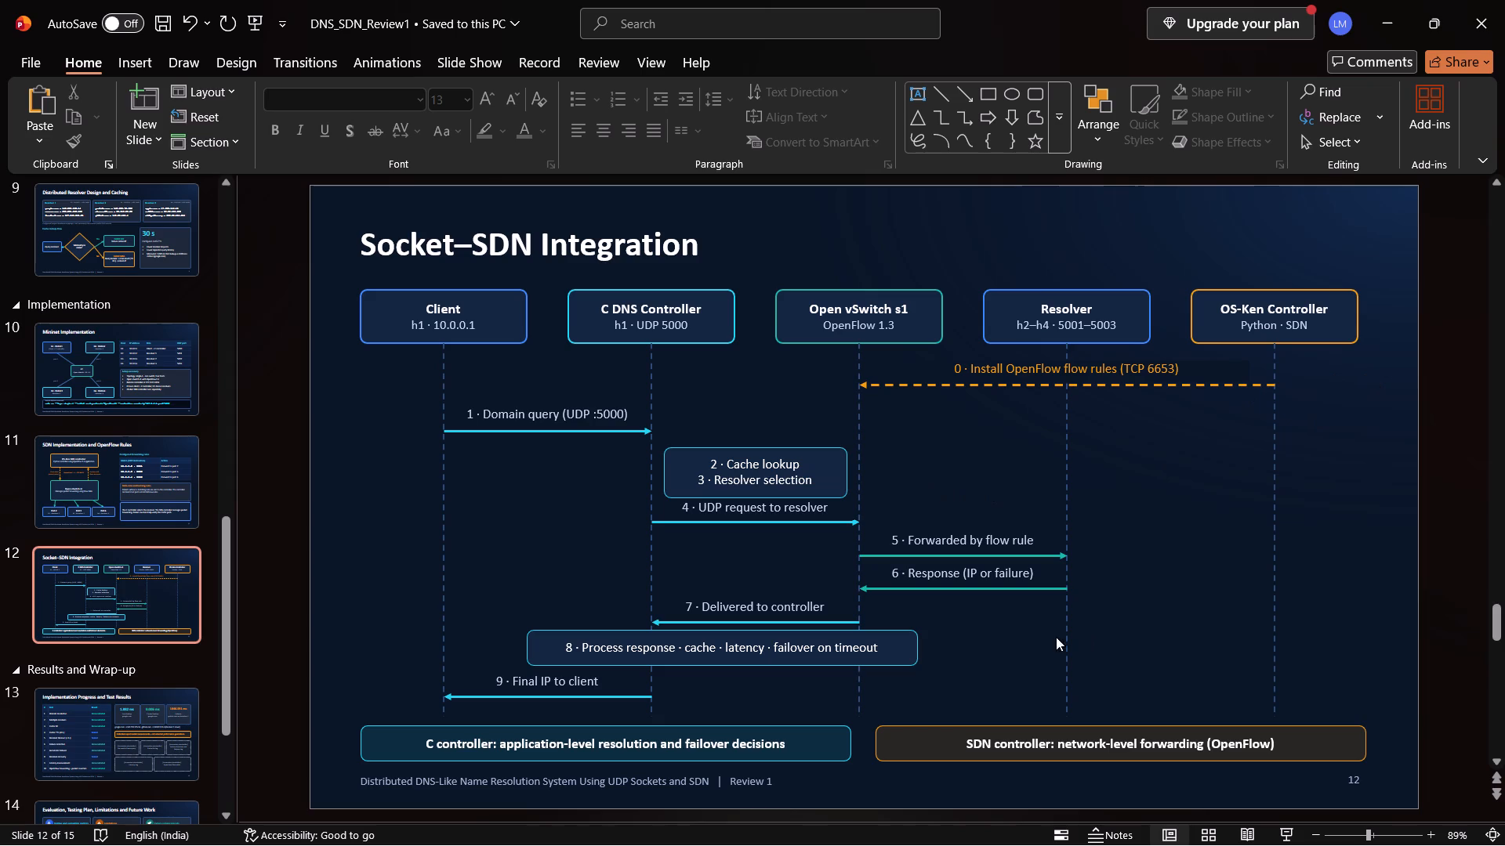
pyautogui.press('Down')
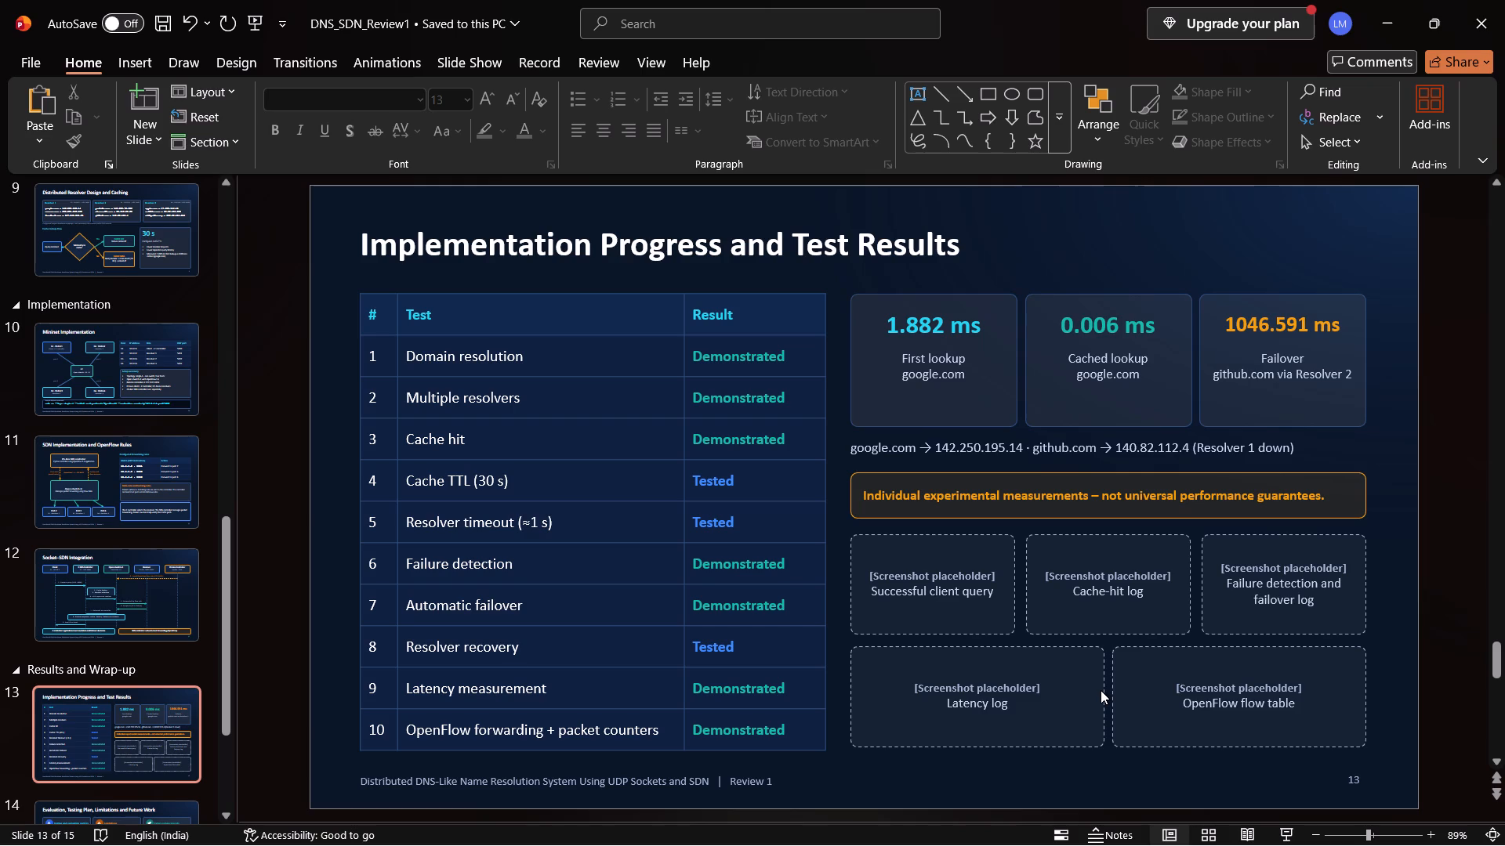
pyautogui.press('Down')
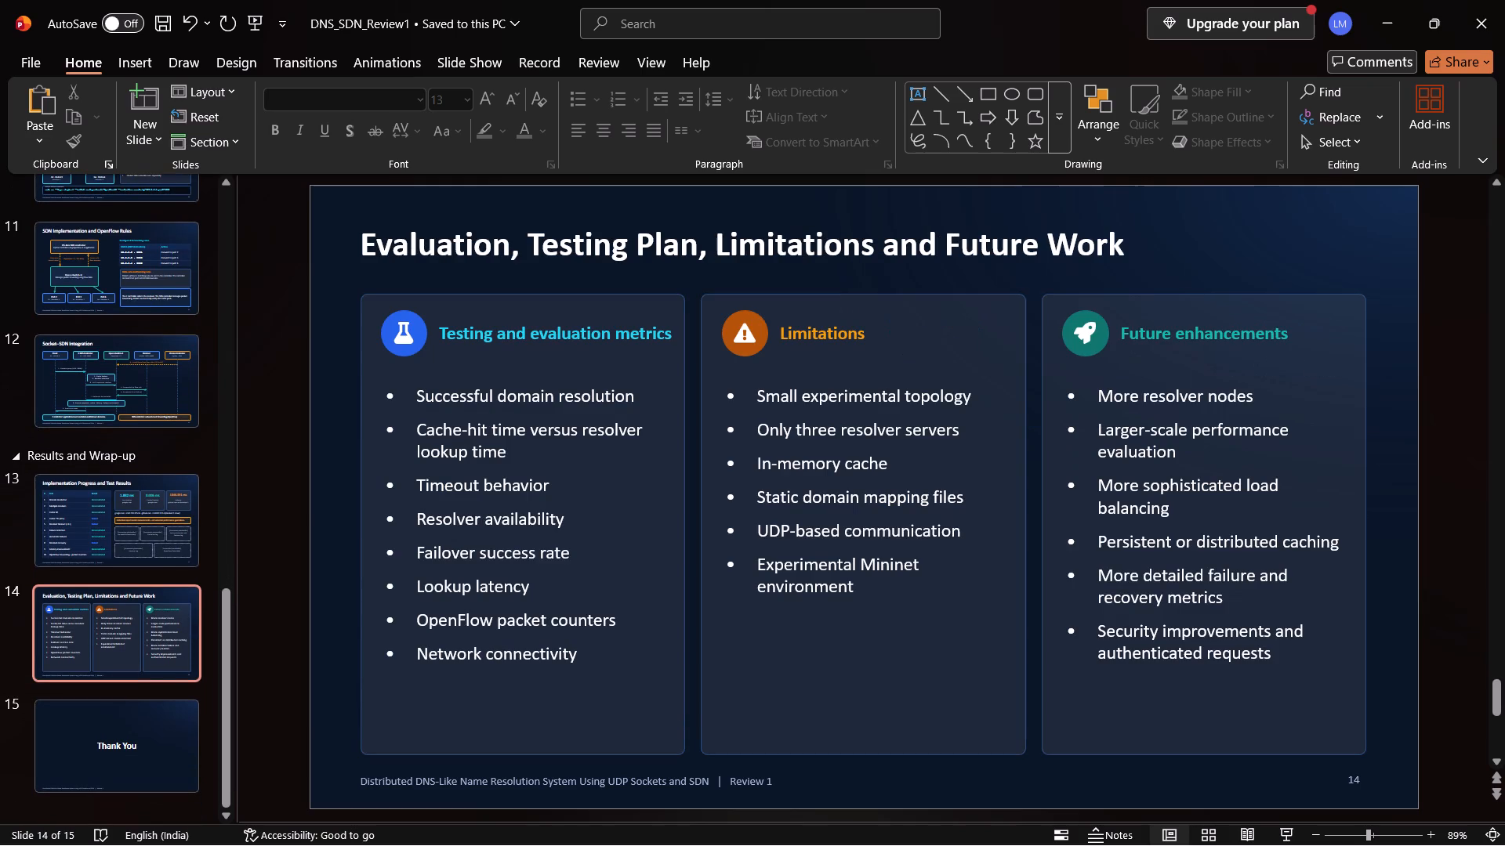
pyautogui.press('Up')
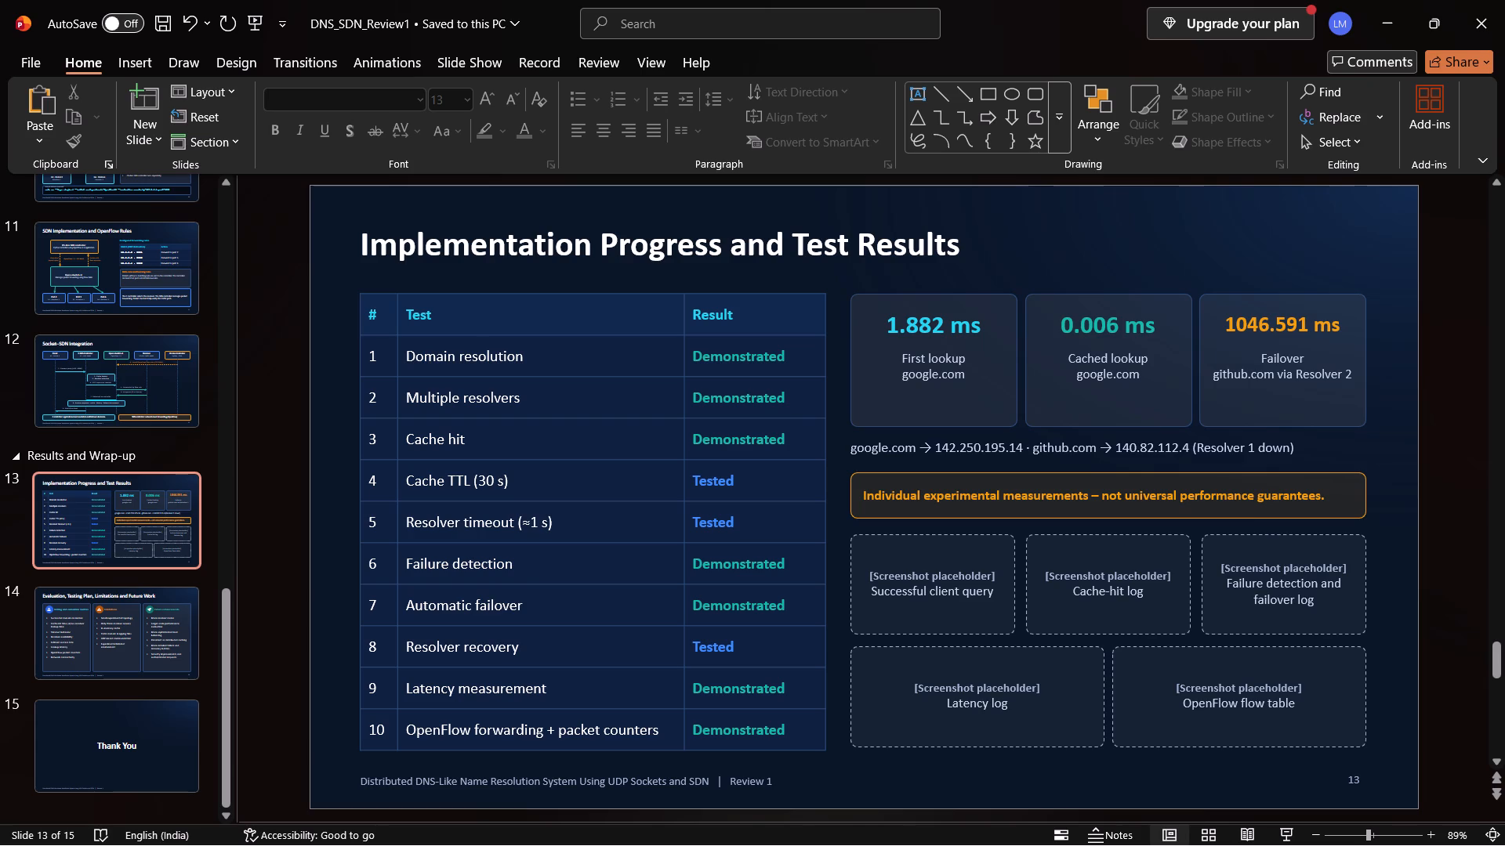
pyautogui.press('Up')
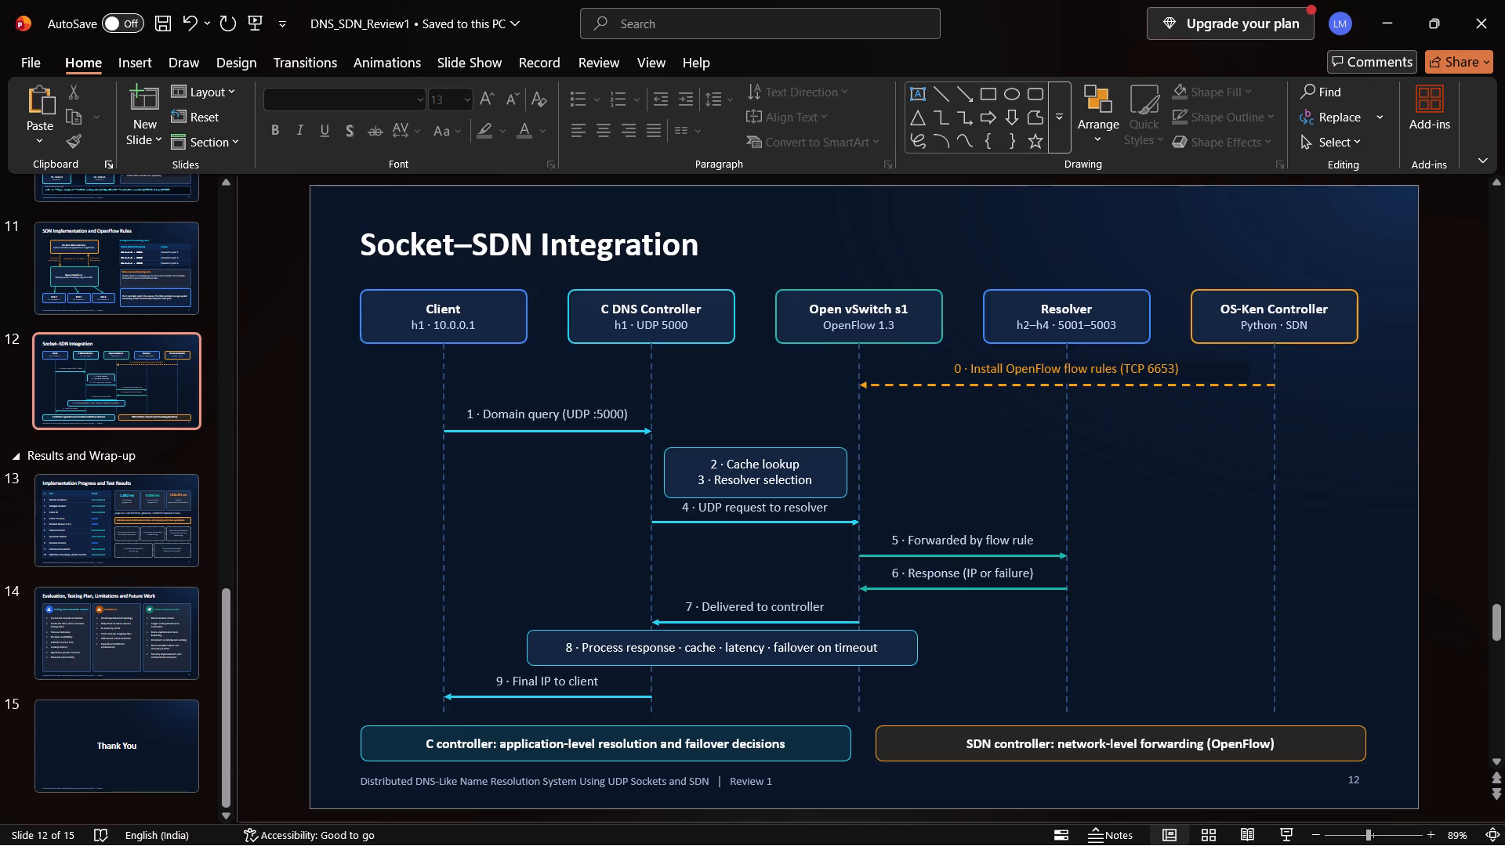
pyautogui.press('Up')
pyautogui.press('Down')
pyautogui.press('Down')
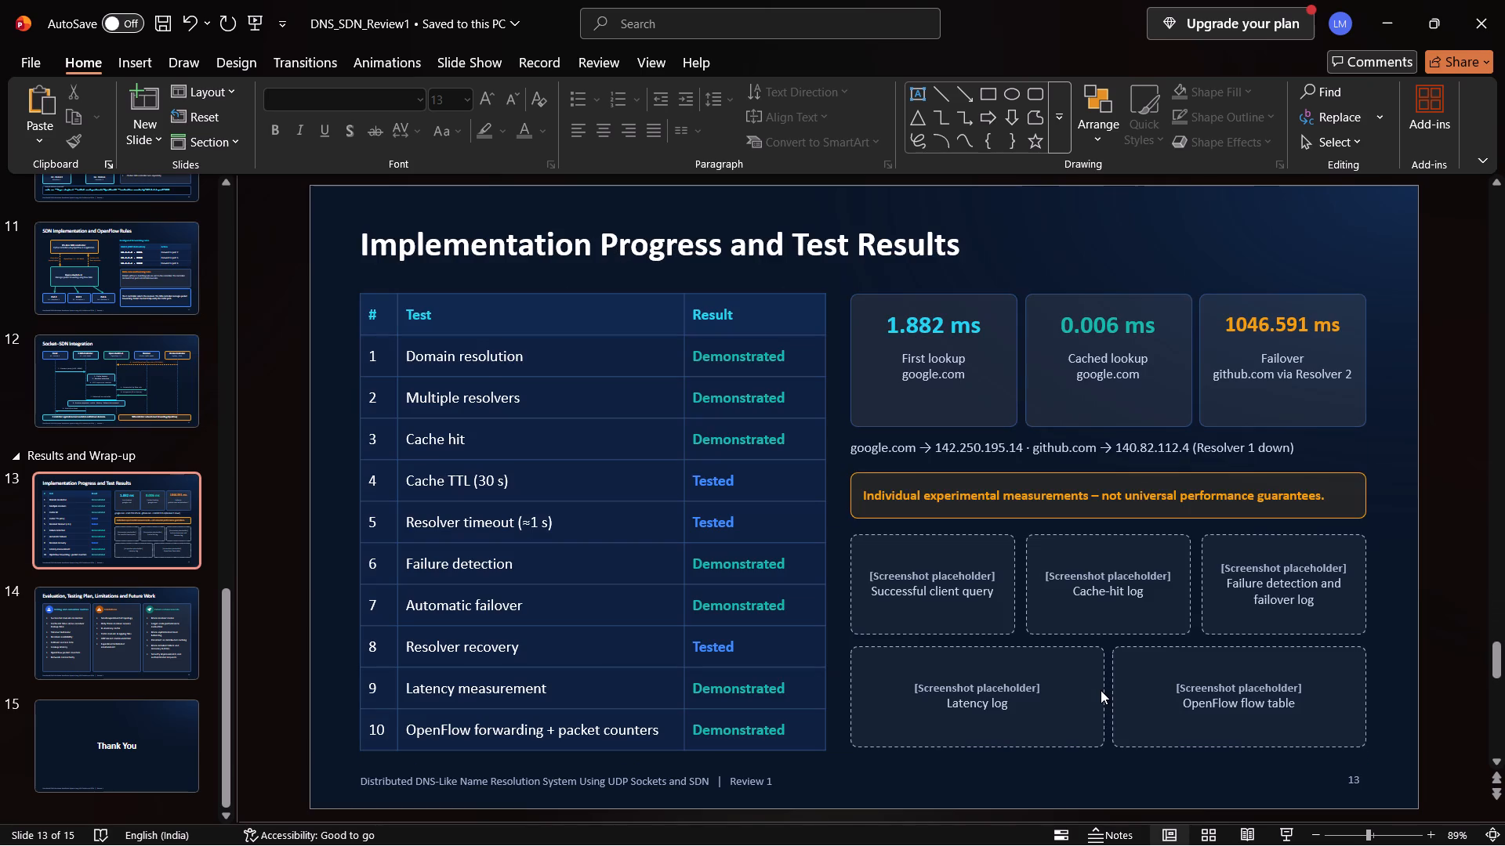
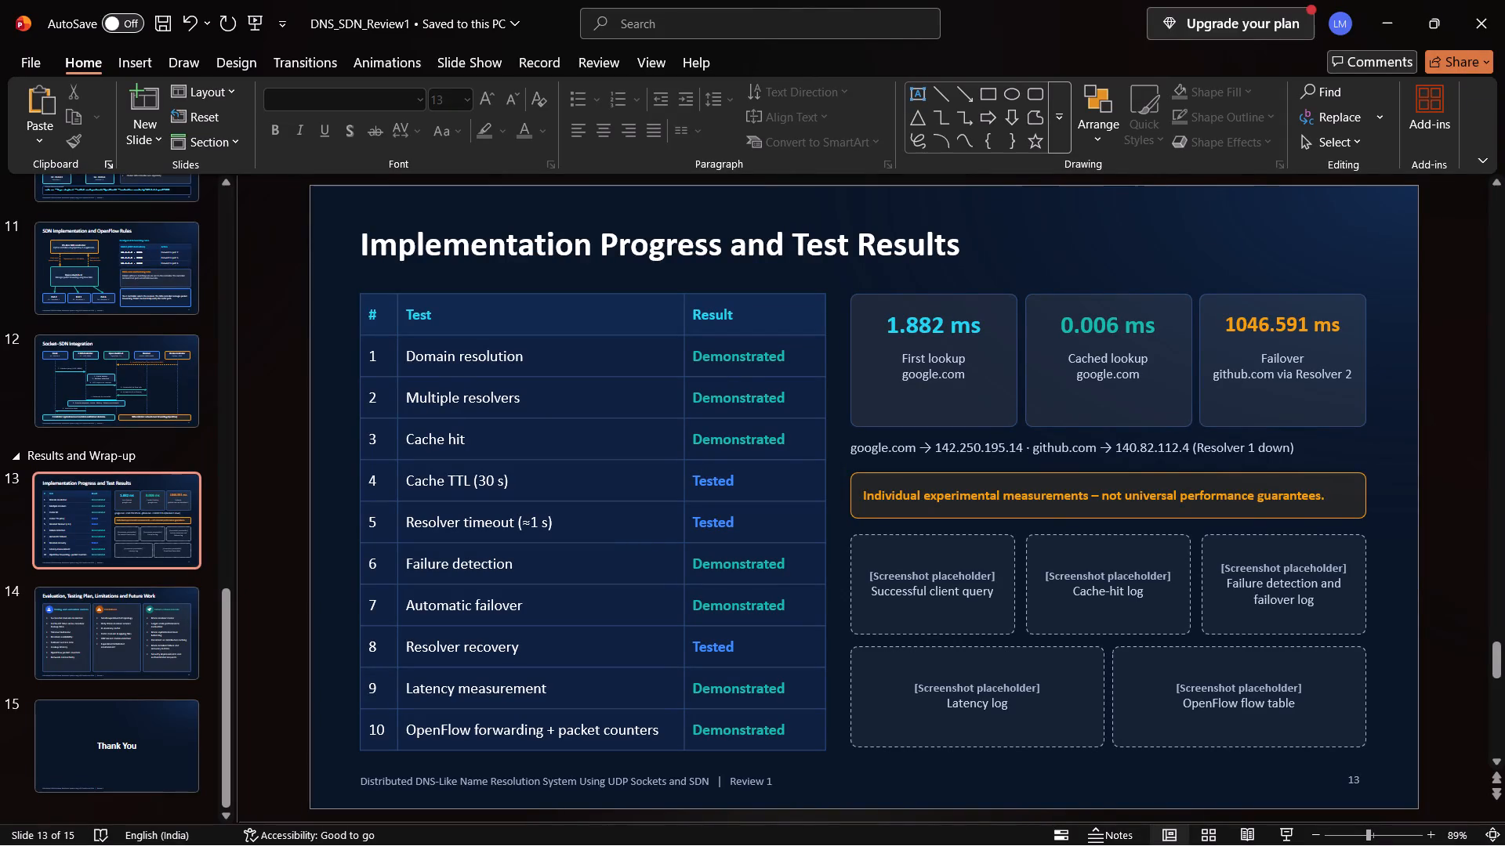
# Expand the first two test names in the results table to "Domain name resolution" and "Multiple resolvers servers".
pyautogui.click(456, 358)
pyautogui.press('space')
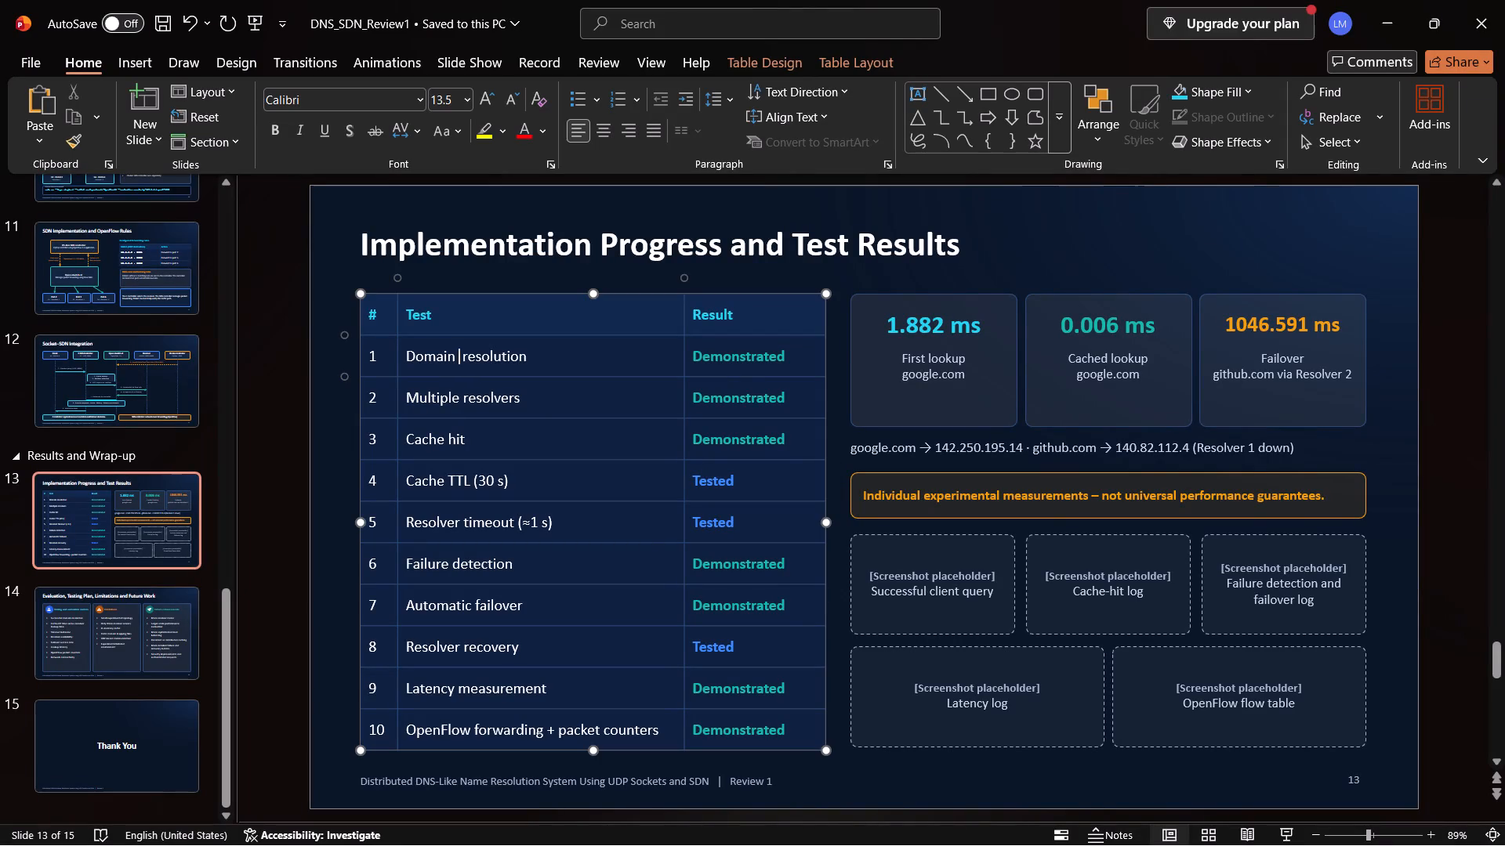
pyautogui.write('name')
pyautogui.click(548, 391)
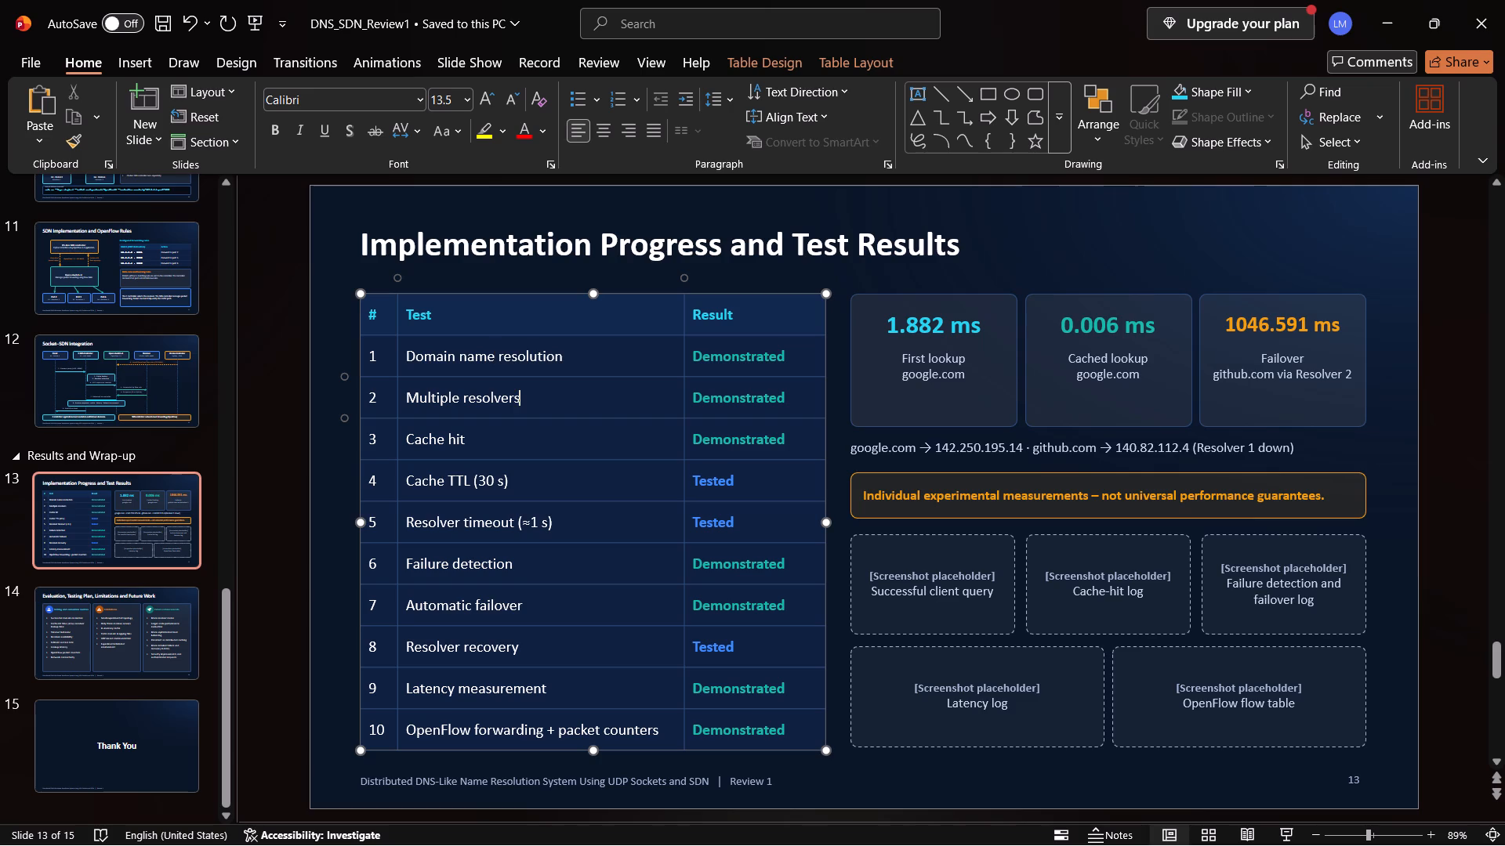
pyautogui.press('space')
pyautogui.write('servers')
# Spell out the abbreviated time units in the Cache TTL and Resolver timeout rows as "seconds" and "second".
pyautogui.click(499, 481)
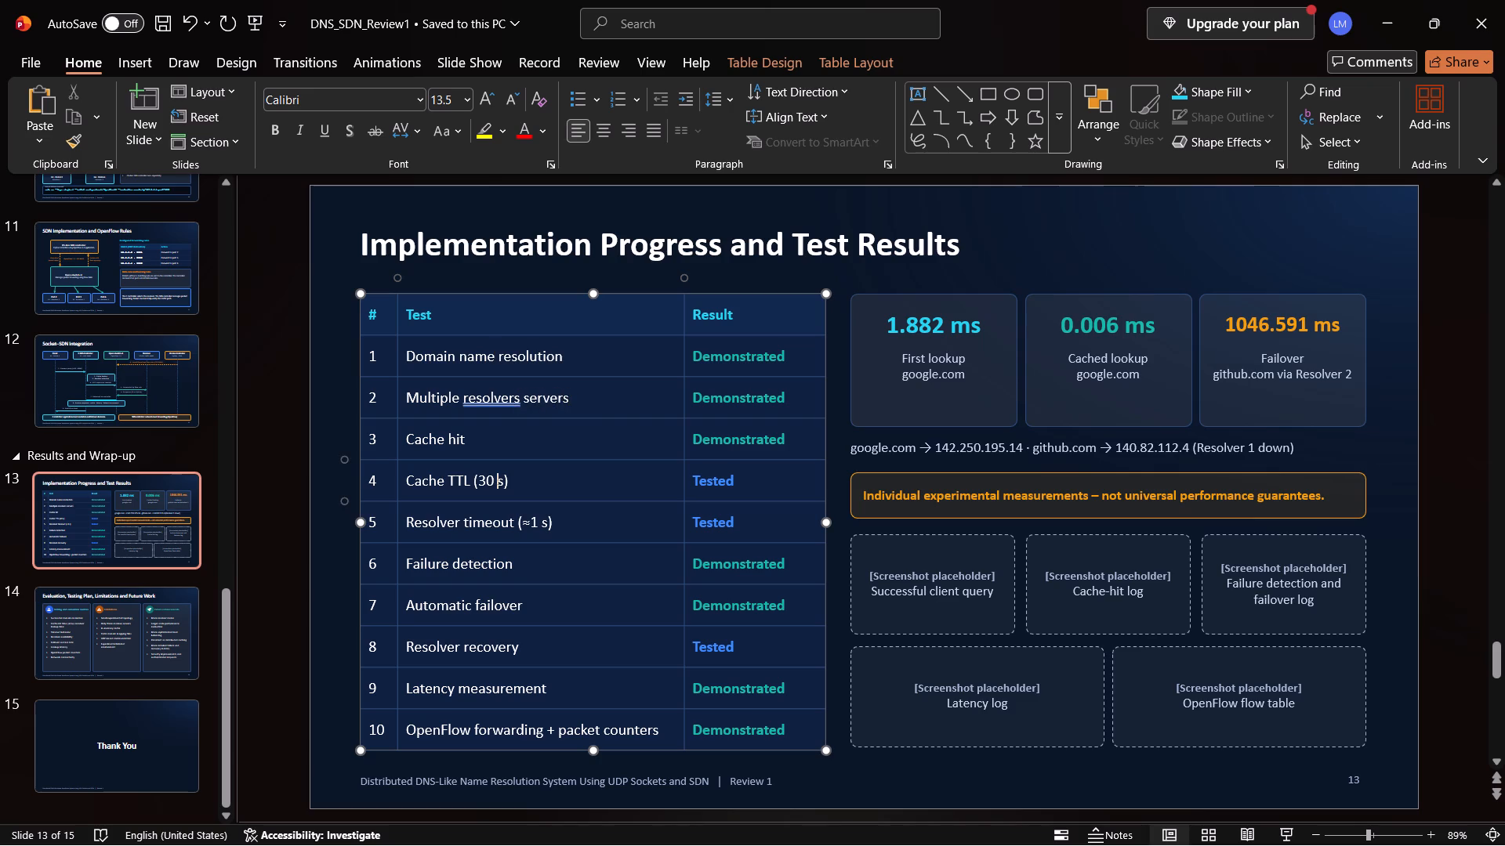
pyautogui.click(501, 482)
pyautogui.write('econds')
pyautogui.click(546, 522)
pyautogui.write('sec')
pyautogui.write('onf')
pyautogui.press('BackSpace')
pyautogui.press('d')
# Replace the plus sign in test 10 with an ampersand, giving "OpenFlow forwarding & packet counters".
pyautogui.click(553, 728)
pyautogui.press('BackSpace')
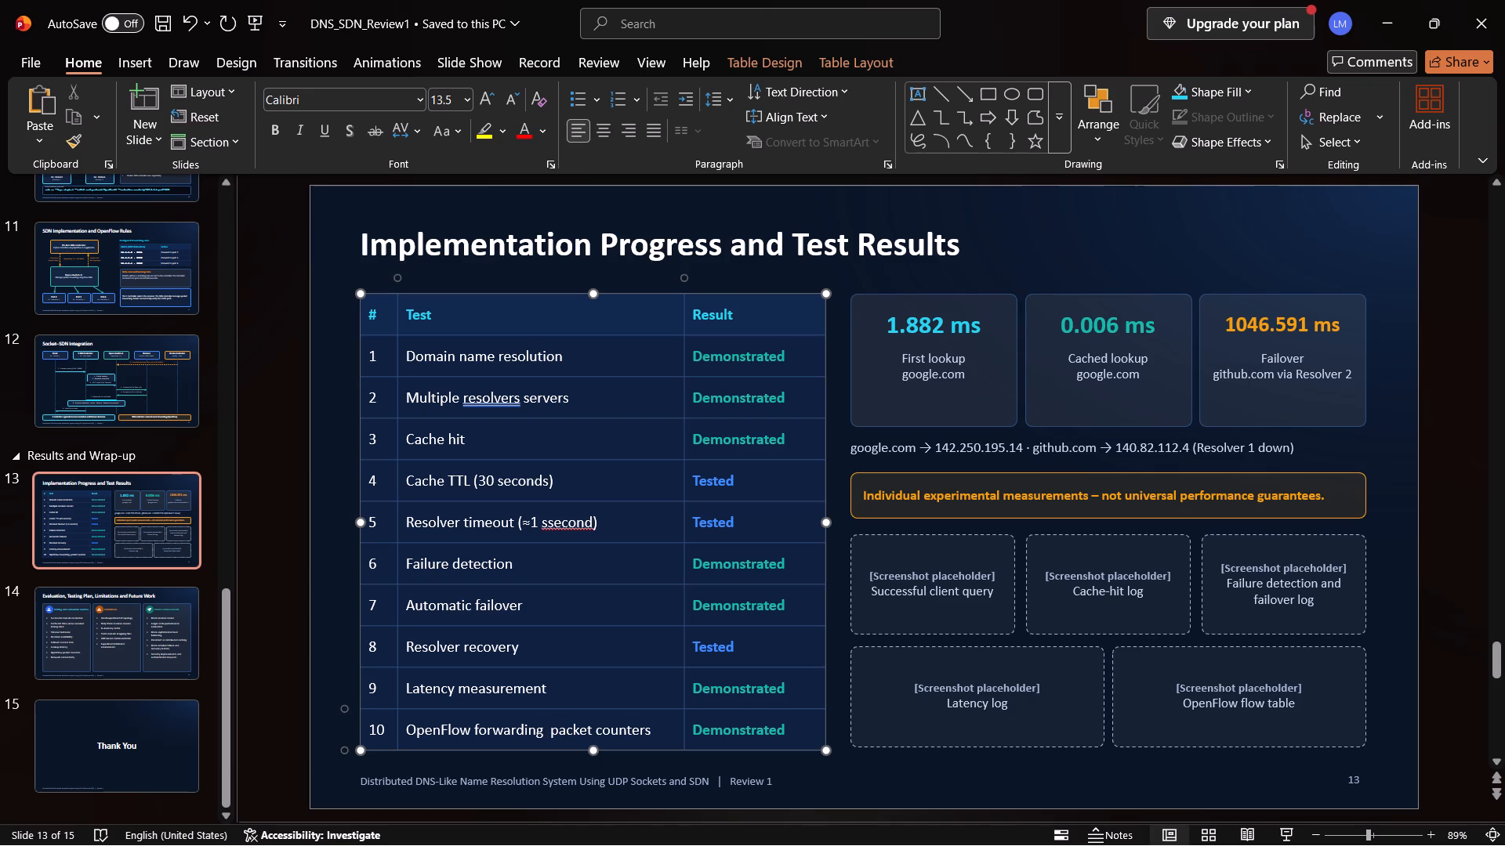
pyautogui.hotkey('shift', '&')
# Reword test 9 in the results table as "Lookup time measurement".
pyautogui.click(463, 688)
pyautogui.press('BackSpace')
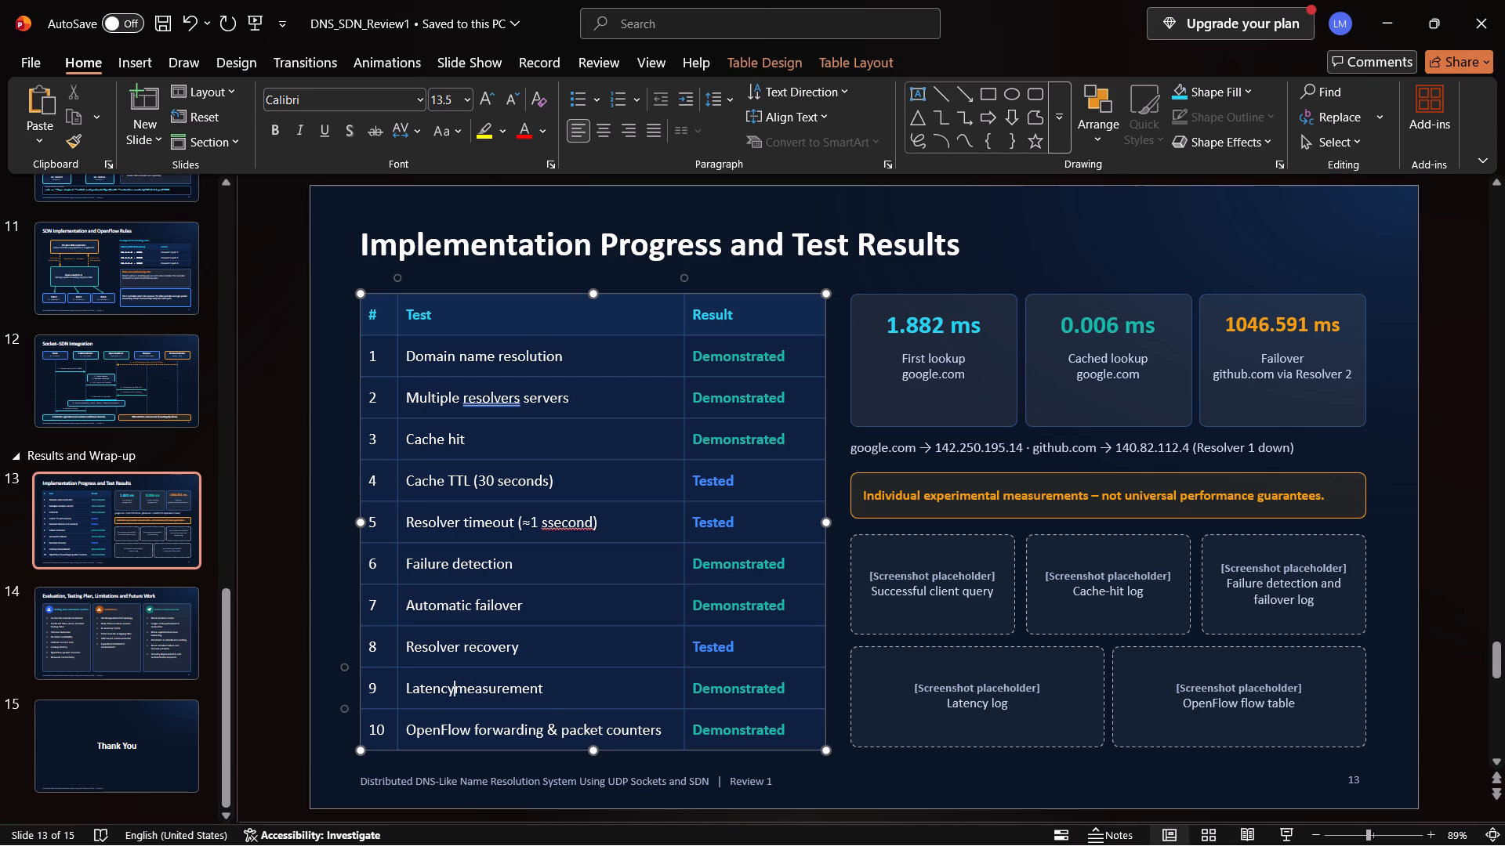
pyautogui.press('BackSpace')
pyautogui.press('BackSpace')
pyautogui.press('BackSpace')
pyautogui.press('BackSpace')
pyautogui.press('BackSpace')
pyautogui.press('BackSpace')
pyautogui.write('ookup timr')
pyautogui.press('space')
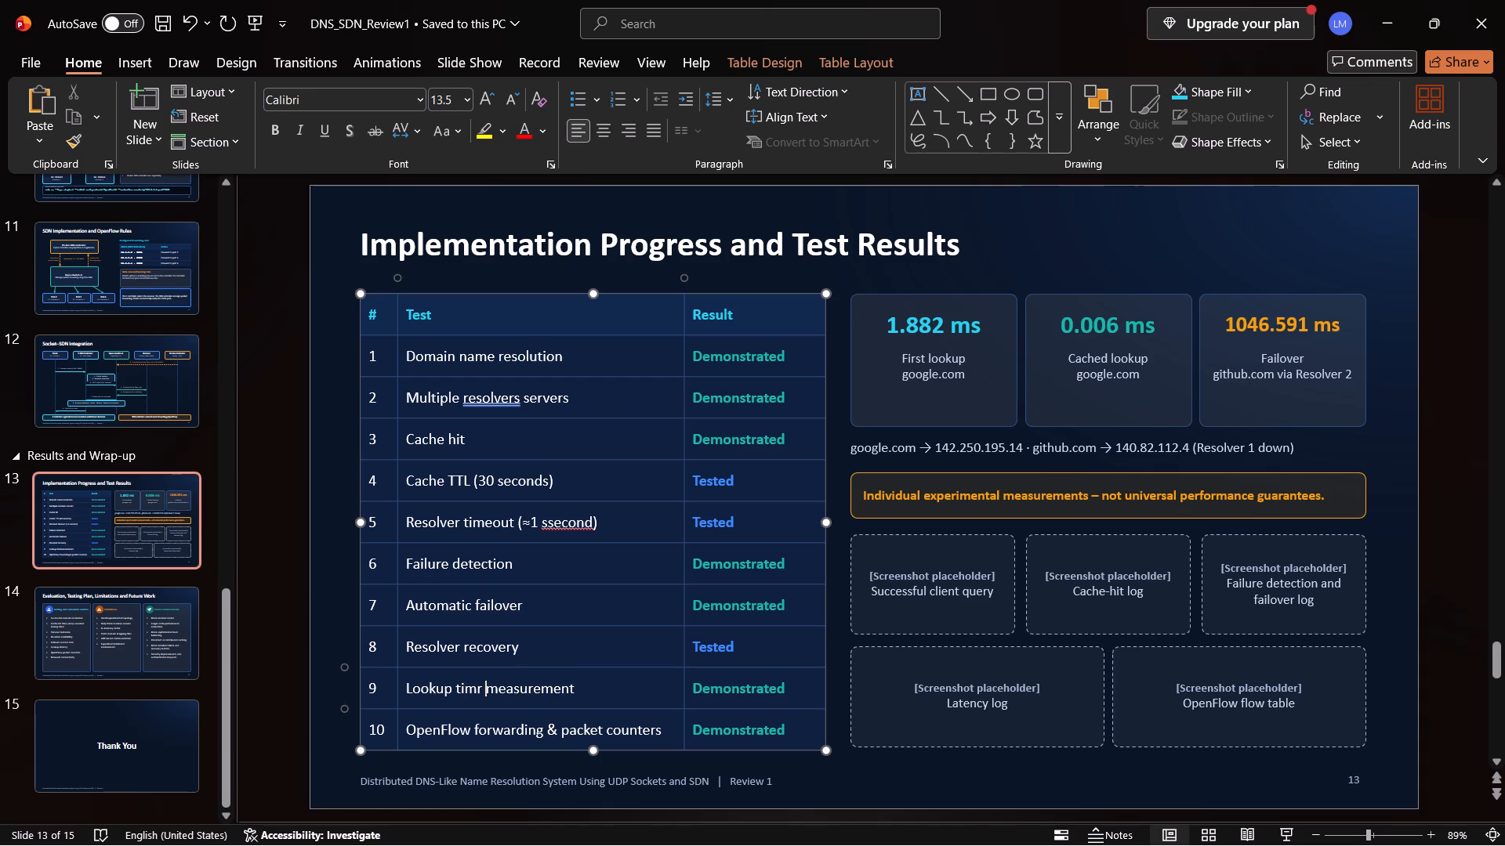
pyautogui.press('BackSpace')
pyautogui.press('BackSpace')
pyautogui.write('e')
pyautogui.press('space')
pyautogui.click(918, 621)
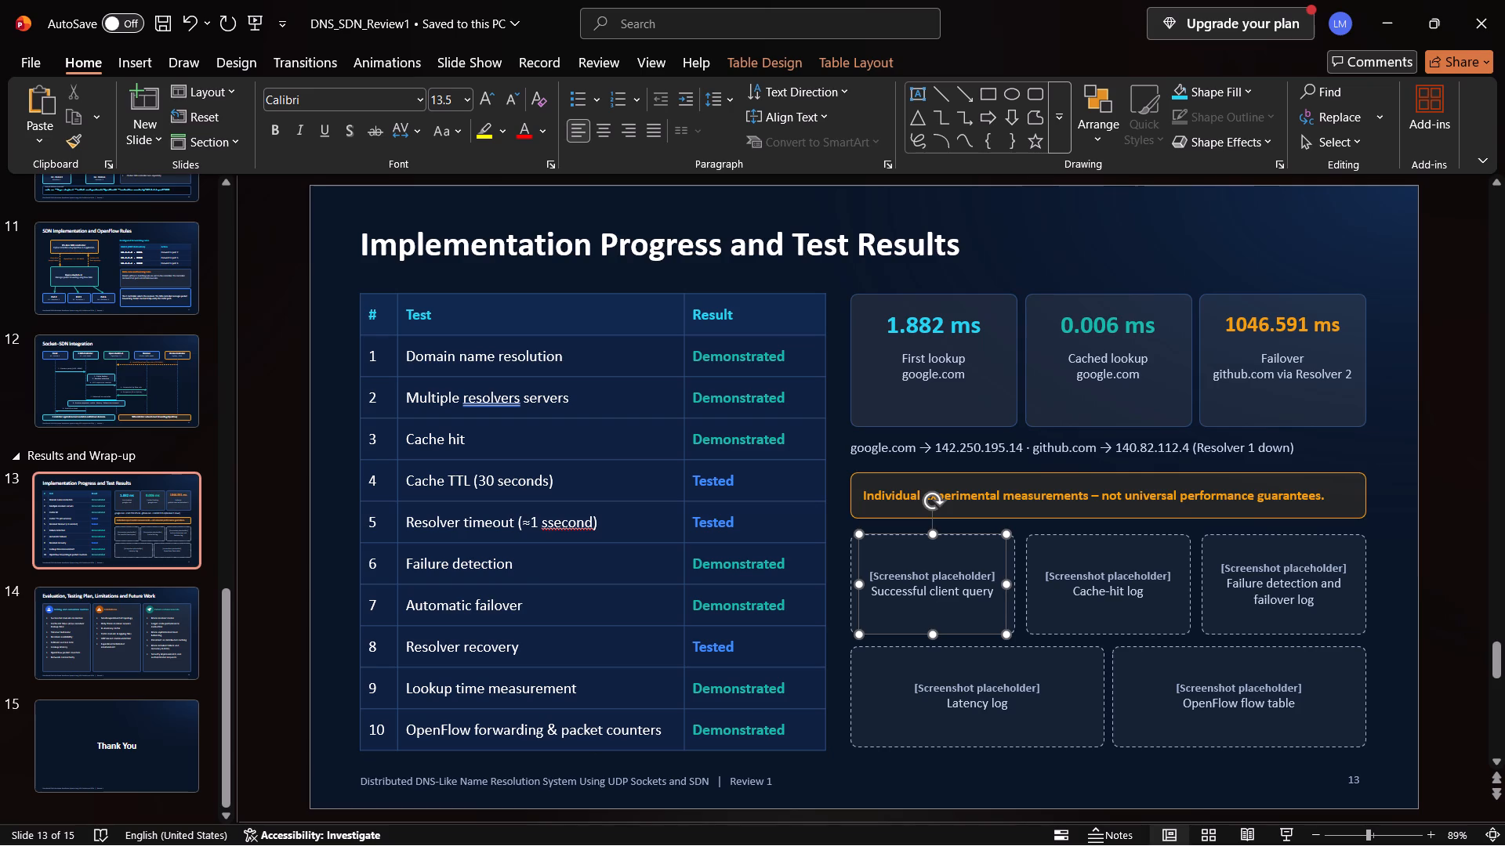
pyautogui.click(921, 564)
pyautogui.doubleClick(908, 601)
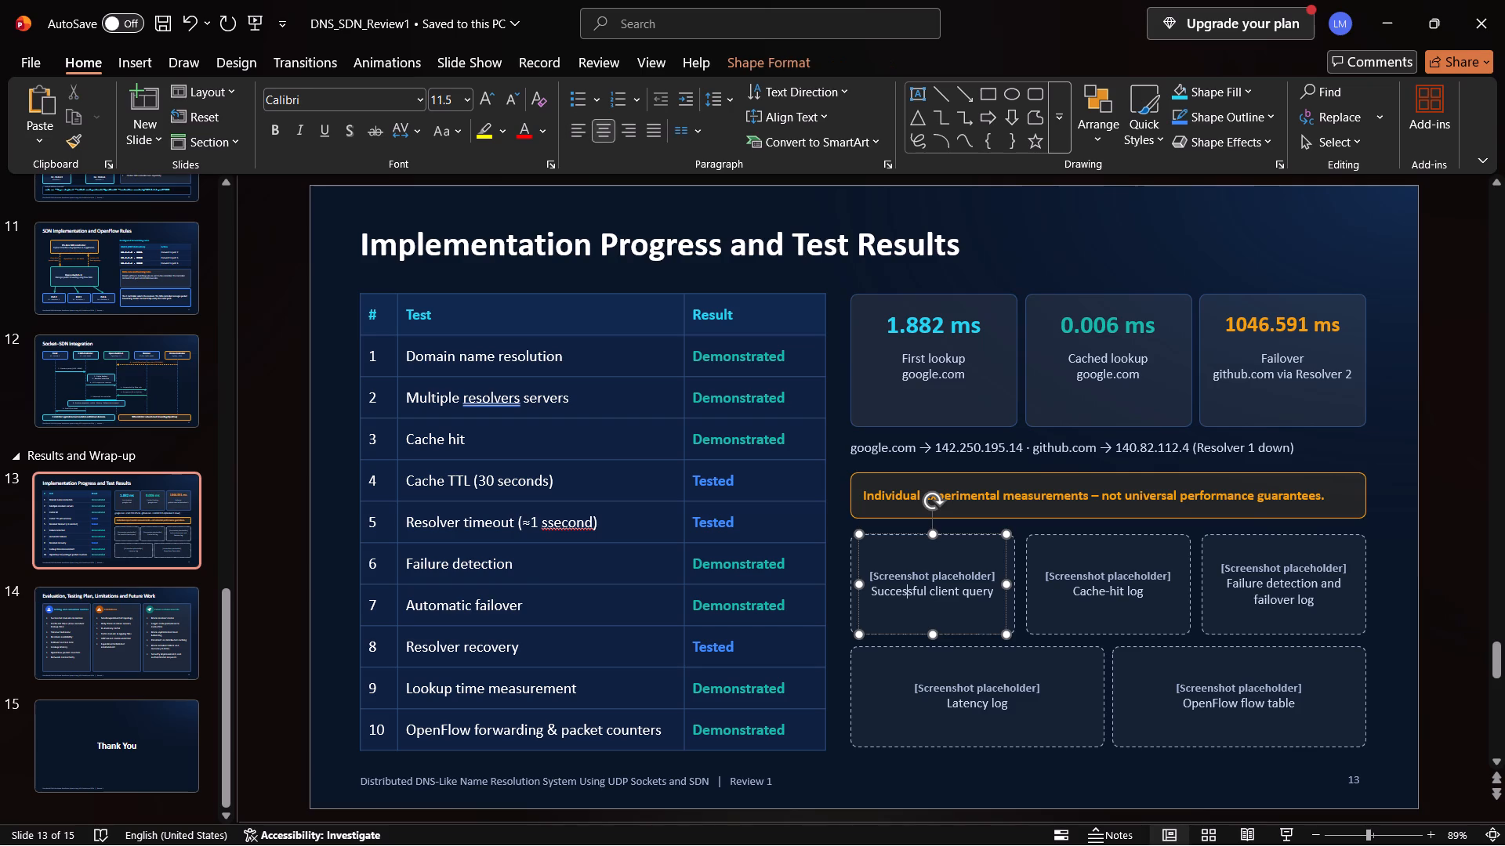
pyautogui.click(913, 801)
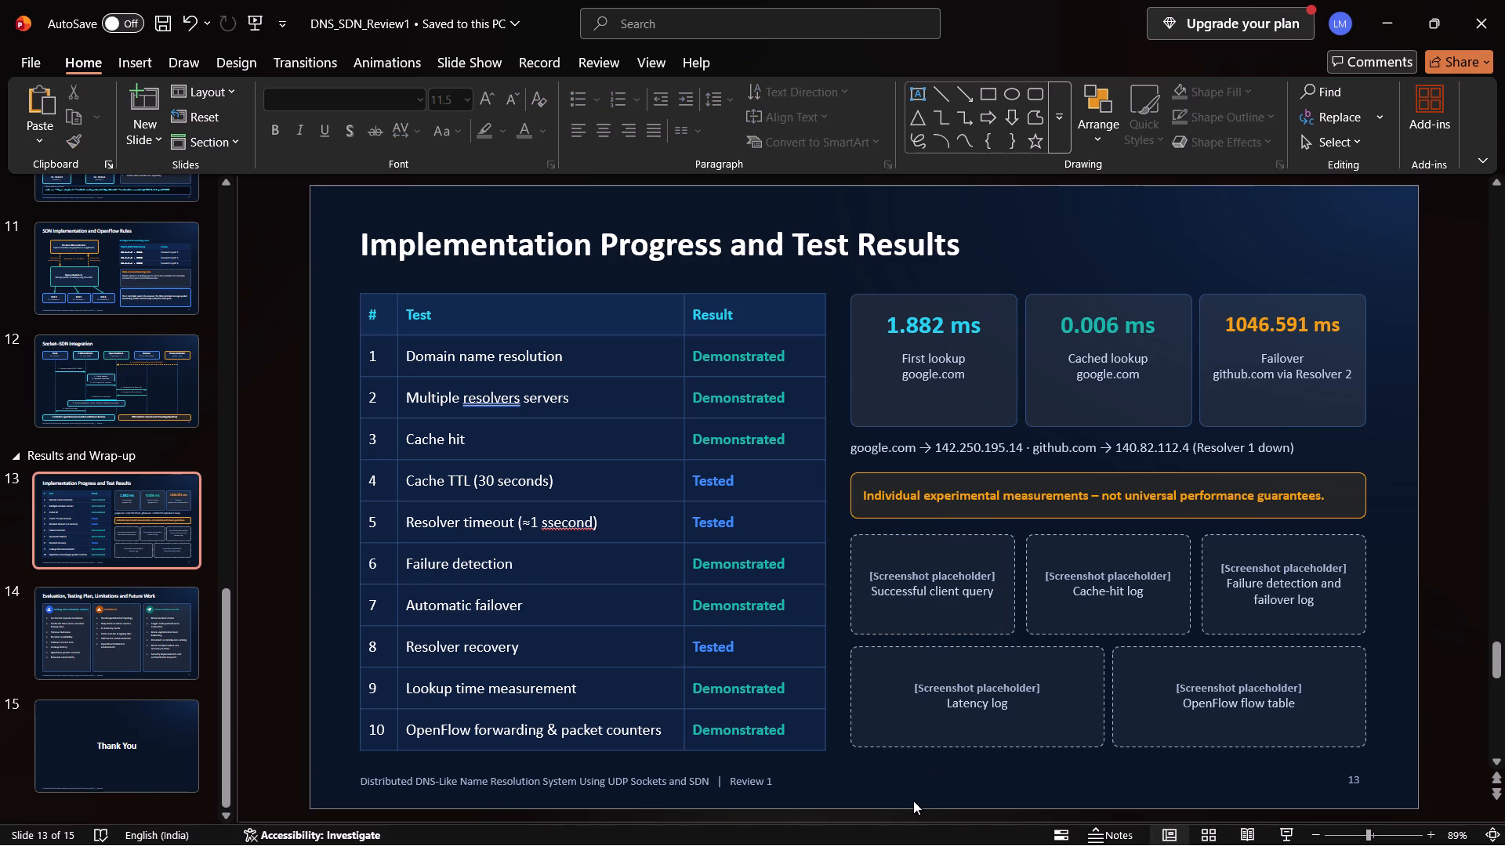
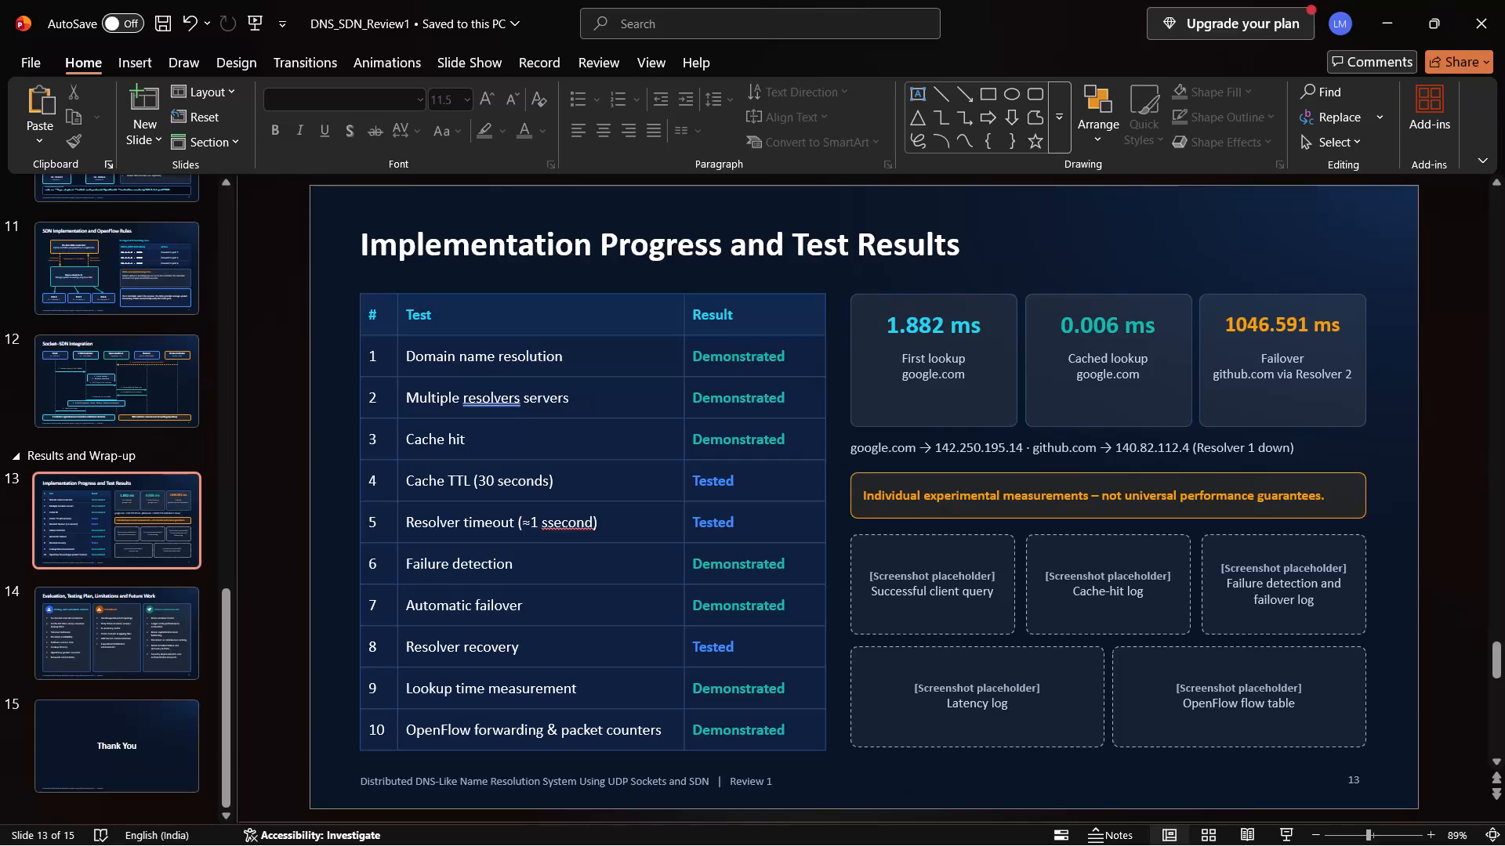
# Delete the text box listing the google.com and github.com resolved addresses beneath the three lookup time cards.
pyautogui.click(899, 454)
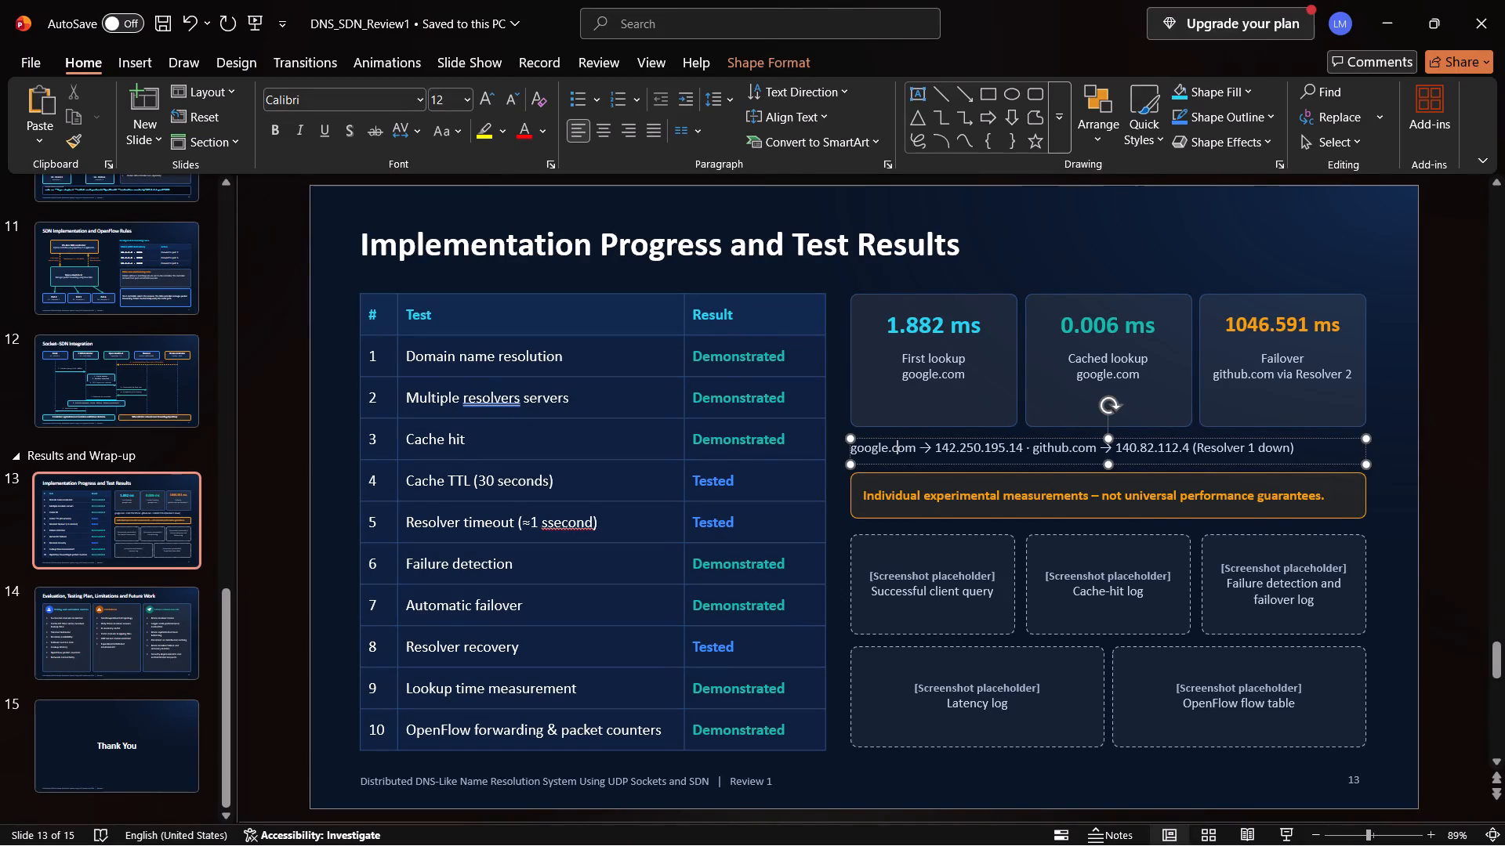
pyautogui.hotkey('ctrl', 'a')
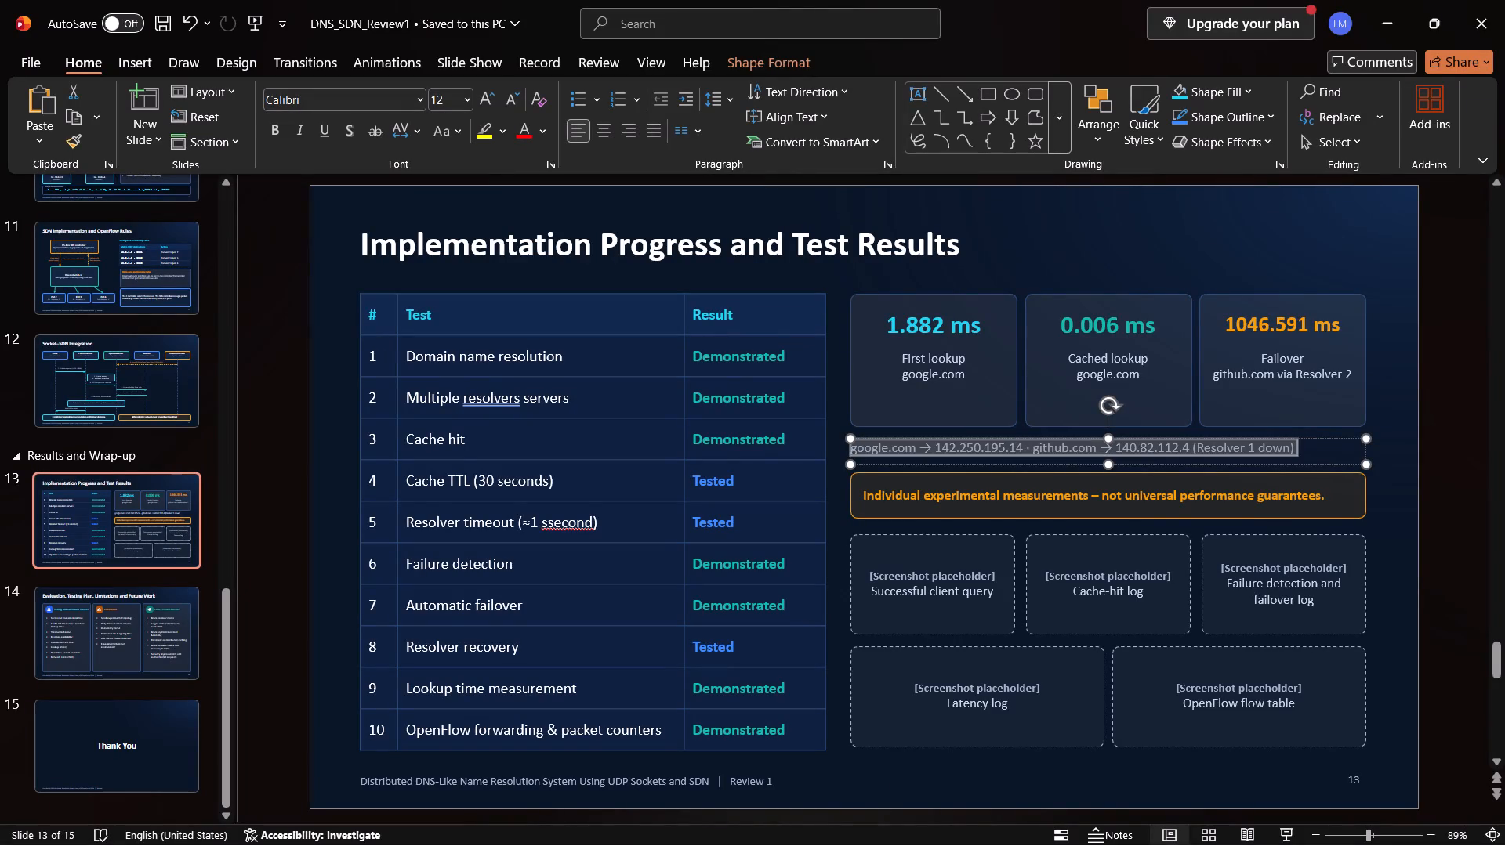
pyautogui.press('BackSpace')
pyautogui.click(832, 580)
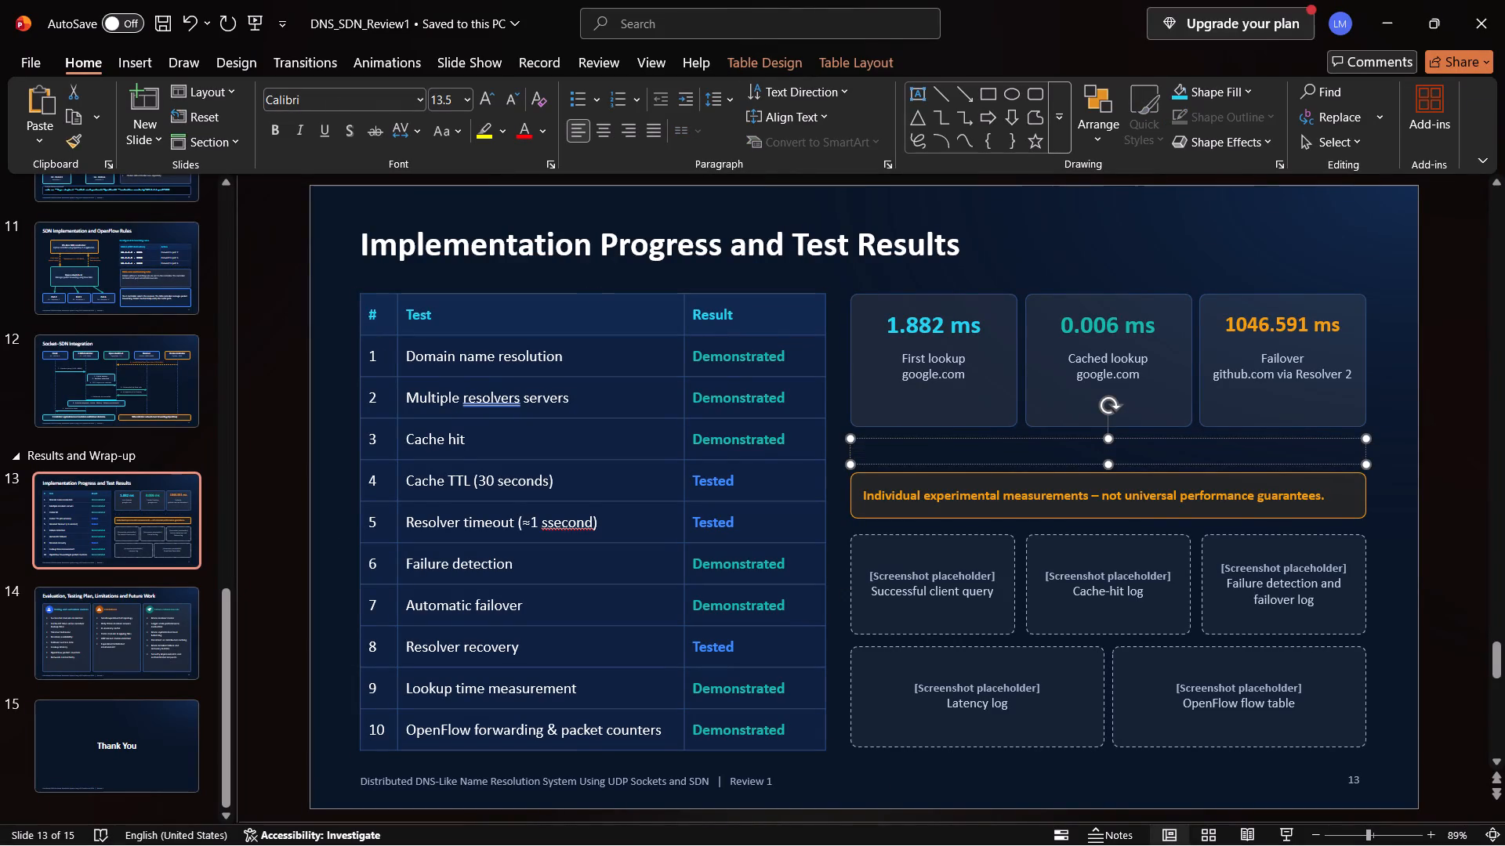
pyautogui.click(926, 462)
pyautogui.click(926, 462)
pyautogui.press('BackSpace')
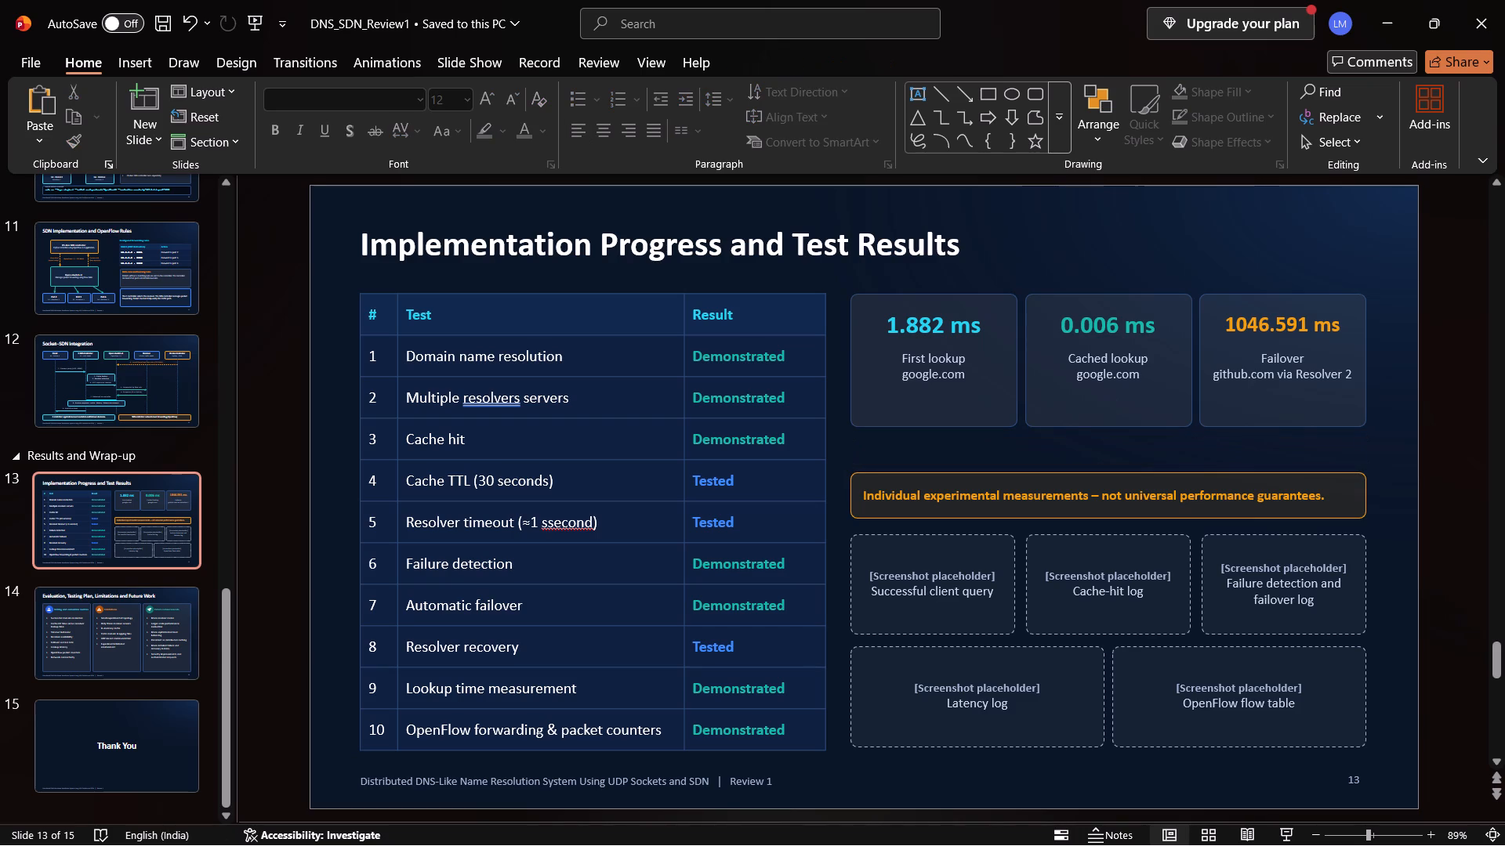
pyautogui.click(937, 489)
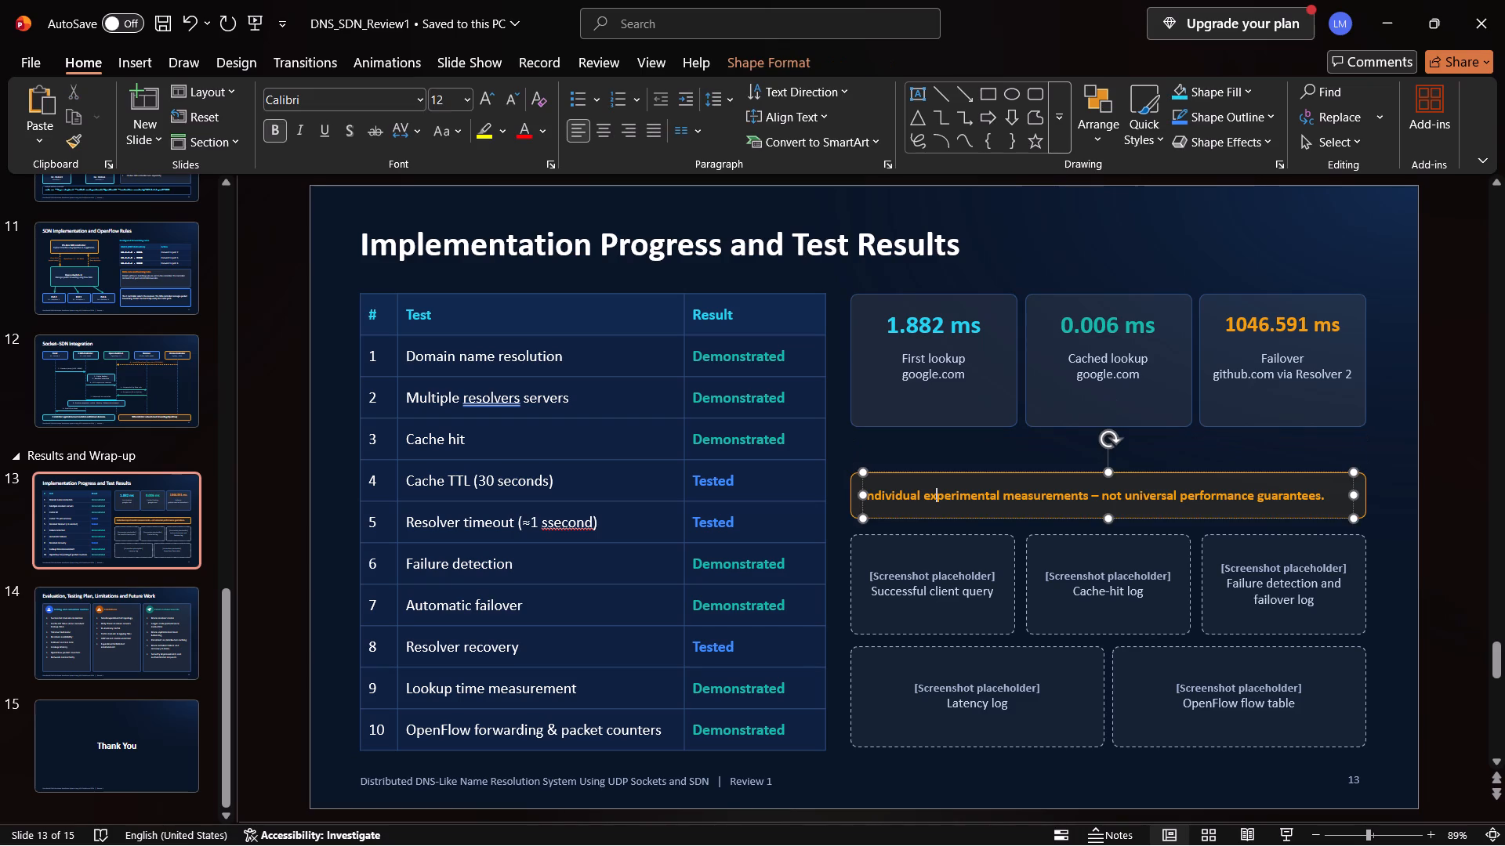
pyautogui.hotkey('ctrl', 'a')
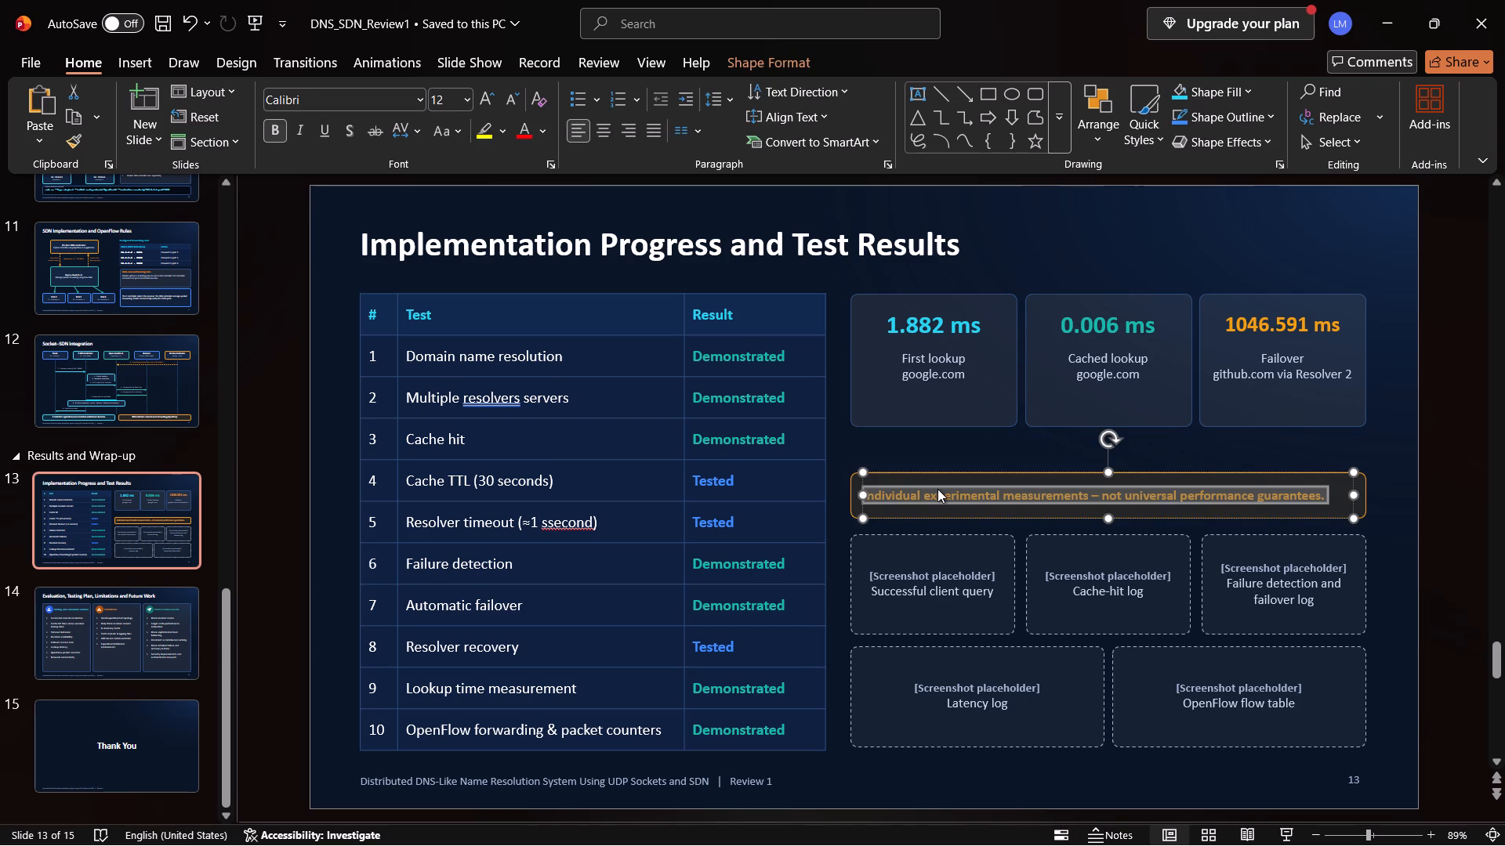
# Delete the "Successful client query" screenshot placeholder, including its text and dashed box.
pyautogui.click(935, 580)
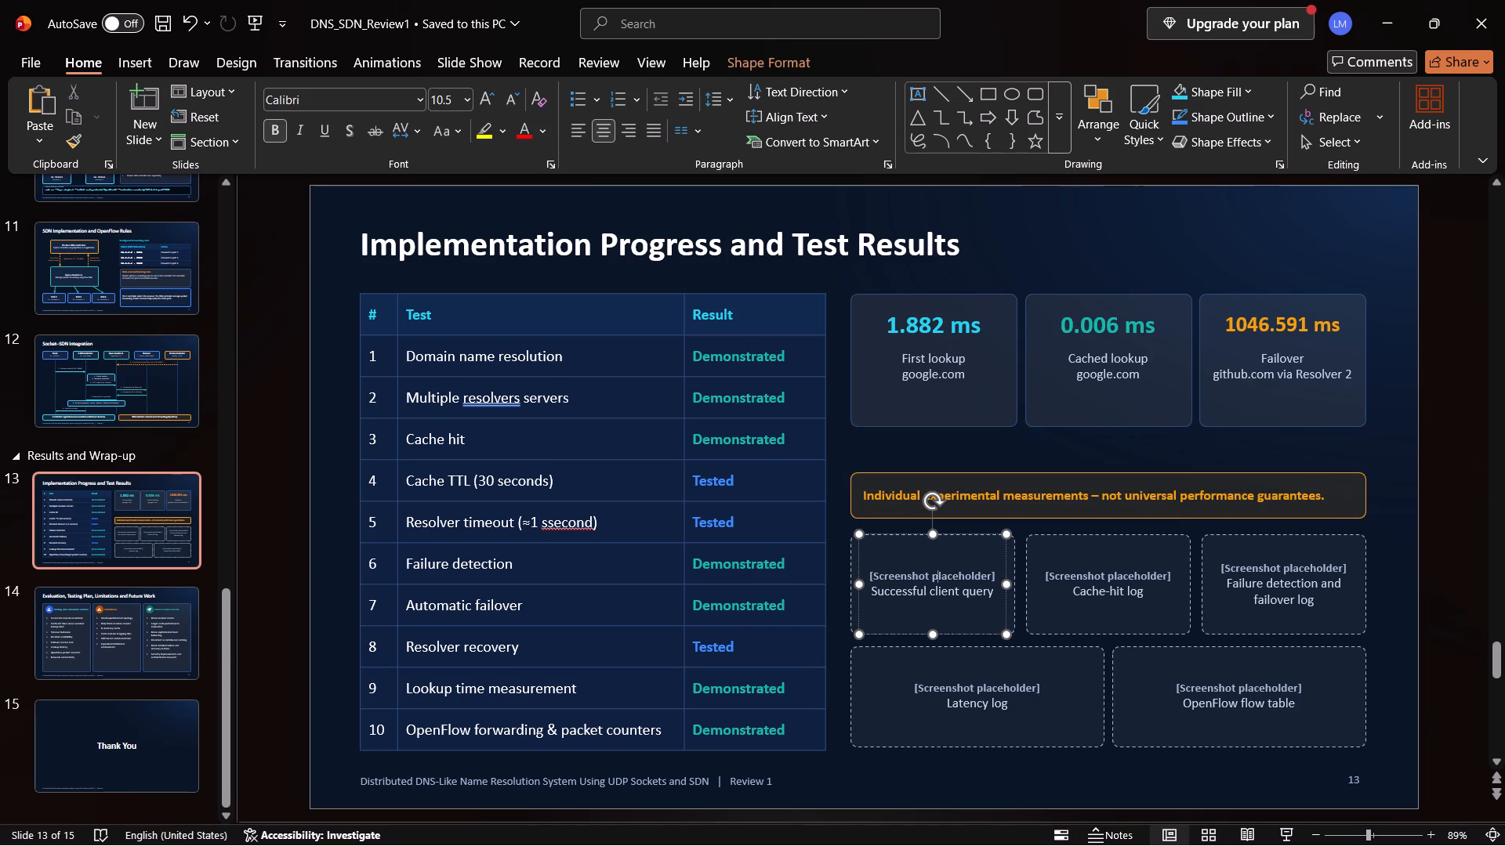
pyautogui.press('BackSpace')
pyautogui.press('BackSpace')
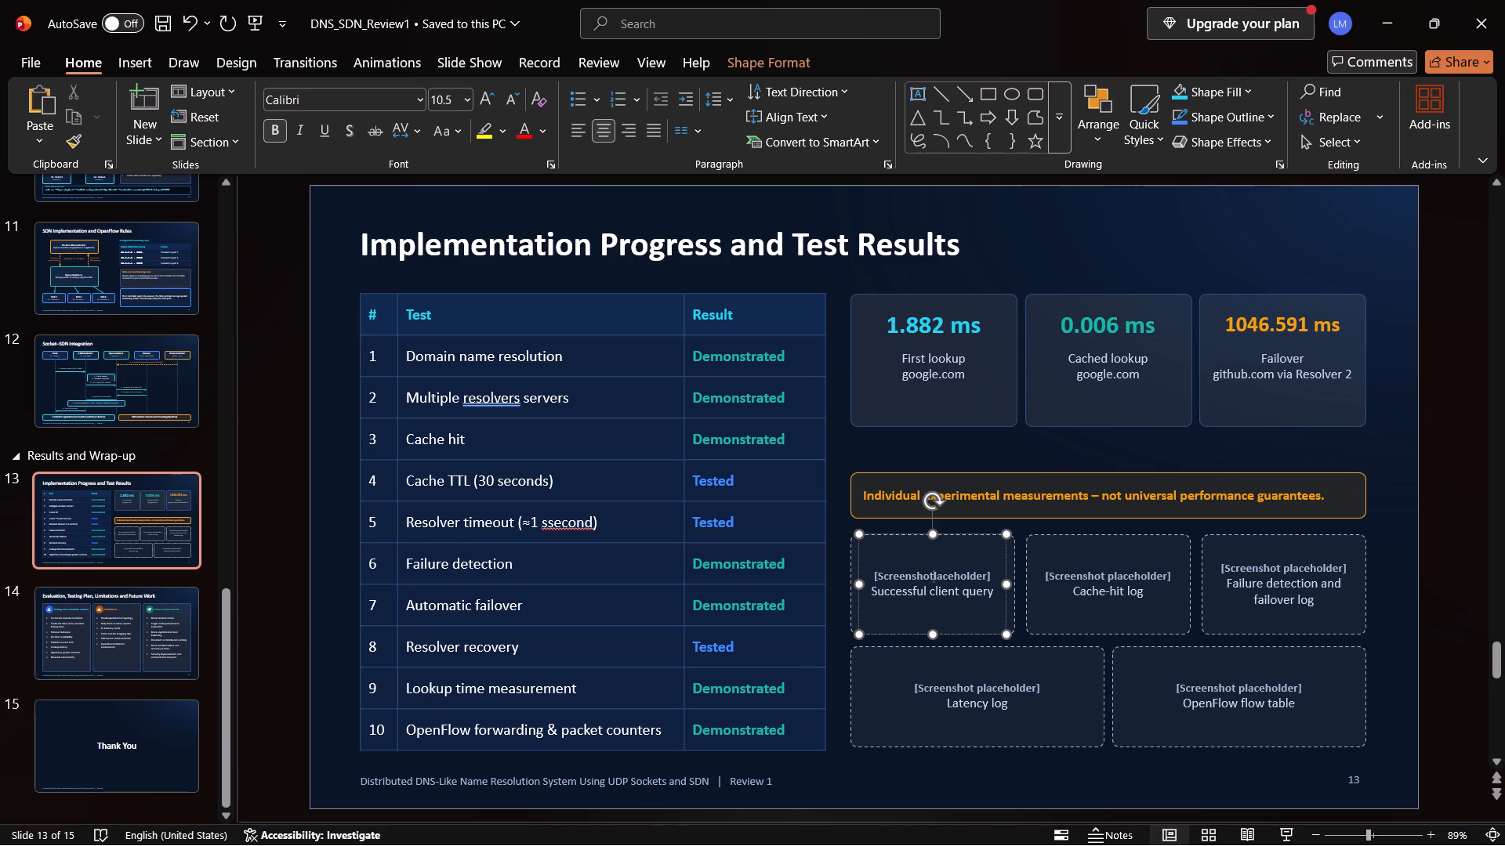
pyautogui.hotkey('ctrl', 'a')
pyautogui.press('BackSpace')
pyautogui.press('BackSpace')
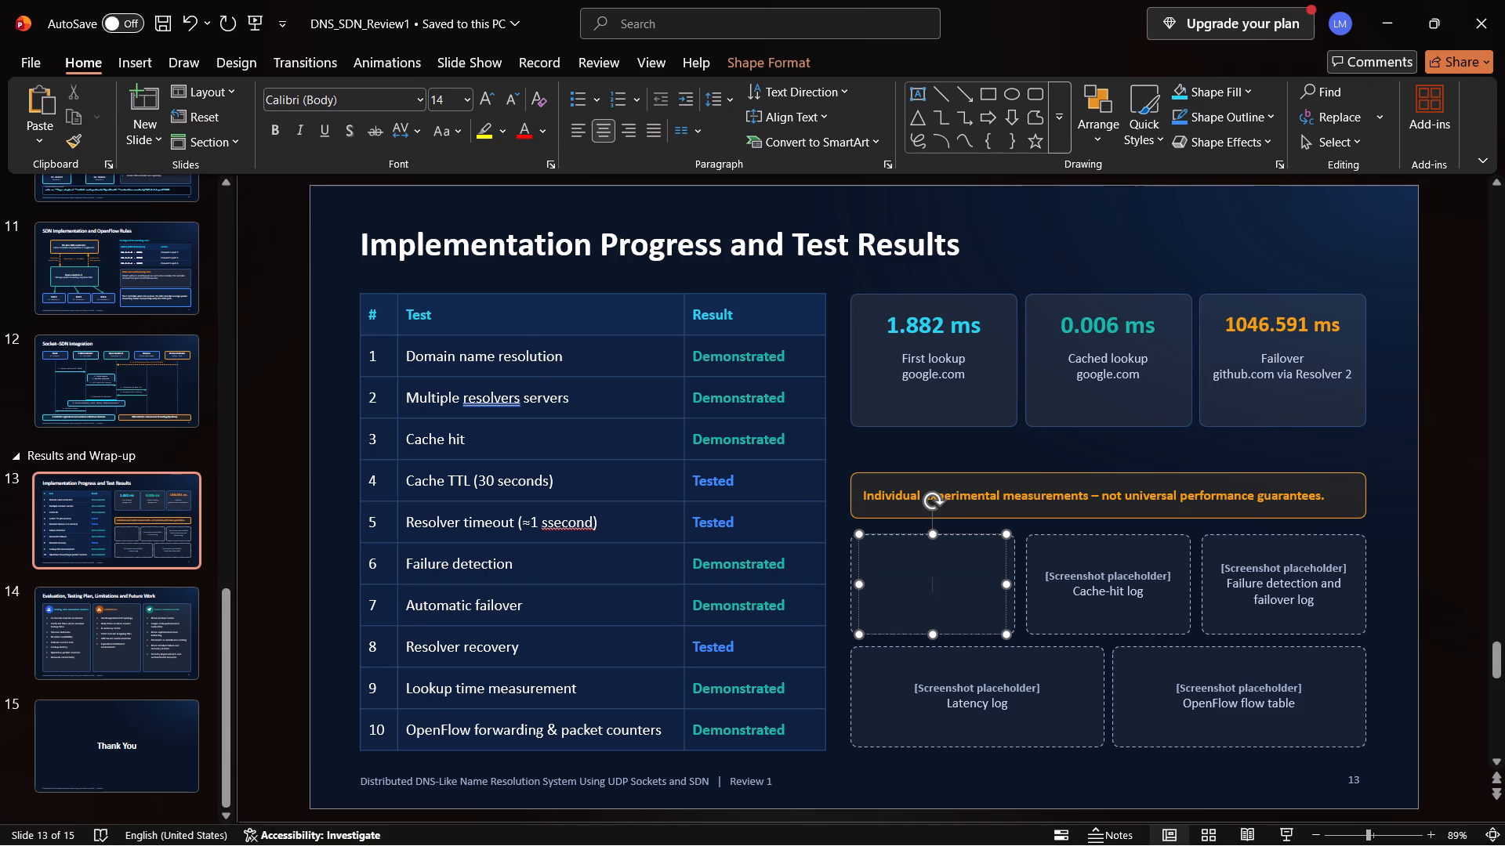
pyautogui.press('BackSpace')
pyautogui.click(1133, 692)
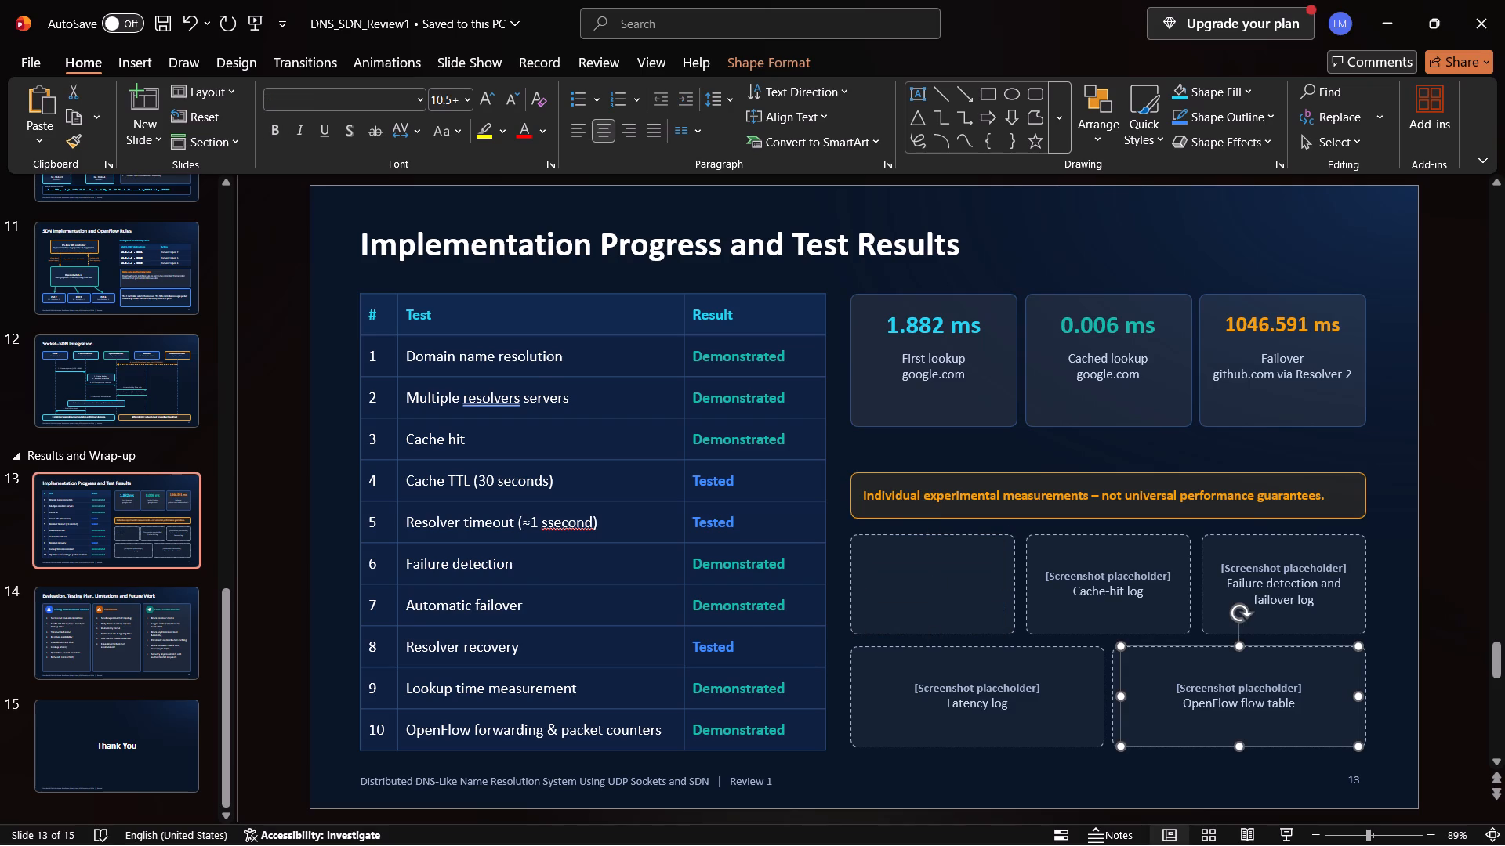
pyautogui.click(872, 587)
pyautogui.press('BackSpace')
pyautogui.click(872, 587)
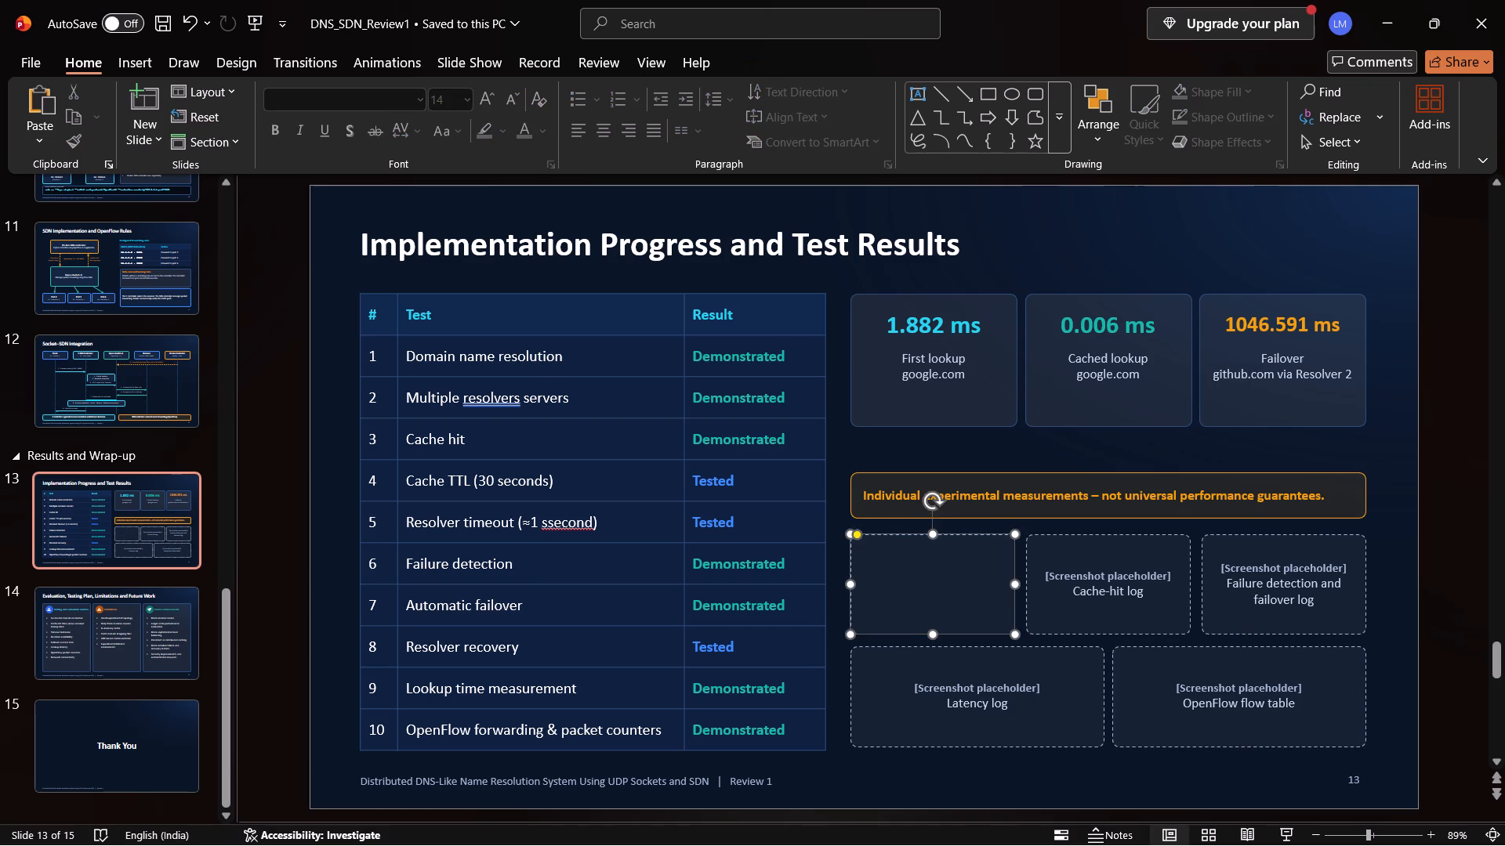
pyautogui.press('BackSpace')
# Delete the "Cache-hit log" and "Failure detection and failover log" screenshot placeholders together with their dashed boxes.
pyautogui.click(1047, 562)
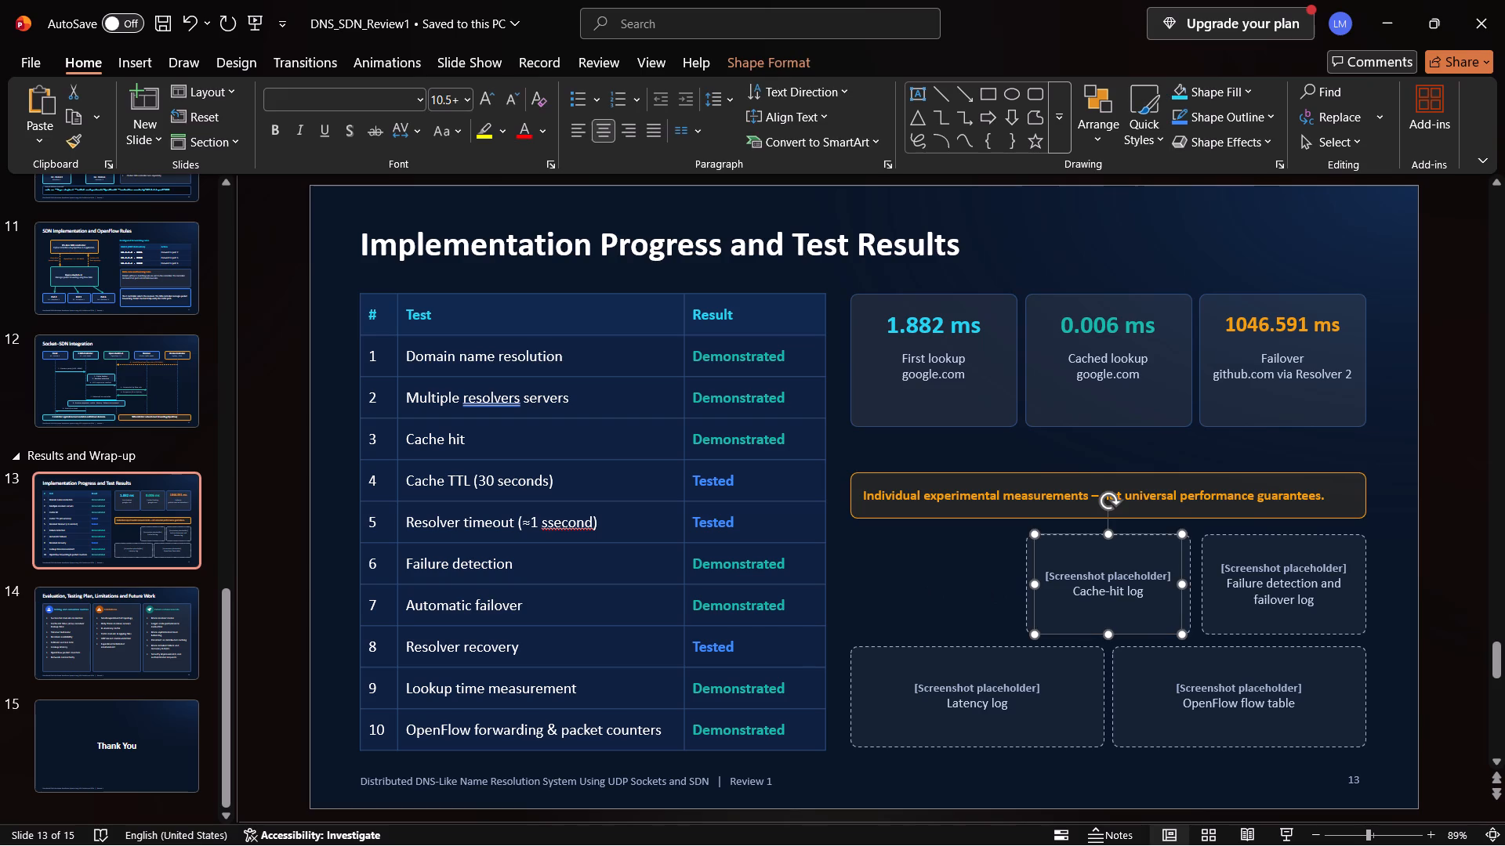
pyautogui.press('BackSpace')
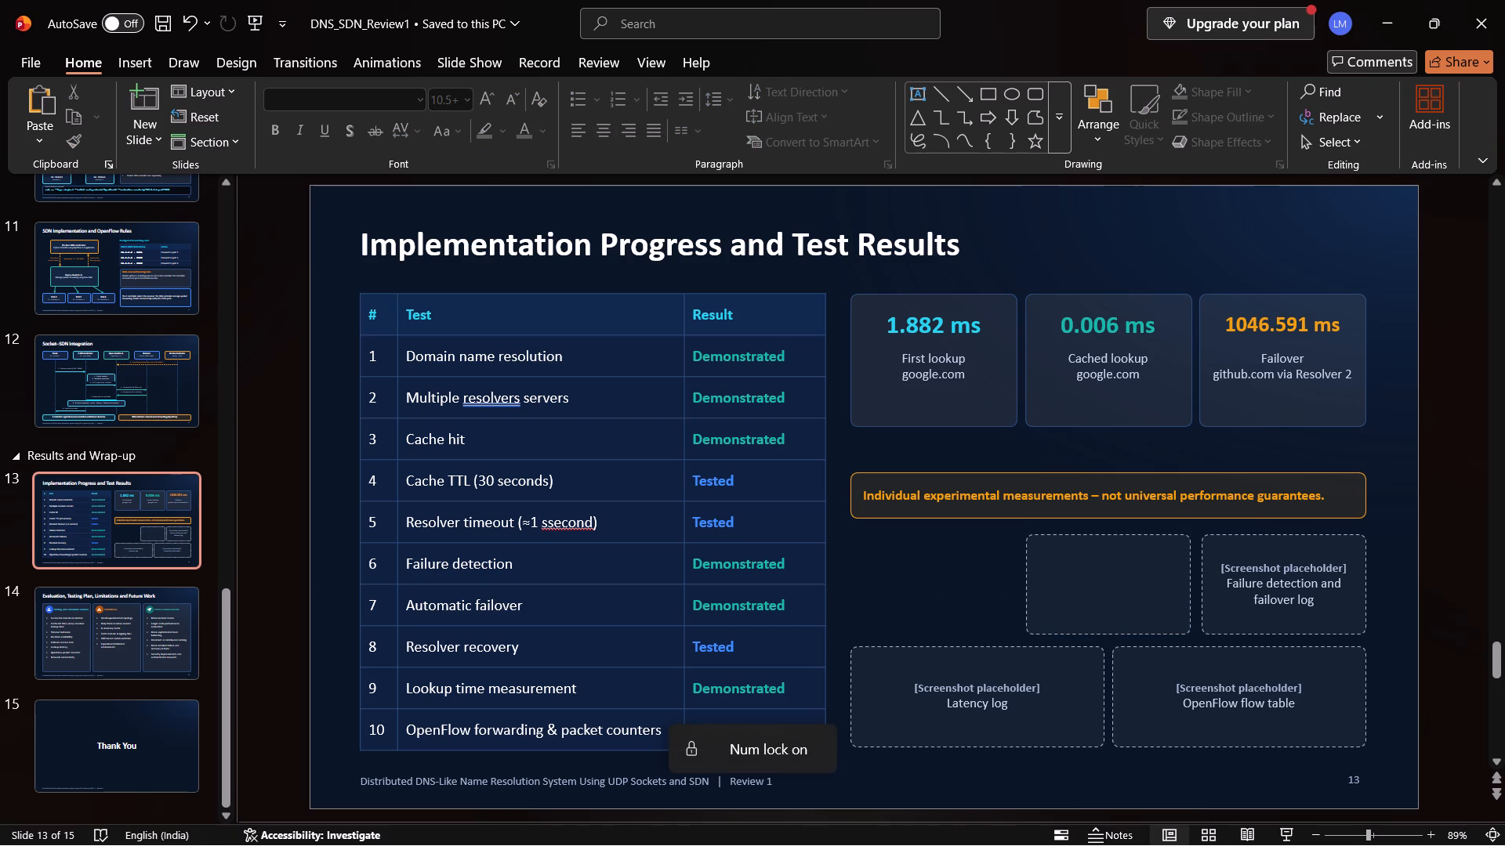
pyautogui.click(1047, 562)
pyautogui.press('BackSpace')
pyautogui.click(1275, 559)
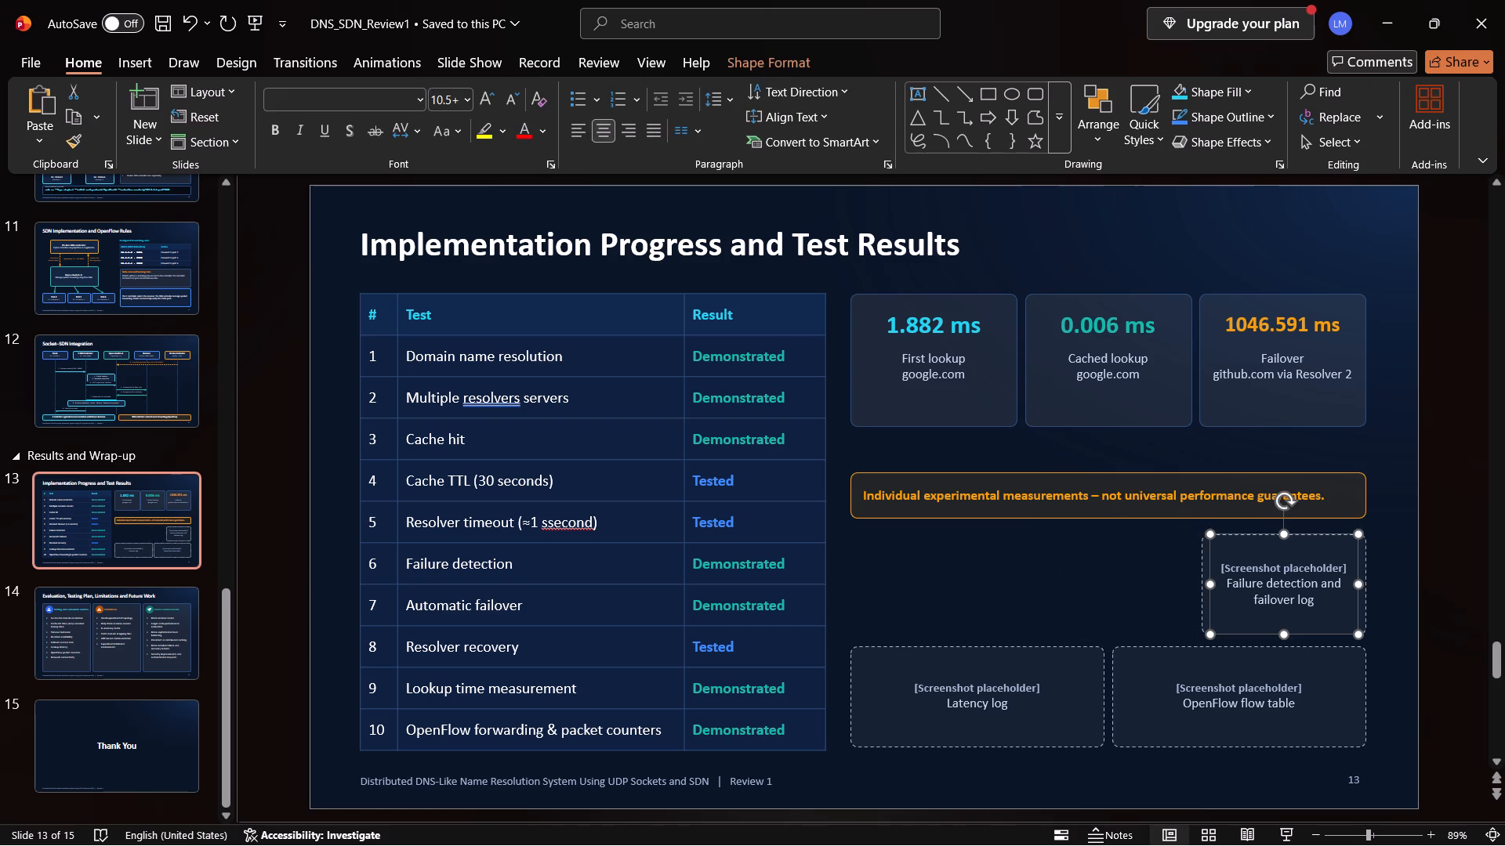
pyautogui.press('BackSpace')
pyautogui.click(1275, 559)
pyautogui.press('BackSpace')
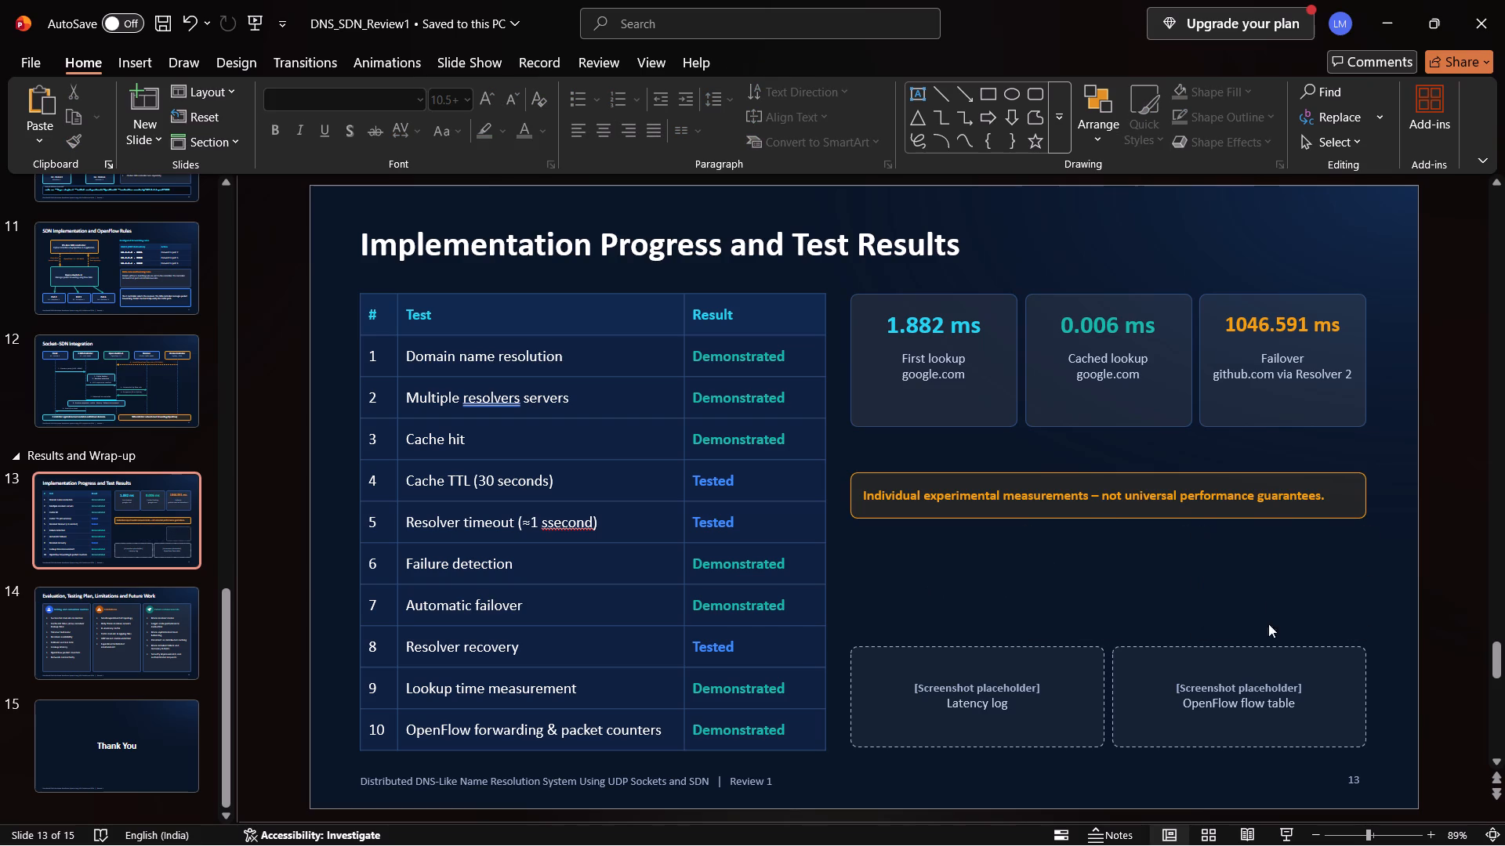
# Delete the "OpenFlow flow table" and "Latency log" screenshot placeholders together with their dashed boxes.
pyautogui.click(1207, 670)
pyautogui.press('BackSpace')
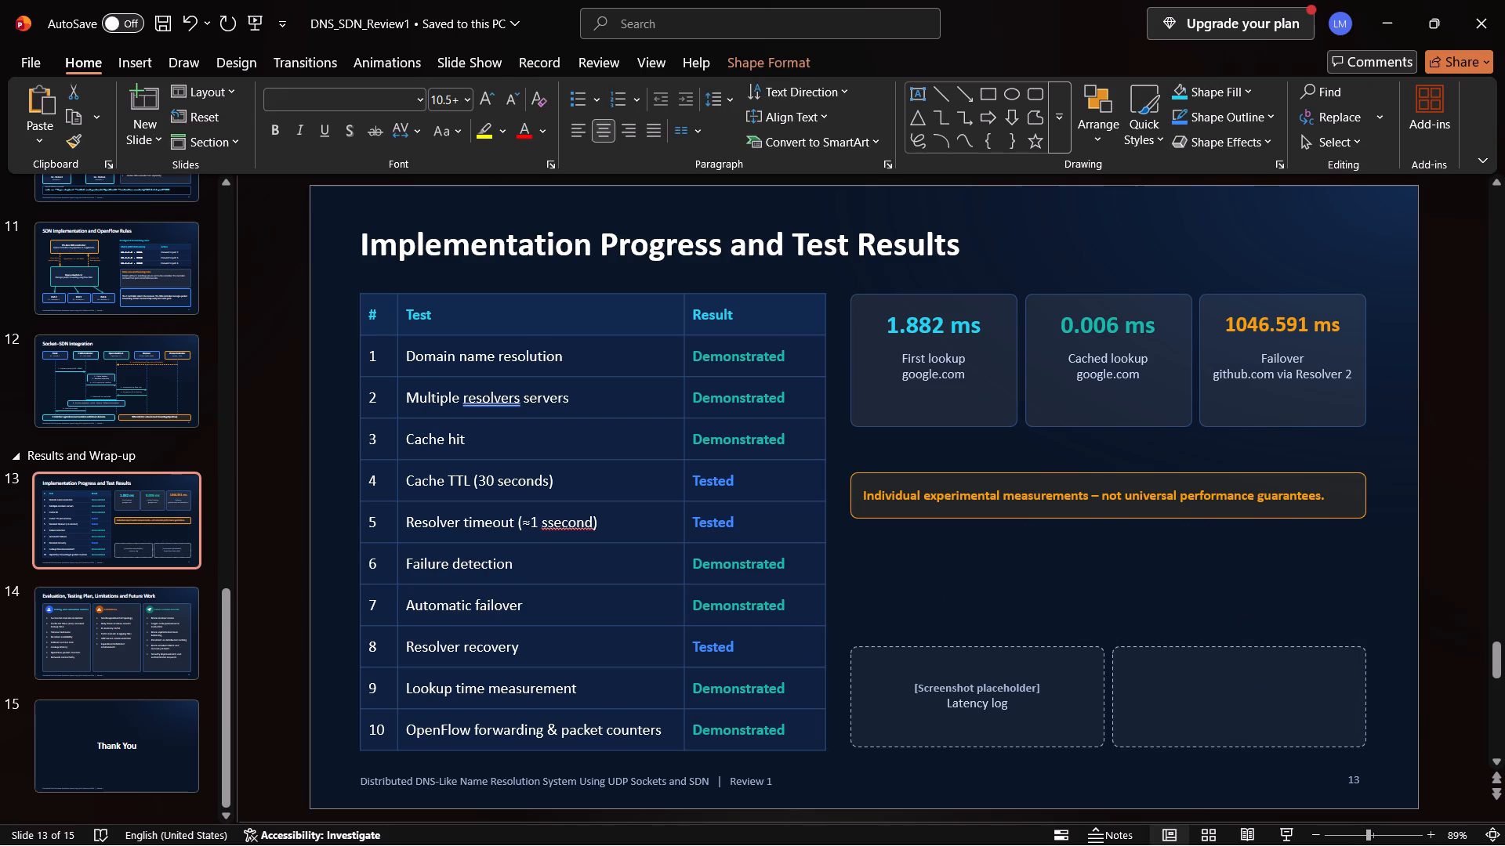
pyautogui.click(1207, 670)
pyautogui.press('BackSpace')
pyautogui.click(1090, 664)
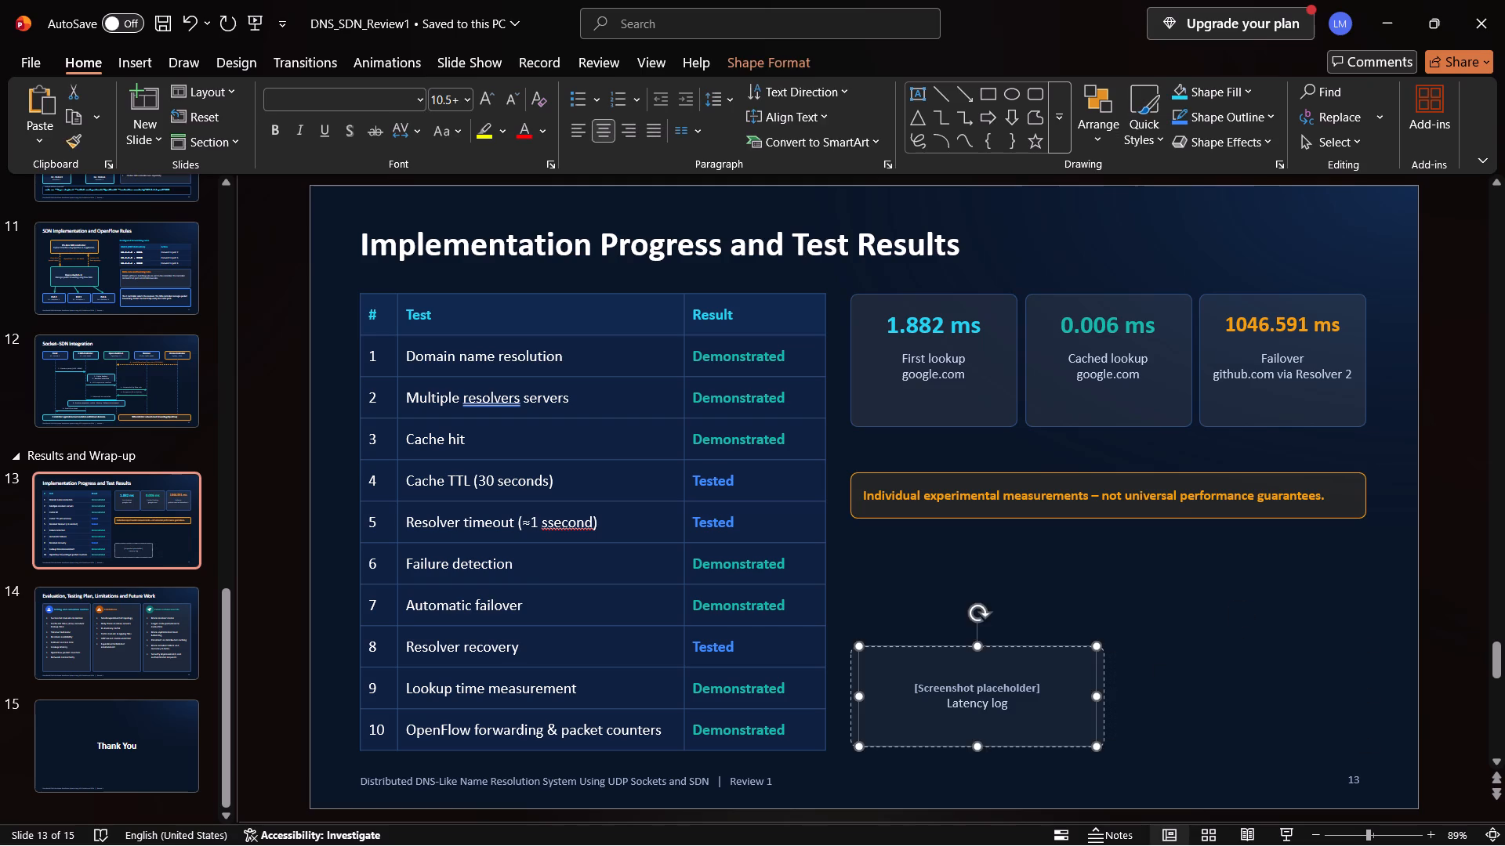
pyautogui.press('BackSpace')
pyautogui.click(1090, 664)
pyautogui.press('BackSpace')
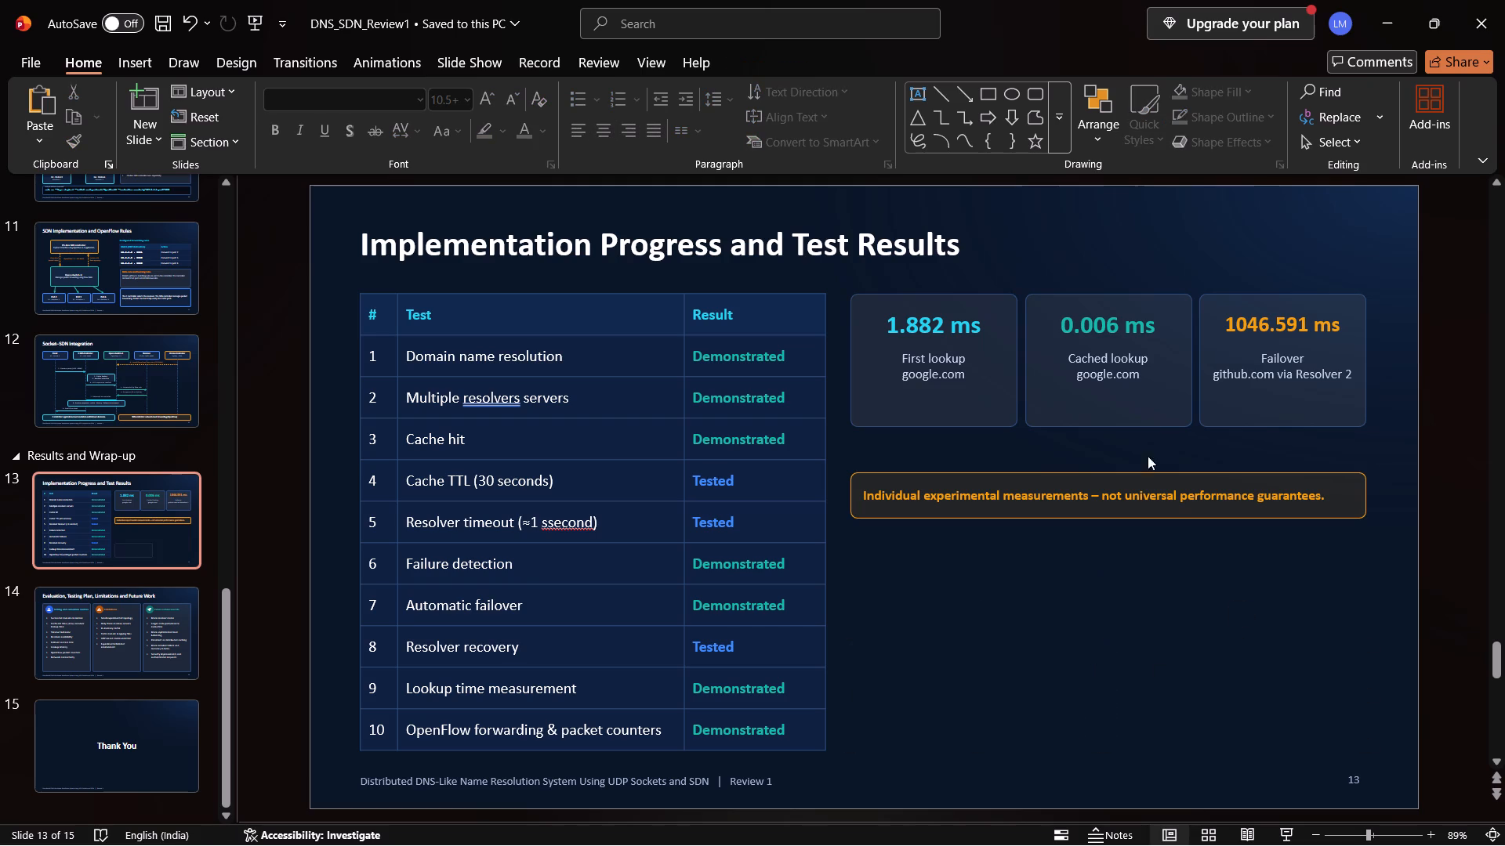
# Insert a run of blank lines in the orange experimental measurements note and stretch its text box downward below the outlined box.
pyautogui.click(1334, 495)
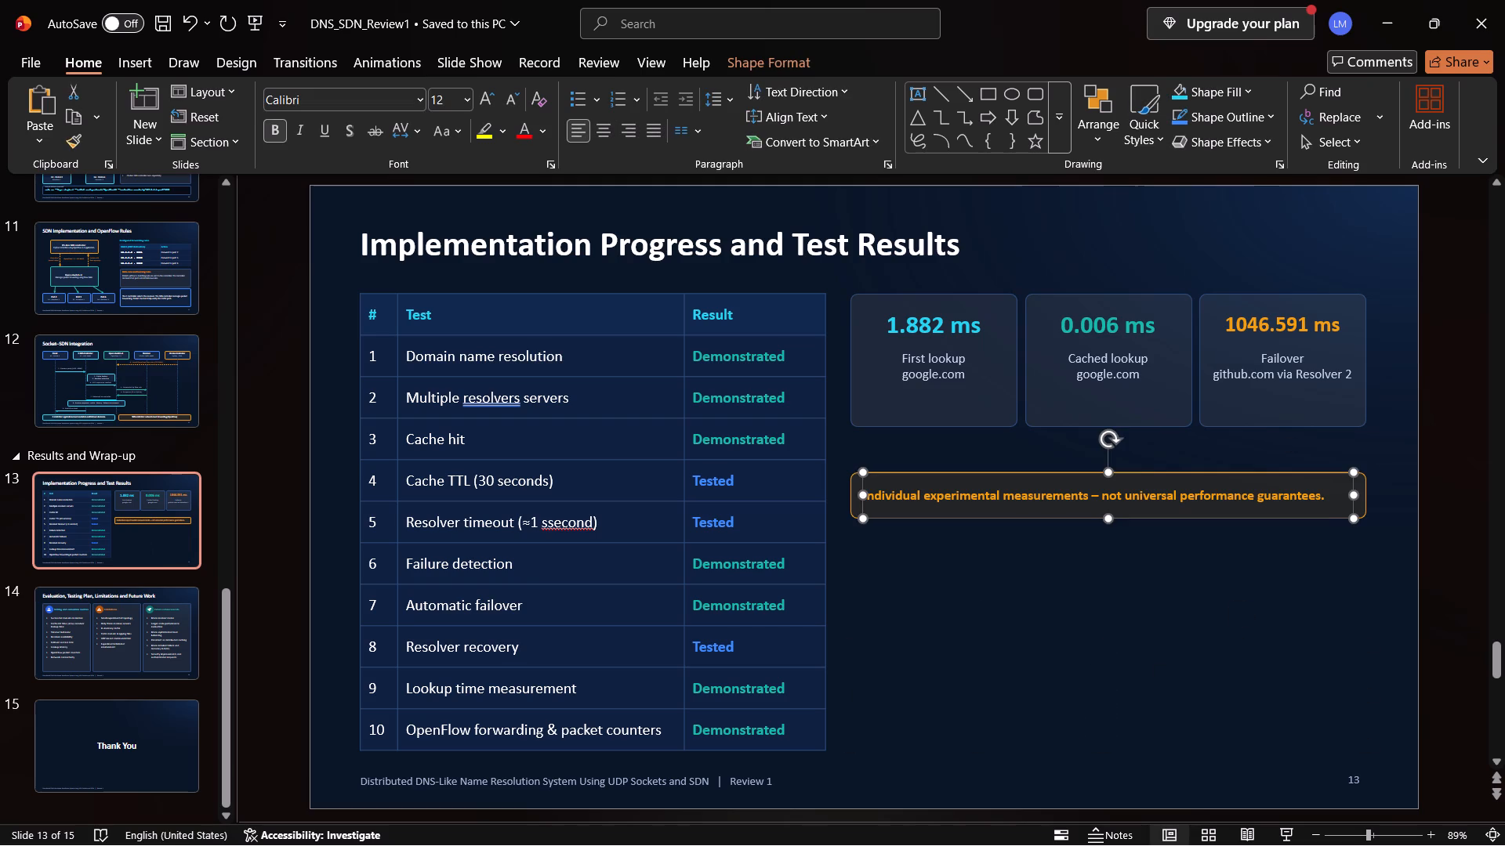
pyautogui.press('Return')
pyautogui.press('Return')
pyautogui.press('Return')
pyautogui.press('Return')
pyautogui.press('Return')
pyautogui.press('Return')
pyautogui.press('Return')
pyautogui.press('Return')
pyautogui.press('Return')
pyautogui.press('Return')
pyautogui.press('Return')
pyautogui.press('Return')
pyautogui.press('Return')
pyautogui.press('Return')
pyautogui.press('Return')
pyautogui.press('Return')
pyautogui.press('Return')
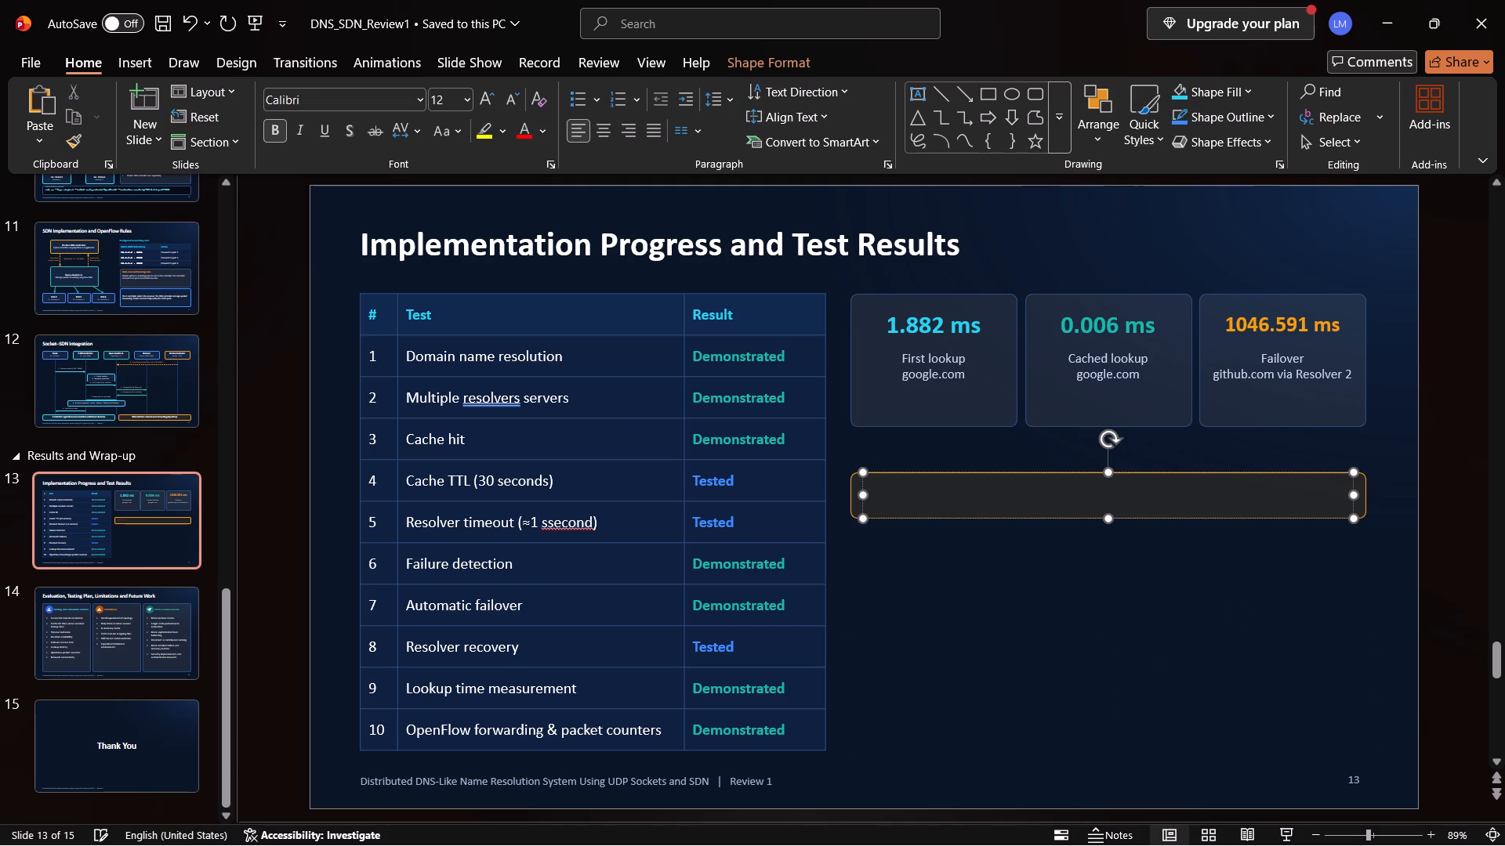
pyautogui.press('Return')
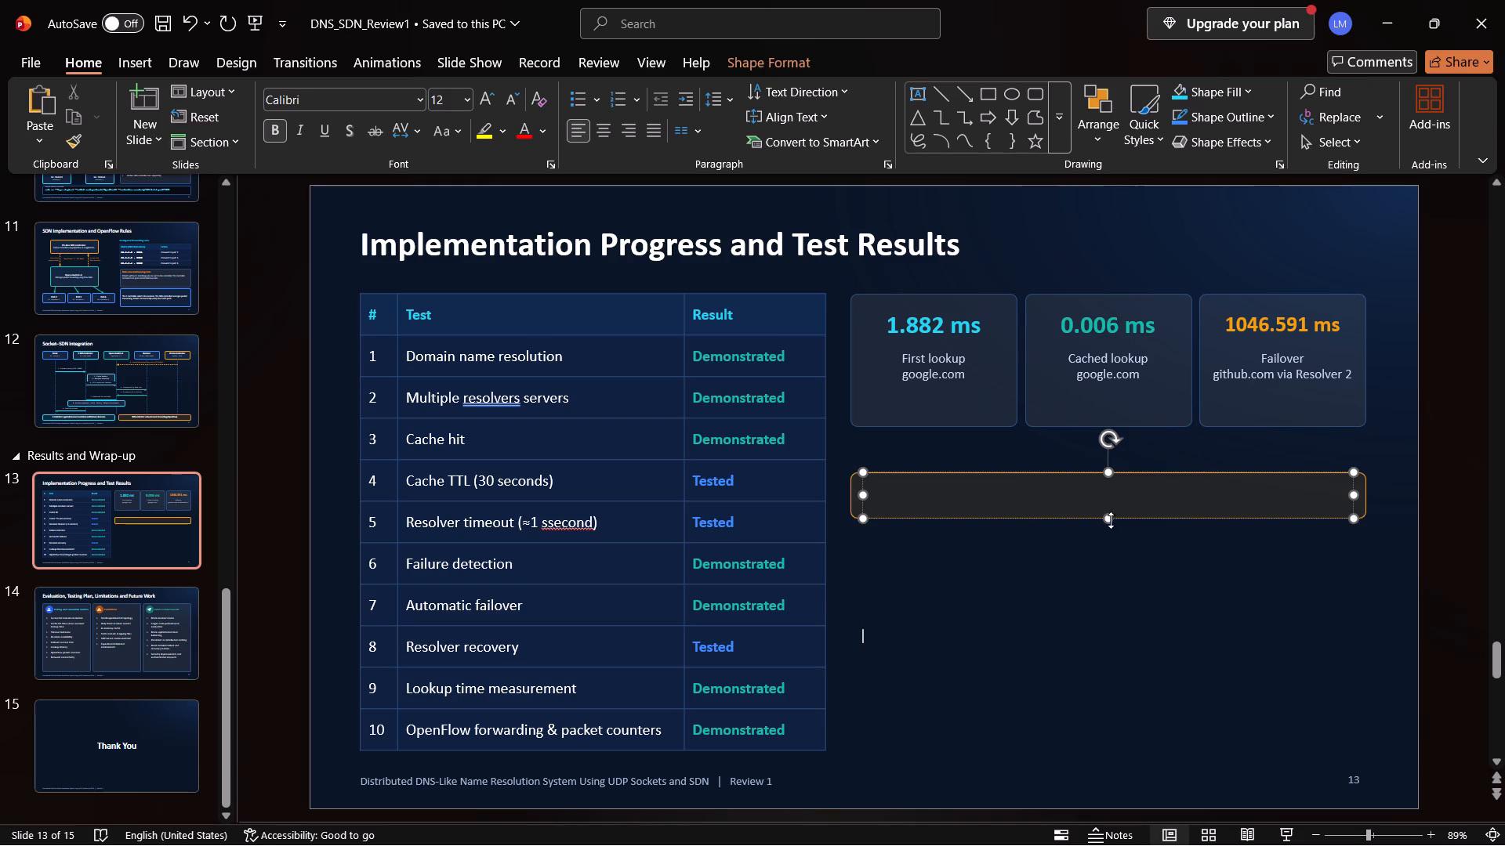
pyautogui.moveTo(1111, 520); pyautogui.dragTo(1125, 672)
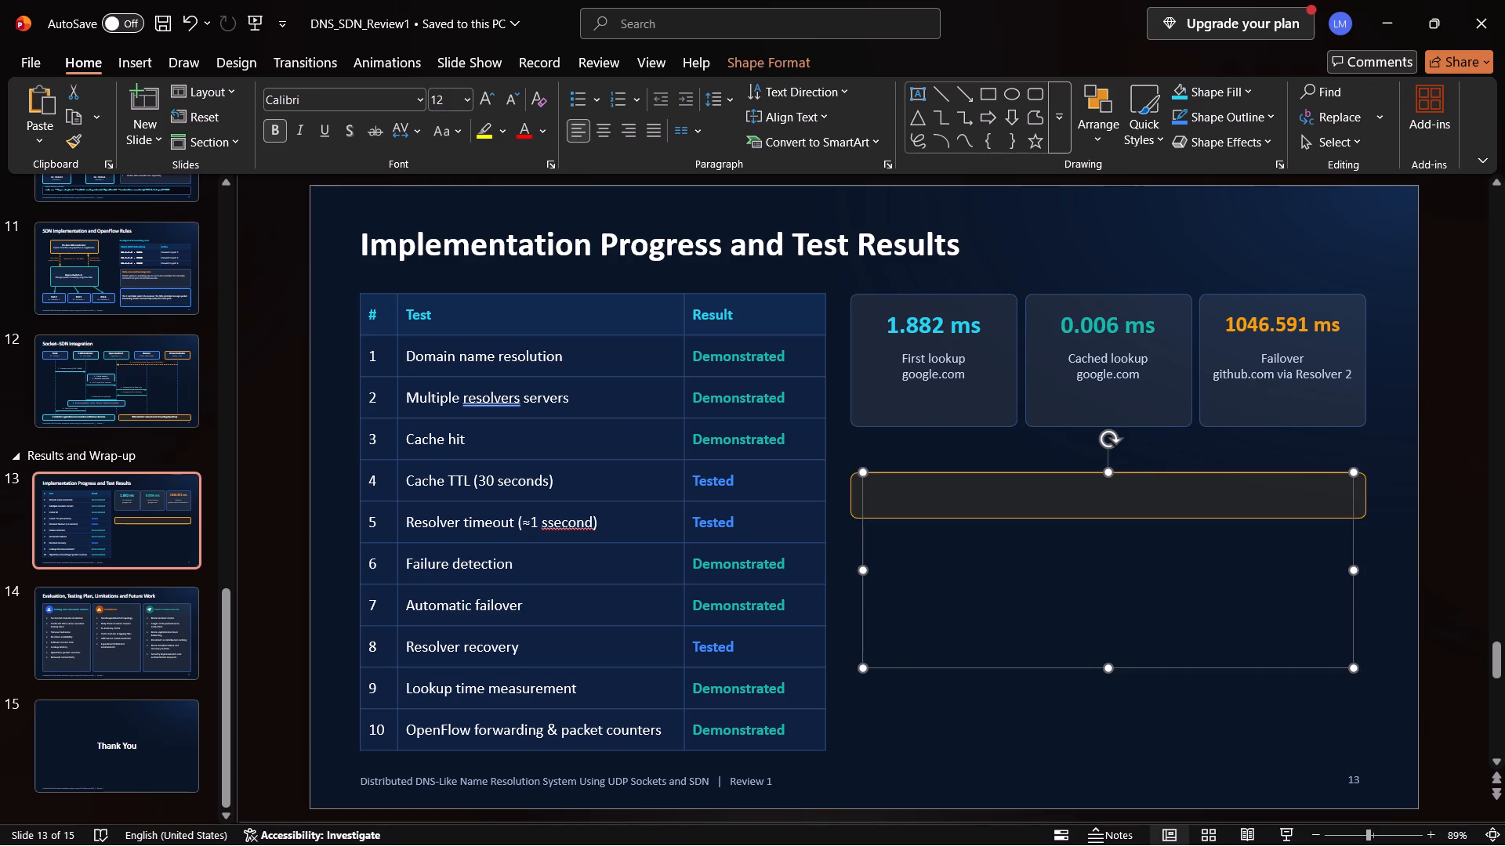
# Delete the text box of the experimental measurements note, leaving its orange-outlined box in place beneath the lookup time cards.
pyautogui.click(1110, 644)
pyautogui.doubleClick(1368, 401)
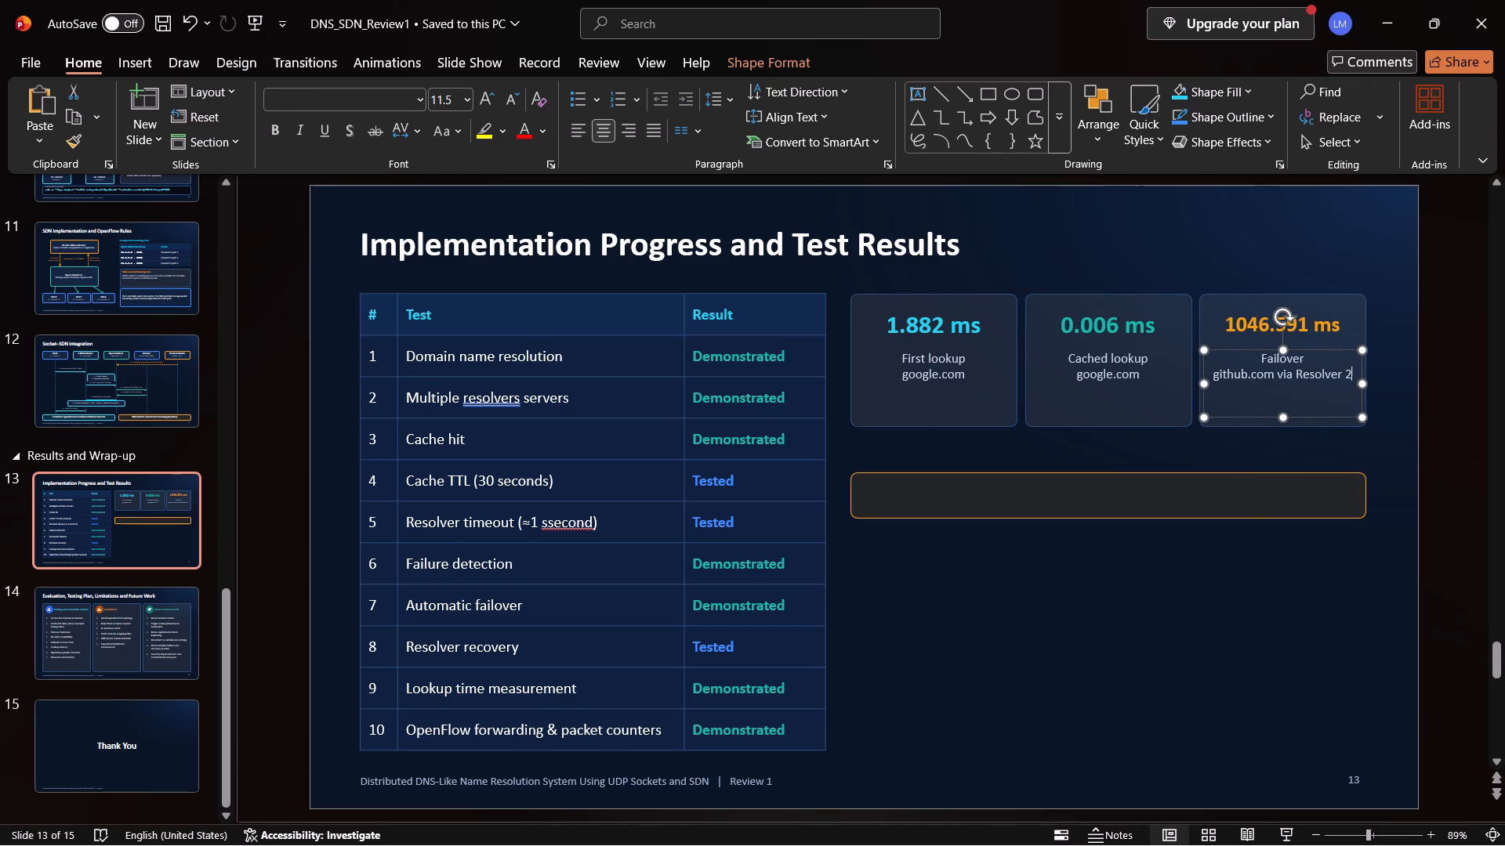
pyautogui.click(1415, 436)
pyautogui.click(1254, 496)
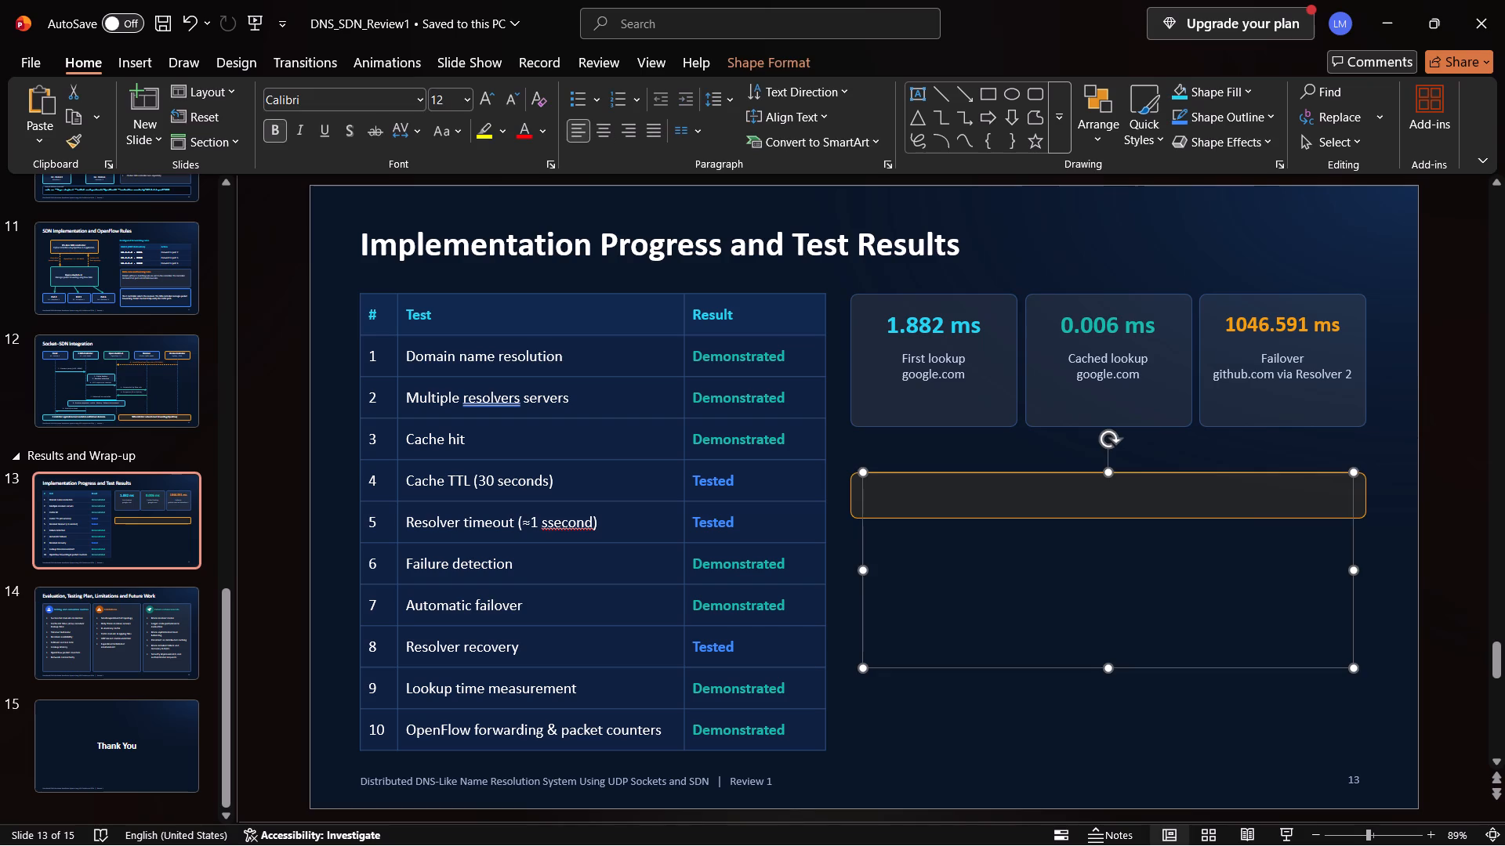
pyautogui.press('BackSpace')
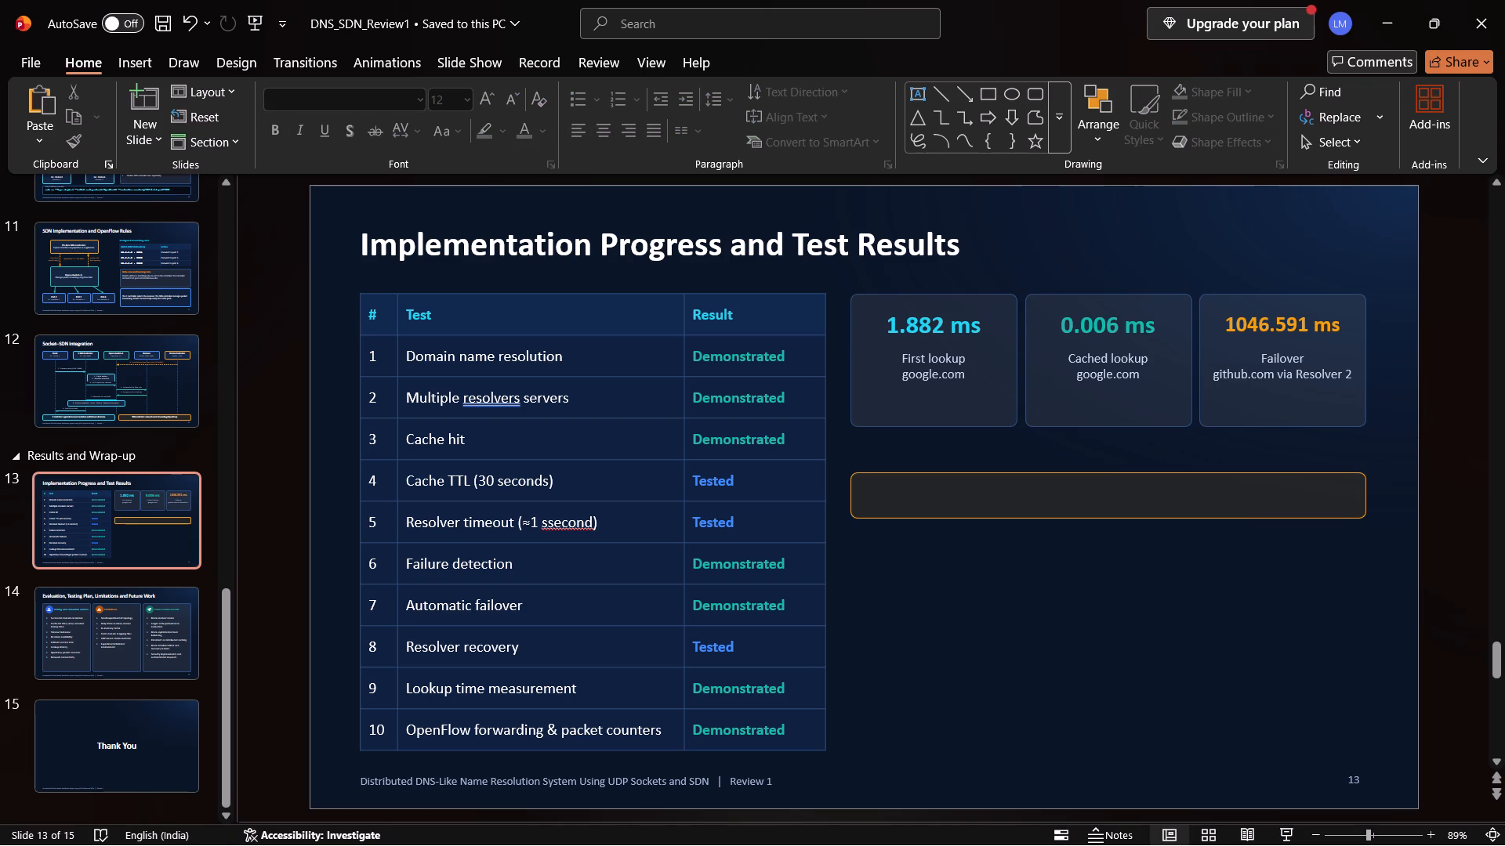
# Select the description text box in the Failover card.
pyautogui.click(1305, 394)
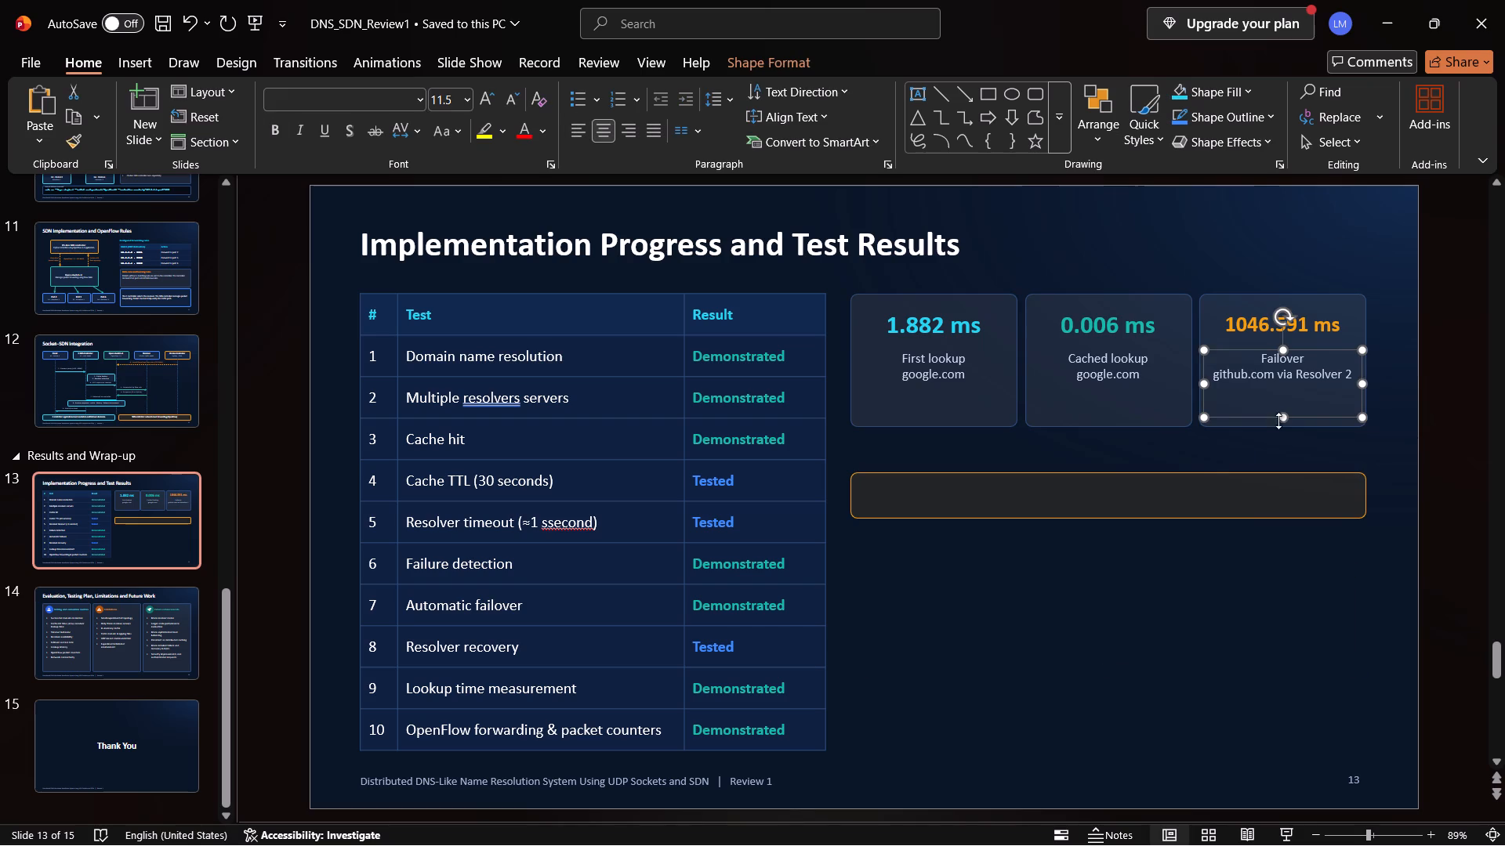
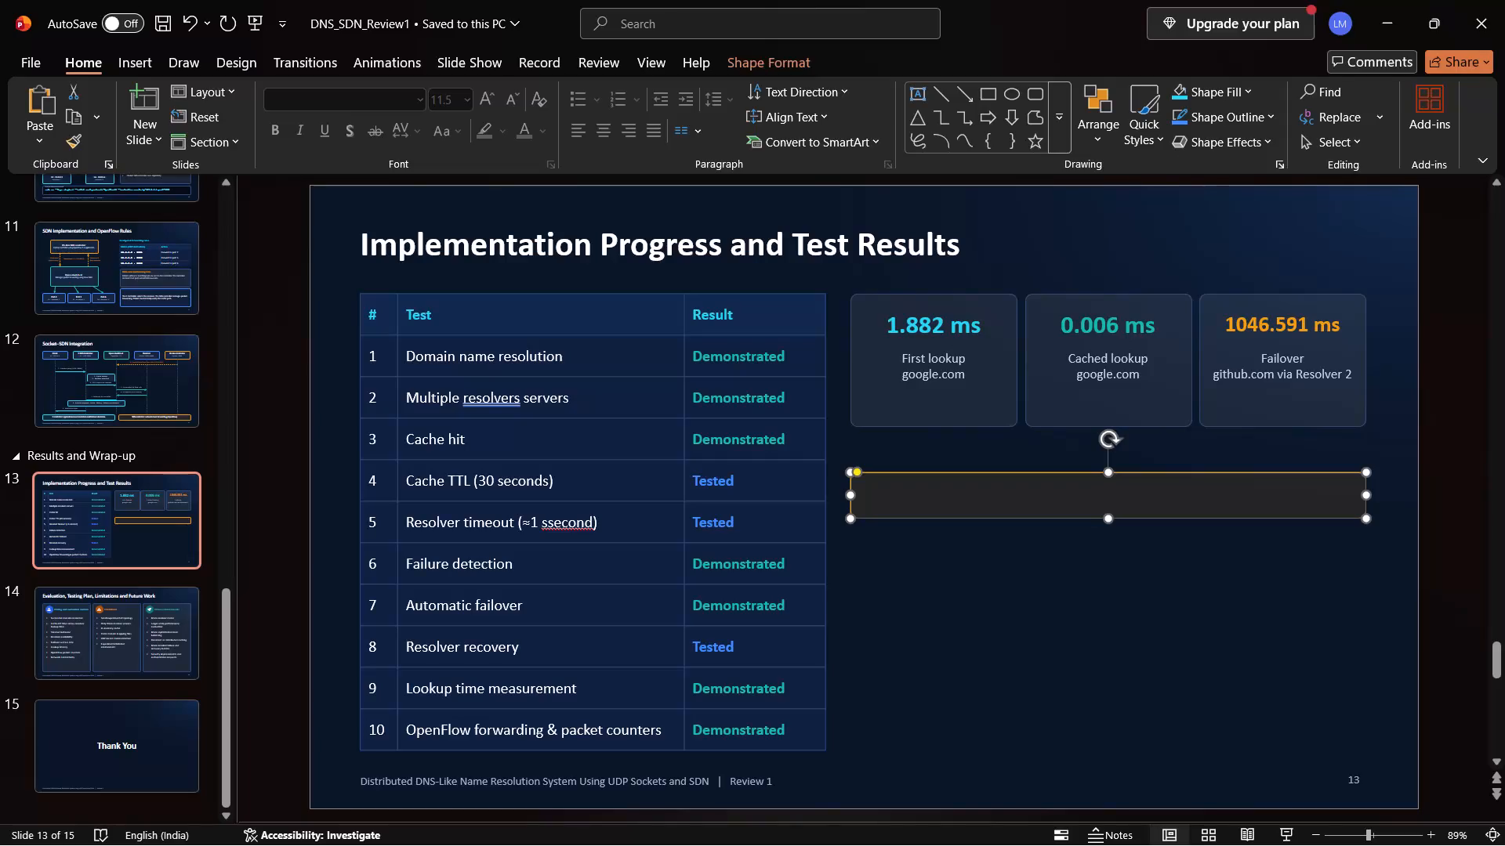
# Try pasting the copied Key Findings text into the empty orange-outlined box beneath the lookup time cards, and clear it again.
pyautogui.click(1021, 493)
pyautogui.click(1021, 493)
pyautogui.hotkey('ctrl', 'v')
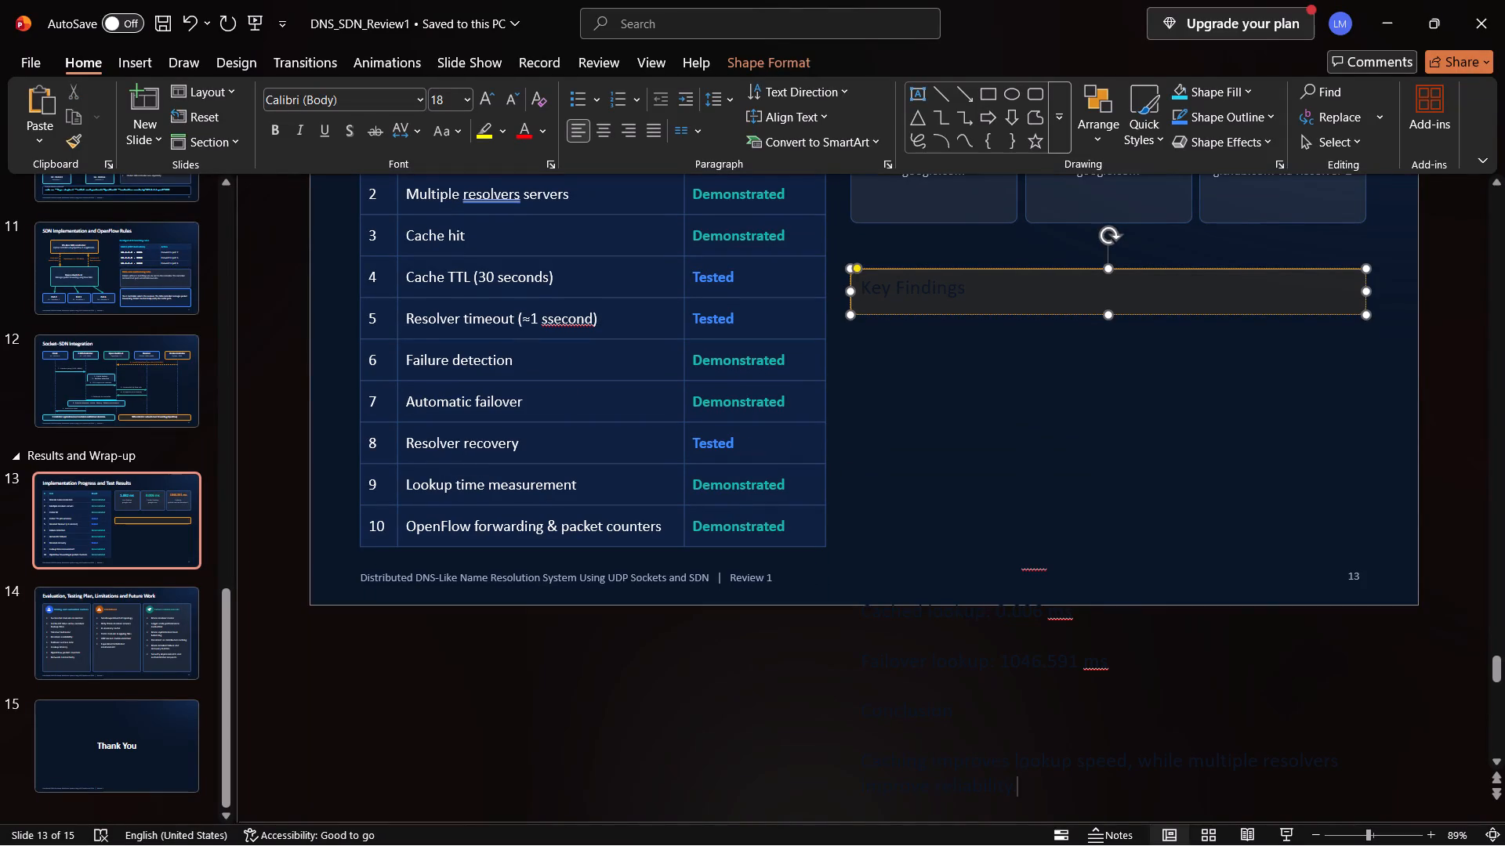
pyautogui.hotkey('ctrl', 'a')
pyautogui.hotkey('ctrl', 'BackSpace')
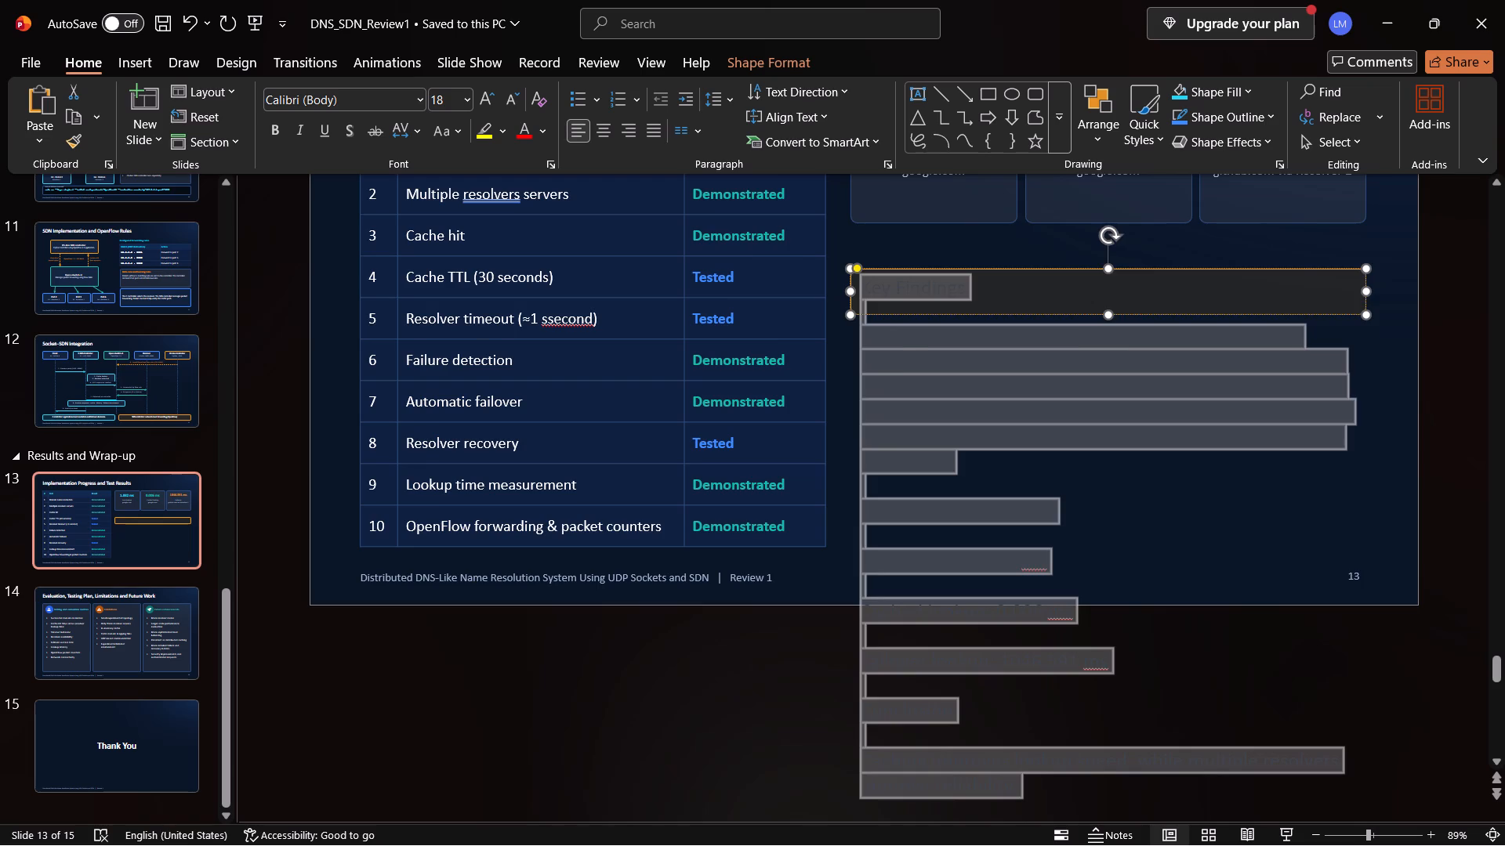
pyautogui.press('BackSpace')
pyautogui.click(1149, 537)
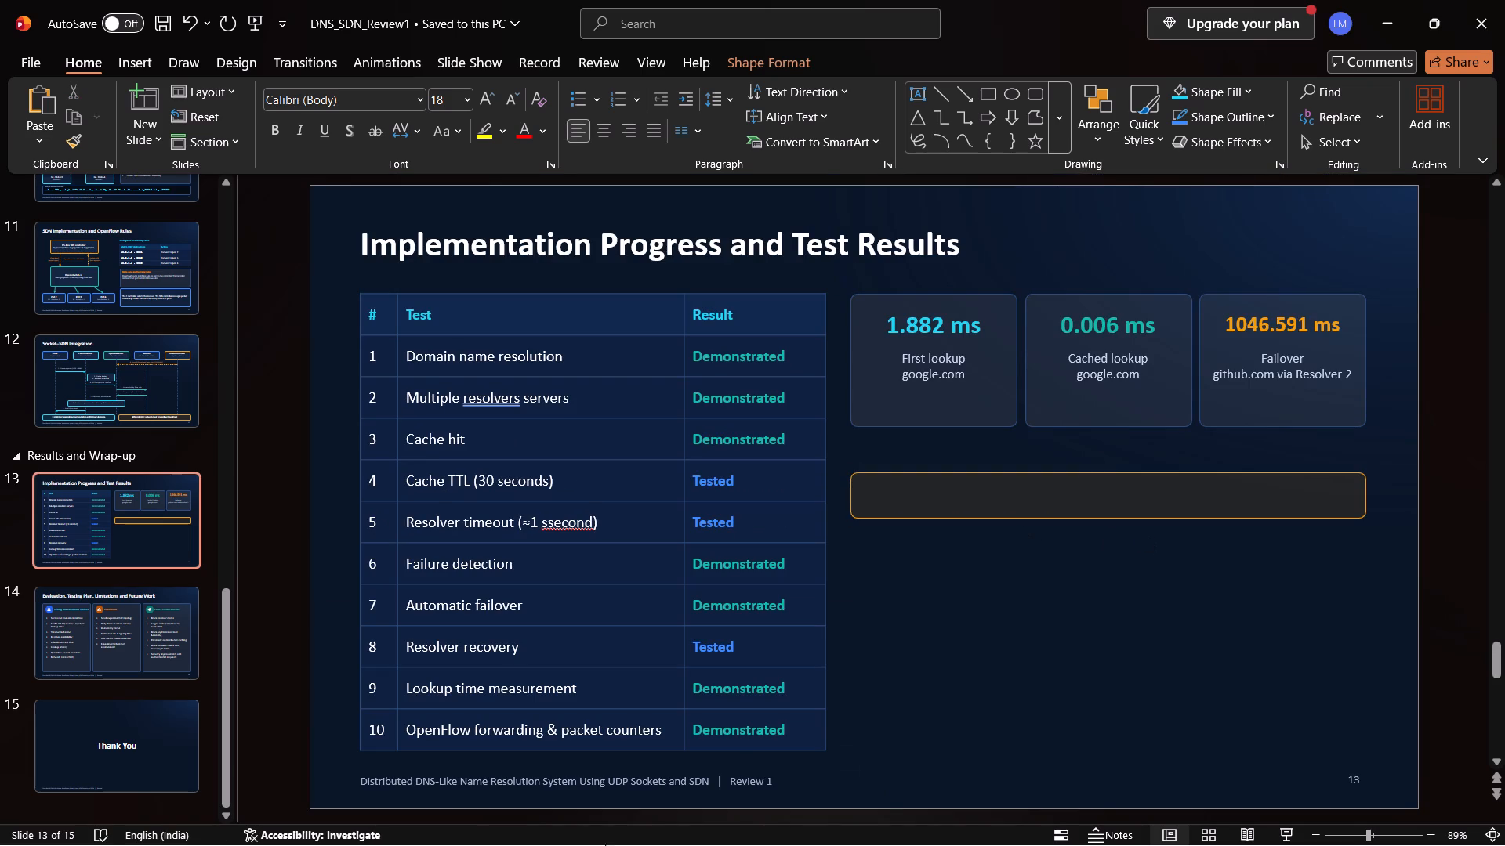
# Delete the empty orange-outlined box beneath the three lookup time cards.
pyautogui.click(931, 495)
pyautogui.press('BackSpace')
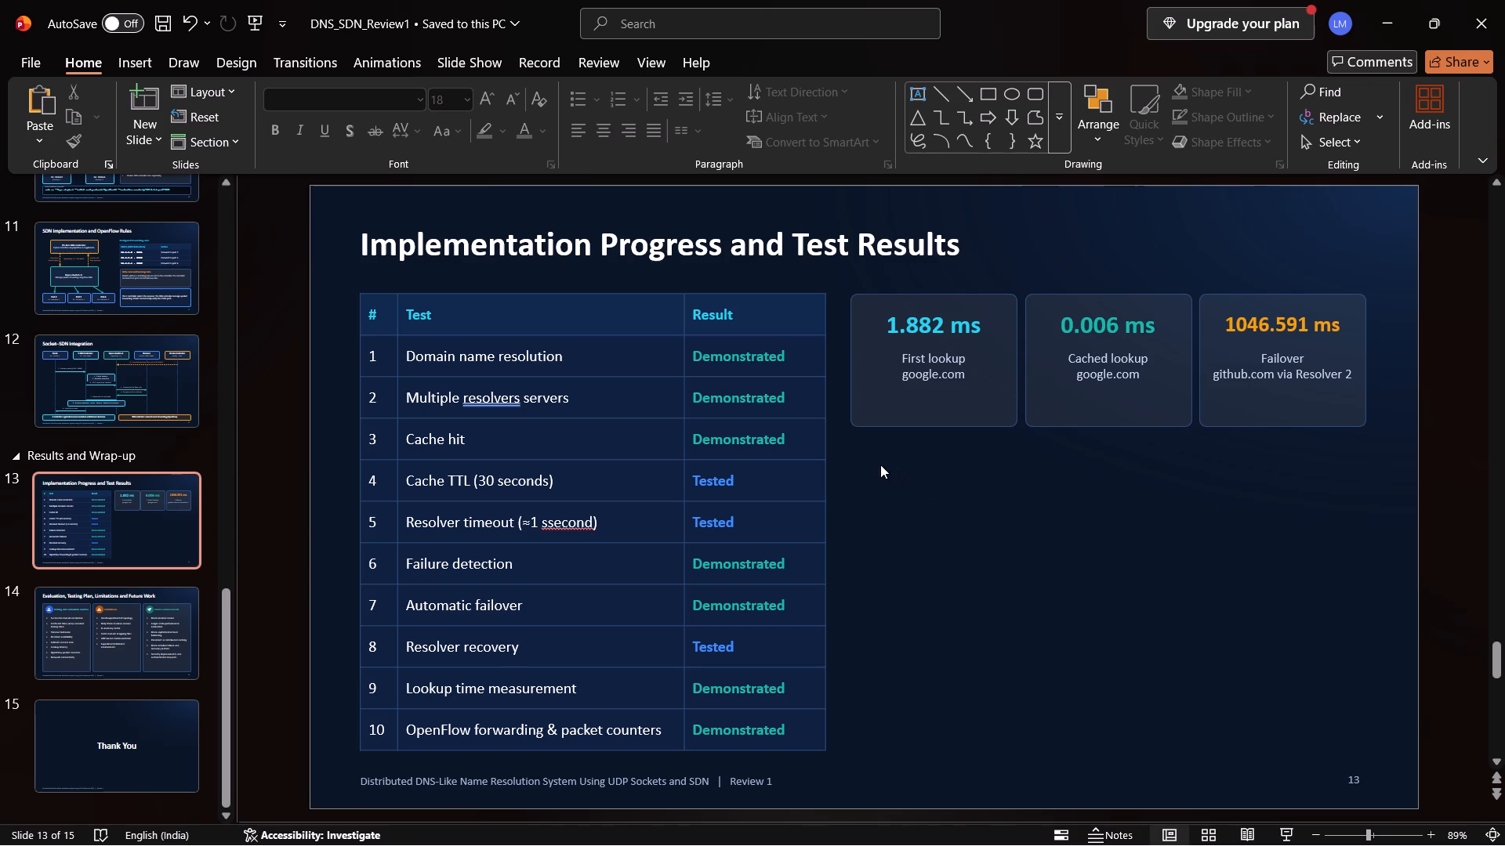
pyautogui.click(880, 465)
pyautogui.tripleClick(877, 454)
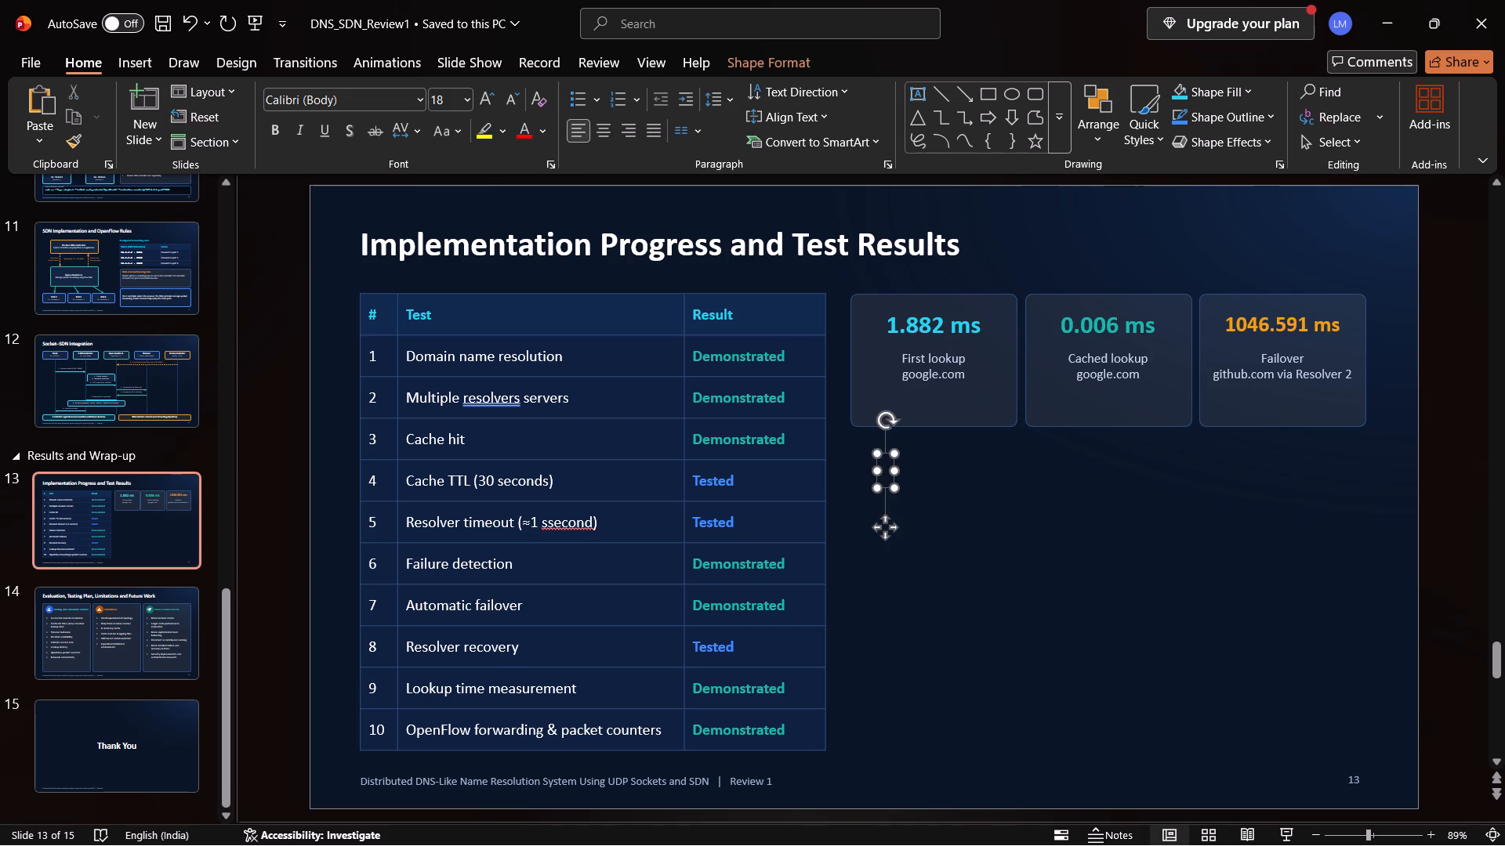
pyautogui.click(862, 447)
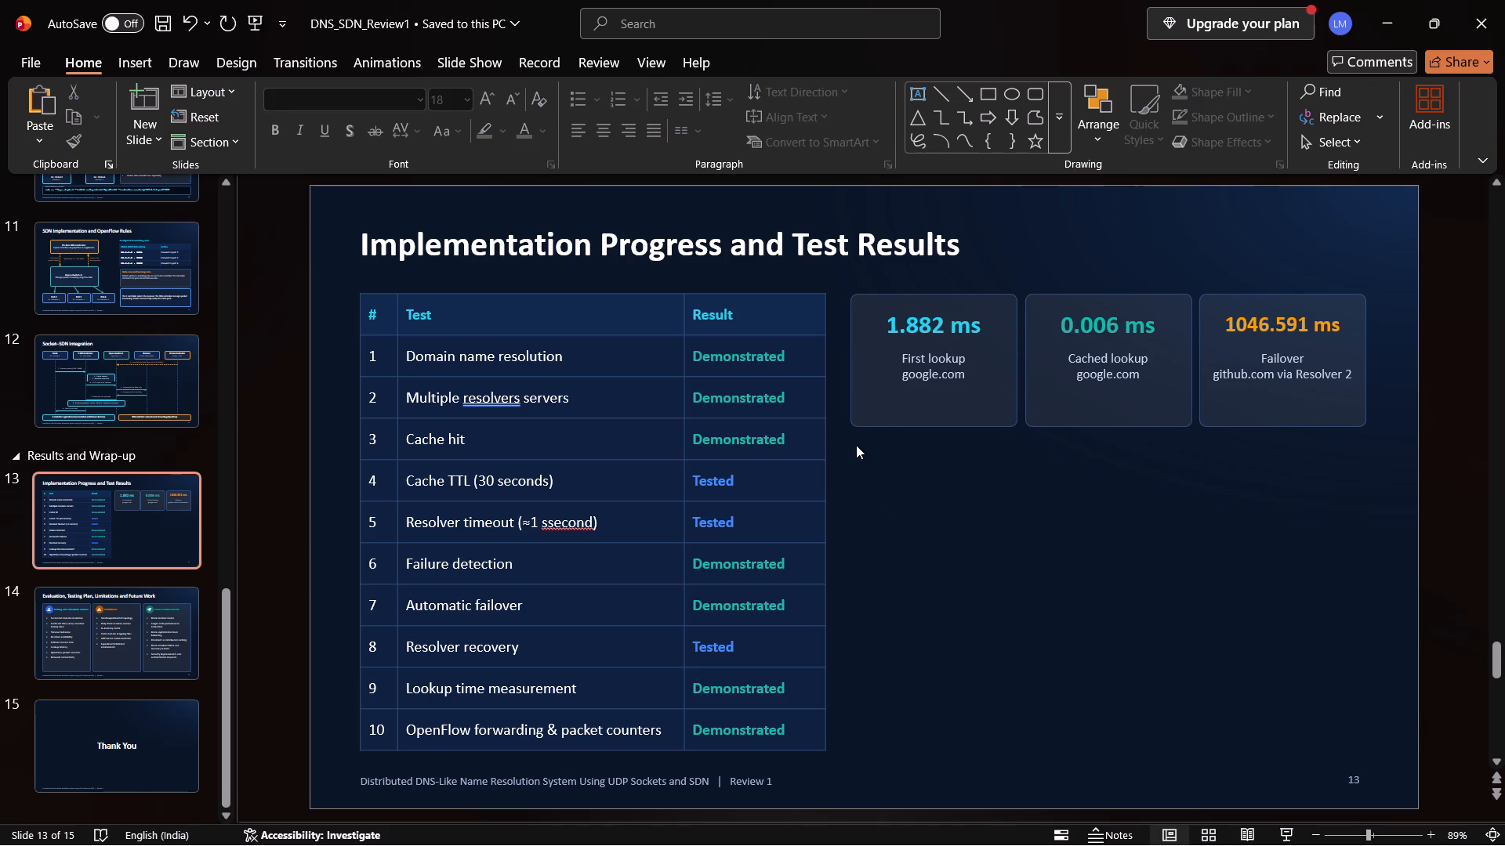
# Draw a text box beneath the three lookup time cards and enlarge it to fill the empty area down to the slide footer.
pyautogui.doubleClick(856, 445)
pyautogui.moveTo(874, 457); pyautogui.dragTo(1072, 737)
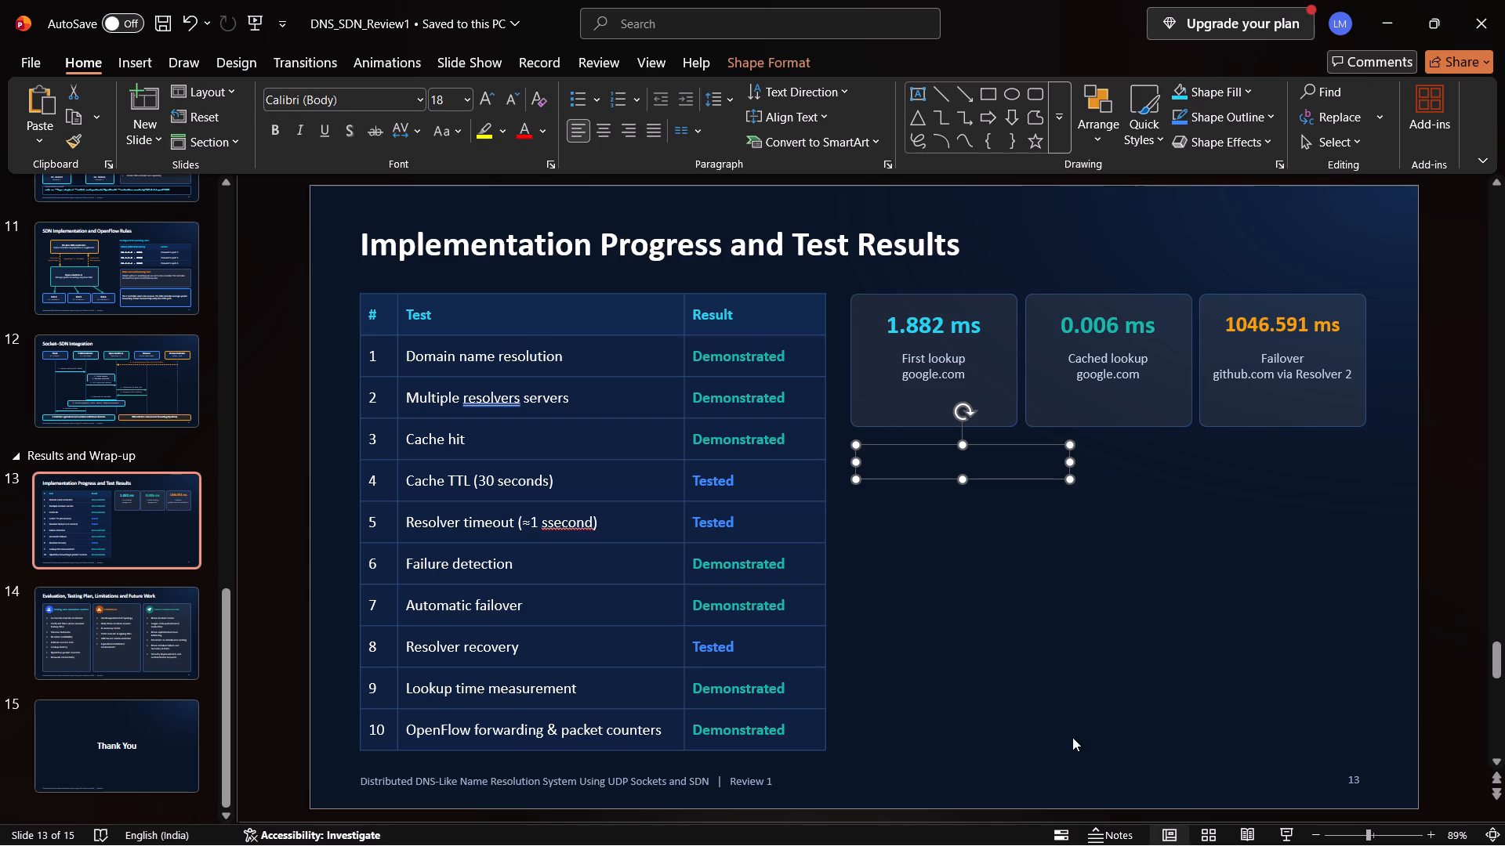
pyautogui.moveTo(1068, 480); pyautogui.dragTo(1086, 498)
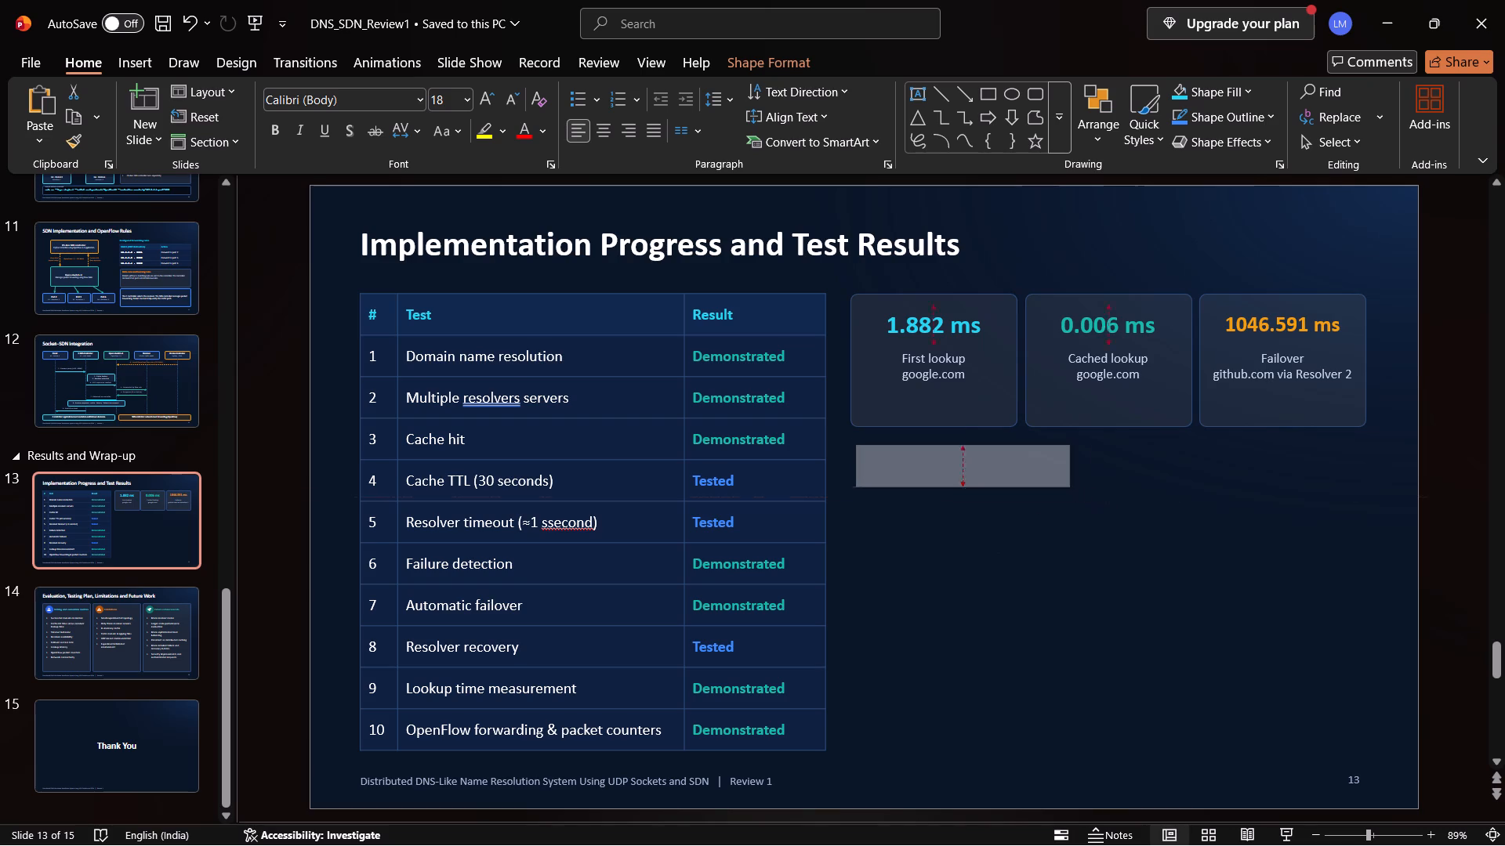
pyautogui.moveTo(1086, 498); pyautogui.dragTo(1365, 783)
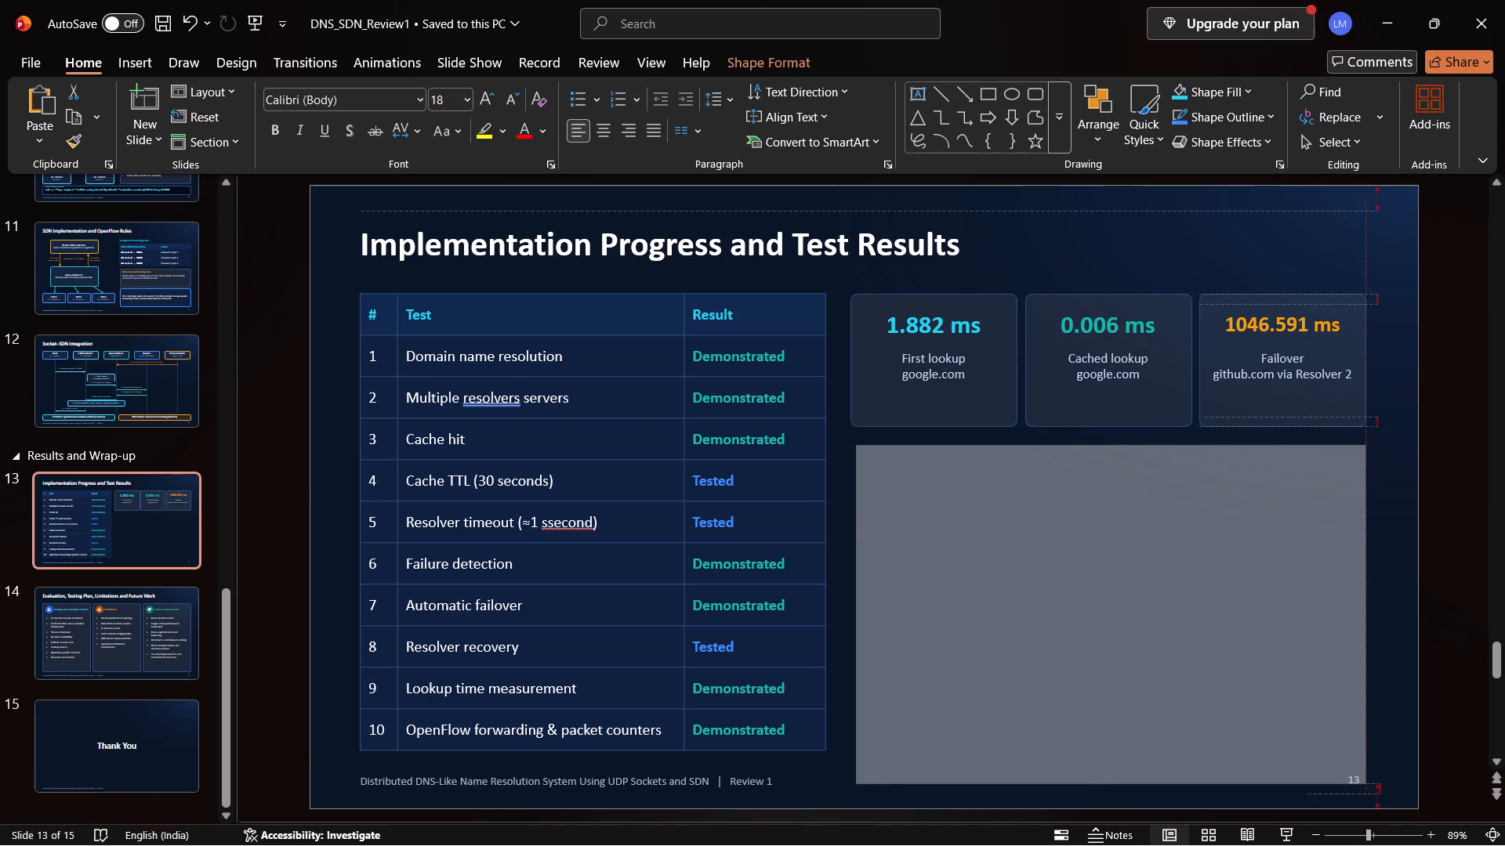
pyautogui.moveTo(1365, 783); pyautogui.dragTo(1364, 779)
pyautogui.click(1094, 602)
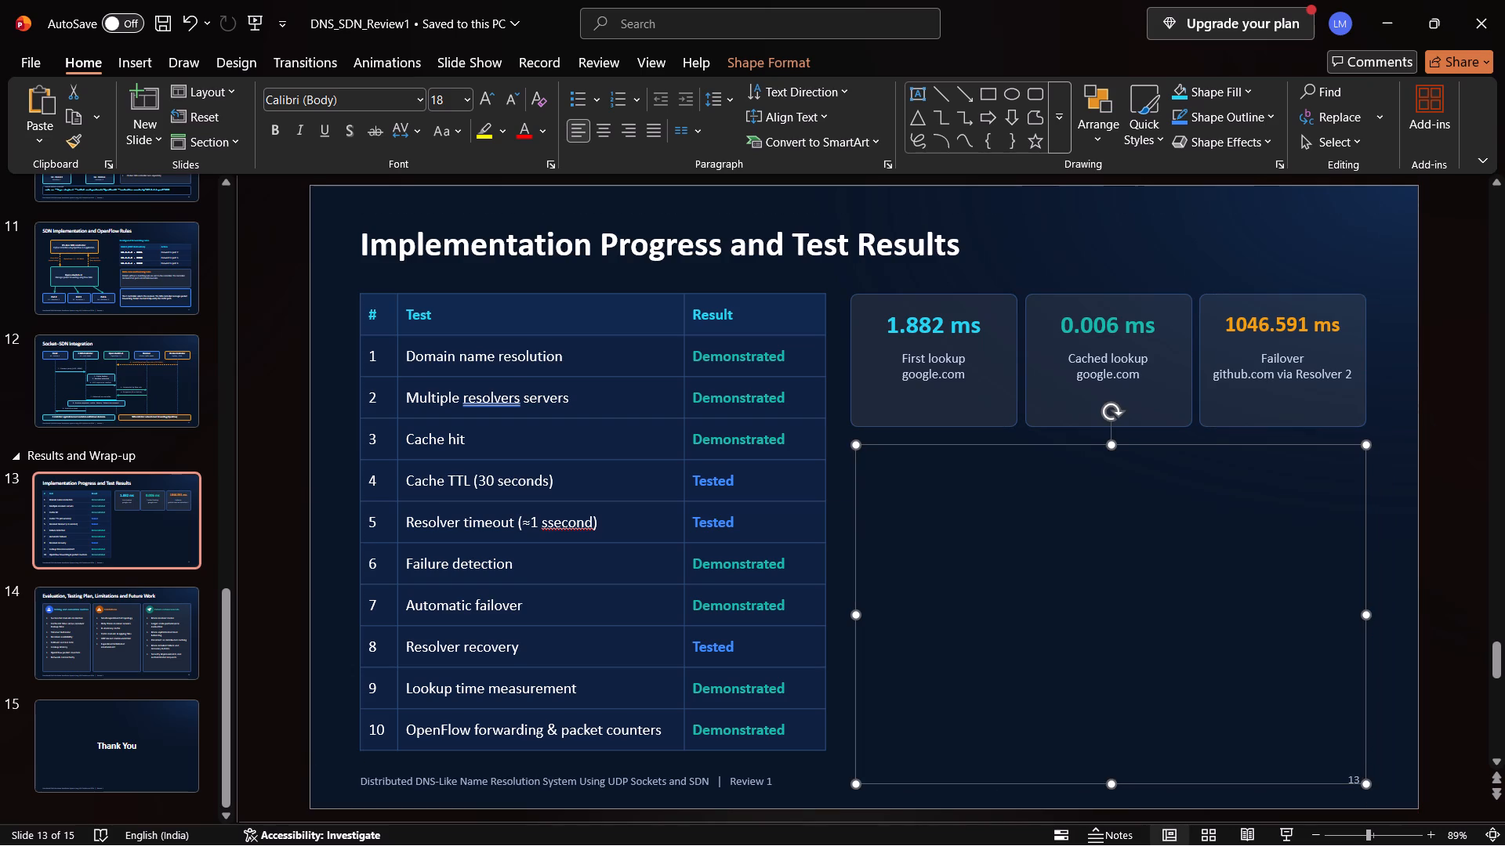
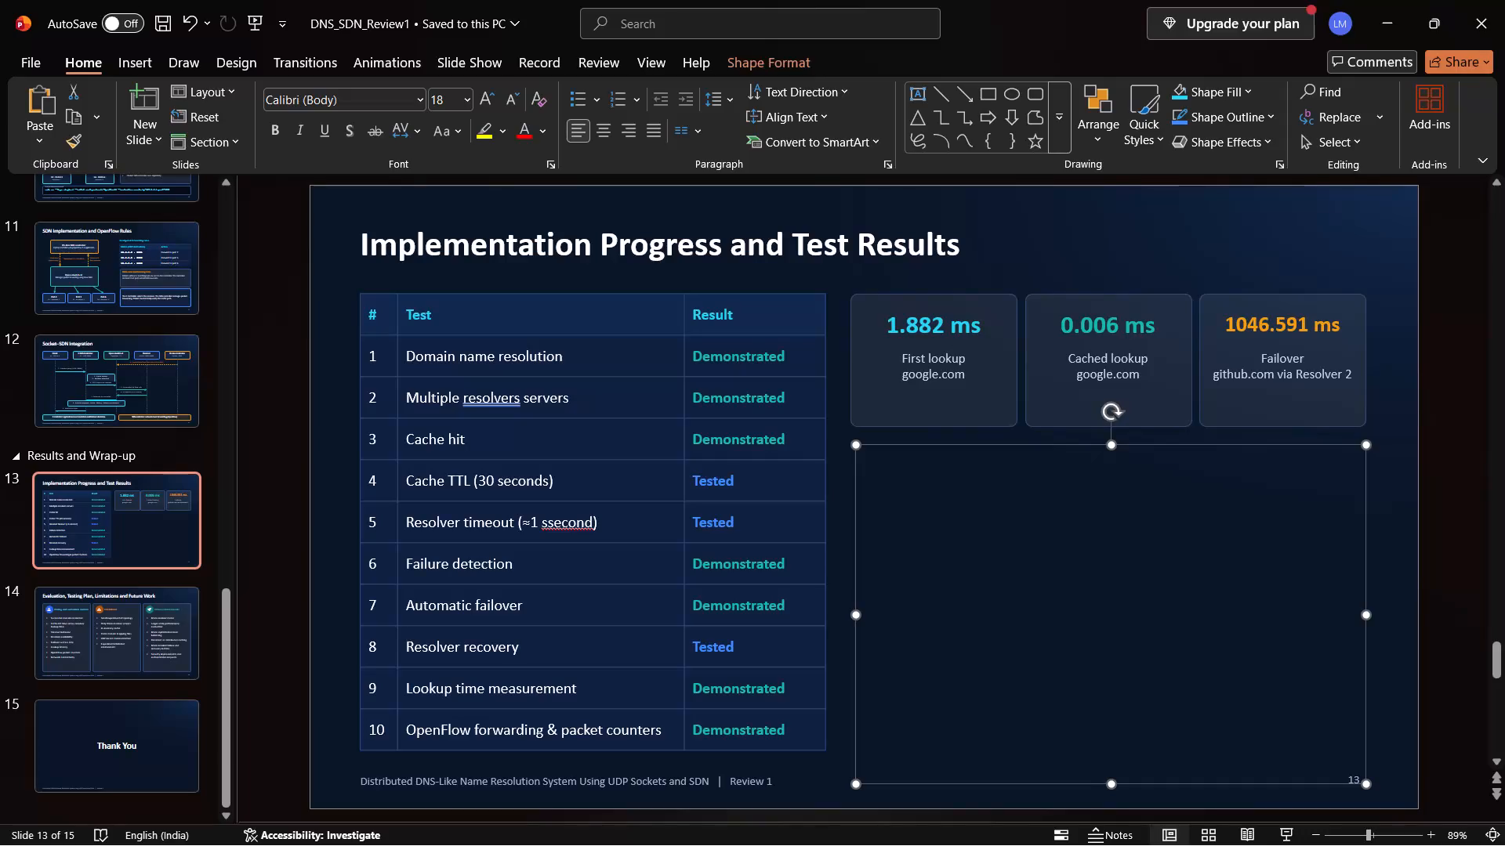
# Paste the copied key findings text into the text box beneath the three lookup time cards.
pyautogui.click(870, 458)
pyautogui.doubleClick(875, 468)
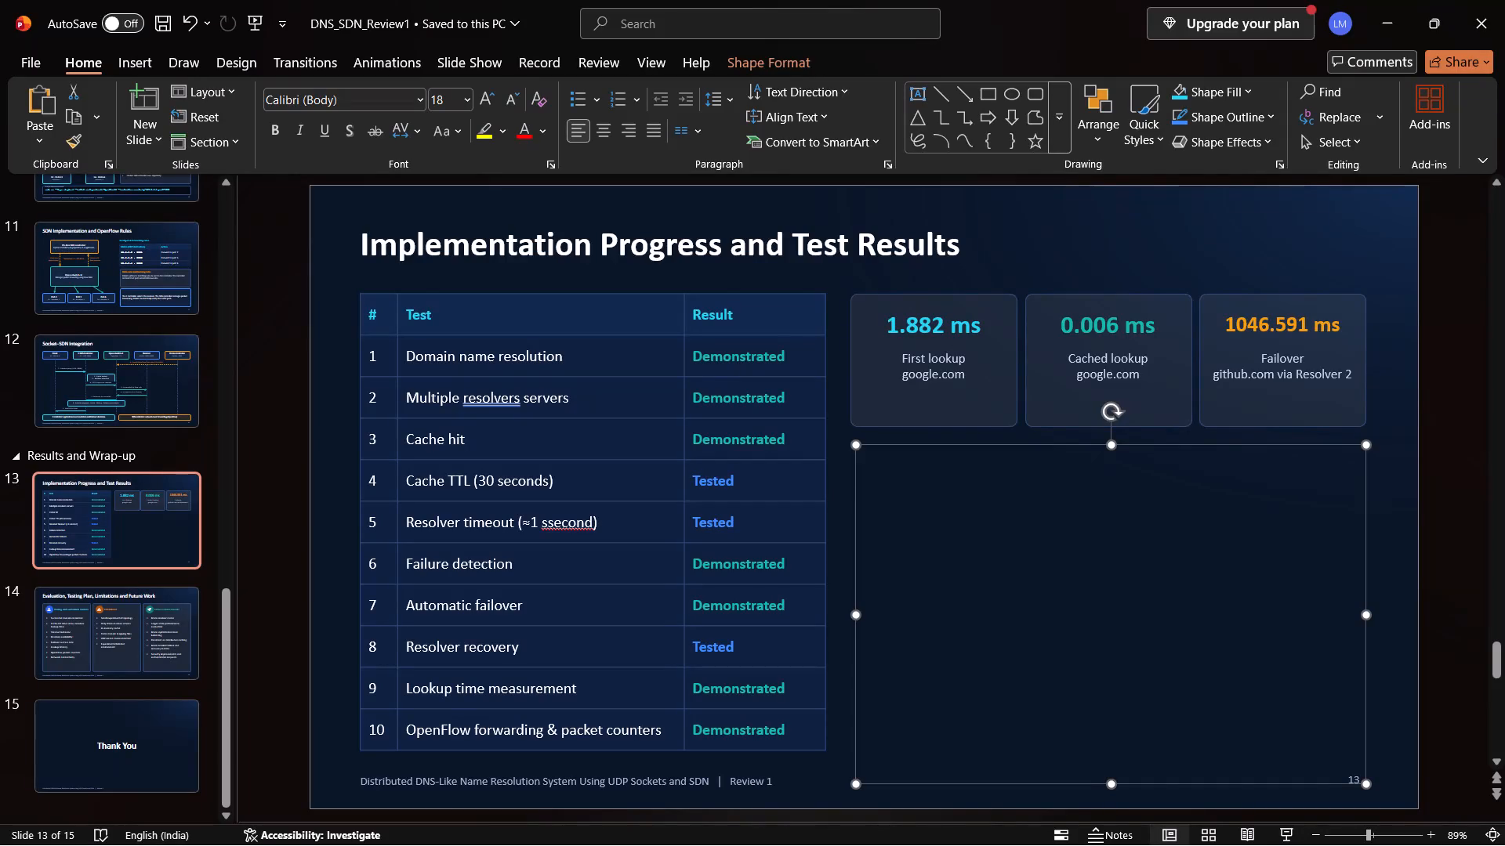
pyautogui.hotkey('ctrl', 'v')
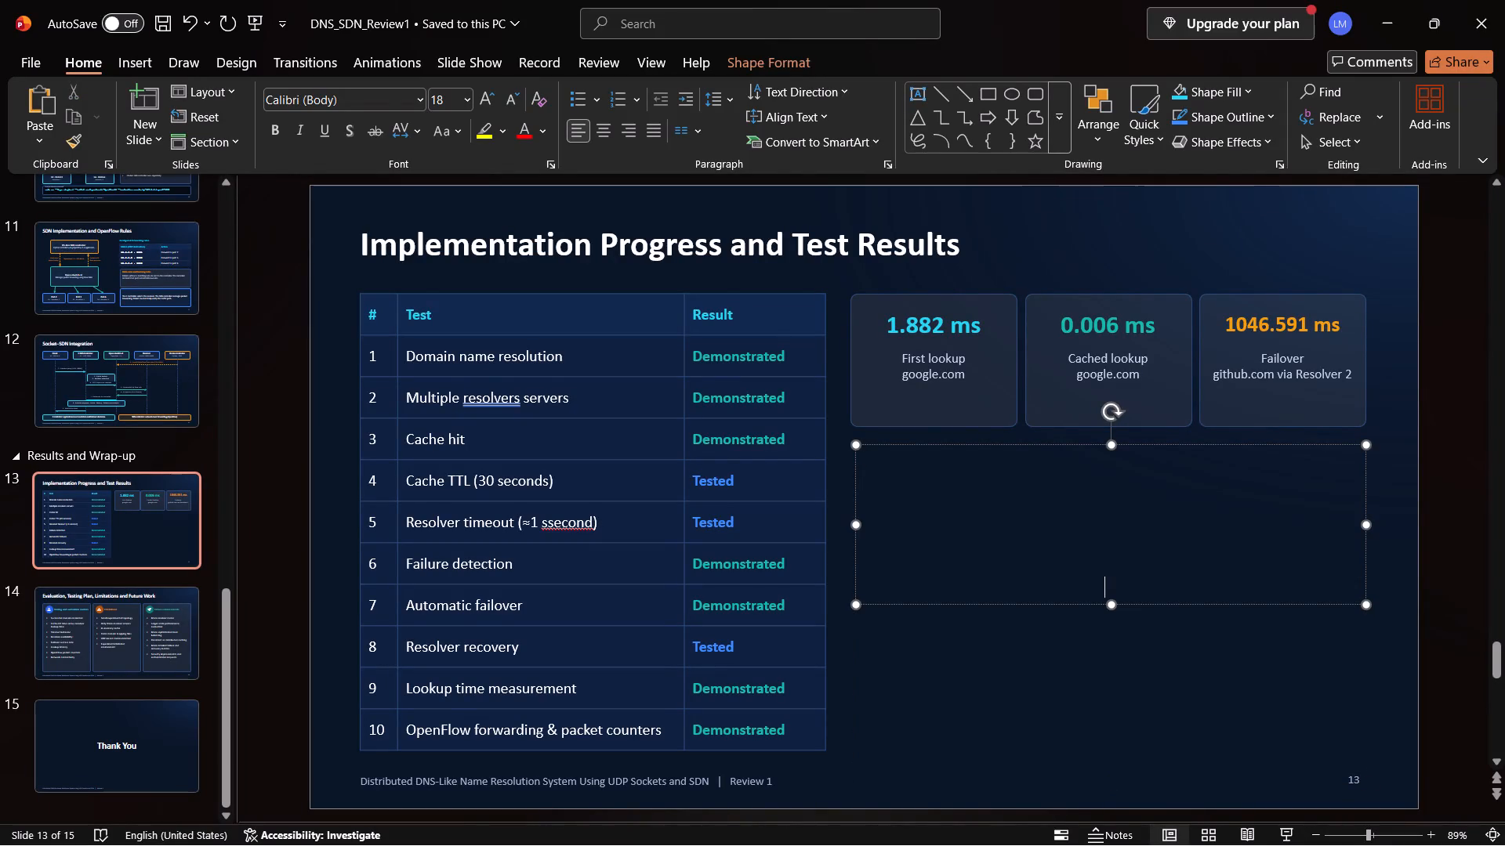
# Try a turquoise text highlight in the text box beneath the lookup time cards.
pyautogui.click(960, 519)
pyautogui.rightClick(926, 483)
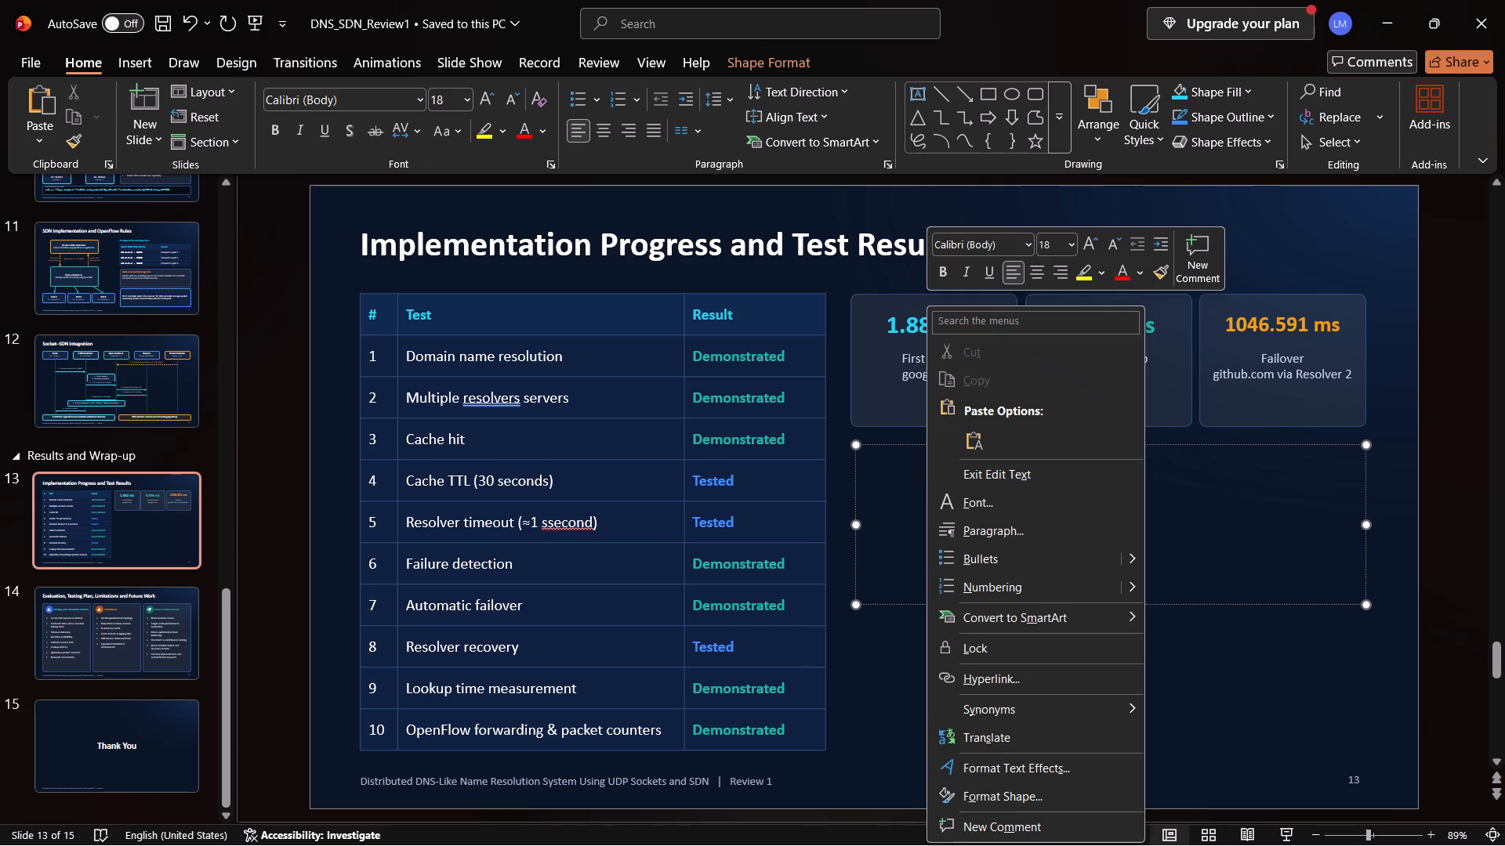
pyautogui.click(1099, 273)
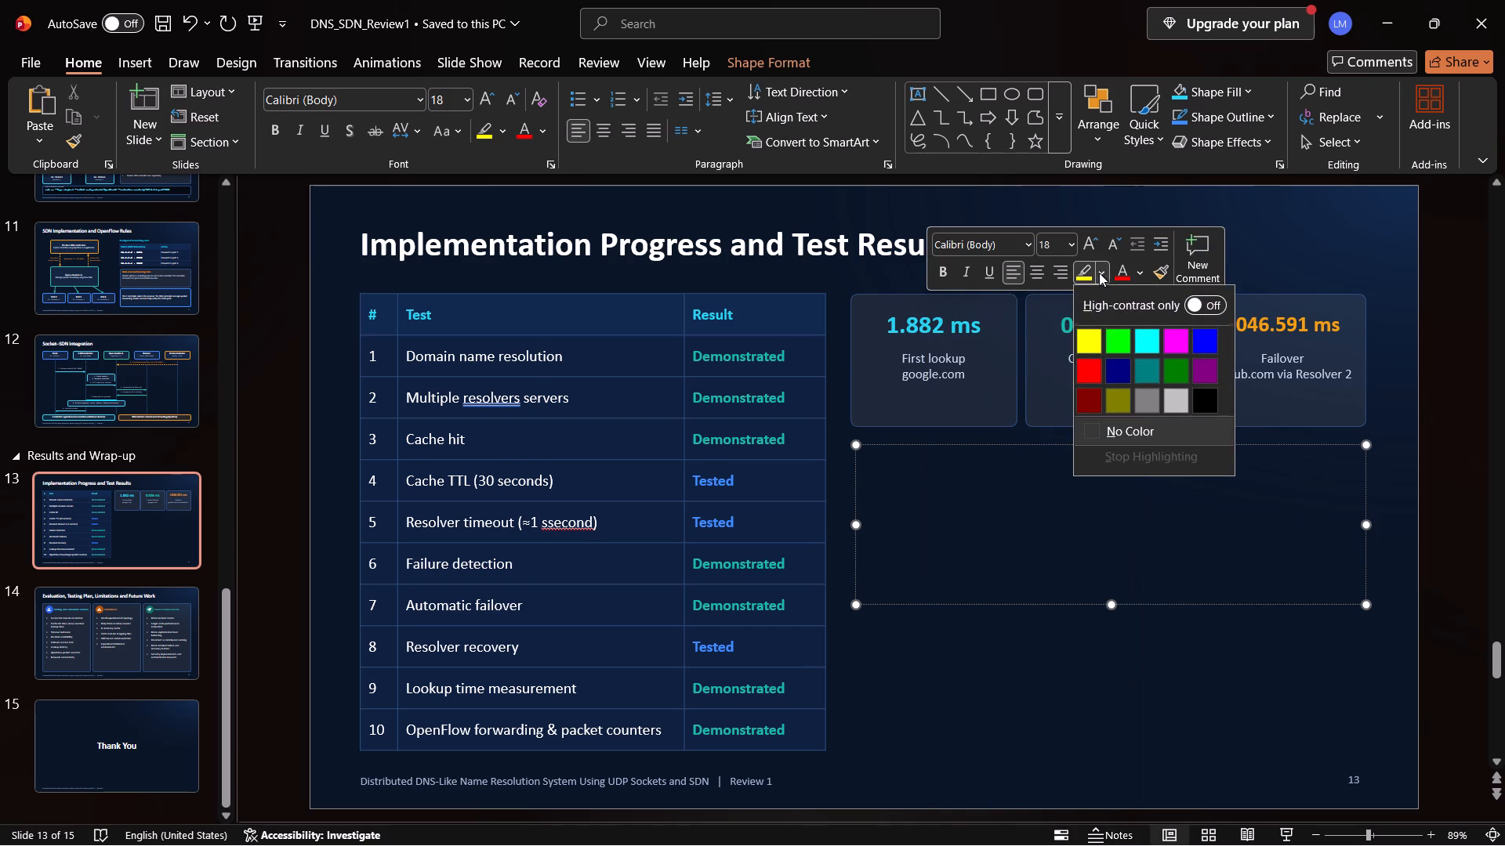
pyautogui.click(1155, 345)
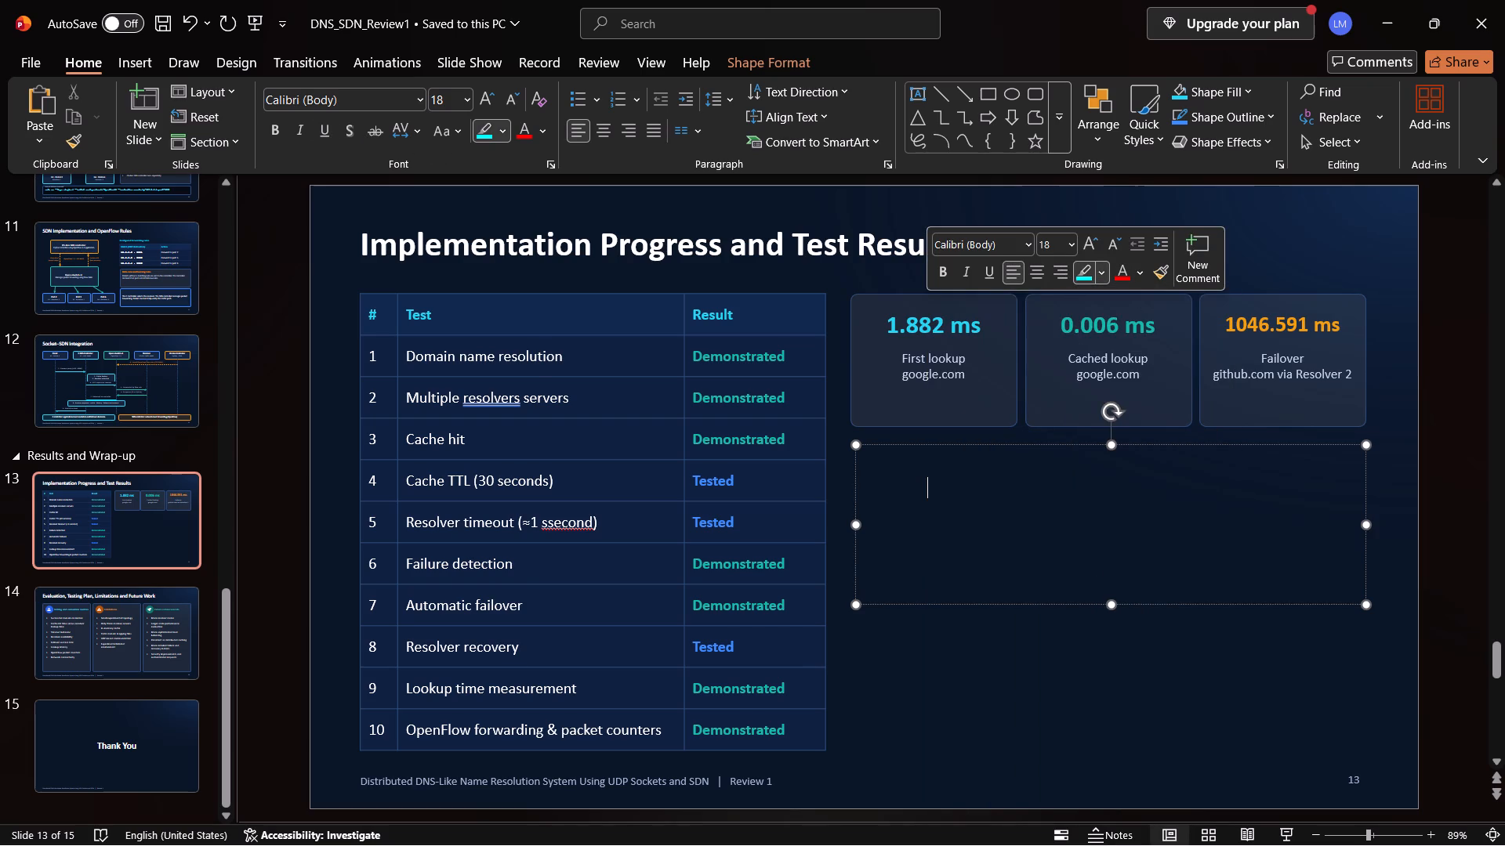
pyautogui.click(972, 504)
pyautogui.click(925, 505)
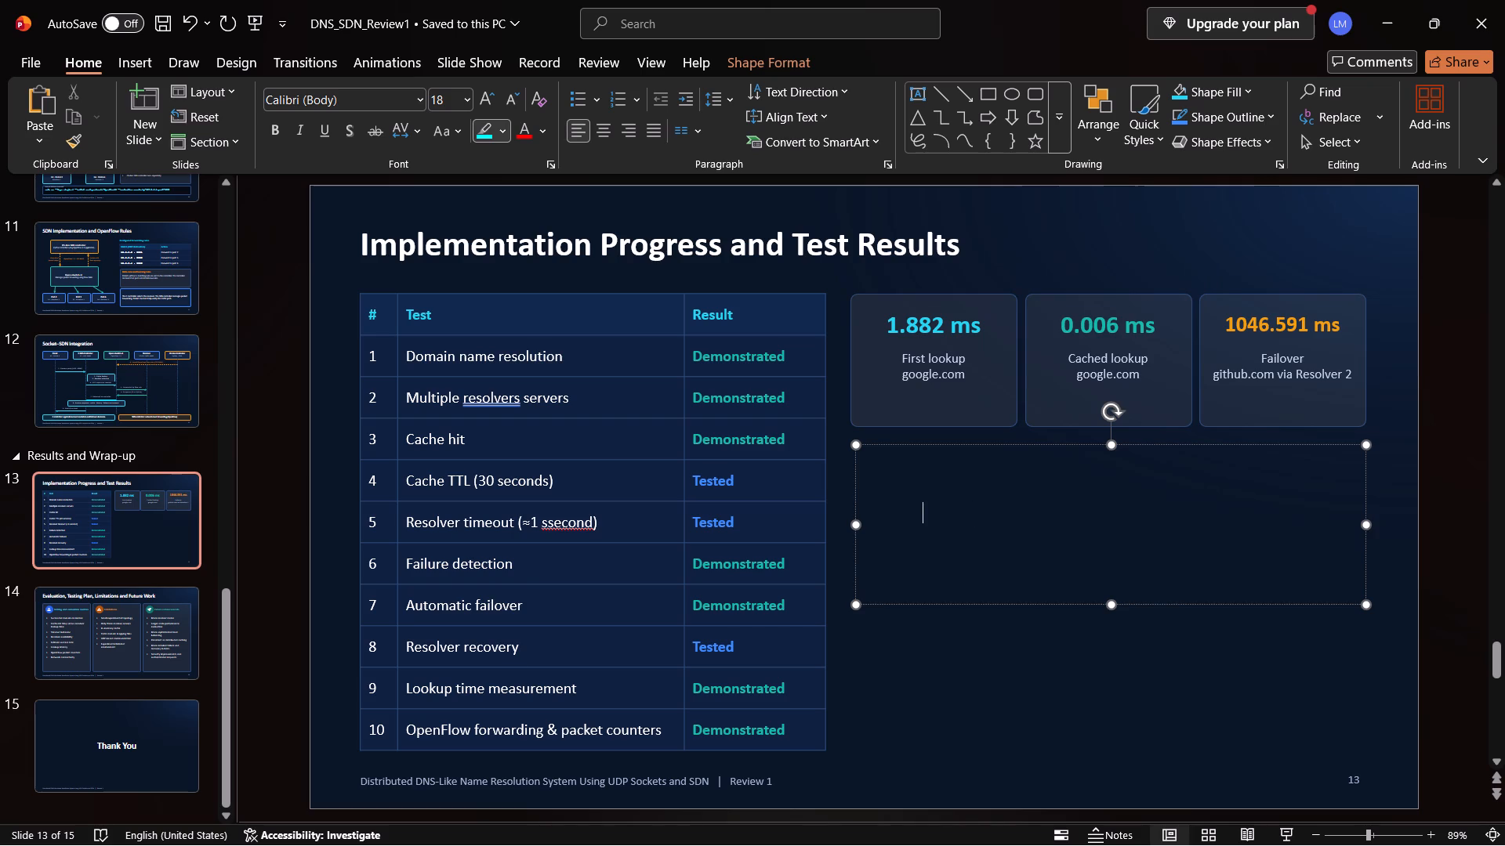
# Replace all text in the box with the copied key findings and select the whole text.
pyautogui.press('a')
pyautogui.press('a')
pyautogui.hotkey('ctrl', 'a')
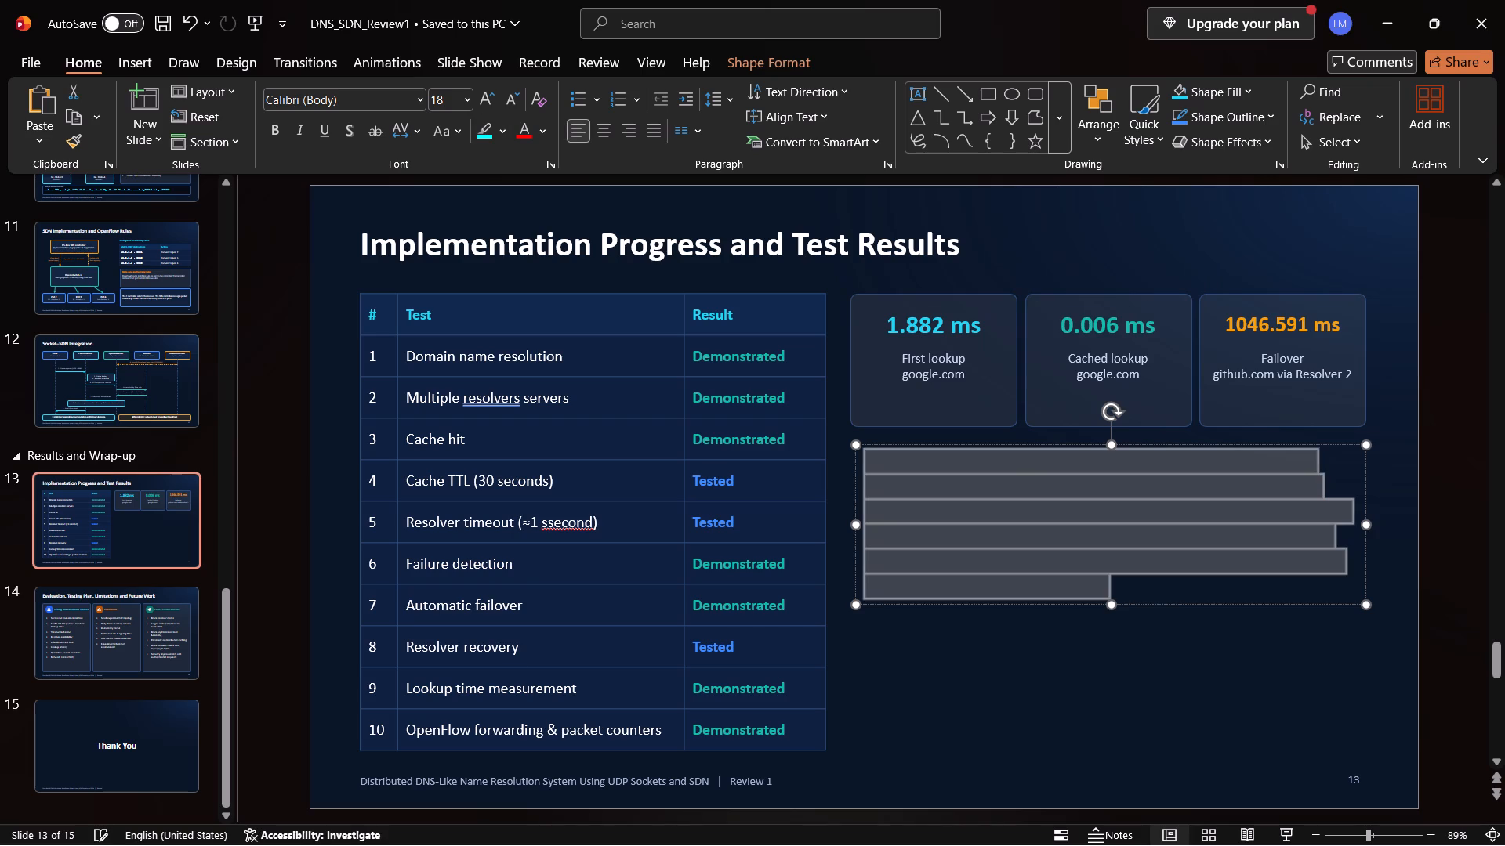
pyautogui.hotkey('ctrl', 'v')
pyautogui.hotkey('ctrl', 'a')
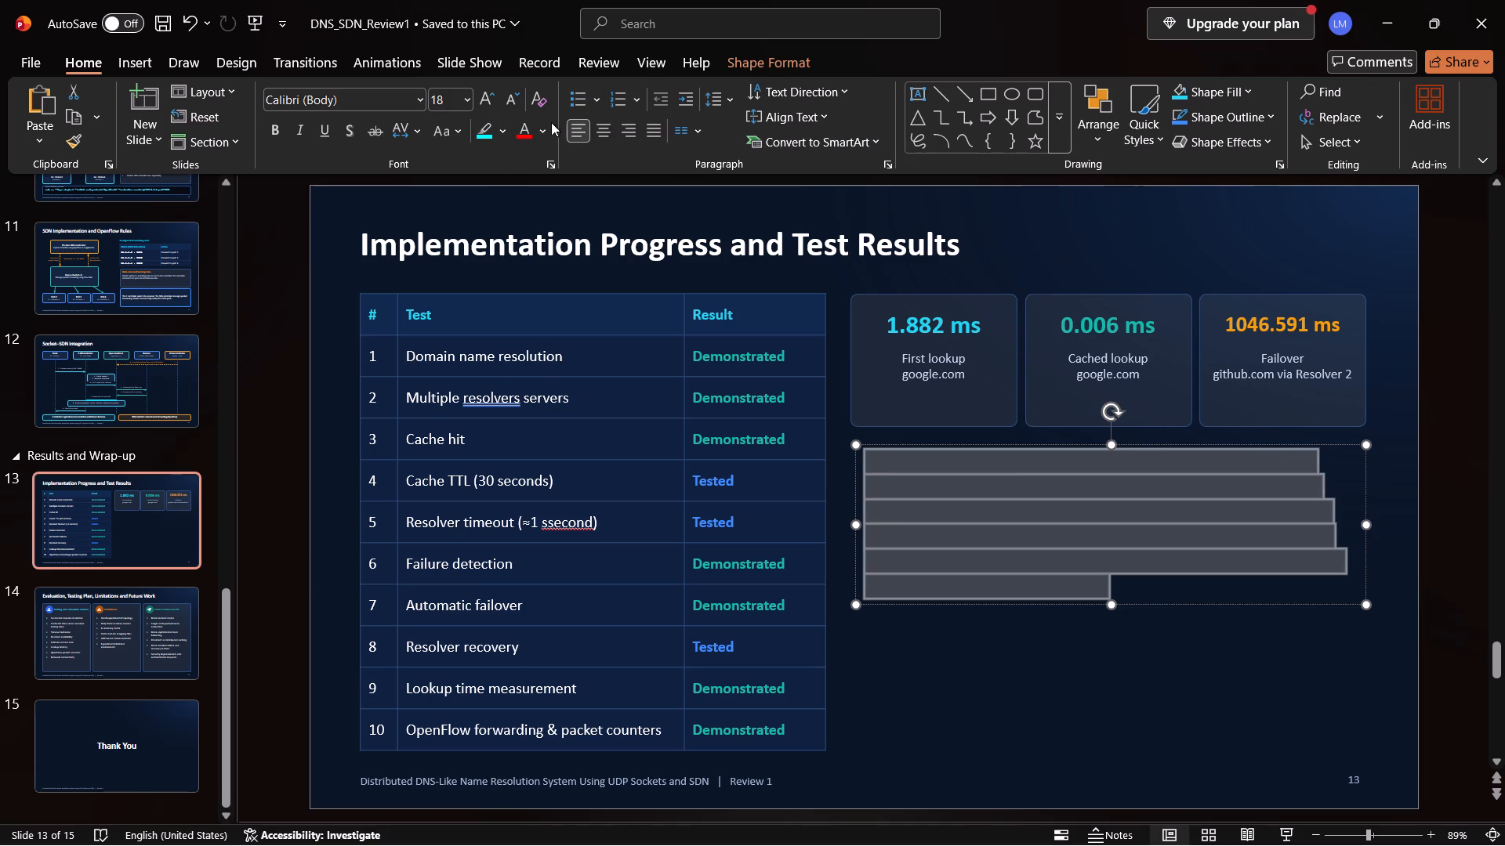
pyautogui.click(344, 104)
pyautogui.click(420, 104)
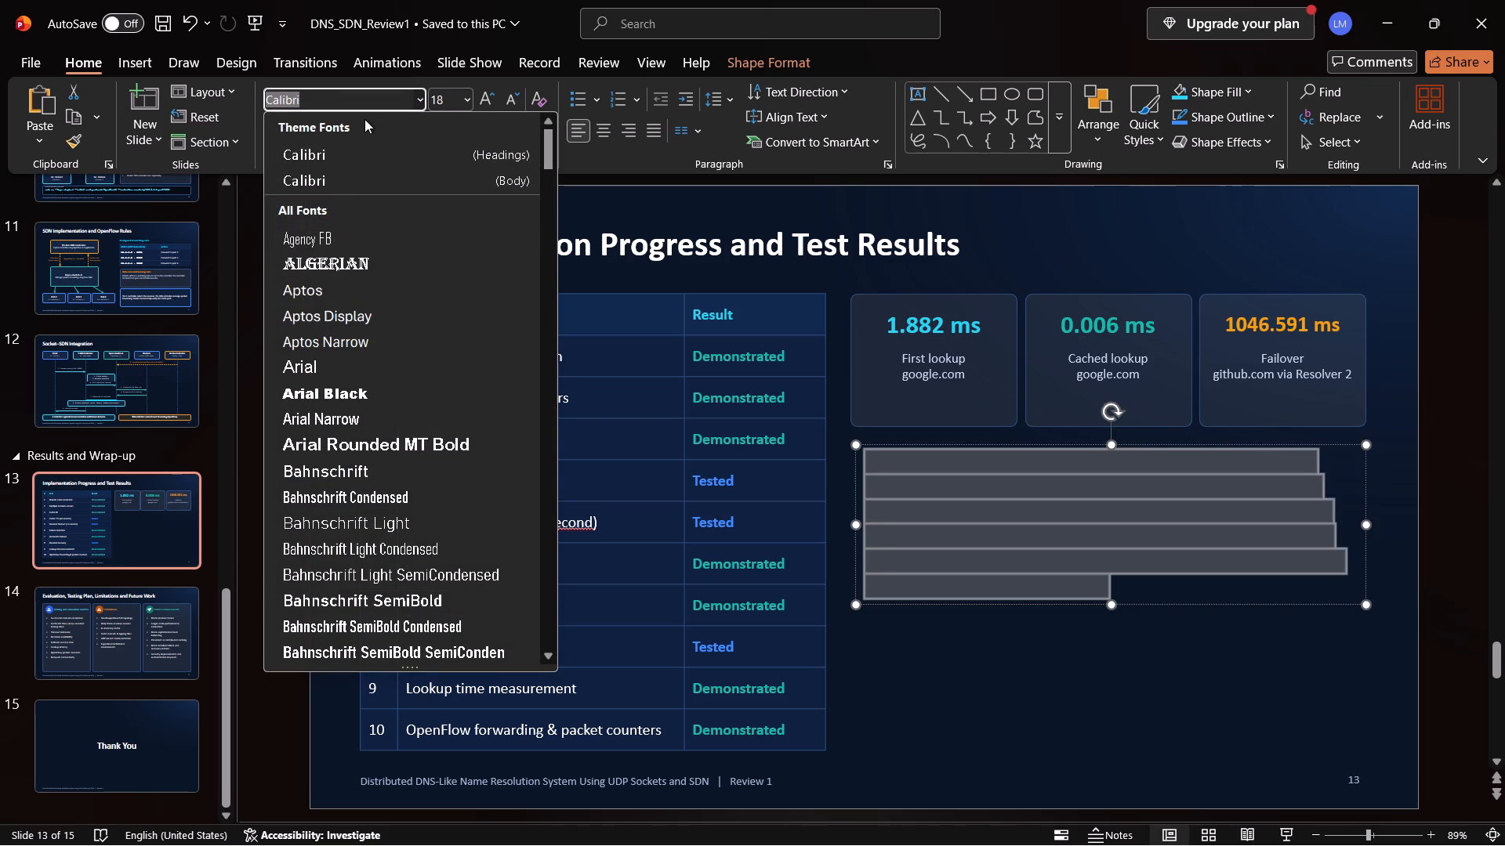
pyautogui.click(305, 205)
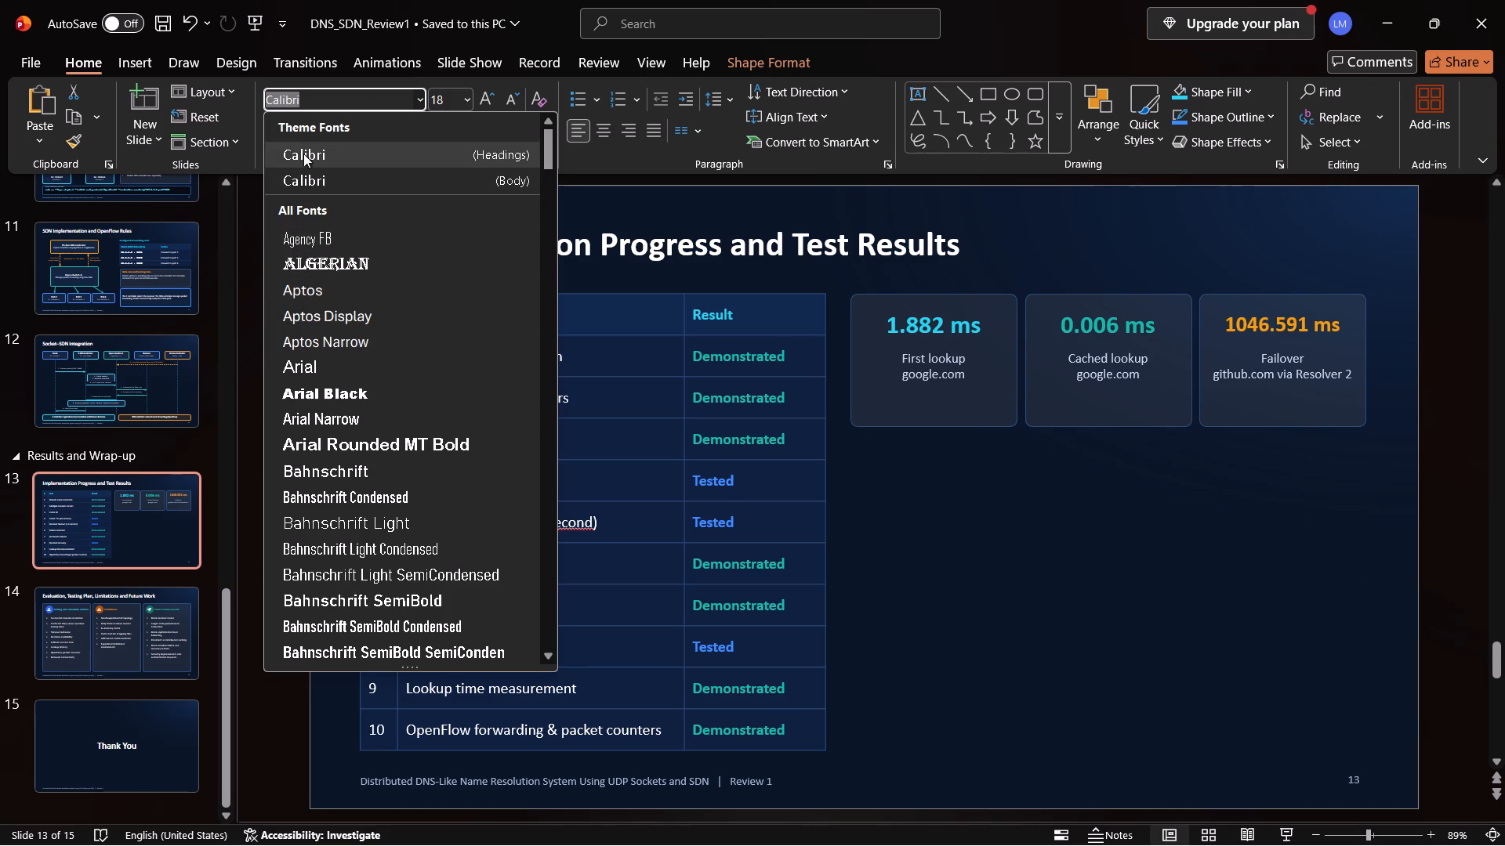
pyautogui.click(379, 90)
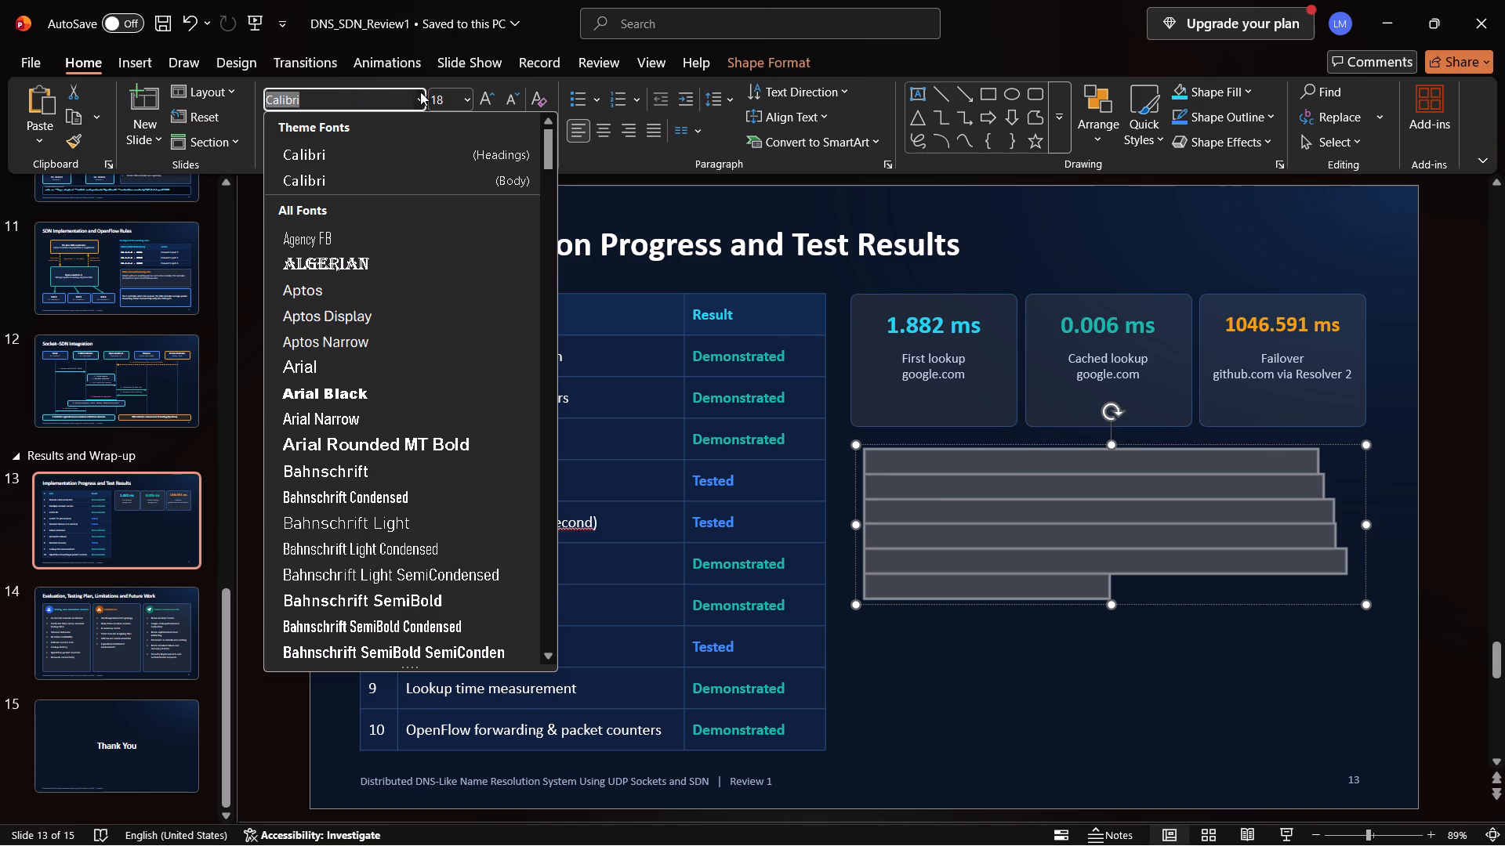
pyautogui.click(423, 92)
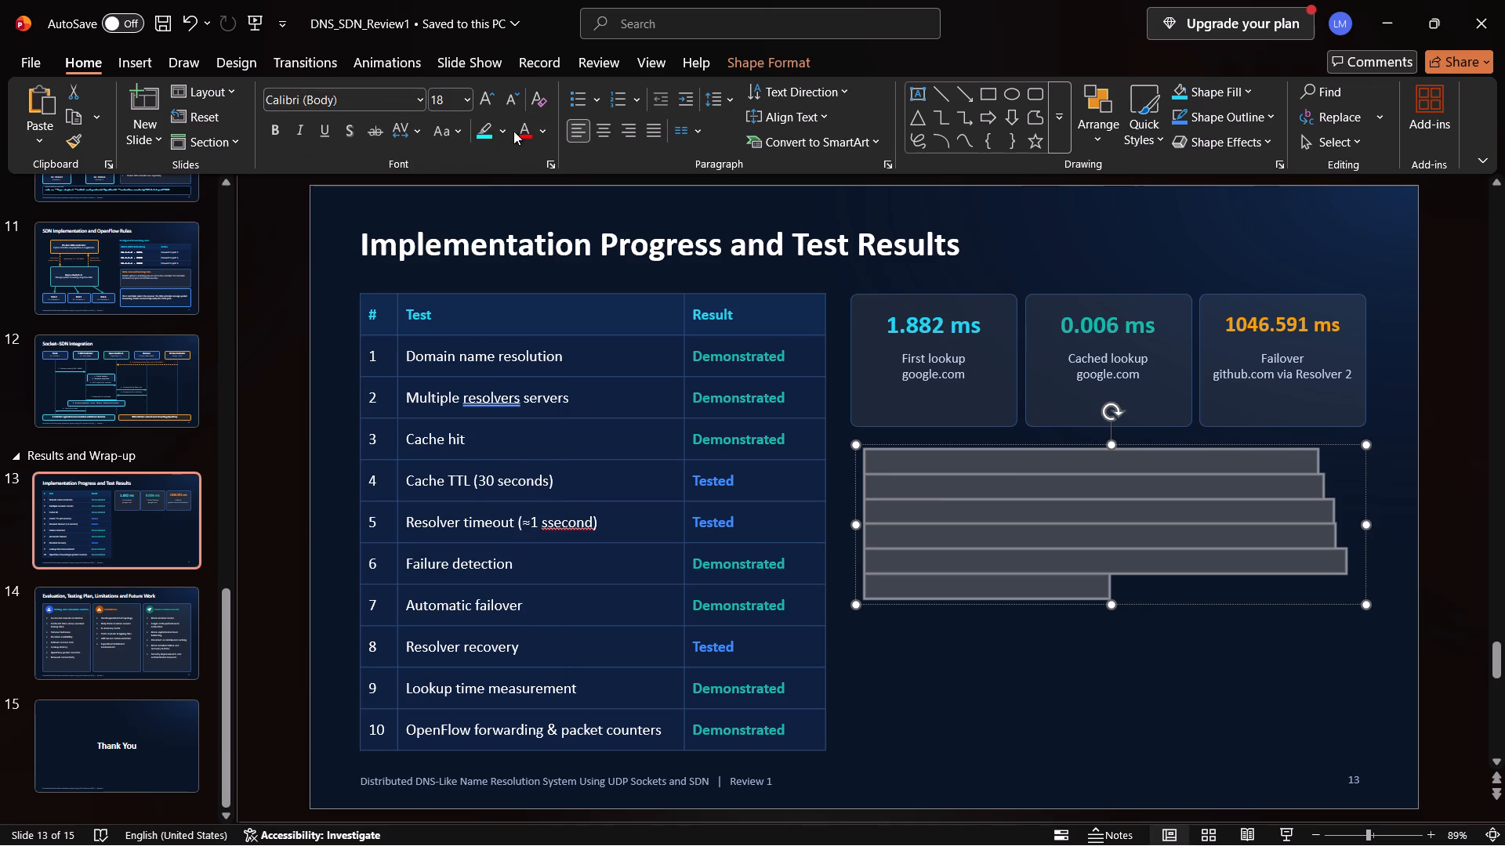
# Set the font colour of the selected key findings text to white.
pyautogui.click(523, 131)
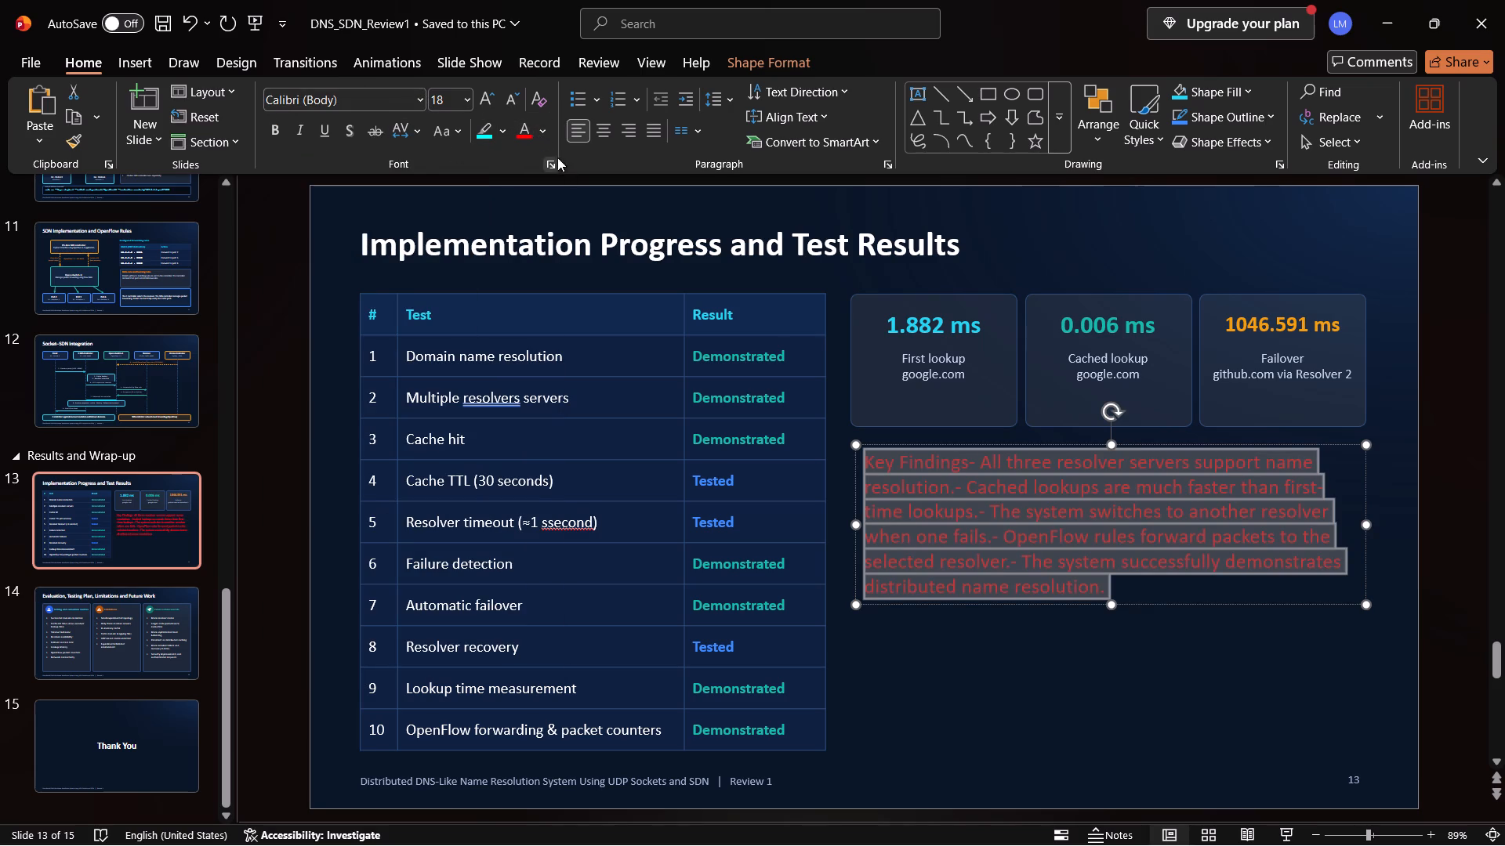
pyautogui.click(542, 128)
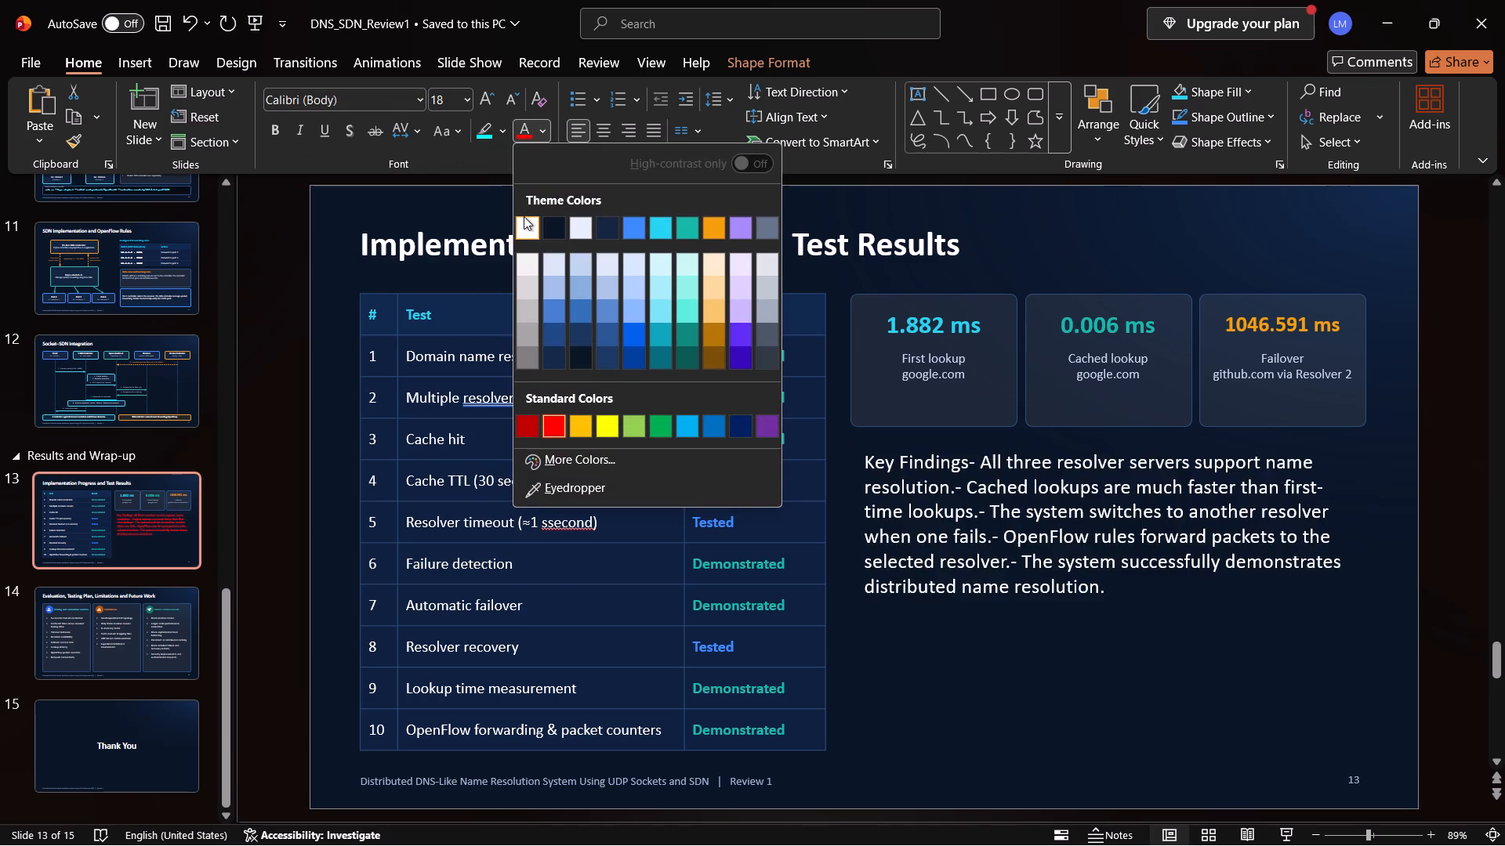
pyautogui.click(524, 216)
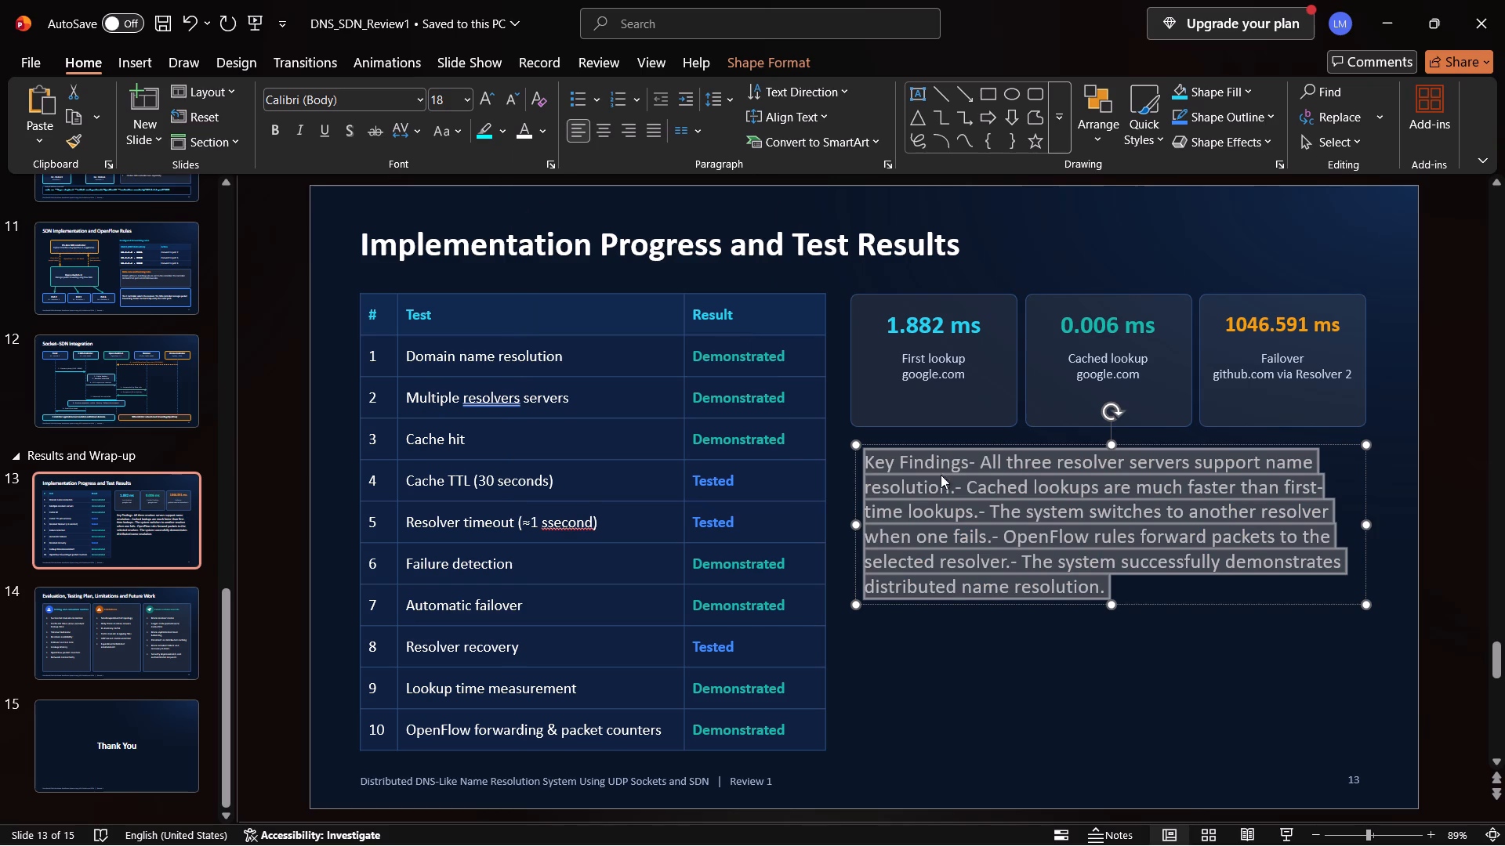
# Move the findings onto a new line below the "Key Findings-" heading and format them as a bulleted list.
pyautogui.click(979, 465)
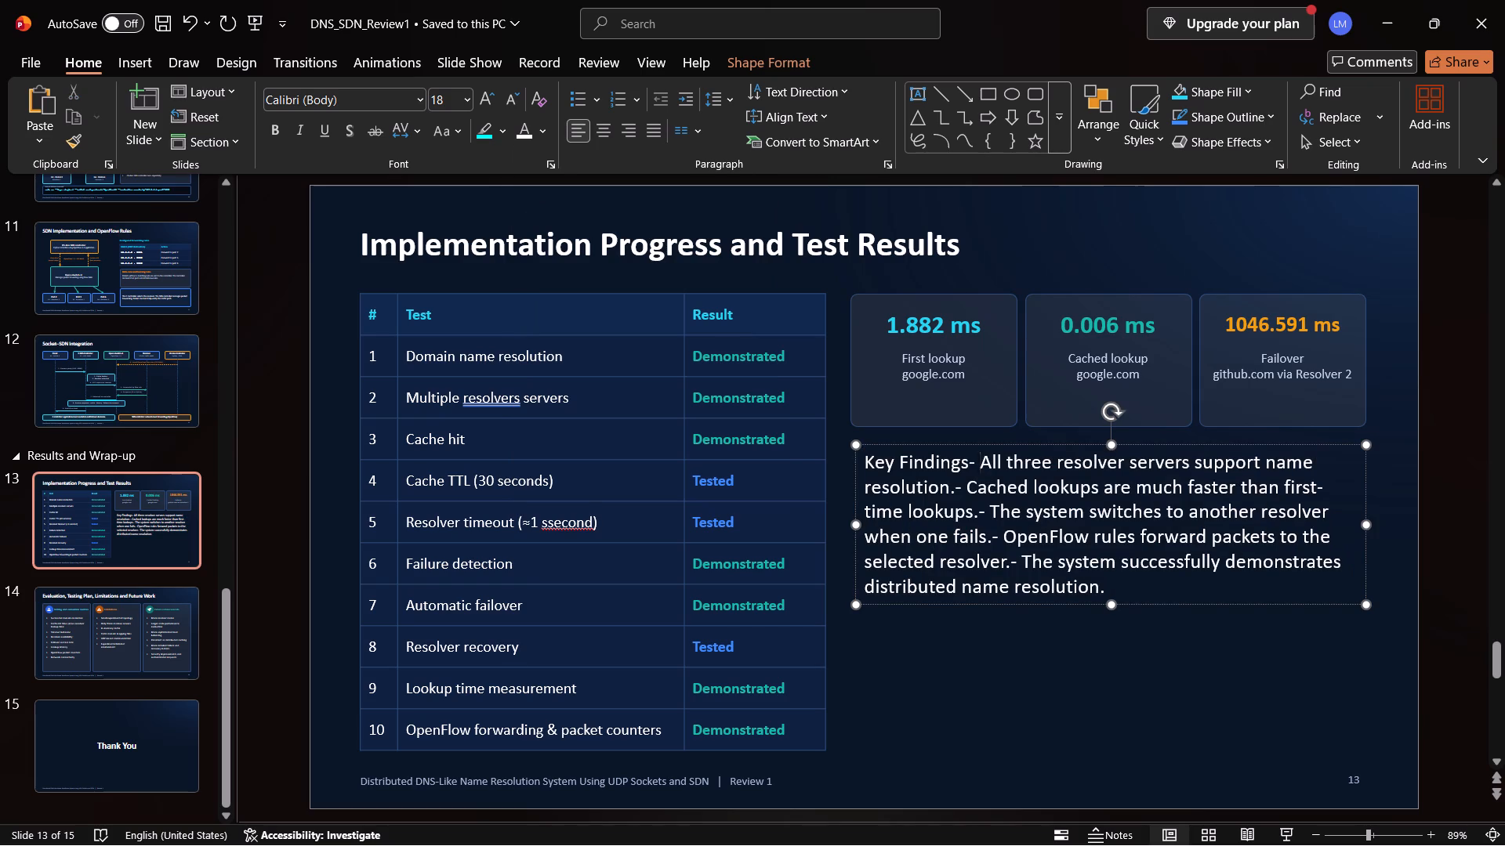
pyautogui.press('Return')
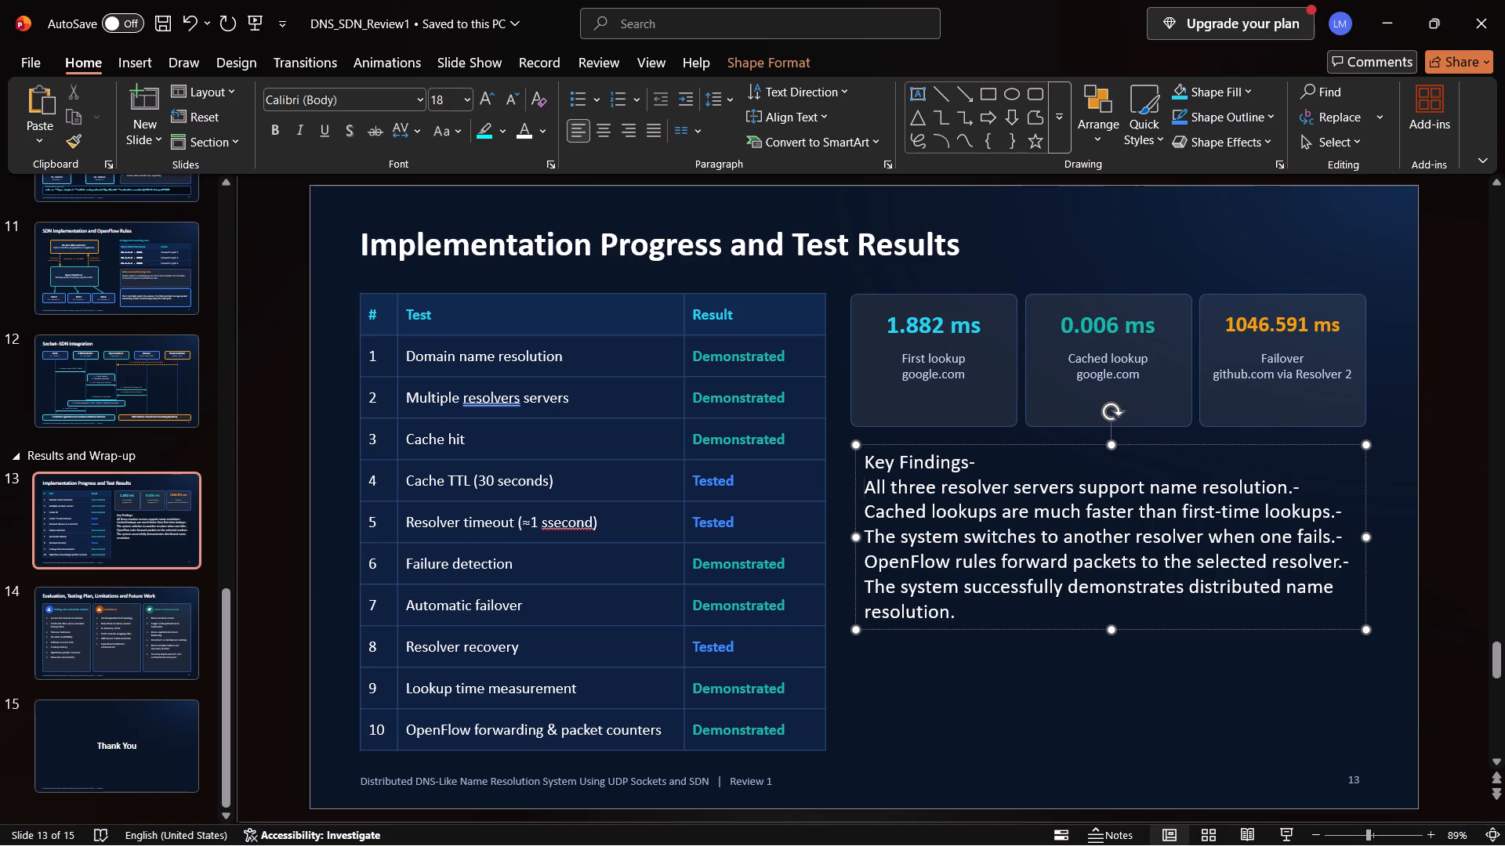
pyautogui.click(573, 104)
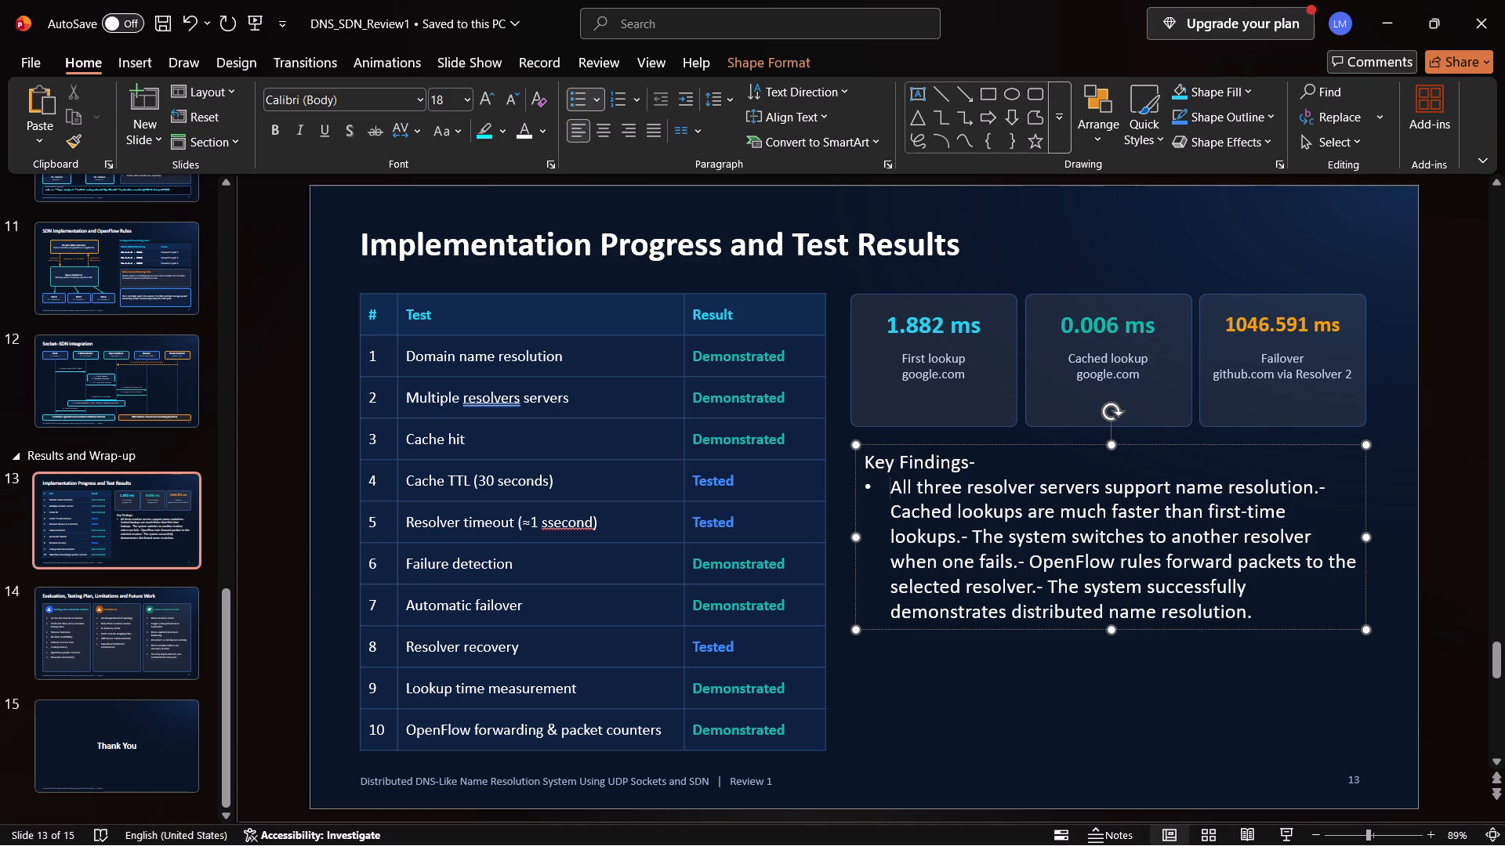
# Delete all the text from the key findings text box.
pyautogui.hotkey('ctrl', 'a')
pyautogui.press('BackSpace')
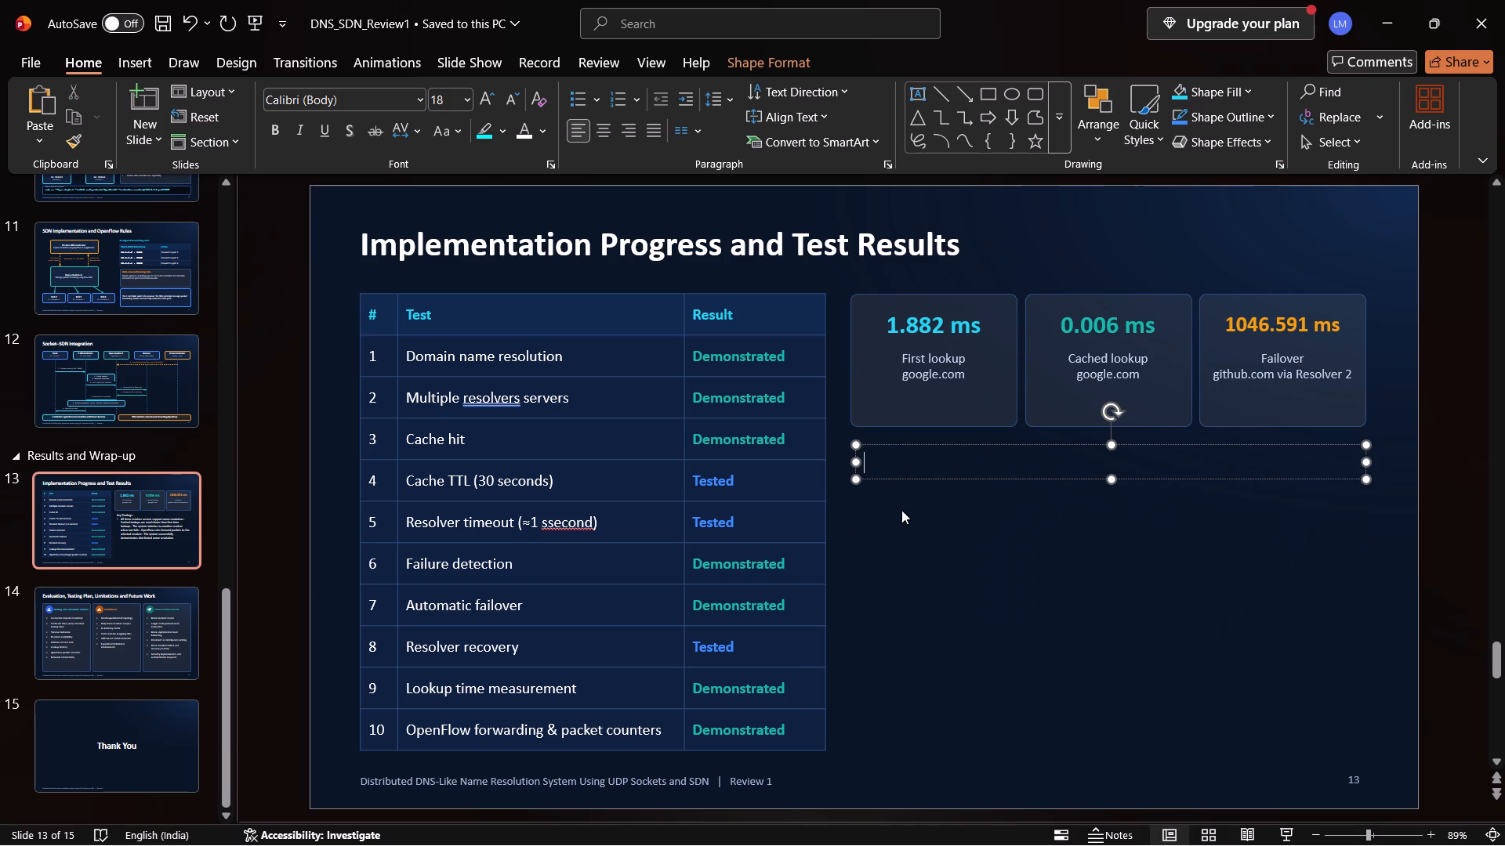
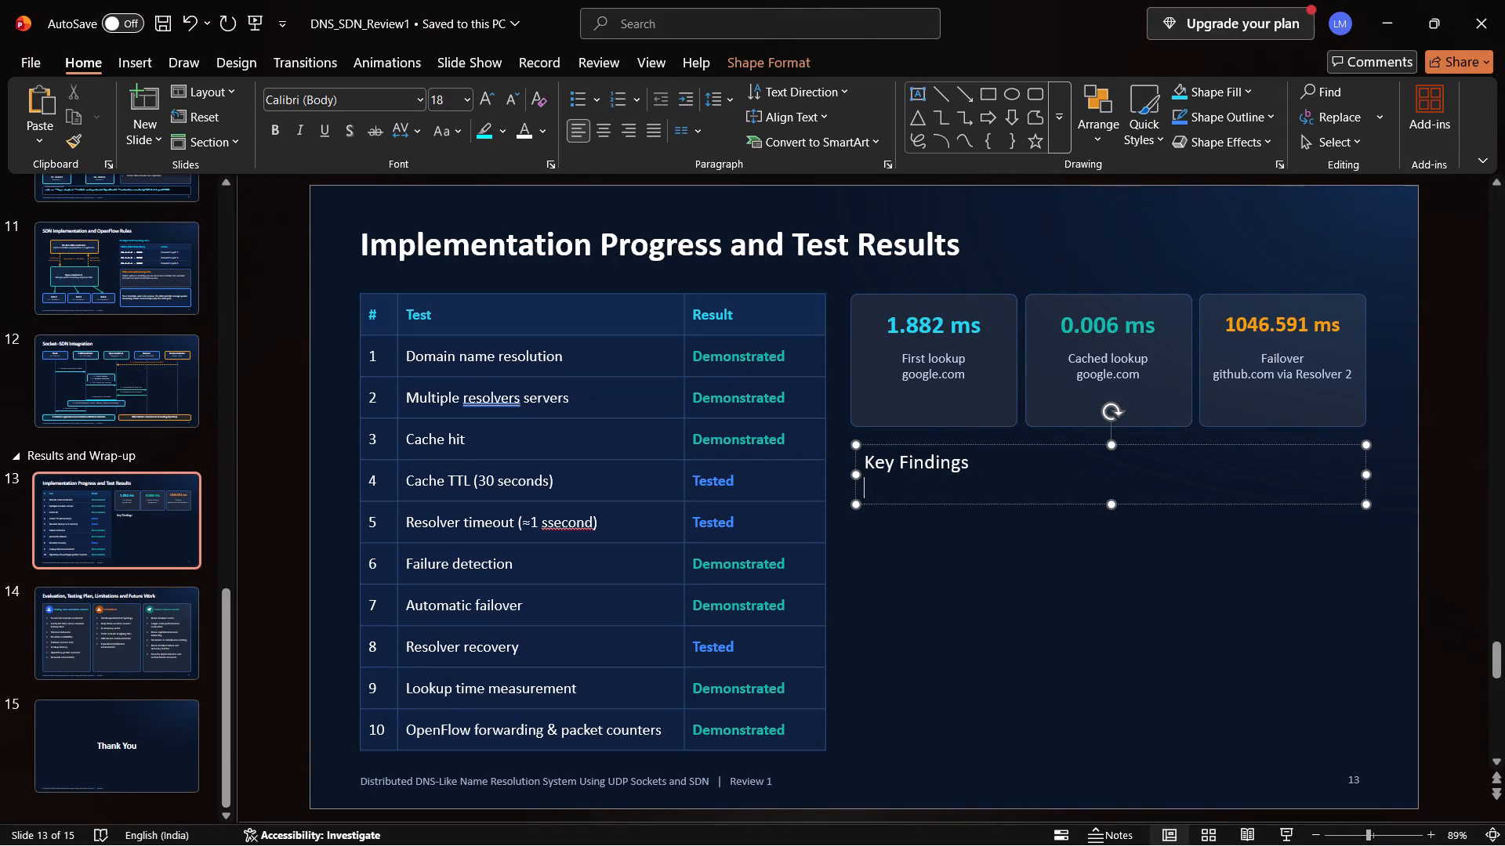
# Start a bulleted list on the empty line below the "Key Findings" heading.
pyautogui.click(584, 92)
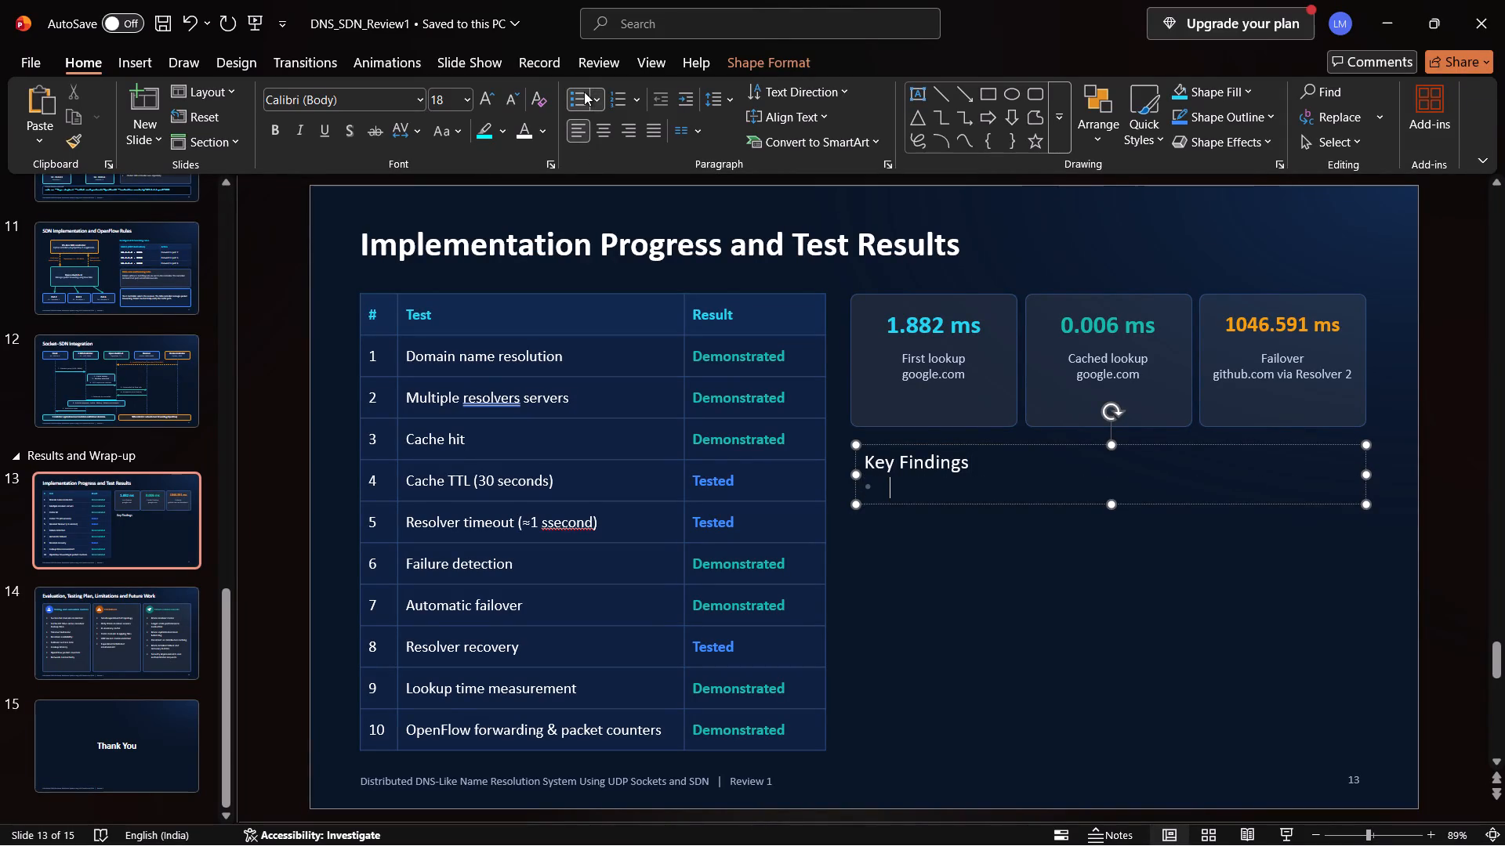
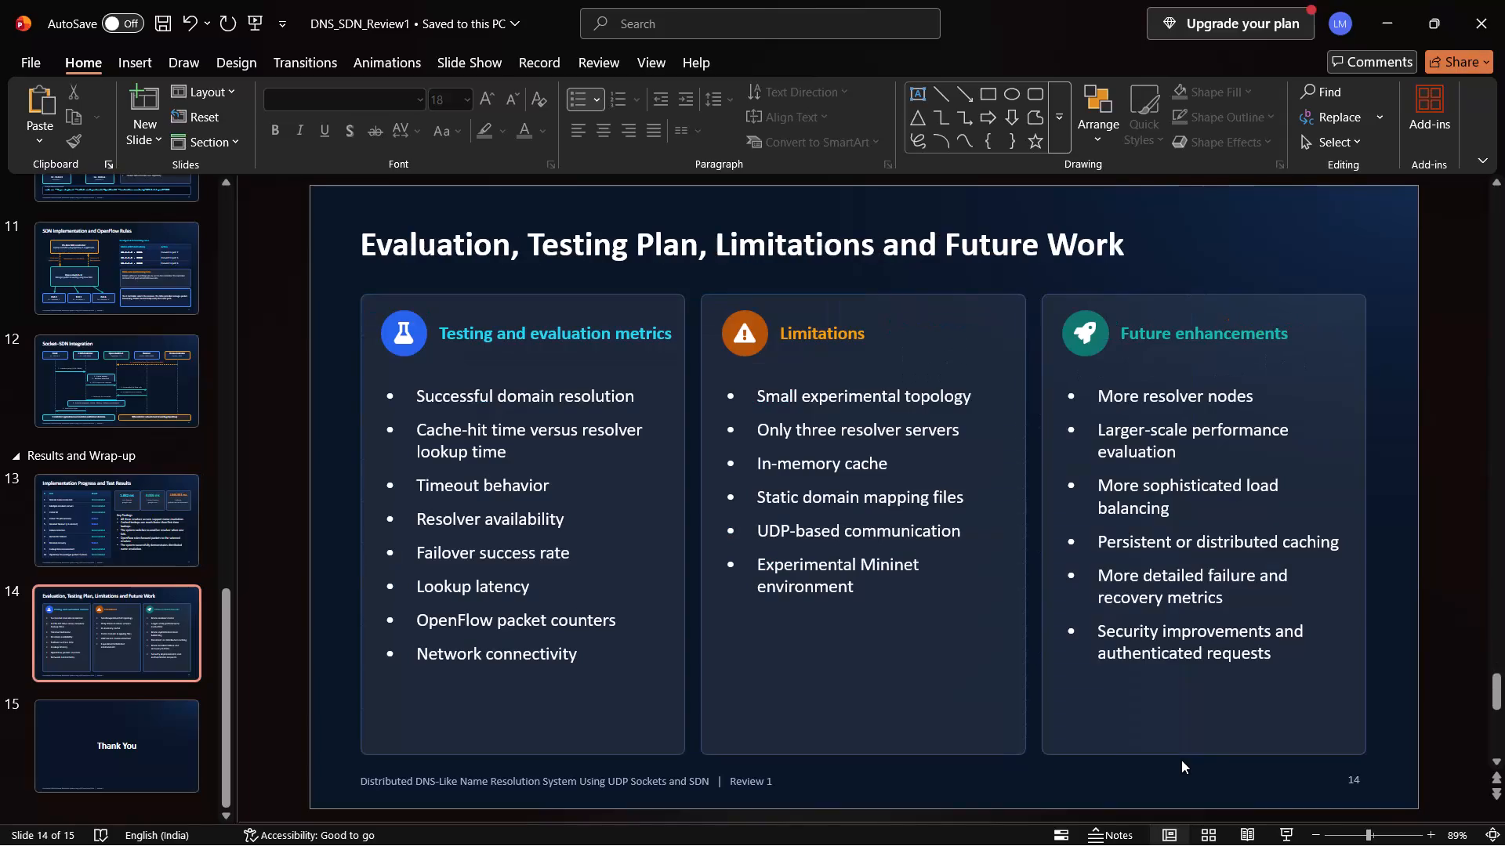
# Reduce the height of the test results table on the Implementation Progress slide to free space beneath it.
pyautogui.press('Up')
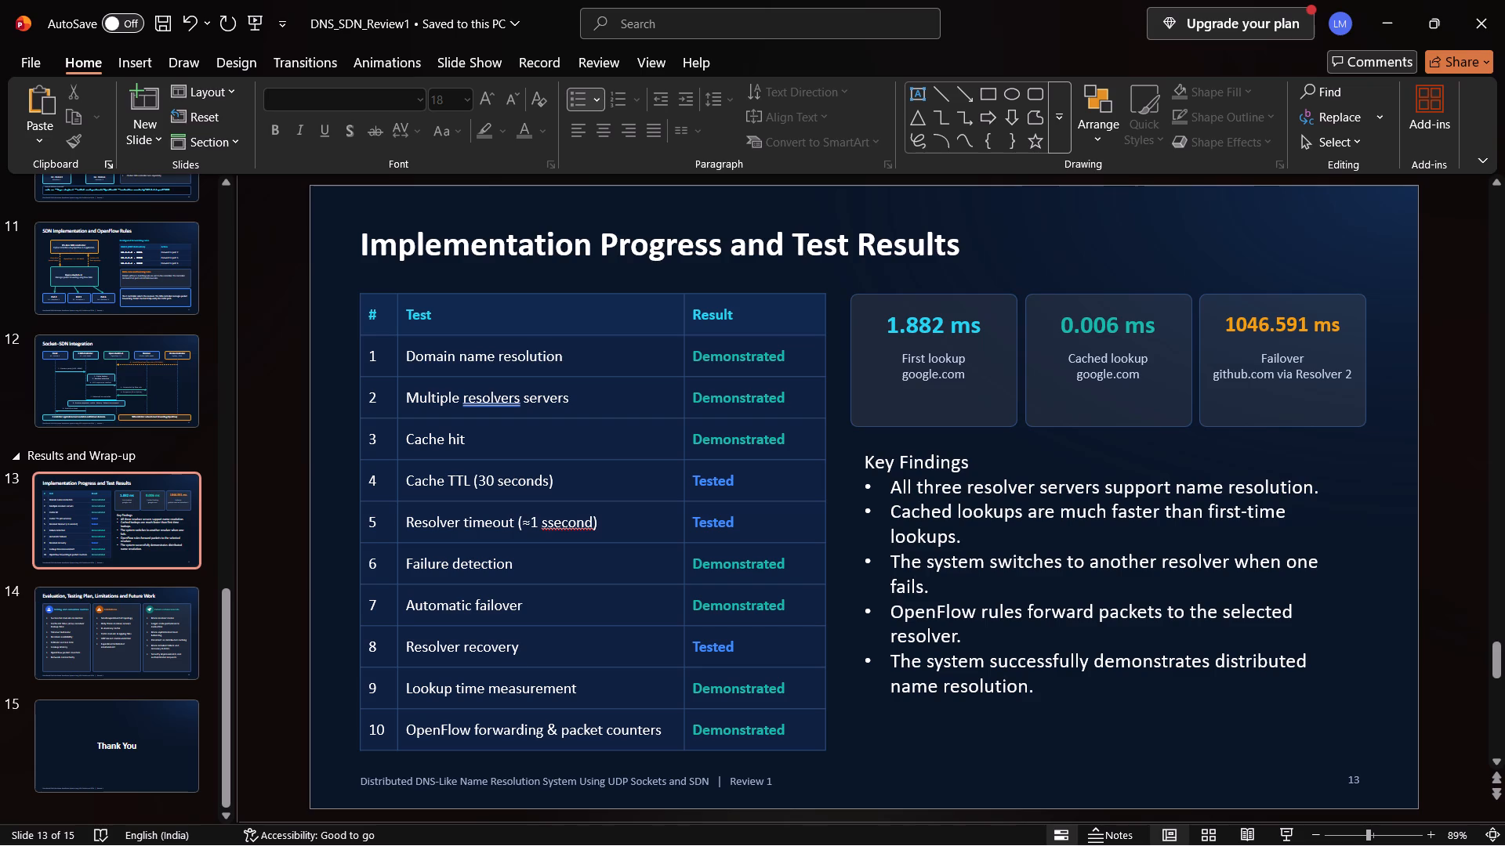
pyautogui.press('Down')
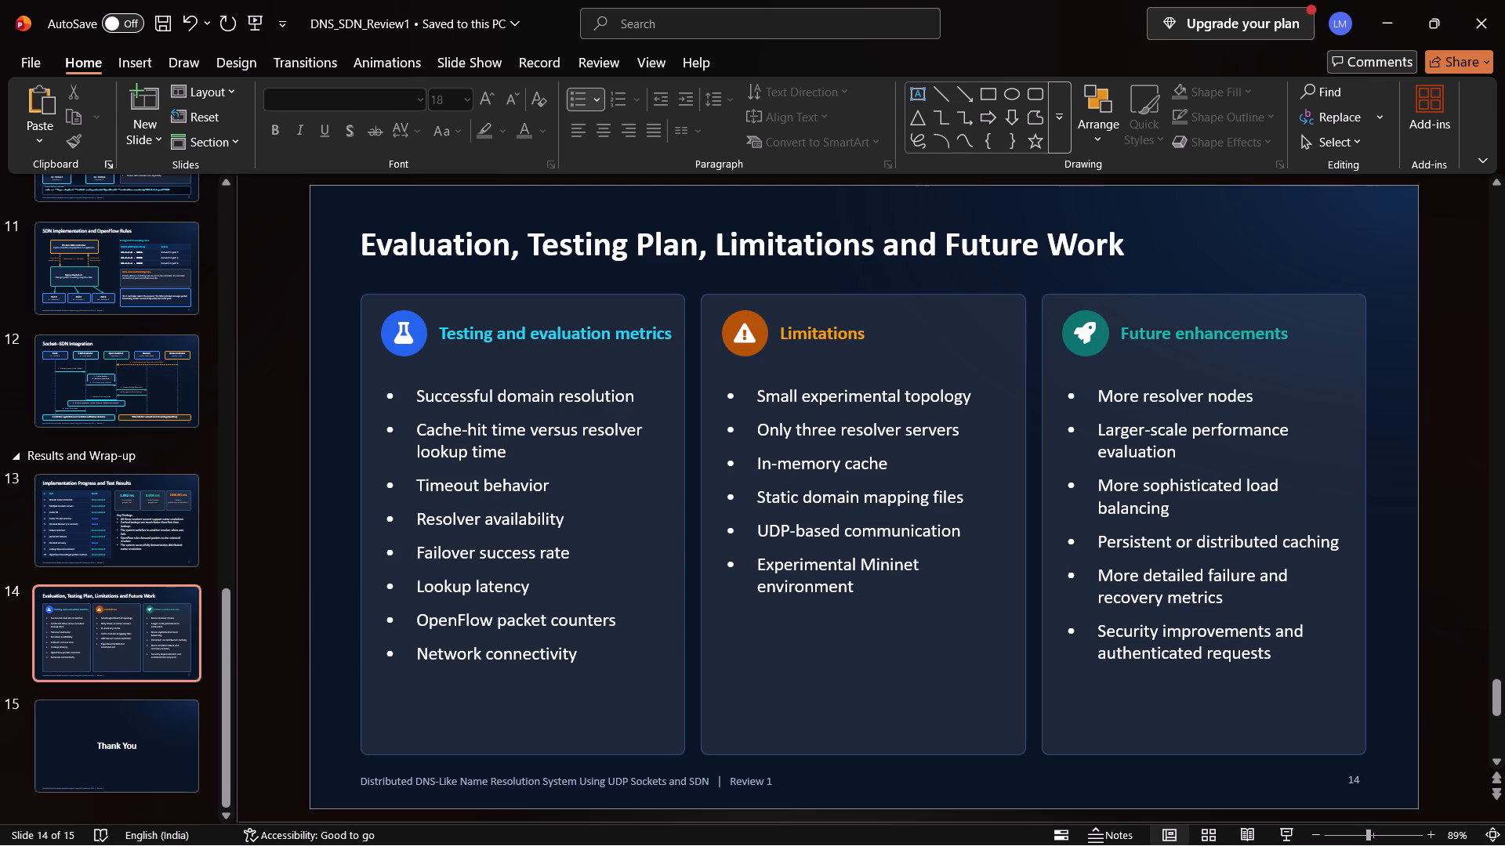
pyautogui.press('Up')
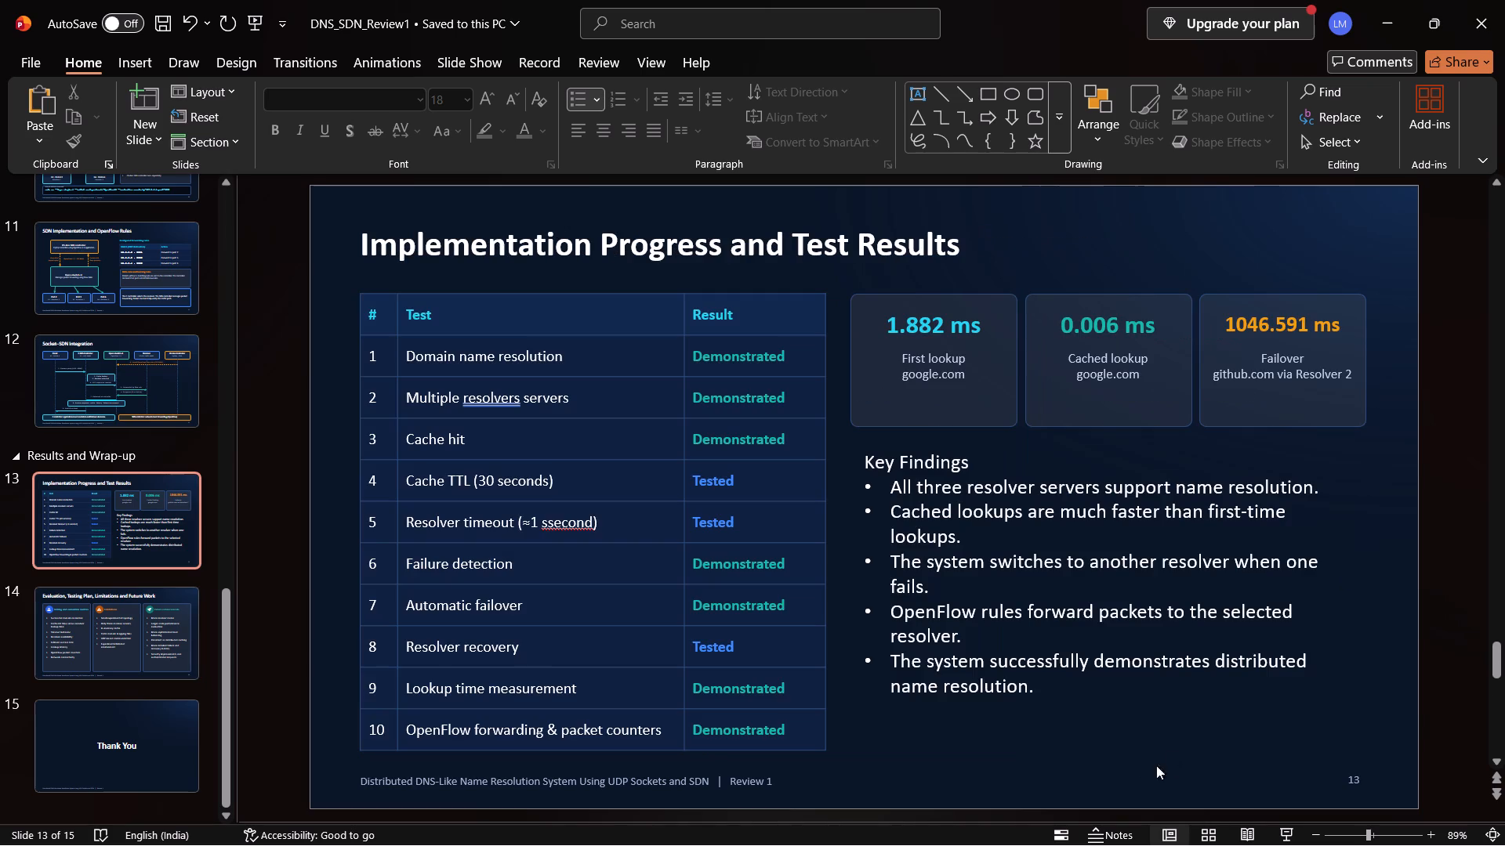
pyautogui.click(988, 726)
pyautogui.click(899, 723)
pyautogui.moveTo(825, 746); pyautogui.dragTo(824, 746)
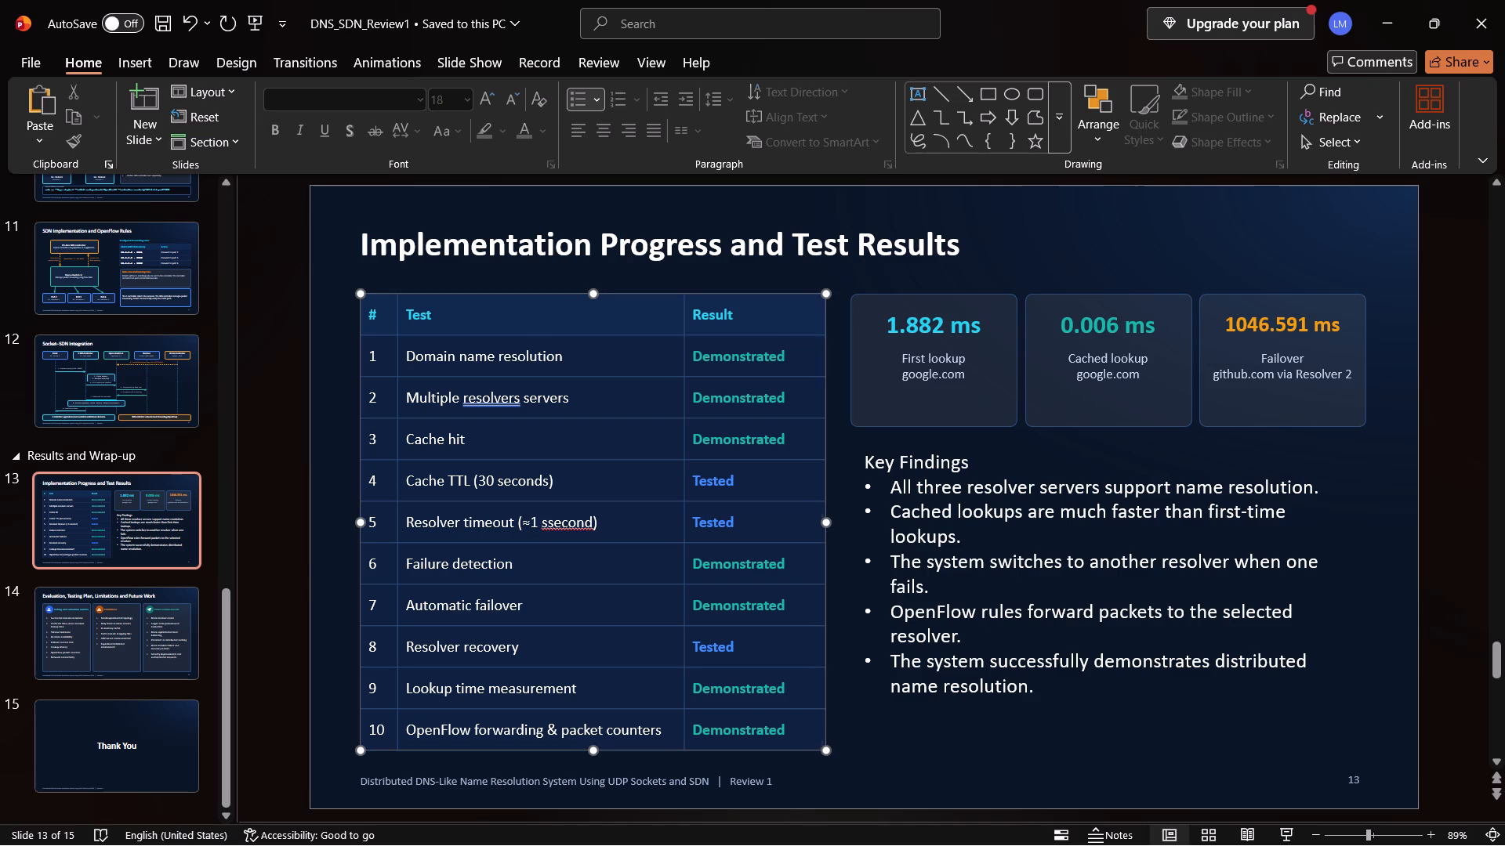
pyautogui.moveTo(824, 746); pyautogui.dragTo(823, 681)
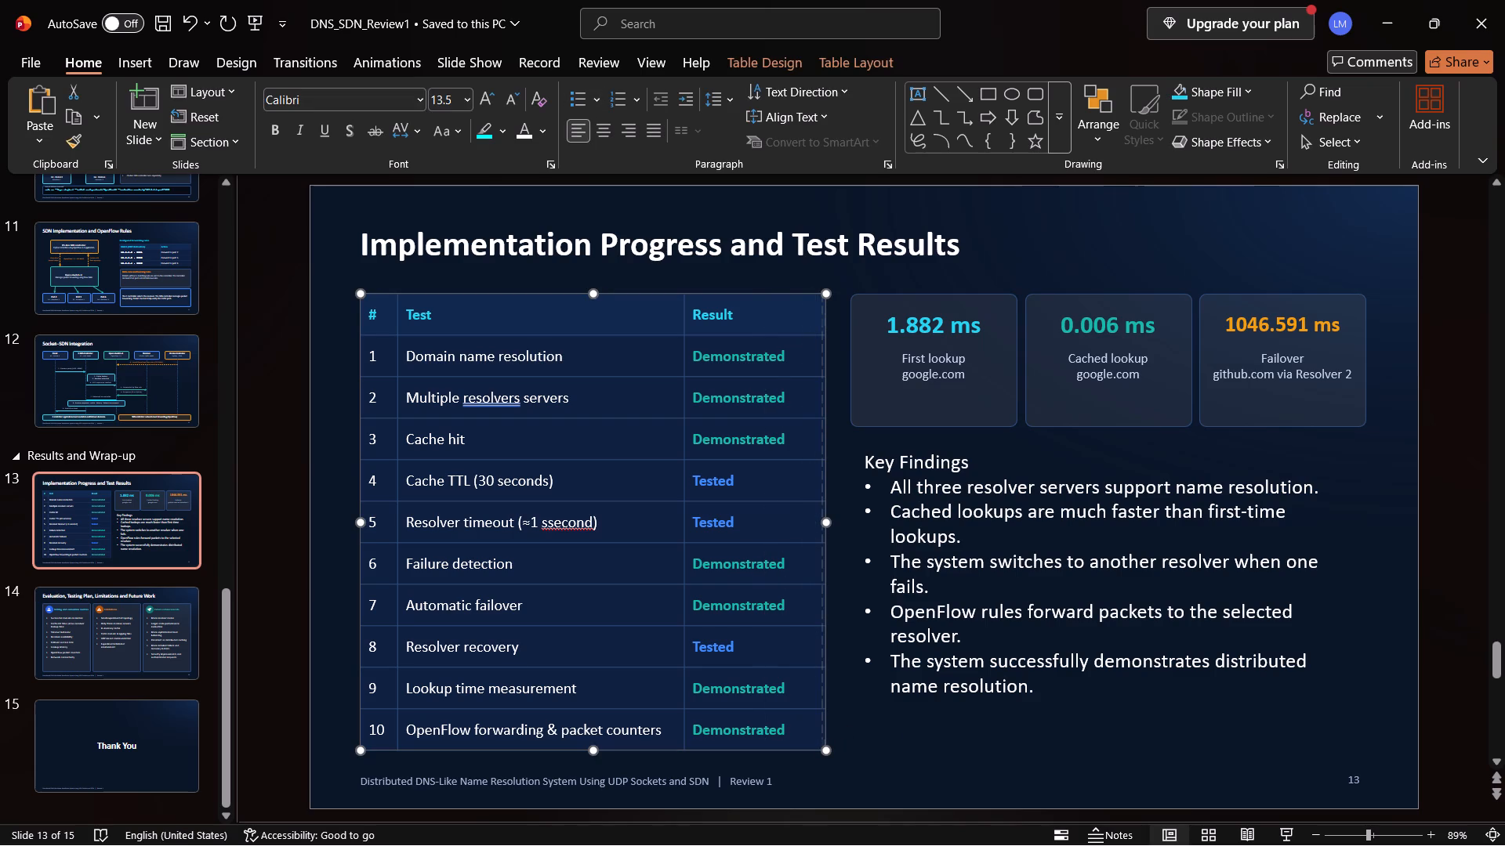
pyautogui.moveTo(823, 681); pyautogui.dragTo(826, 682)
pyautogui.moveTo(592, 750); pyautogui.dragTo(590, 651)
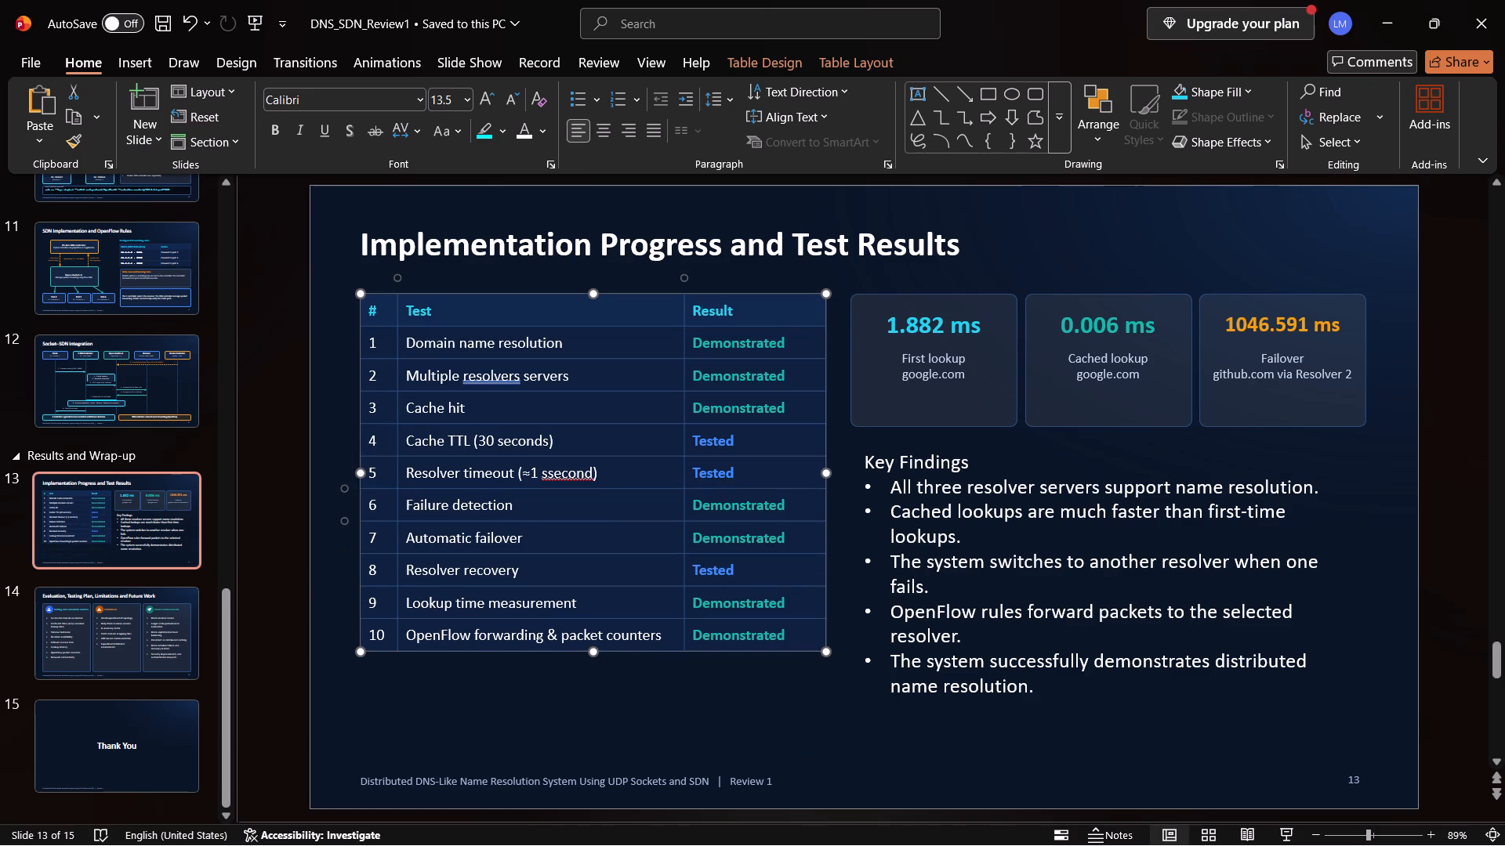
pyautogui.doubleClick(560, 310)
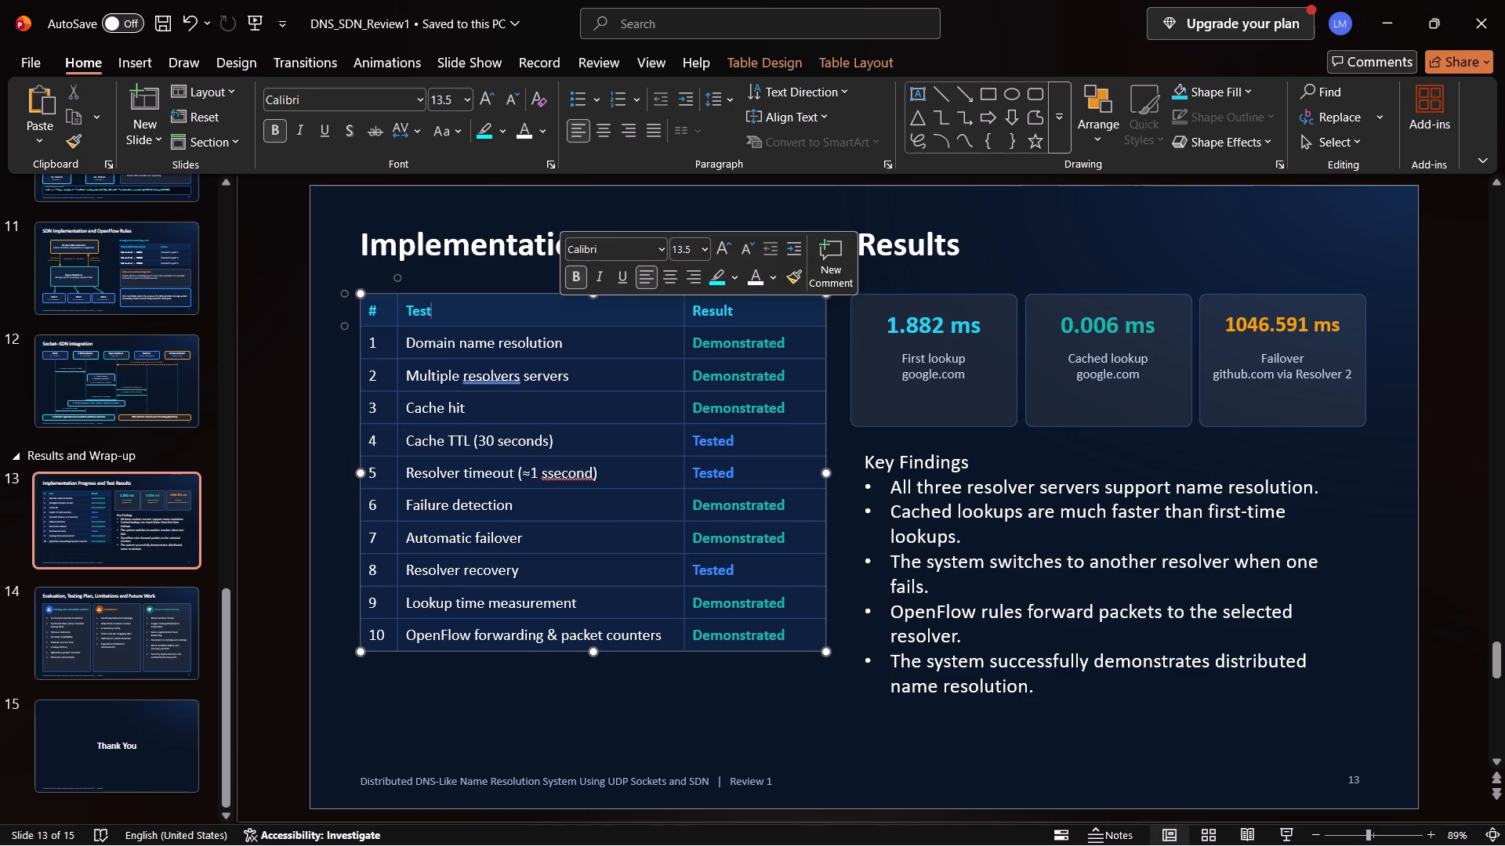
# Narrow the slide title's text box until it ends near the last word of "Implementation Progress and Test Results".
pyautogui.click(498, 271)
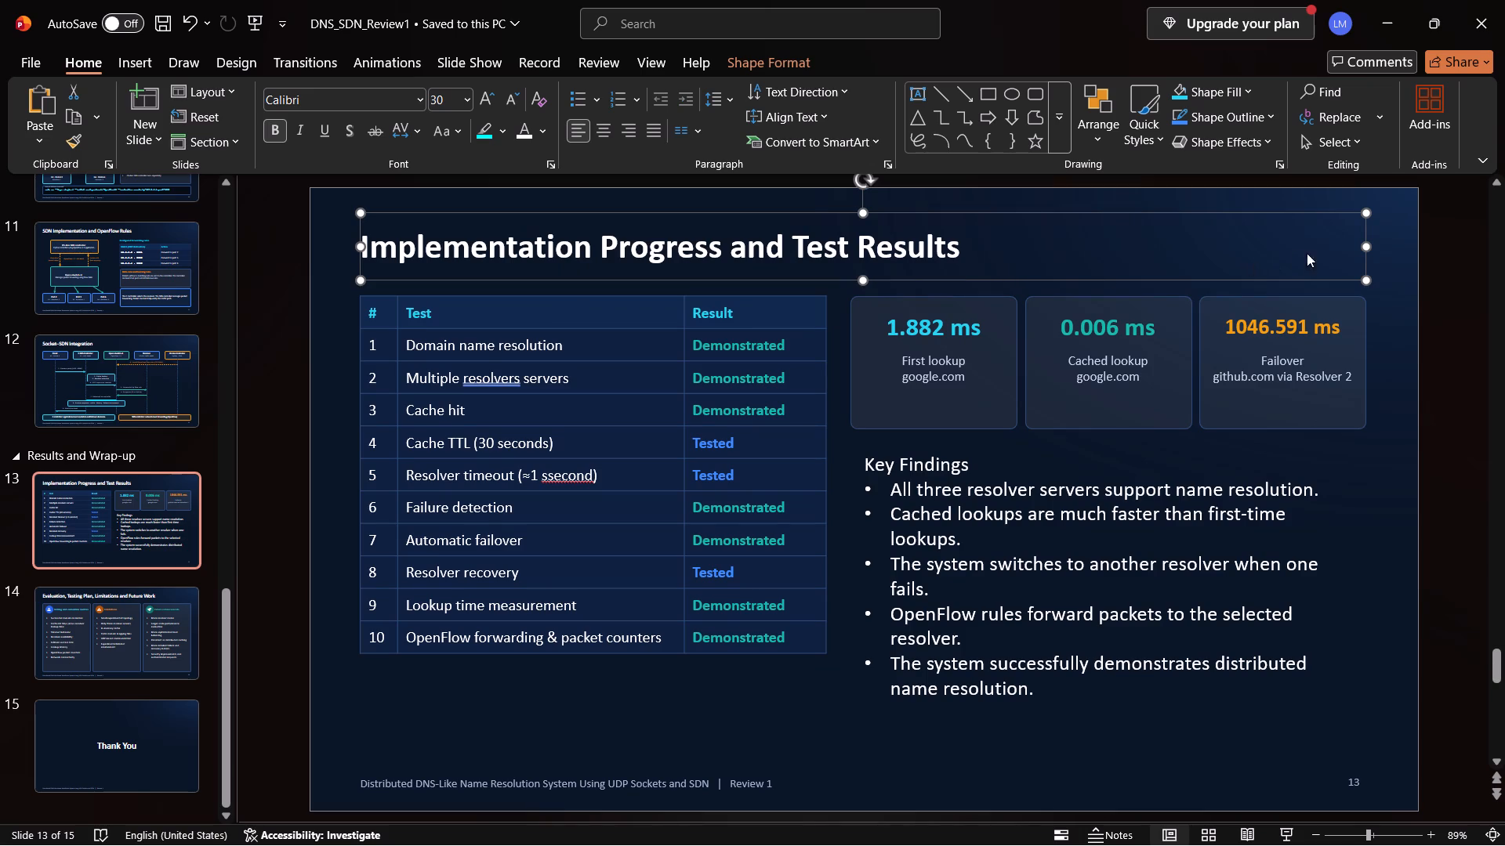
pyautogui.click(1371, 244)
pyautogui.moveTo(1371, 244); pyautogui.dragTo(1215, 266)
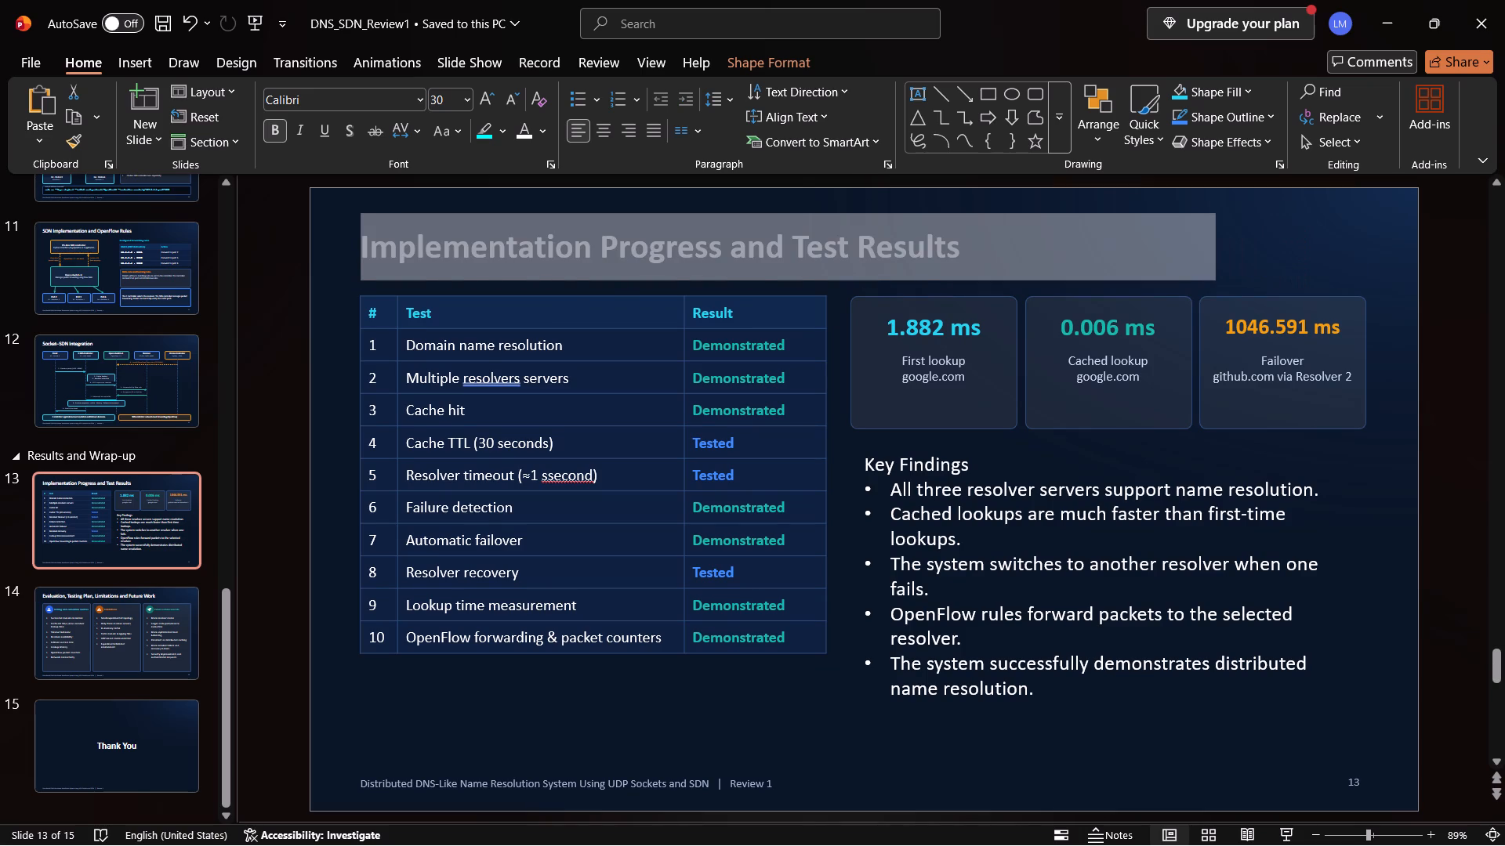
pyautogui.moveTo(1216, 244); pyautogui.dragTo(1089, 258)
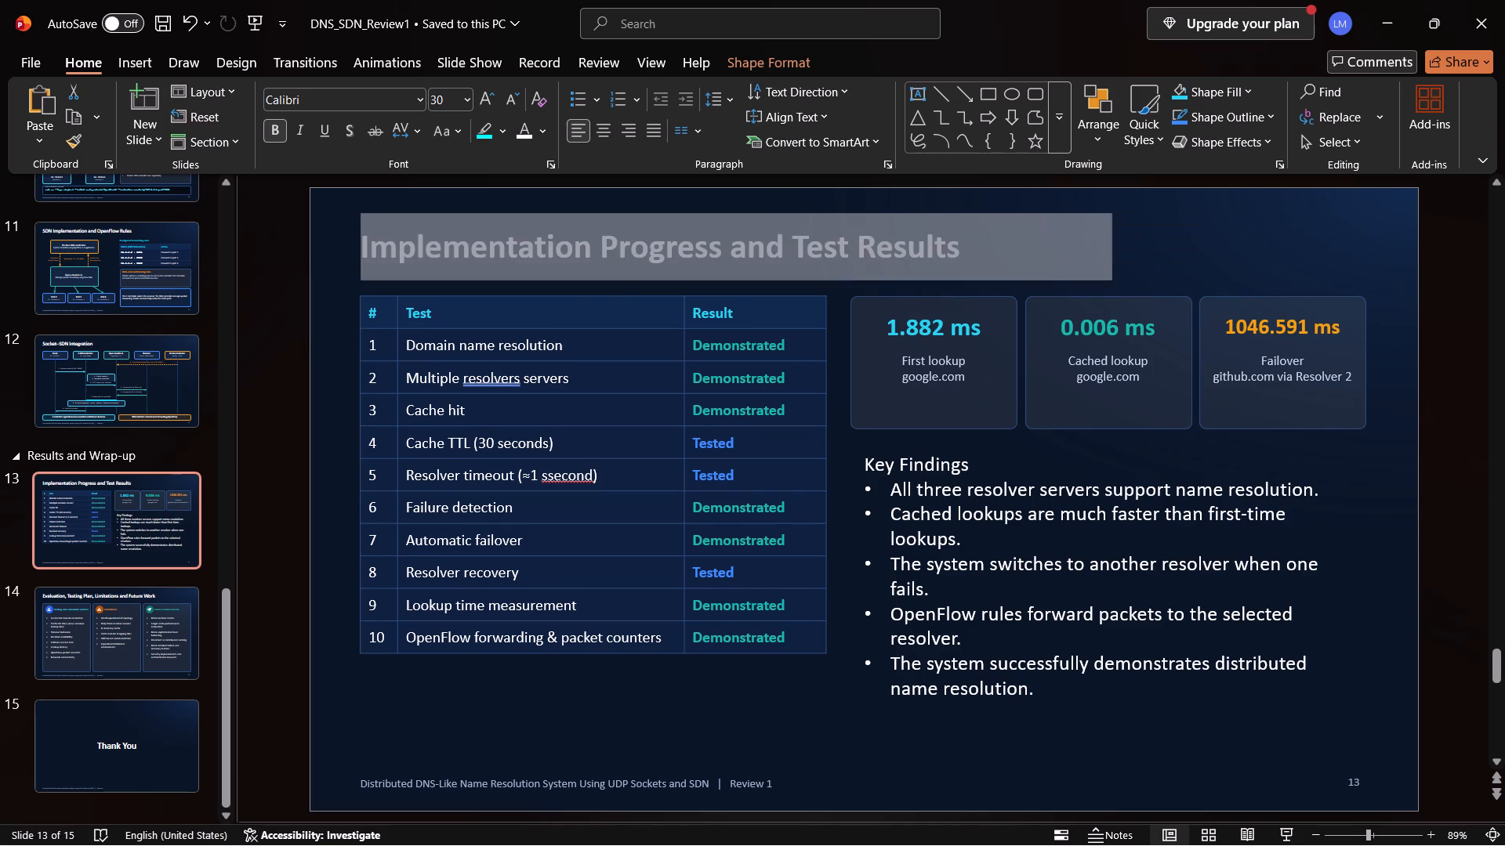
pyautogui.moveTo(1089, 258); pyautogui.dragTo(965, 251)
pyautogui.click(1115, 250)
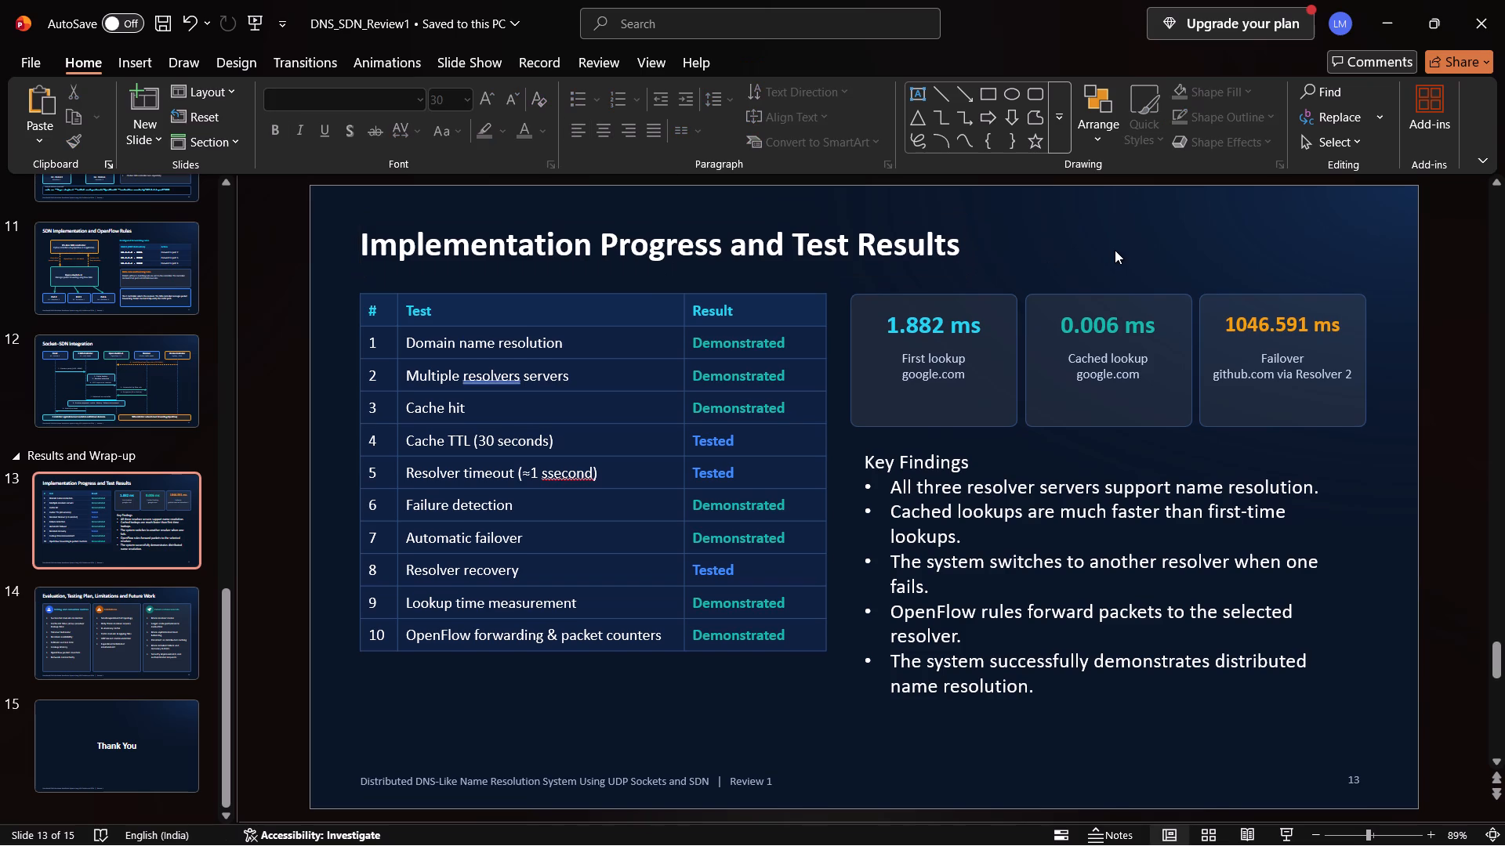
# Shrink the test results table further until its rows reach their minimum height.
pyautogui.click(1004, 371)
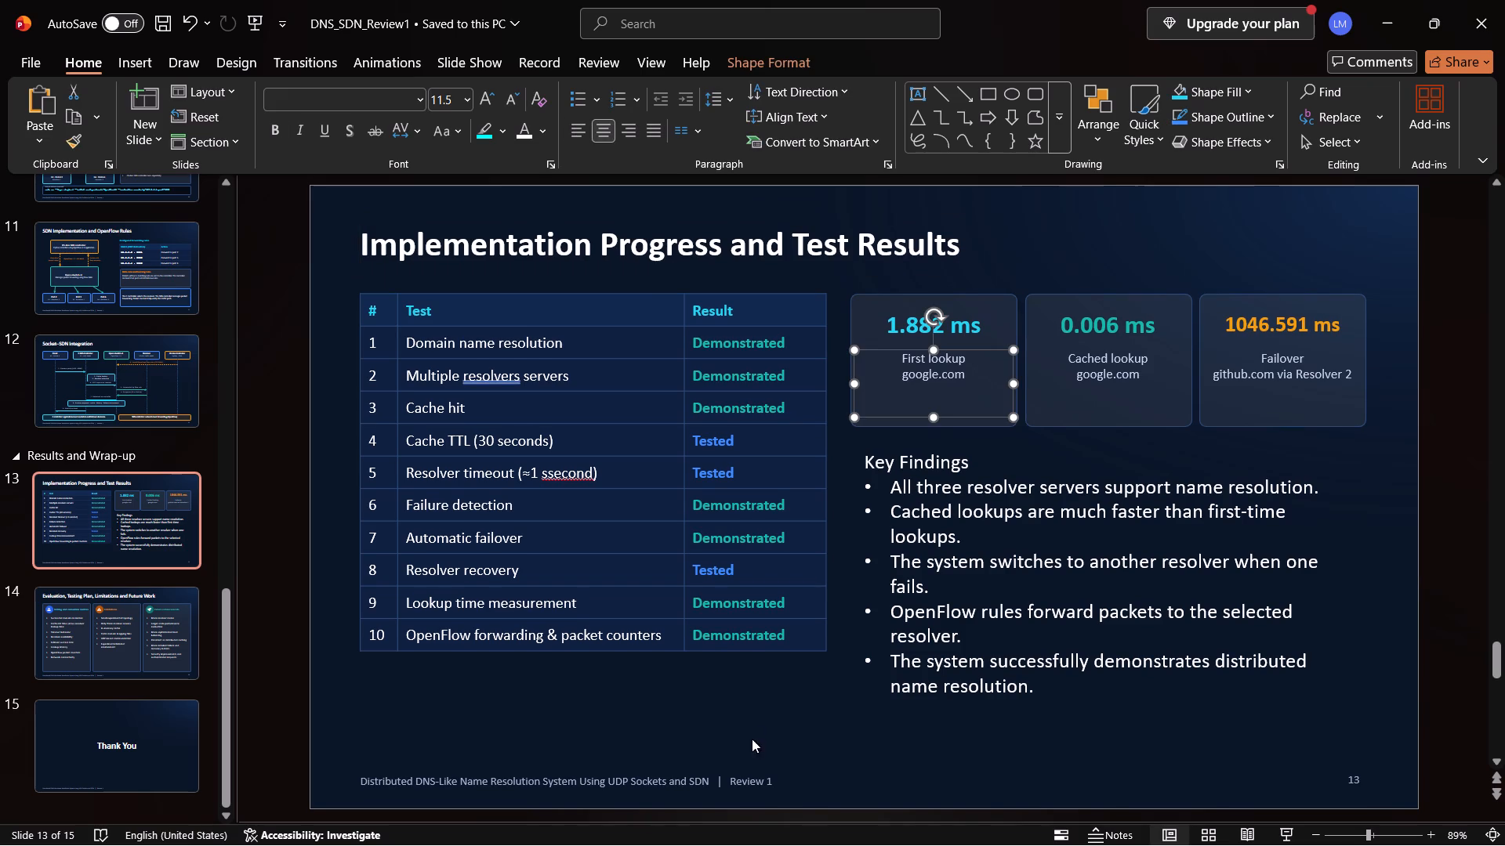
pyautogui.click(756, 719)
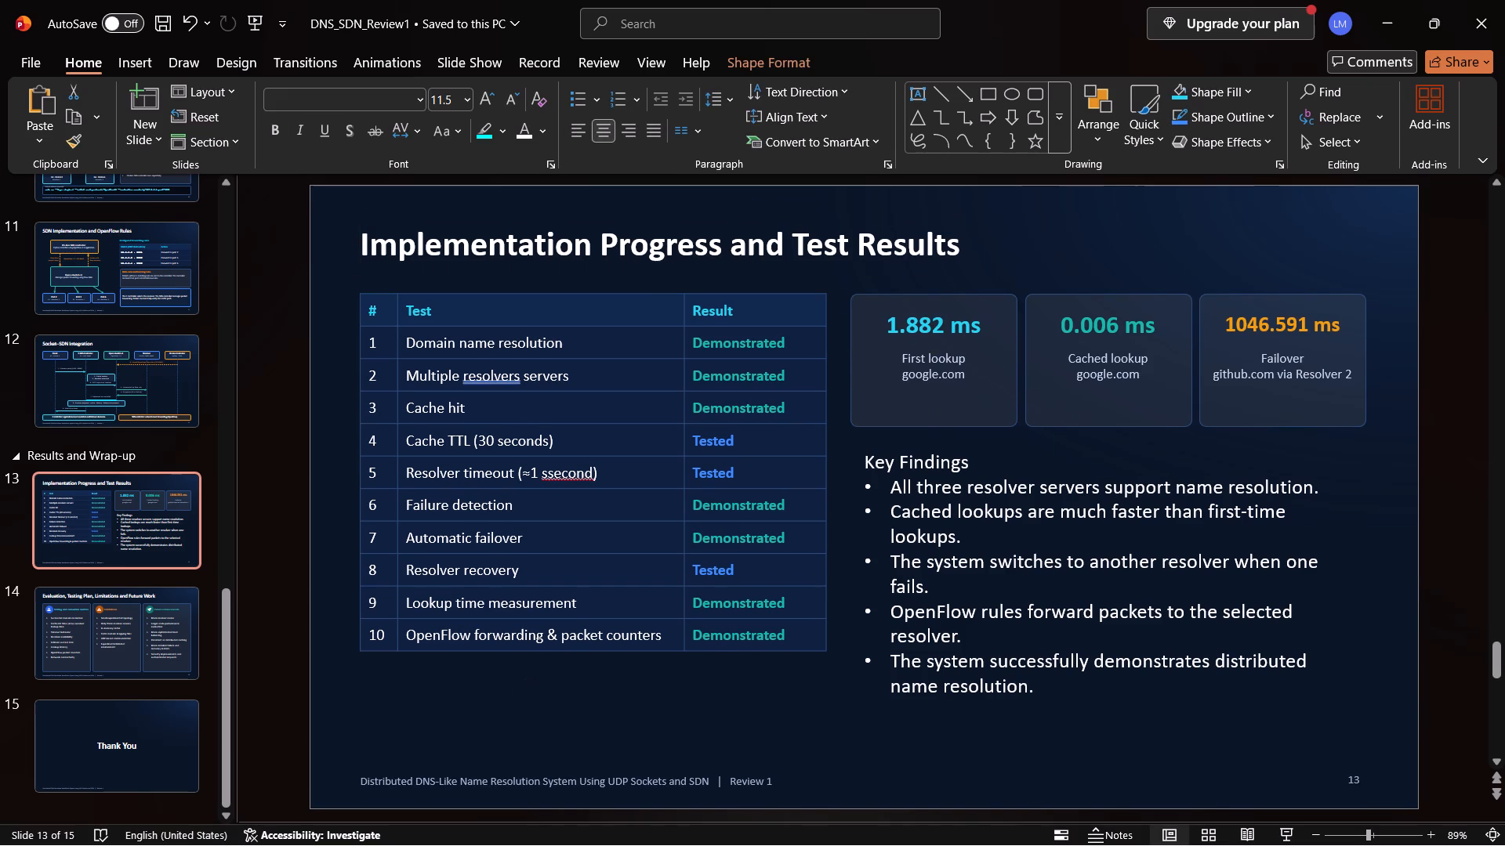
pyautogui.moveTo(528, 653); pyautogui.dragTo(597, 653)
pyautogui.moveTo(597, 653); pyautogui.dragTo(579, 554)
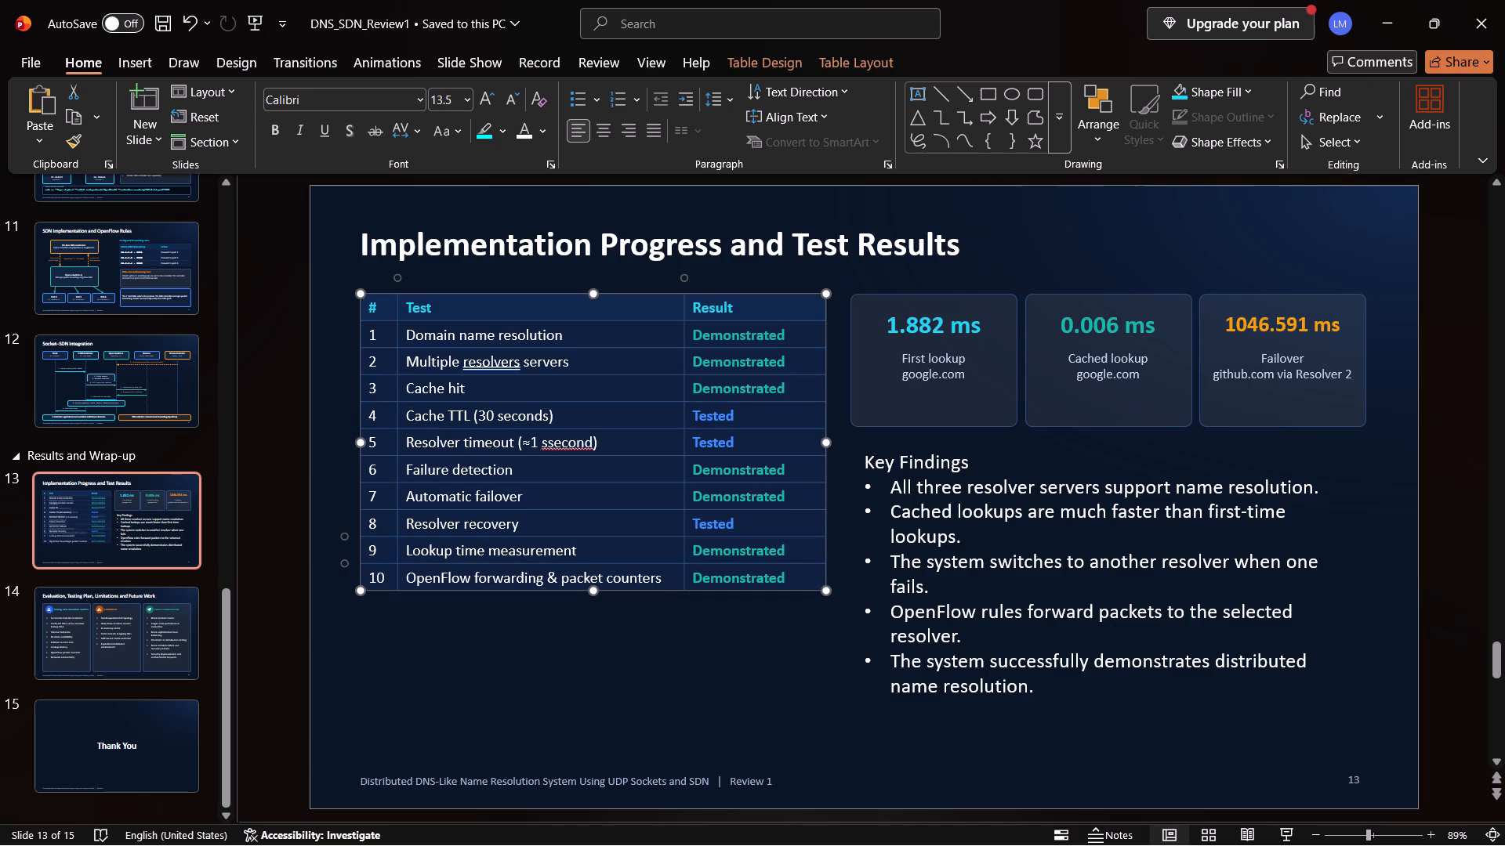
pyautogui.click(592, 637)
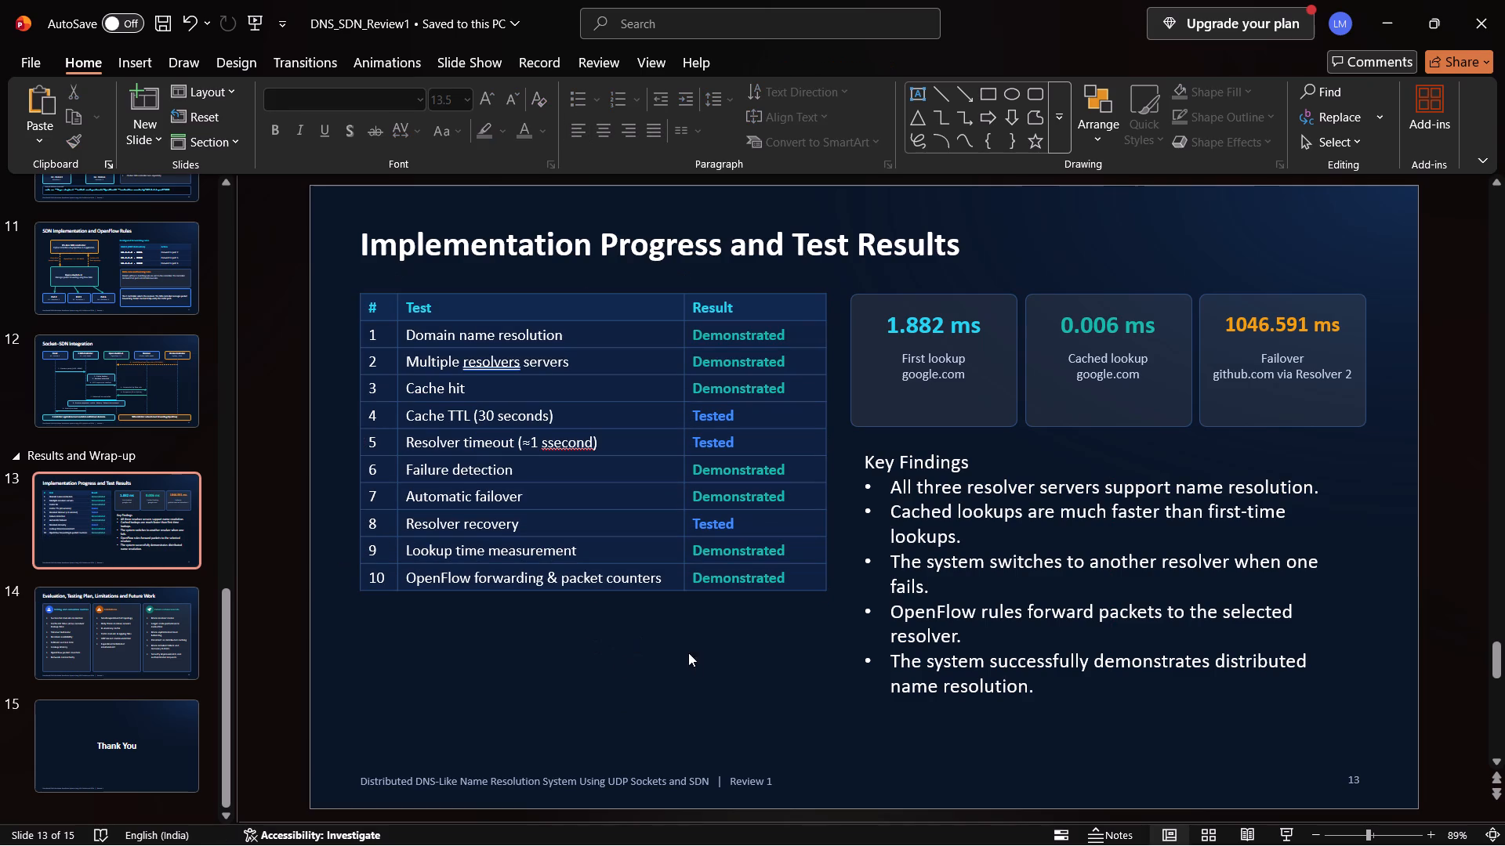
# Place an empty text box below the test results table, matching the table's width and ending above the footer.
pyautogui.tripleClick(359, 607)
pyautogui.moveTo(373, 620); pyautogui.dragTo(351, 556)
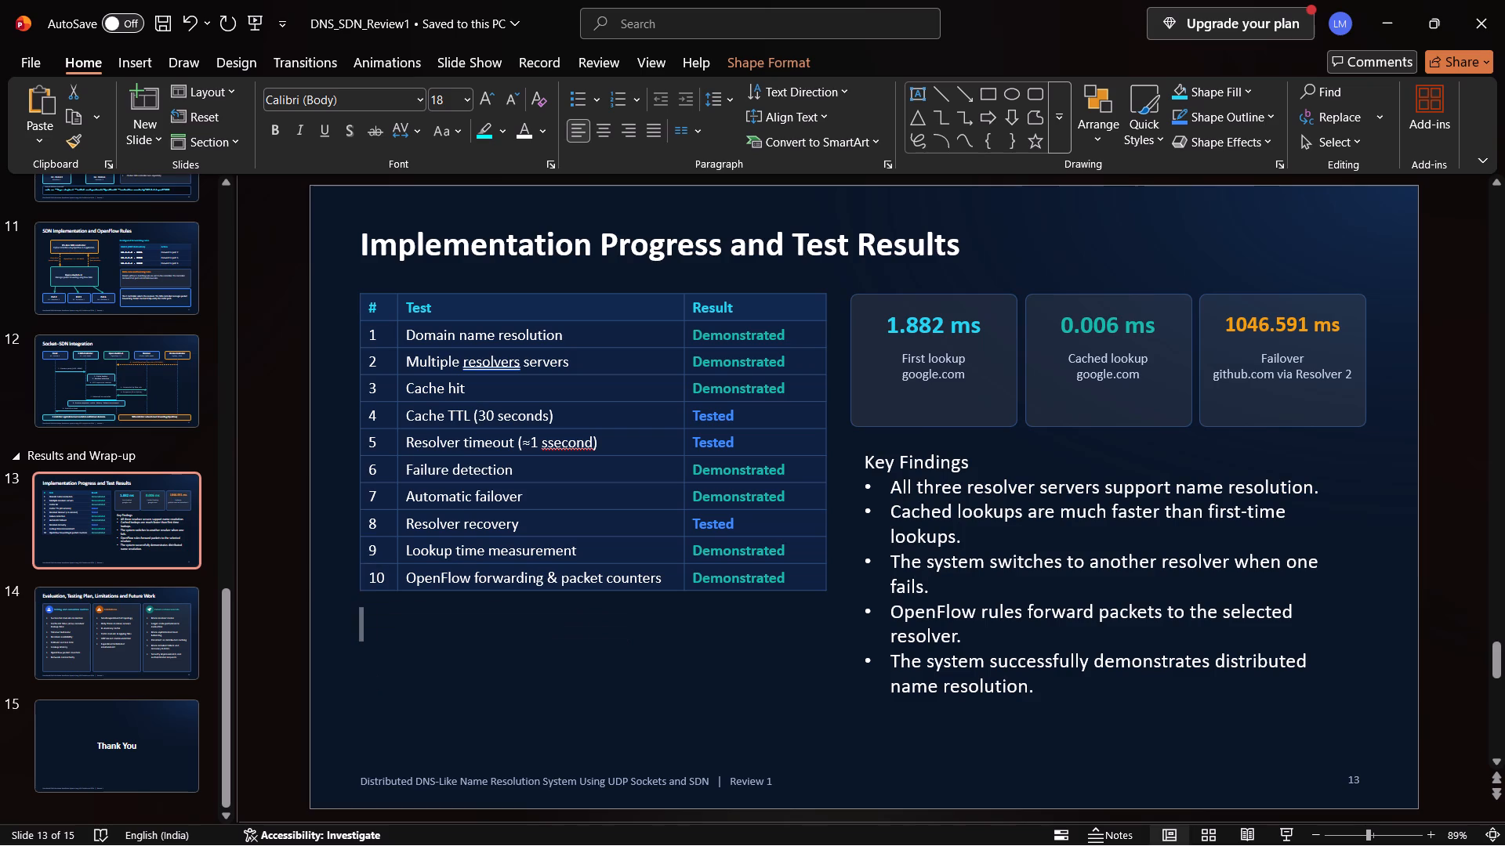
pyautogui.moveTo(351, 556); pyautogui.dragTo(364, 597)
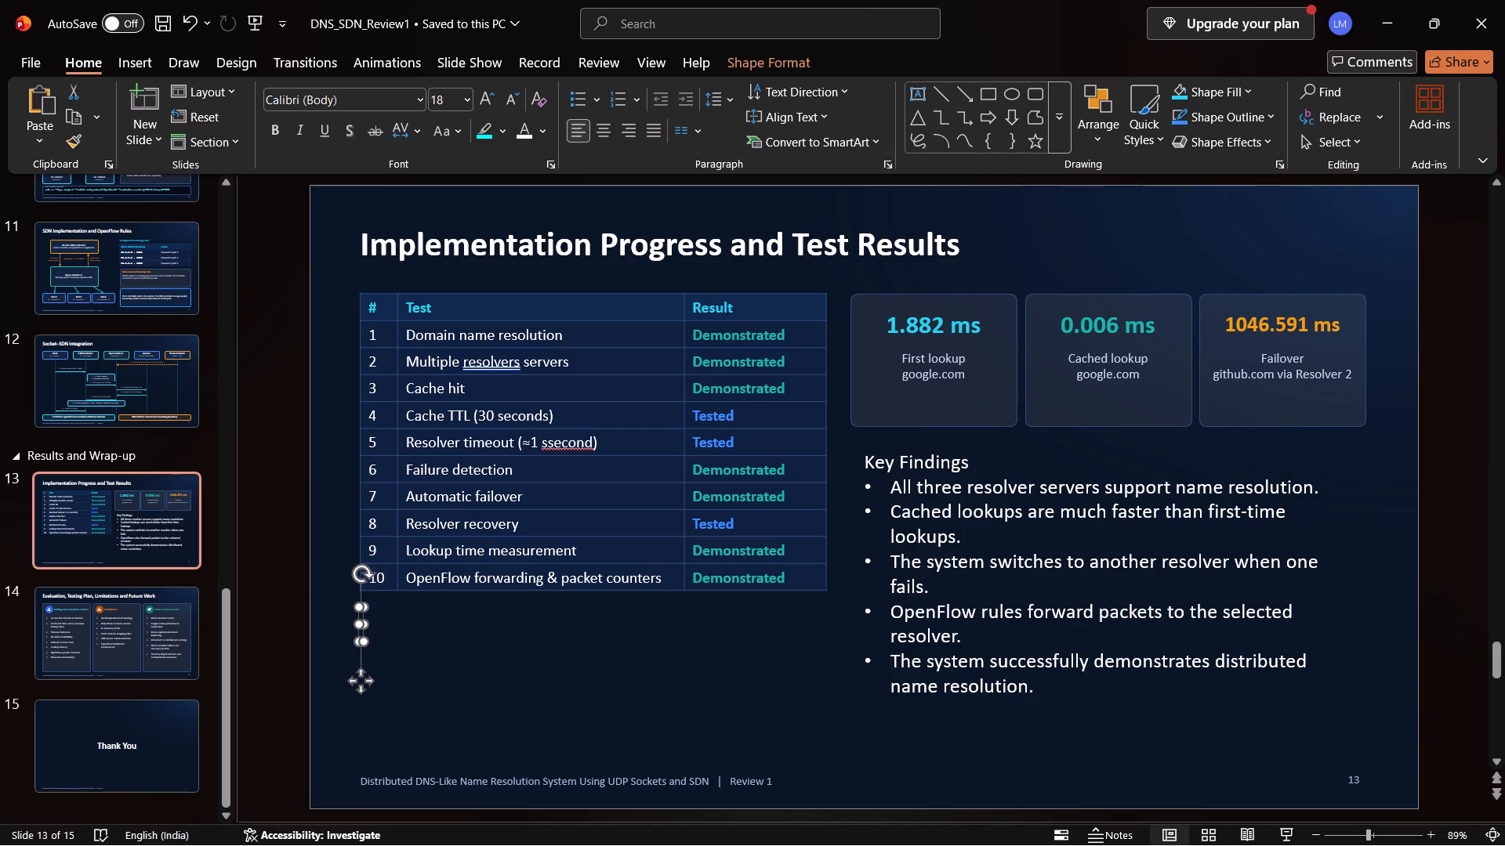
pyautogui.click(371, 678)
pyautogui.moveTo(367, 626); pyautogui.dragTo(401, 629)
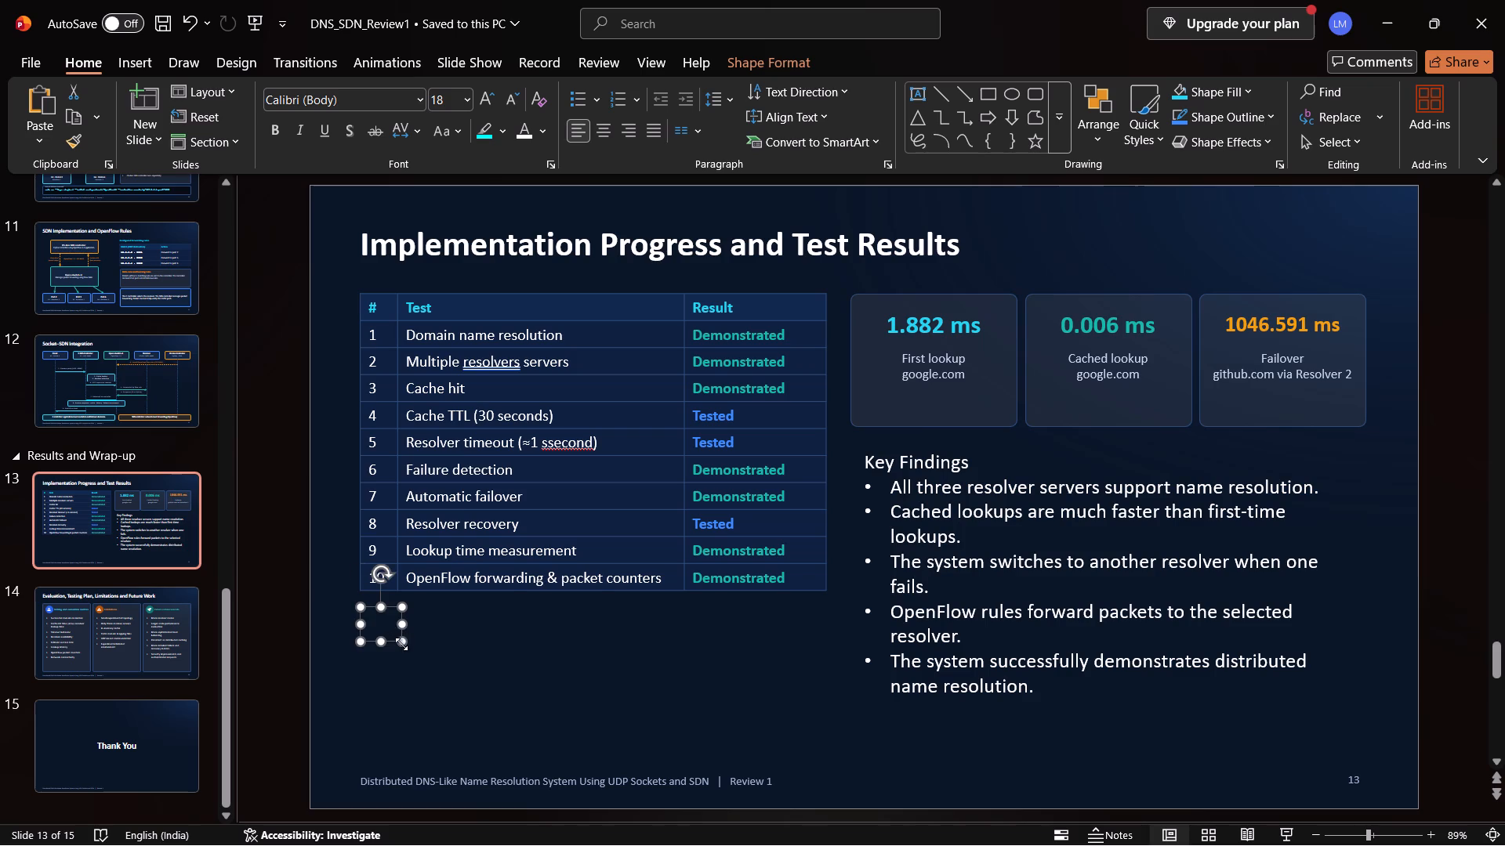
pyautogui.moveTo(401, 644); pyautogui.dragTo(829, 753)
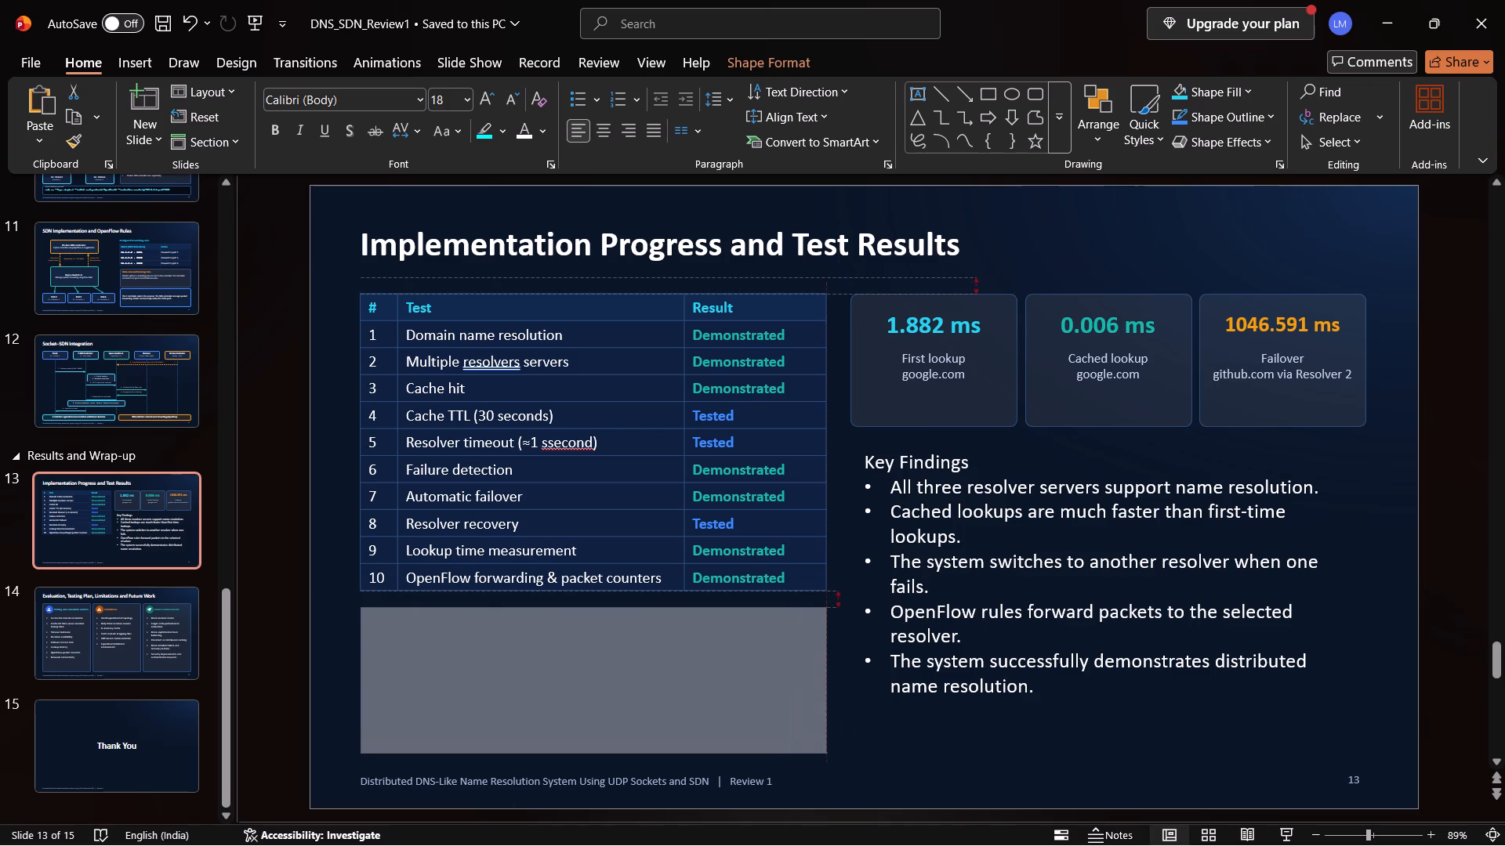
pyautogui.moveTo(829, 753); pyautogui.dragTo(829, 720)
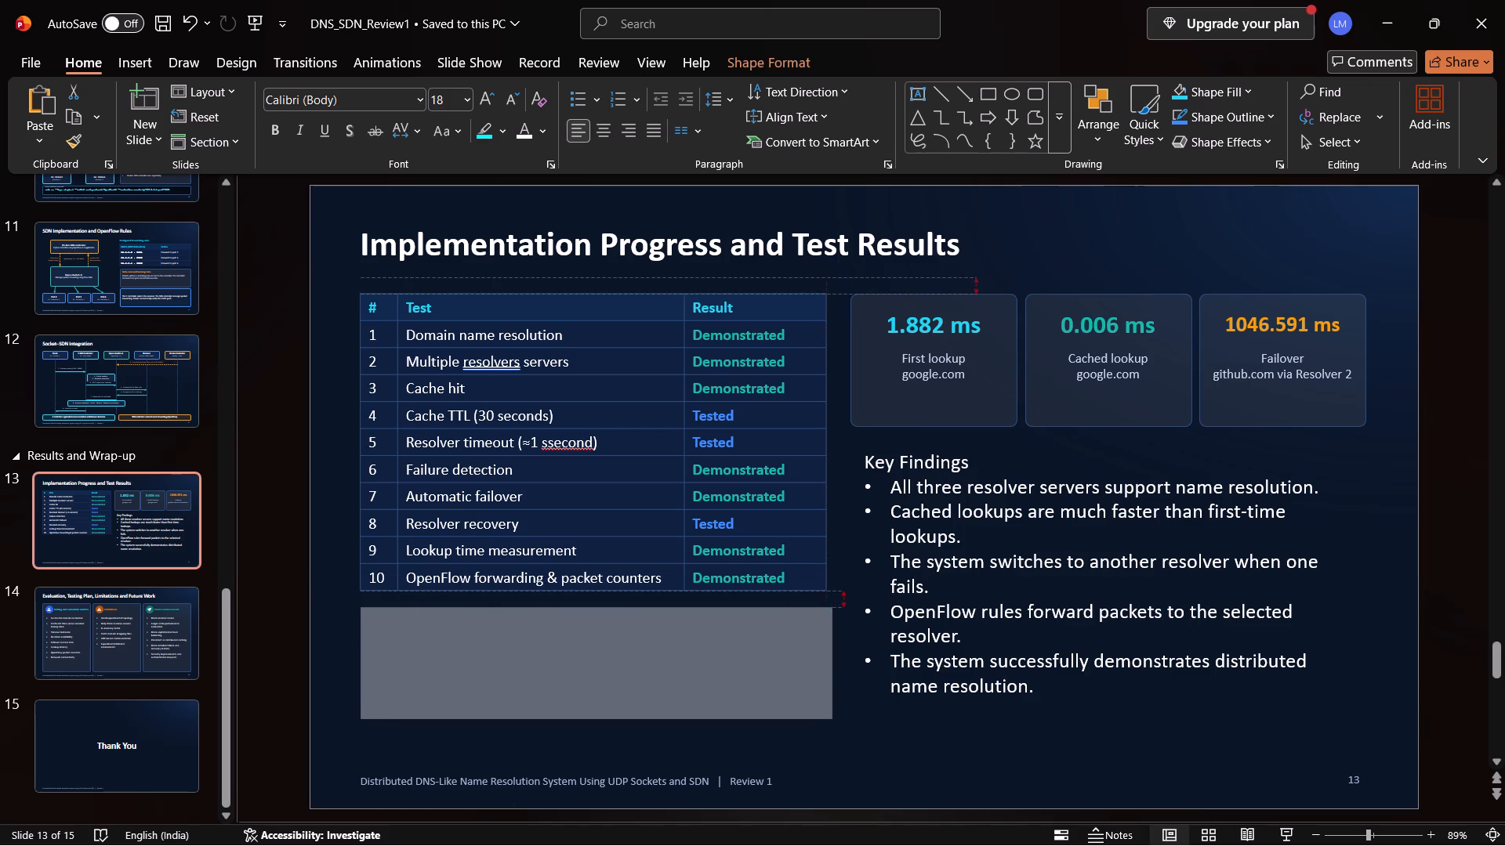
pyautogui.moveTo(829, 720); pyautogui.dragTo(826, 724)
pyautogui.click(934, 740)
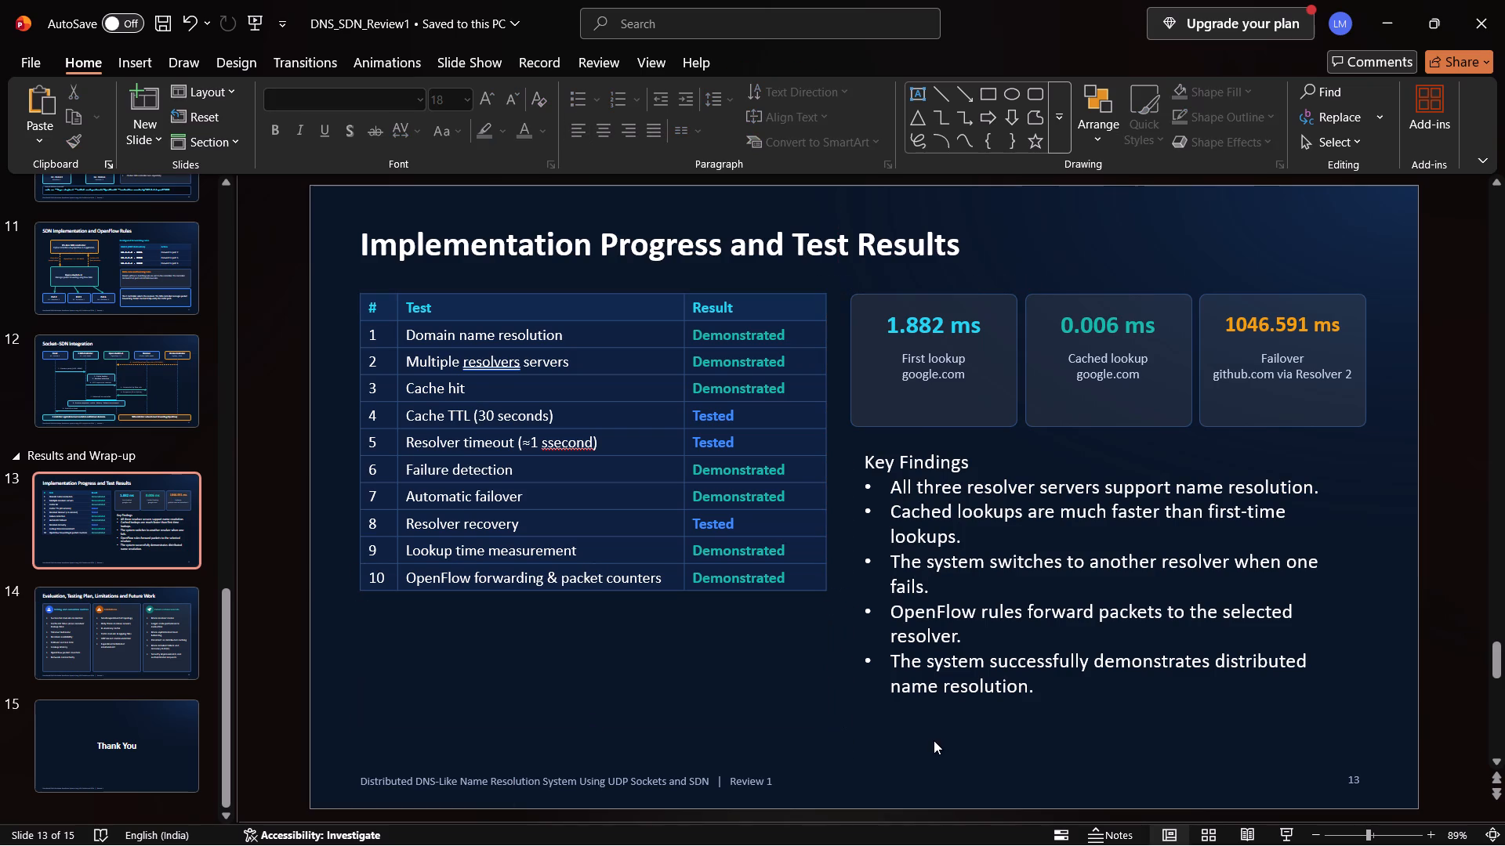
pyautogui.click(672, 693)
pyautogui.click(577, 635)
pyautogui.hotkey('ctrl', 'z')
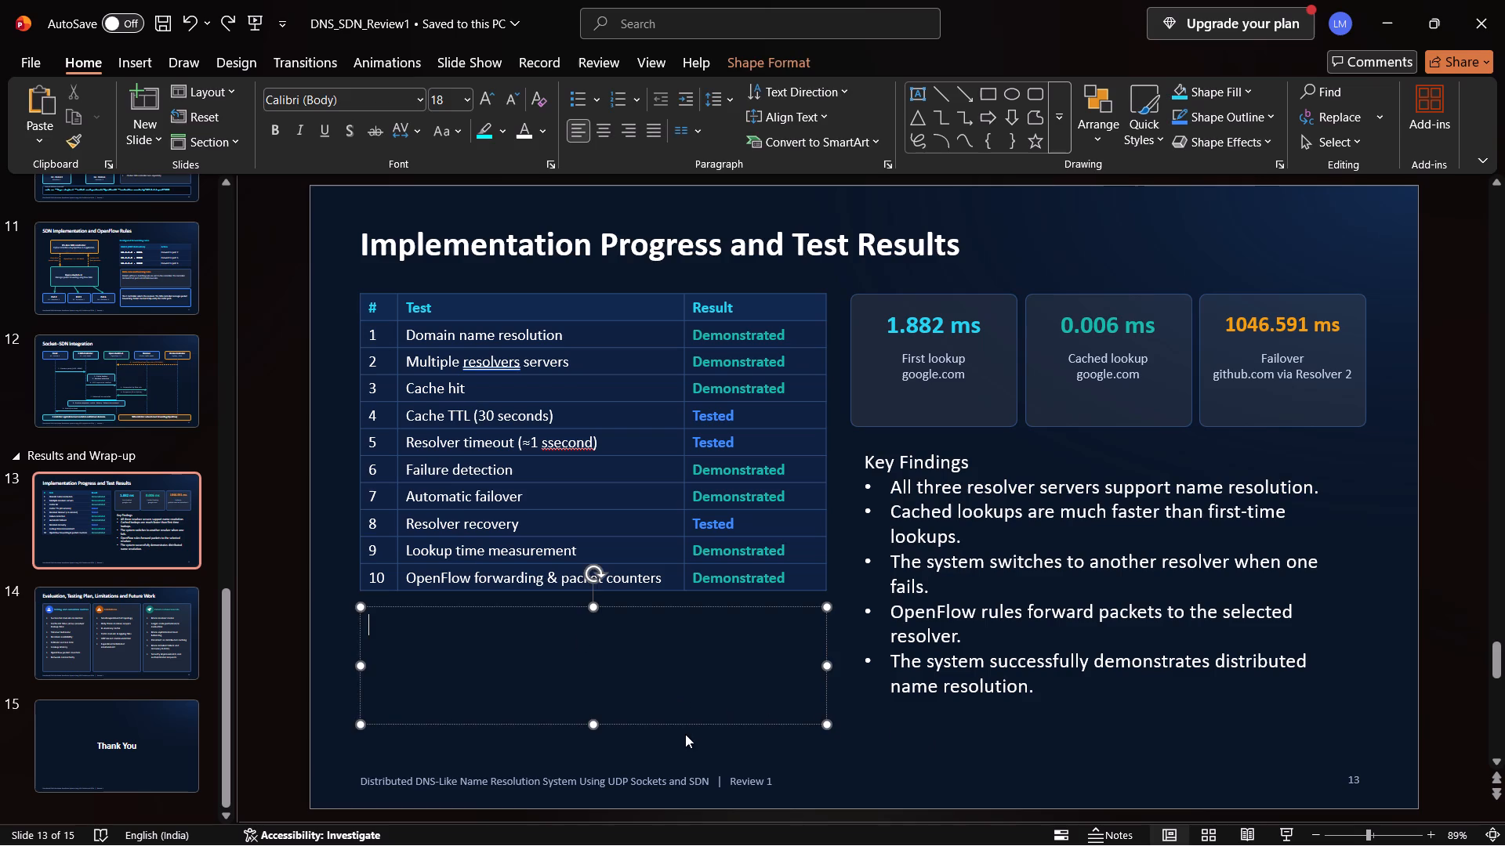
pyautogui.click(669, 712)
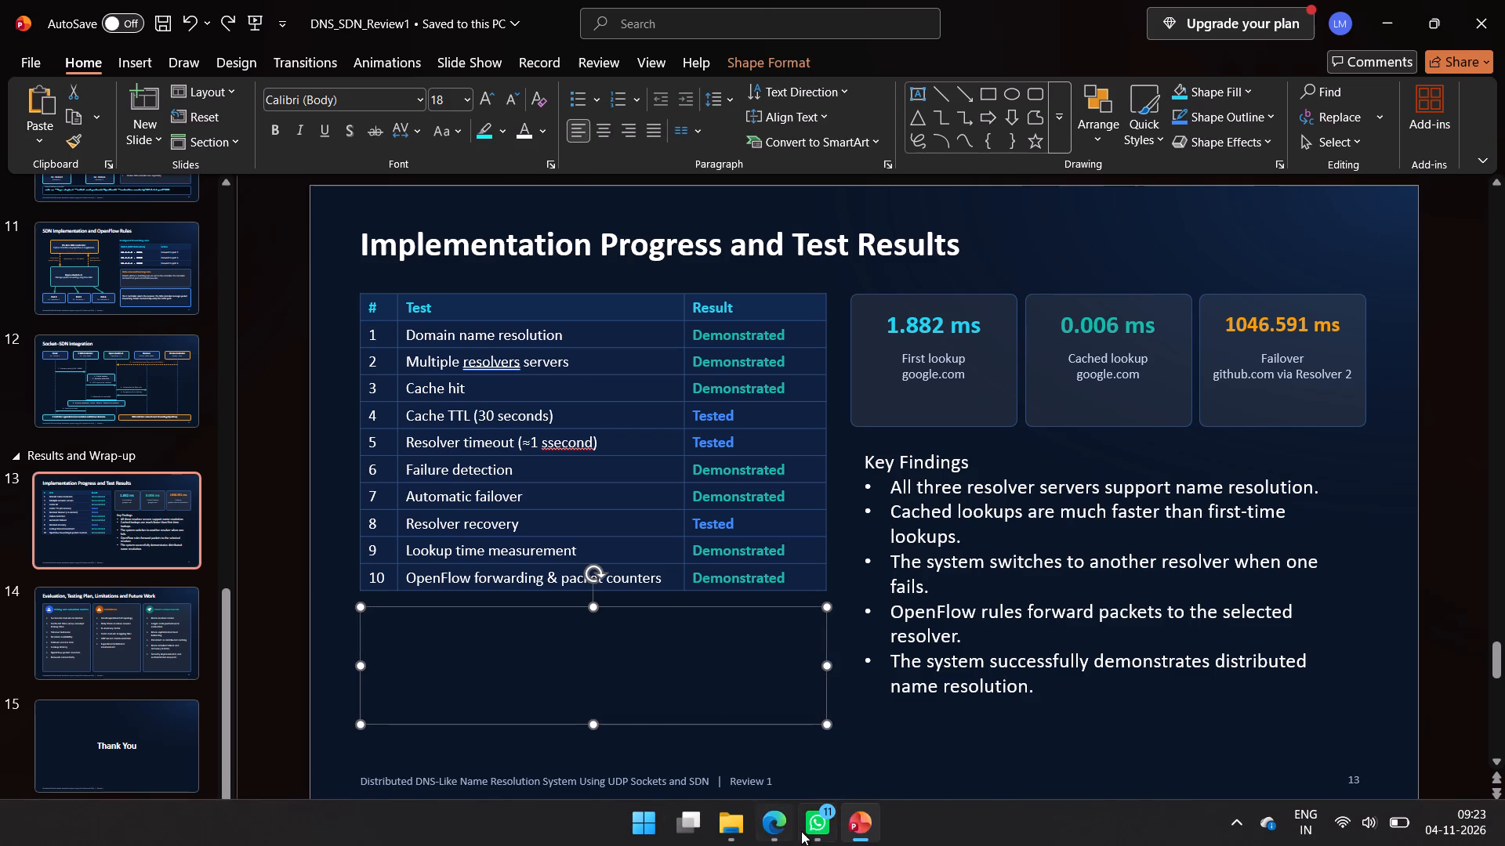
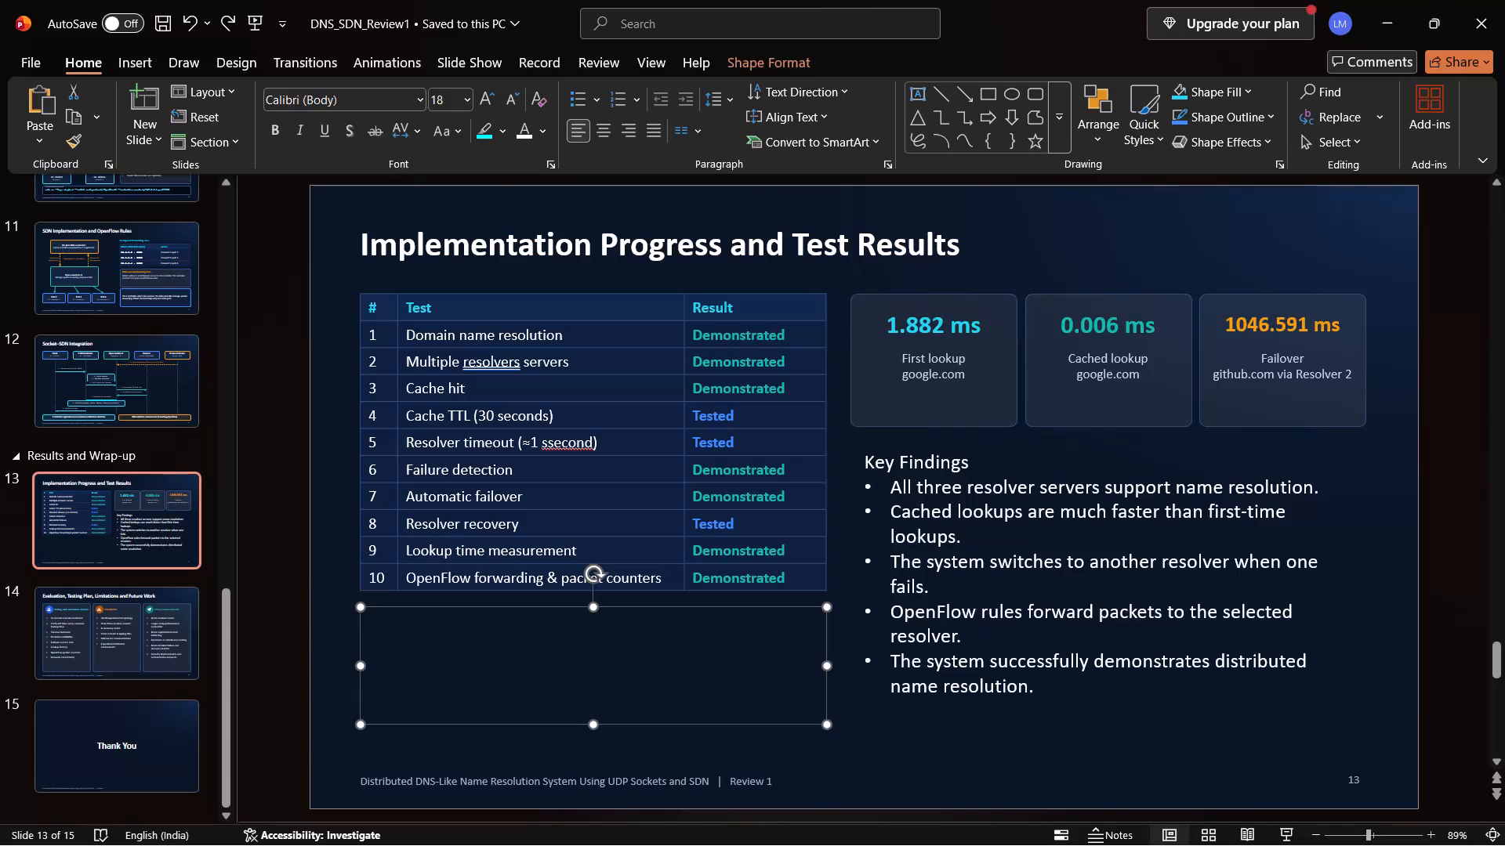
# Paste the conclusion about caching and multiple resolvers into the text box below the test results table and colour it white.
pyautogui.click(383, 629)
pyautogui.doubleClick(383, 629)
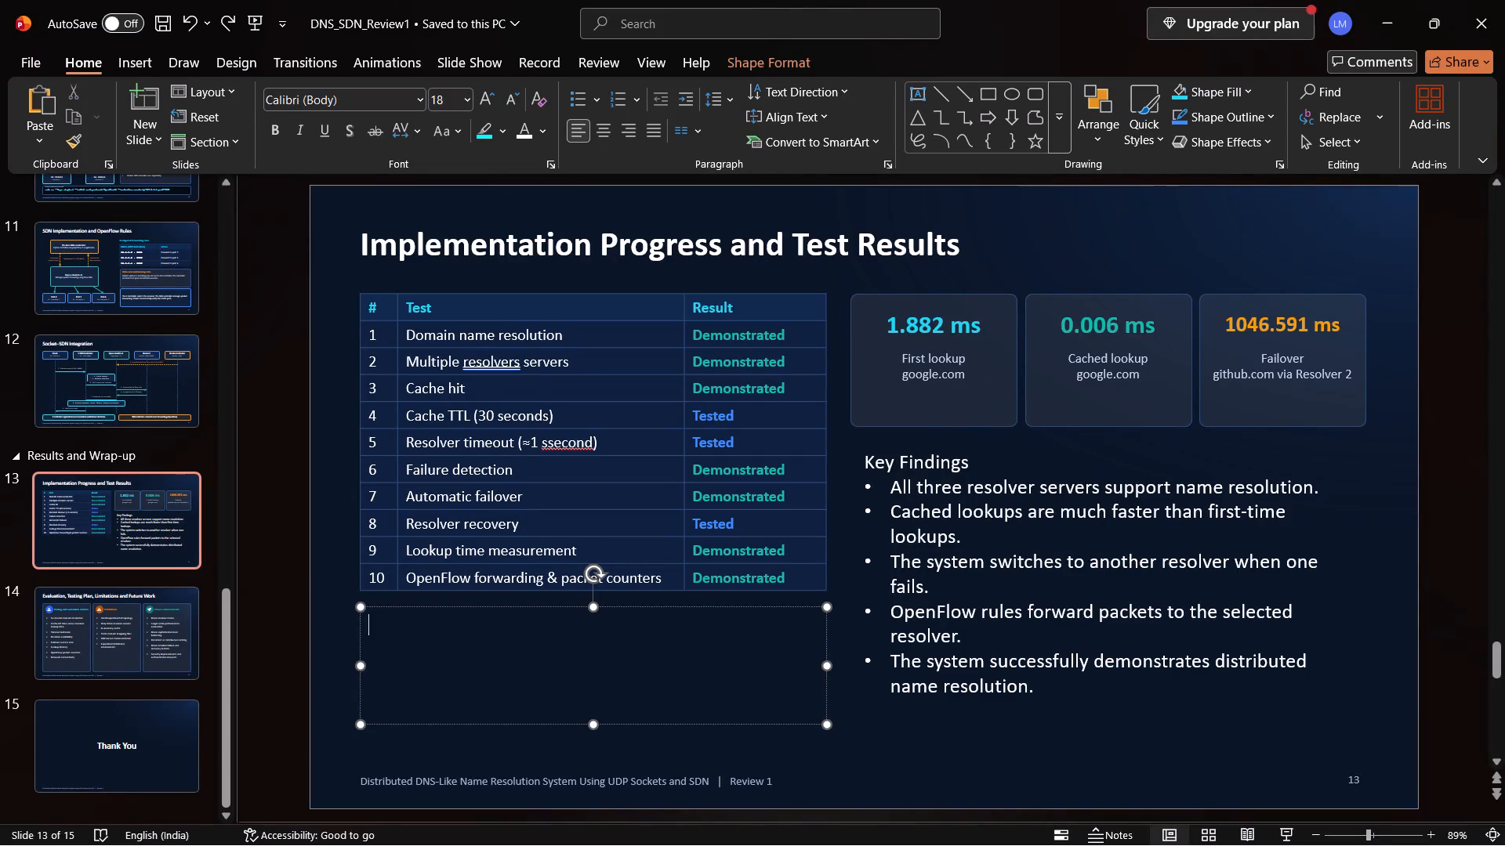
pyautogui.hotkey('ctrl', 'v')
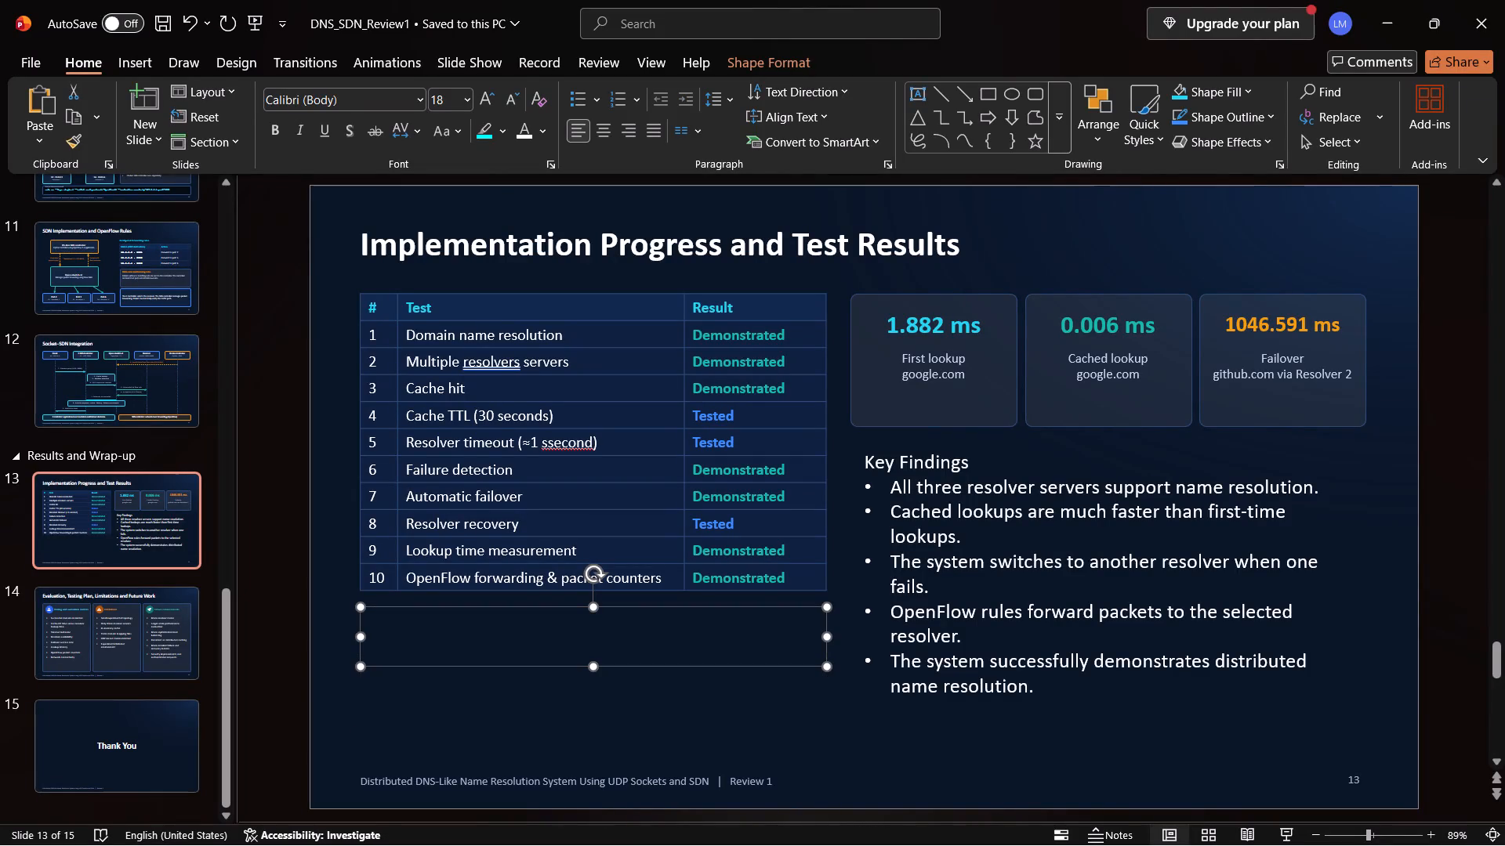
pyautogui.click(441, 653)
pyautogui.click(551, 645)
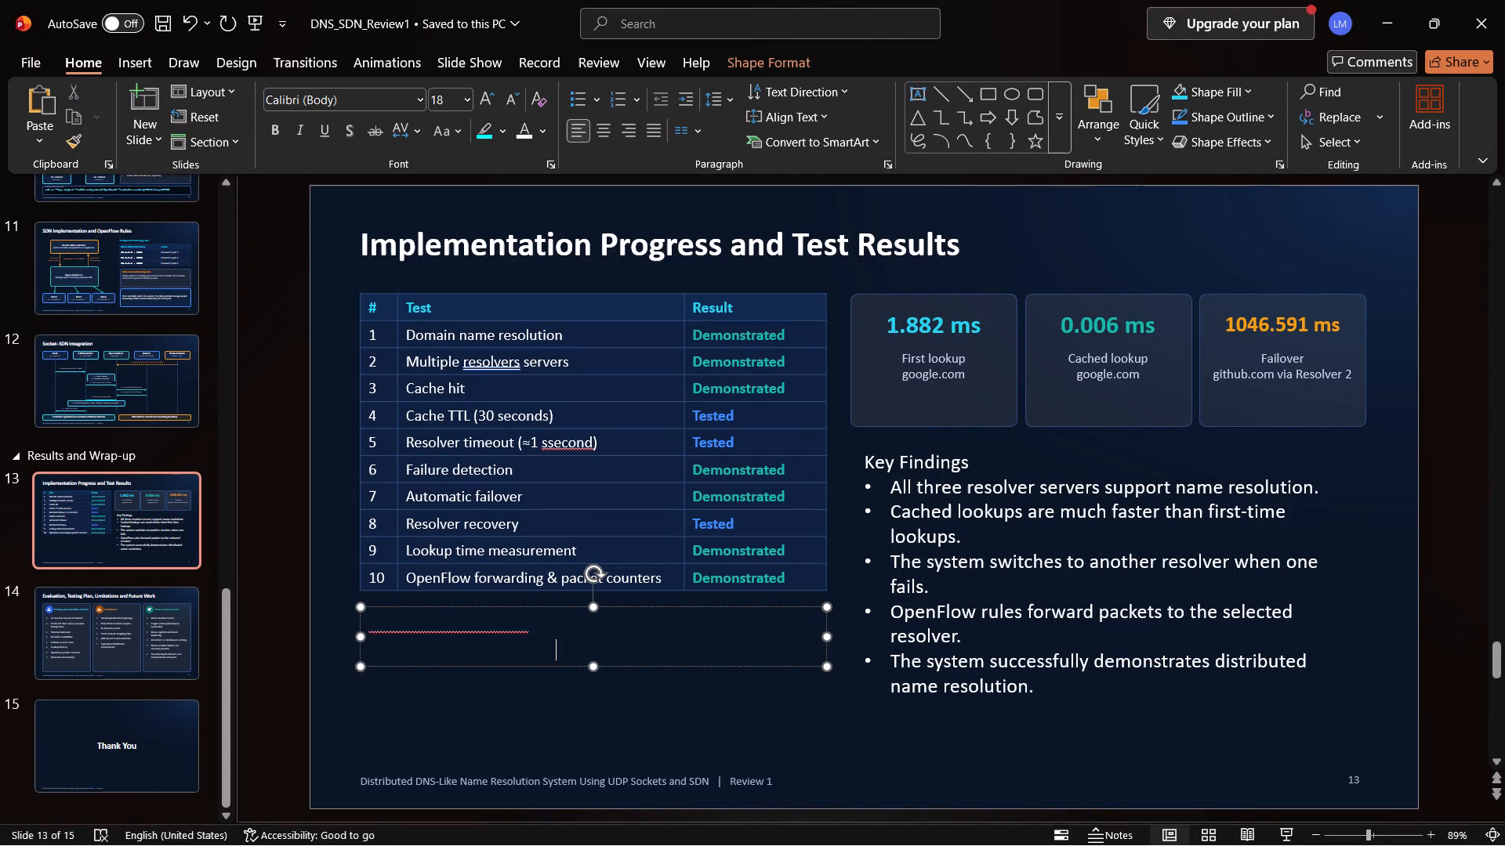
pyautogui.click(470, 633)
pyautogui.hotkey('ctrl', 'a')
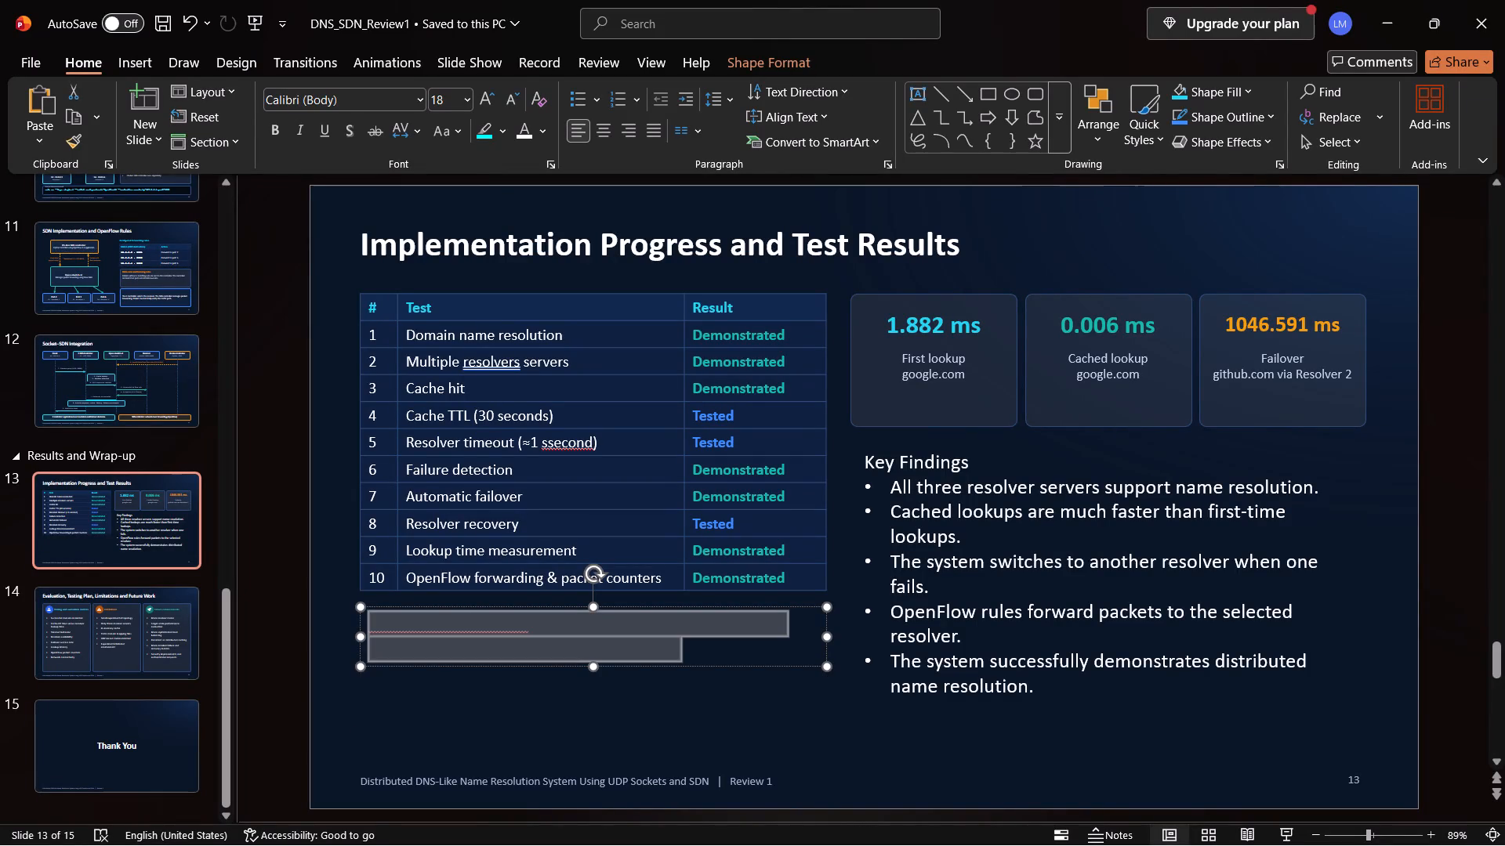
pyautogui.click(531, 138)
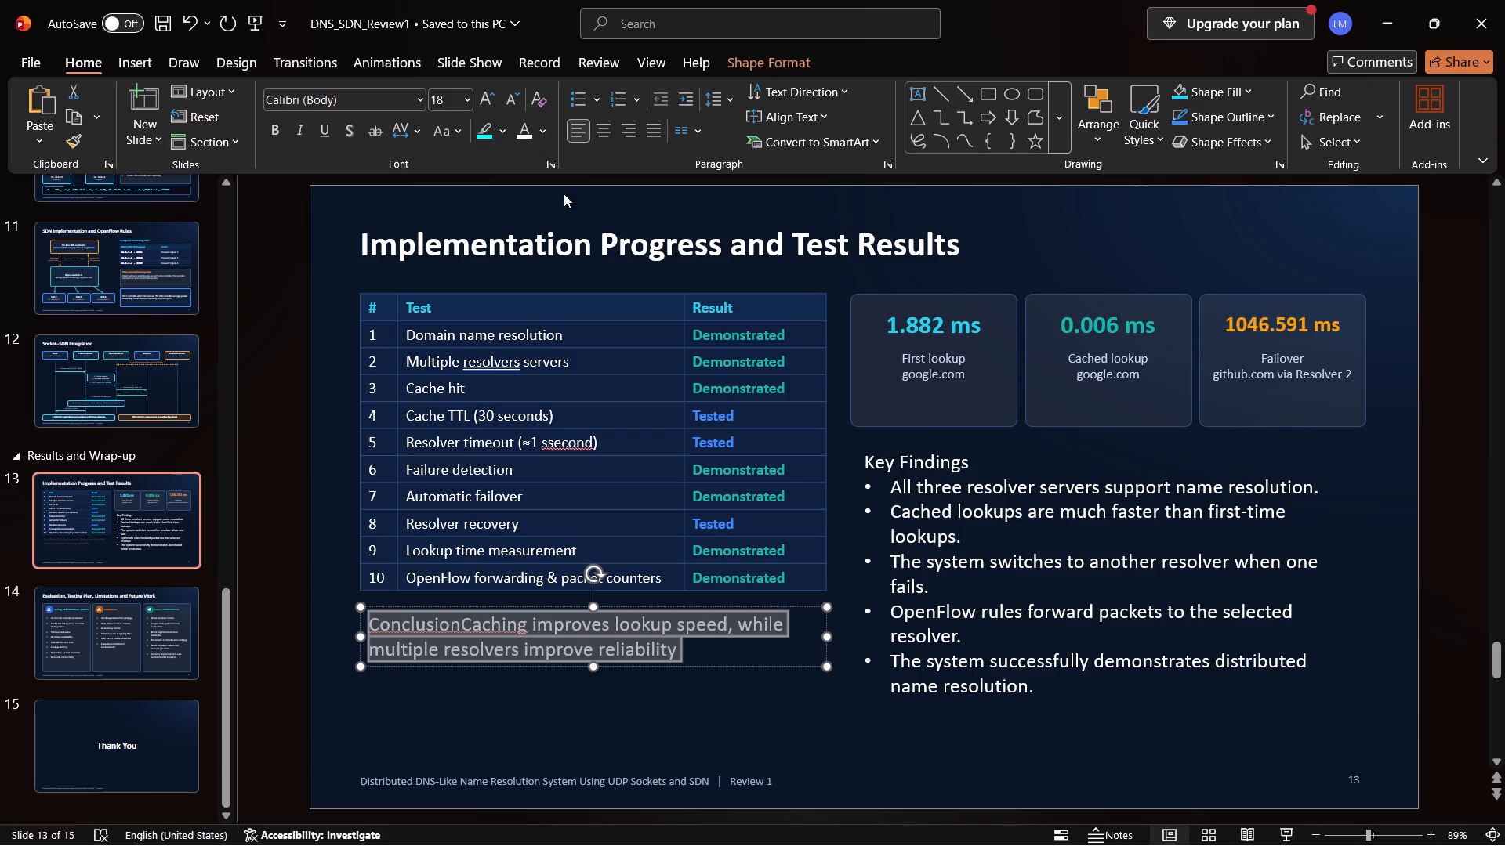
pyautogui.click(502, 670)
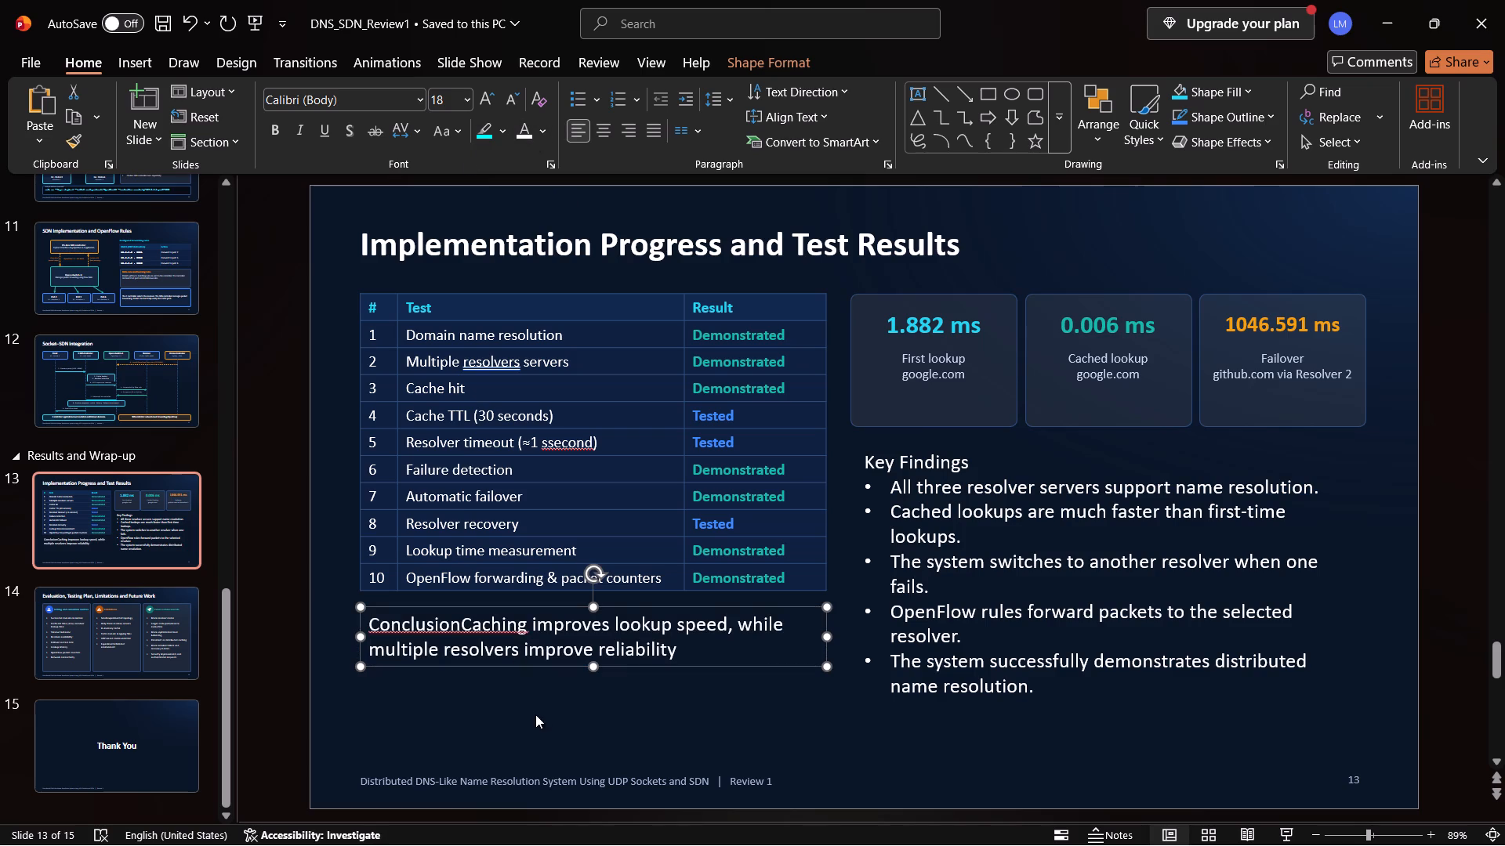
# Add a colon after "Conclusion" and separate this heading from the sentence that follows with a blank line.
pyautogui.click(462, 624)
pyautogui.hotkey('shift', ':')
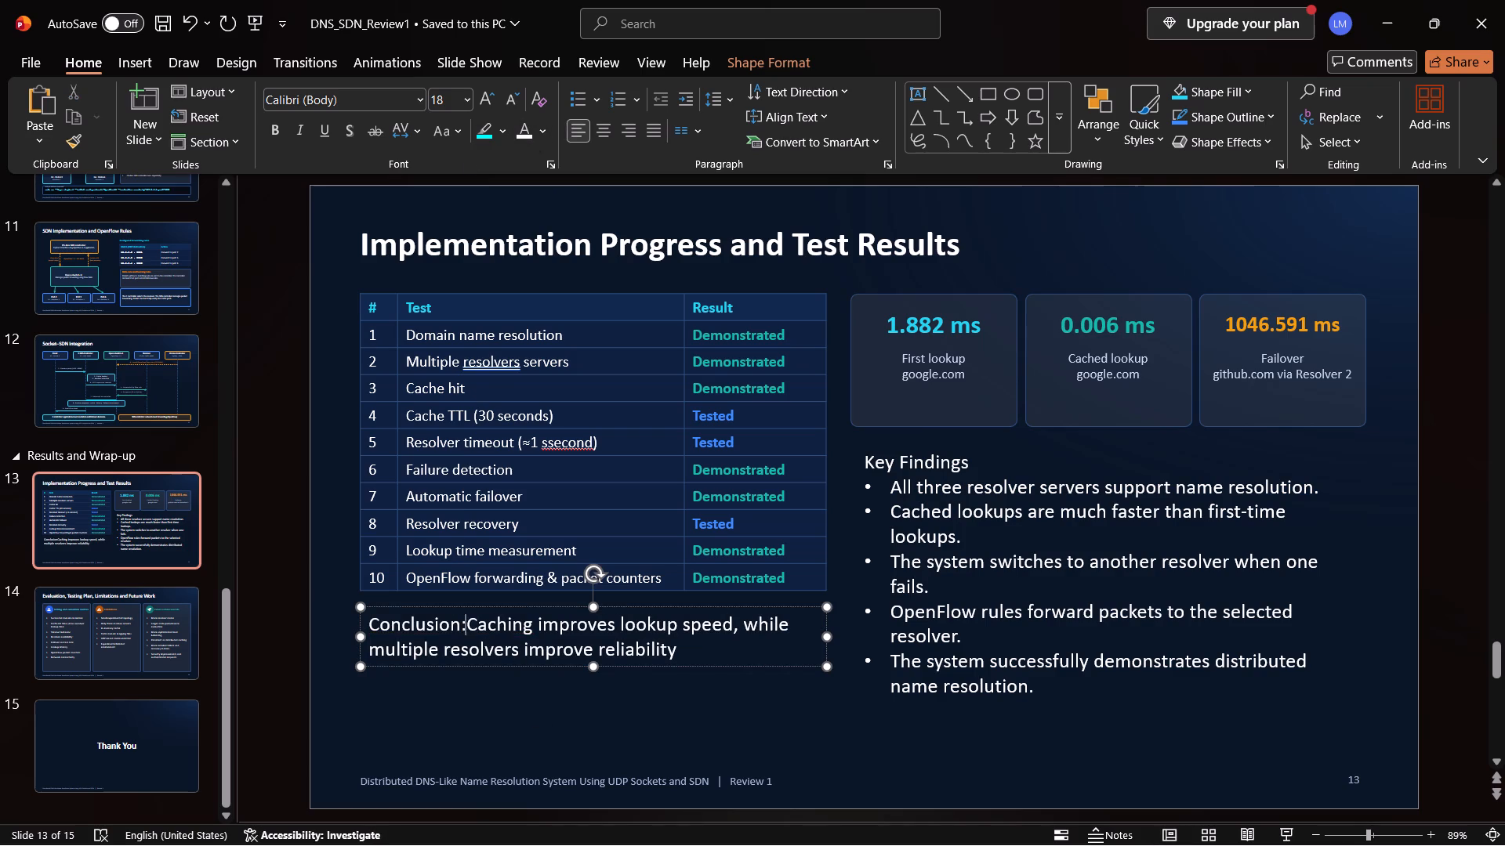
pyautogui.press('Return')
pyautogui.press('Return')
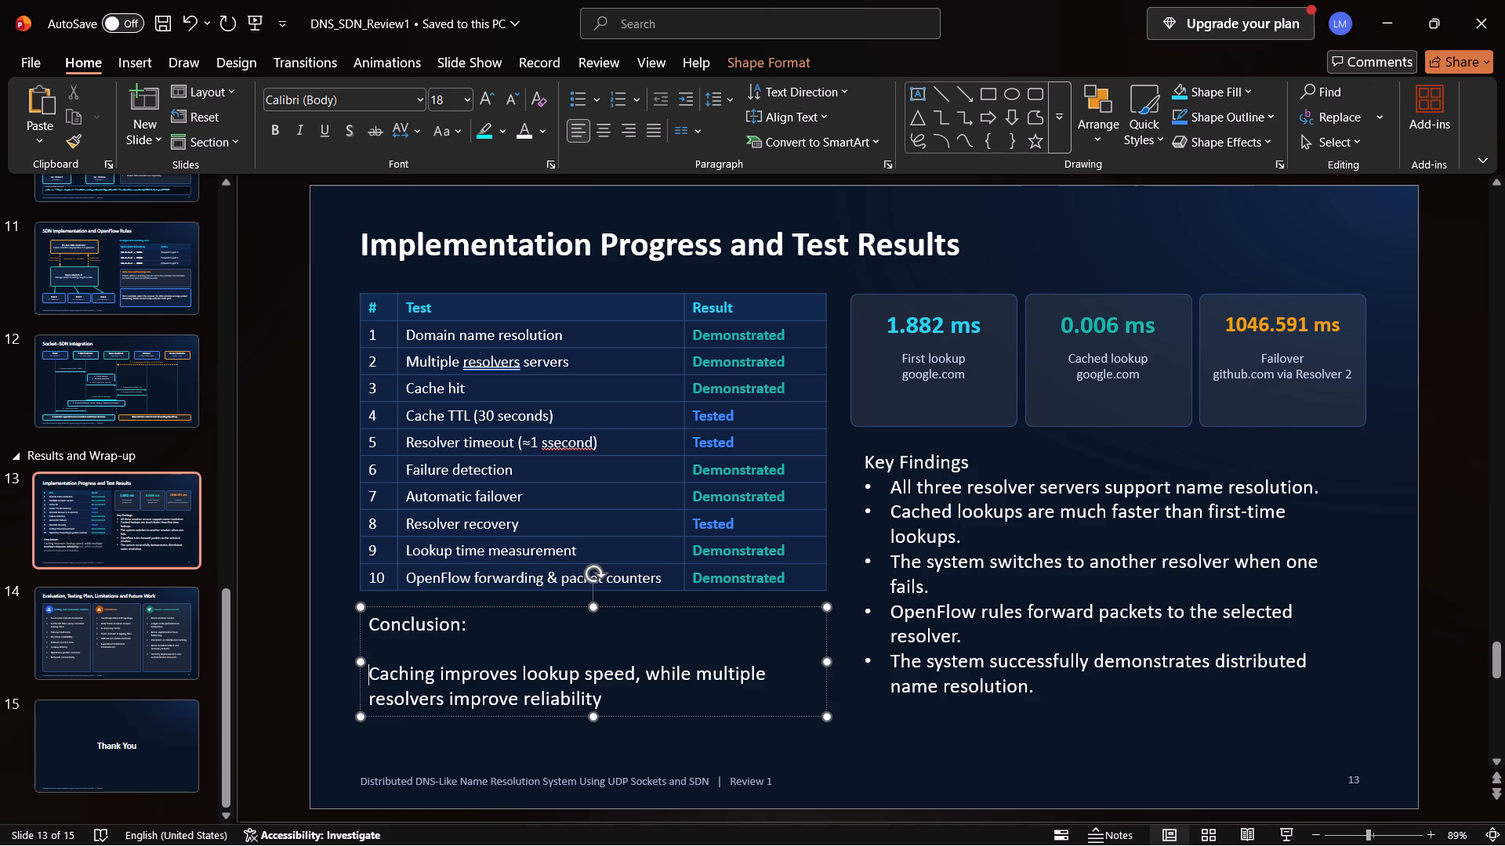
pyautogui.click(302, 576)
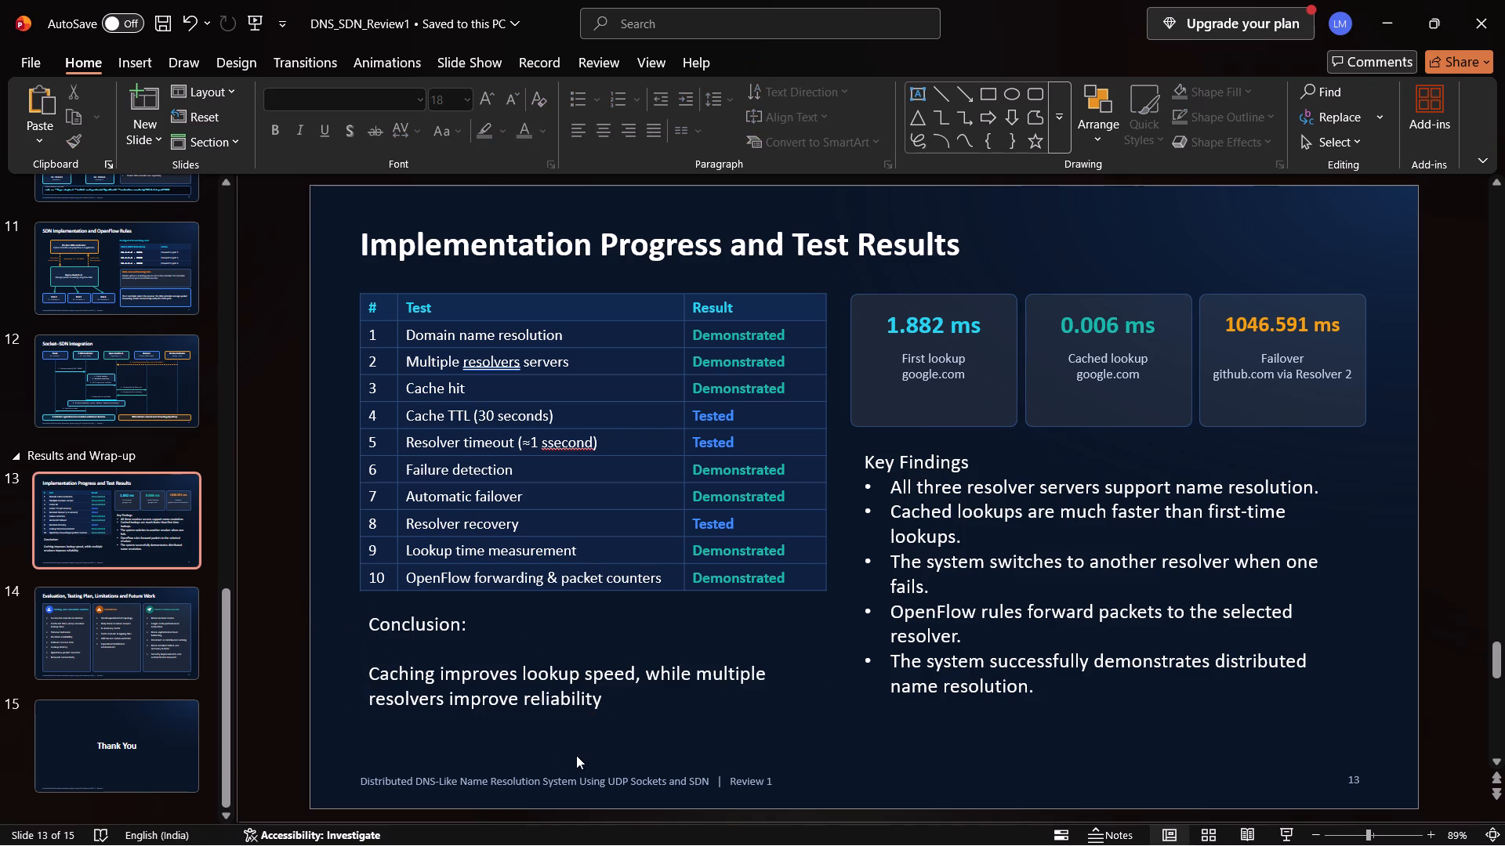
# Duplicate the background card of the first lookup result and place the copy over the conclusion text, aligned with the table's left edge.
pyautogui.click(886, 428)
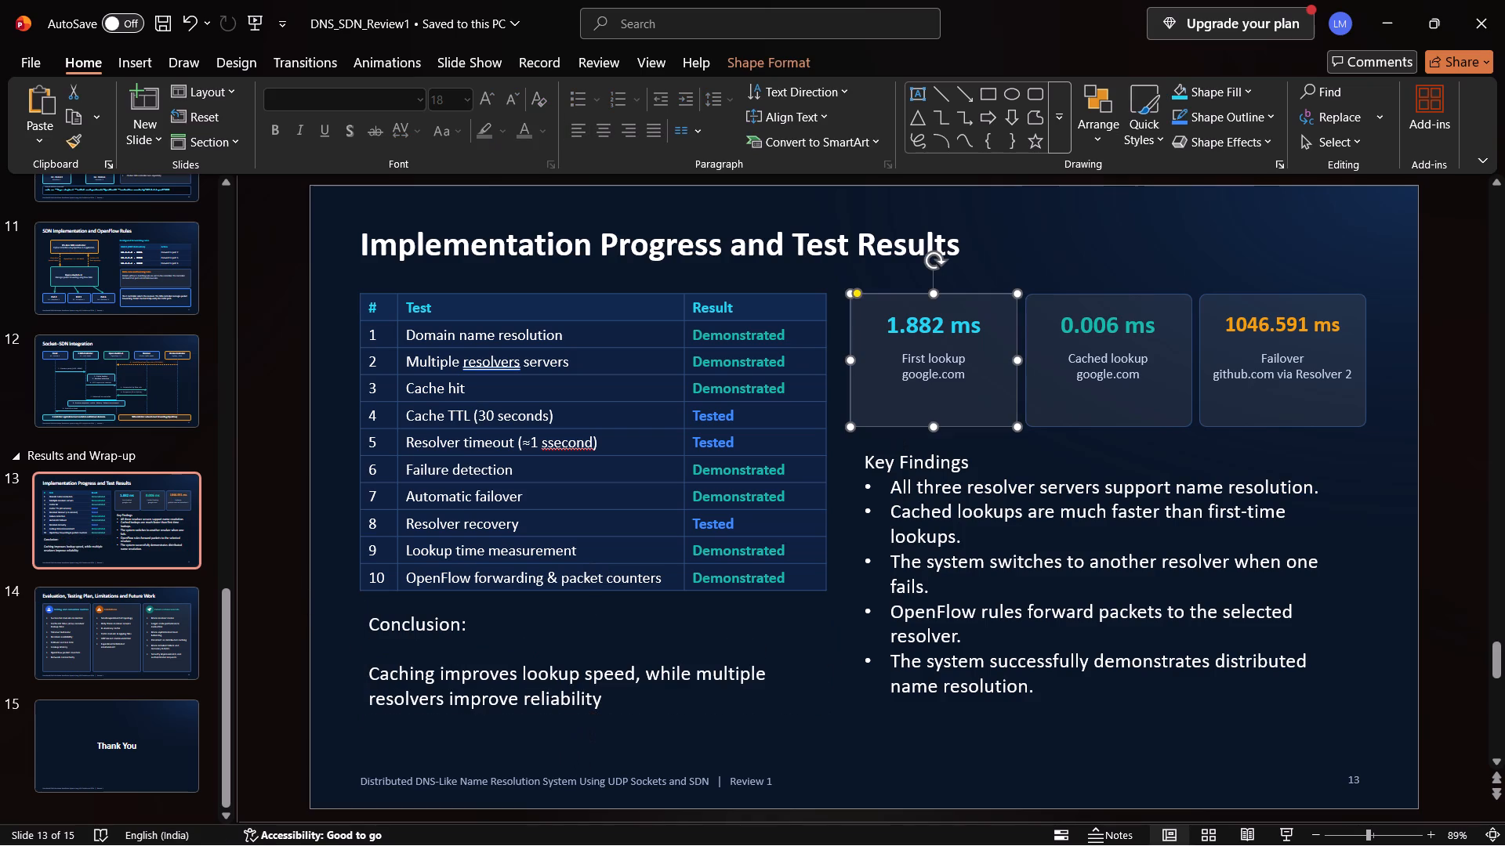
pyautogui.hotkey('ctrl', 'c')
pyautogui.click(368, 638)
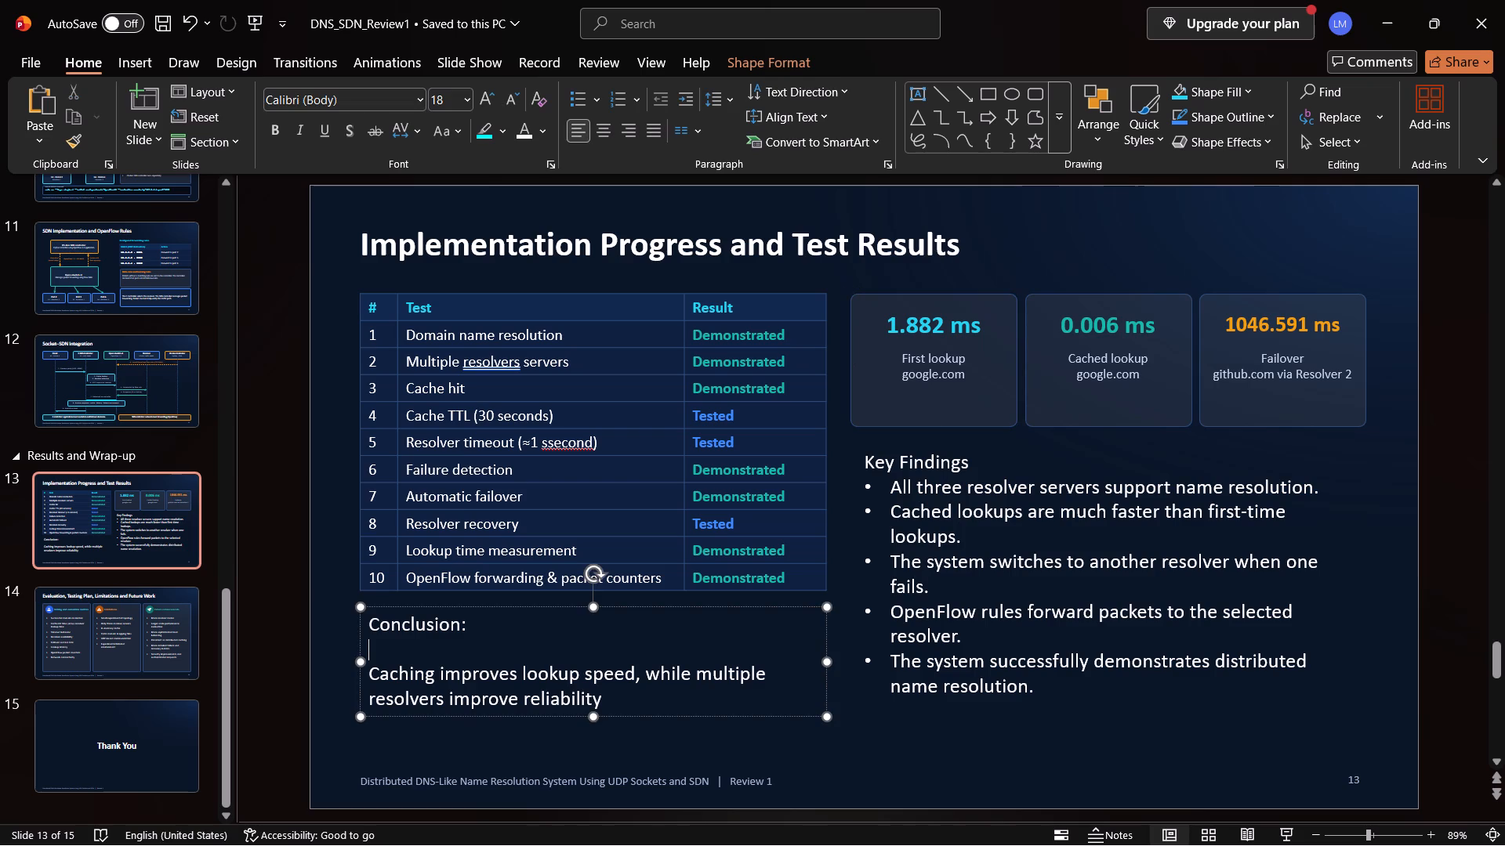
pyautogui.click(394, 605)
pyautogui.hotkey('ctrl', 'v')
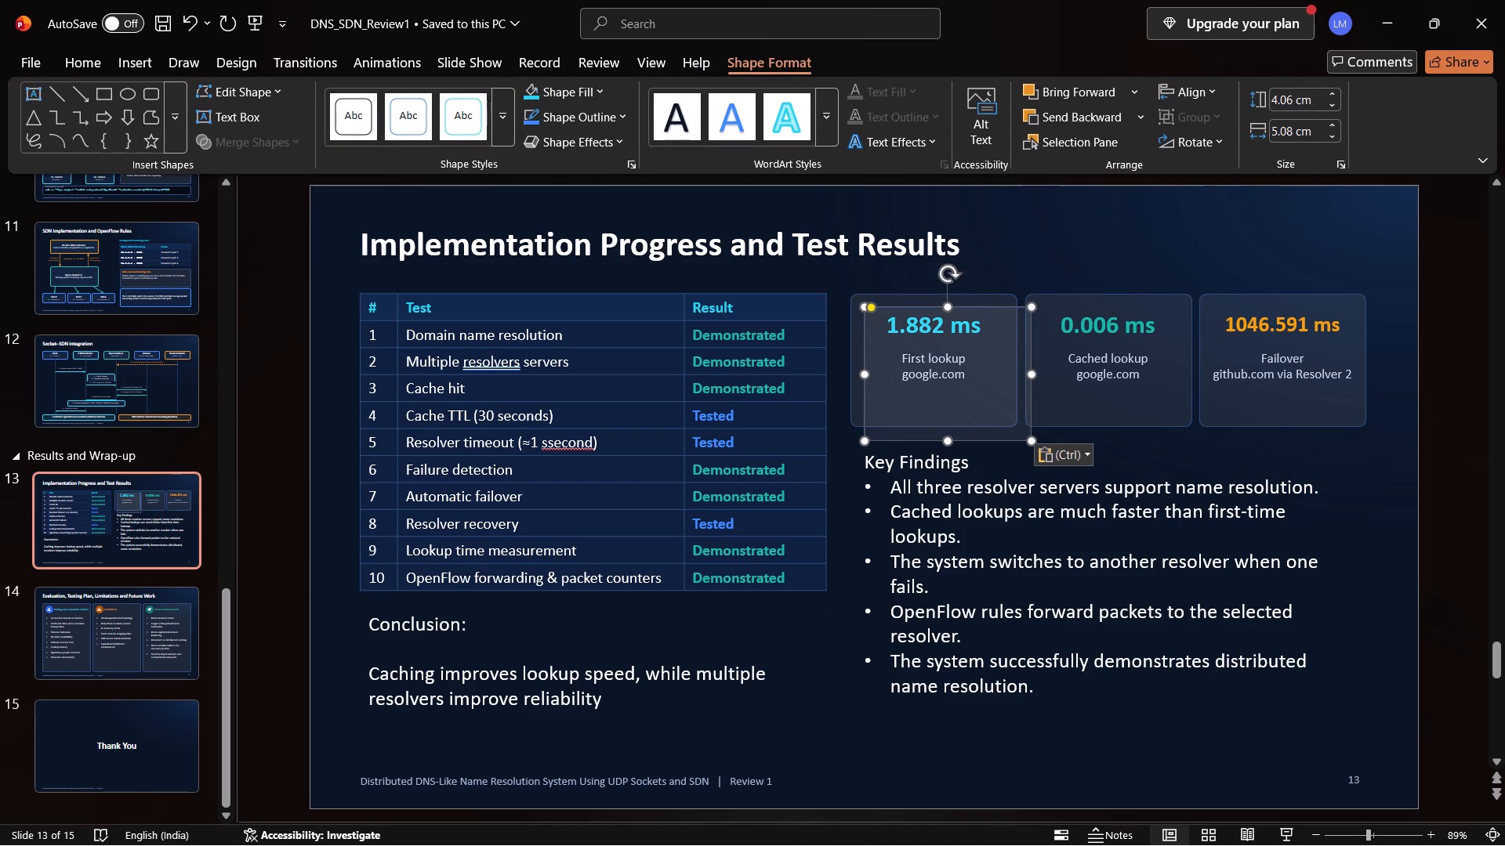
pyautogui.moveTo(961, 407); pyautogui.dragTo(477, 747)
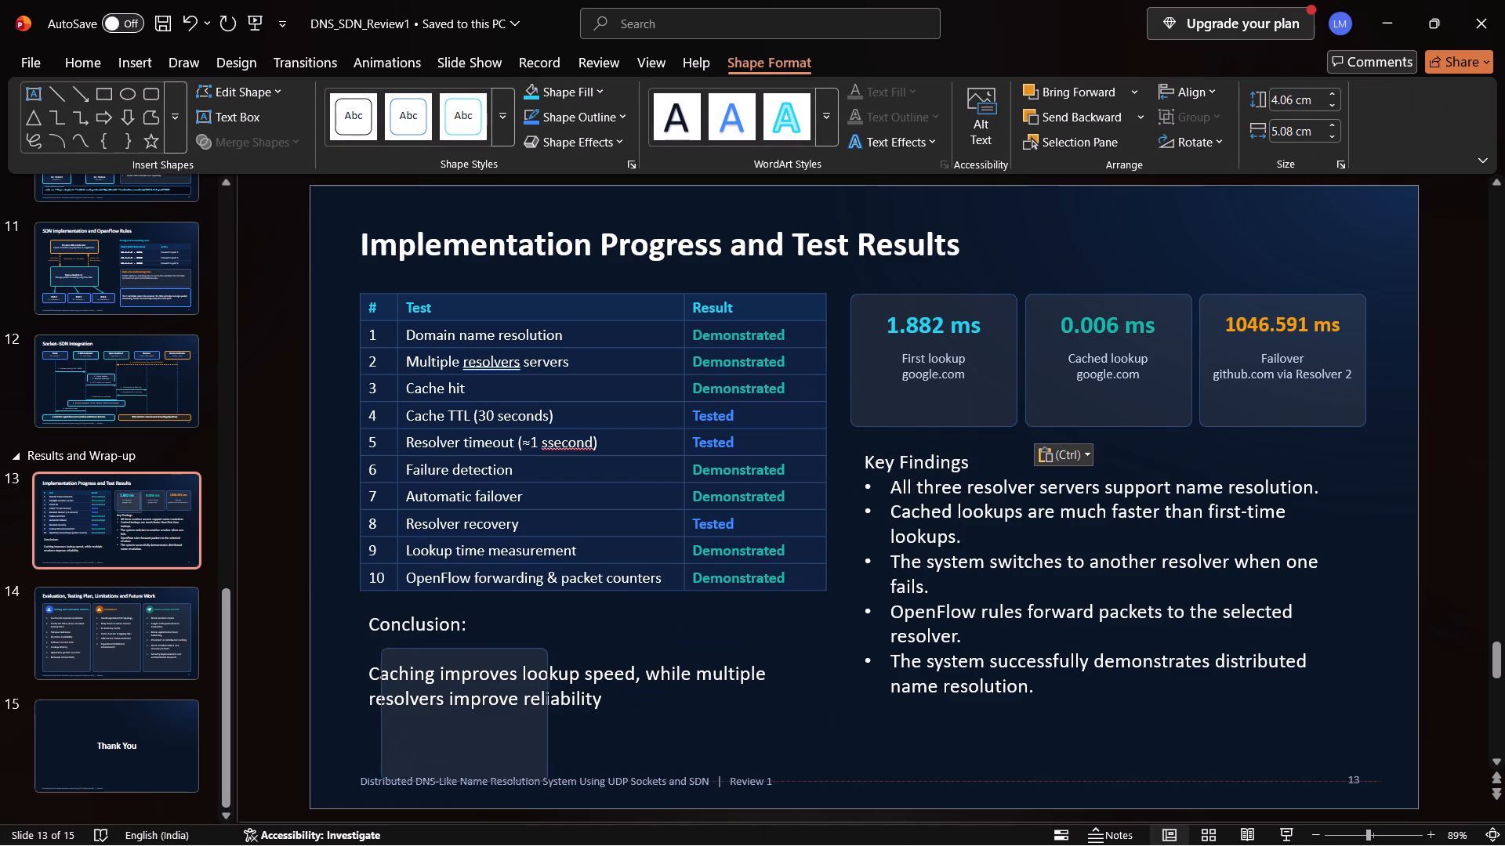
pyautogui.moveTo(477, 747); pyautogui.dragTo(453, 714)
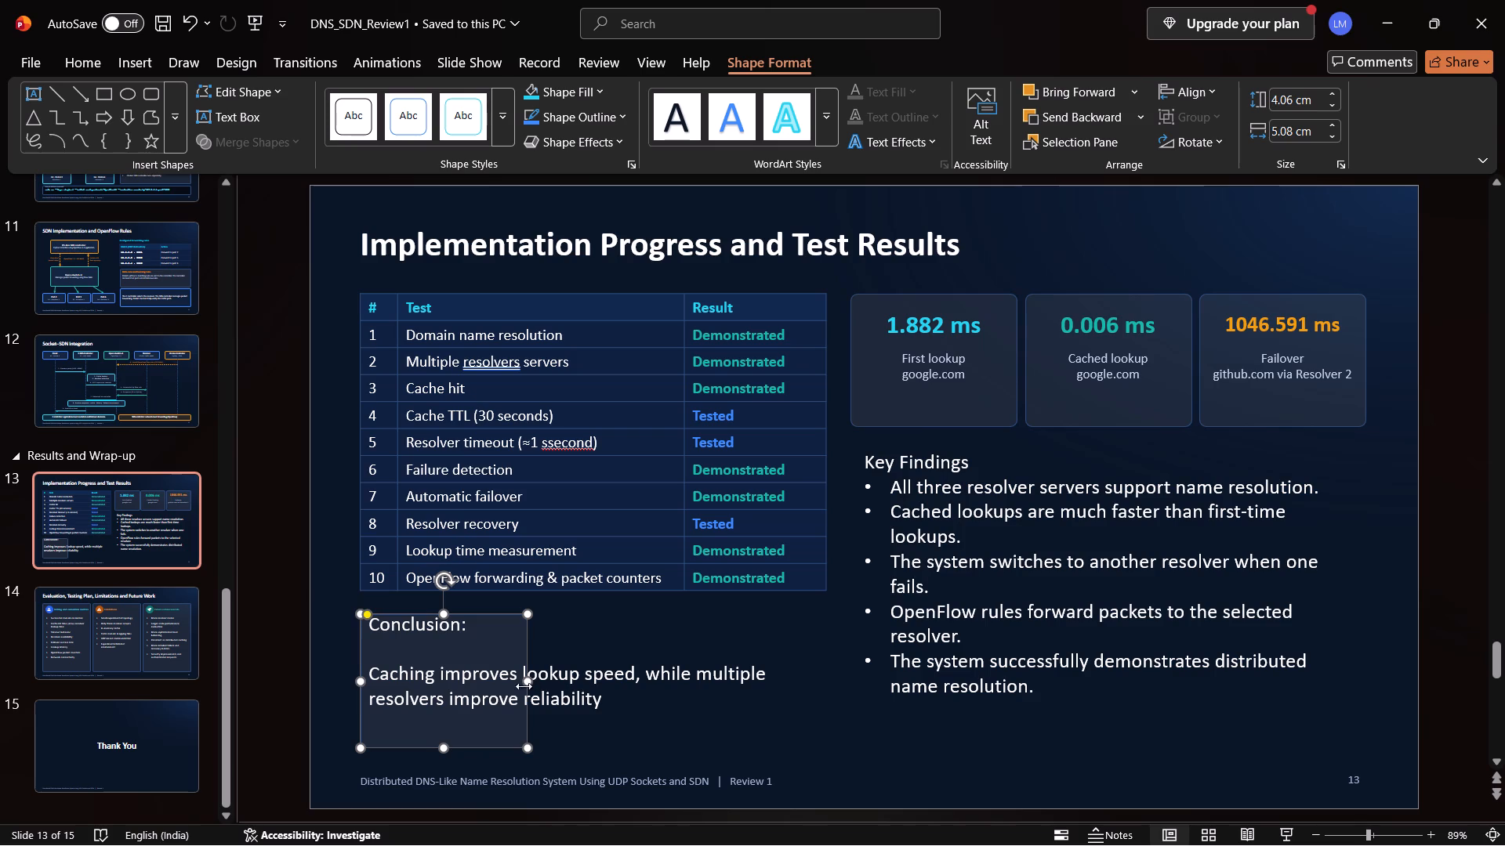
# Widen the copied card to nearly the table's width and shift it slightly up and left so it frames the conclusion text.
pyautogui.moveTo(524, 680); pyautogui.dragTo(778, 674)
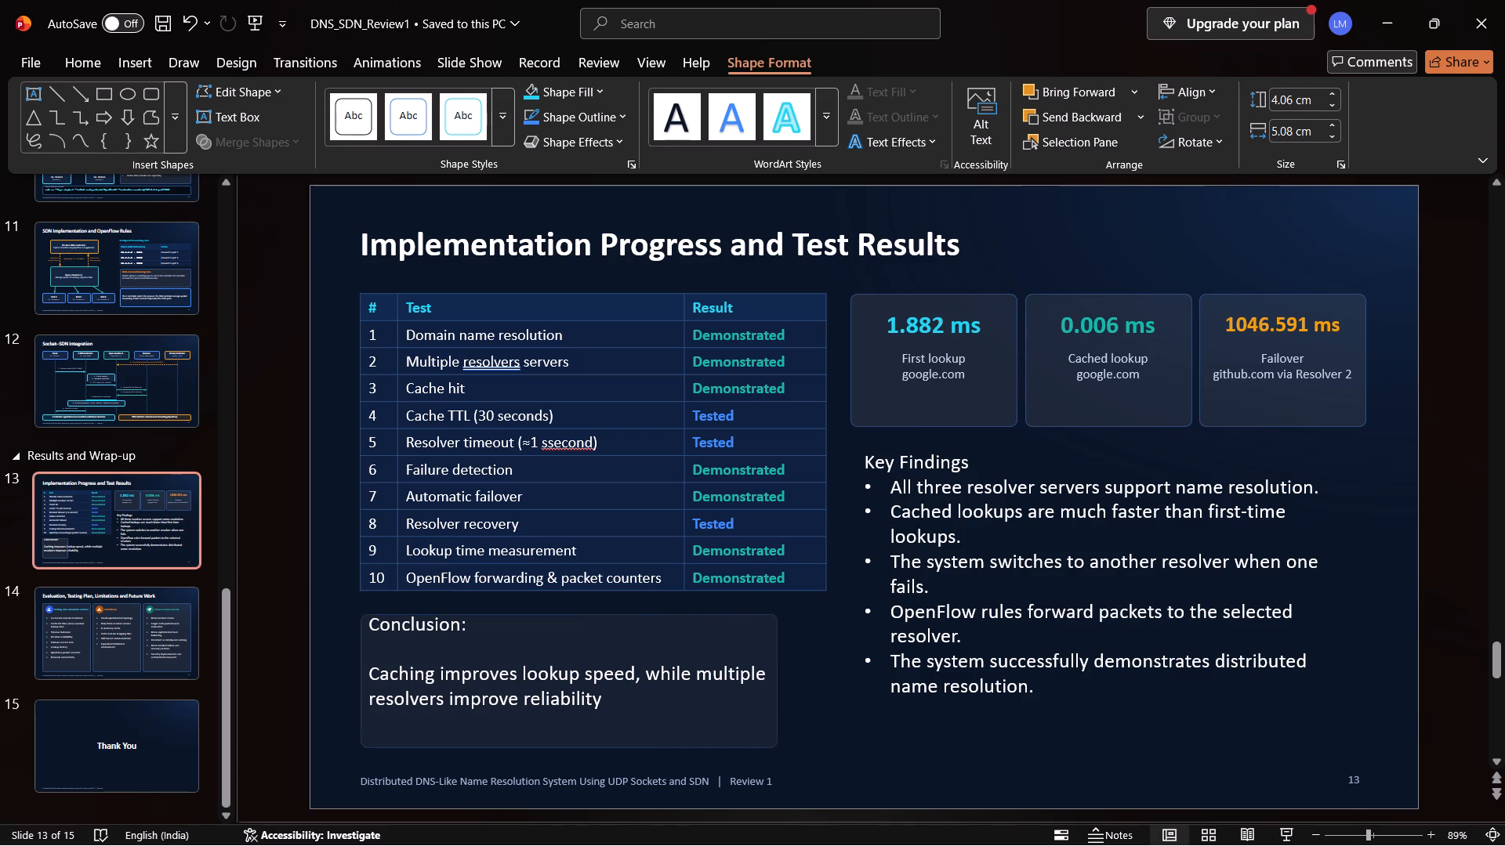
pyautogui.moveTo(778, 674); pyautogui.dragTo(812, 667)
pyautogui.click(986, 743)
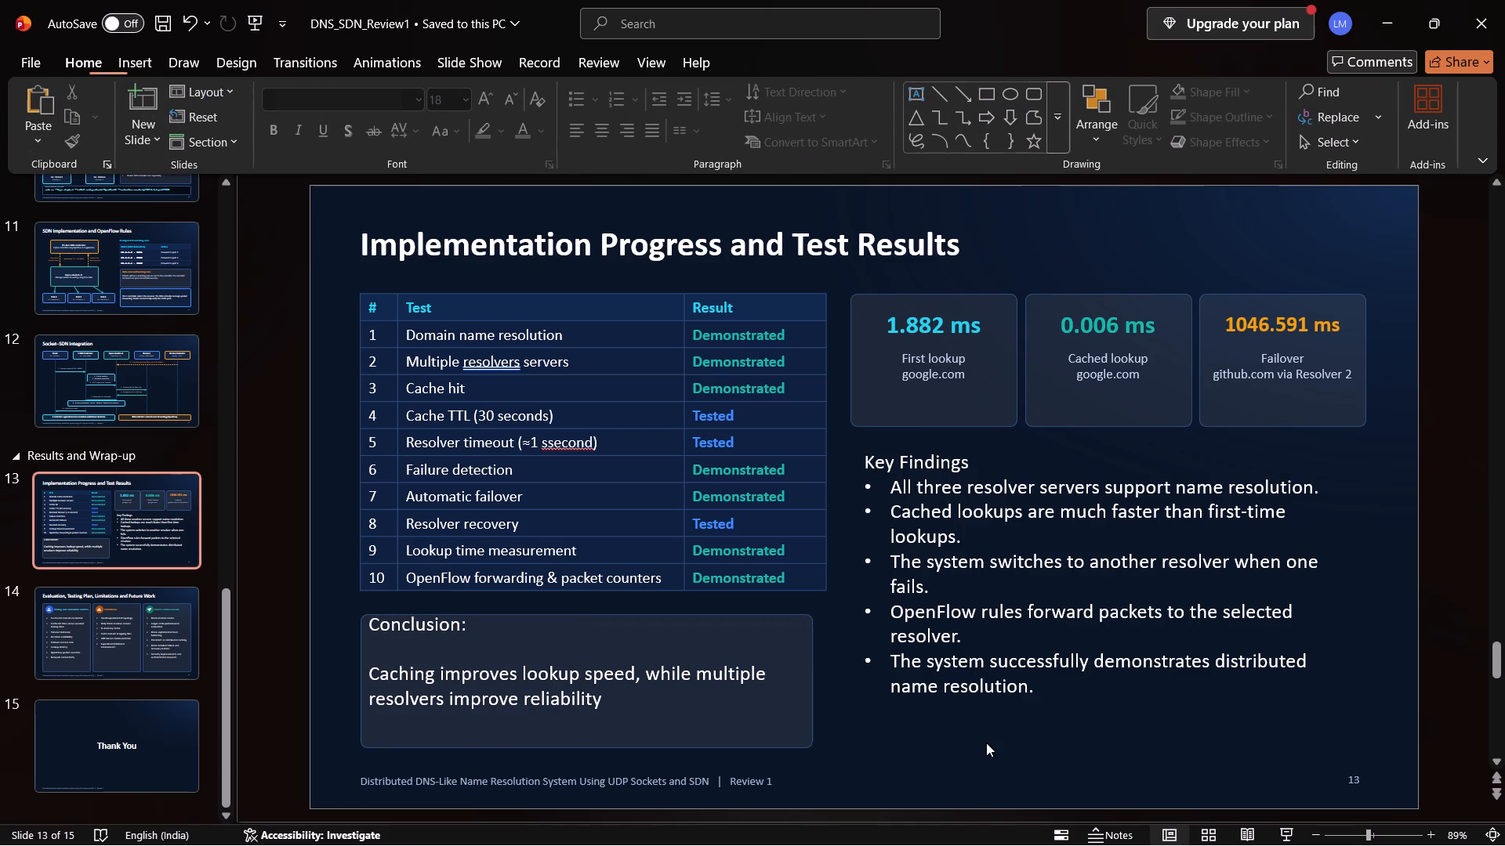
pyautogui.click(575, 733)
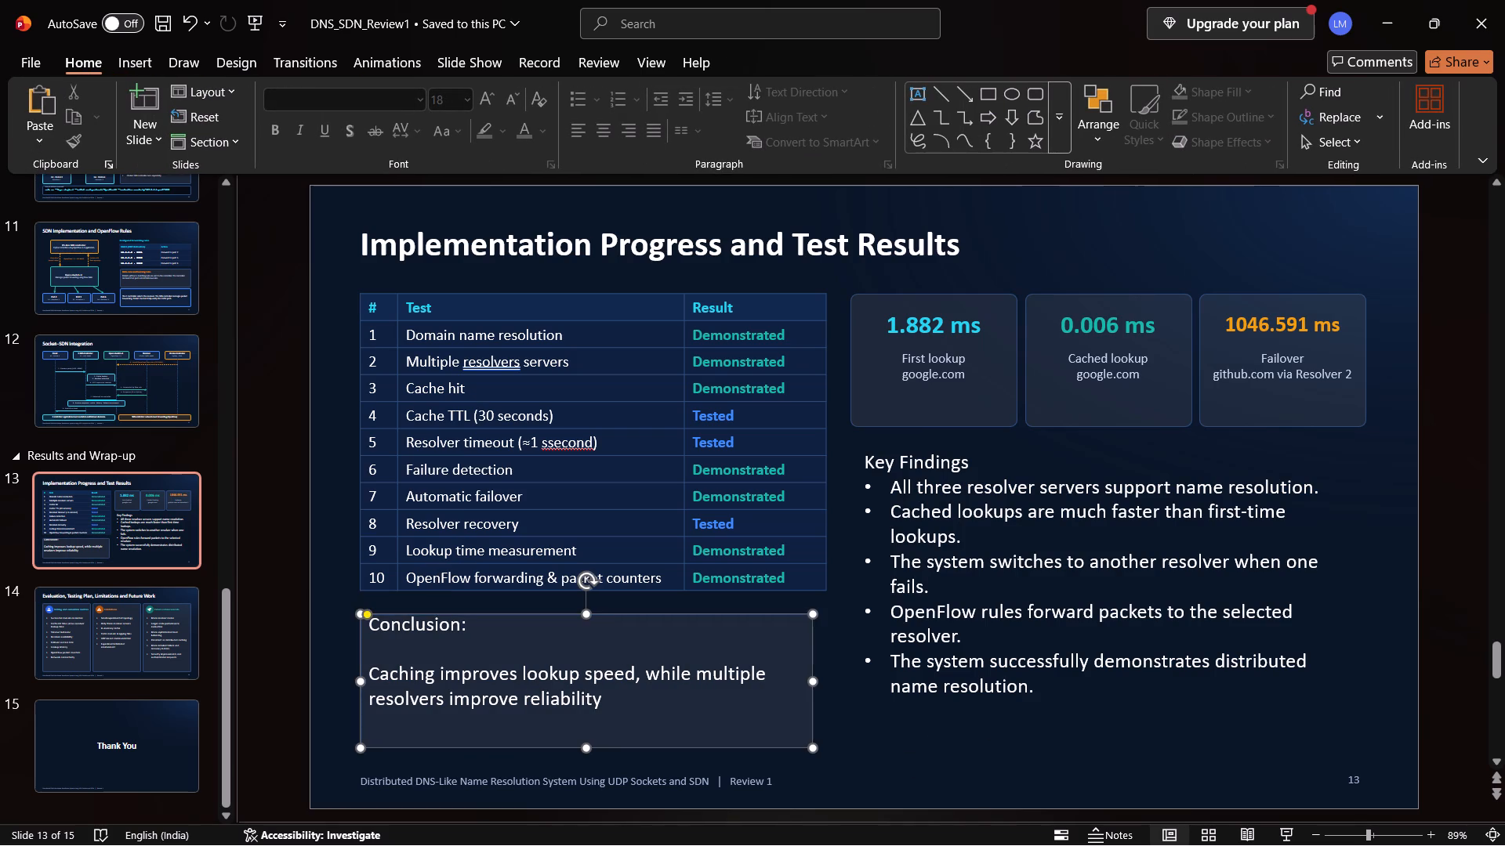
pyautogui.moveTo(575, 733); pyautogui.dragTo(568, 721)
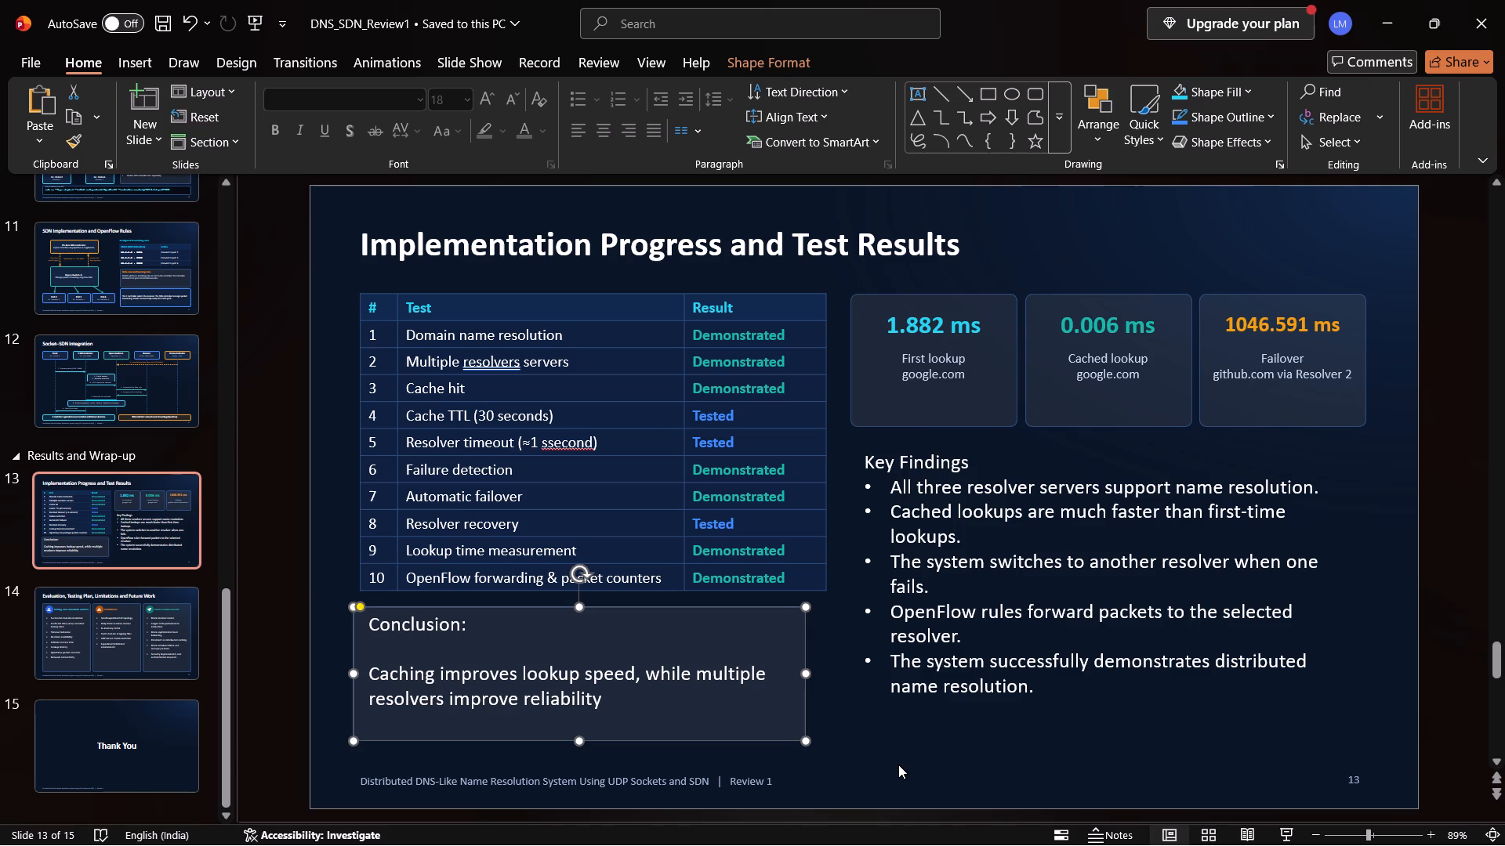
pyautogui.click(936, 769)
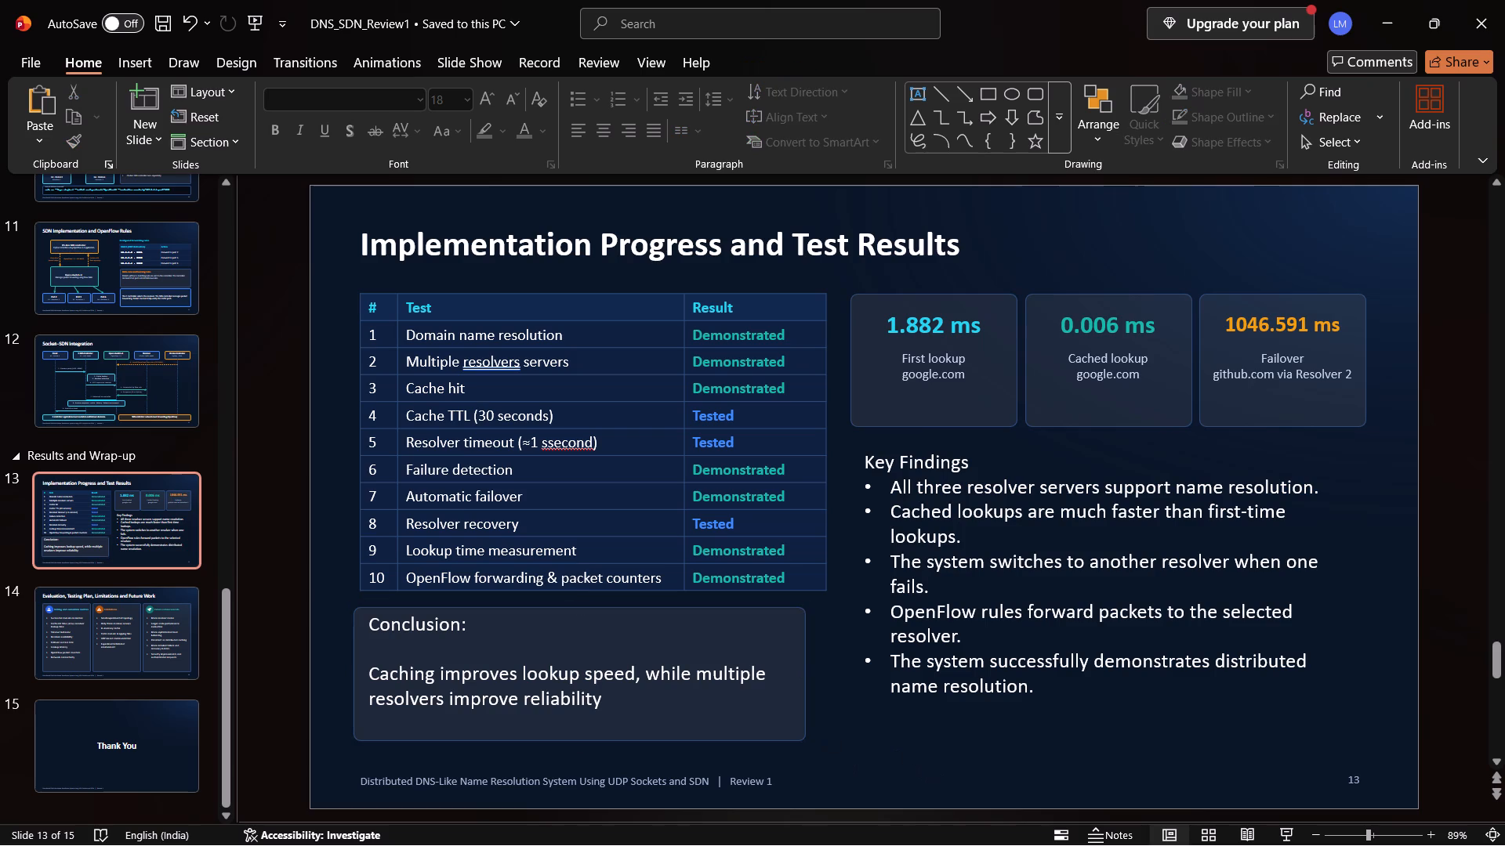
# Copy the "1.882 ms" text from the first lookup card.
pyautogui.click(949, 324)
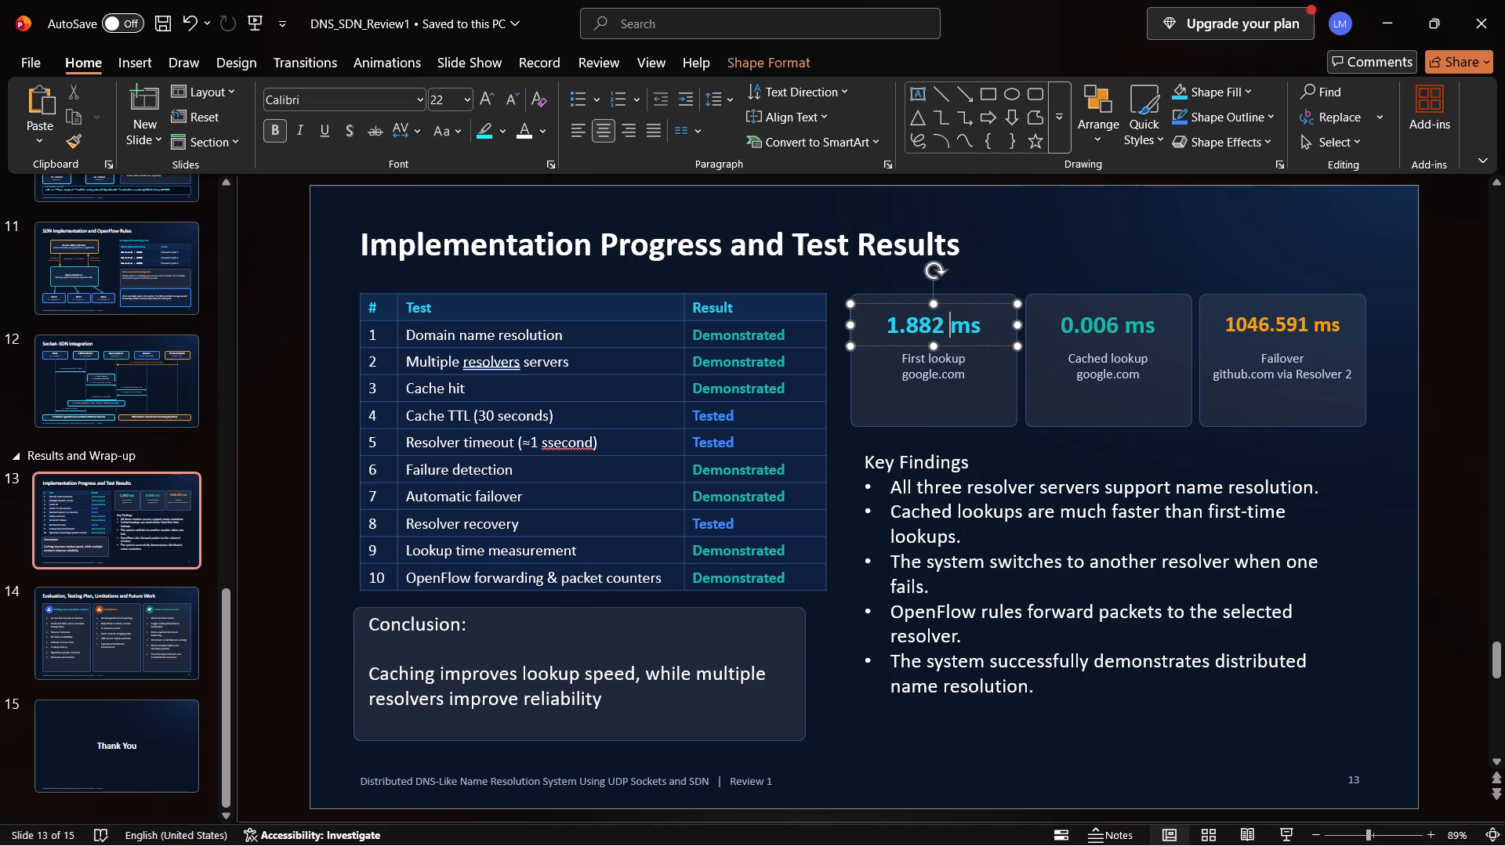
pyautogui.hotkey('ctrl', 'a')
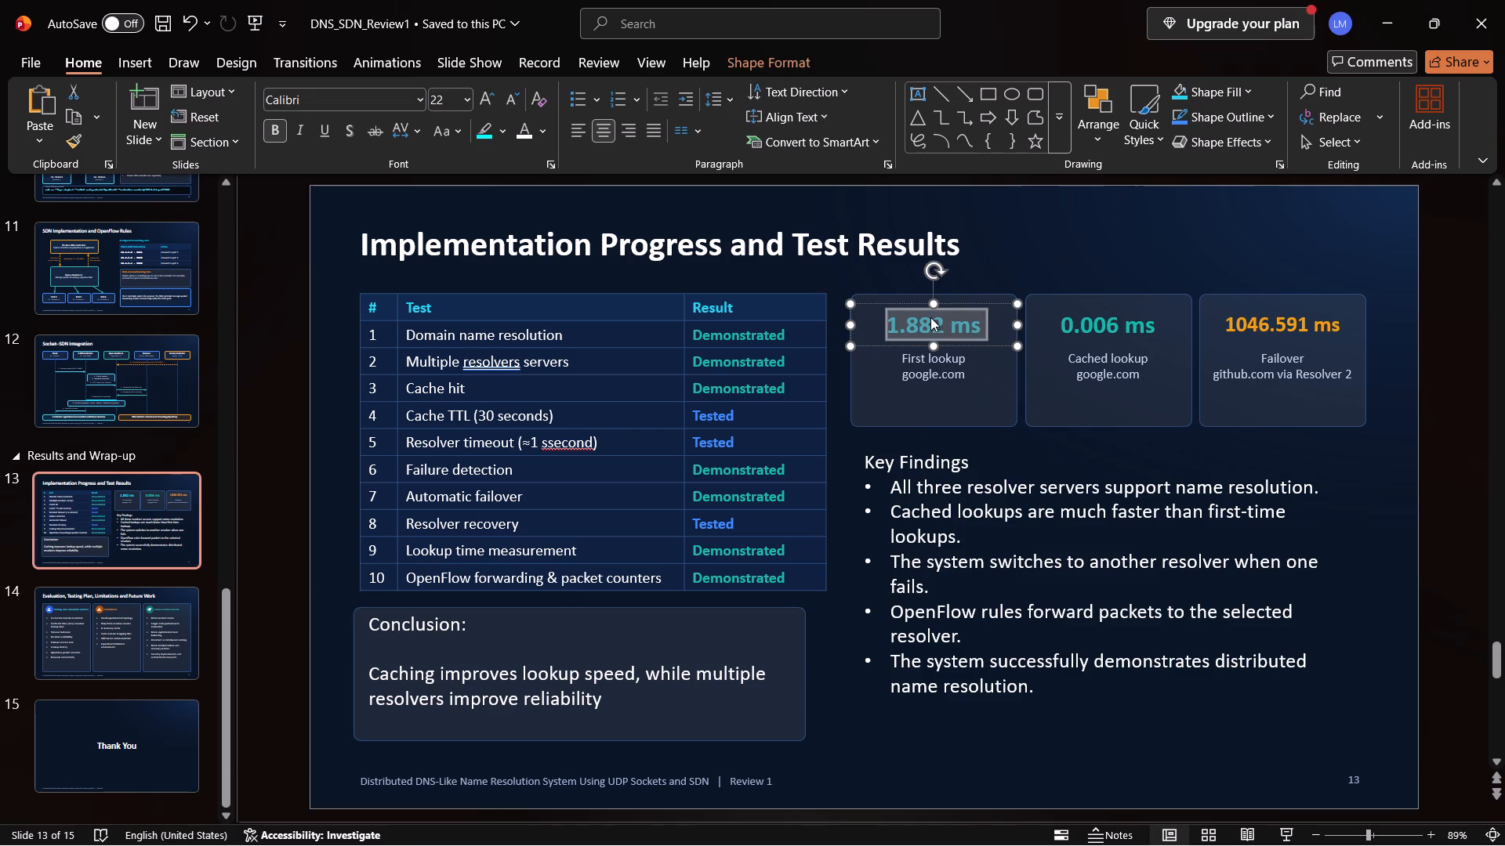
pyautogui.hotkey('ctrl', 'c')
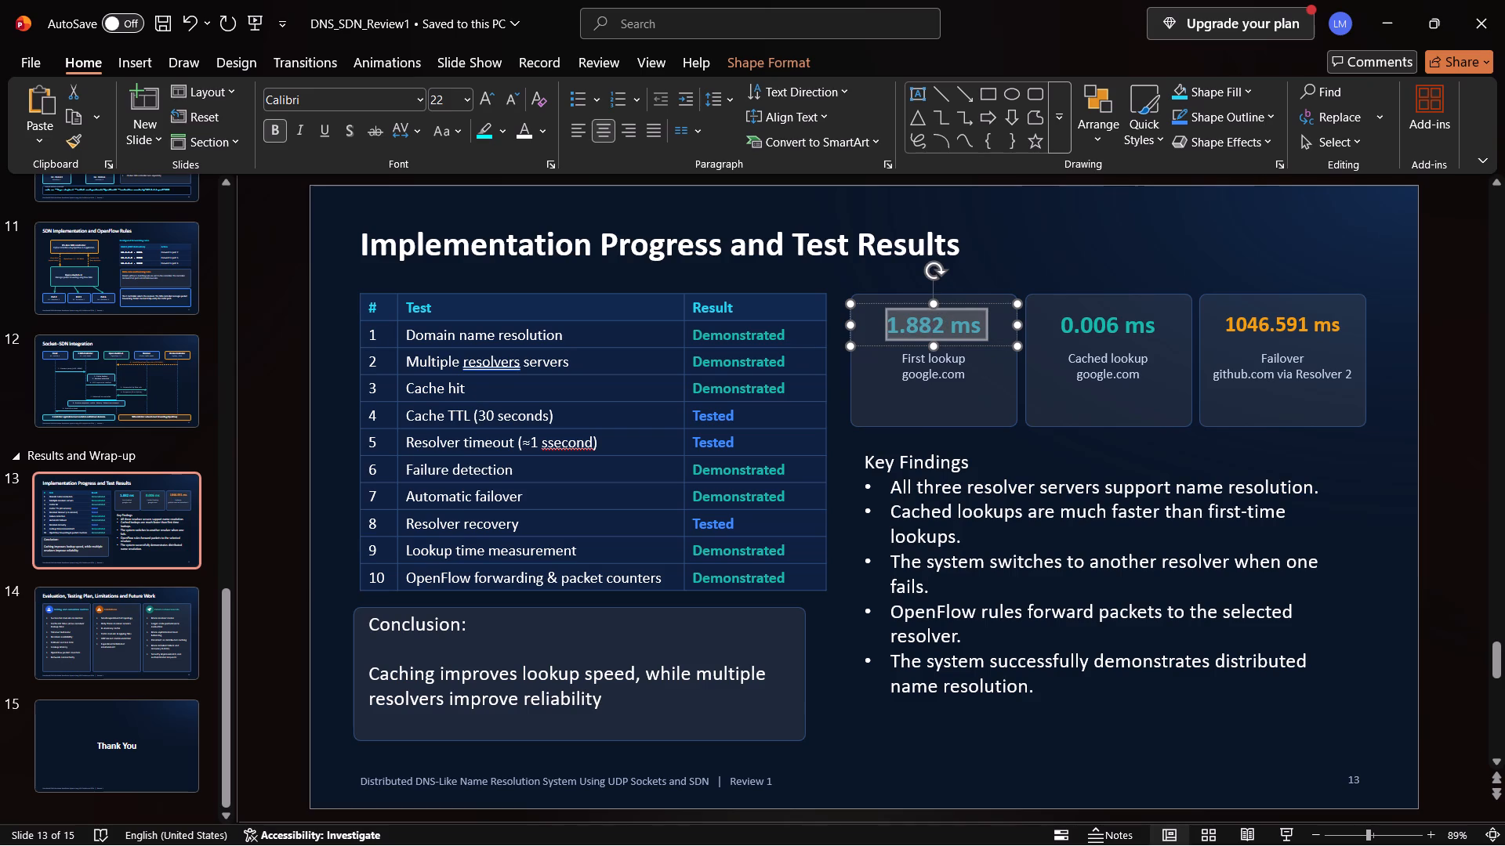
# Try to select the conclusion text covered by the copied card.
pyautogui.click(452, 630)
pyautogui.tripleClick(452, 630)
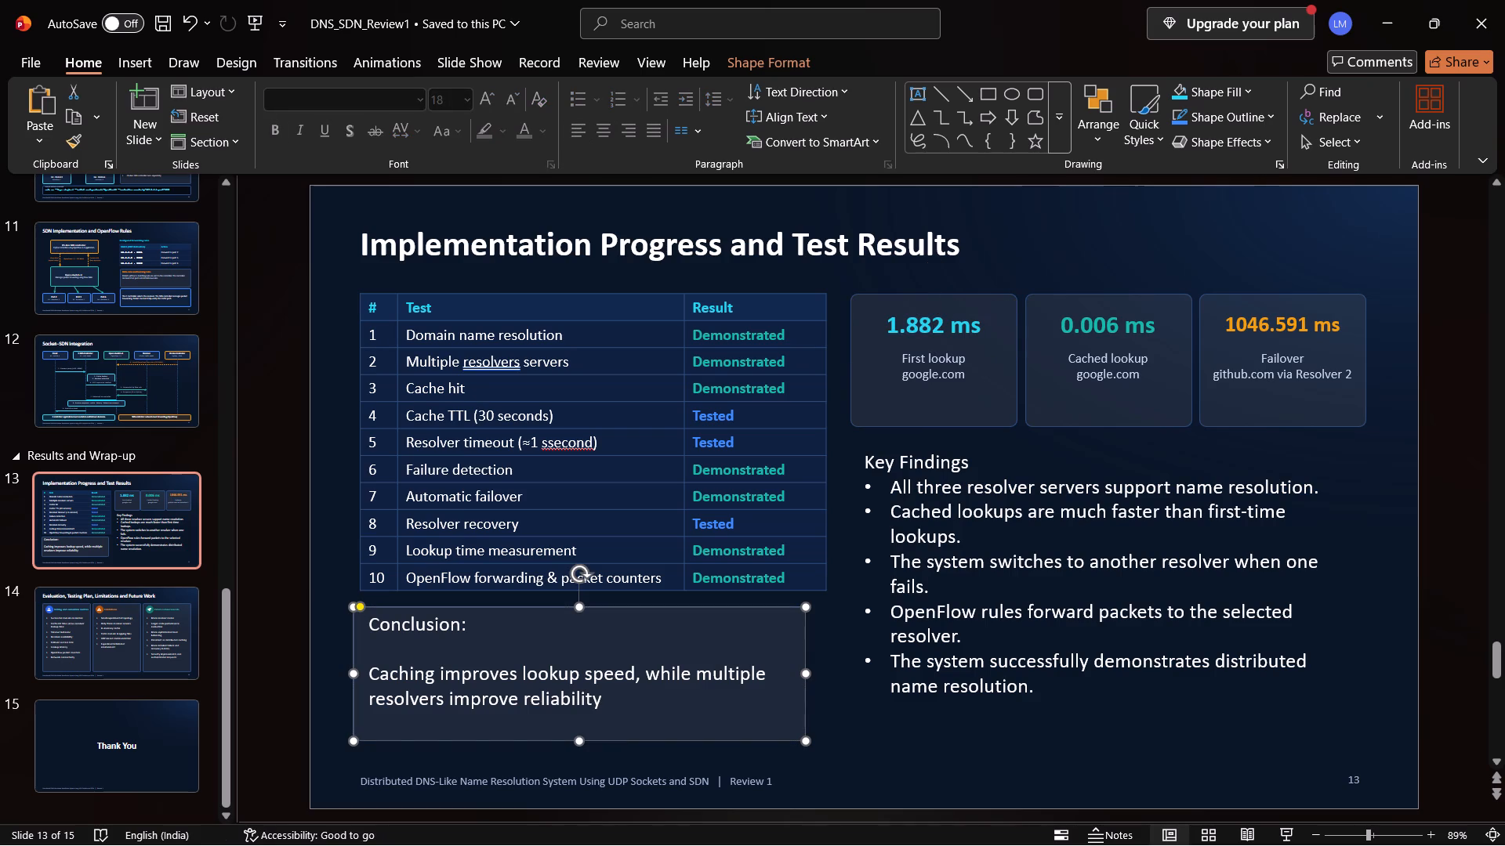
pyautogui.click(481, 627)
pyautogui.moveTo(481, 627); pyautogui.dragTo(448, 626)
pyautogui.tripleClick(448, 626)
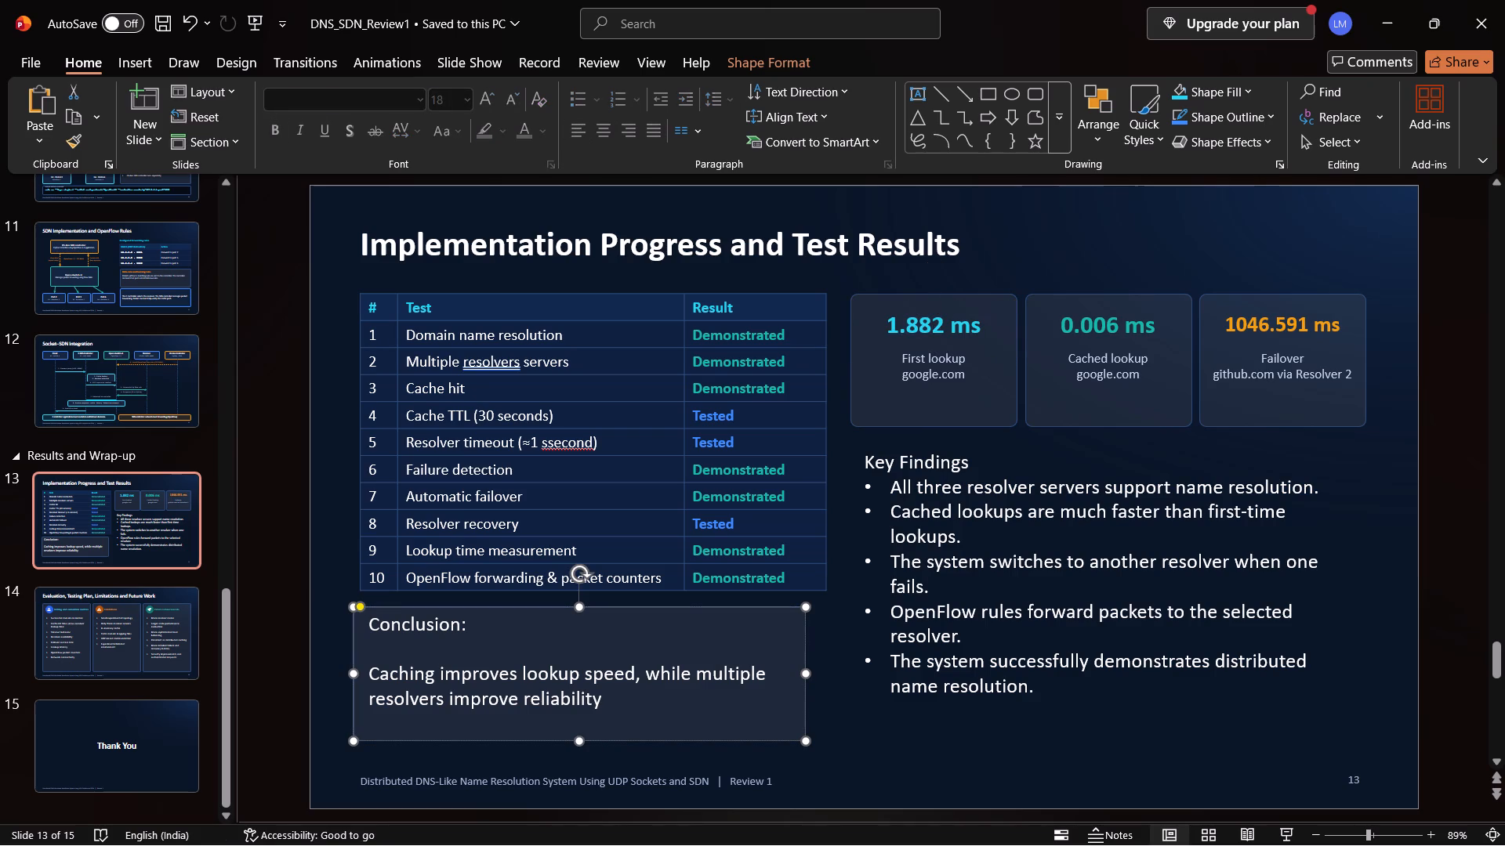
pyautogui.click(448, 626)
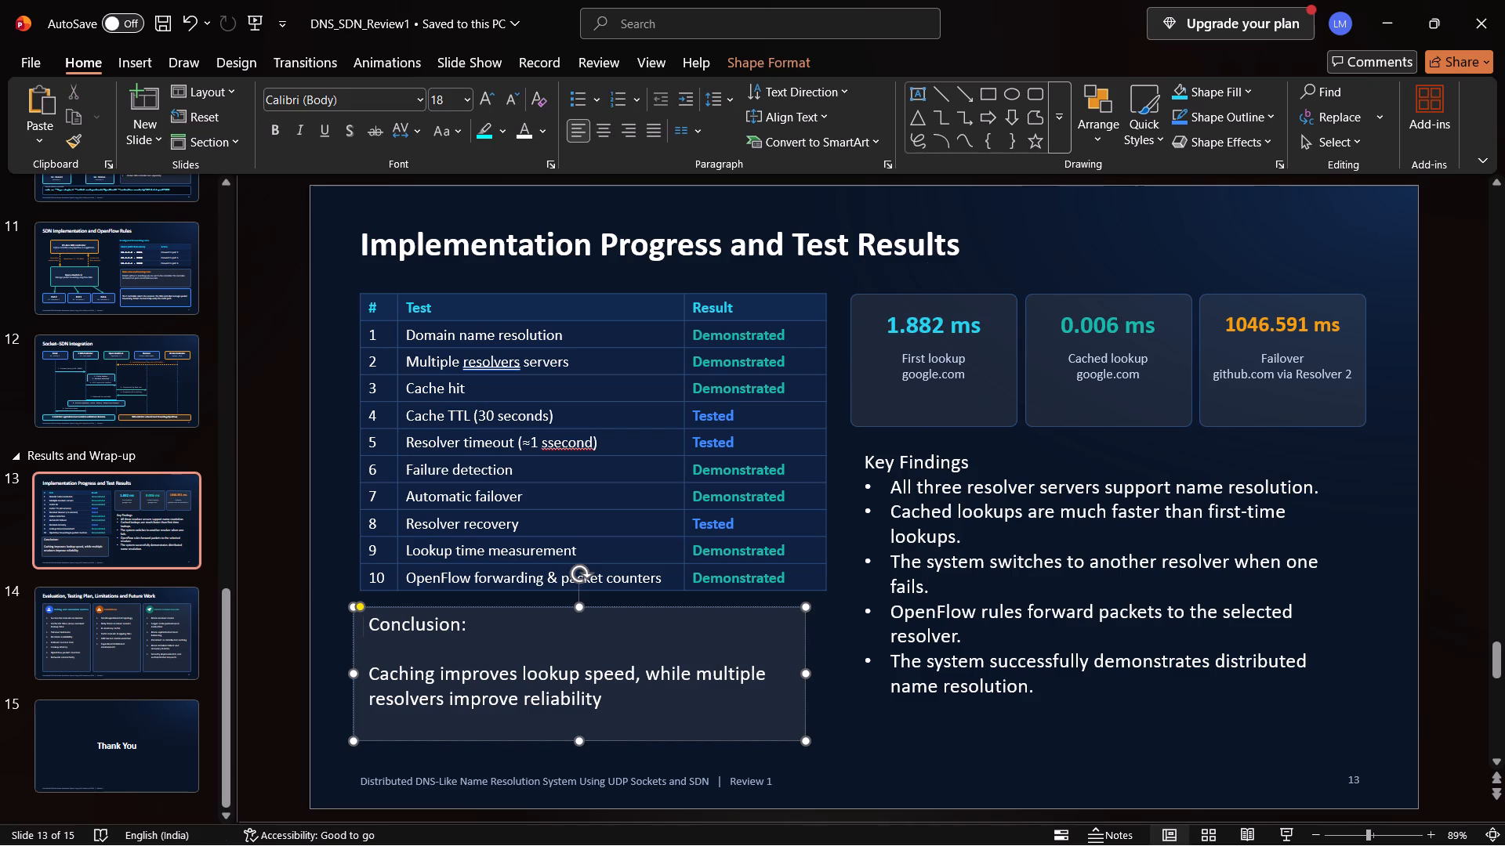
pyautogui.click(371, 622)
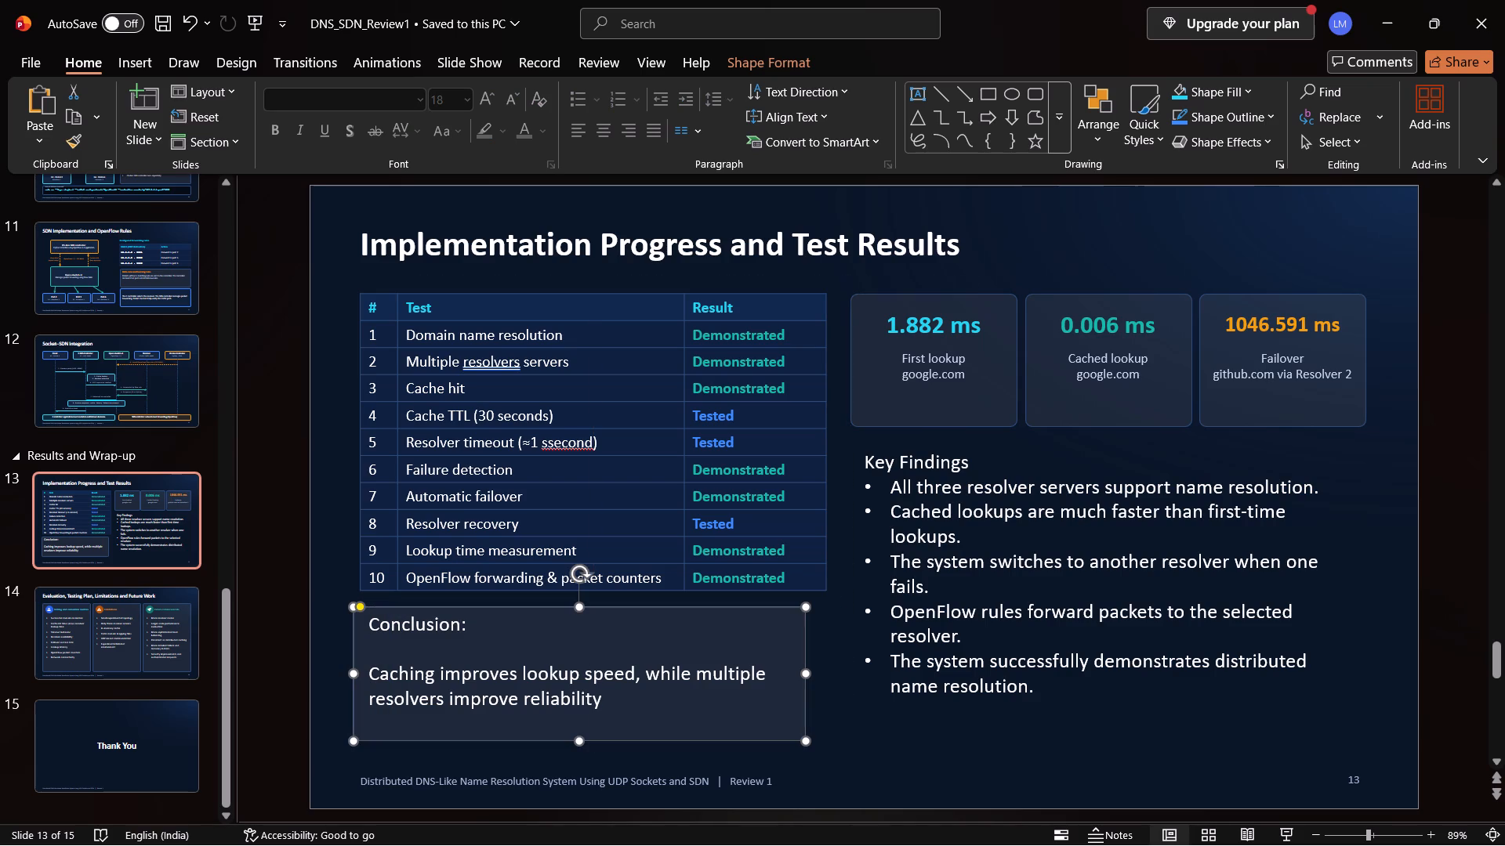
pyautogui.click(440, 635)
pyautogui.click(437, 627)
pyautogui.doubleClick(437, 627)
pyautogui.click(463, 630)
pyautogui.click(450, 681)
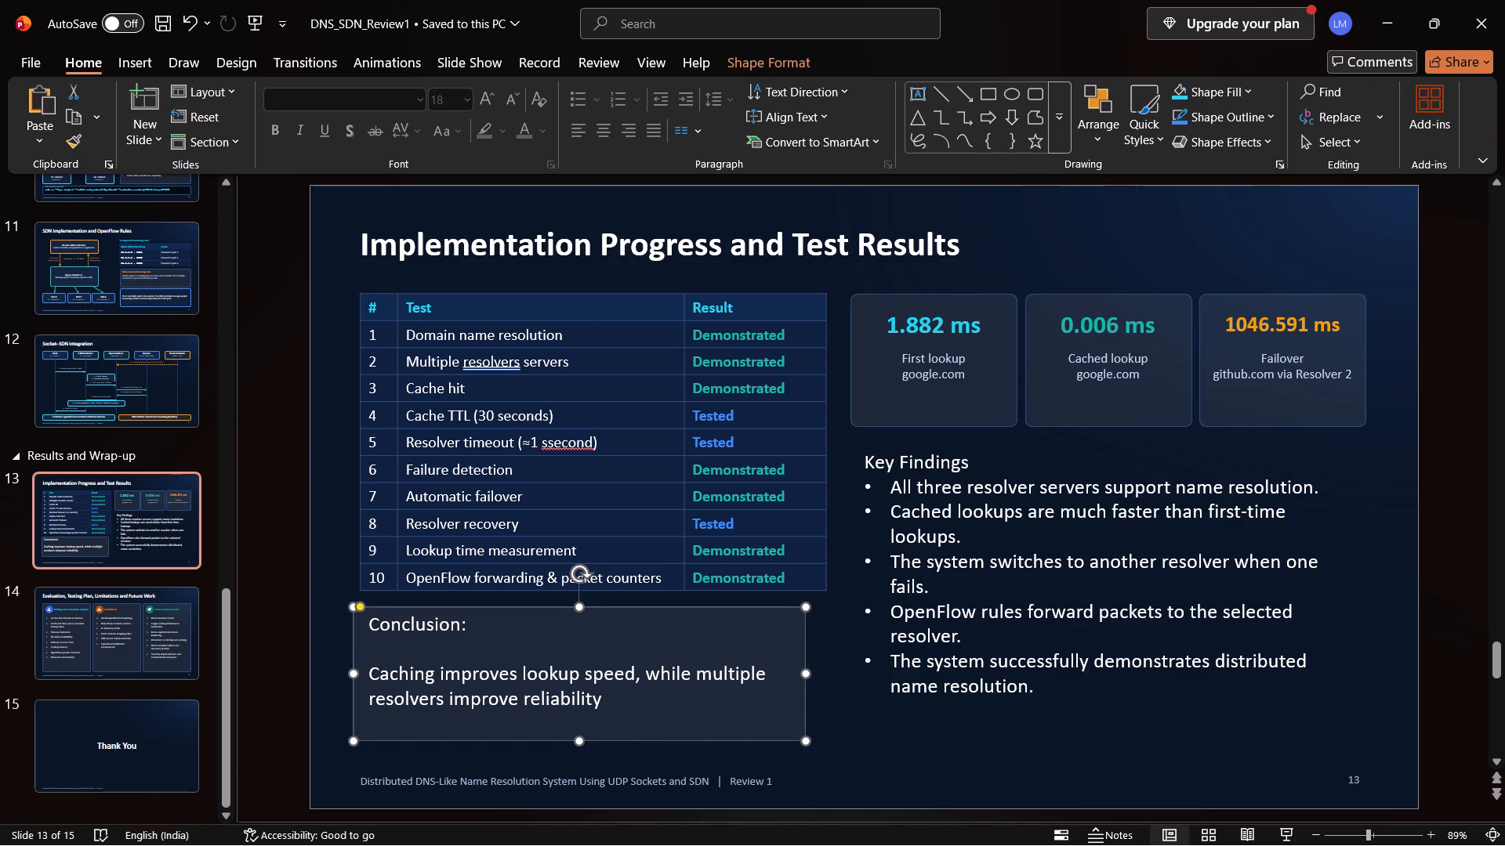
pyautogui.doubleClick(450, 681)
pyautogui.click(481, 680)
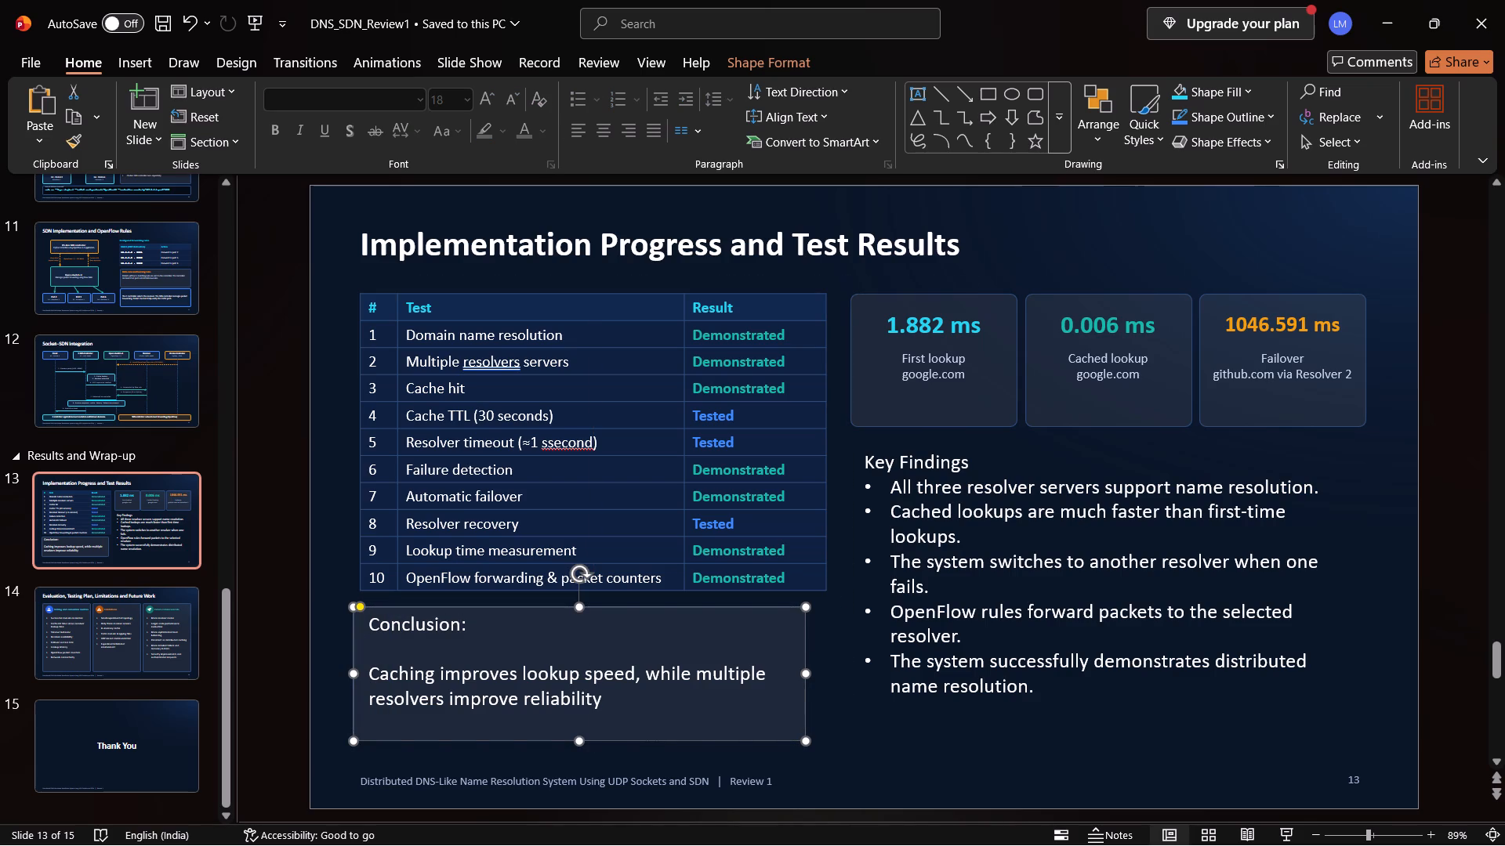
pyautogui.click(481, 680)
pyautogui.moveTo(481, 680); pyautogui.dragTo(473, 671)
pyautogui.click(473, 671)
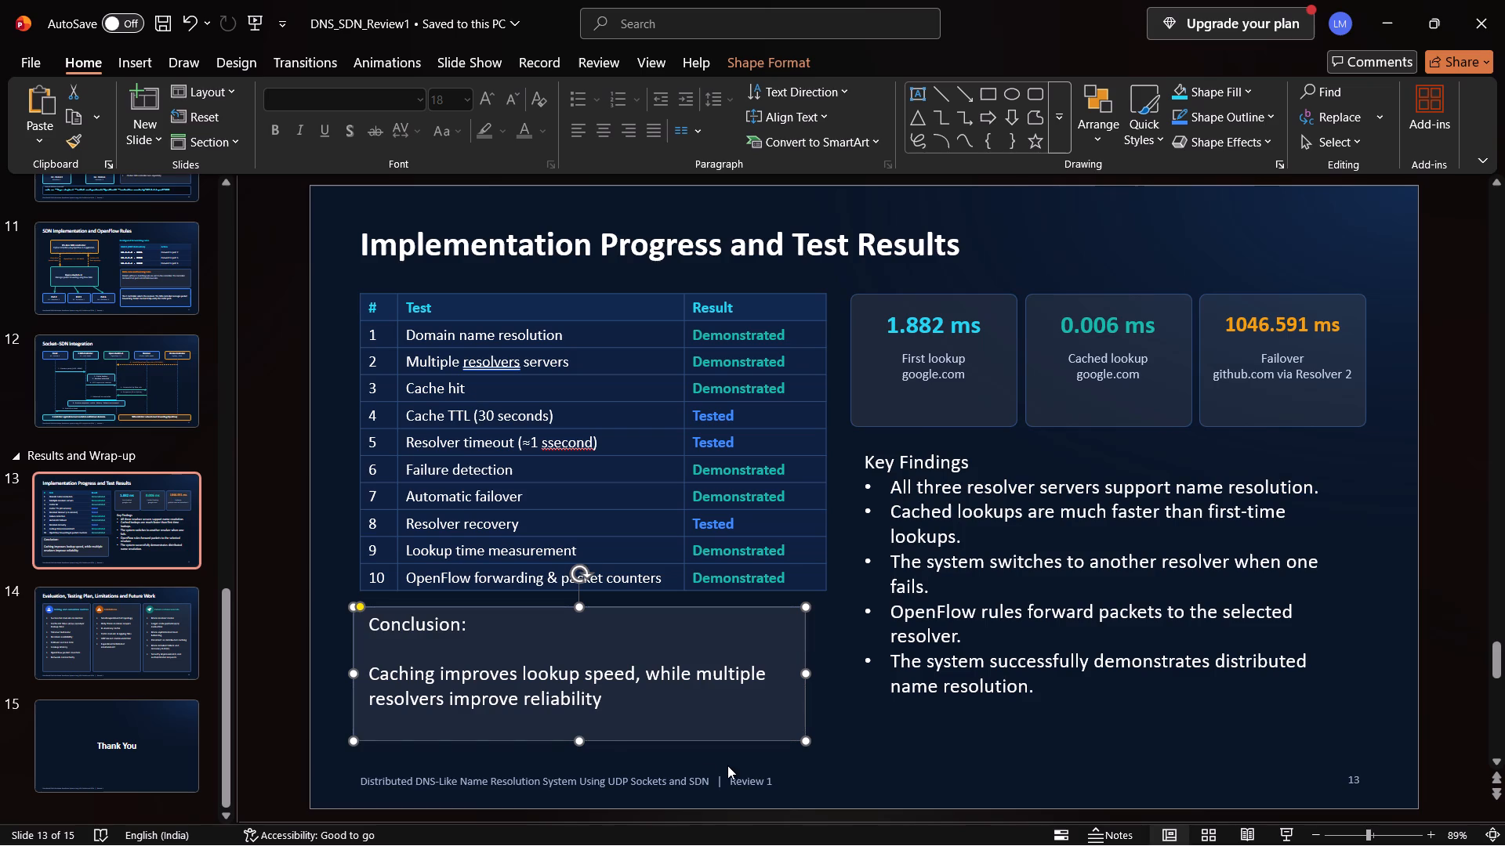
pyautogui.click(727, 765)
# Move the copied card down and to the right, clear of the "Conclusion:" heading.
pyautogui.click(569, 673)
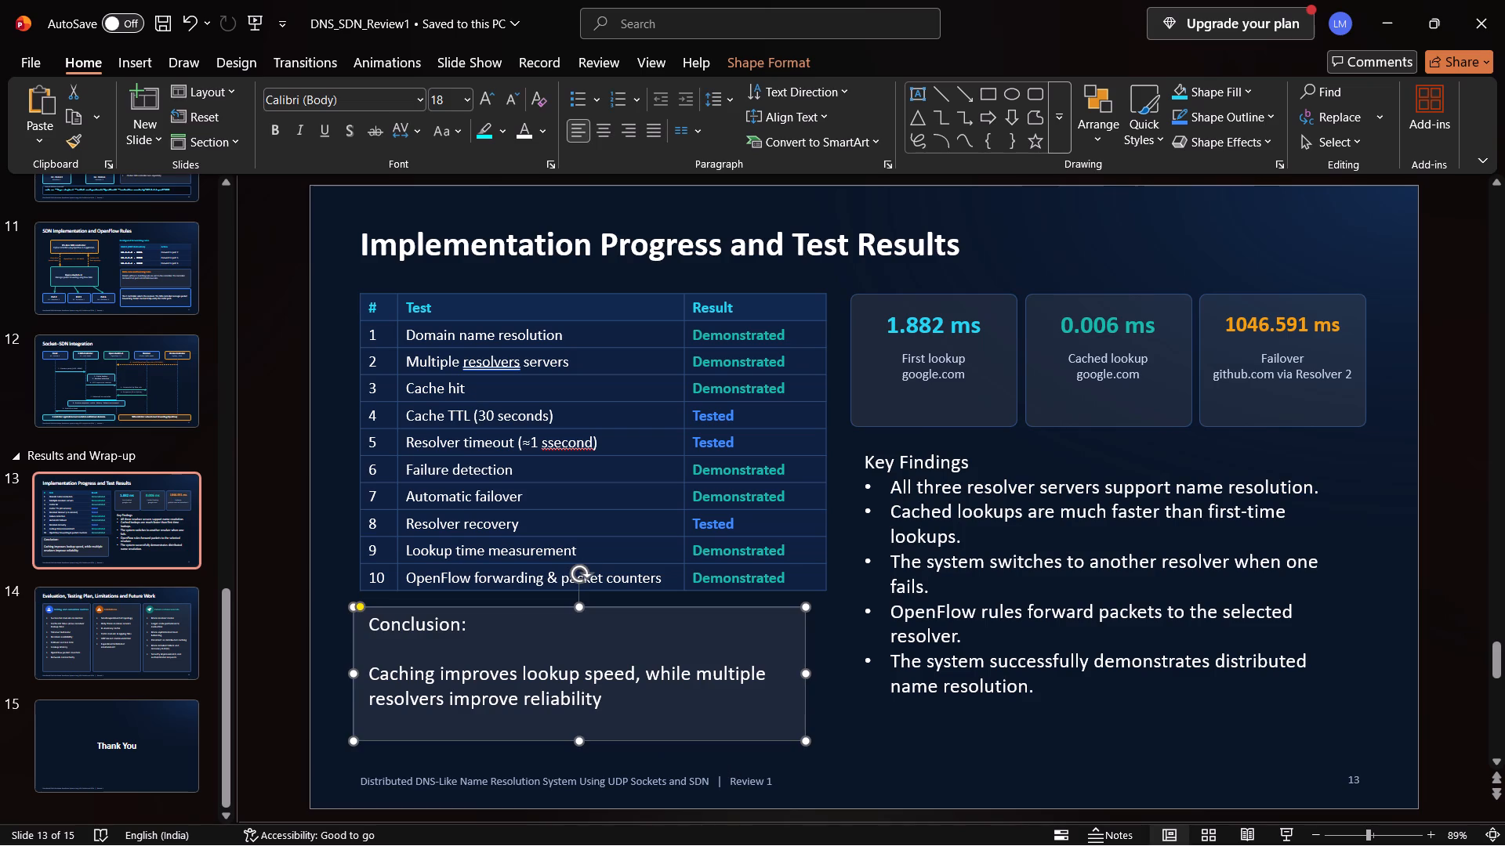
pyautogui.click(569, 673)
pyautogui.moveTo(571, 674); pyautogui.dragTo(675, 721)
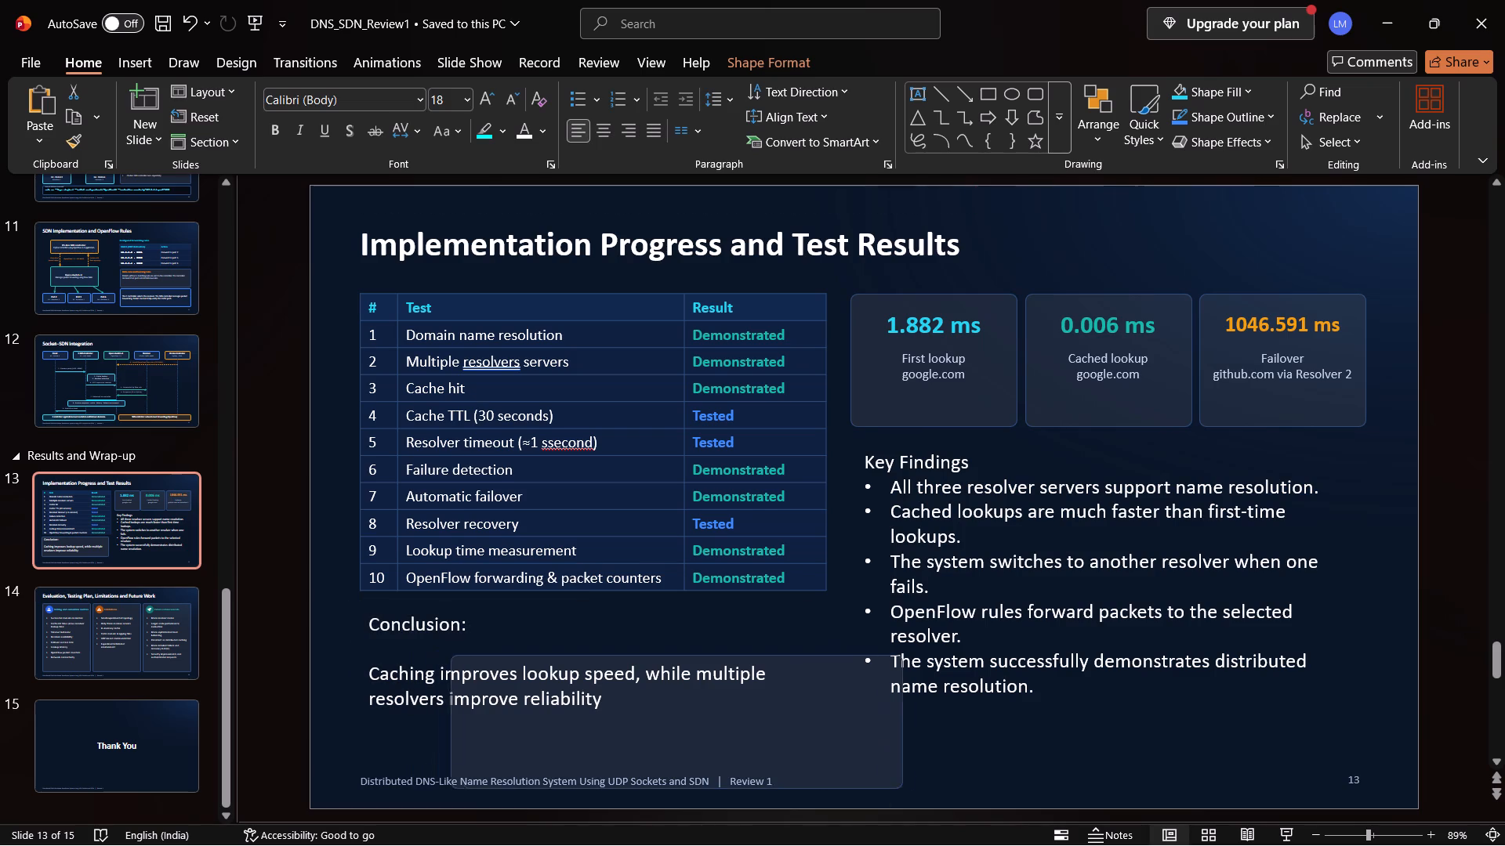
pyautogui.moveTo(675, 721); pyautogui.dragTo(804, 755)
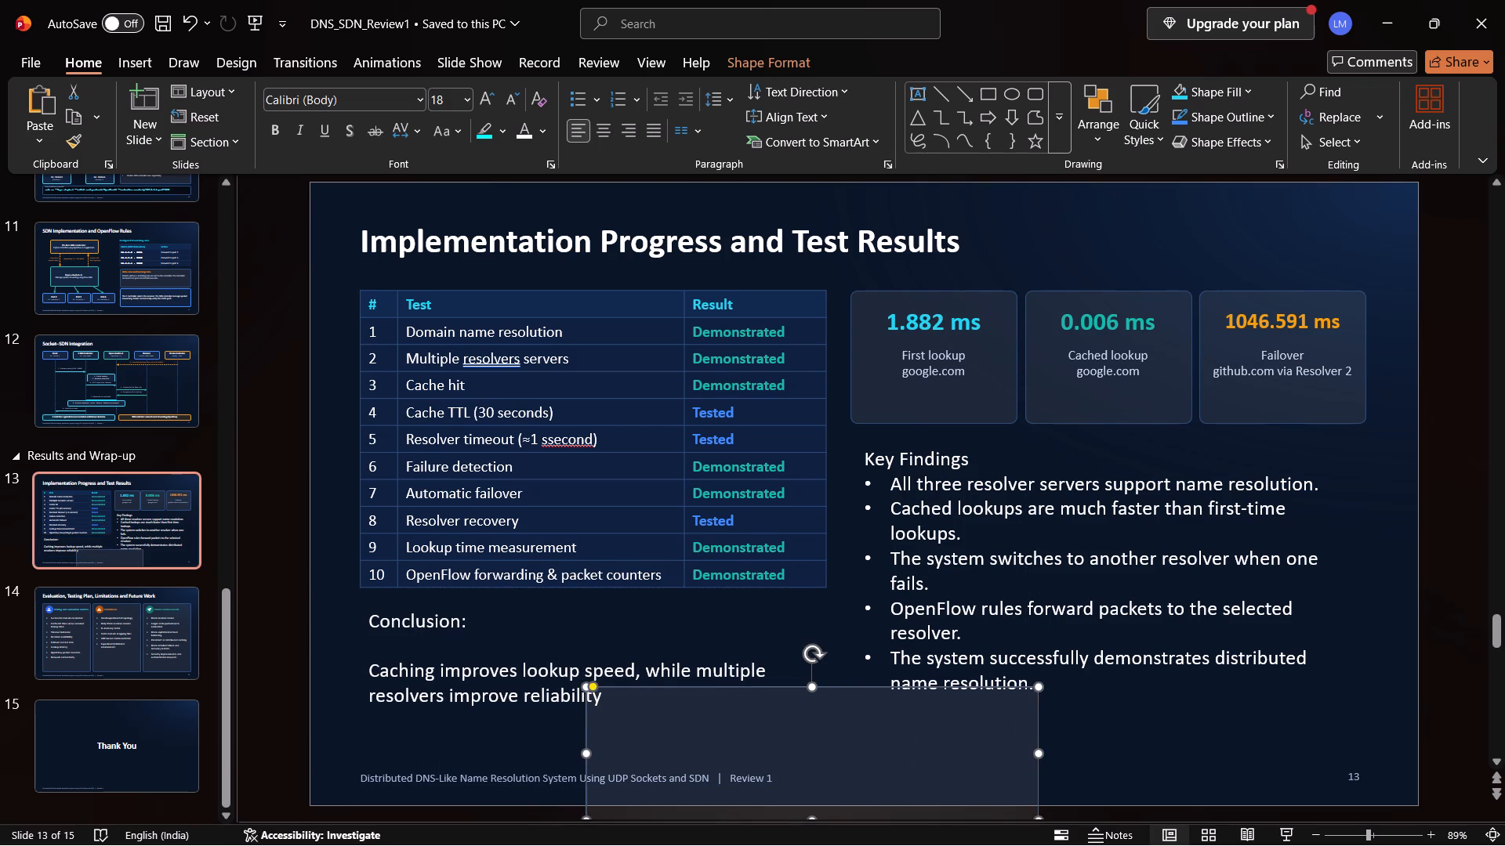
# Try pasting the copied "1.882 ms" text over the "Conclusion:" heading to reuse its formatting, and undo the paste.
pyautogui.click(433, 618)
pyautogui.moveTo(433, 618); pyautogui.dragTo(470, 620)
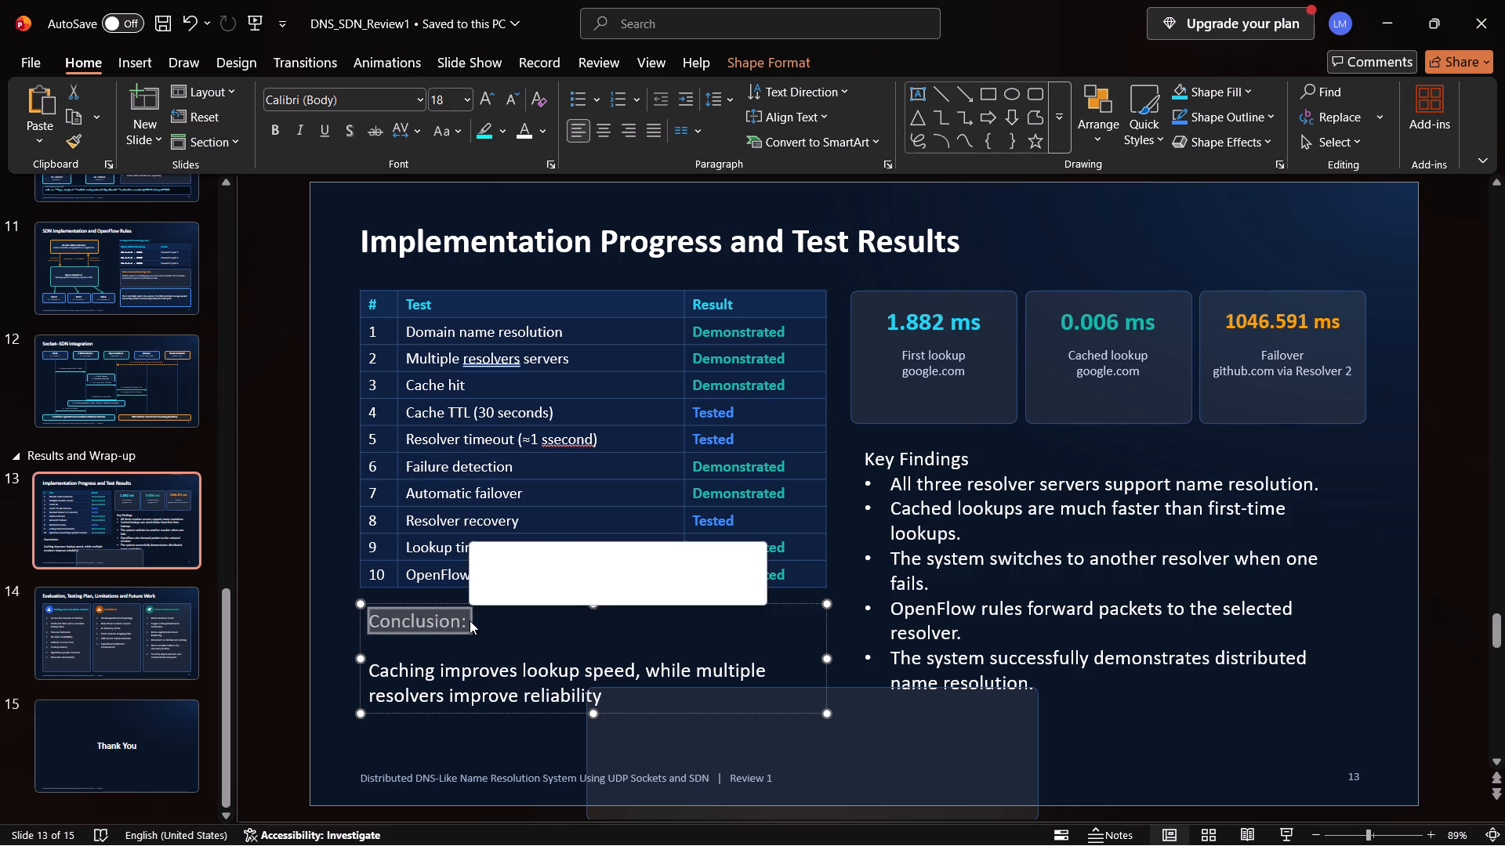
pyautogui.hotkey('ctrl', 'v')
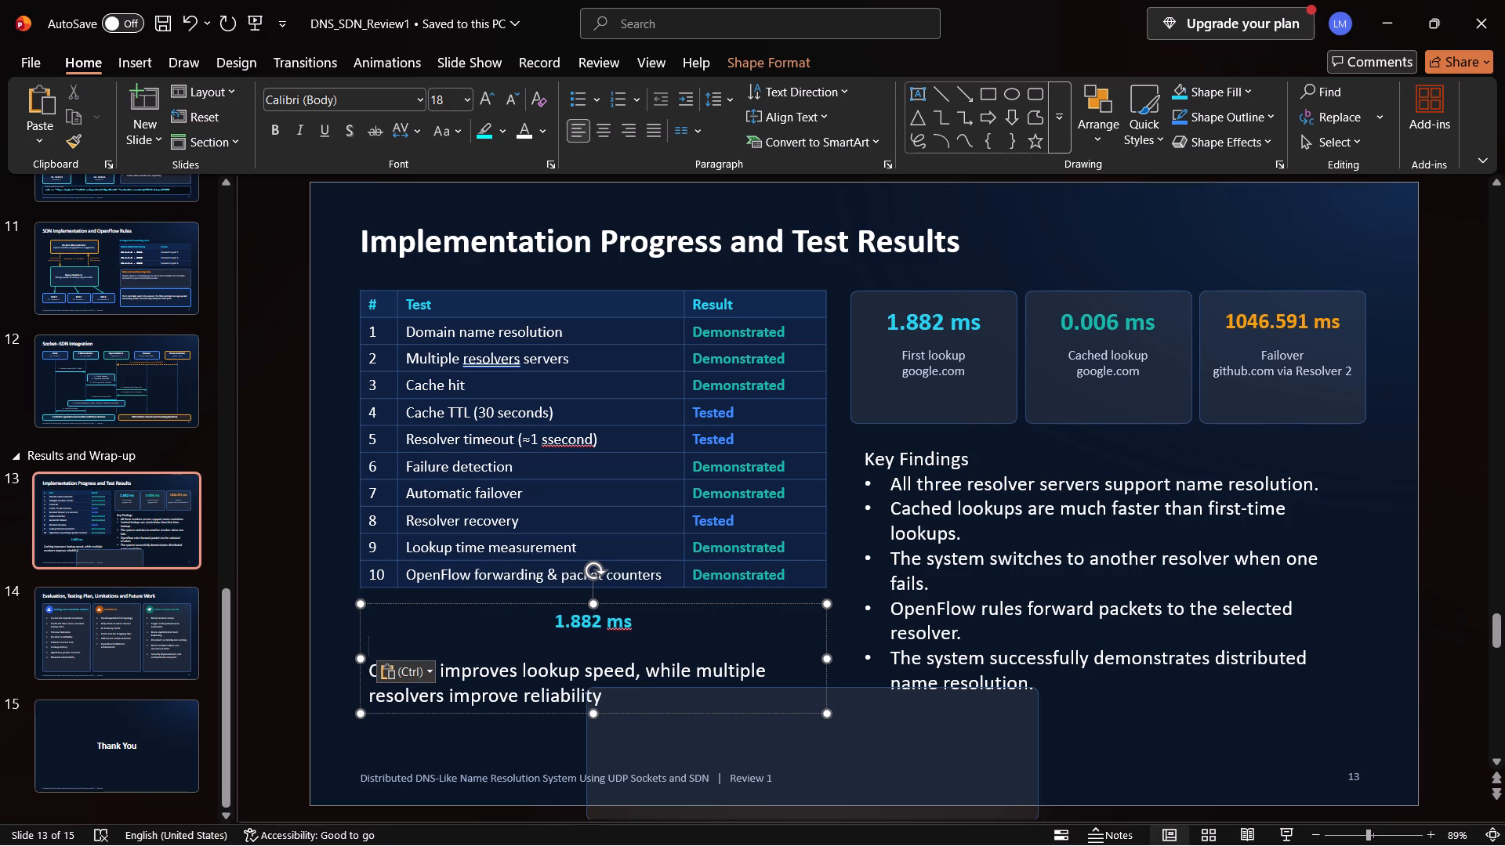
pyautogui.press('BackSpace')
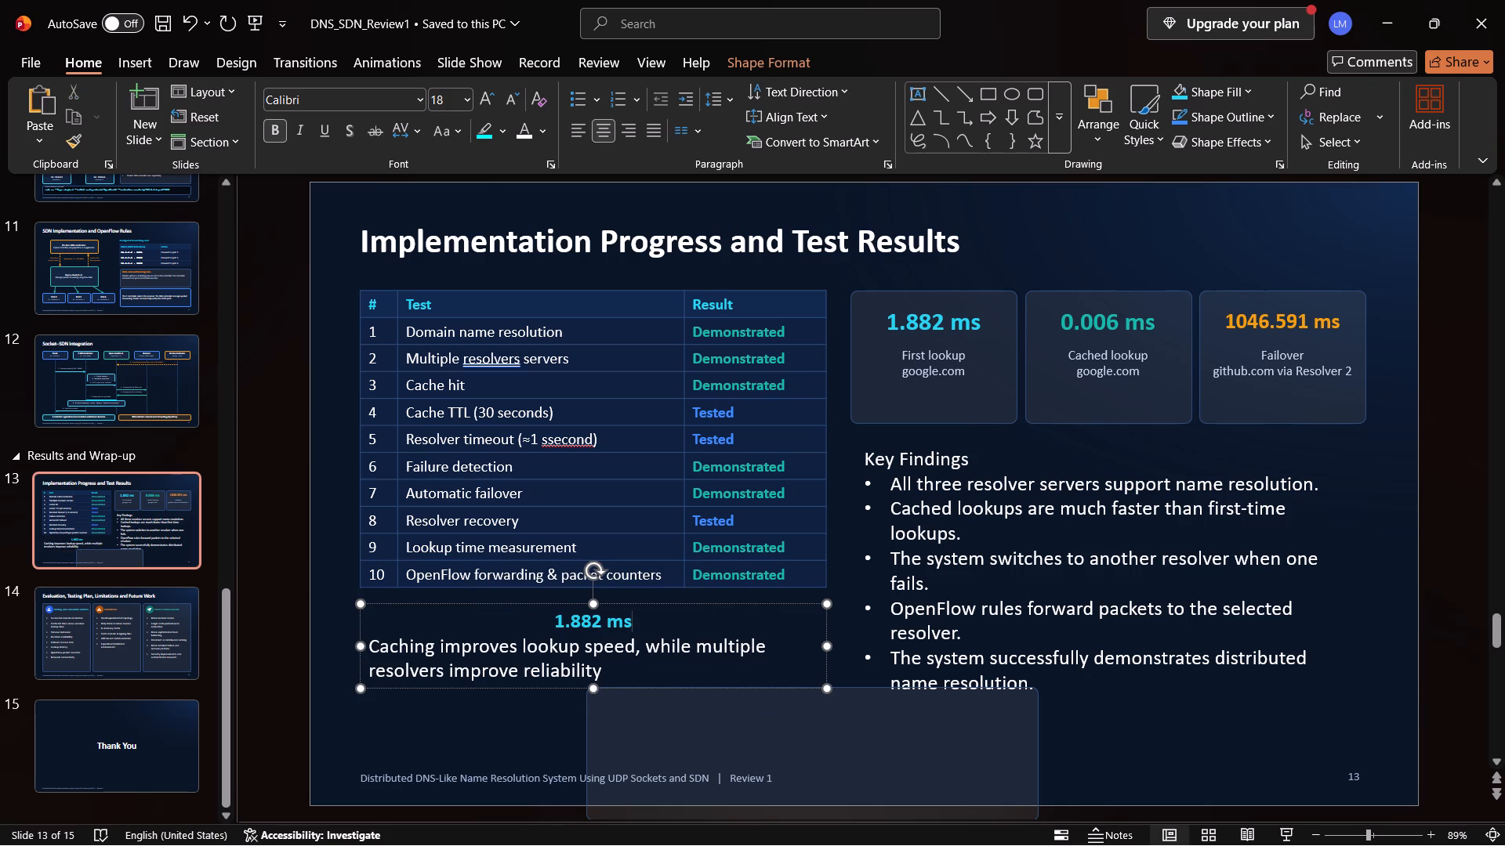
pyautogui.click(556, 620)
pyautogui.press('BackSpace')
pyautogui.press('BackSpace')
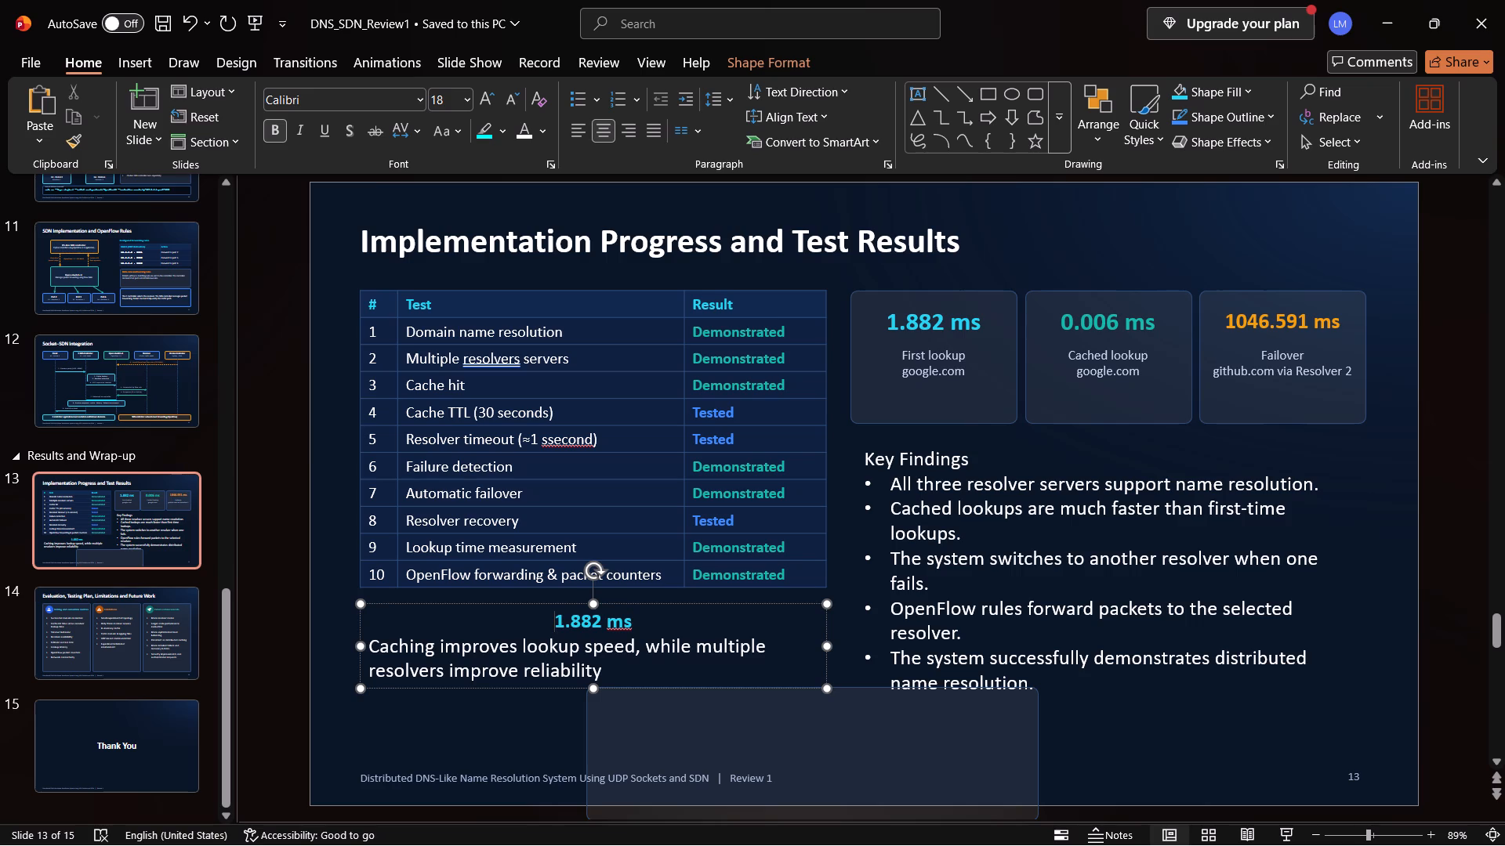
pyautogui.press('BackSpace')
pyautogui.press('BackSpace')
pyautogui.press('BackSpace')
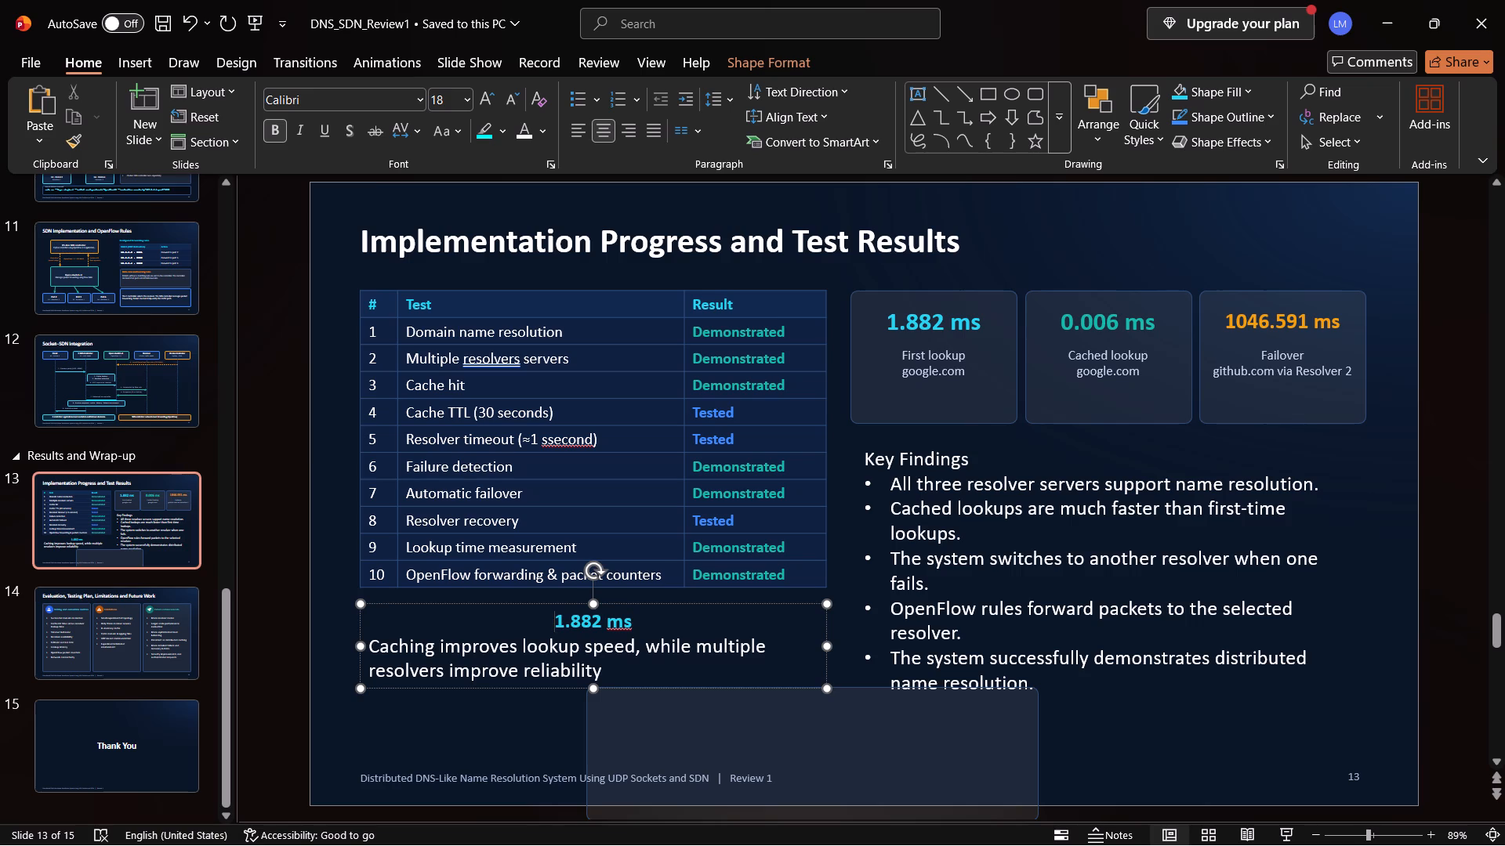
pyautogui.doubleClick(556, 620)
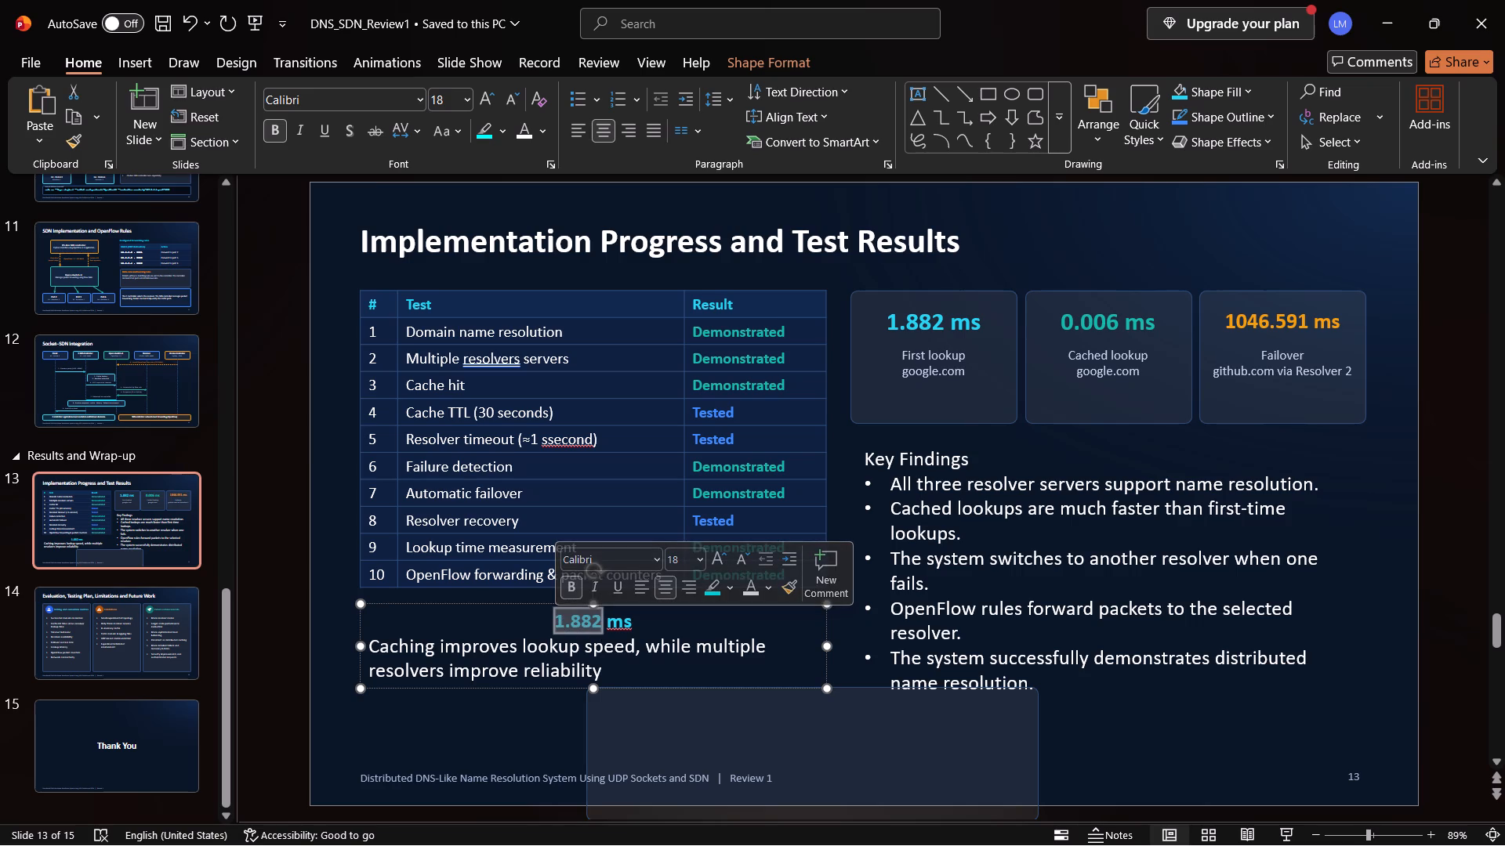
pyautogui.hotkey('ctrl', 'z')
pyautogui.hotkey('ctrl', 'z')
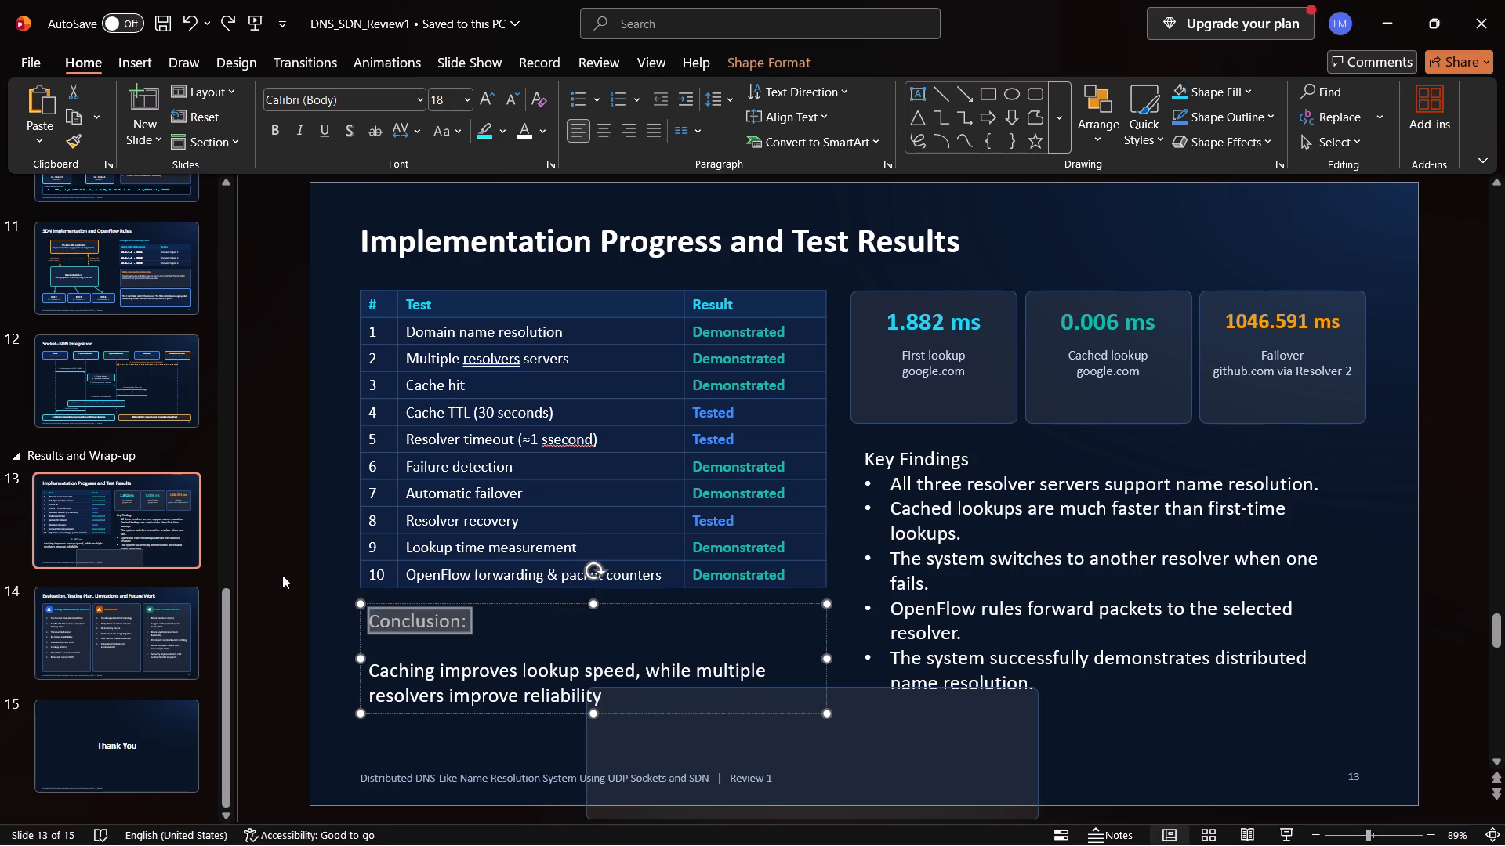
# Undo the copied card's last move so it frames the conclusion text below the test results table again.
pyautogui.keyDown('ctrl'); pyautogui.click(278, 545); pyautogui.keyUp('ctrl')
pyautogui.hotkey('ctrl', 'z')
pyautogui.hotkey('ctrl', 'z')
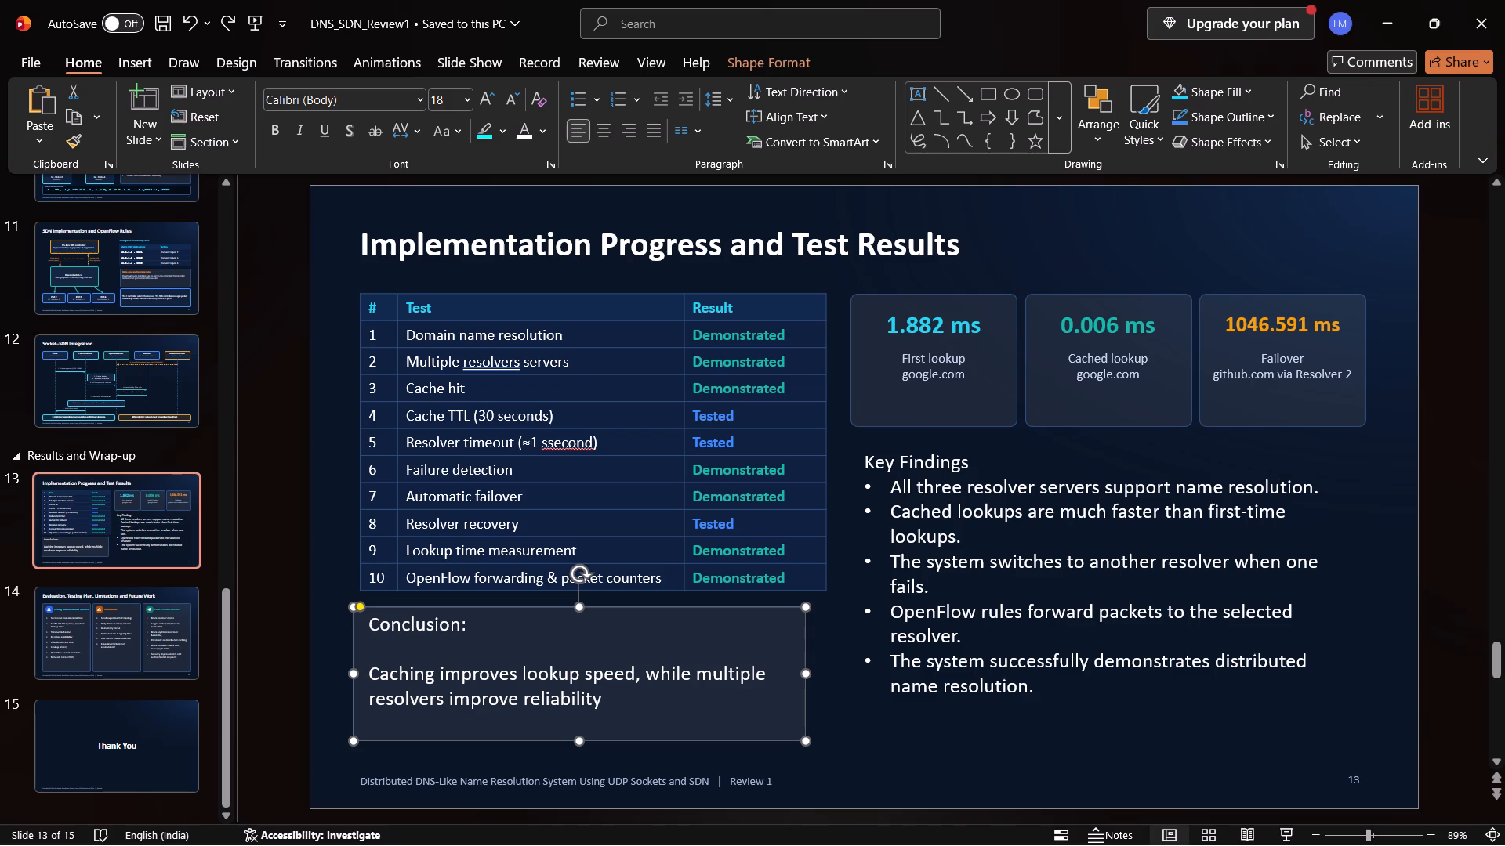
pyautogui.click(900, 721)
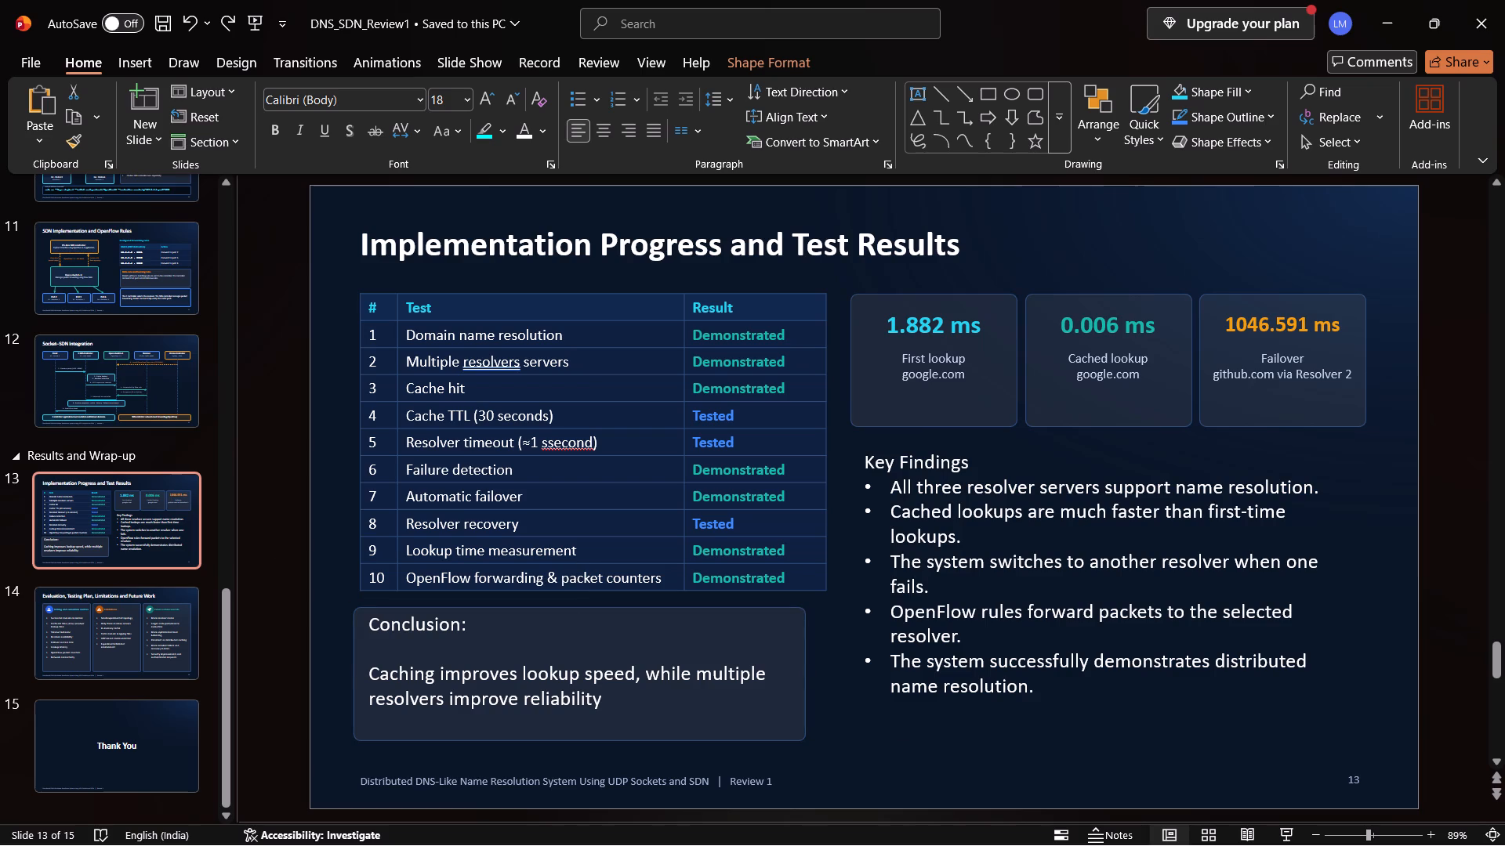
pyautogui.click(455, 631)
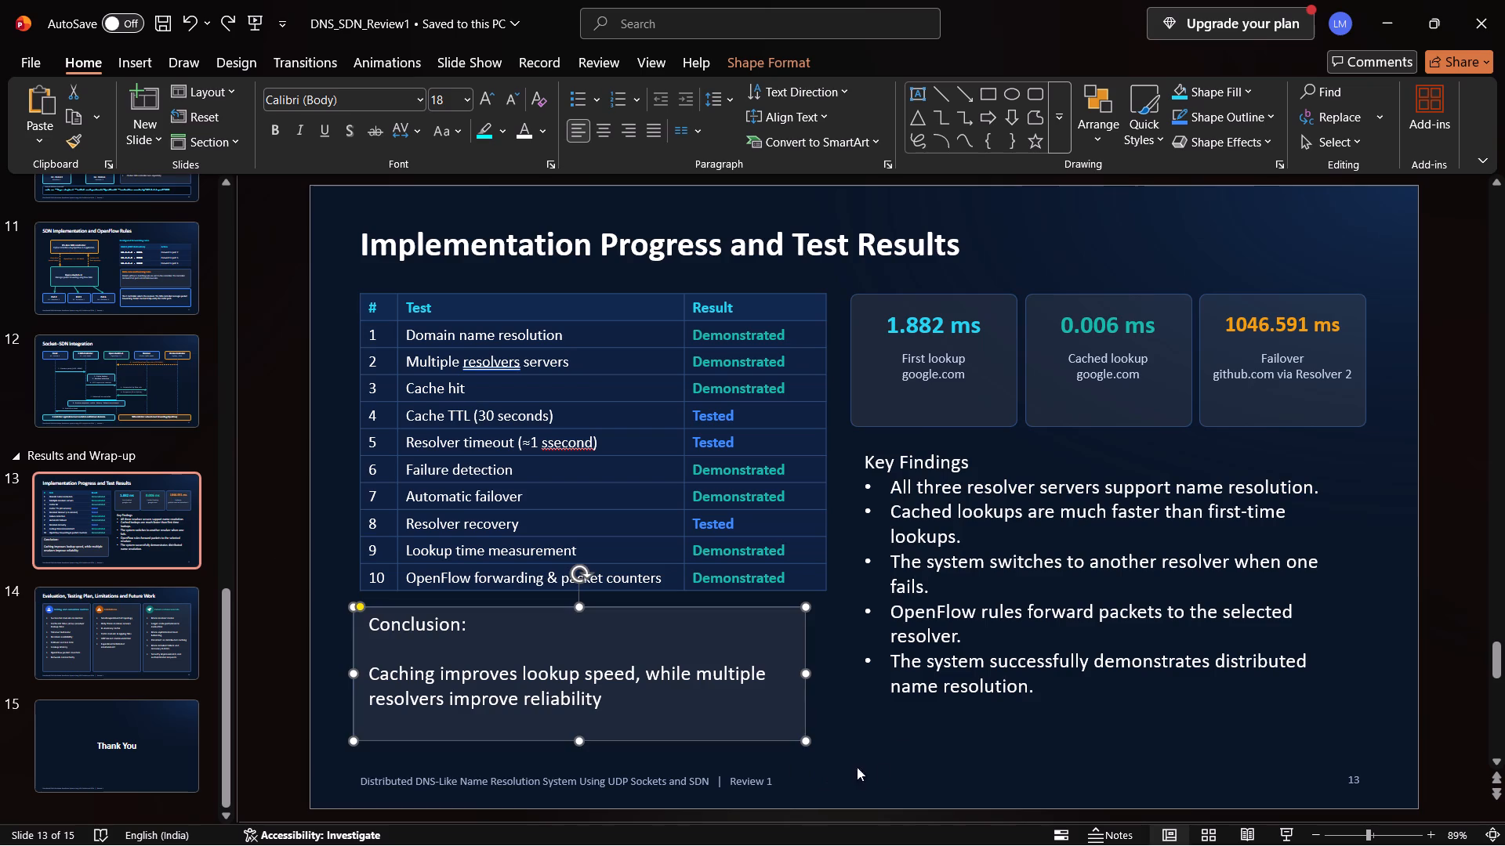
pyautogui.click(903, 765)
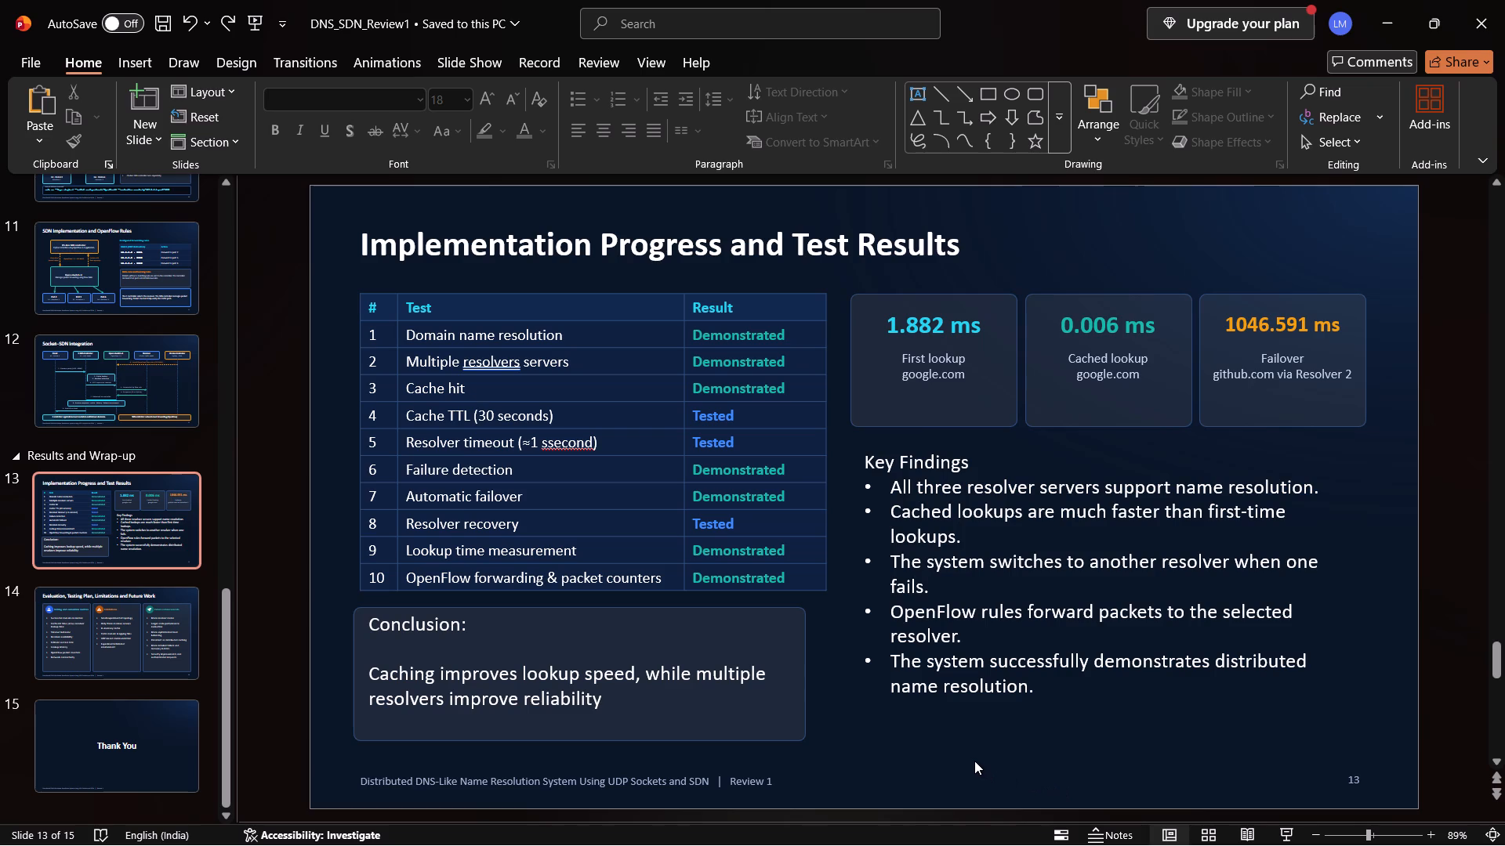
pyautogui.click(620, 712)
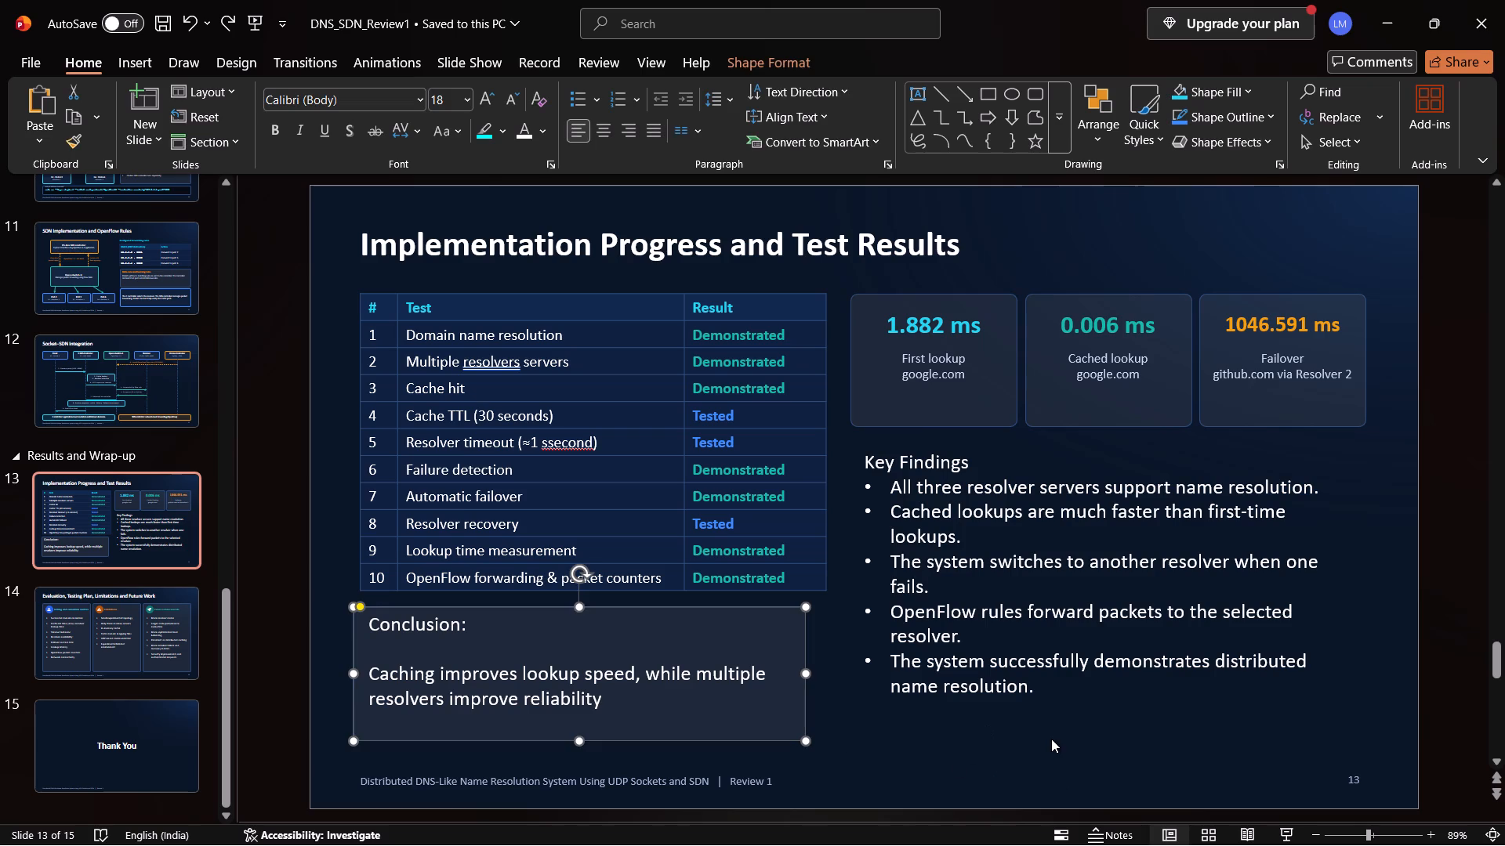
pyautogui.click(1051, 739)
# On slide 14, change the first bullet under "Testing and evaluation metrics" to "Successful domain lookup".
pyautogui.press('Down')
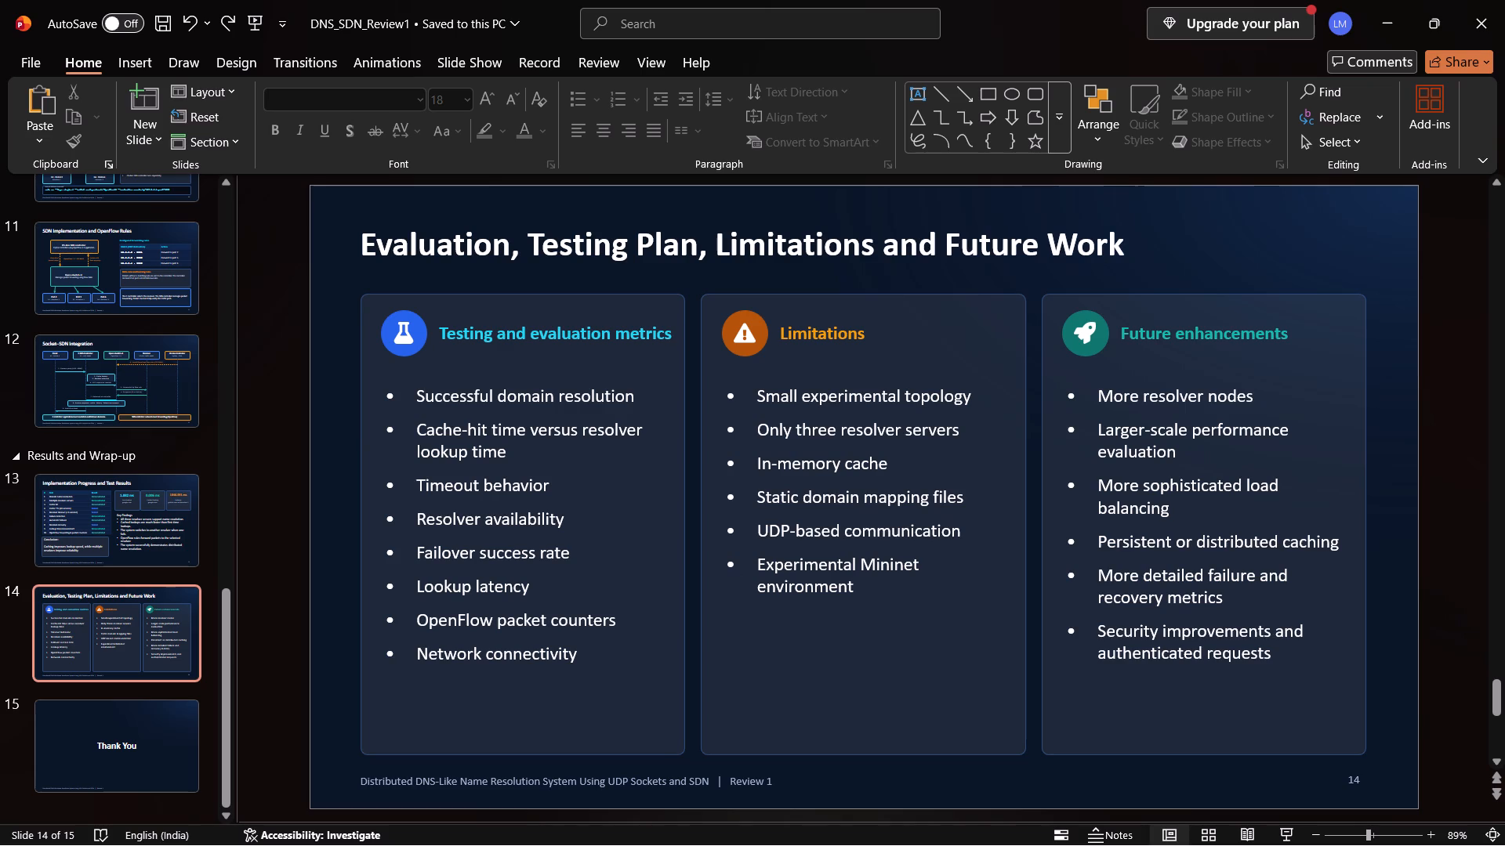
pyautogui.click(559, 398)
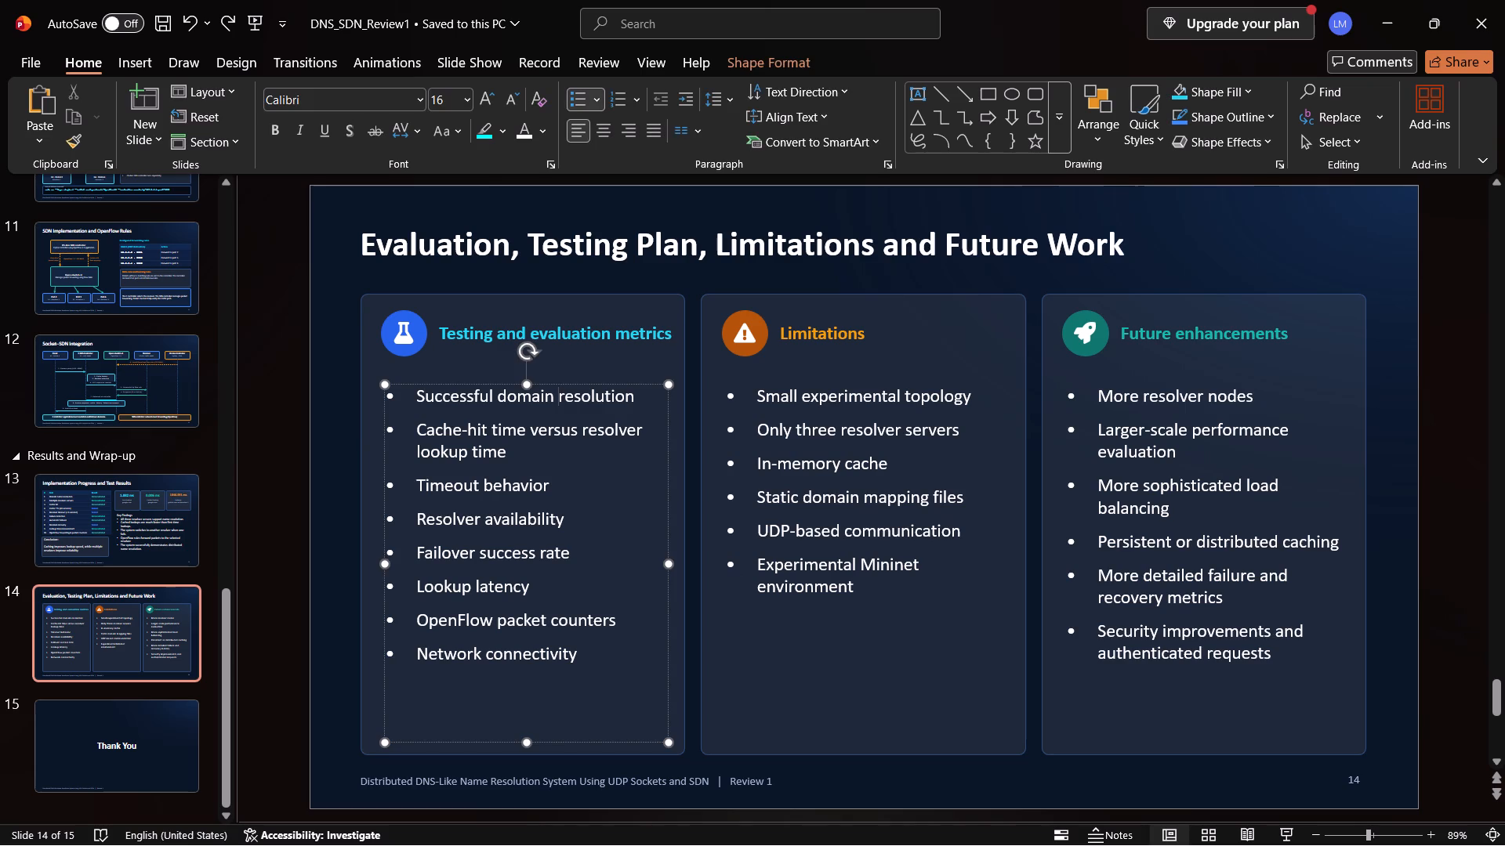
pyautogui.moveTo(556, 392); pyautogui.dragTo(582, 397)
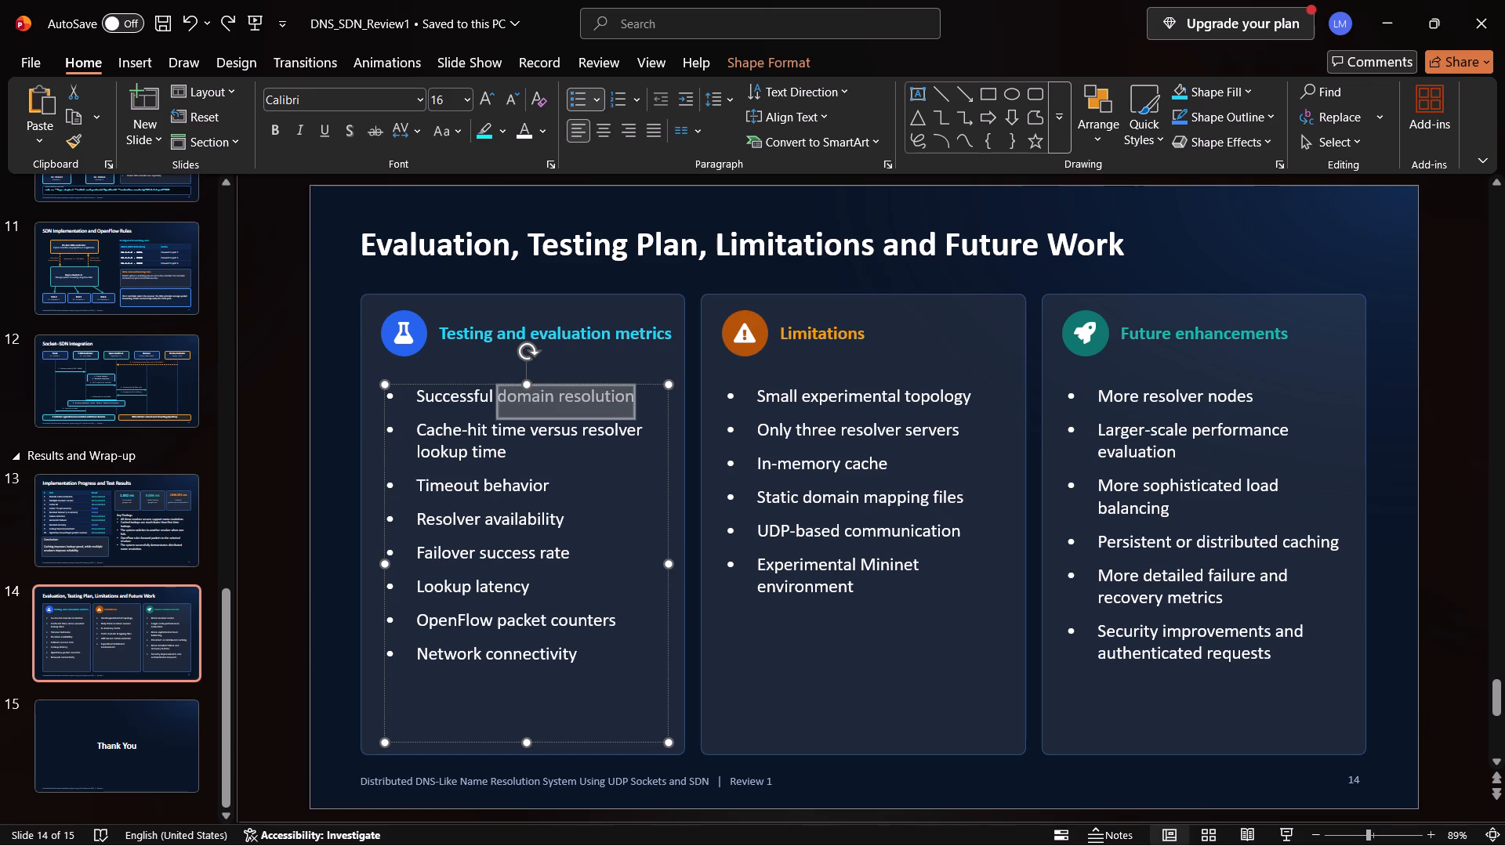
pyautogui.moveTo(582, 397); pyautogui.dragTo(620, 395)
pyautogui.tripleClick(620, 395)
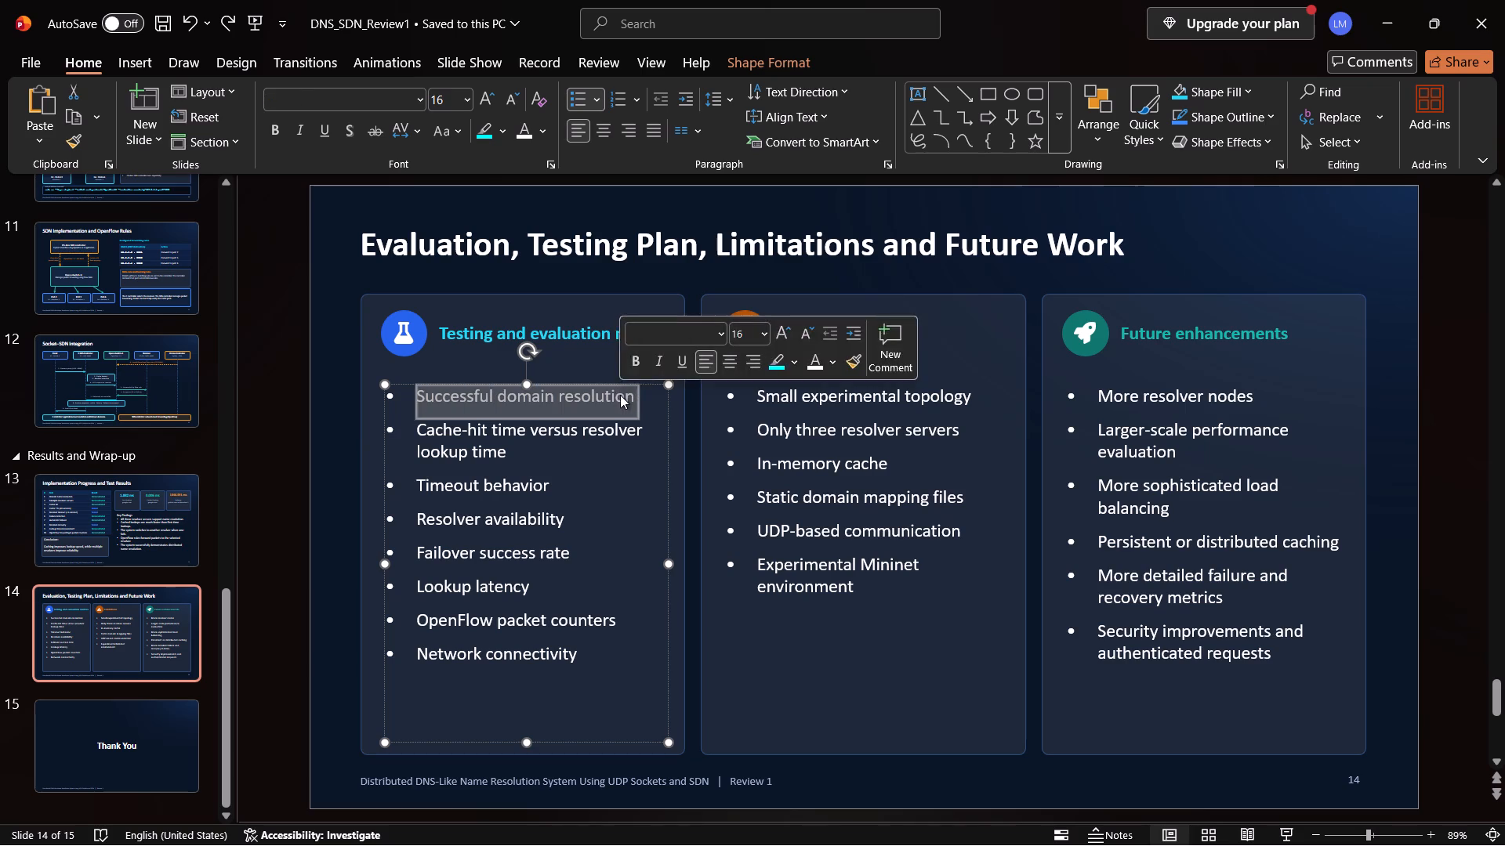
pyautogui.doubleClick(620, 395)
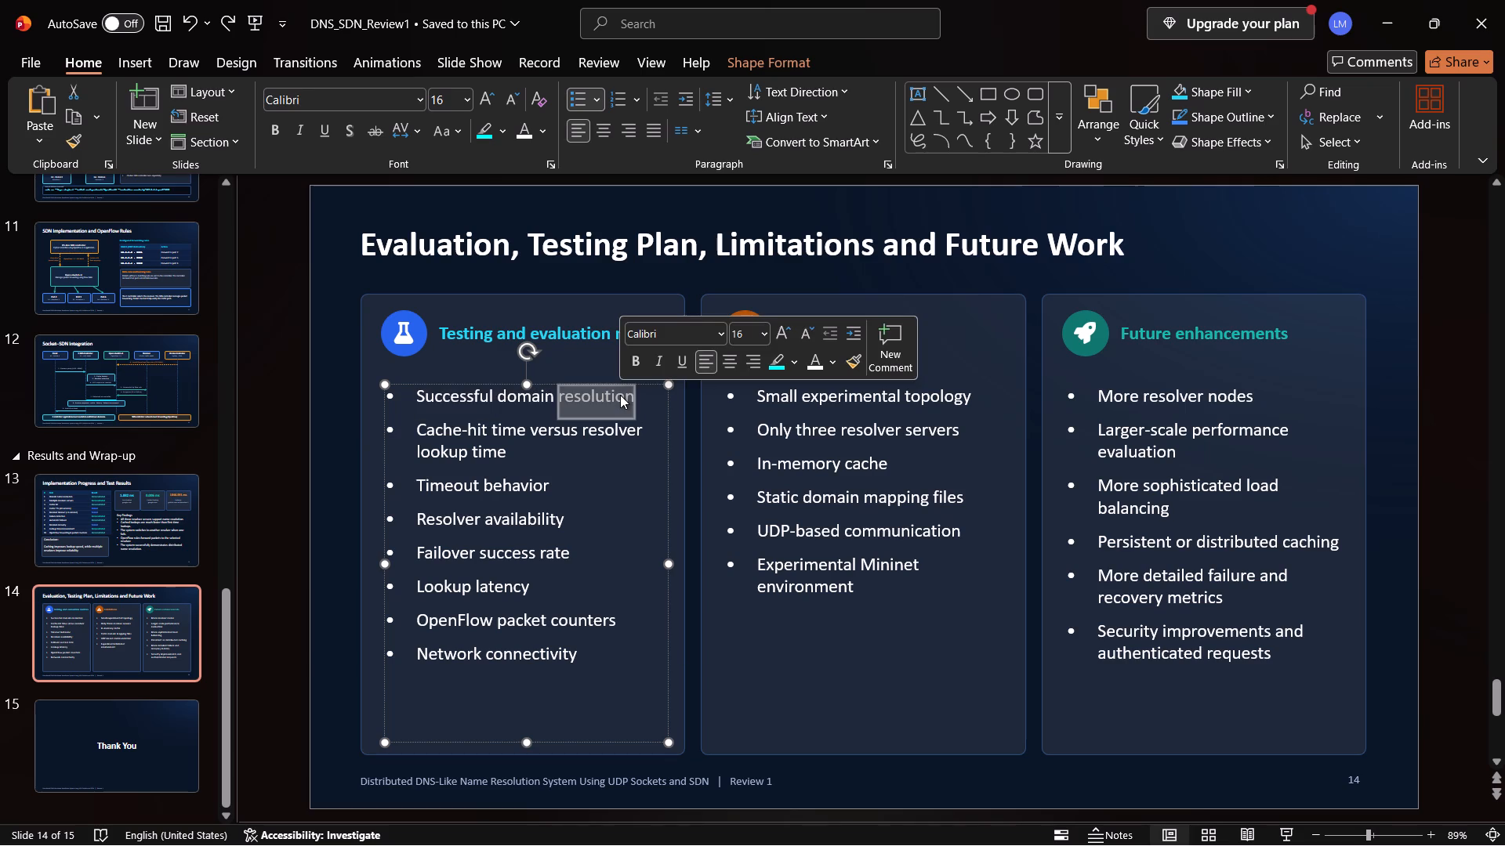
pyautogui.press('l')
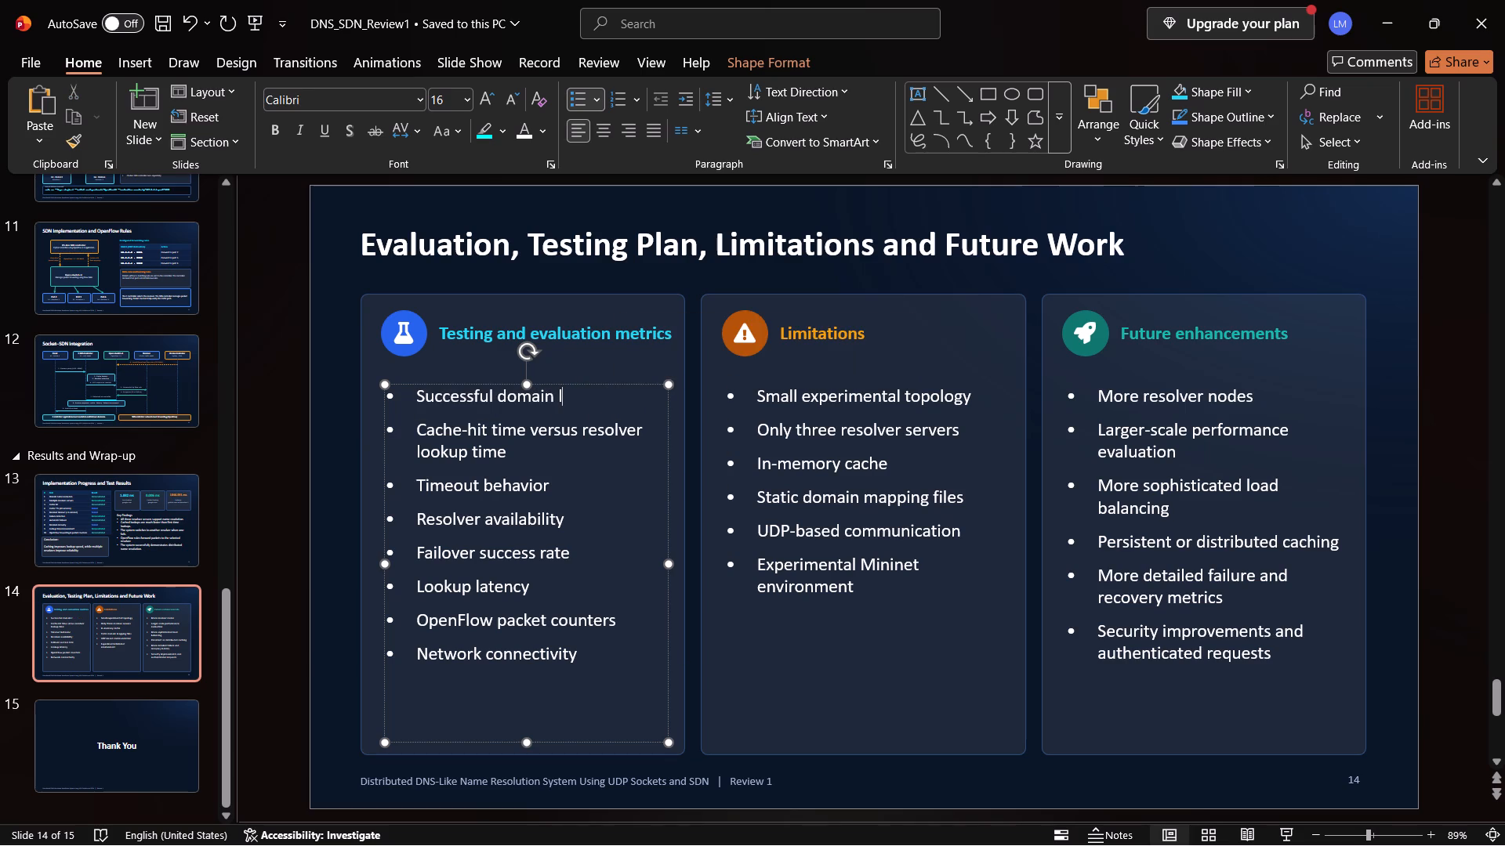
pyautogui.write('ookup')
# Reword the "Cache-hit time versus resolver lookup time" bullet as "Cache speed & lookup time".
pyautogui.click(619, 428)
pyautogui.click(461, 428)
pyautogui.moveTo(461, 428); pyautogui.dragTo(500, 446)
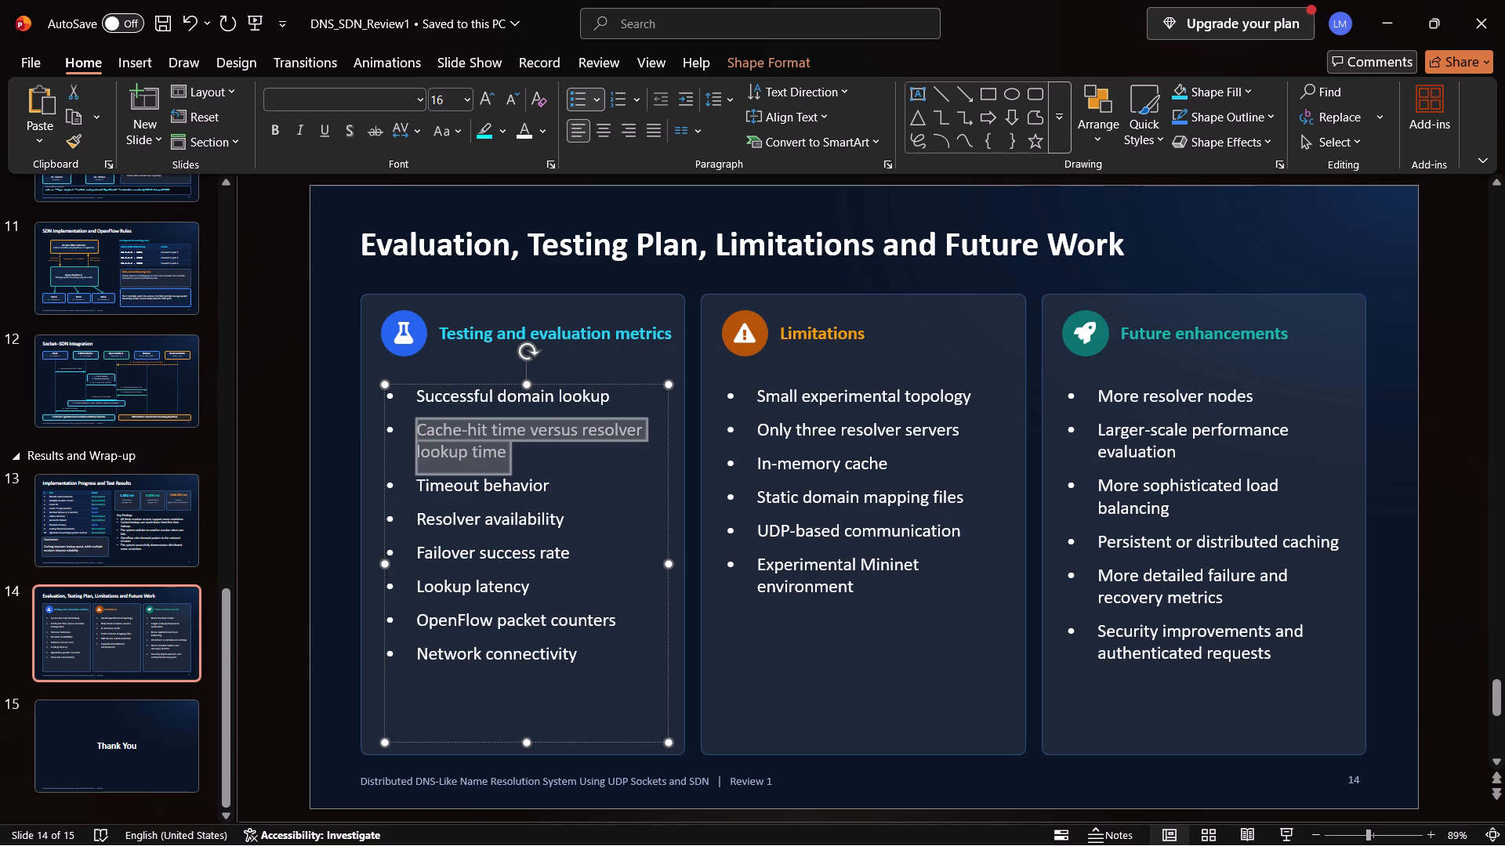
pyautogui.moveTo(500, 446); pyautogui.dragTo(488, 446)
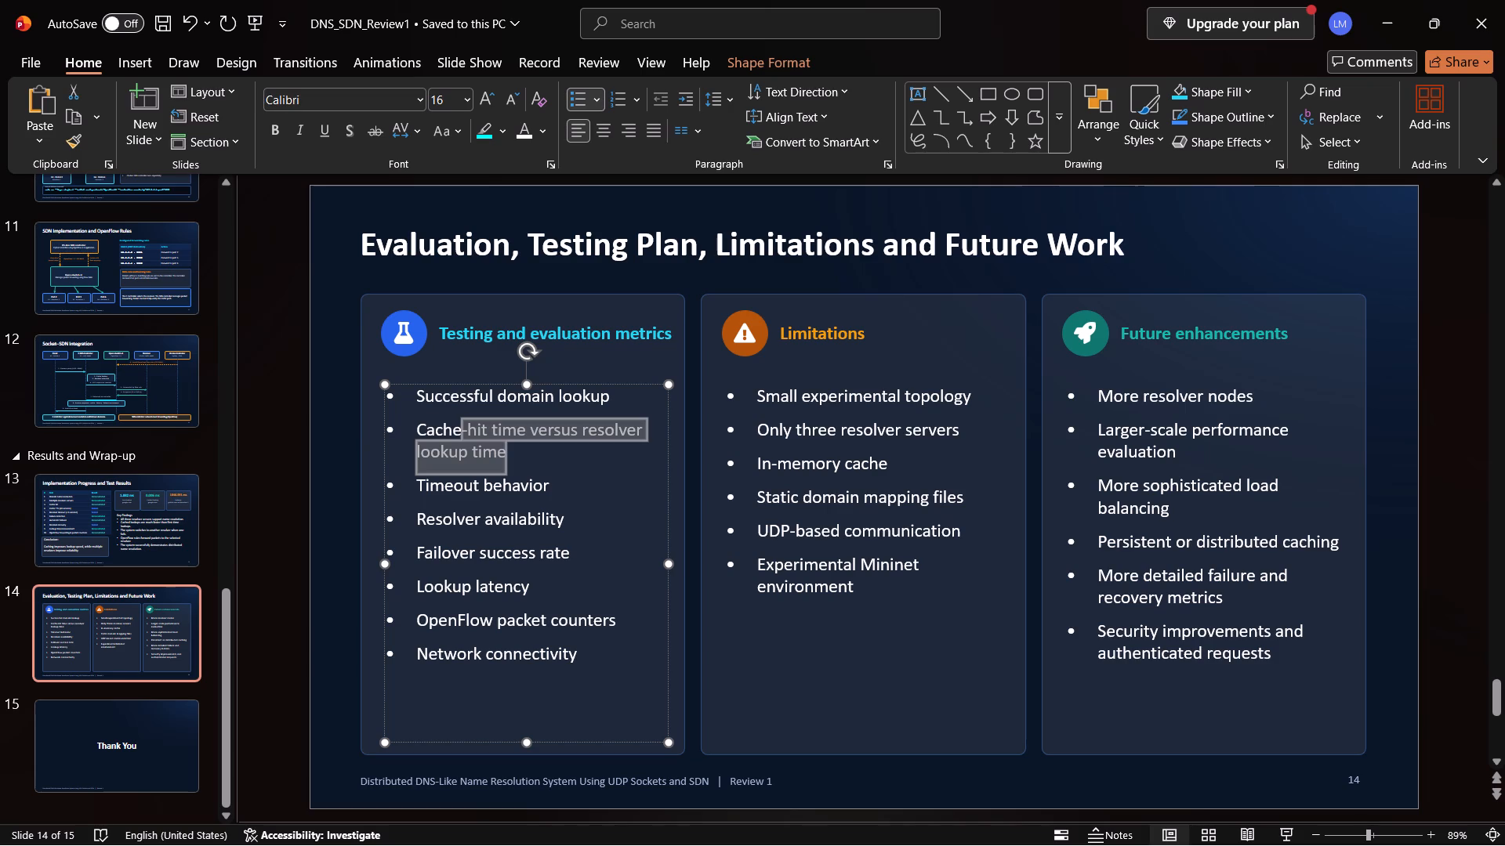
pyautogui.moveTo(488, 446); pyautogui.dragTo(488, 446)
pyautogui.press('BackSpace')
pyautogui.press('space')
pyautogui.write('speed')
pyautogui.press('space')
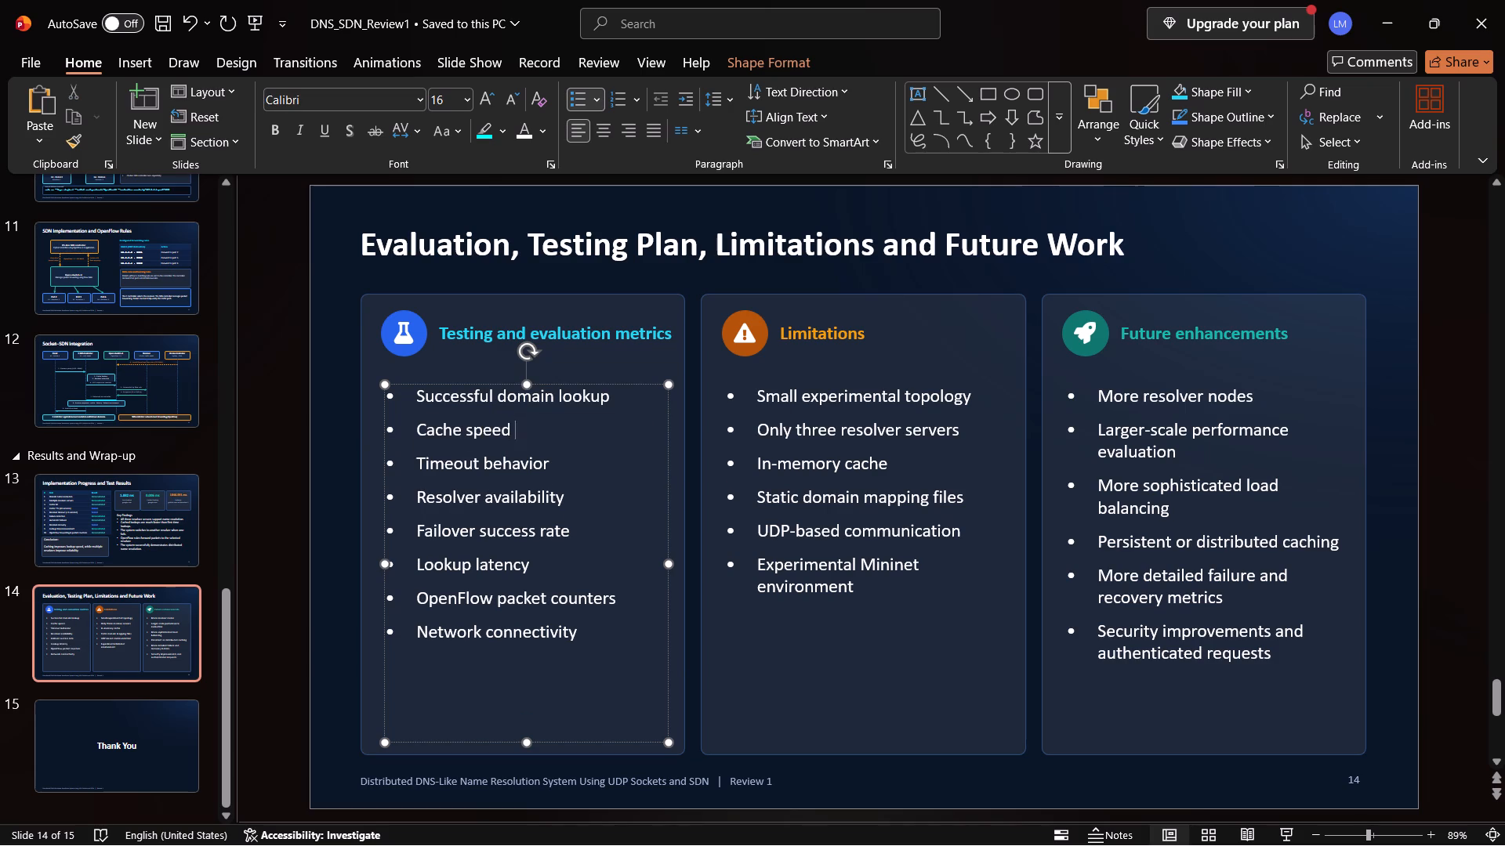
pyautogui.write('&')
pyautogui.press('space')
pyautogui.write('lp')
pyautogui.press('BackSpace')
pyautogui.press('BackSpace')
pyautogui.write('looku')
pyautogui.write('p')
pyautogui.press('space')
pyautogui.write('time')
pyautogui.press('space')
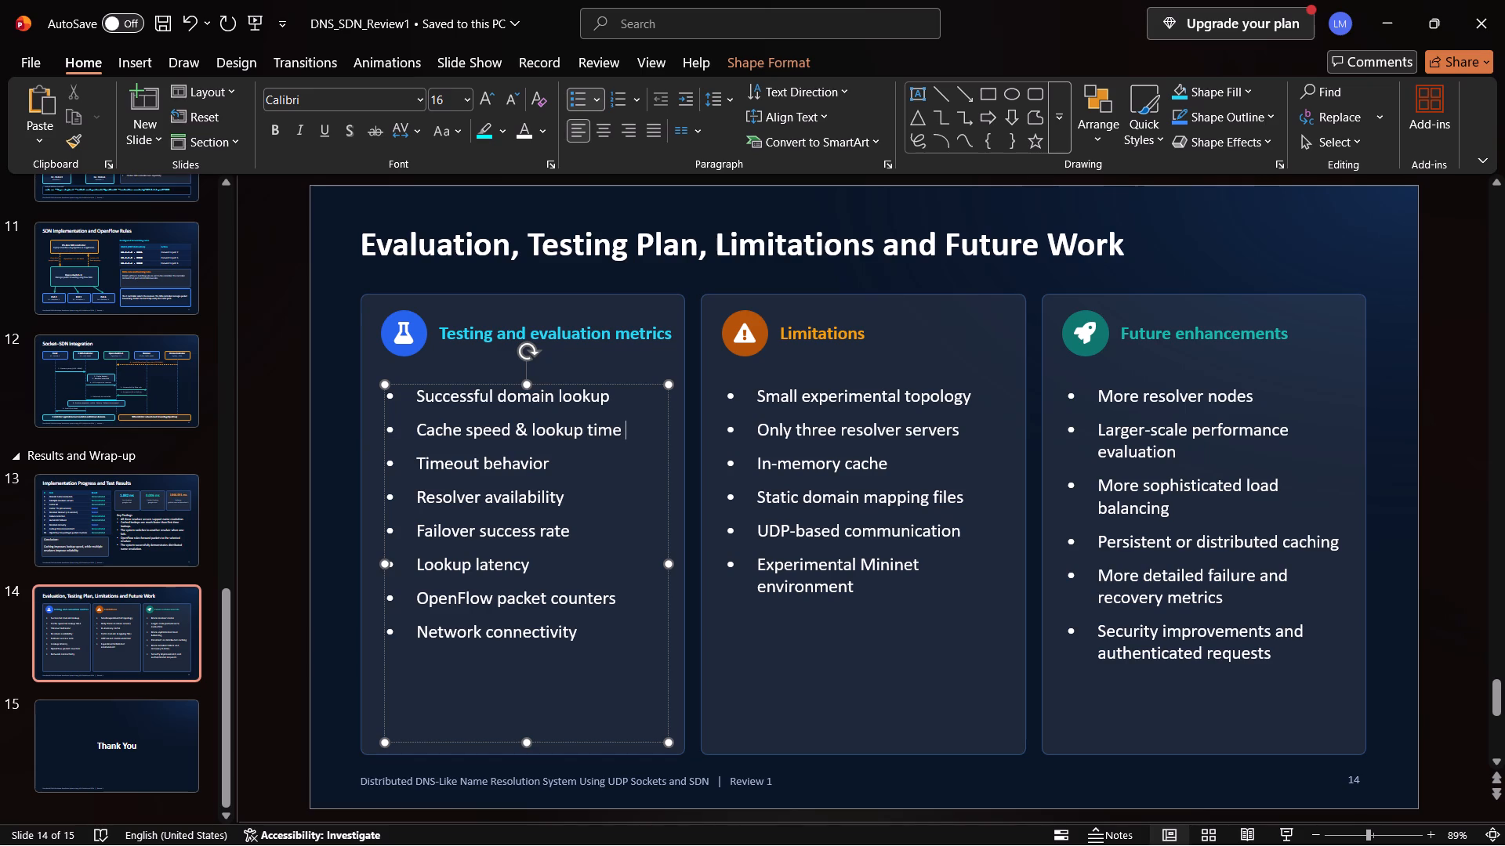
# Reword the "Timeout behavior" bullet as "Timeout & failover testing".
pyautogui.press('Down')
pyautogui.press('BackSpace')
pyautogui.press('BackSpace')
pyautogui.press('BackSpace')
pyautogui.press('BackSpace')
pyautogui.press('BackSpace')
pyautogui.press('BackSpace')
pyautogui.press('BackSpace')
pyautogui.press('BackSpace')
pyautogui.write('&')
pyautogui.press('space')
pyautogui.write('fail')
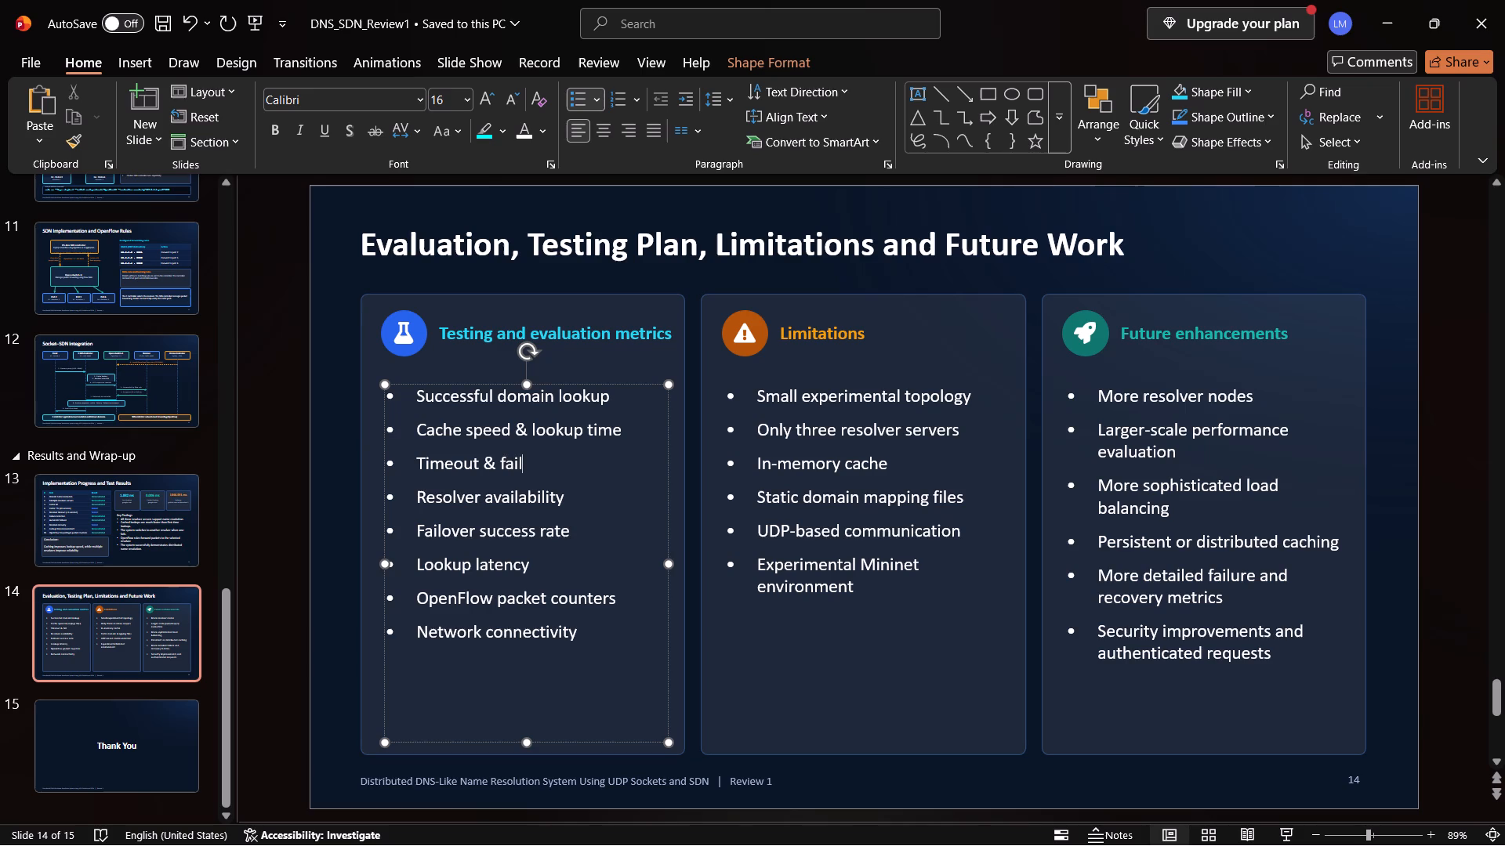
pyautogui.write('over')
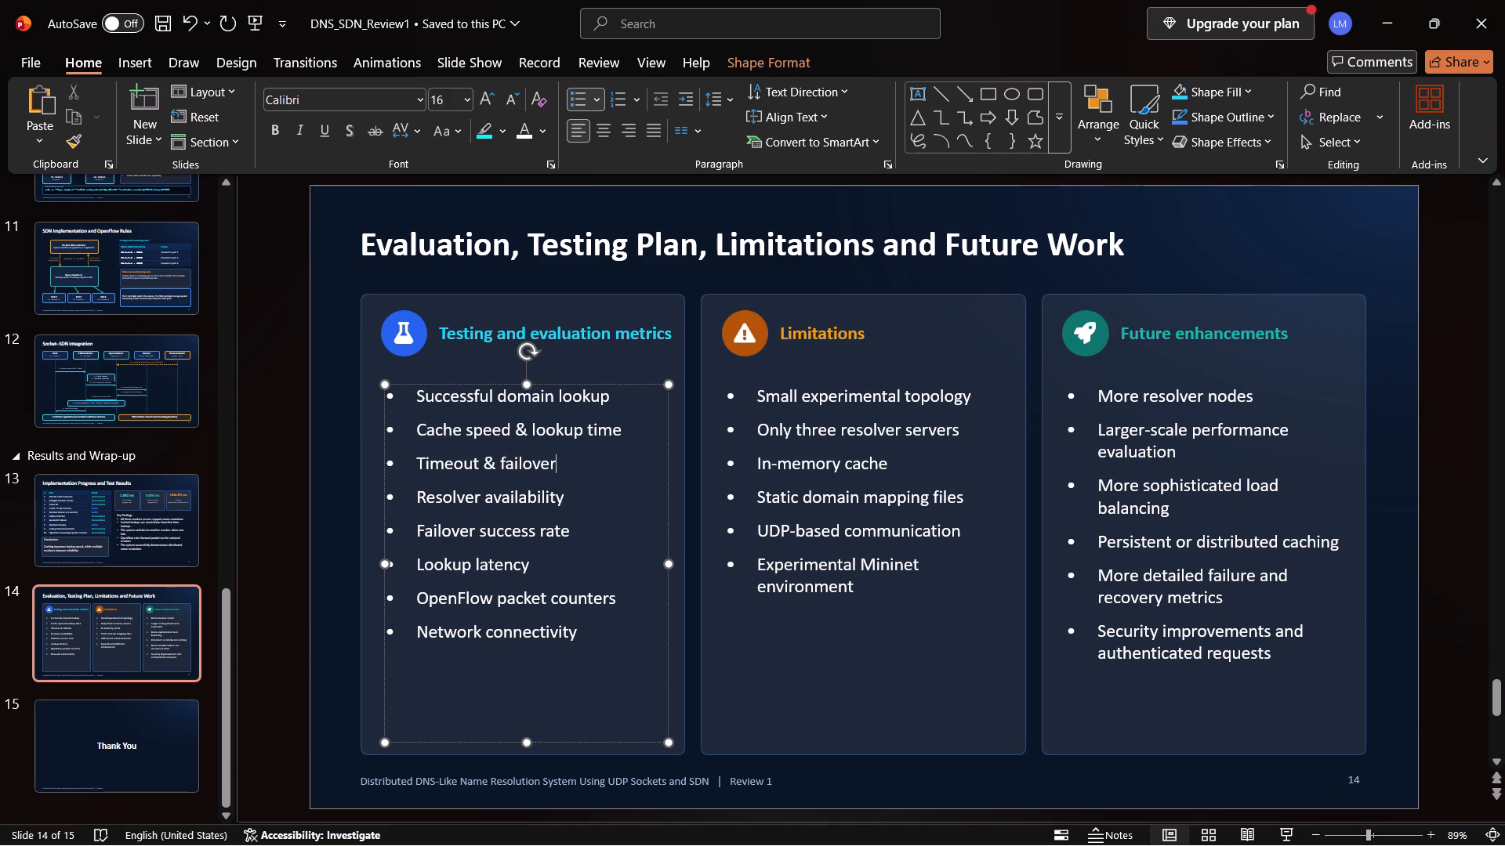
pyautogui.write('test')
pyautogui.press('BackSpace')
pyautogui.press('BackSpace')
pyautogui.press('BackSpace')
pyautogui.press('BackSpace')
pyautogui.press('space')
pyautogui.write('testing')
pyautogui.press('space')
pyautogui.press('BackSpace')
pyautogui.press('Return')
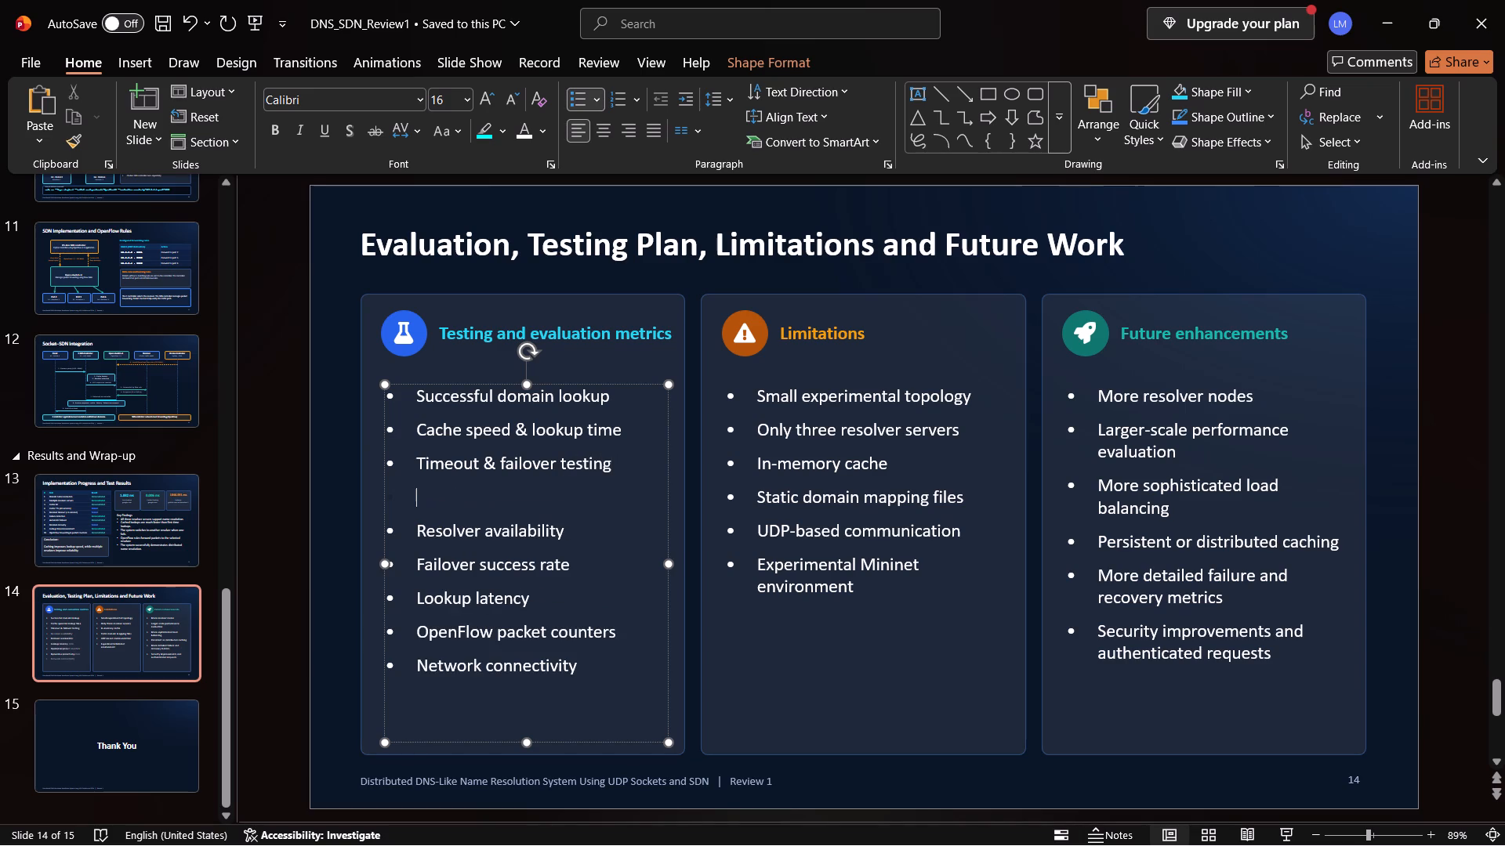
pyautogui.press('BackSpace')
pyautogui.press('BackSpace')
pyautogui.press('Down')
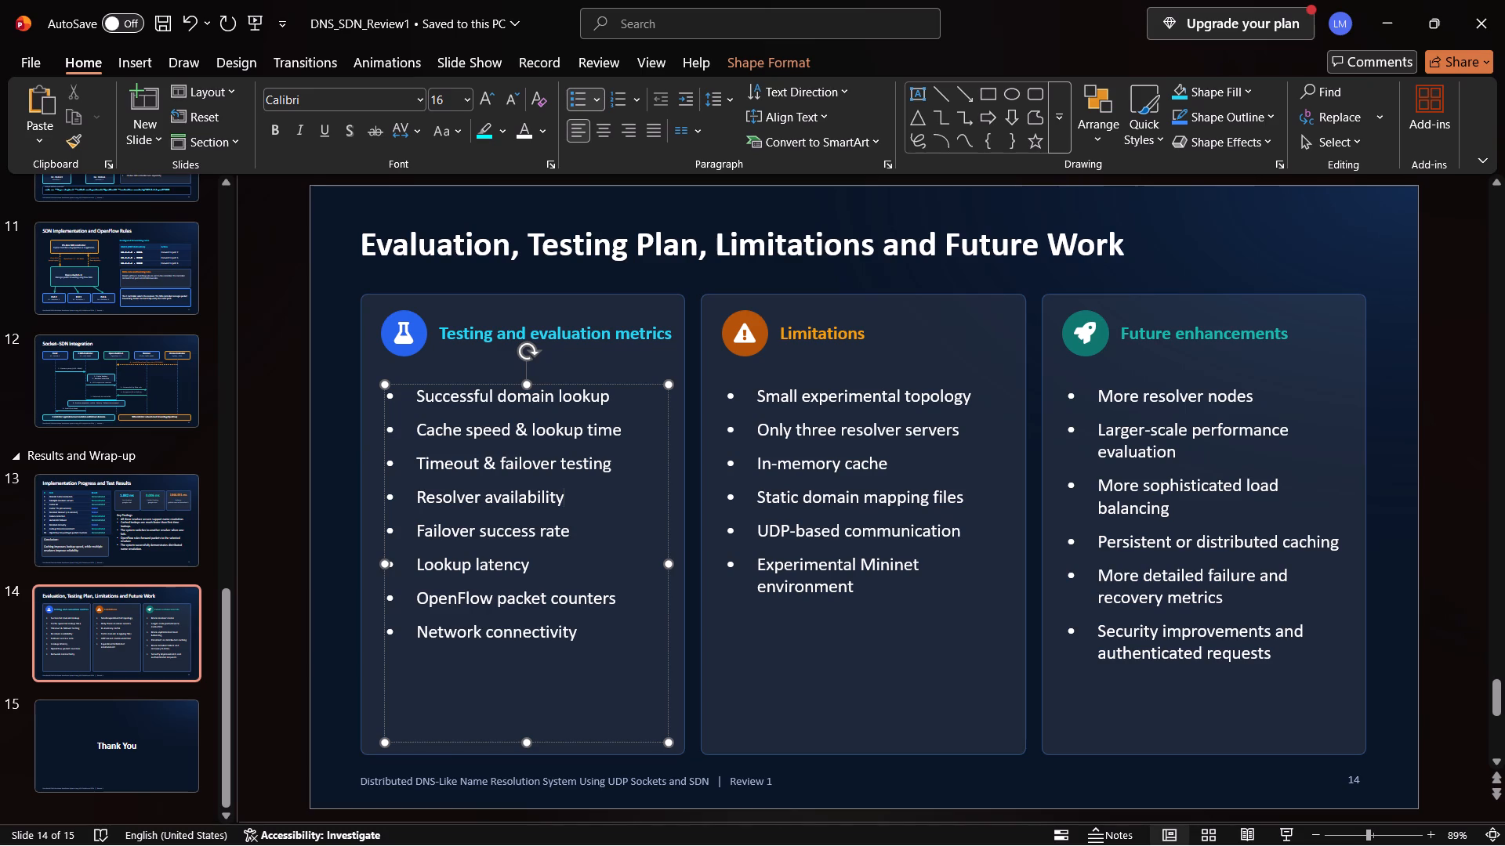
# Move "OpenFlow packet counters" into the "Network connectivity" bullet so it reads "Network connectivity & OpenFlow packet counters".
pyautogui.moveTo(414, 598); pyautogui.dragTo(615, 592)
pyautogui.hotkey('ctrl', 'x')
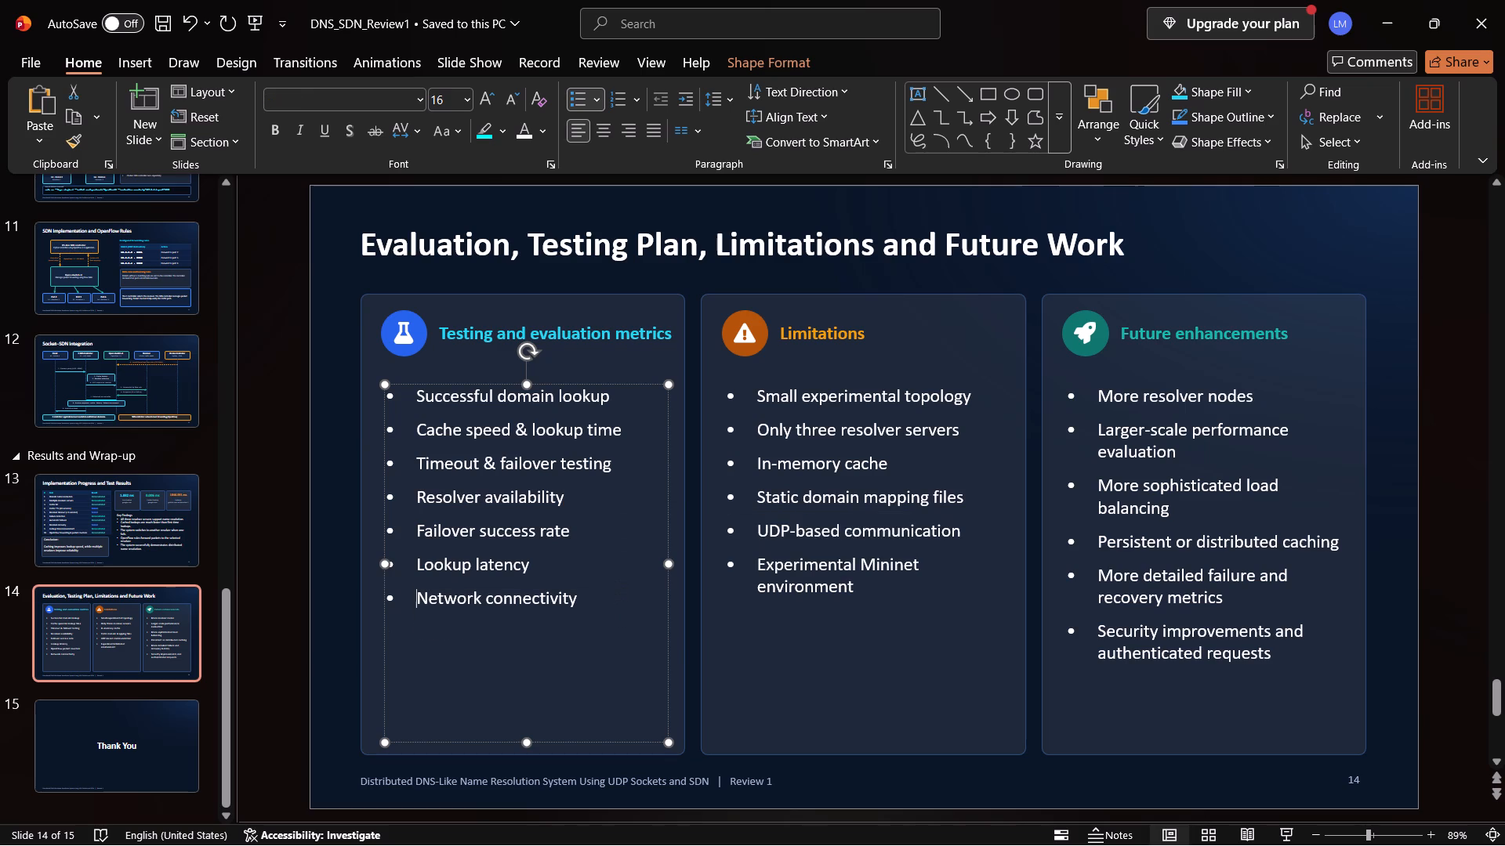
pyautogui.click(604, 599)
pyautogui.press('space')
pyautogui.hotkey('shift', '&')
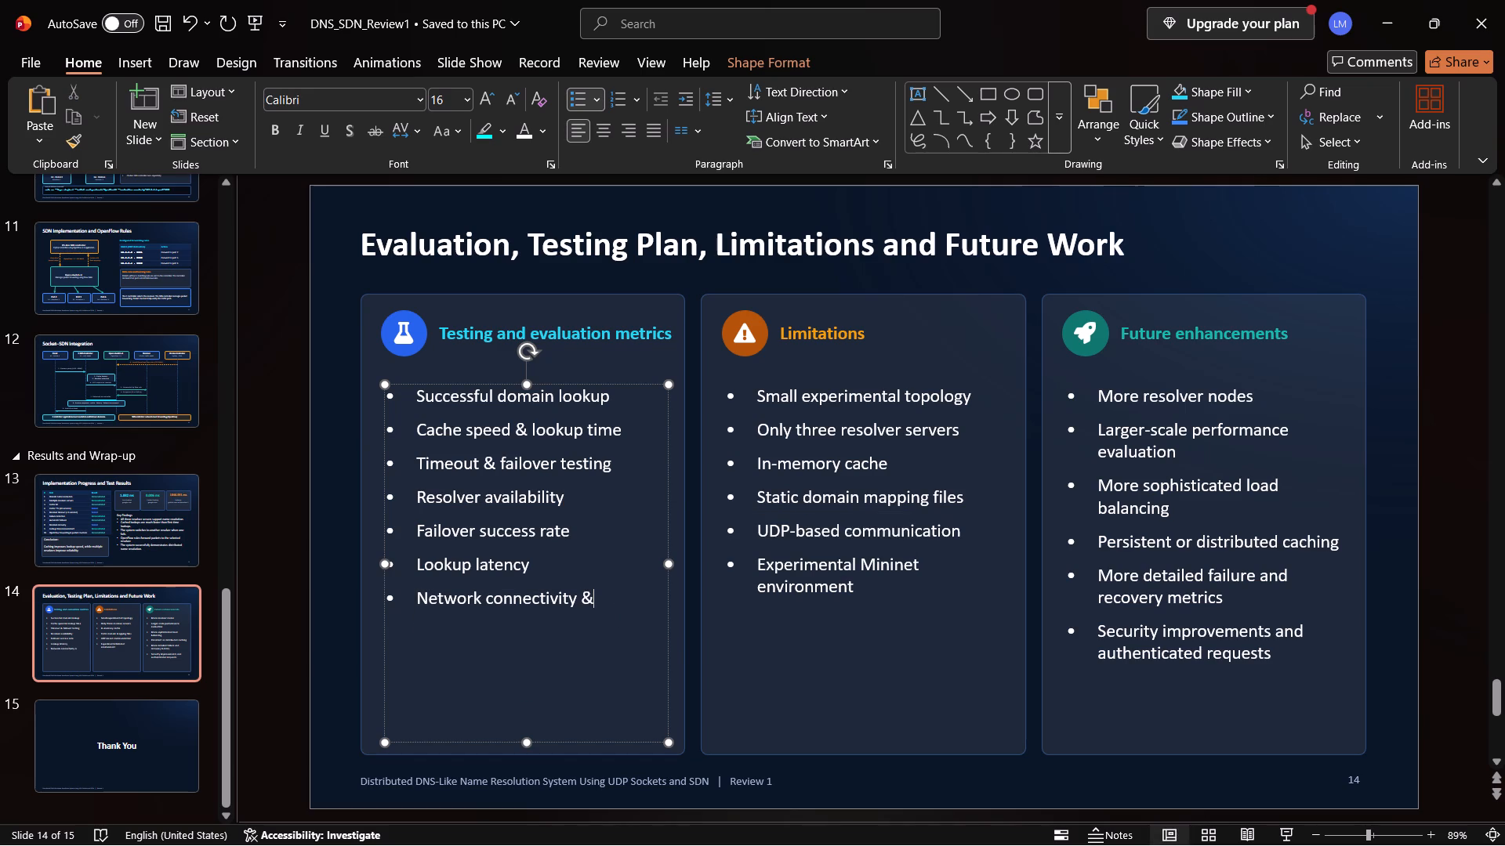
pyautogui.press('space')
pyautogui.hotkey('ctrl', 'v')
pyautogui.click(604, 599)
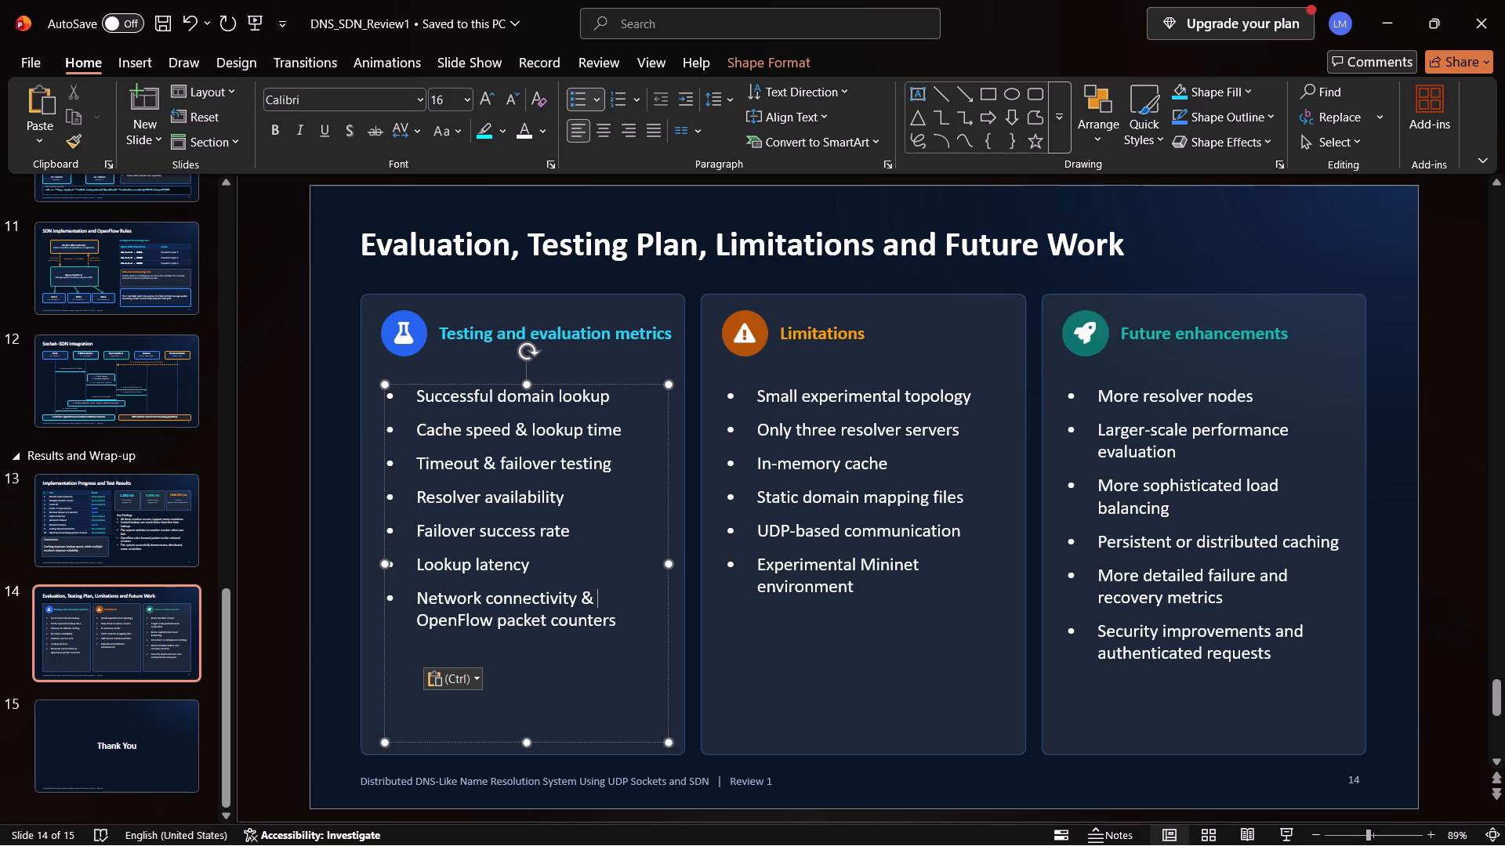
# Merge the "Lookup latency" bullet into the one above as "Failover success rate & Lookup latency".
pyautogui.click(413, 566)
pyautogui.press('BackSpace')
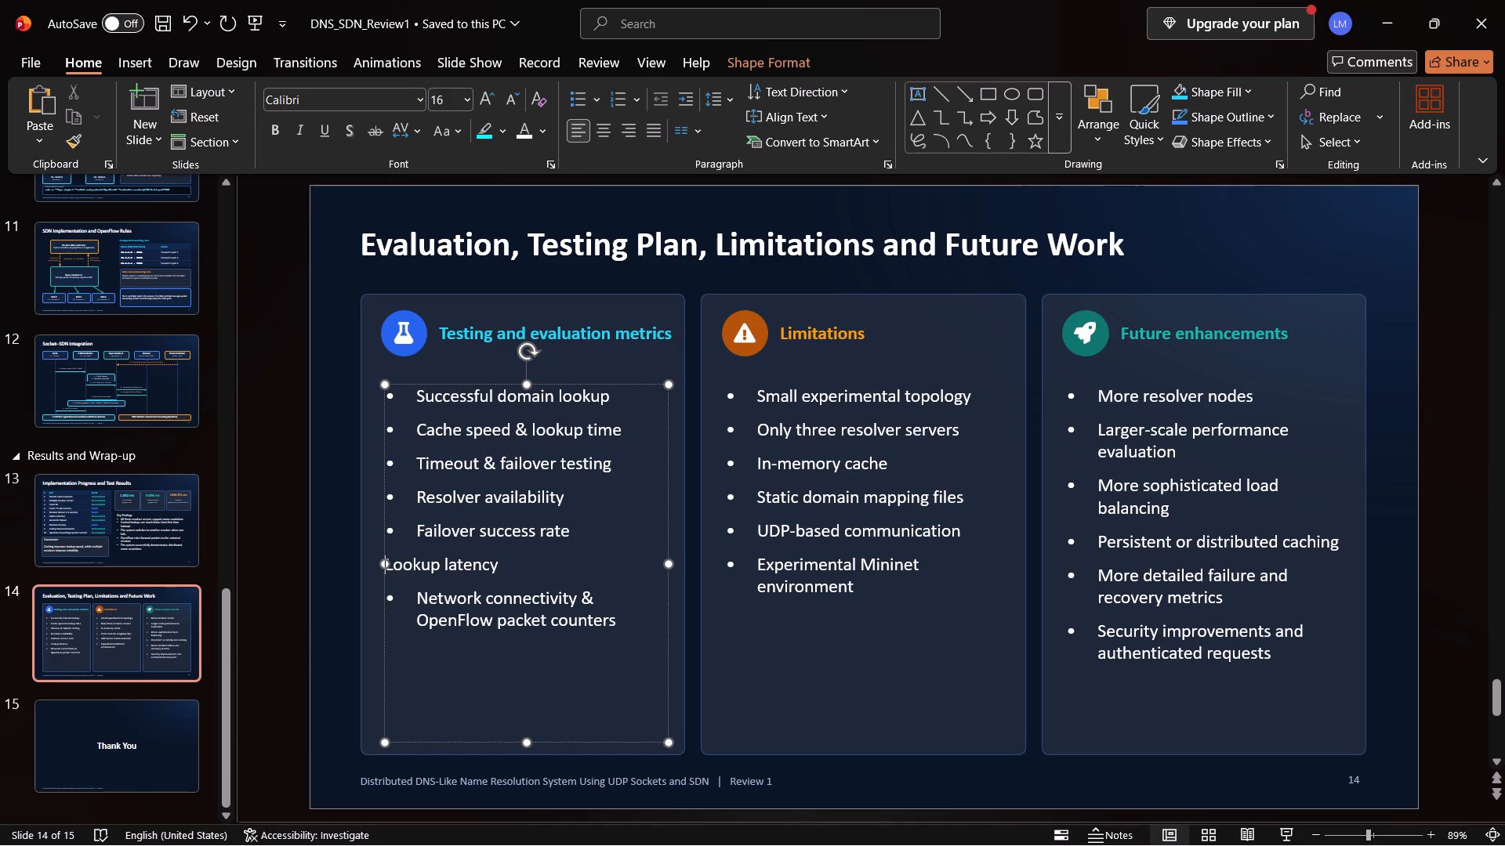
pyautogui.press('BackSpace')
pyautogui.press('space')
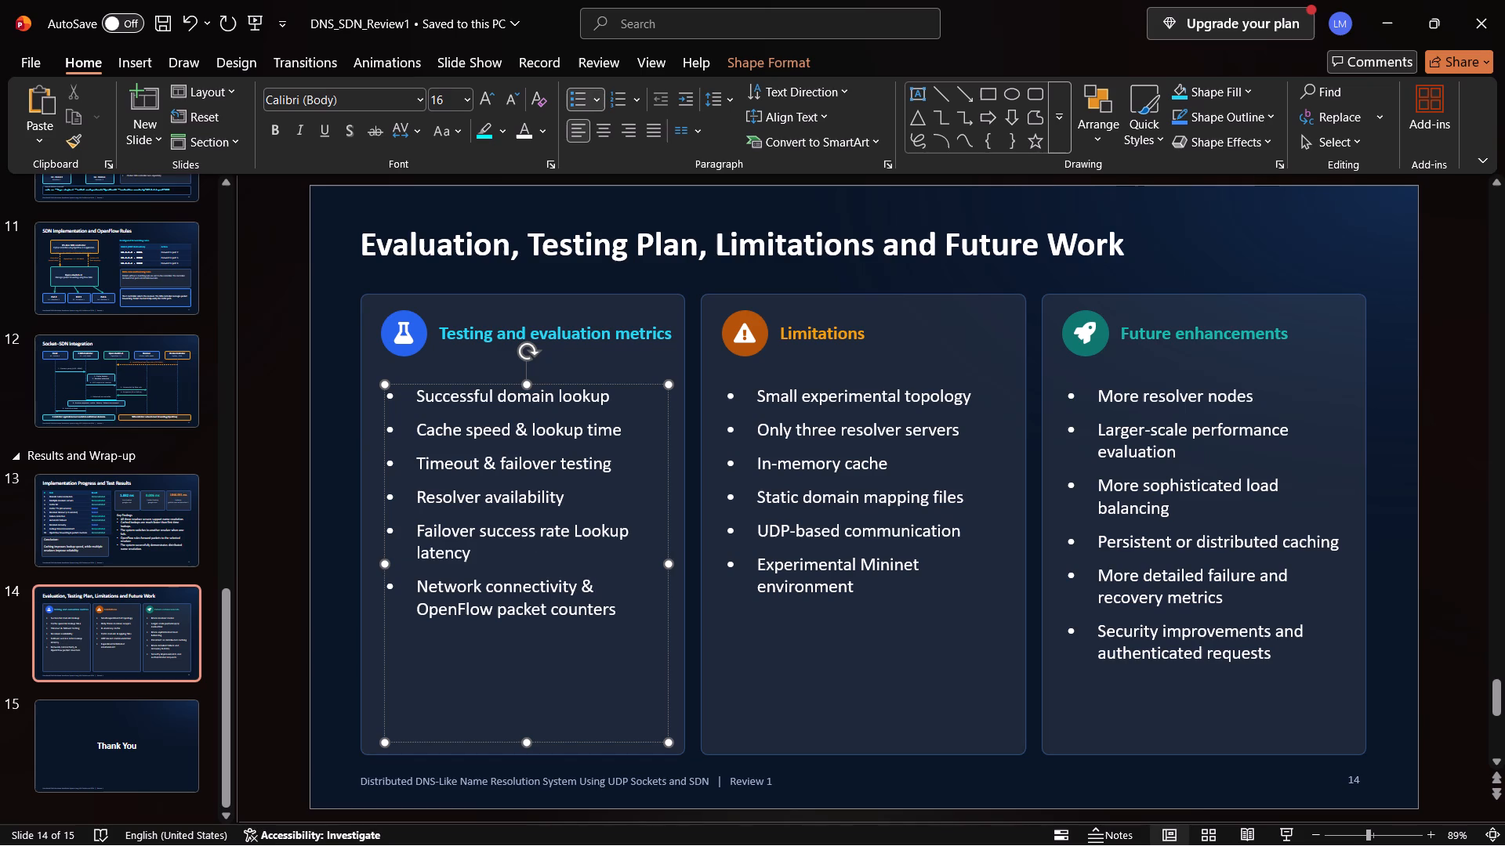
pyautogui.write('&')
pyautogui.press('space')
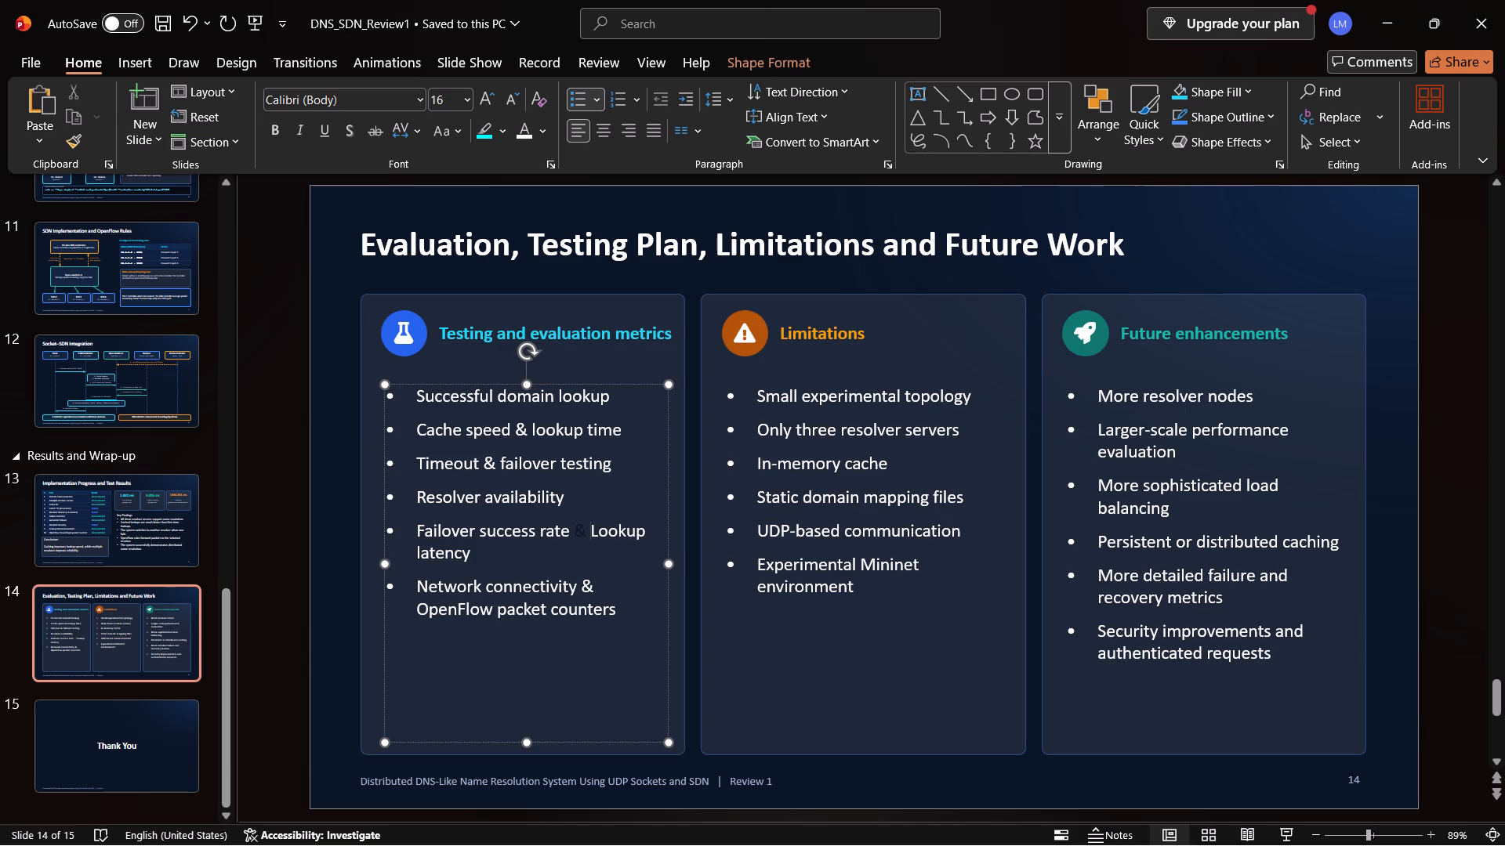
# Recolour the dark ampersand in "Failover success rate & Lookup latency" white to match the surrounding text.
pyautogui.tripleClick(582, 530)
pyautogui.click(582, 530)
pyautogui.doubleClick(582, 530)
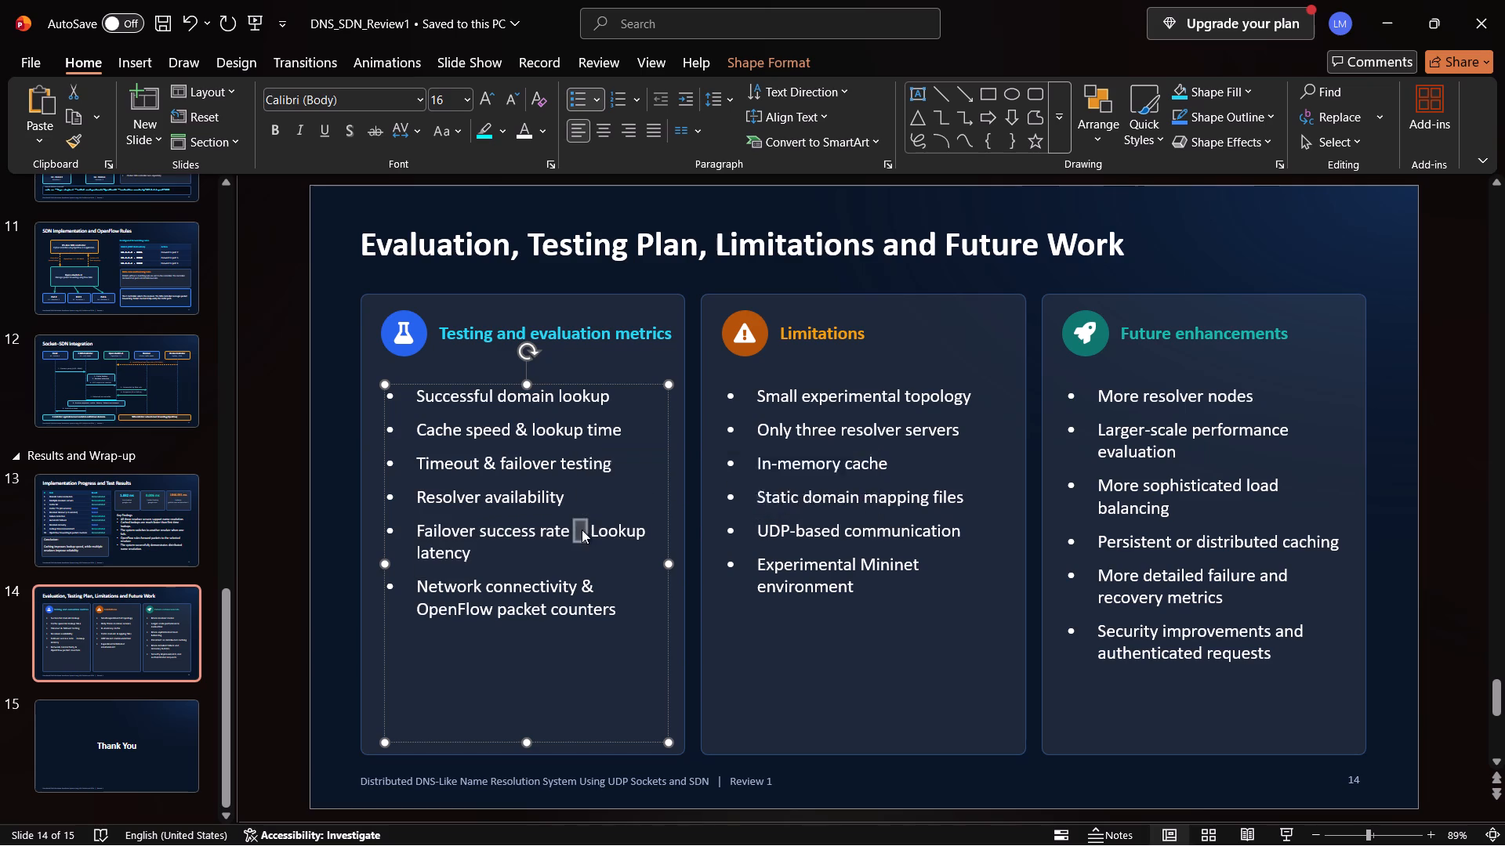
pyautogui.click(582, 530)
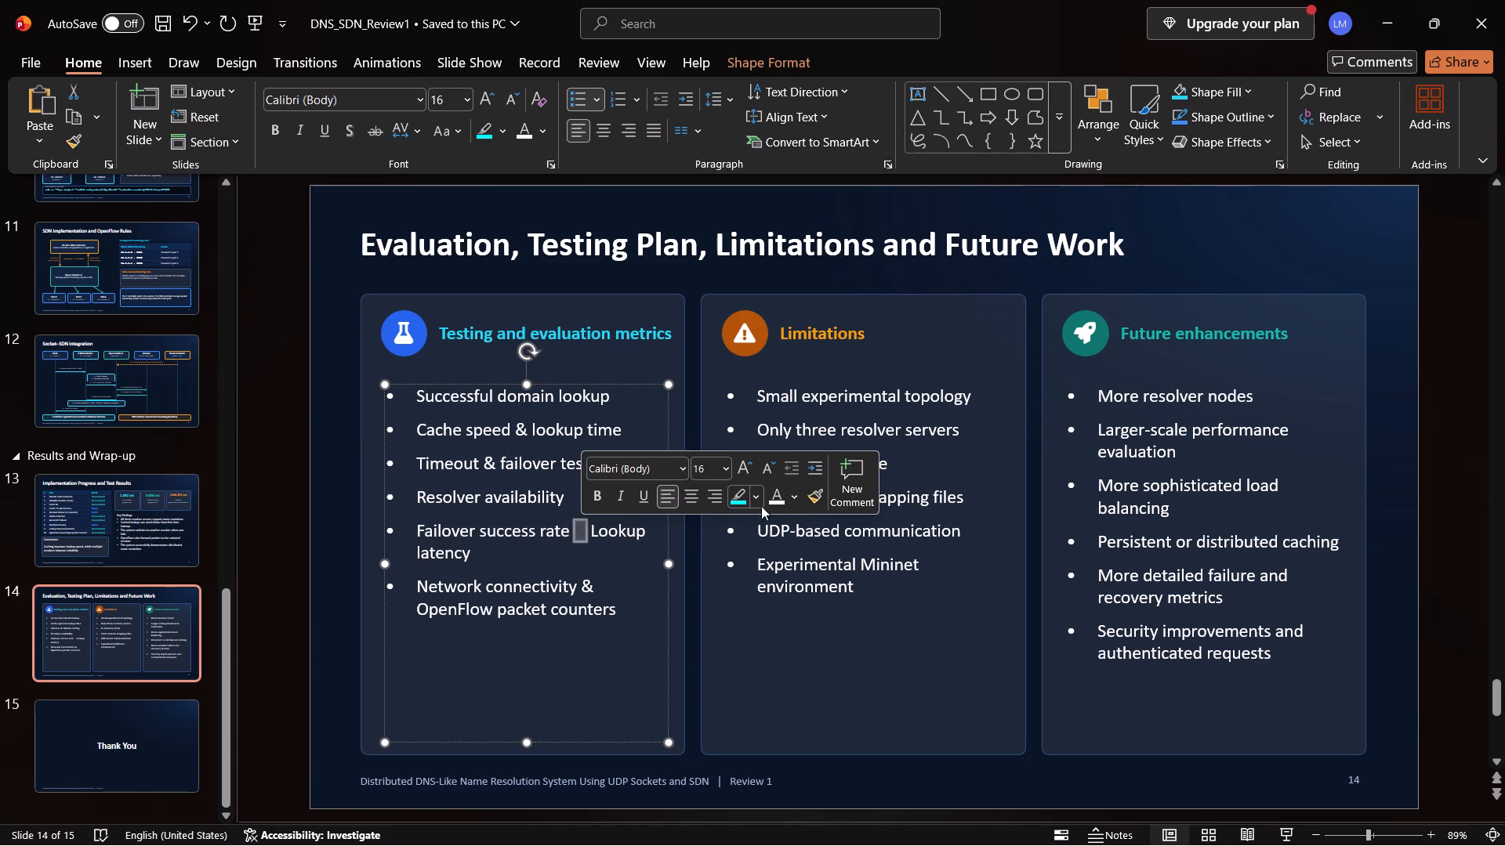
pyautogui.click(774, 501)
pyautogui.click(668, 579)
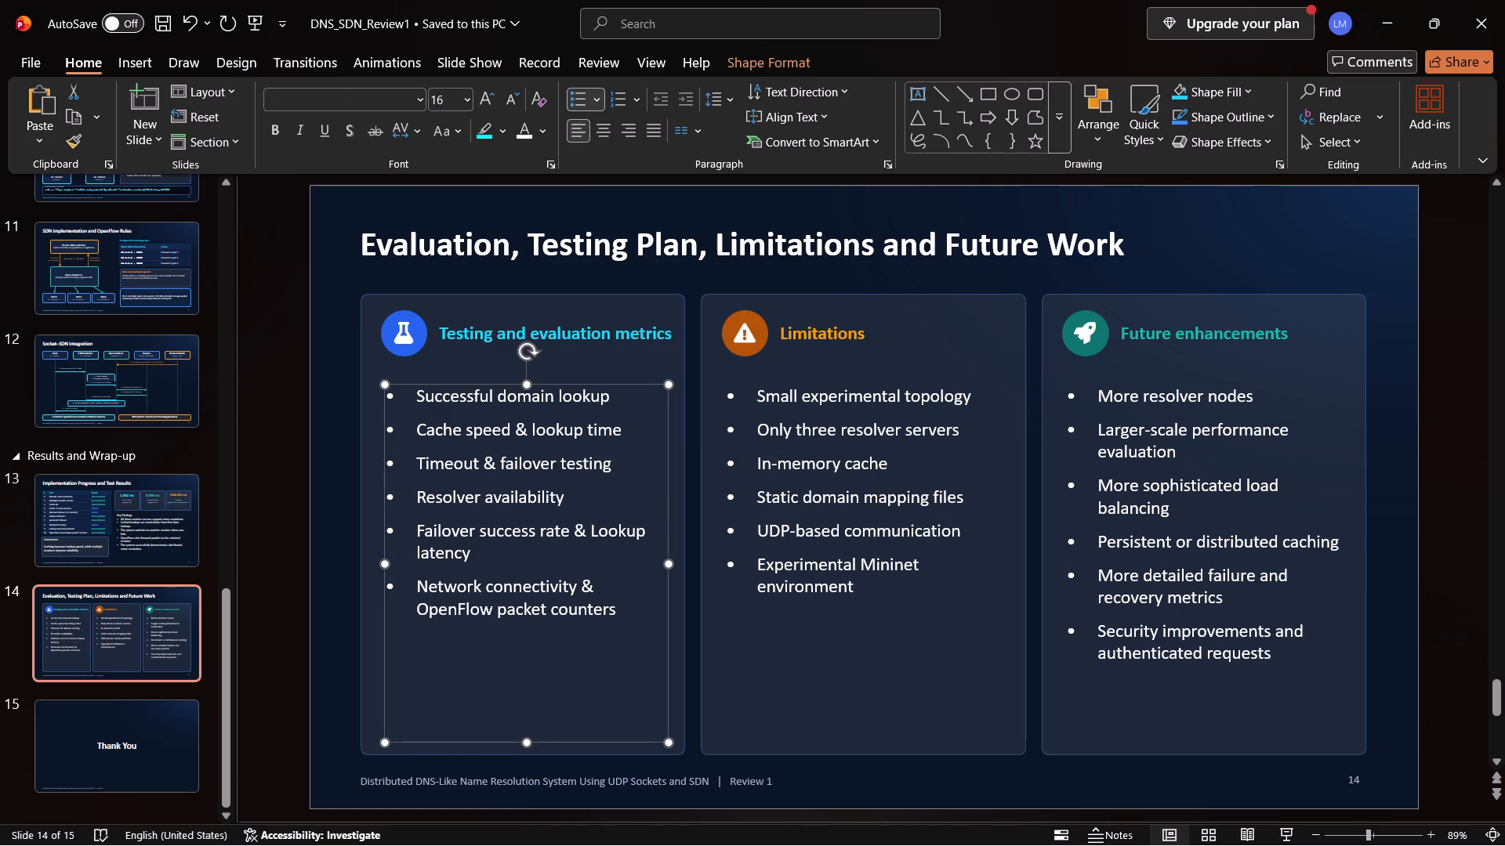
# Shorten the testing and evaluation metrics text box so its lower edge sits just below the last bullet.
pyautogui.click(472, 688)
pyautogui.moveTo(526, 743); pyautogui.dragTo(530, 692)
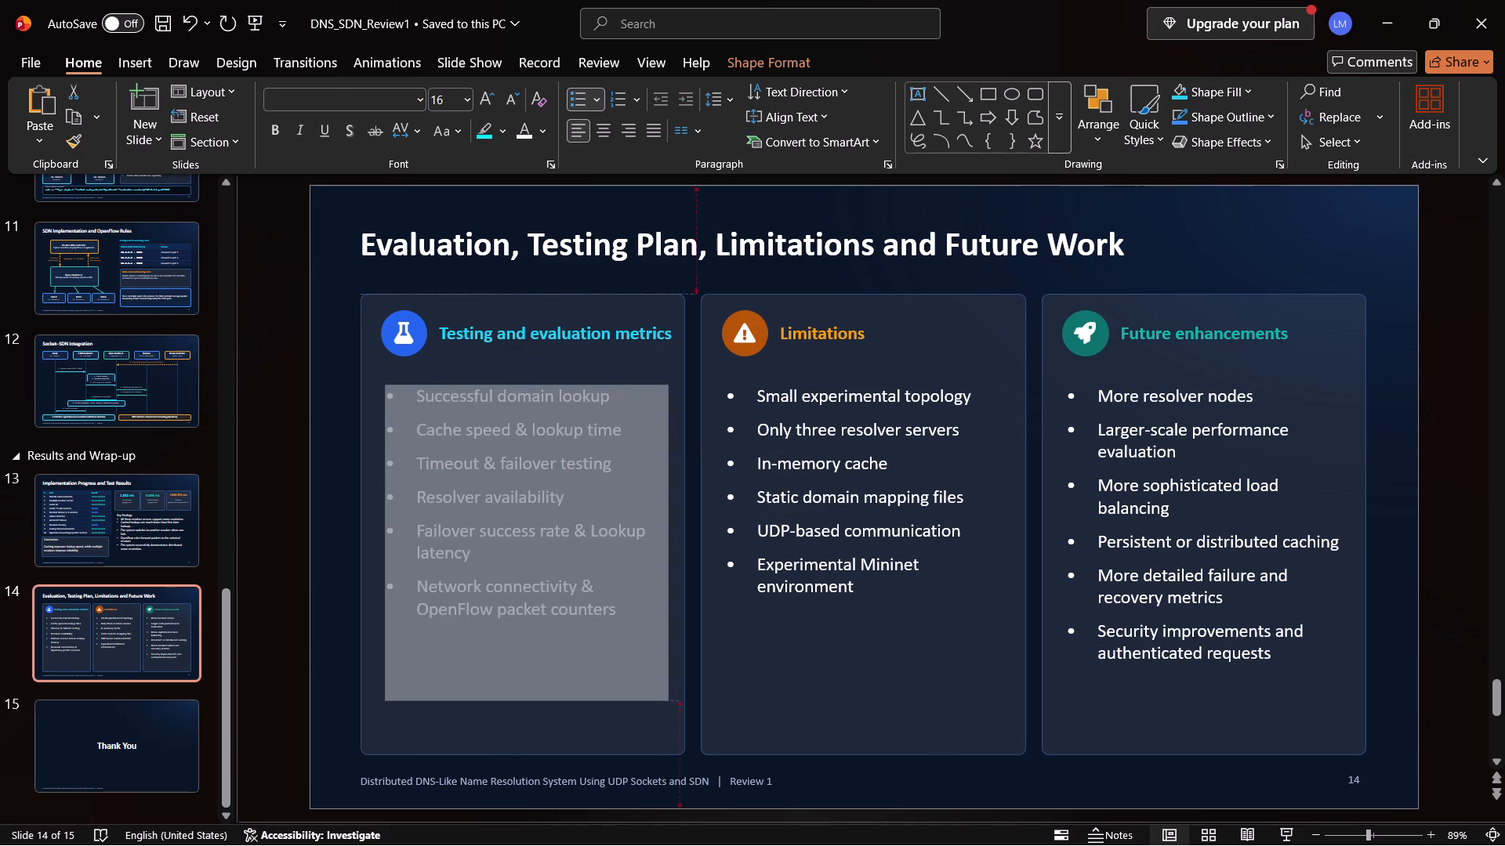
pyautogui.moveTo(530, 692); pyautogui.dragTo(524, 679)
pyautogui.moveTo(524, 679); pyautogui.dragTo(527, 647)
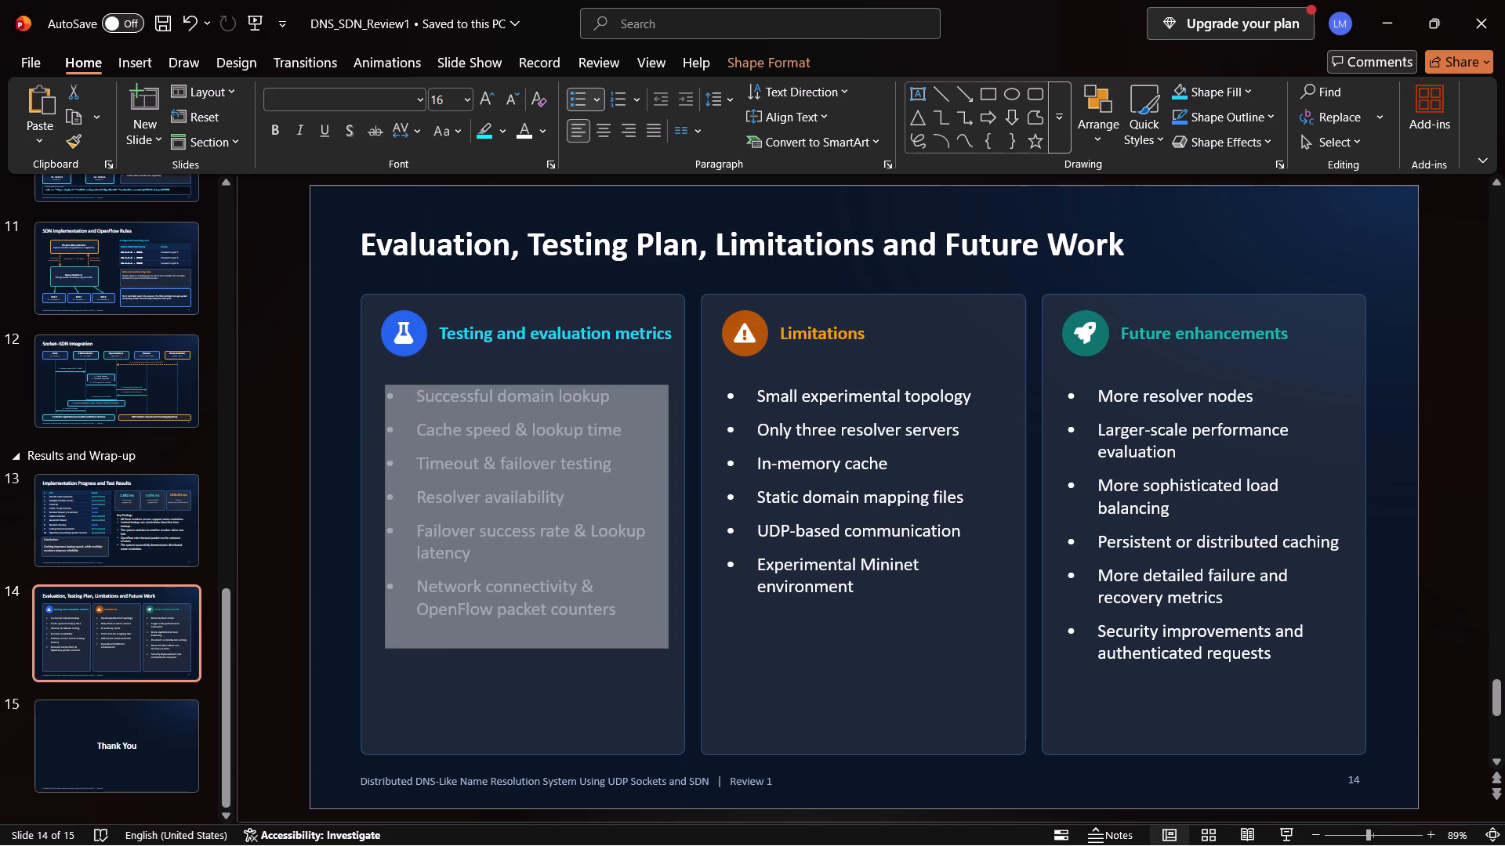
pyautogui.moveTo(527, 647); pyautogui.dragTo(526, 640)
pyautogui.click(865, 785)
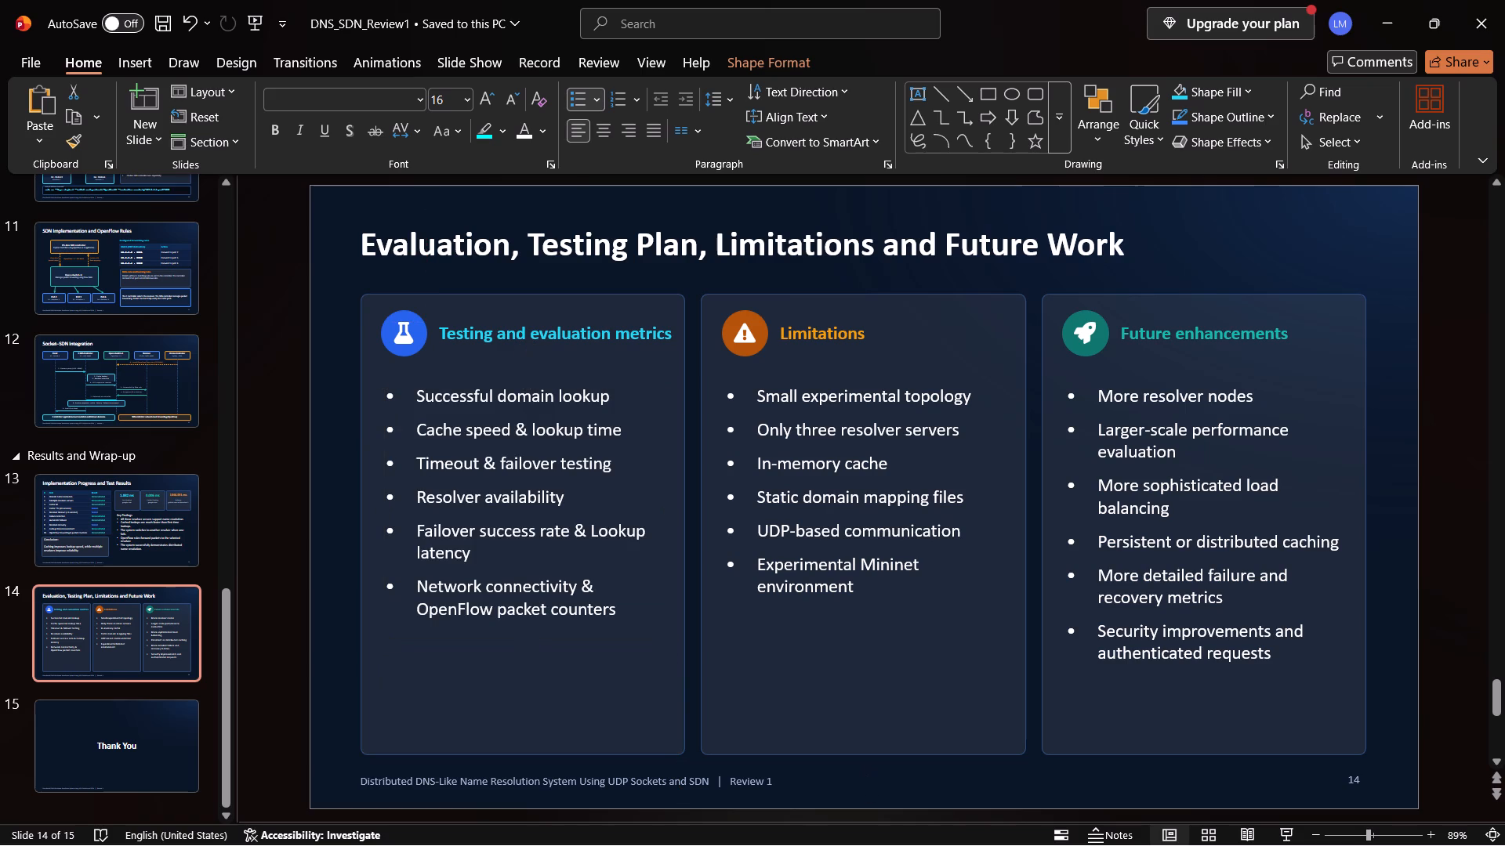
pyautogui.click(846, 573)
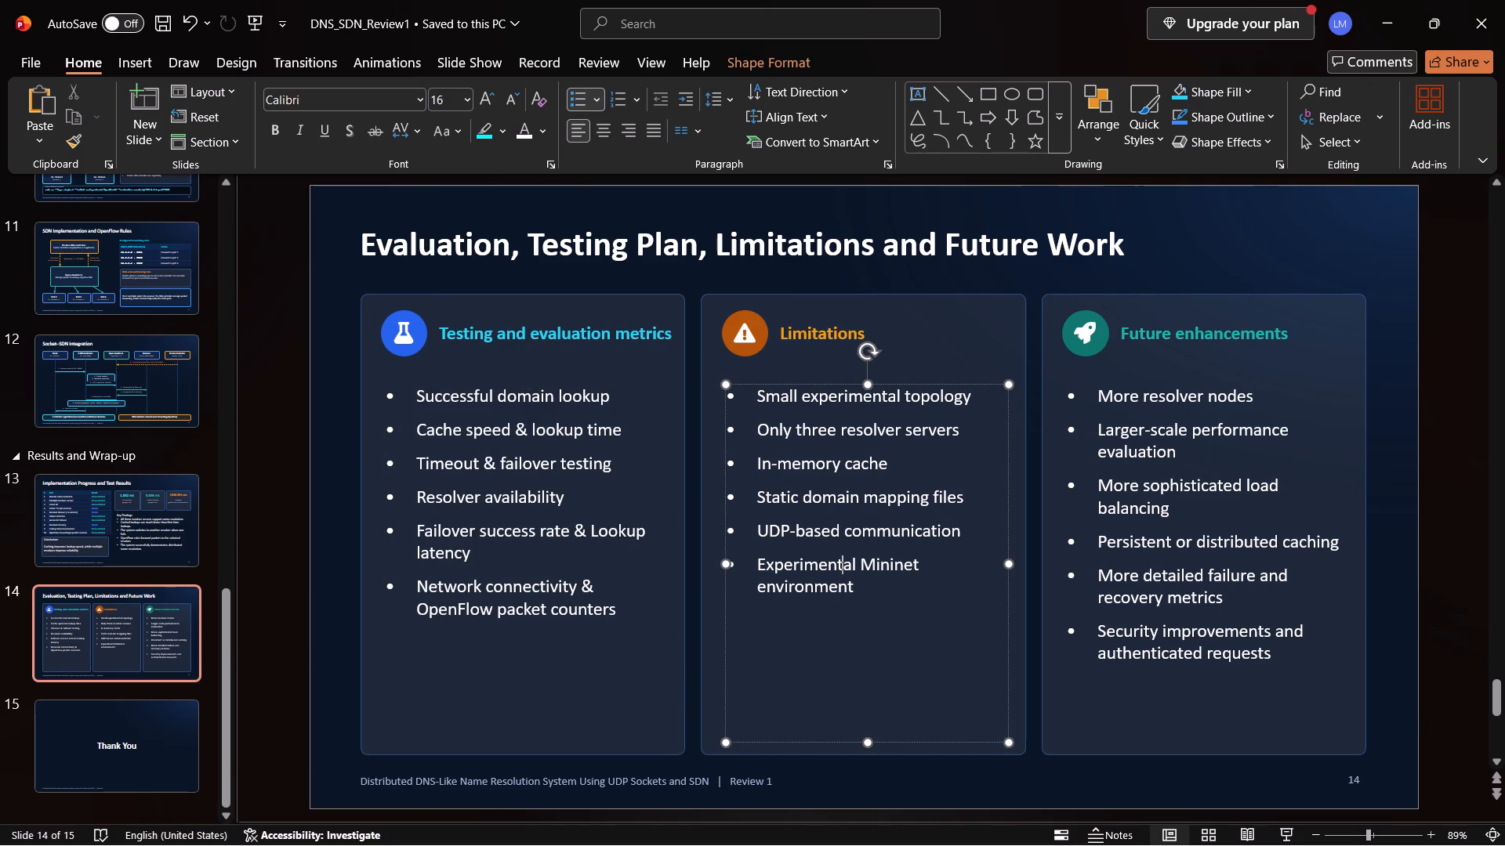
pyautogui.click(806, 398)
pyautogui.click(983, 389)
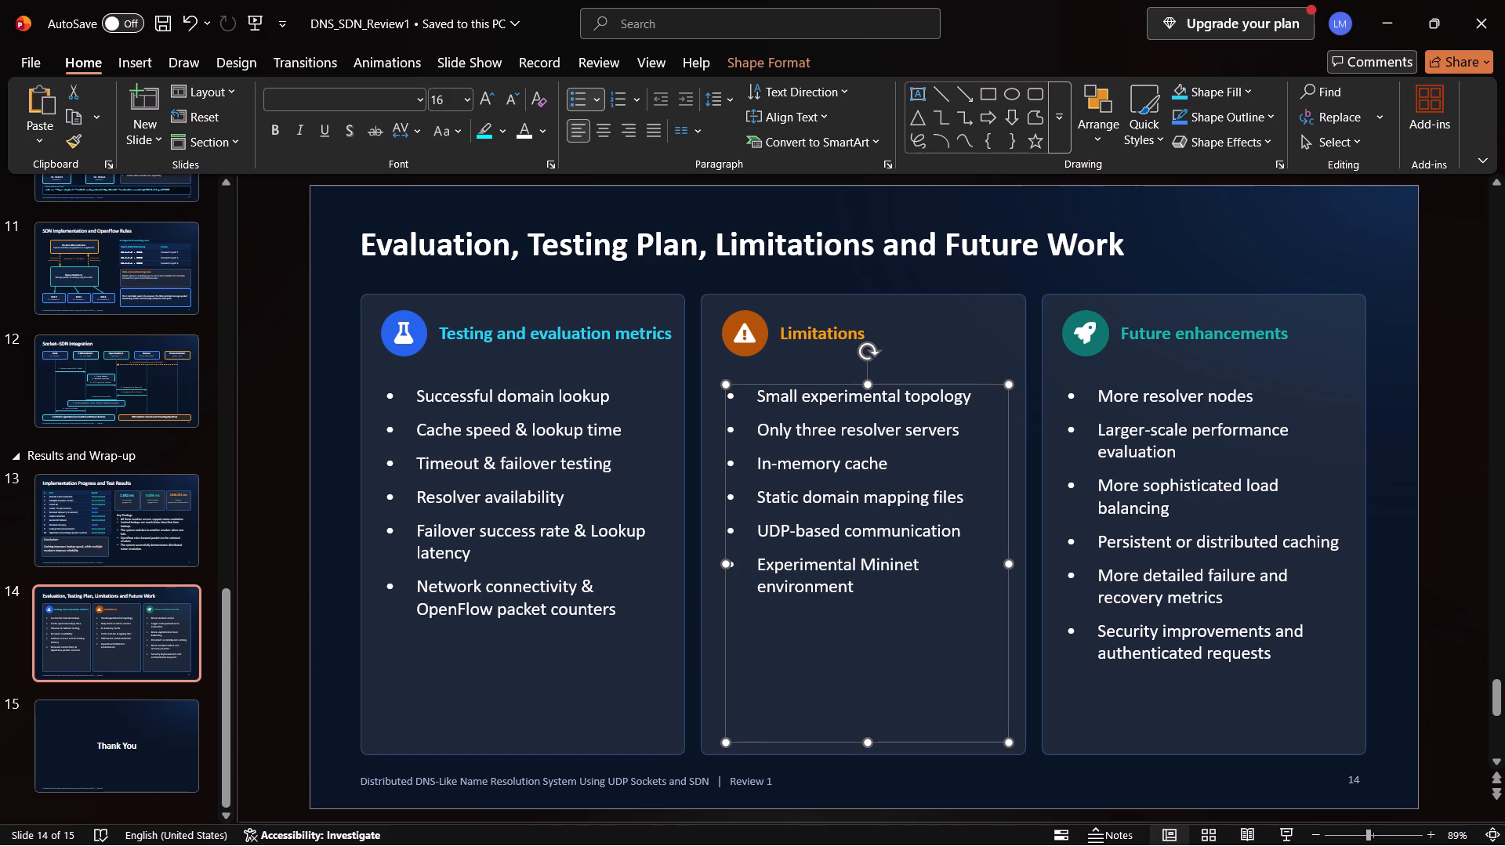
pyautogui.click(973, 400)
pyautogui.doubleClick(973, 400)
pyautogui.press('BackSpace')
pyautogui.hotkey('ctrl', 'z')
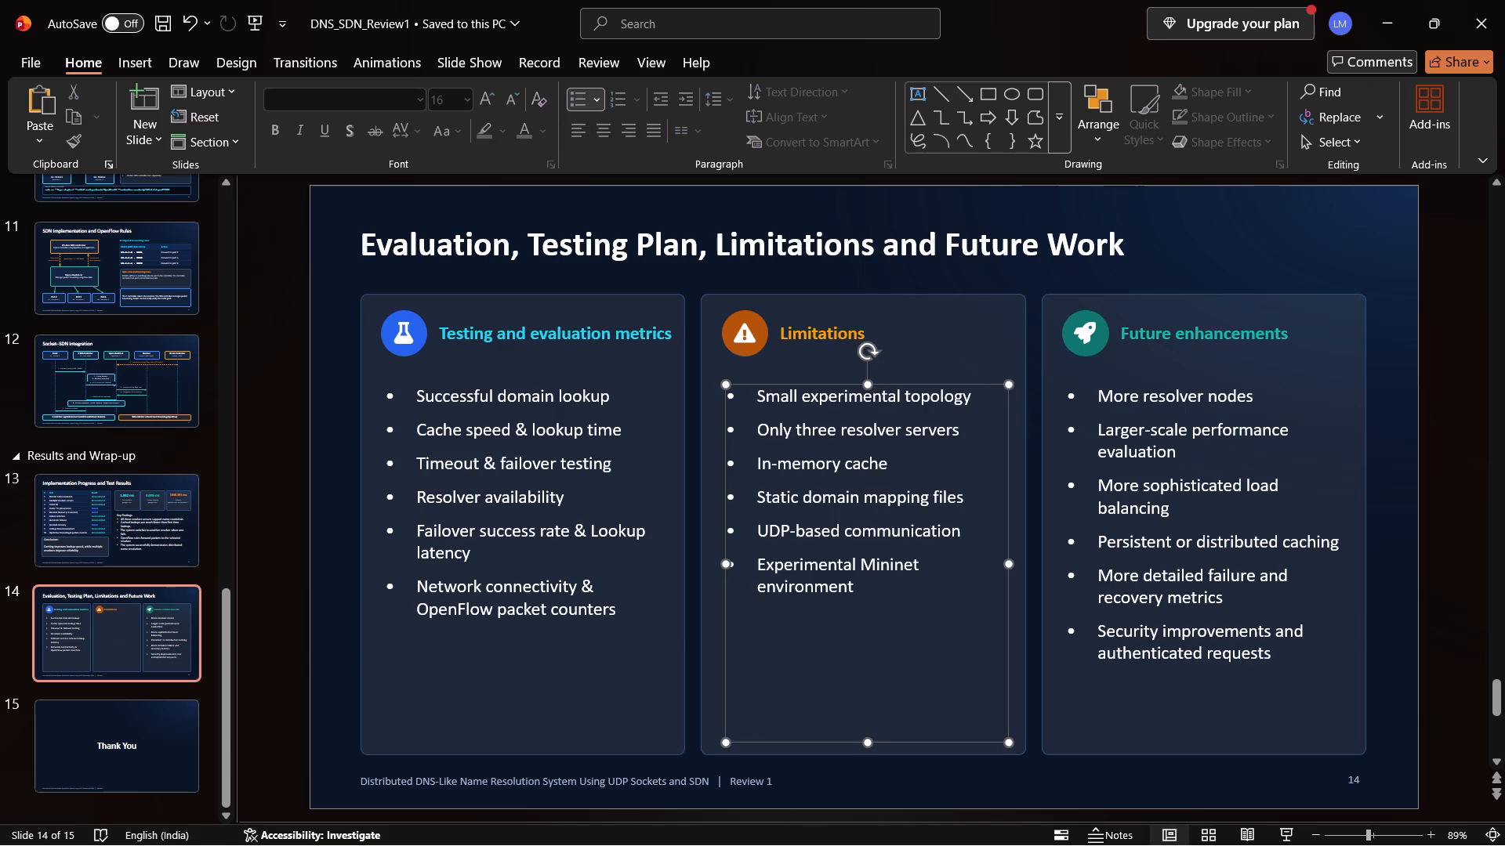
# Reword the "Small experimental topology" bullet under Limitations as "Small test network".
pyautogui.click(969, 400)
pyautogui.press('BackSpace')
pyautogui.press('BackSpace')
pyautogui.press('BackSpace')
pyautogui.press('BackSpace')
pyautogui.press('BackSpace')
pyautogui.press('BackSpace')
pyautogui.press('BackSpace')
pyautogui.press('BackSpace')
pyautogui.press('BackSpace')
pyautogui.press('BackSpace')
pyautogui.press('BackSpace')
pyautogui.press('BackSpace')
pyautogui.press('BackSpace')
pyautogui.press('BackSpace')
pyautogui.press('BackSpace')
pyautogui.press('BackSpace')
pyautogui.press('BackSpace')
pyautogui.press('BackSpace')
pyautogui.press('BackSpace')
pyautogui.press('BackSpace')
pyautogui.press('BackSpace')
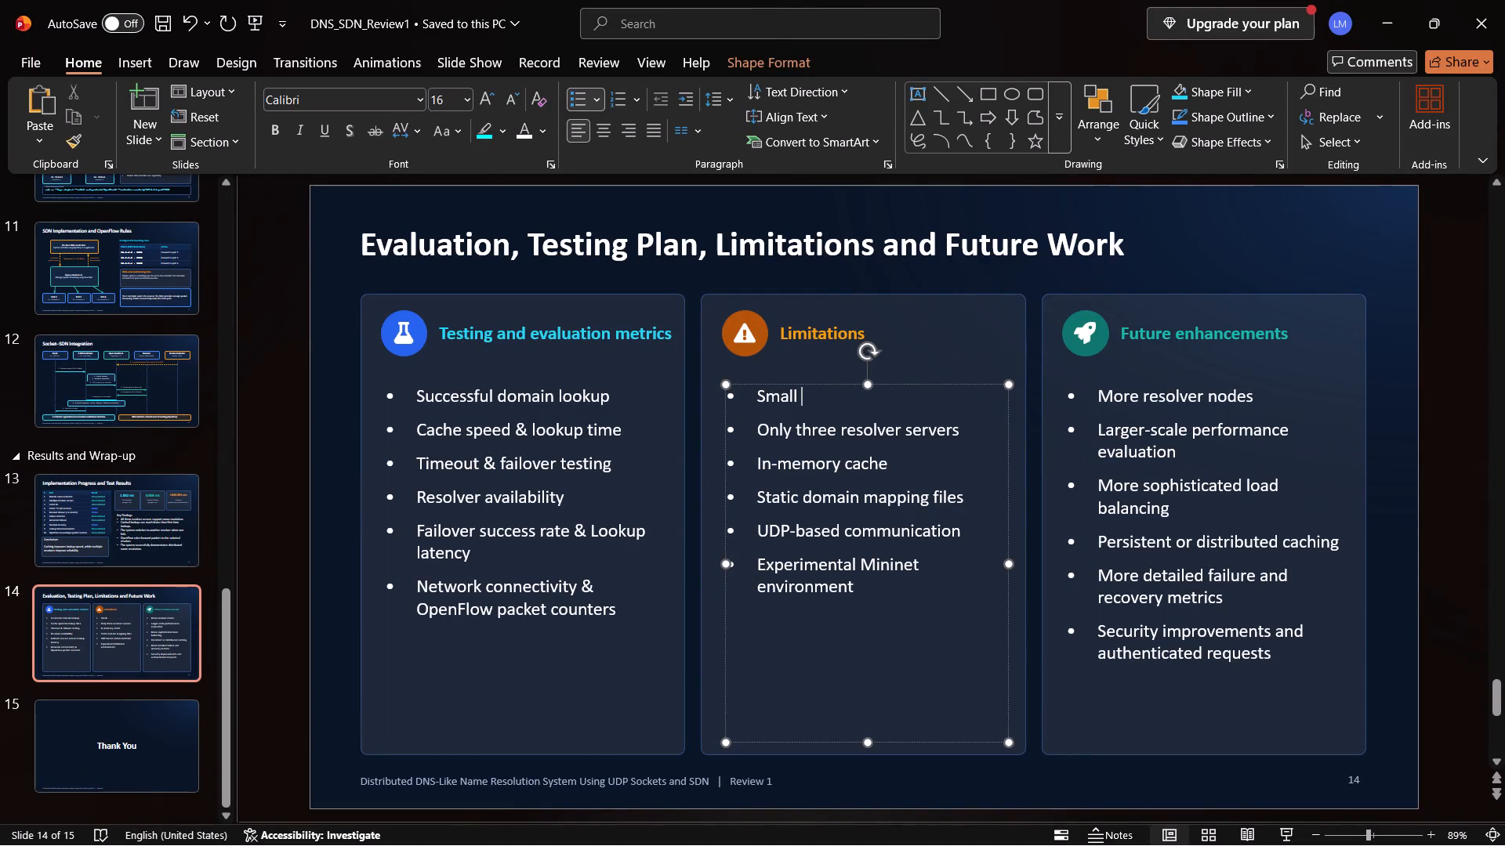
pyautogui.write('test')
pyautogui.press('space')
pyautogui.write('netw')
pyautogui.write('ork')
# Add "Temporary" before the "In-memory cache" bullet under Limitations so it reads "Temporary In-memory cache".
pyautogui.press('Down')
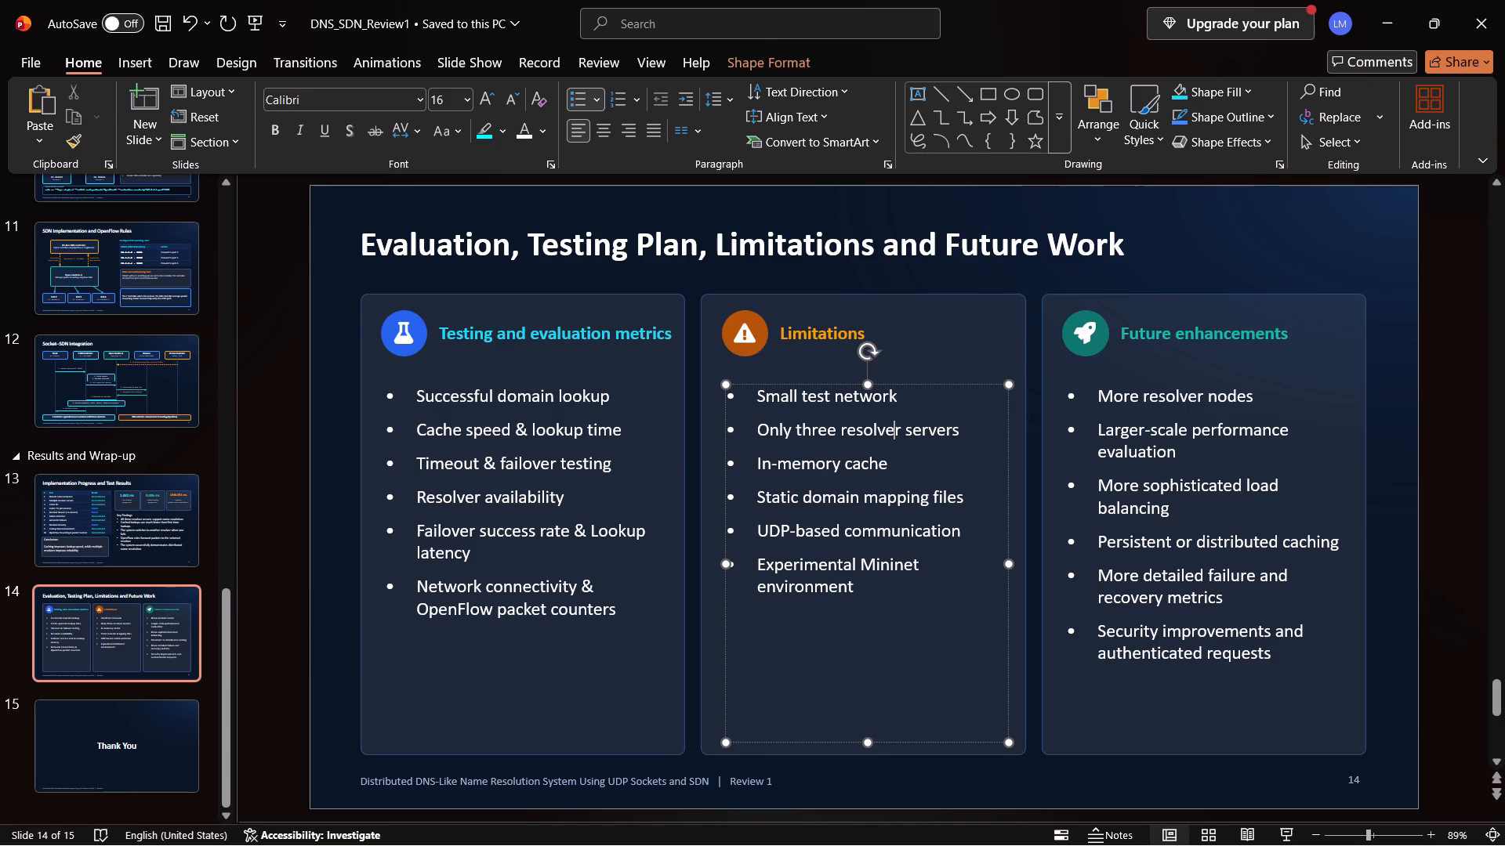
pyautogui.press('Right')
pyautogui.press('Down')
pyautogui.press('Left')
pyautogui.press('Left')
pyautogui.press('Left')
pyautogui.press('Left')
pyautogui.press('Left')
pyautogui.press('Left')
pyautogui.press('Left')
pyautogui.press('Left')
pyautogui.press('Left')
pyautogui.press('Left')
pyautogui.press('Left')
pyautogui.press('Left')
pyautogui.press('Left')
pyautogui.press('Left')
pyautogui.press('Left')
pyautogui.press('Left')
pyautogui.press('Right')
pyautogui.write('te')
pyautogui.press('BackSpace')
pyautogui.press('BackSpace')
pyautogui.write('em')
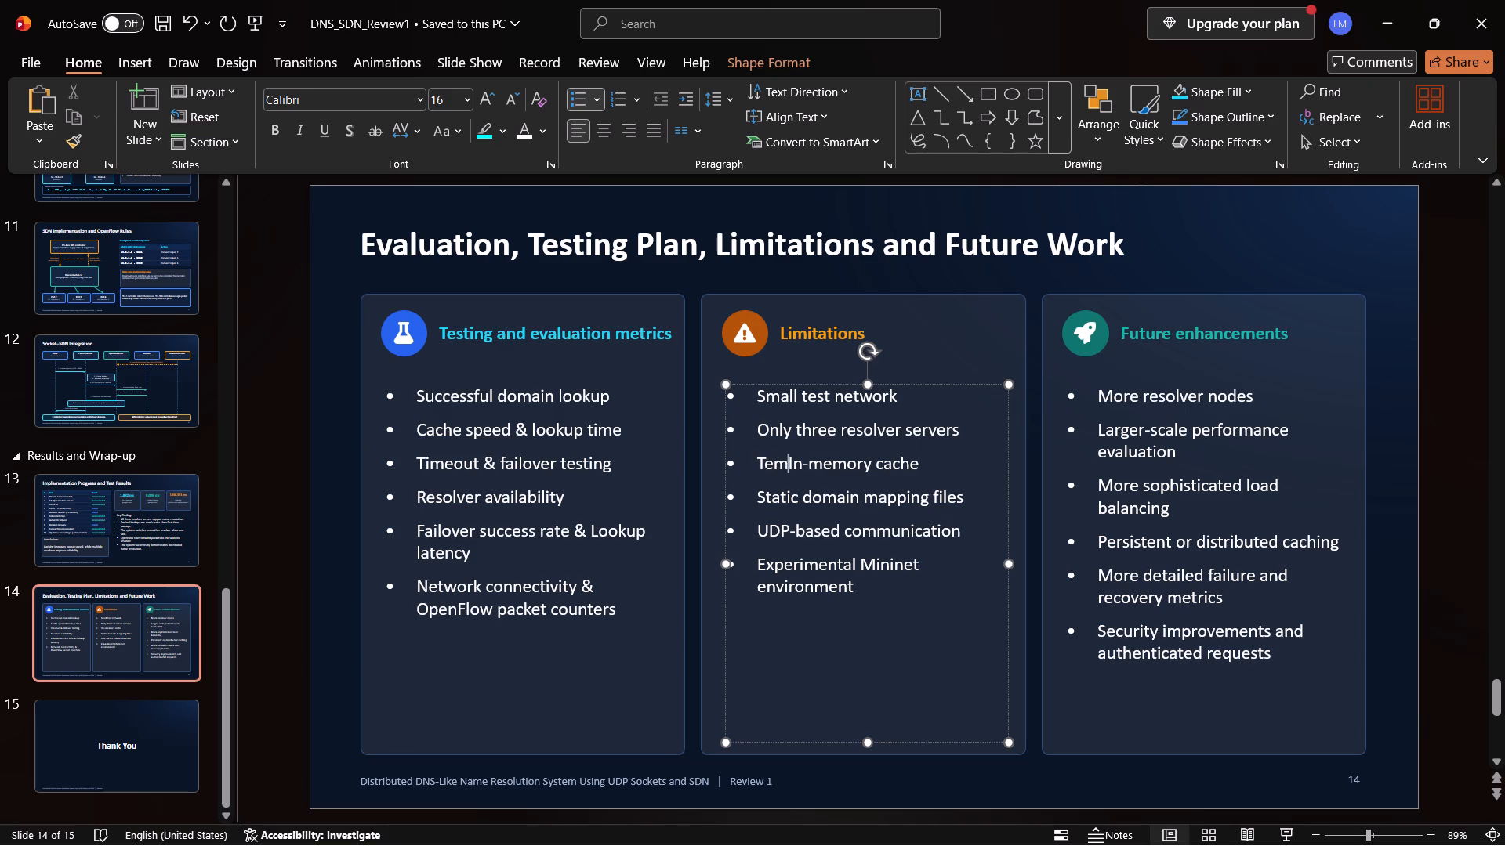
pyautogui.press('p')
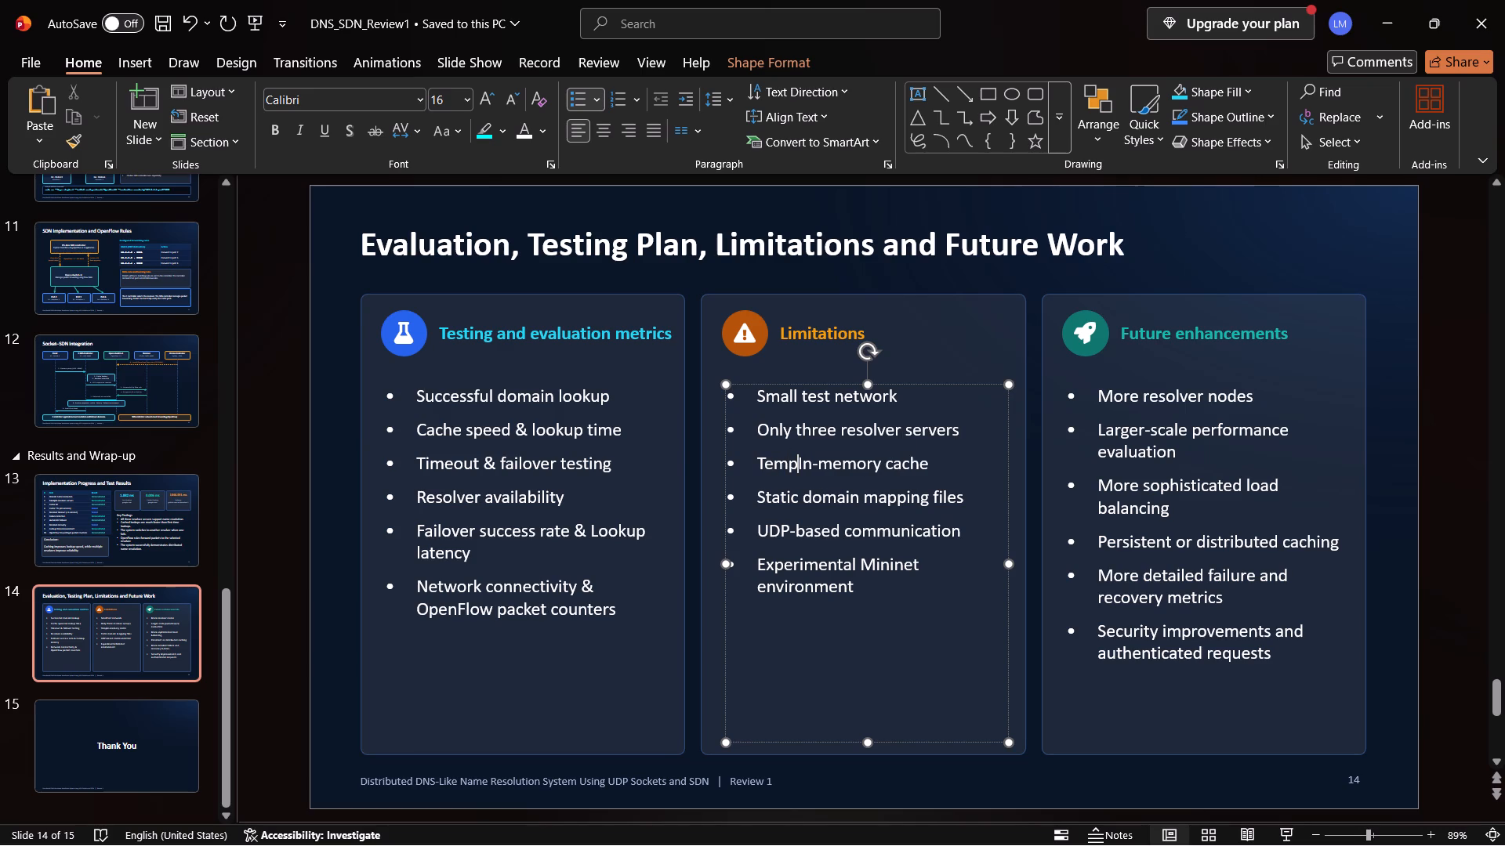
pyautogui.write('orary')
pyautogui.press('space')
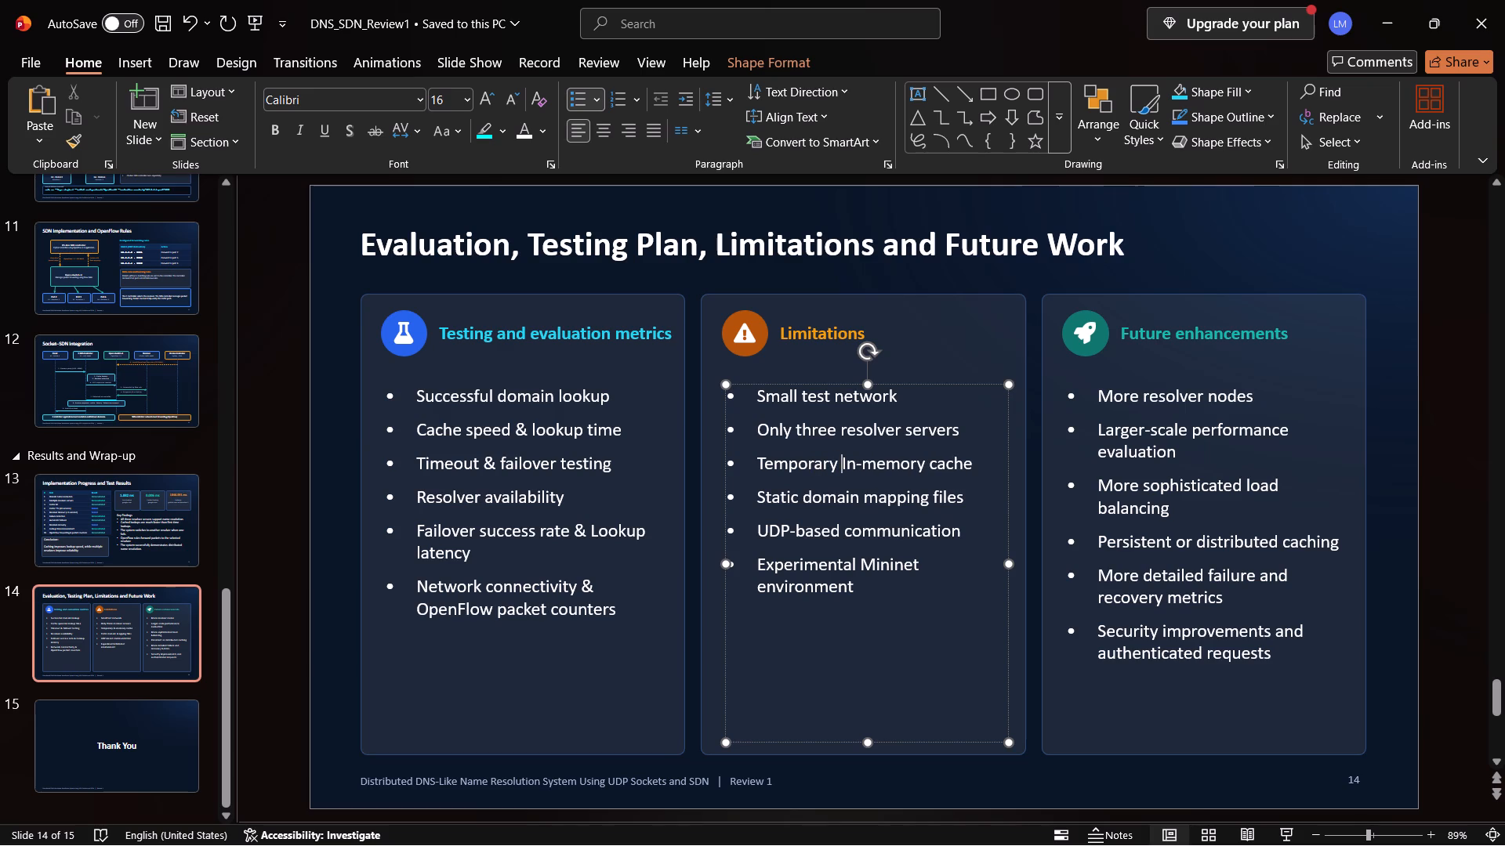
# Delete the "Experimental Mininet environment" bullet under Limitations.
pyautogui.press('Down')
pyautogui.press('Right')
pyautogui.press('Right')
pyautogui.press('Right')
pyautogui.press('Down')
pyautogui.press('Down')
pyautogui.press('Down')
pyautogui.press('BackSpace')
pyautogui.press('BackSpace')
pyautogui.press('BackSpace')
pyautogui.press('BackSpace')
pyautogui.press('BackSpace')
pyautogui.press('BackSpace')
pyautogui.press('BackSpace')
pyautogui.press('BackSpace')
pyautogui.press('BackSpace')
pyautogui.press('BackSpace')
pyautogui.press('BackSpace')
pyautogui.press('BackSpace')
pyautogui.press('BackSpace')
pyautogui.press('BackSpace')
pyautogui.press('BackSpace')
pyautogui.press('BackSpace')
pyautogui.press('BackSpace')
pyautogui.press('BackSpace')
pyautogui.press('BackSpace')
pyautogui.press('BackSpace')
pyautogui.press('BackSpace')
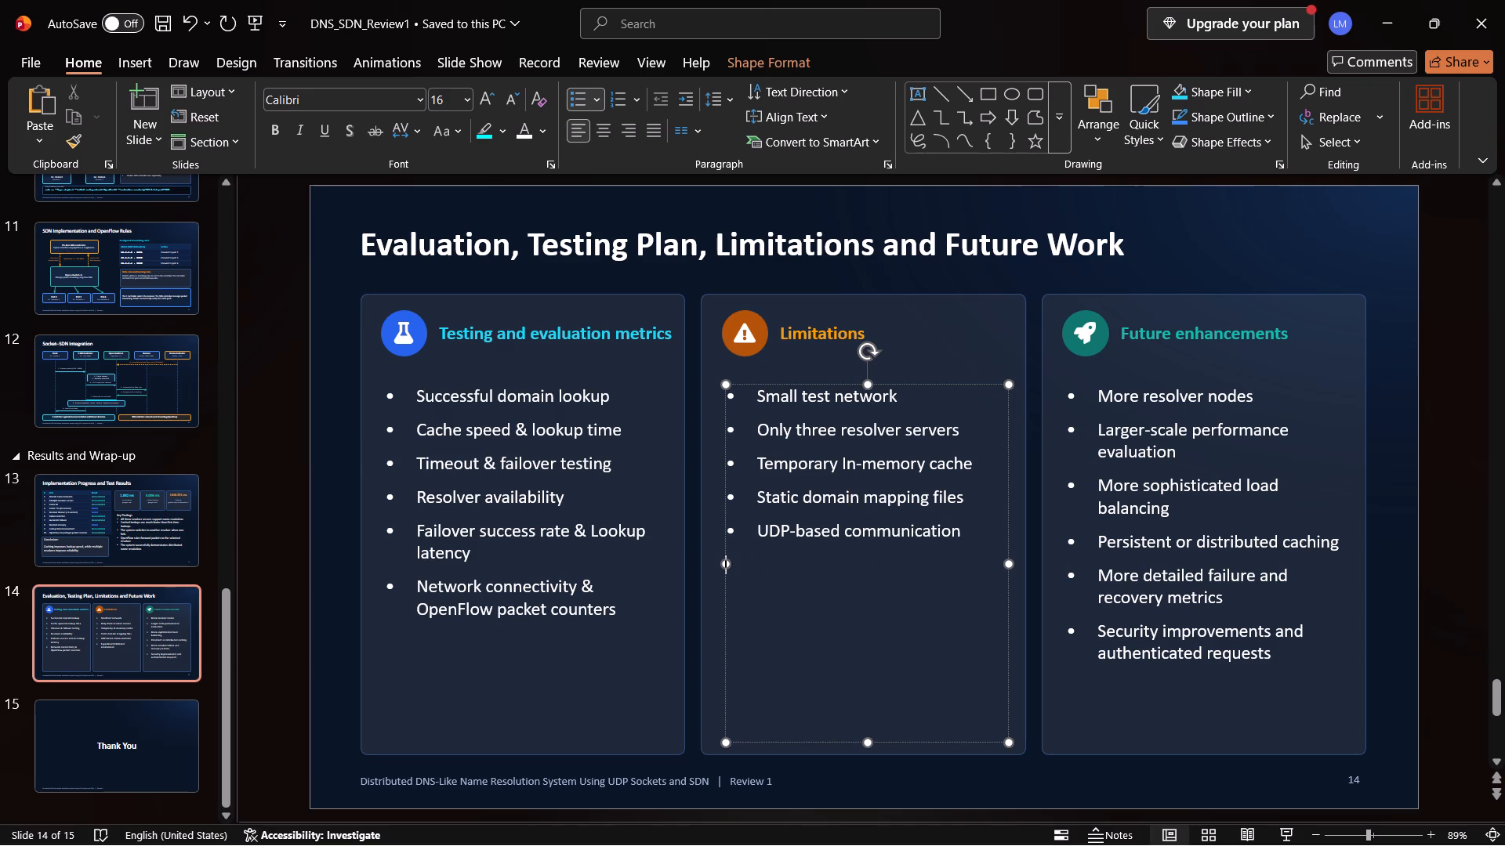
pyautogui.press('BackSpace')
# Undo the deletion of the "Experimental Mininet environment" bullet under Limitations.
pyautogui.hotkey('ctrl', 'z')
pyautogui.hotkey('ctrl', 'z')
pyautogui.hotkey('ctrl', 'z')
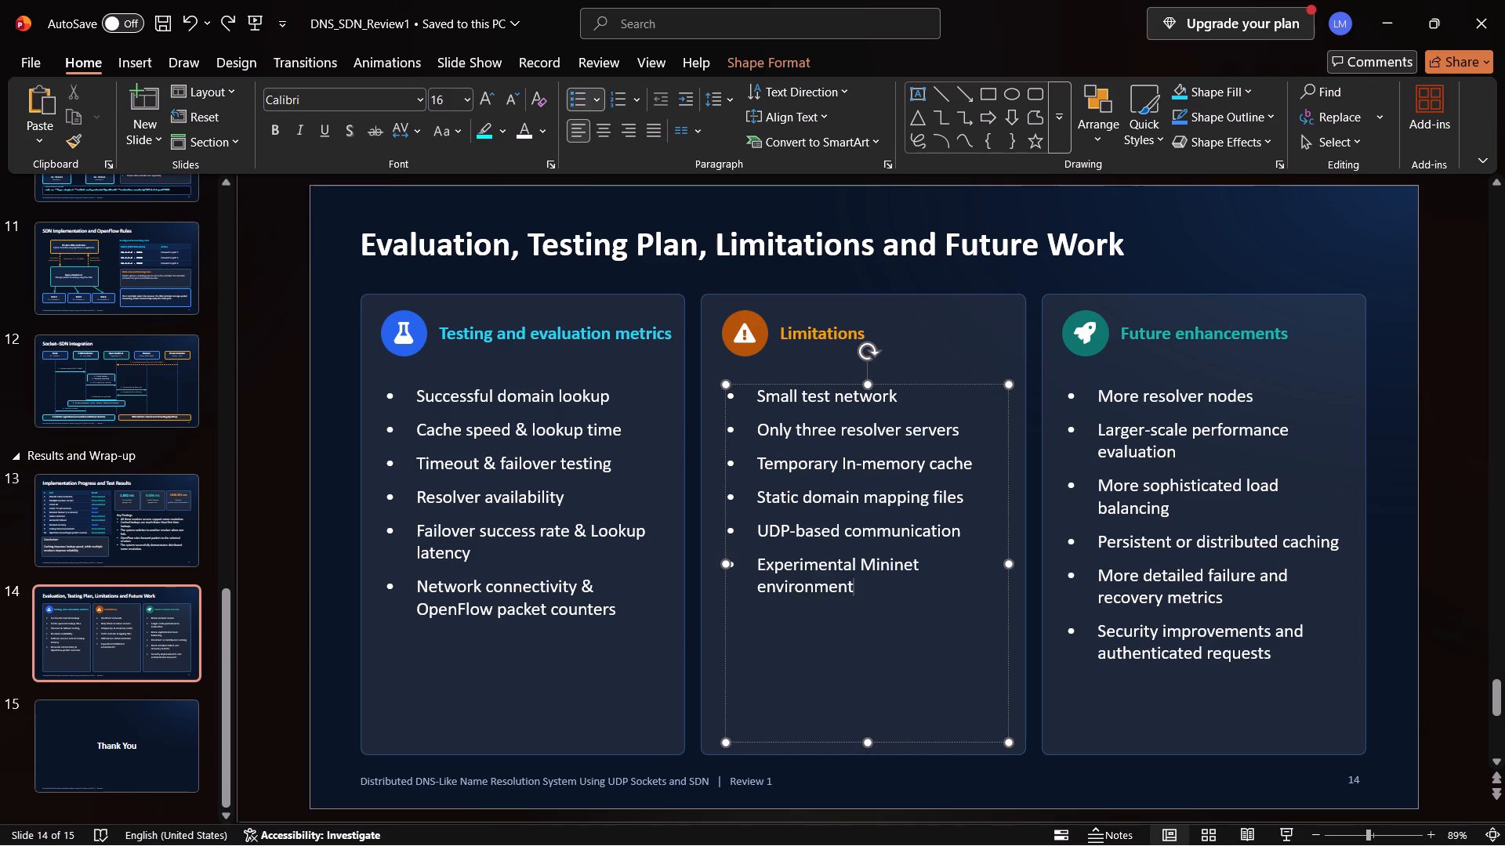
# Shorten the Limitations text box so its lower edge sits just below the last bullet.
pyautogui.moveTo(869, 739); pyautogui.dragTo(860, 626)
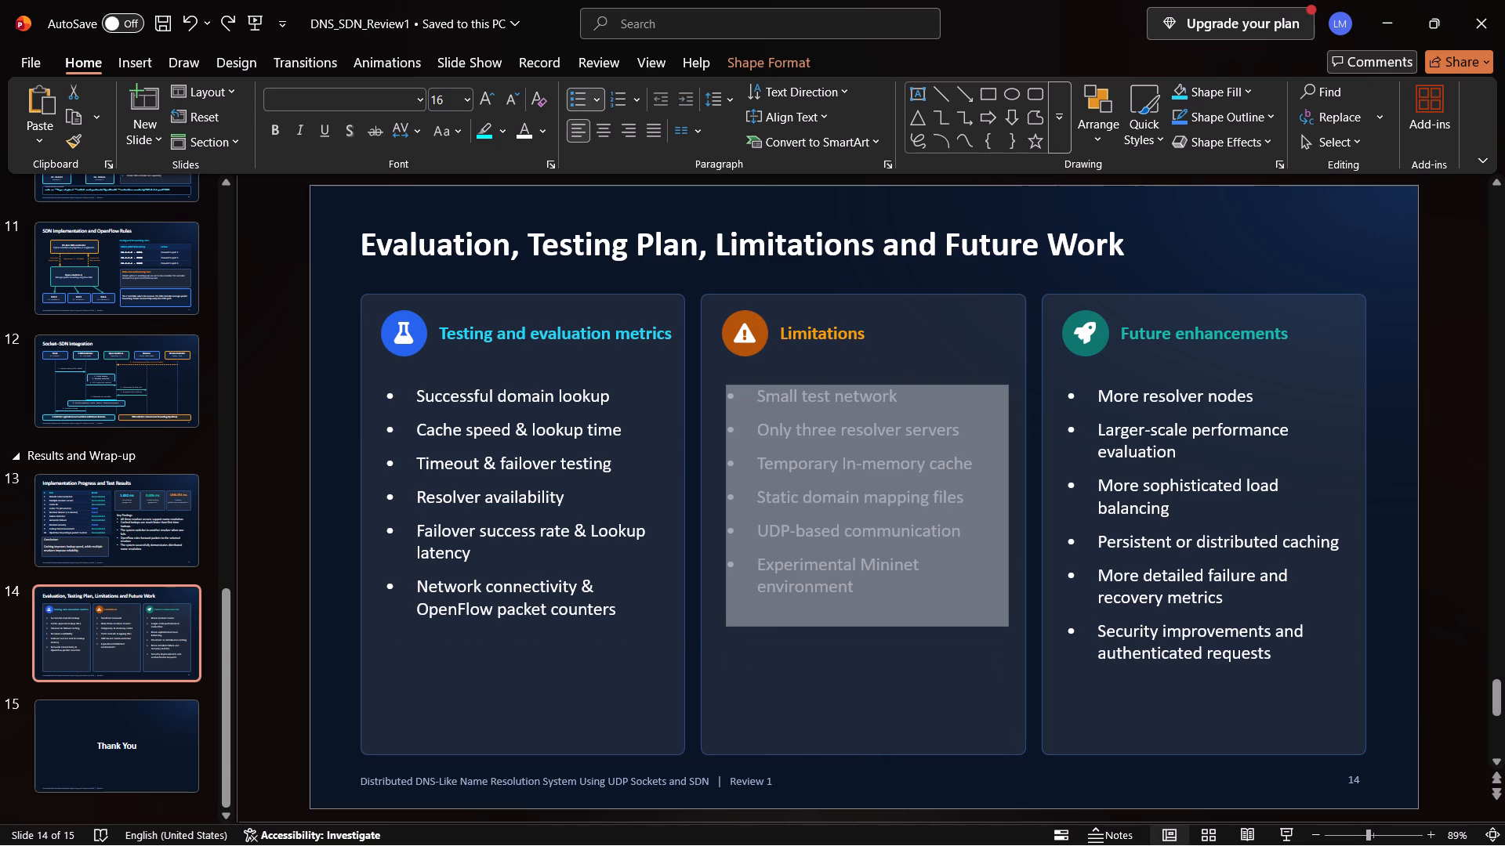
pyautogui.moveTo(860, 626); pyautogui.dragTo(854, 622)
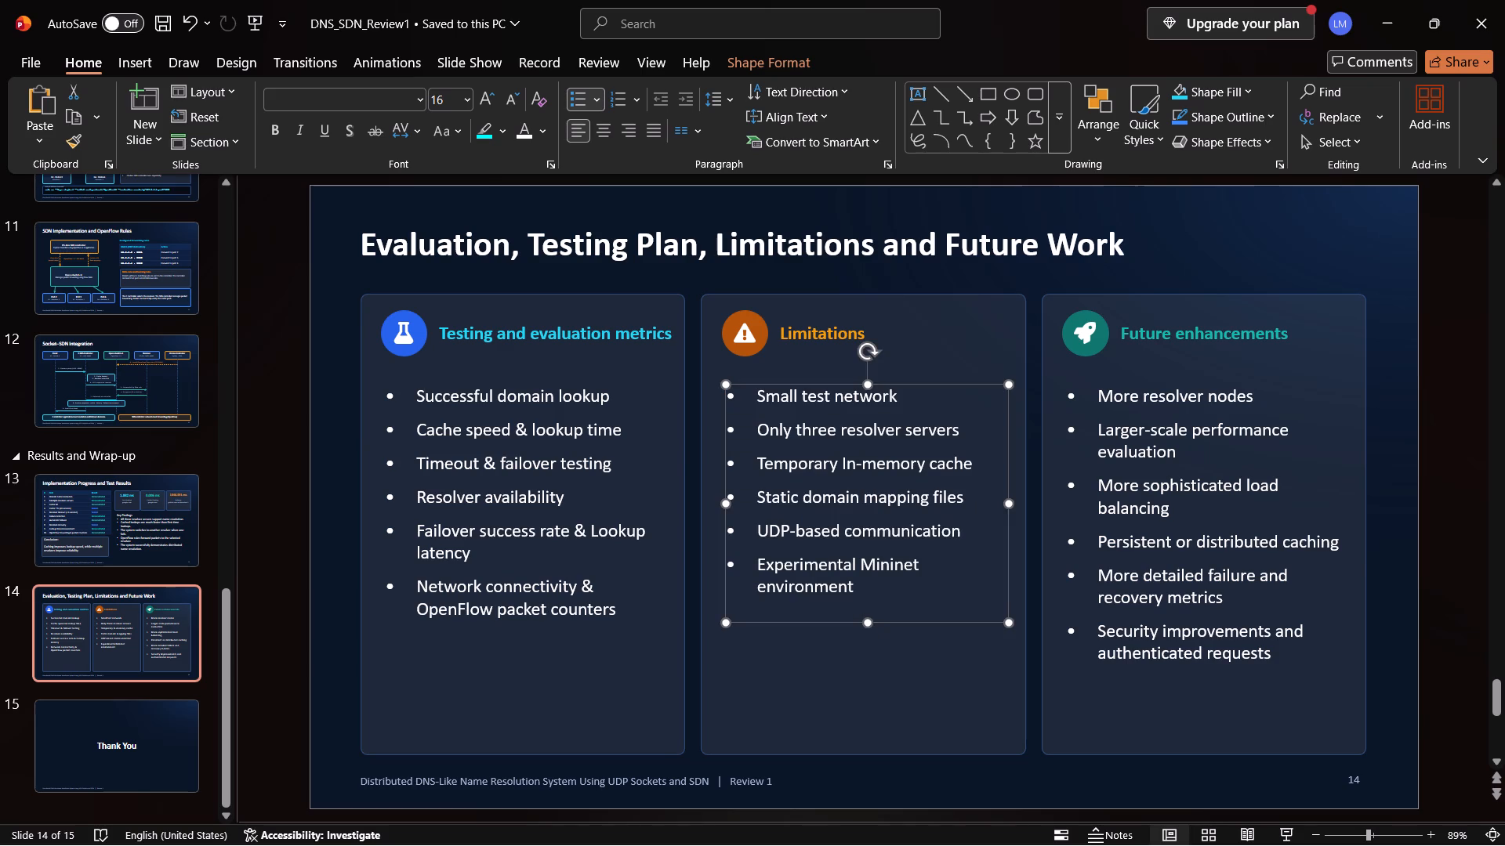
# Reword the "More resolver nodes" bullet under Future enhancements as "Add more resolver servers".
pyautogui.click(1157, 589)
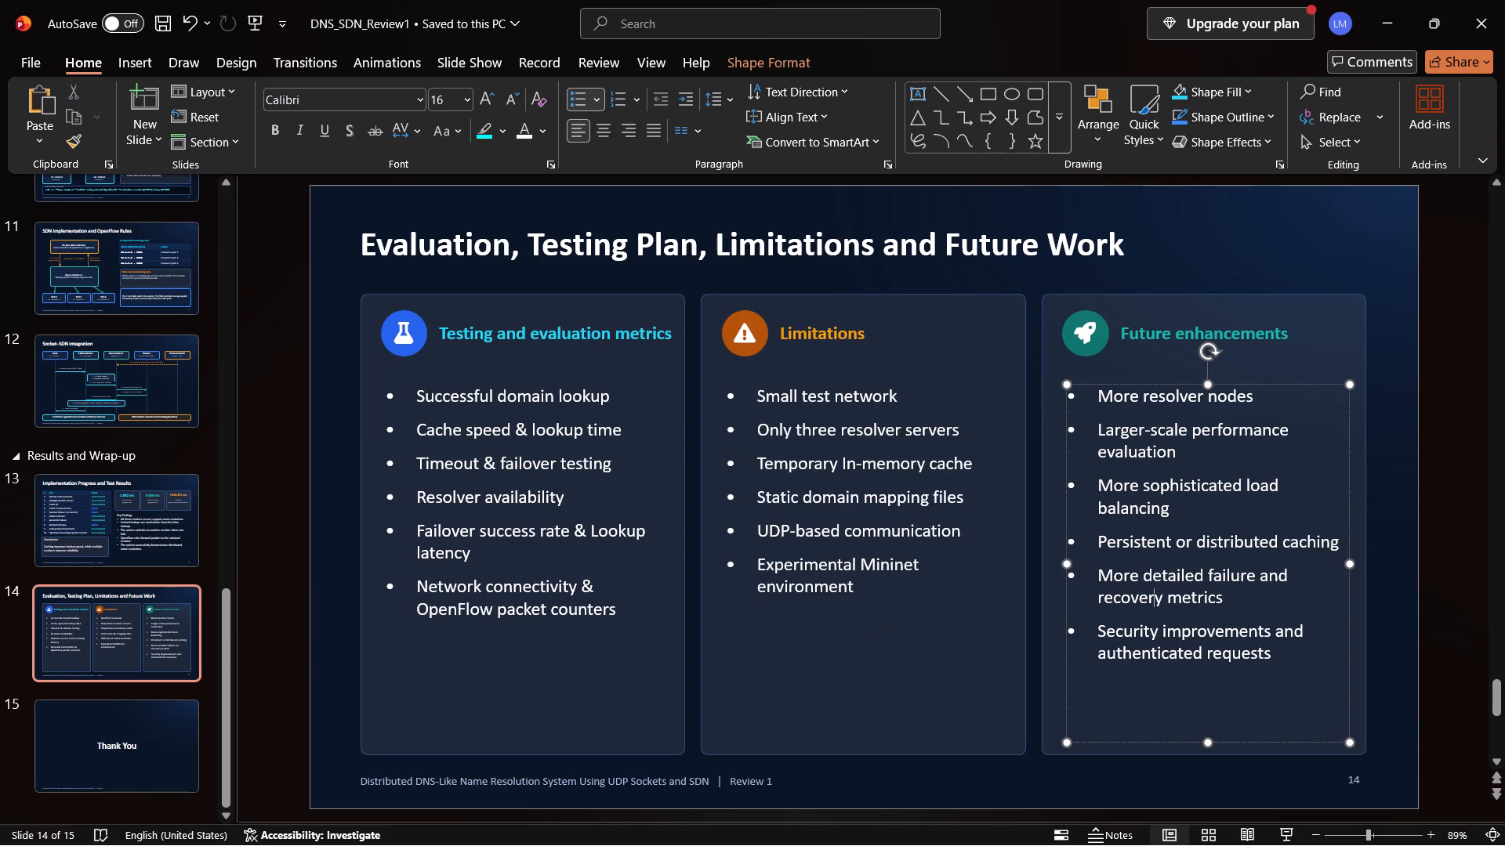
pyautogui.click(1093, 398)
pyautogui.press('Right')
pyautogui.press('BackSpace')
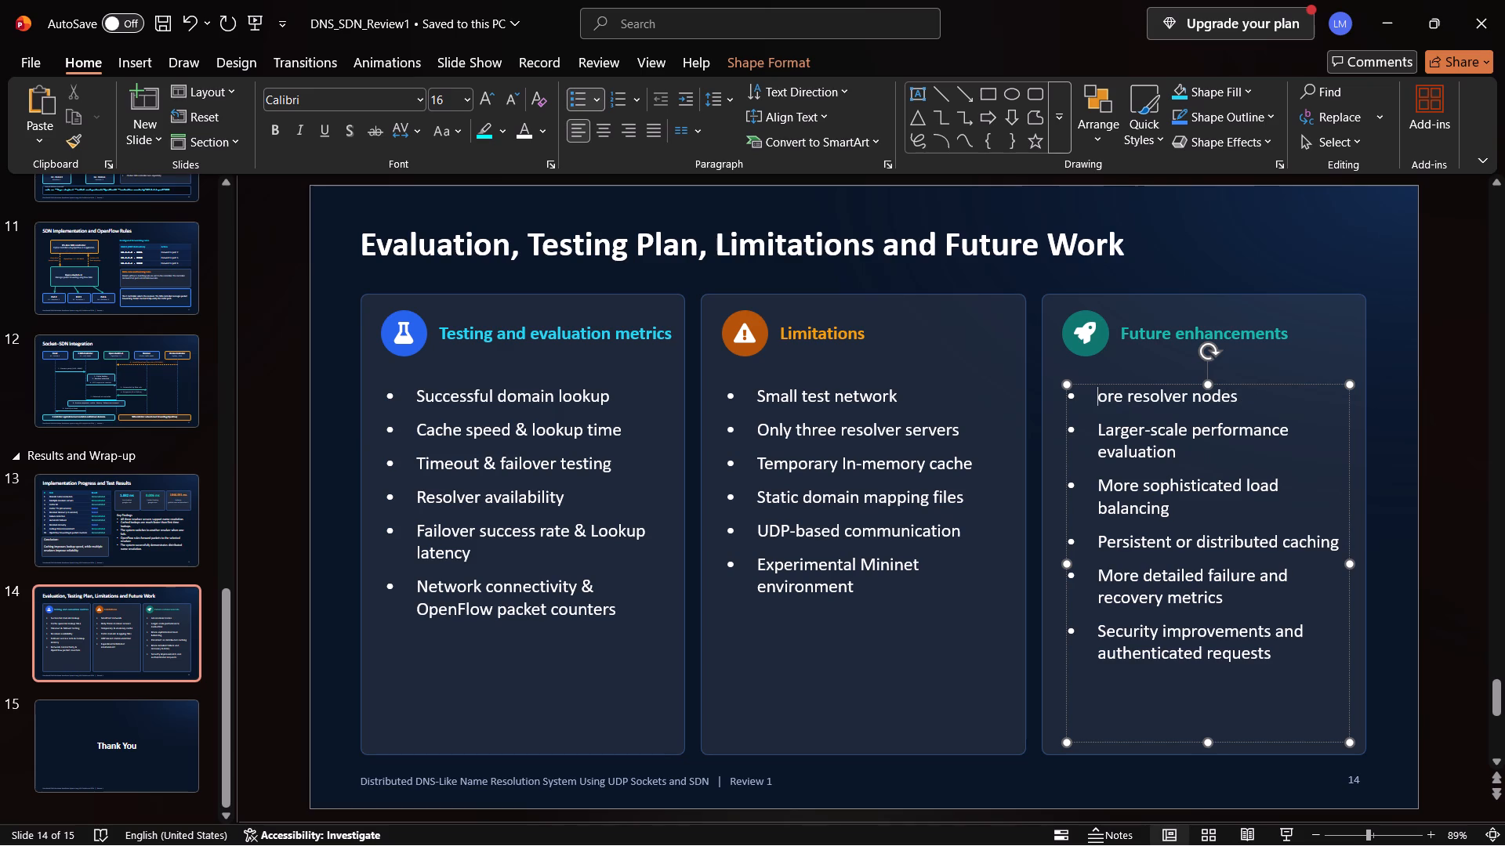
pyautogui.press('m')
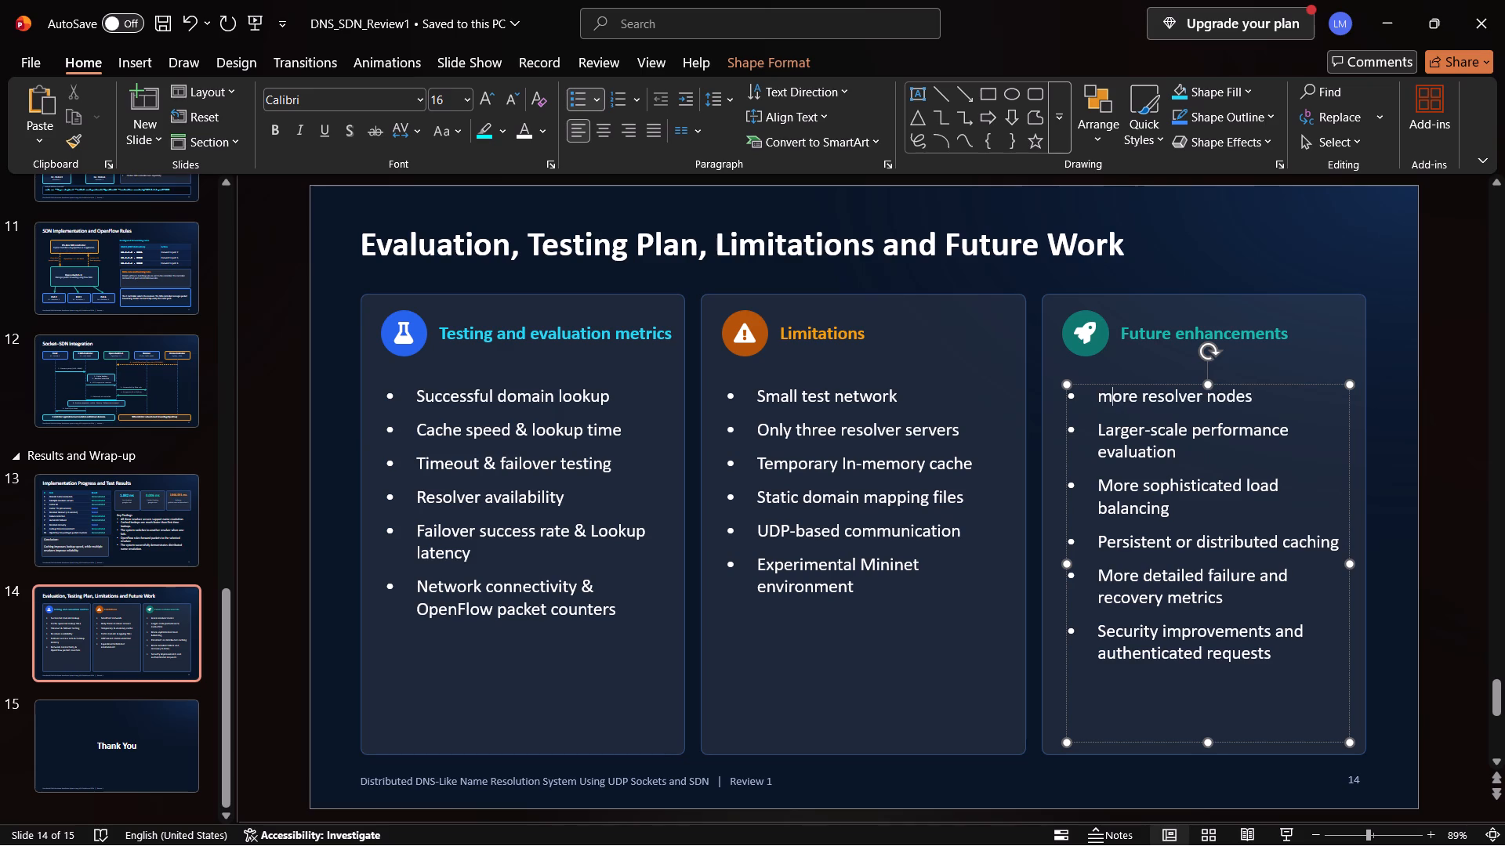
pyautogui.press('Left')
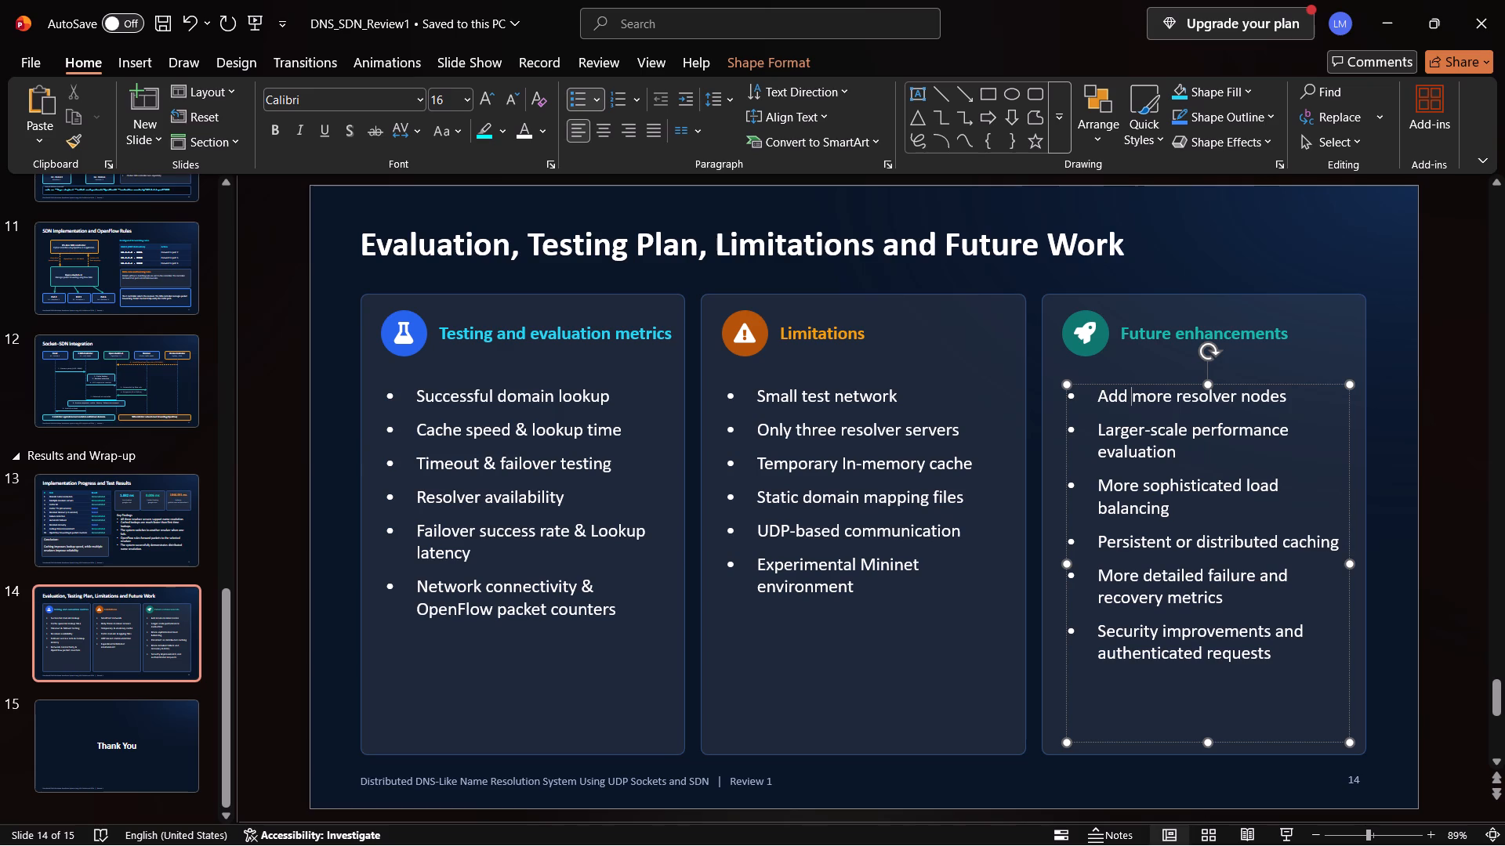
pyautogui.click(1290, 403)
pyautogui.press('BackSpace')
pyautogui.press('BackSpace')
pyautogui.press('BackSpace')
pyautogui.press('BackSpace')
pyautogui.press('BackSpace')
pyautogui.write('server')
pyautogui.press('s')
# Replace the "Larger-scale performance evaluation" bullet under Future enhancements with "Improve load balancing".
pyautogui.press('Down')
pyautogui.press('Down')
pyautogui.press('BackSpace')
pyautogui.press('BackSpace')
pyautogui.press('BackSpace')
pyautogui.press('BackSpace')
pyautogui.press('BackSpace')
pyautogui.press('BackSpace')
pyautogui.press('BackSpace')
pyautogui.press('BackSpace')
pyautogui.press('BackSpace')
pyautogui.press('BackSpace')
pyautogui.press('BackSpace')
pyautogui.press('BackSpace')
pyautogui.press('BackSpace')
pyautogui.press('BackSpace')
pyautogui.press('BackSpace')
pyautogui.press('BackSpace')
pyautogui.press('BackSpace')
pyautogui.press('BackSpace')
pyautogui.press('BackSpace')
pyautogui.press('BackSpace')
pyautogui.press('BackSpace')
pyautogui.press('BackSpace')
pyautogui.press('BackSpace')
pyautogui.press('BackSpace')
pyautogui.press('BackSpace')
pyautogui.press('BackSpace')
pyautogui.press('BackSpace')
pyautogui.press('BackSpace')
pyautogui.press('BackSpace')
pyautogui.press('BackSpace')
pyautogui.press('BackSpace')
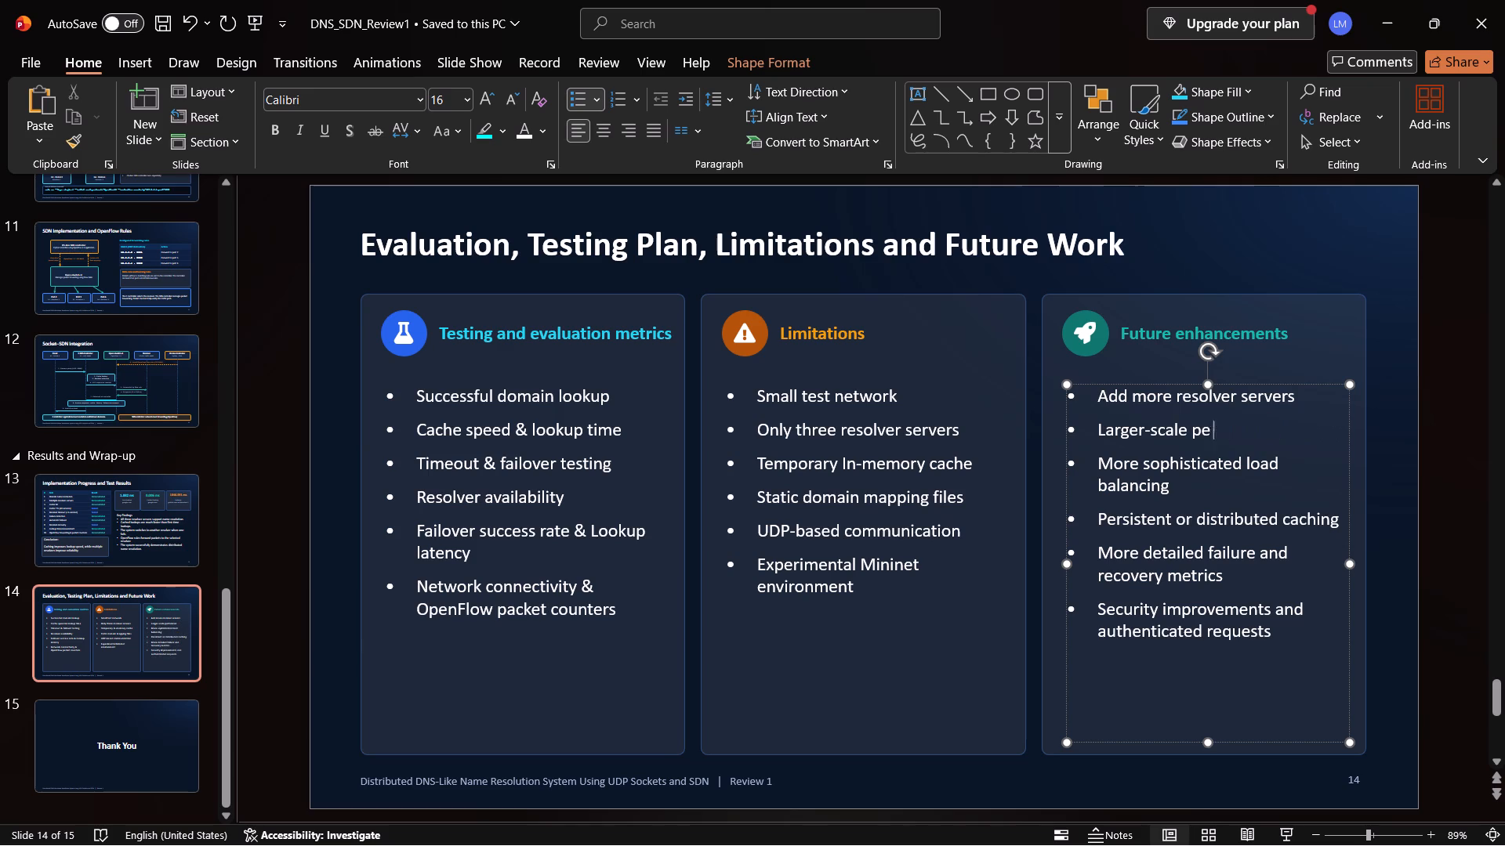
pyautogui.press('BackSpace')
pyautogui.press('BackSpace')
pyautogui.press('BackSpace')
pyautogui.press('BackSpace')
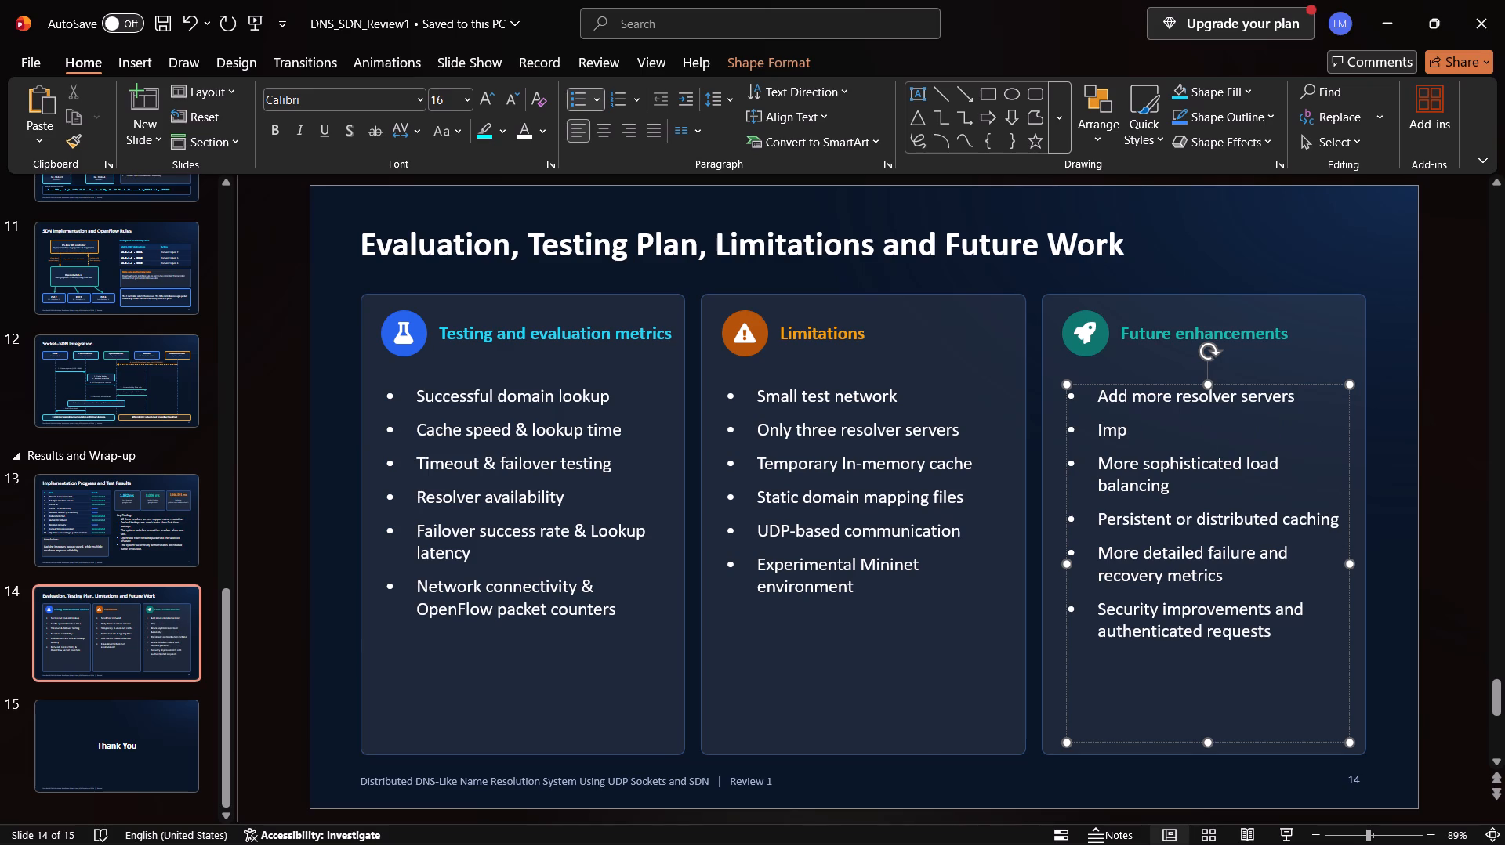
pyautogui.write('vr')
pyautogui.press('BackSpace')
pyautogui.write('e')
pyautogui.press('space')
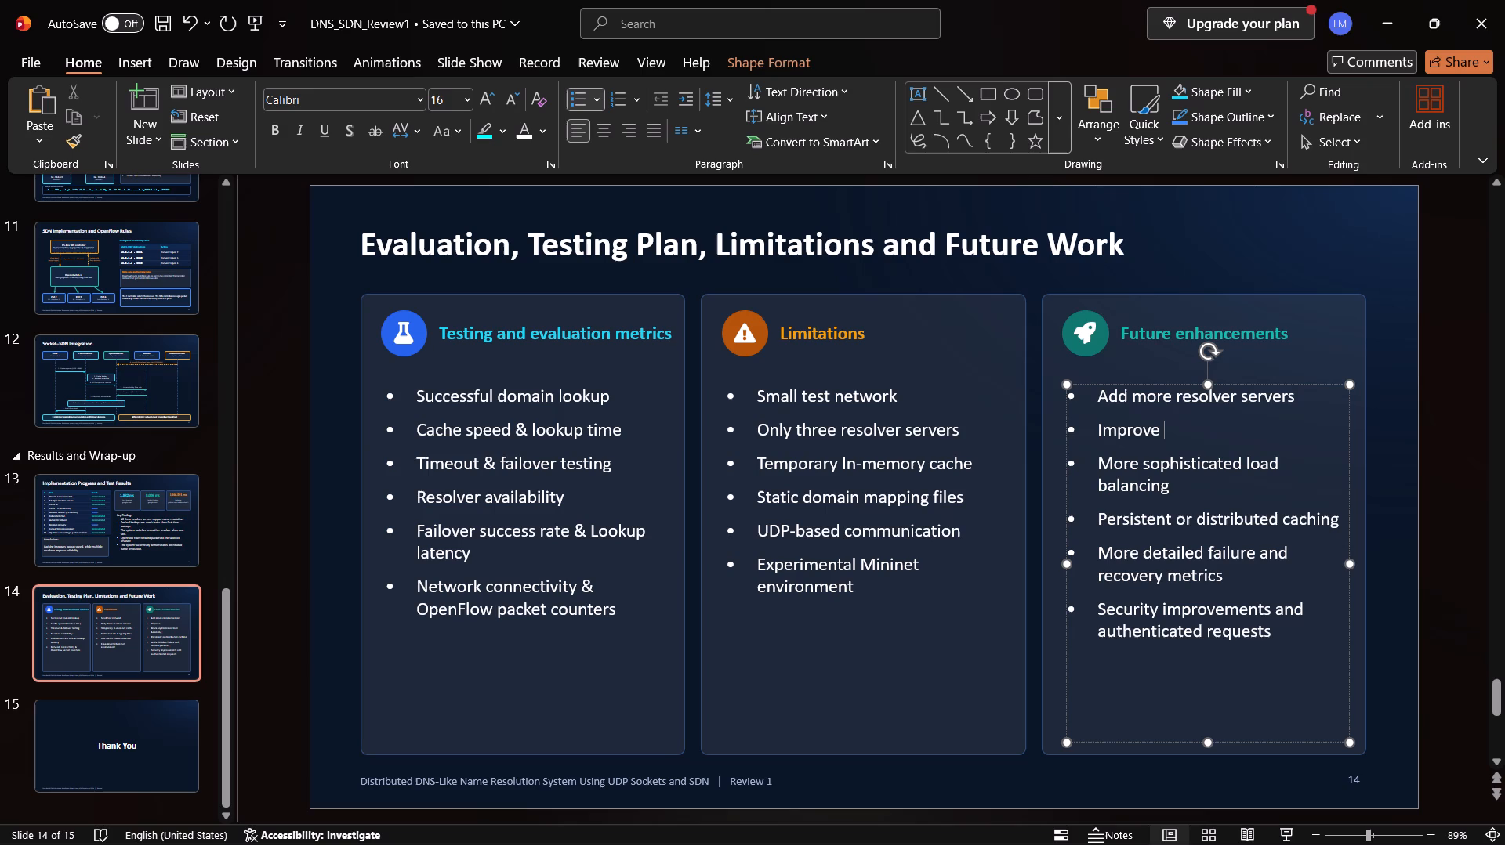
pyautogui.write('load balancing')
# Delete the redundant "More sophisticated load balancing" bullet under Future enhancements.
pyautogui.press('Down')
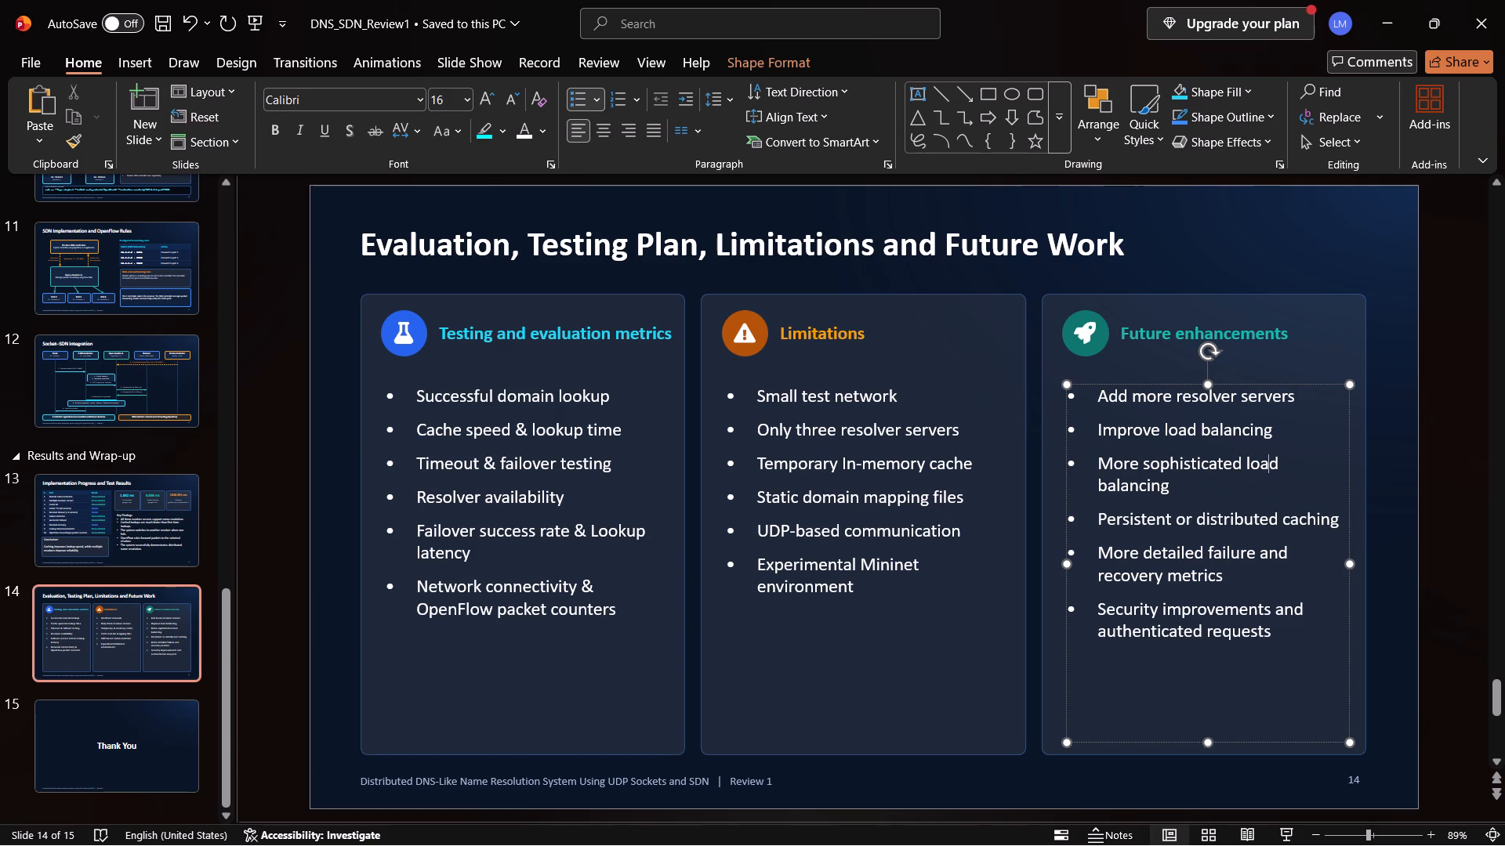
pyautogui.press('Down')
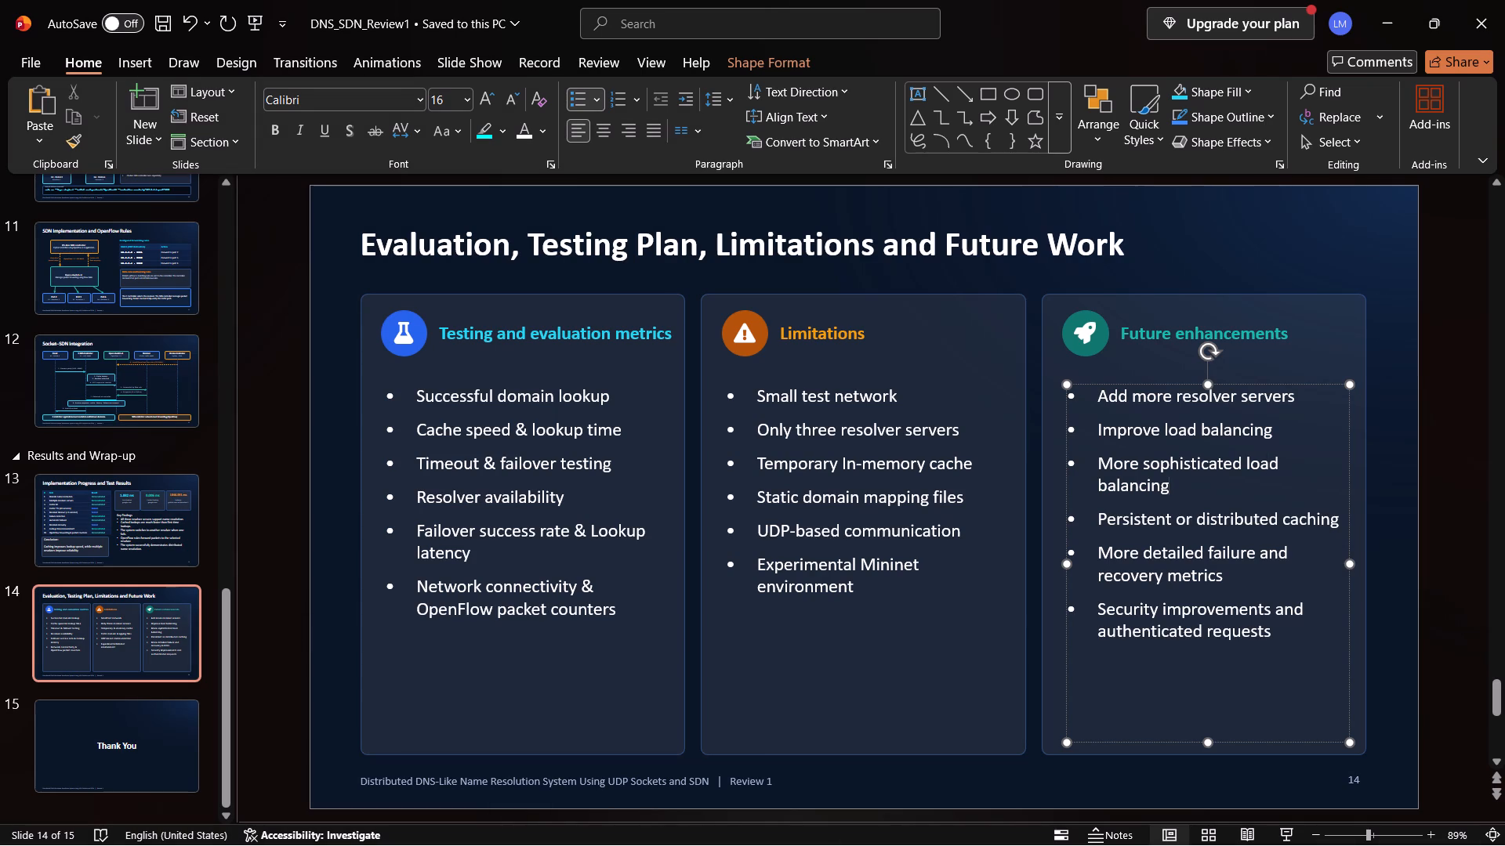
pyautogui.doubleClick(1290, 403)
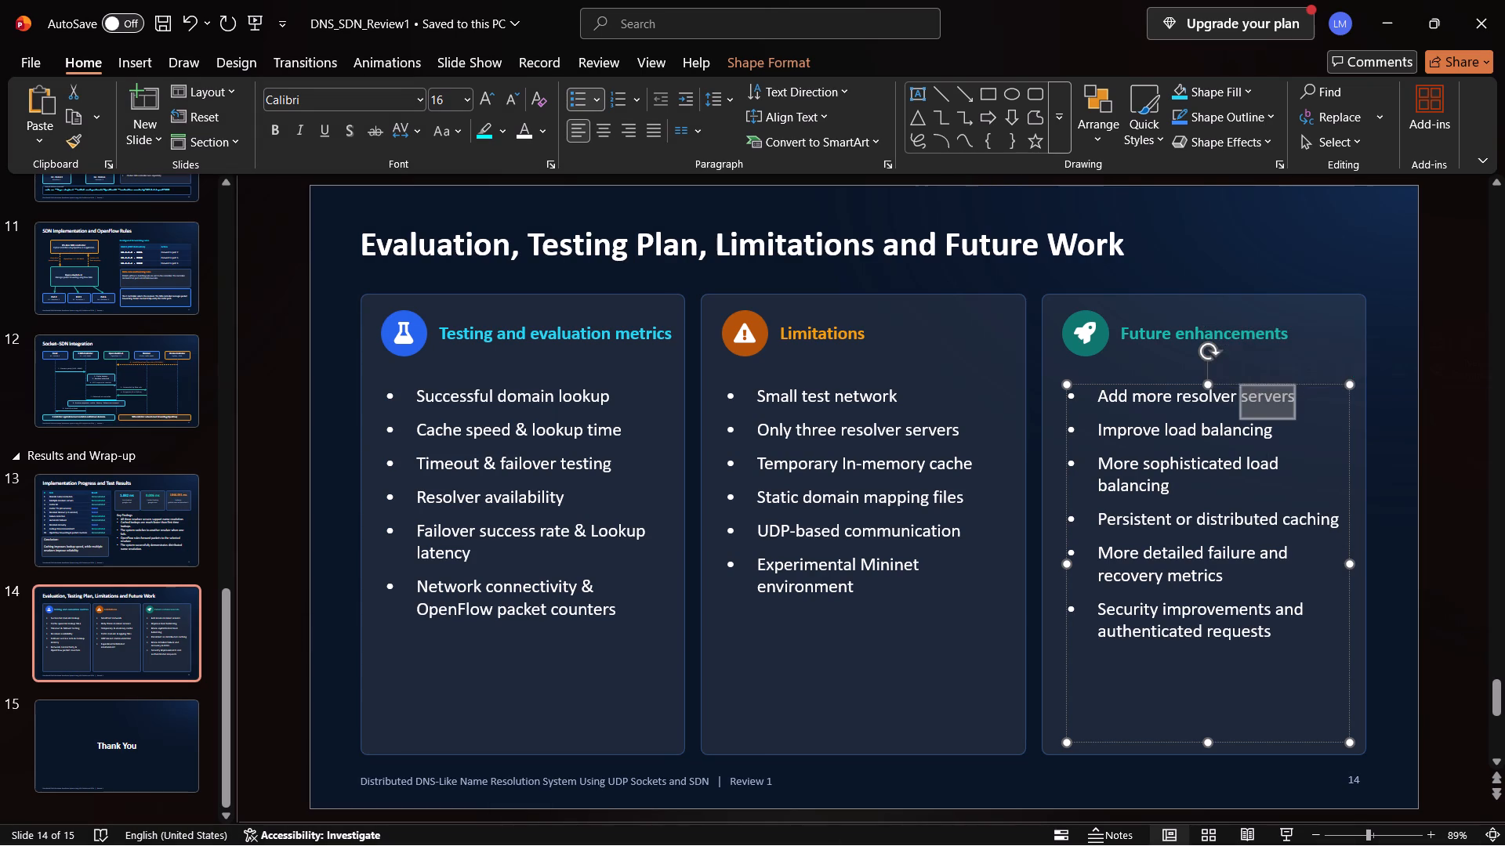
pyautogui.tripleClick(1175, 467)
pyautogui.click(1175, 467)
pyautogui.doubleClick(1175, 467)
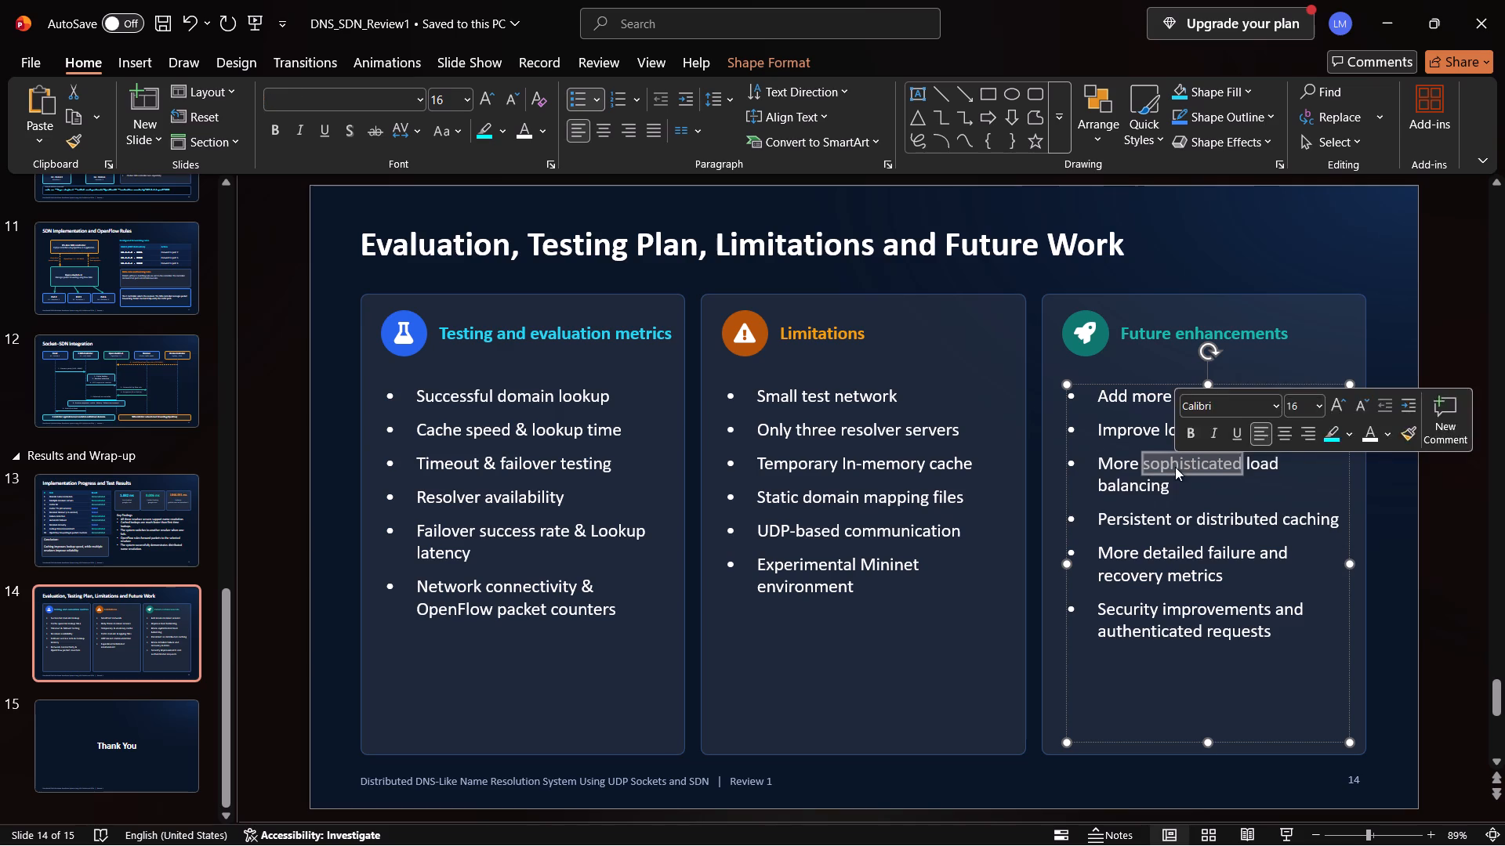
pyautogui.doubleClick(1175, 467)
pyautogui.doubleClick(1175, 467)
pyautogui.doubleClick(1175, 467)
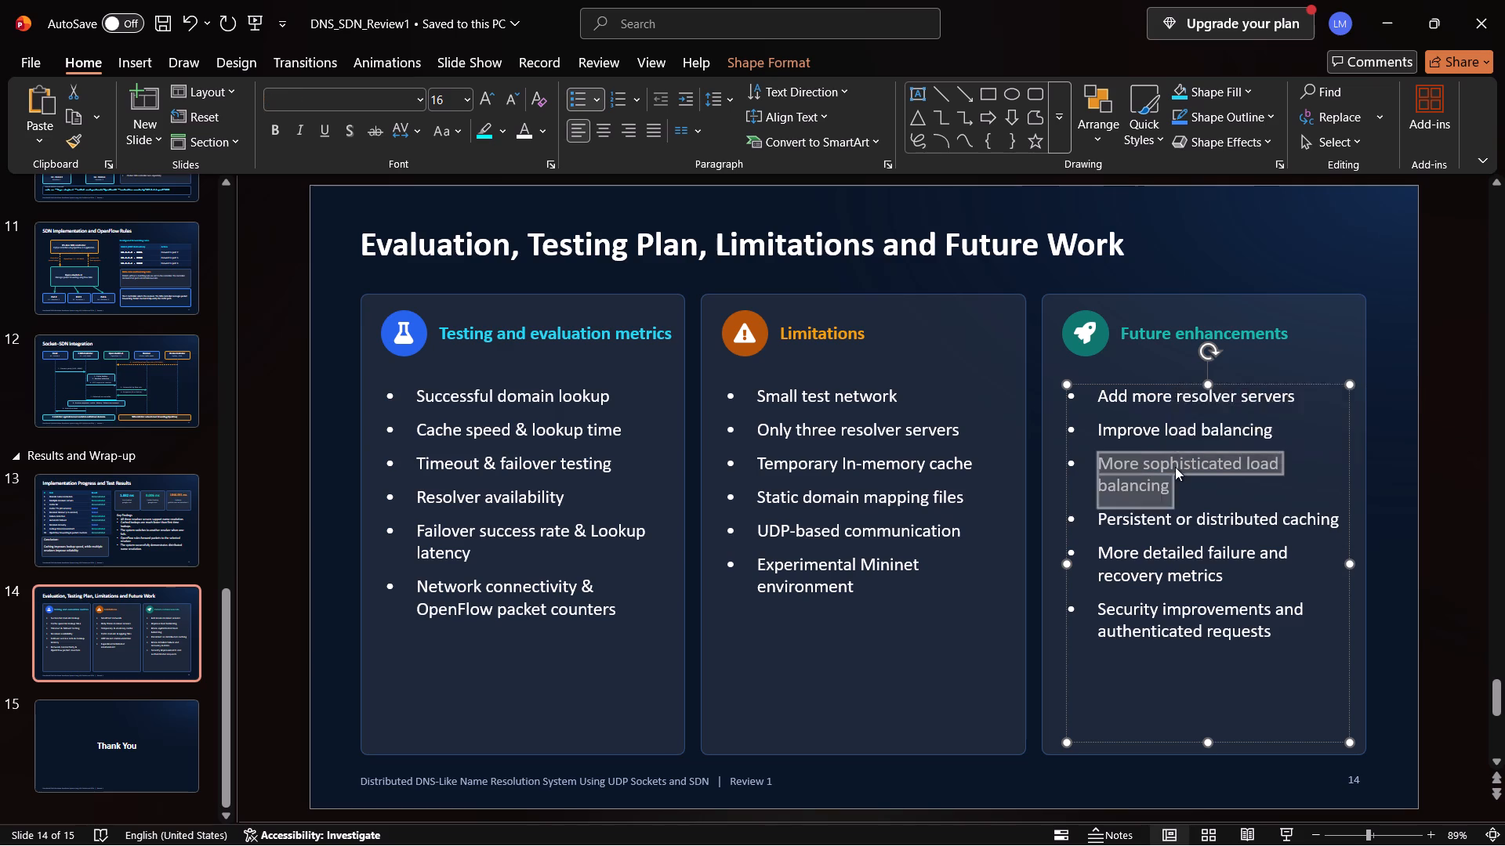
pyautogui.doubleClick(1175, 467)
pyautogui.doubleClick(1175, 467)
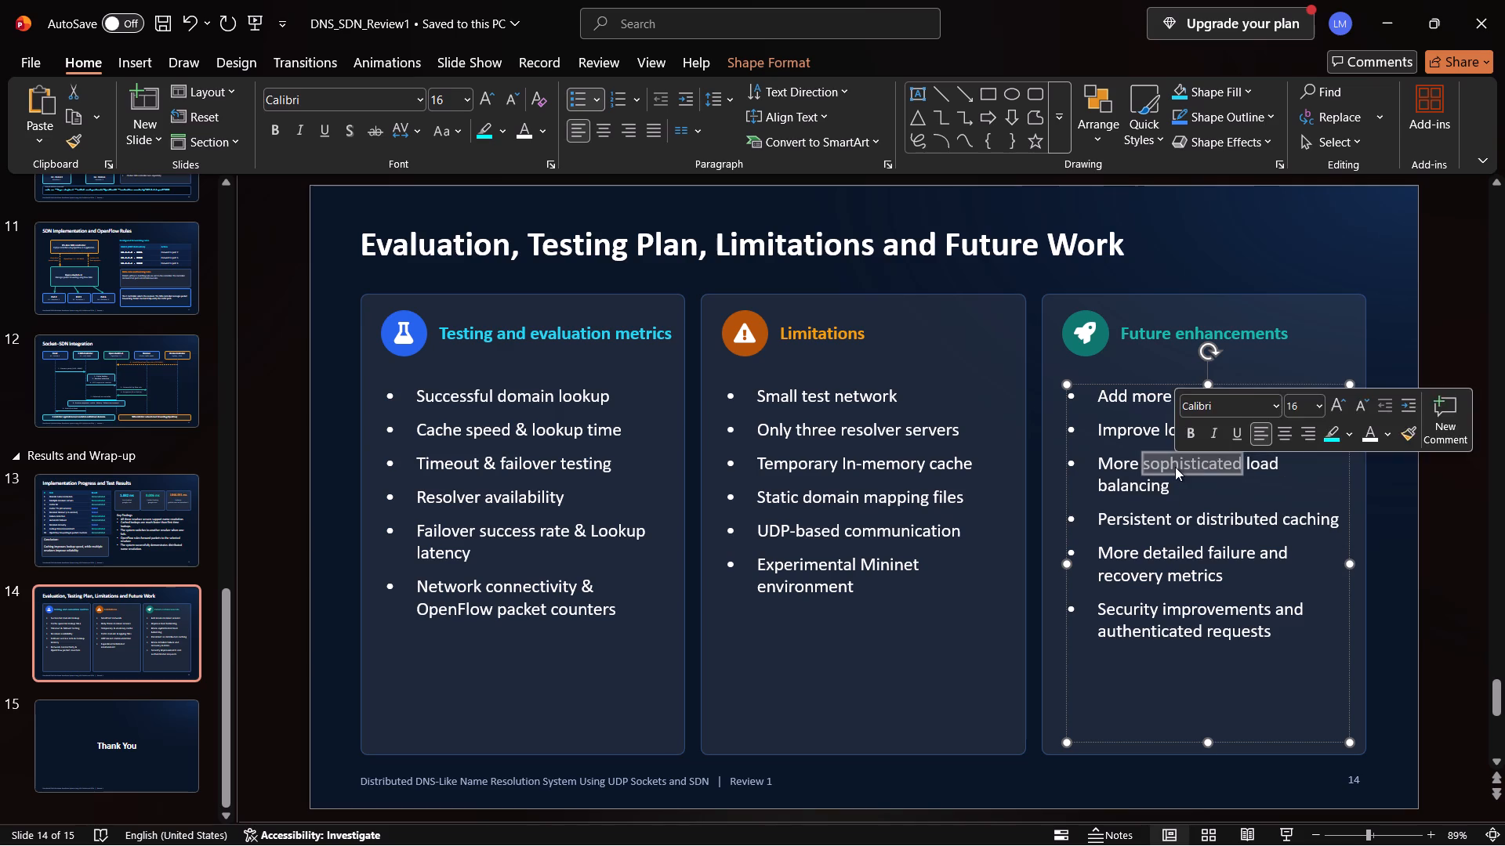
pyautogui.doubleClick(1175, 467)
pyautogui.doubleClick(1175, 467)
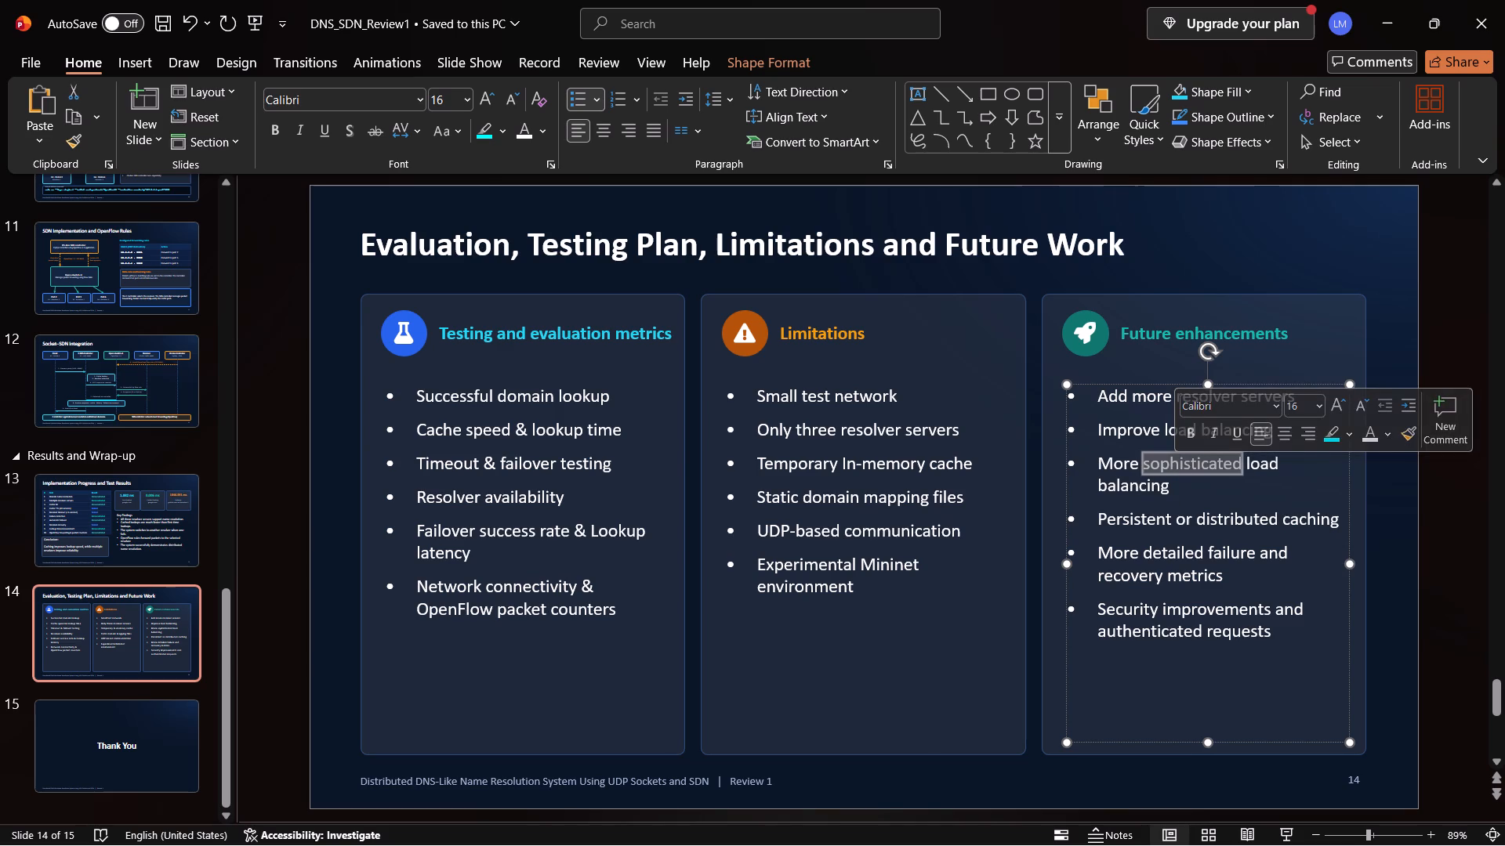
pyautogui.tripleClick(1148, 483)
pyautogui.press('BackSpace')
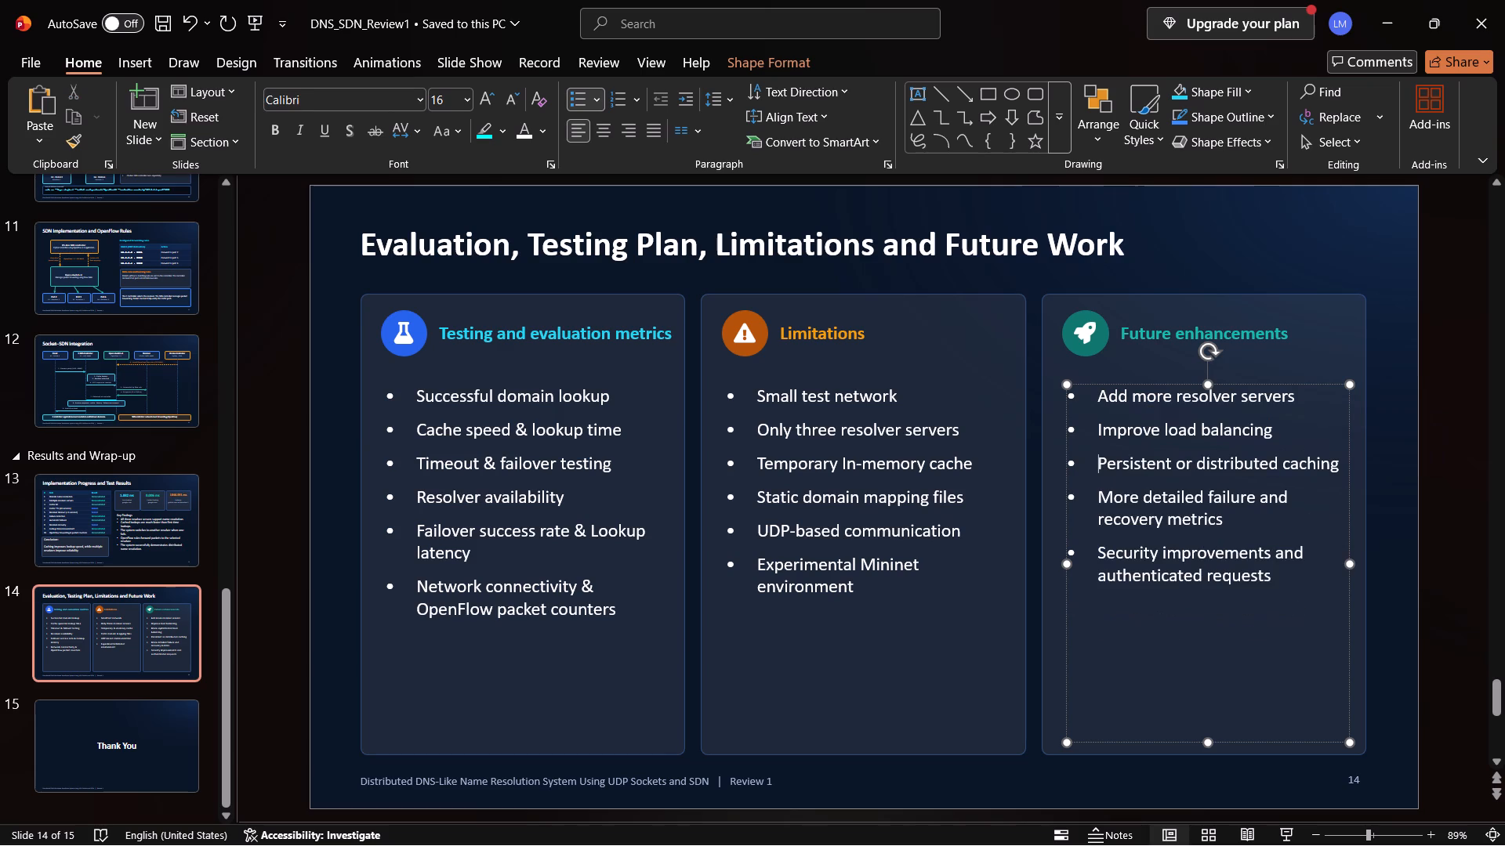
# Add a "Use persistent" bullet above "Persistent or distributed caching" under Future enhancements.
pyautogui.press('i')
pyautogui.press('m')
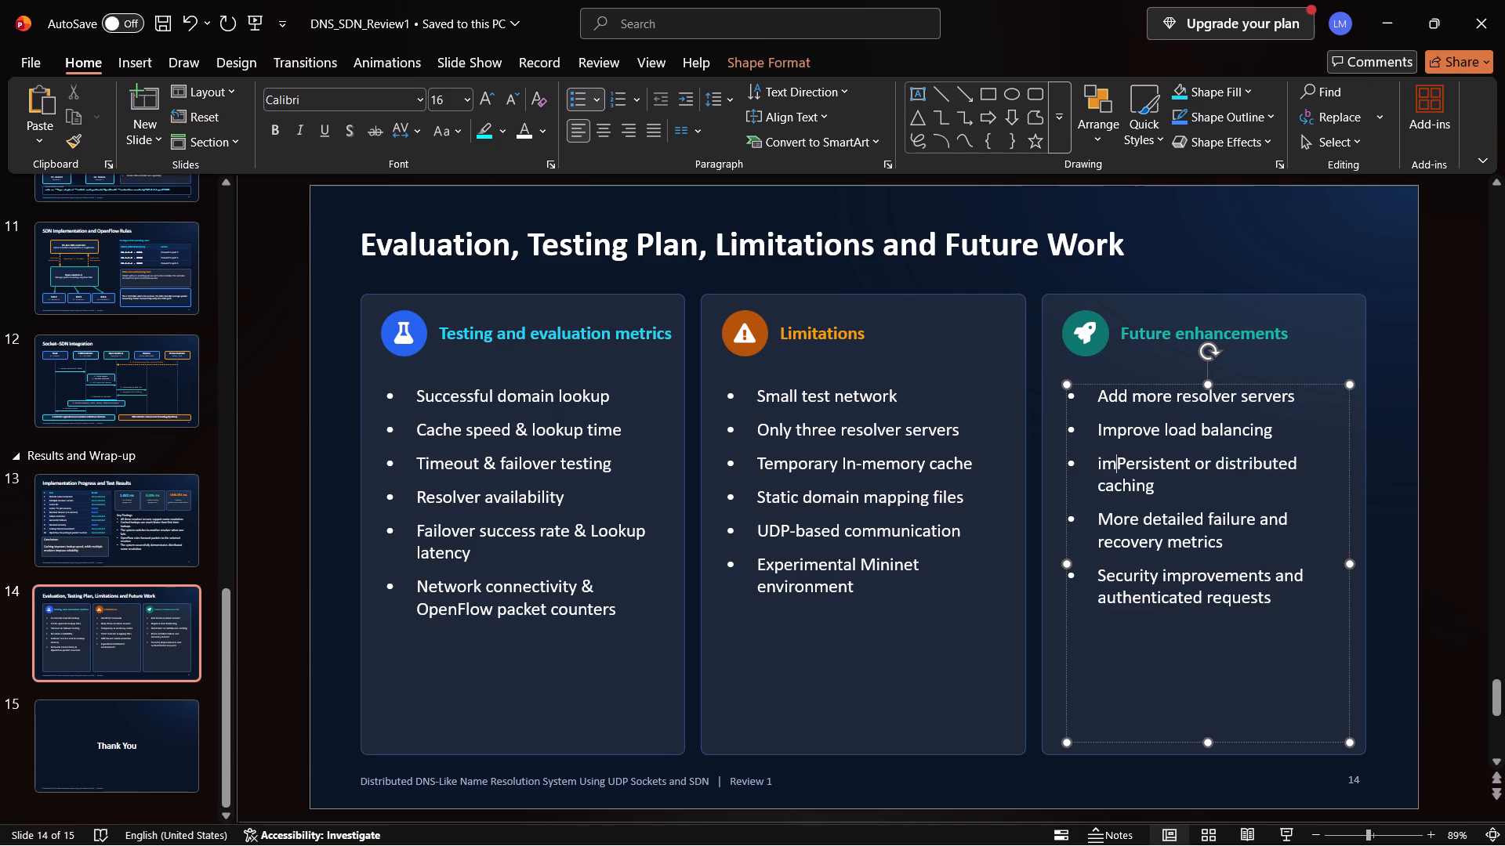
pyautogui.press('BackSpace')
pyautogui.press('BackSpace')
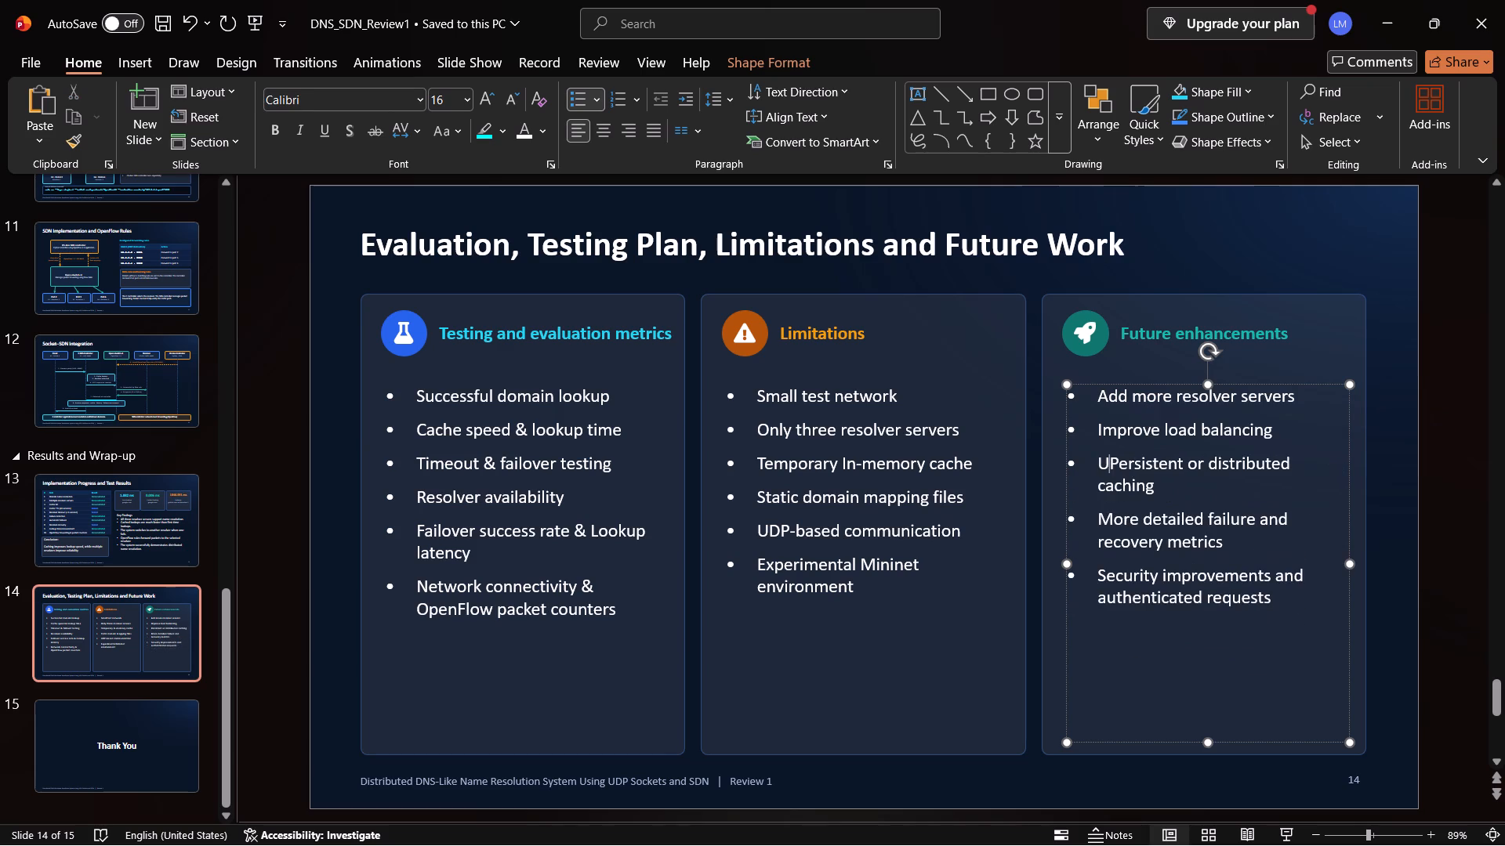
pyautogui.write('se')
pyautogui.press('space')
pyautogui.write('persi')
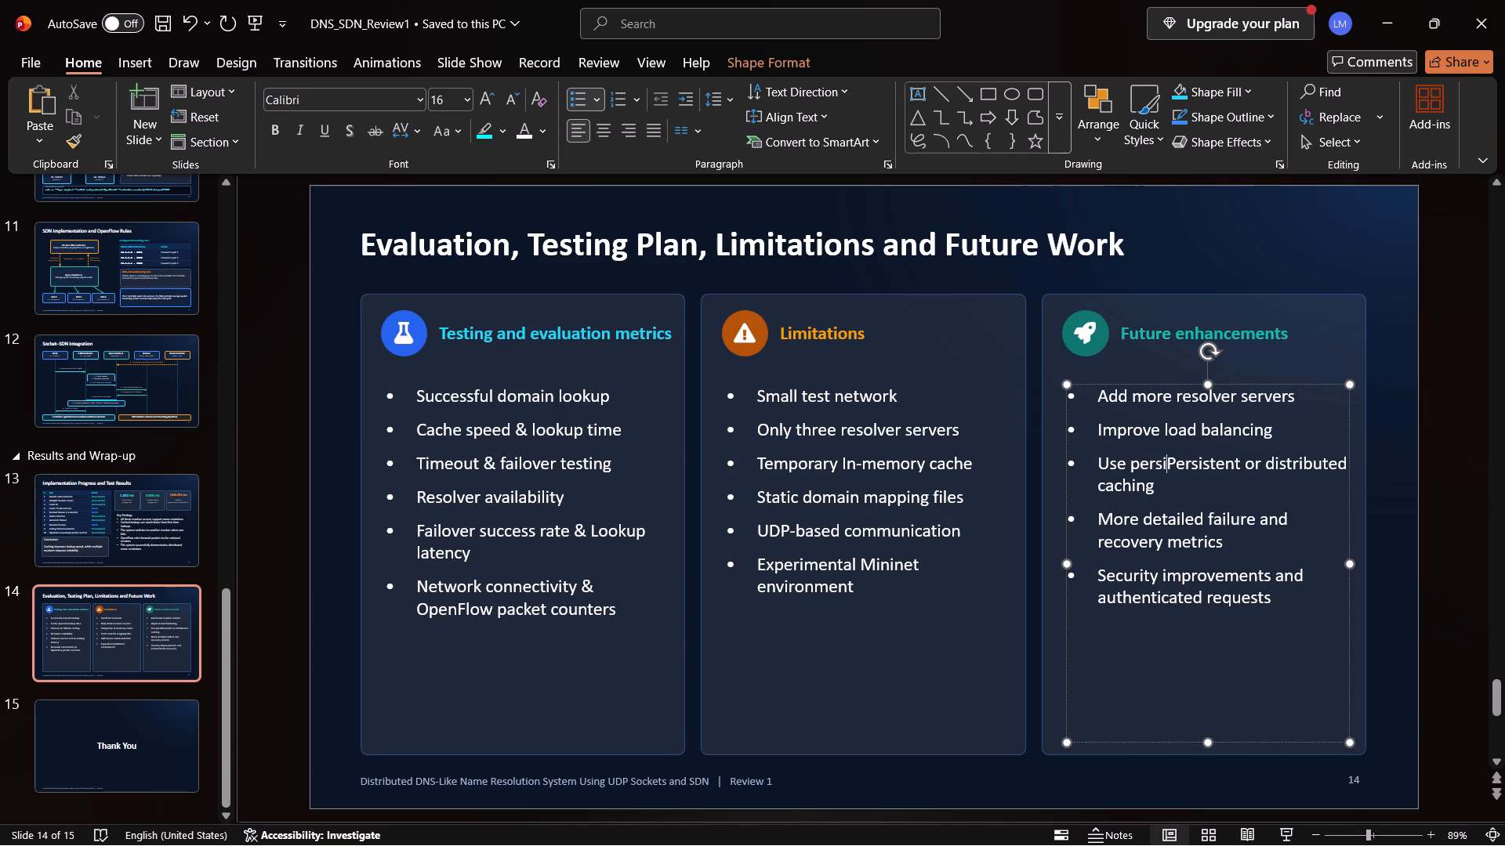
pyautogui.write('stent')
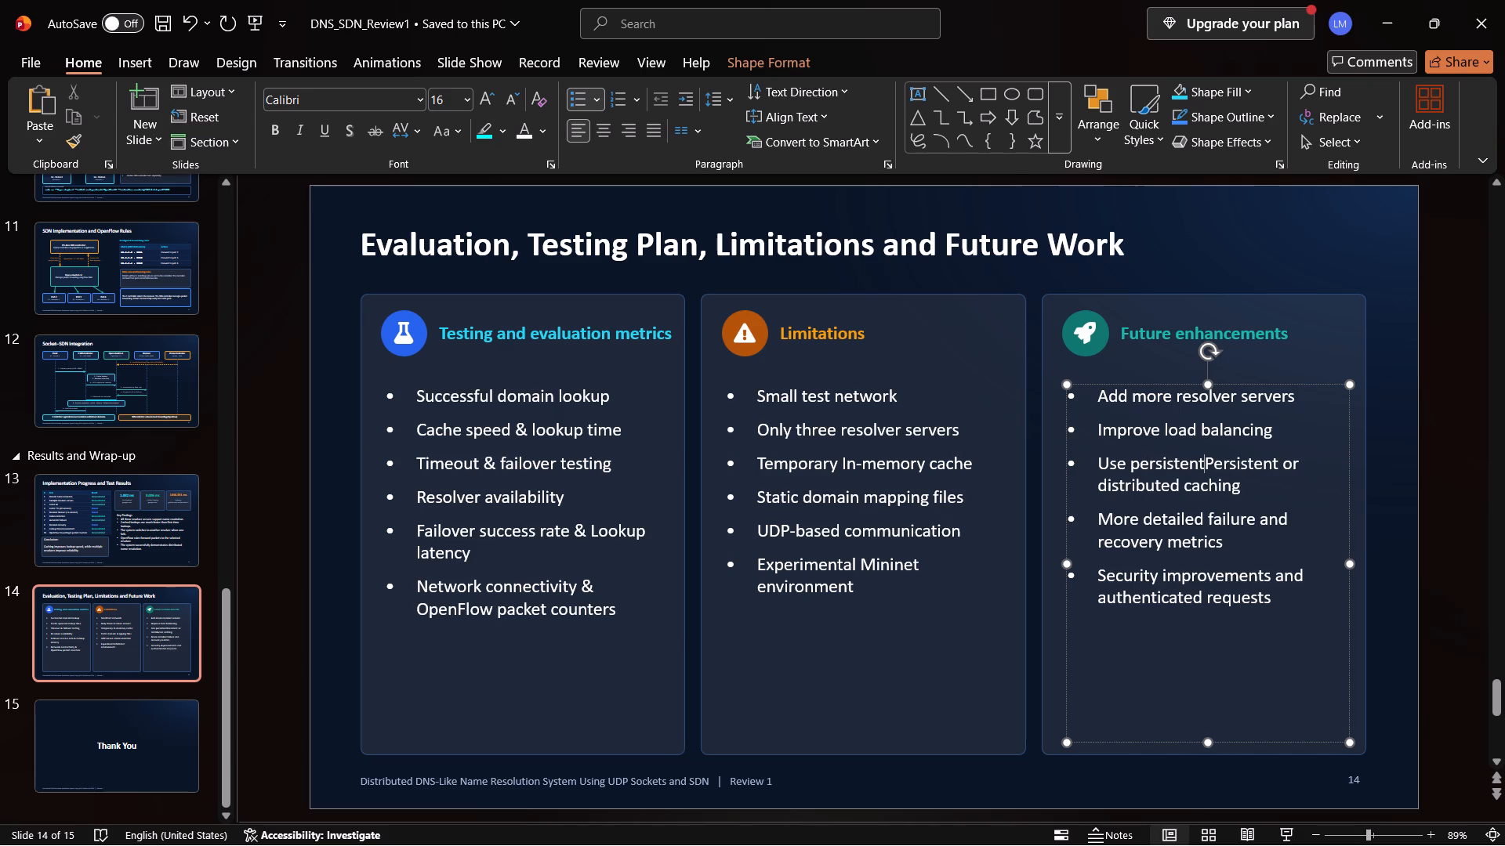
pyautogui.press('Return')
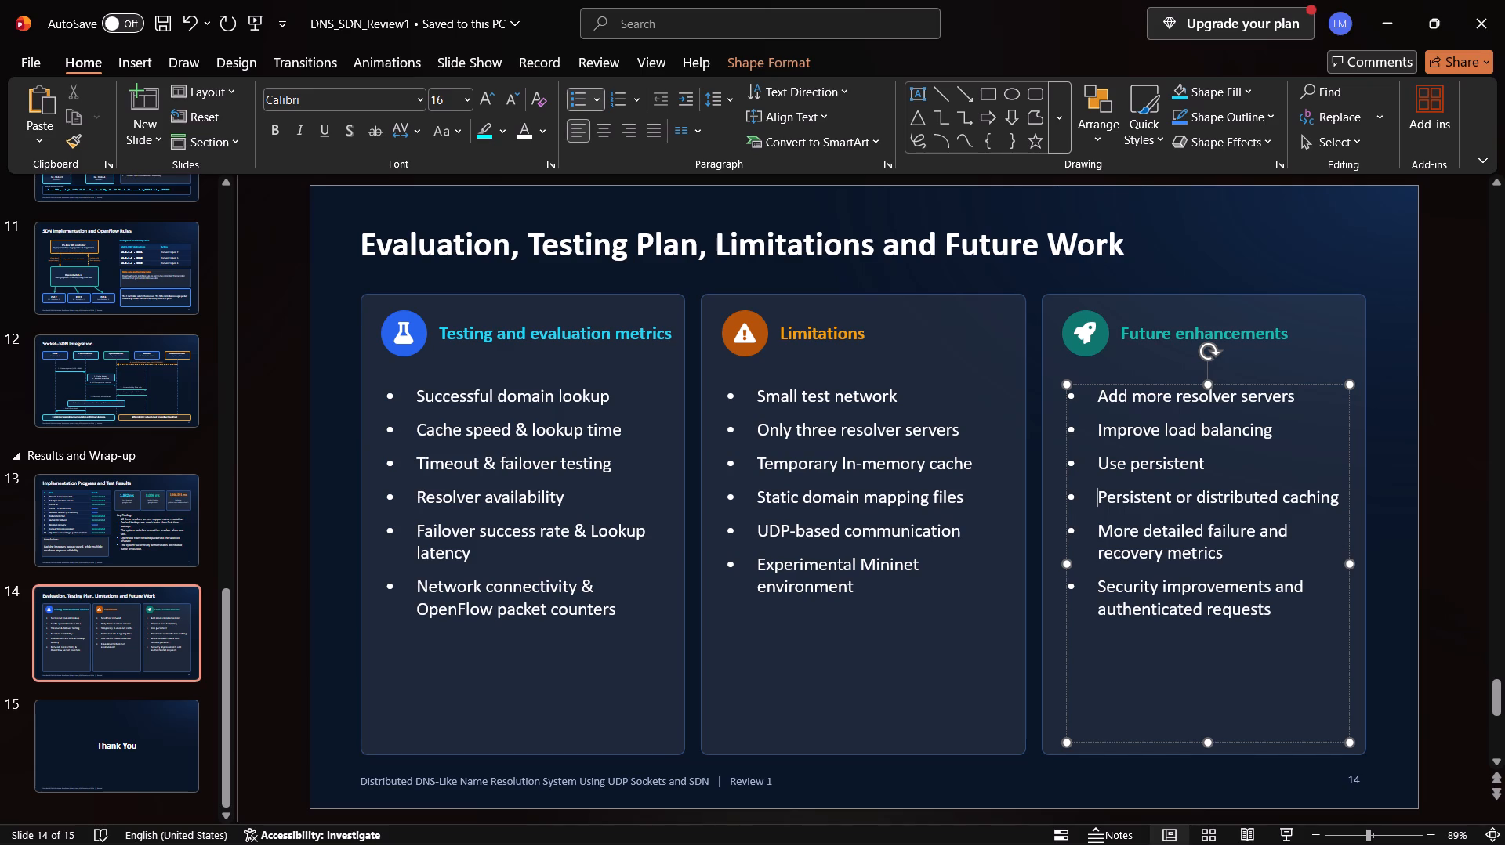
# Delete the "Persistent or distributed caching" and "More detailed failure and recovery metrics" bullets under Future enhancements.
pyautogui.doubleClick(1148, 483)
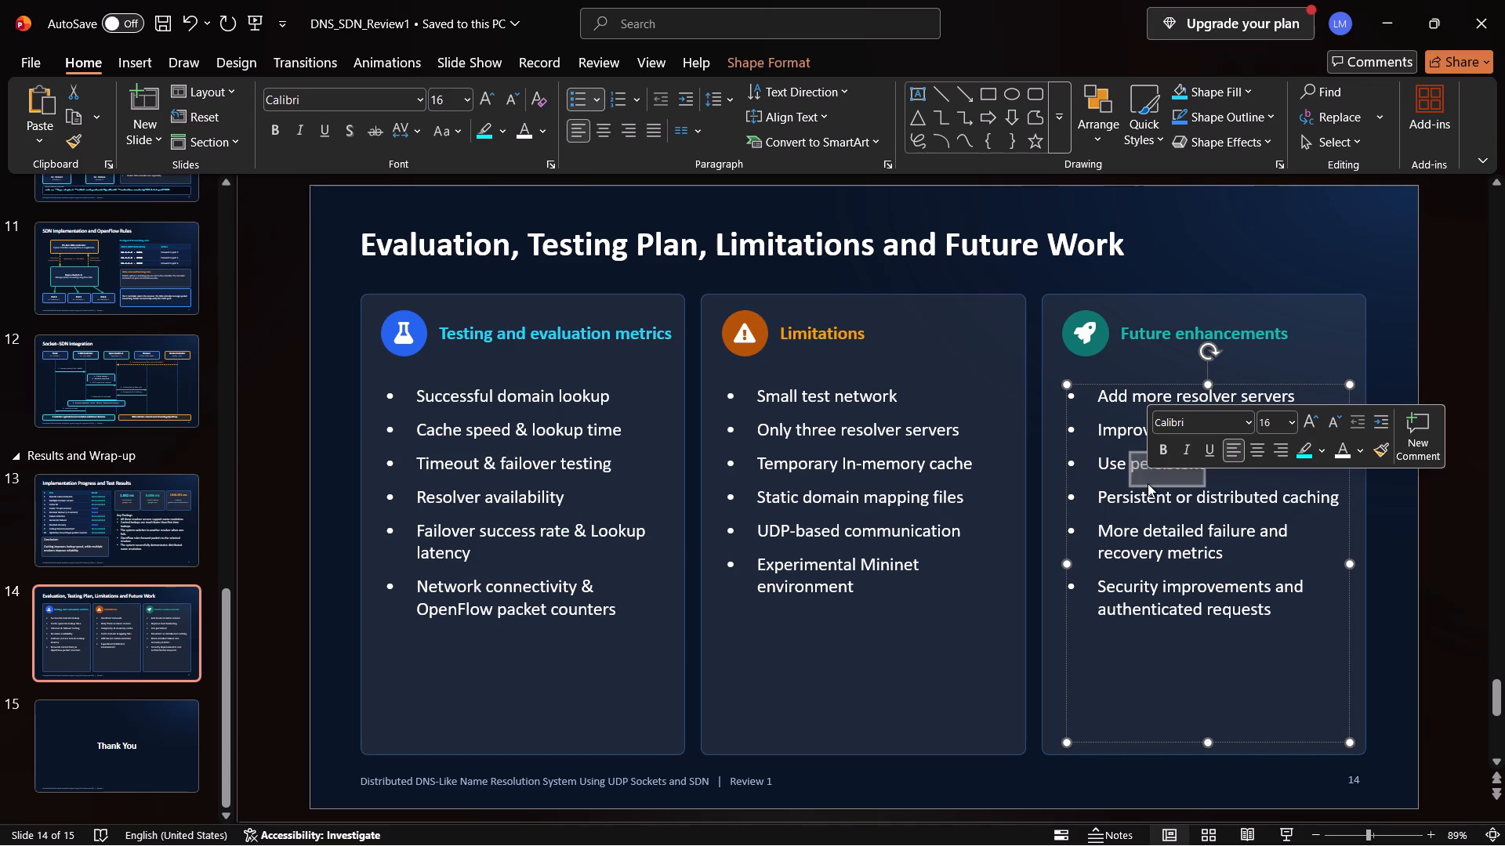
pyautogui.doubleClick(1121, 501)
pyautogui.tripleClick(1121, 501)
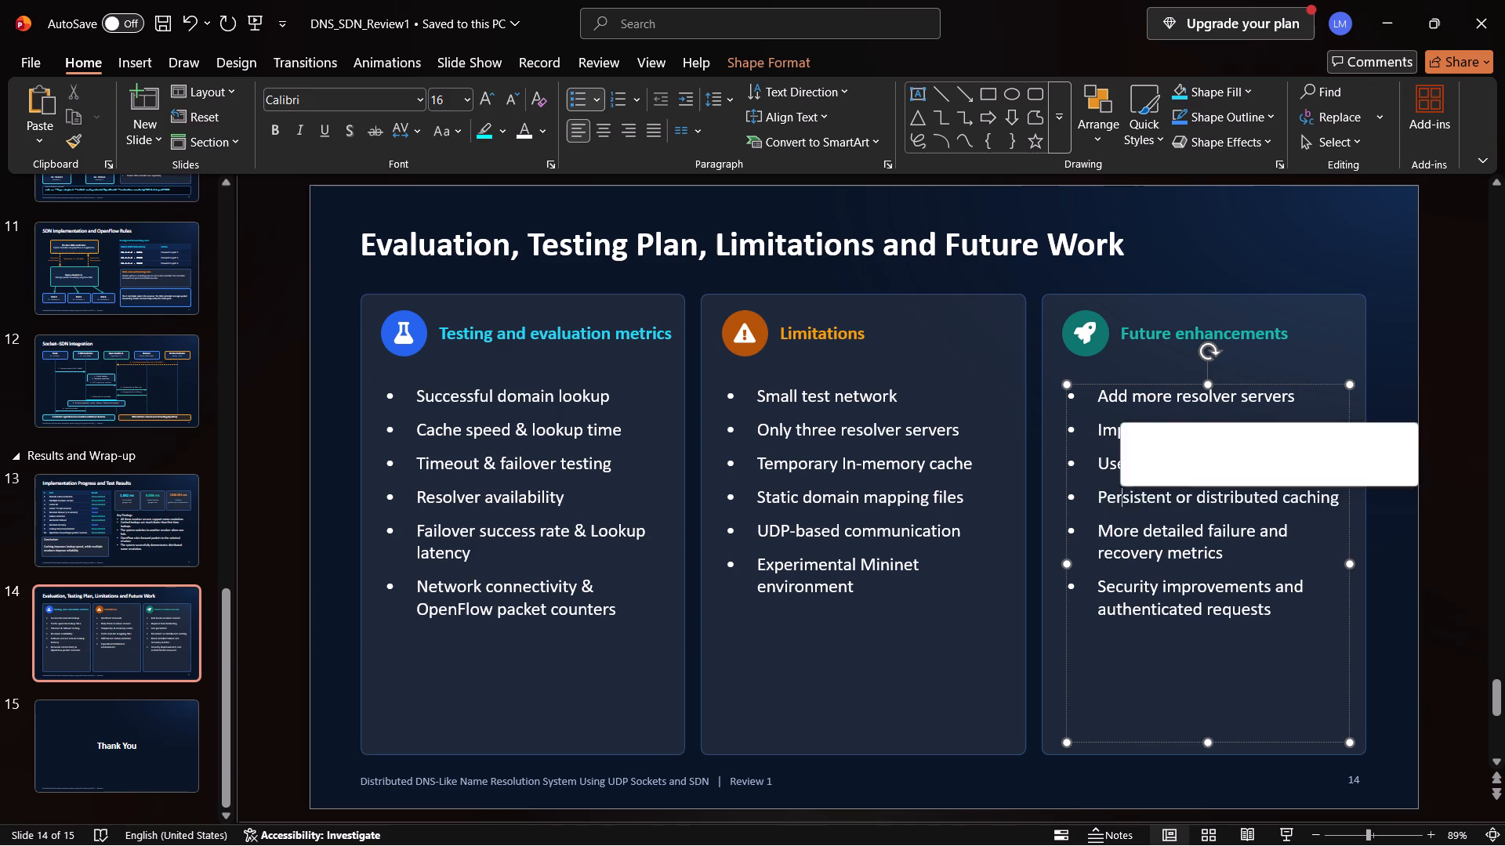
pyautogui.press('BackSpace')
pyautogui.tripleClick(1121, 501)
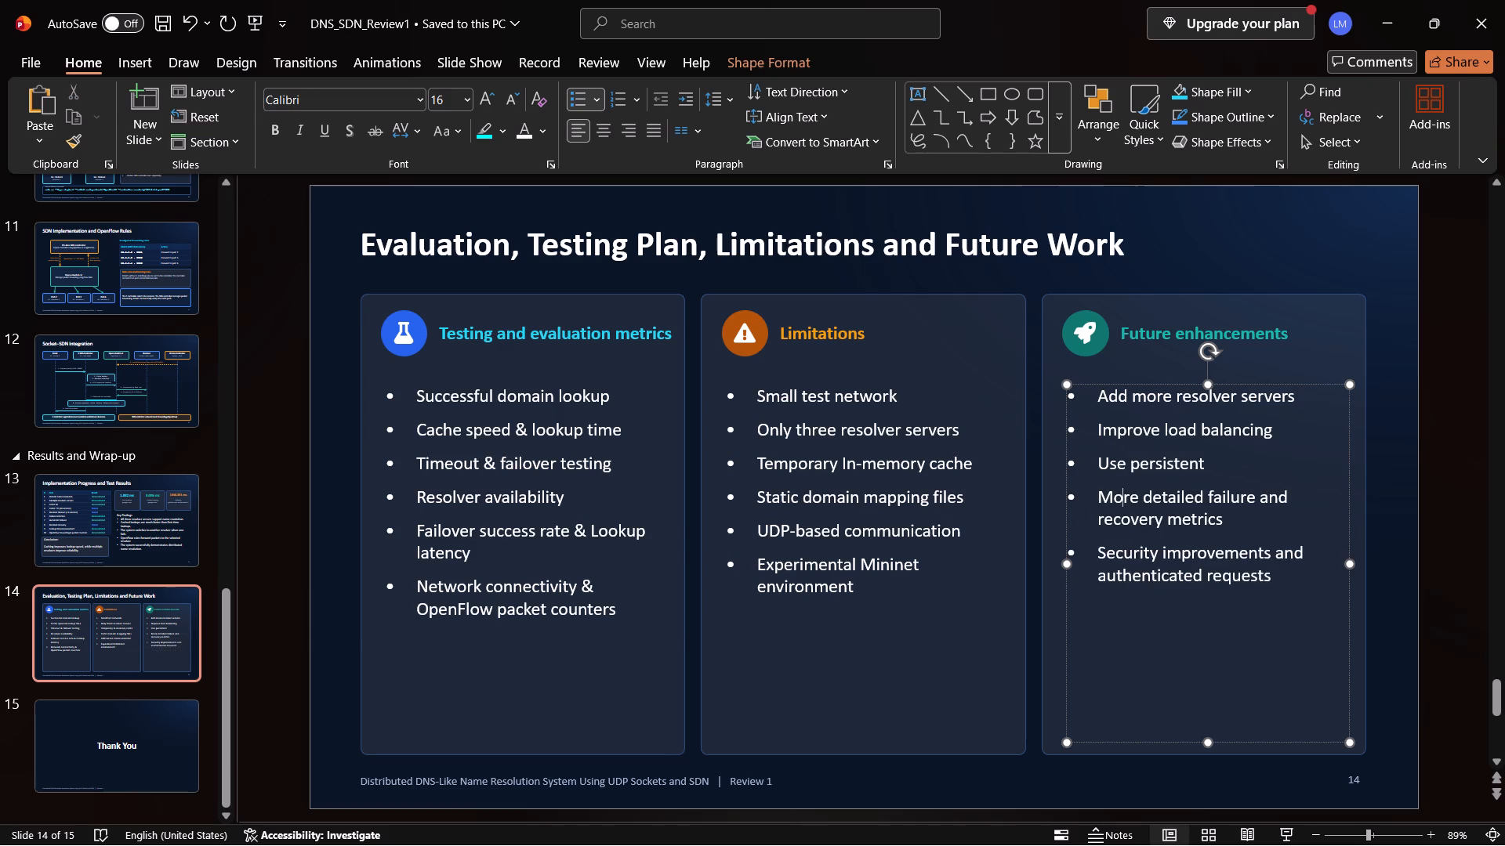
pyautogui.press('BackSpace')
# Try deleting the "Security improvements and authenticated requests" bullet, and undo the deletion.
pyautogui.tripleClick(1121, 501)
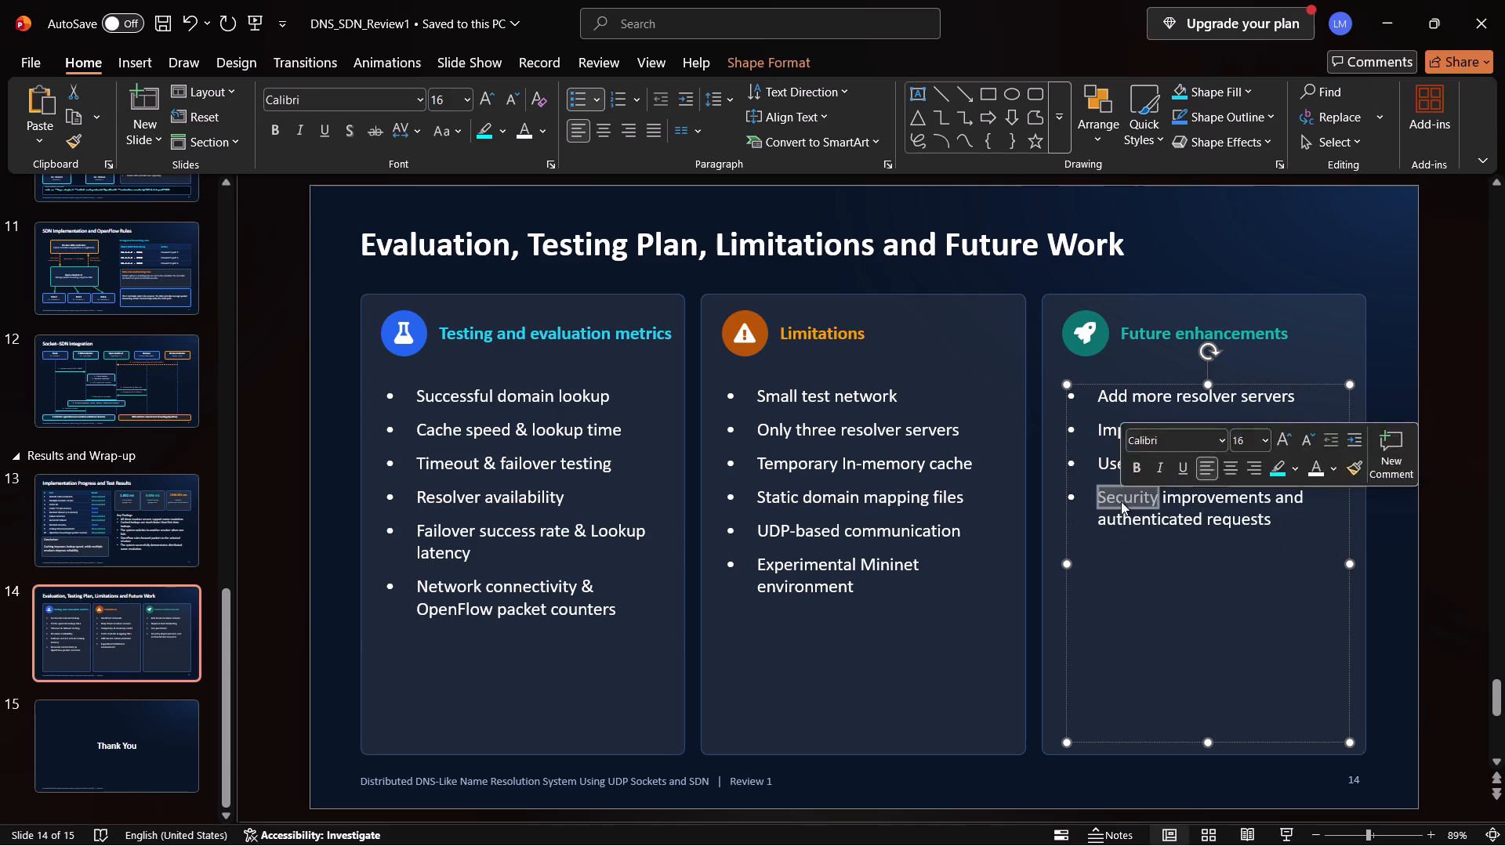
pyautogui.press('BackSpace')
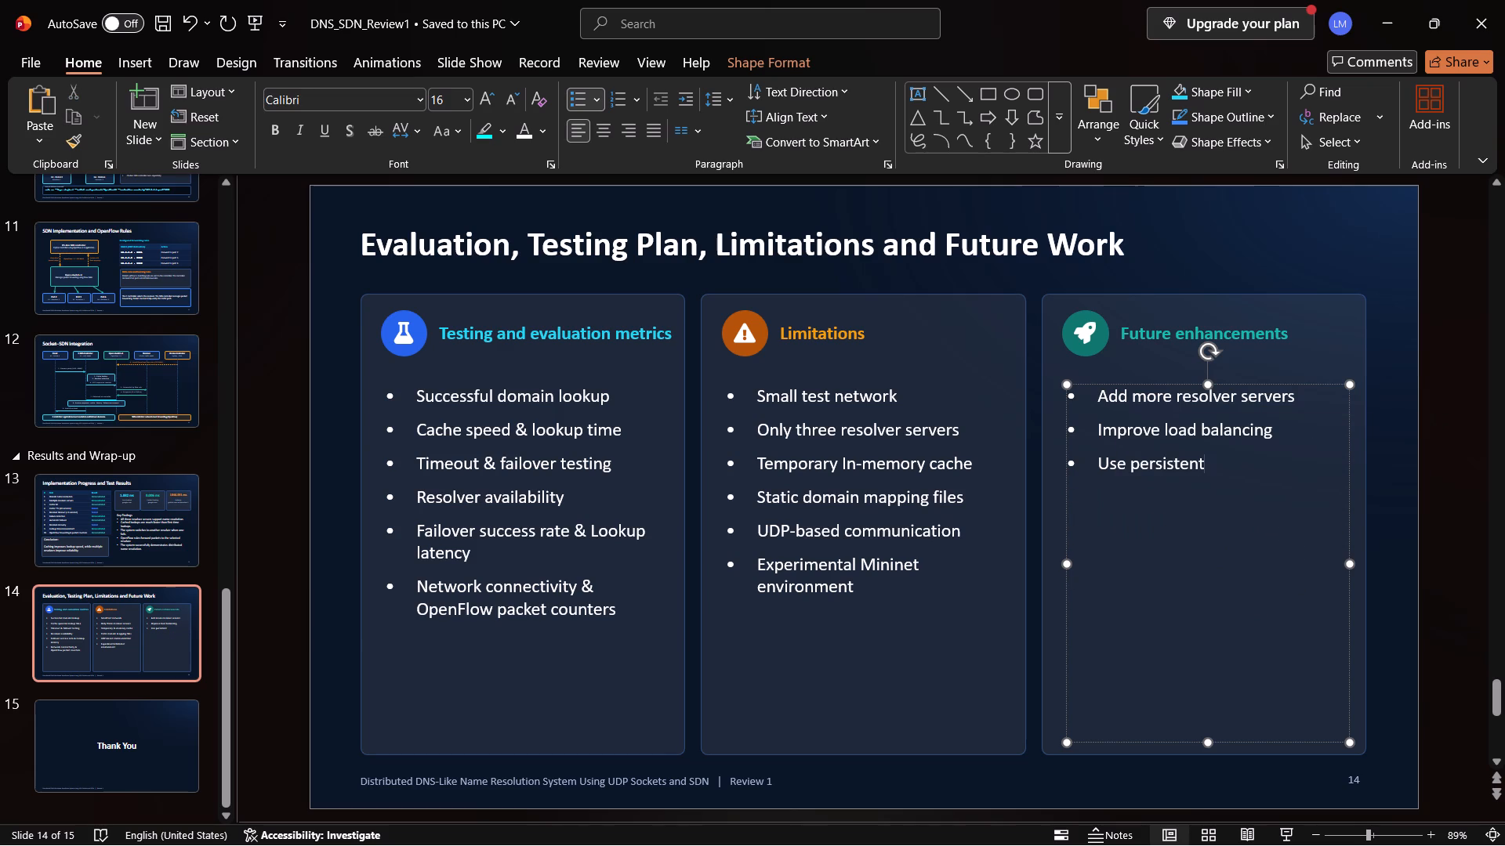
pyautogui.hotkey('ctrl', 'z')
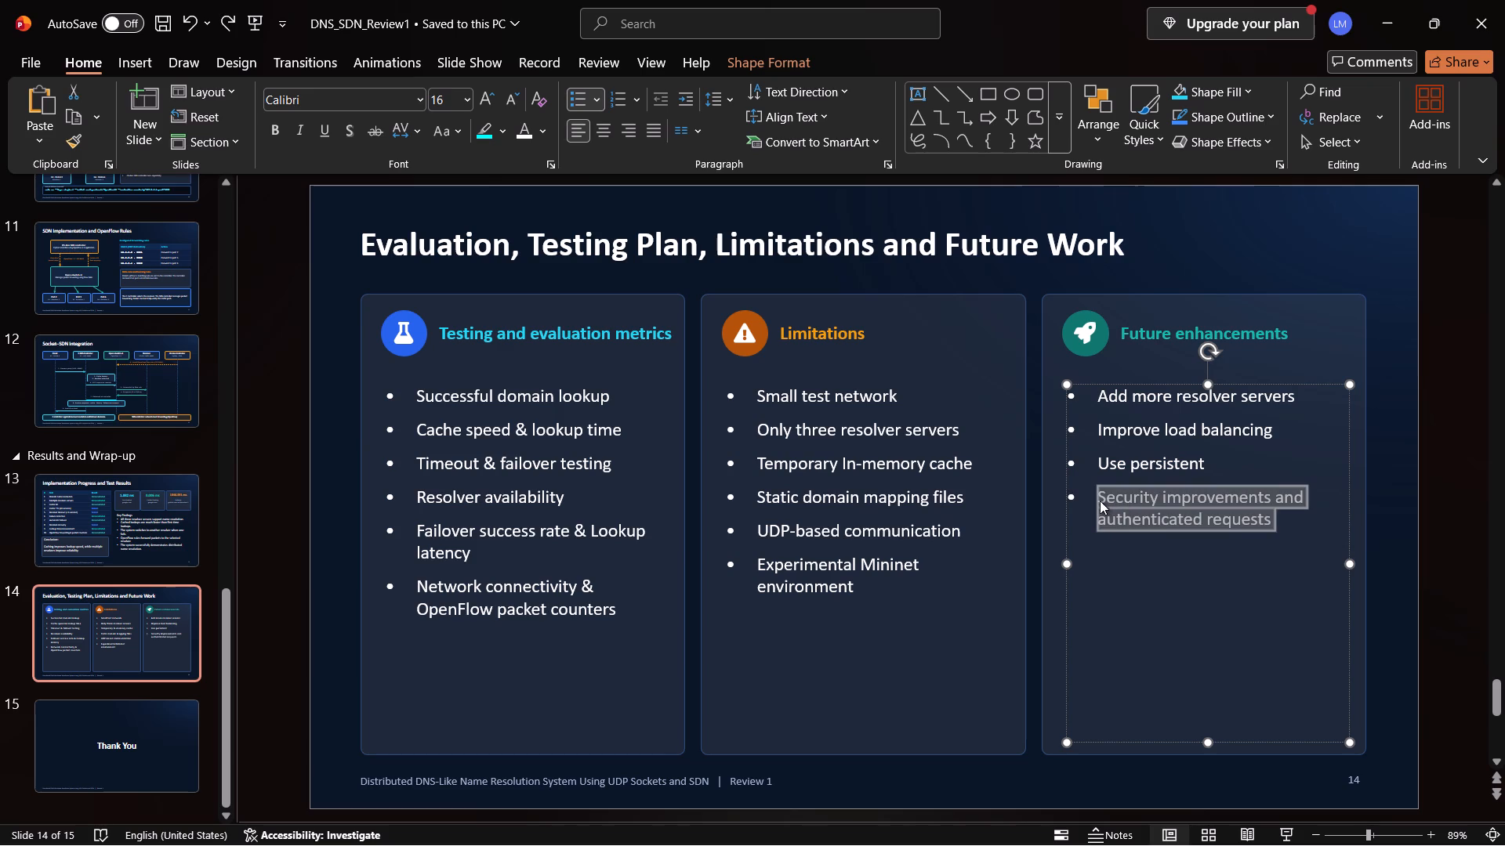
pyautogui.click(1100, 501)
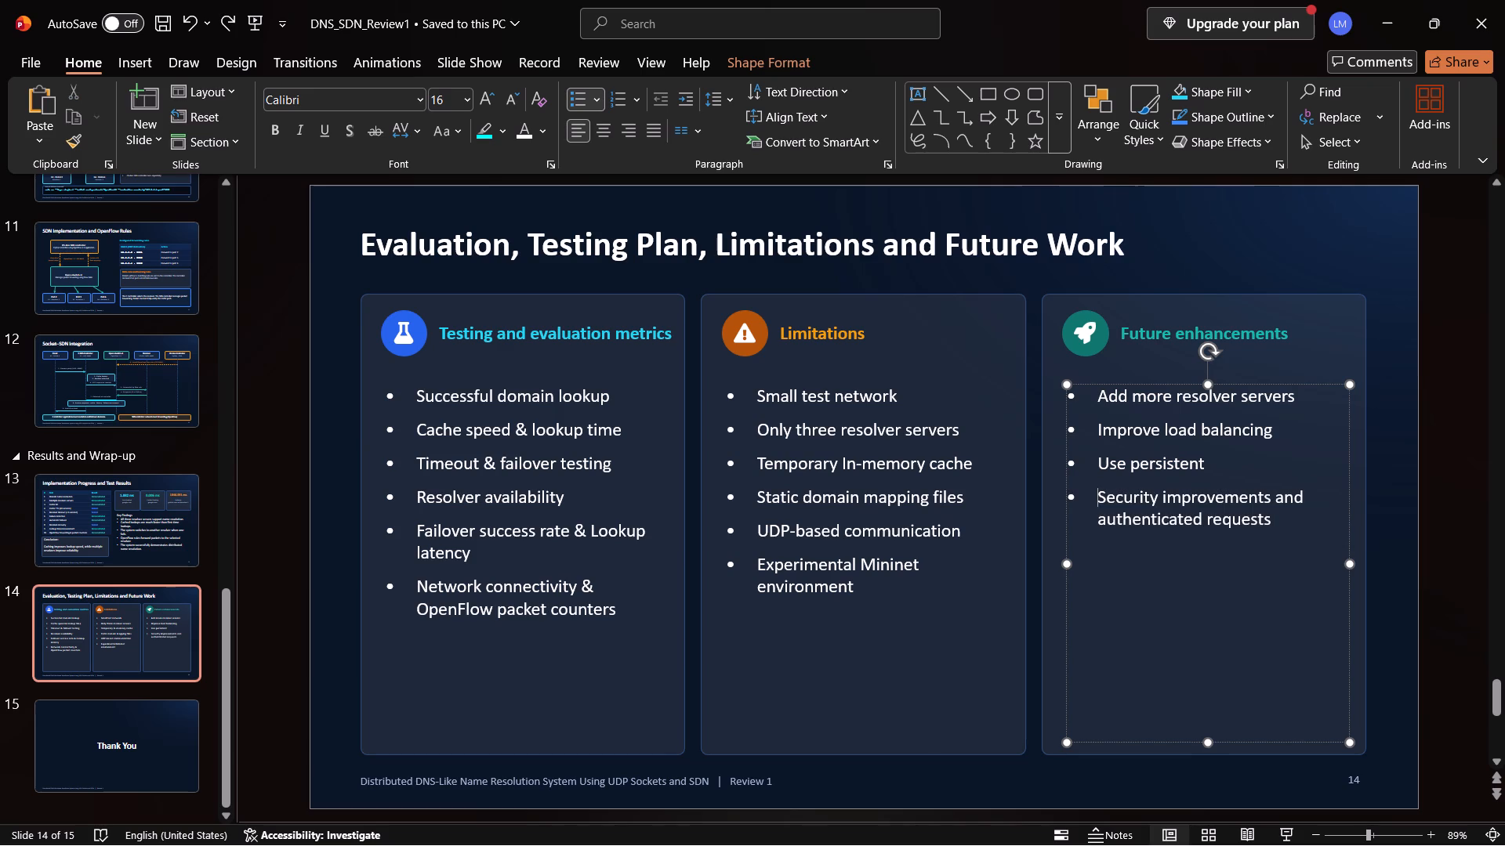
# Shorten the Future enhancements text box so its lower edge sits a little below the last bullet.
pyautogui.moveTo(1207, 744); pyautogui.dragTo(1184, 577)
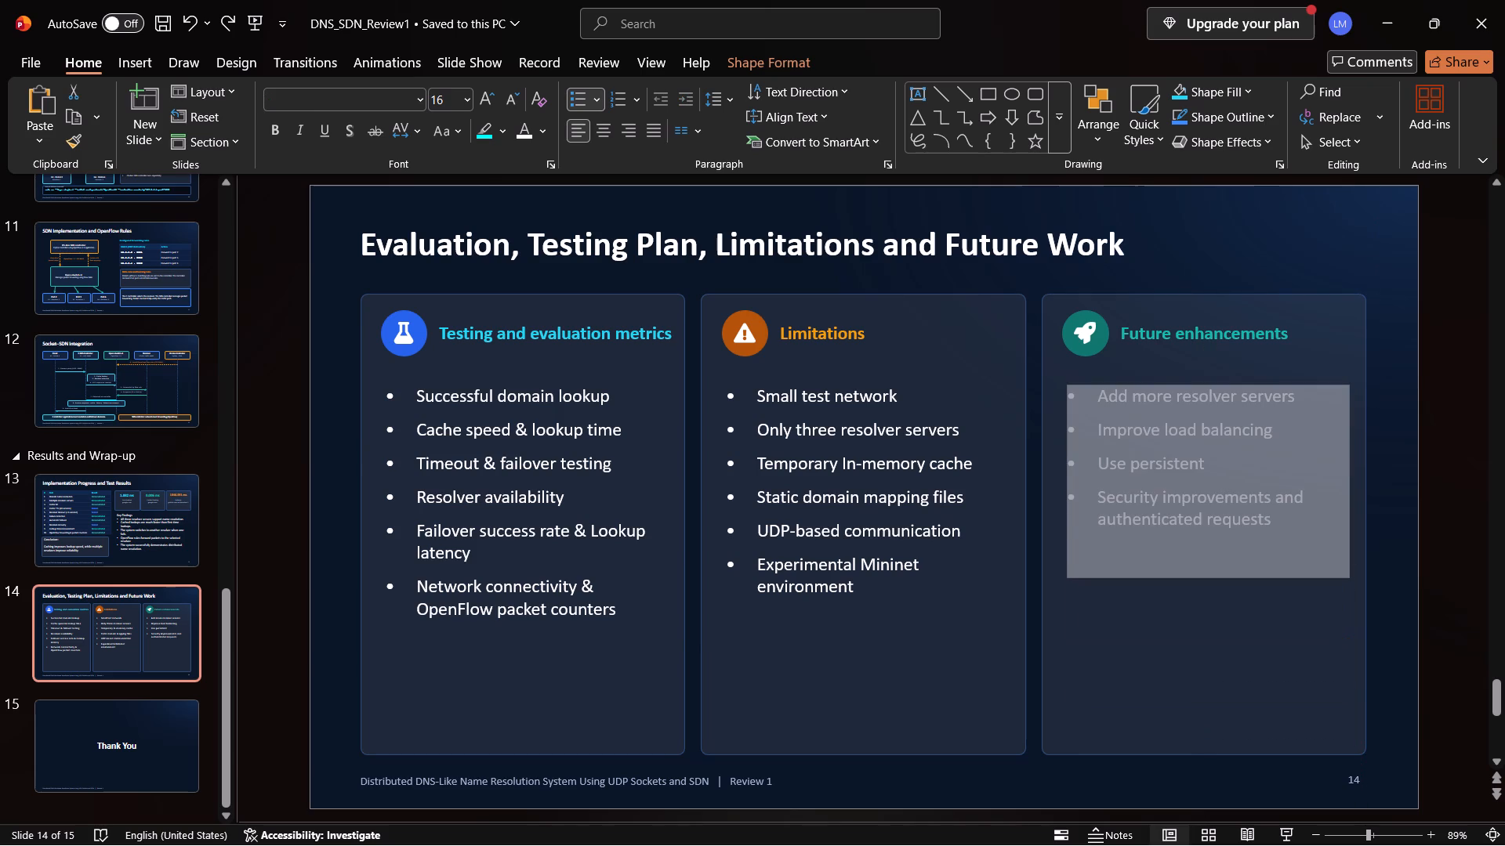
pyautogui.moveTo(1184, 577); pyautogui.dragTo(1195, 600)
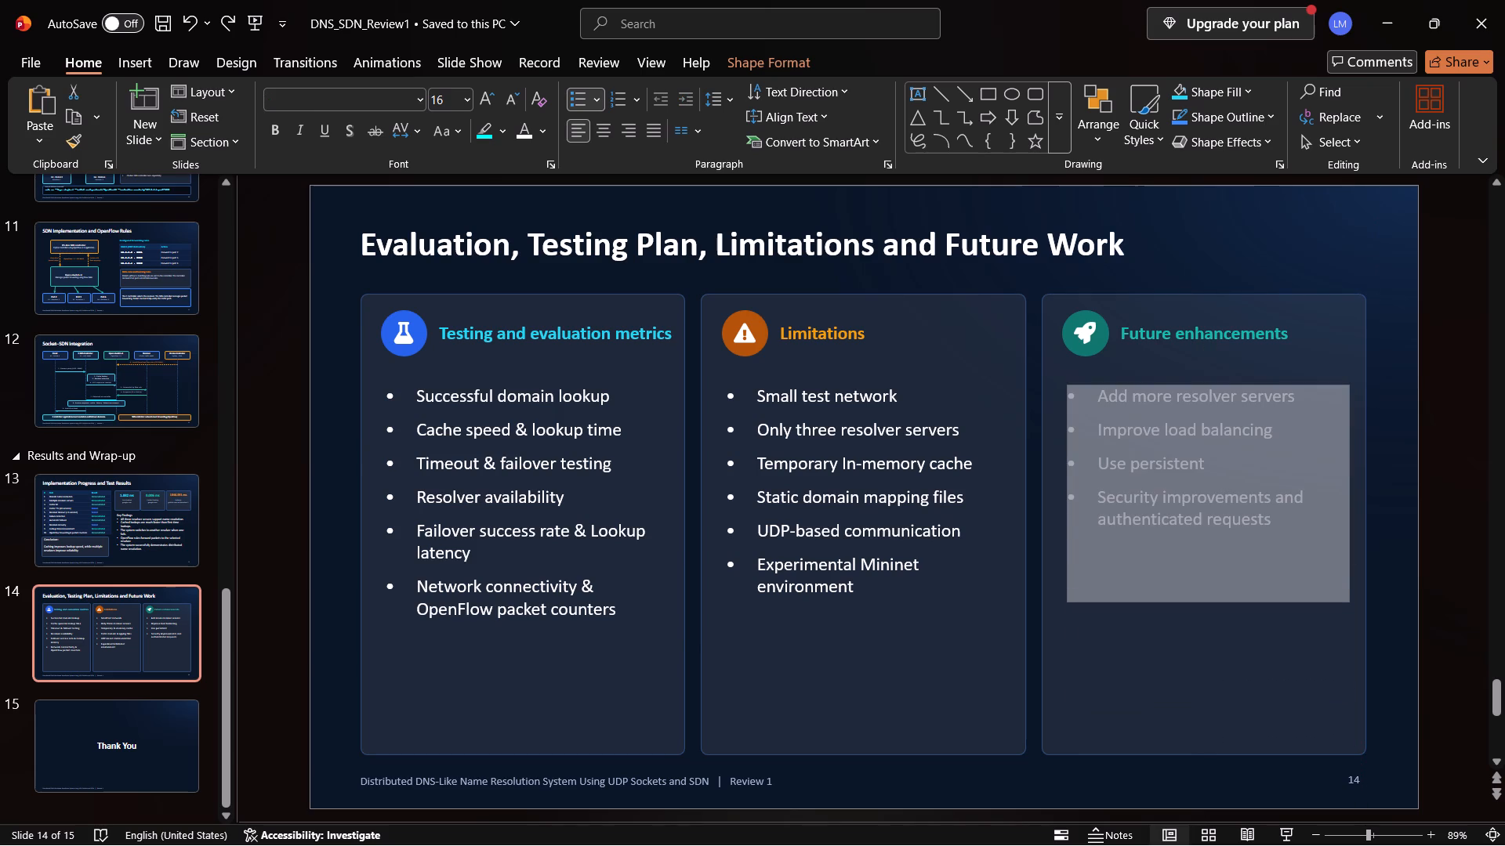
pyautogui.moveTo(1195, 600); pyautogui.dragTo(1195, 577)
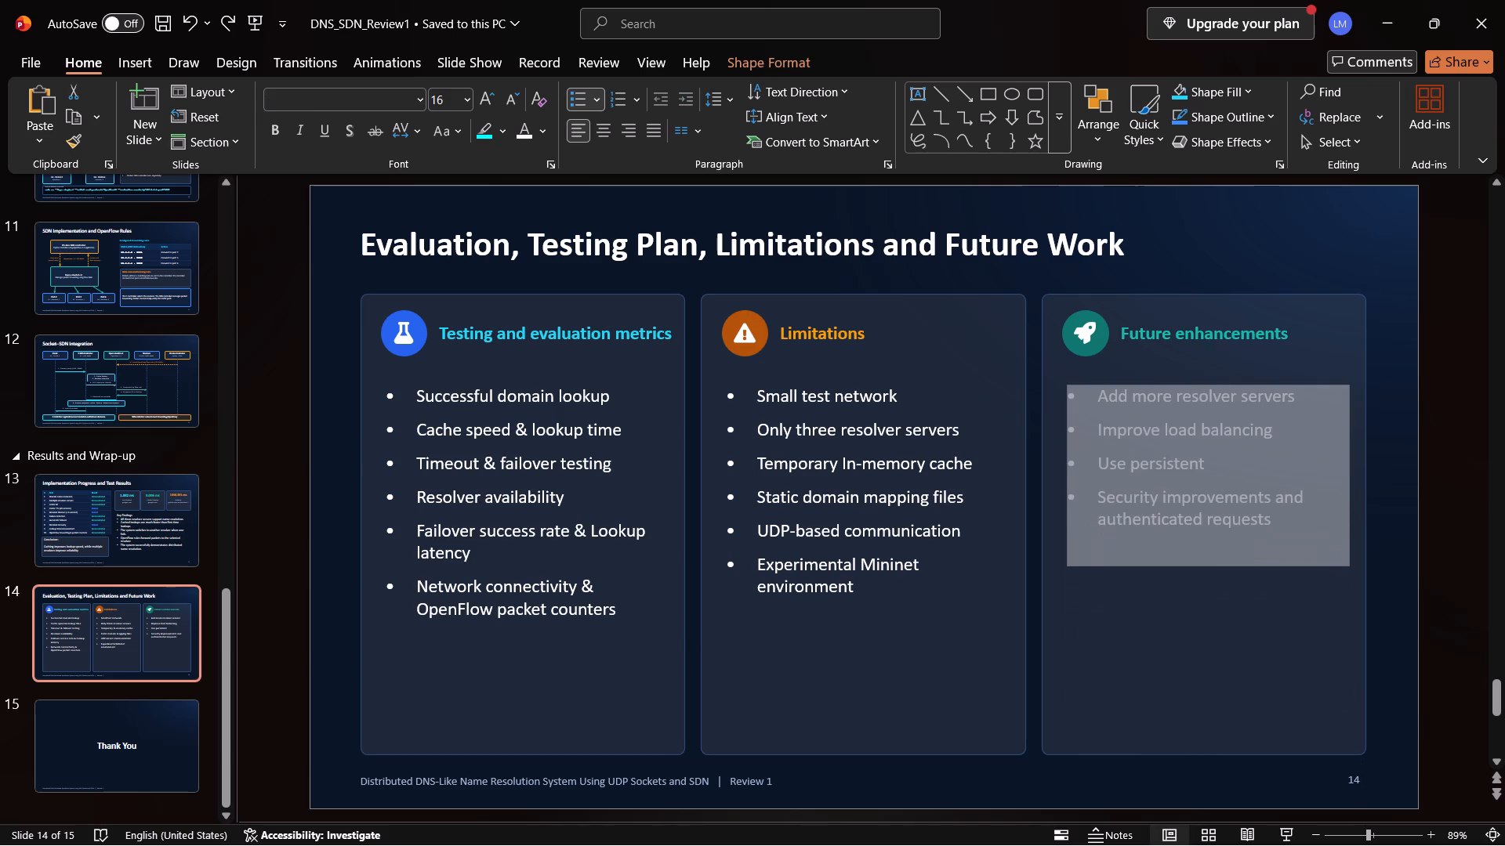
pyautogui.moveTo(1195, 577); pyautogui.dragTo(1197, 607)
pyautogui.click(1232, 775)
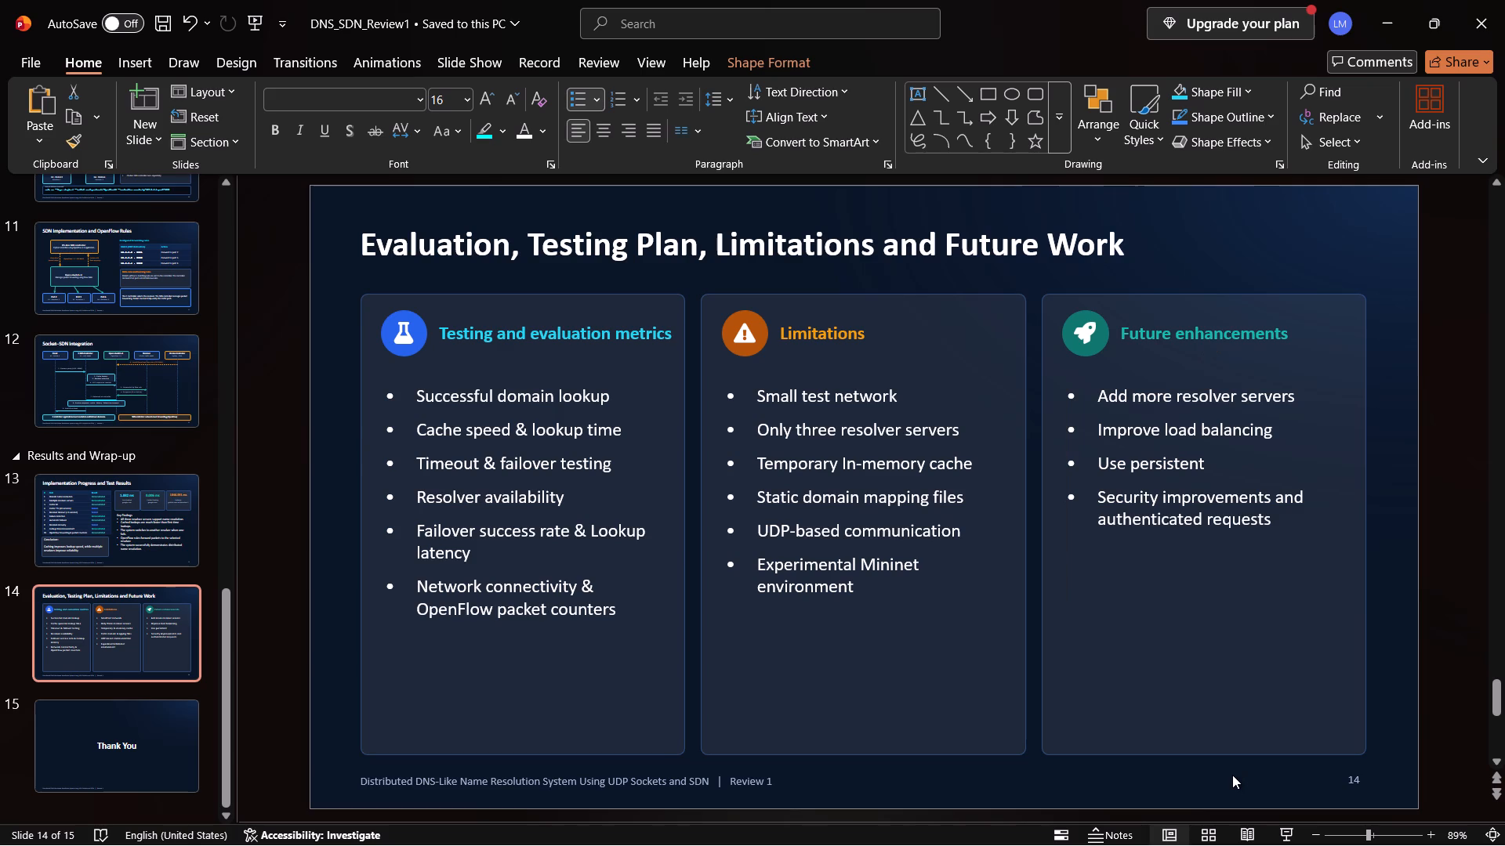
# On the title slide, enter the missing third team member's name in front of the SRN.
pyautogui.press('Down')
pyautogui.press('Down')
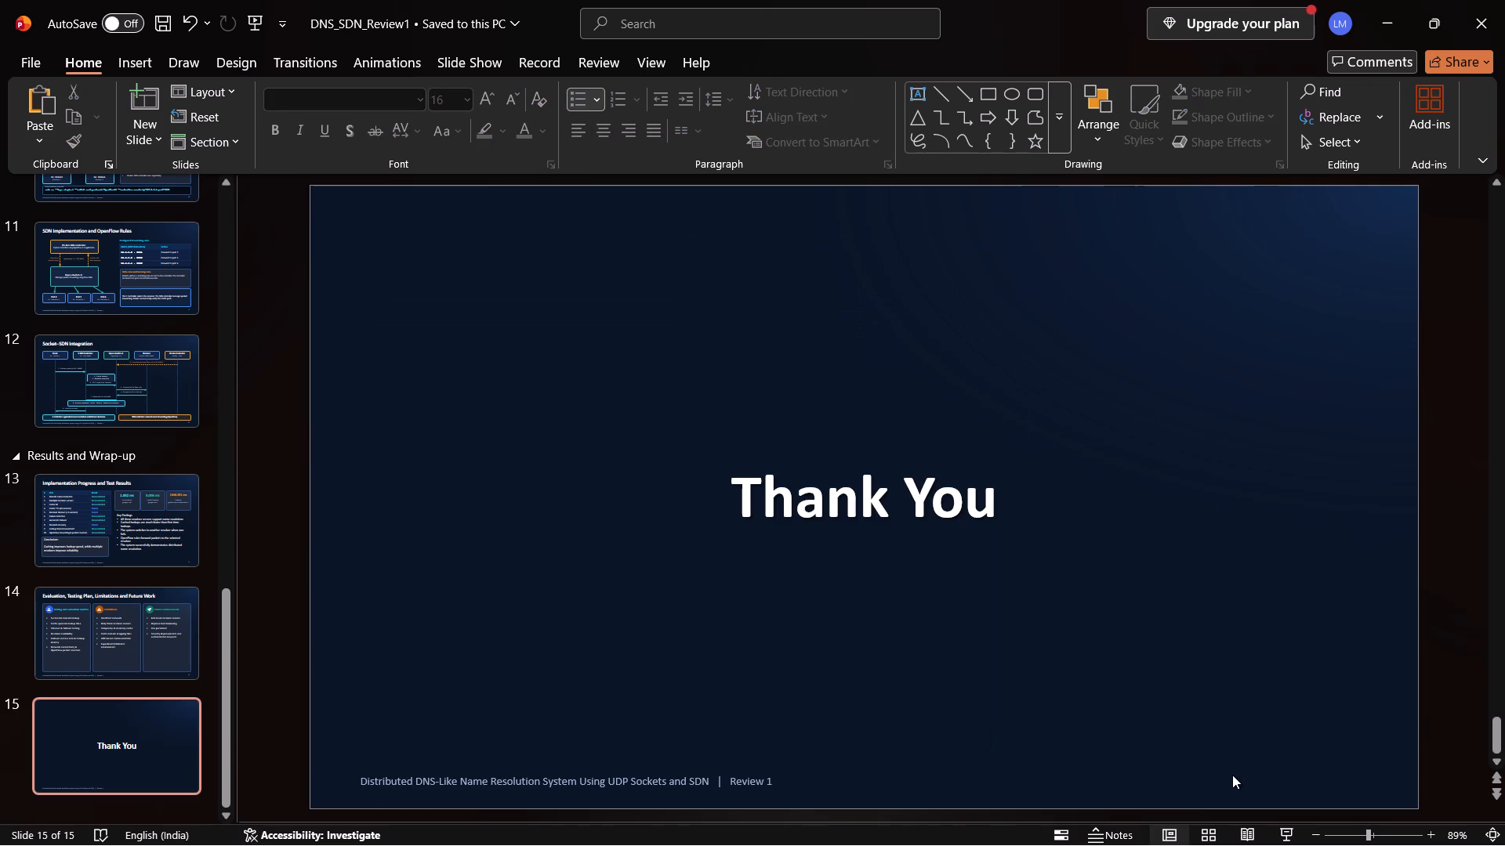
pyautogui.press('Up')
pyautogui.press('Up')
pyautogui.press('Up')
pyautogui.press('Up')
pyautogui.press('Up')
pyautogui.press('Up')
pyautogui.press('Up')
pyautogui.press('Up')
pyautogui.press('Up')
pyautogui.press('Up')
pyautogui.press('Up')
pyautogui.press('Up')
pyautogui.press('Up')
pyautogui.press('Up')
pyautogui.press('Up')
pyautogui.press('Up')
pyautogui.press('Up')
pyautogui.press('Up')
pyautogui.press('Up')
pyautogui.press('Up')
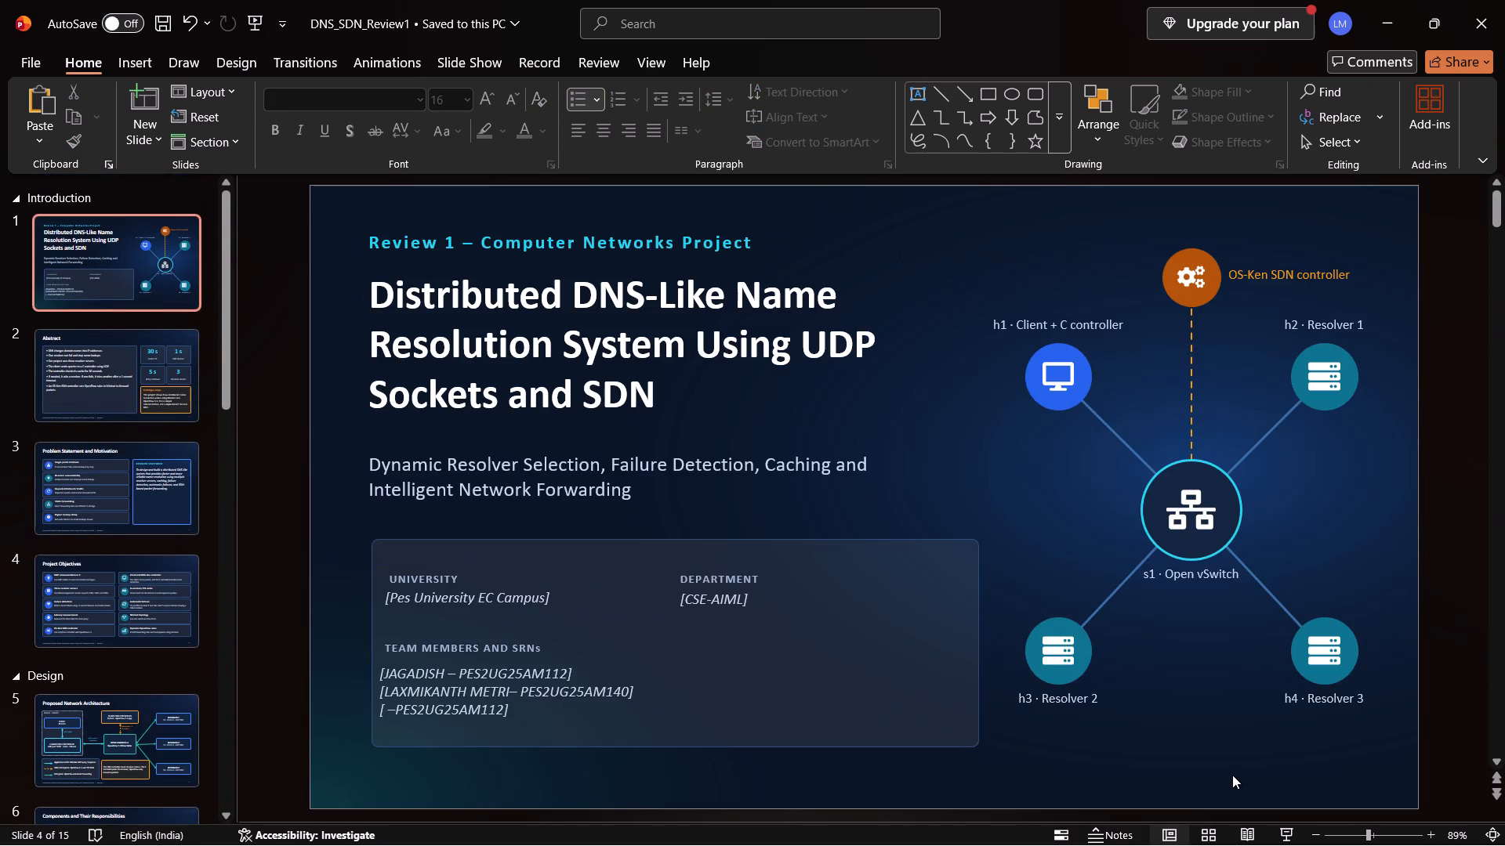
pyautogui.click(387, 710)
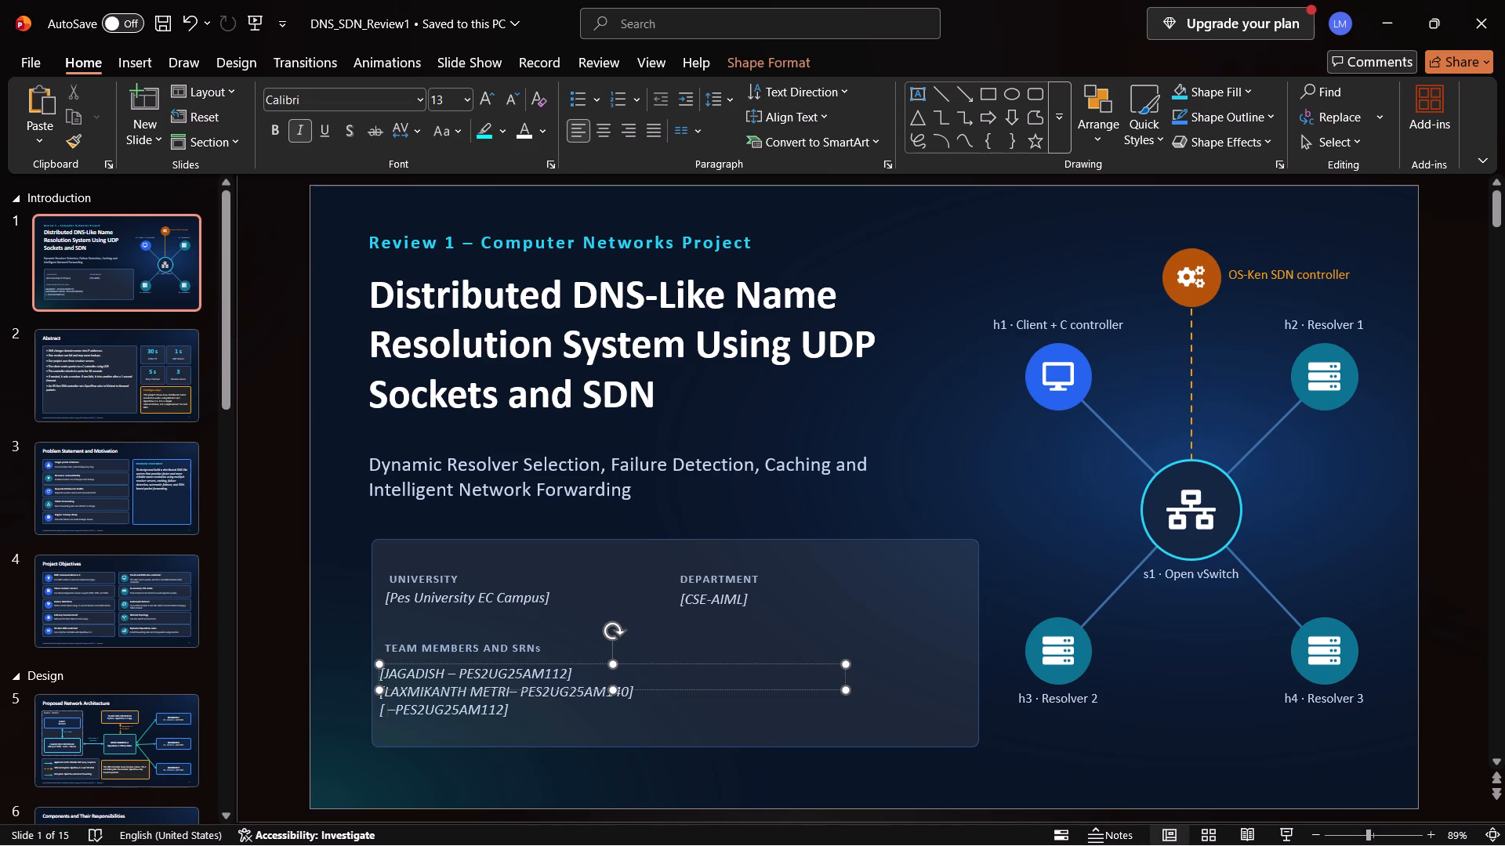
pyautogui.press('s')
pyautogui.press('BackSpace')
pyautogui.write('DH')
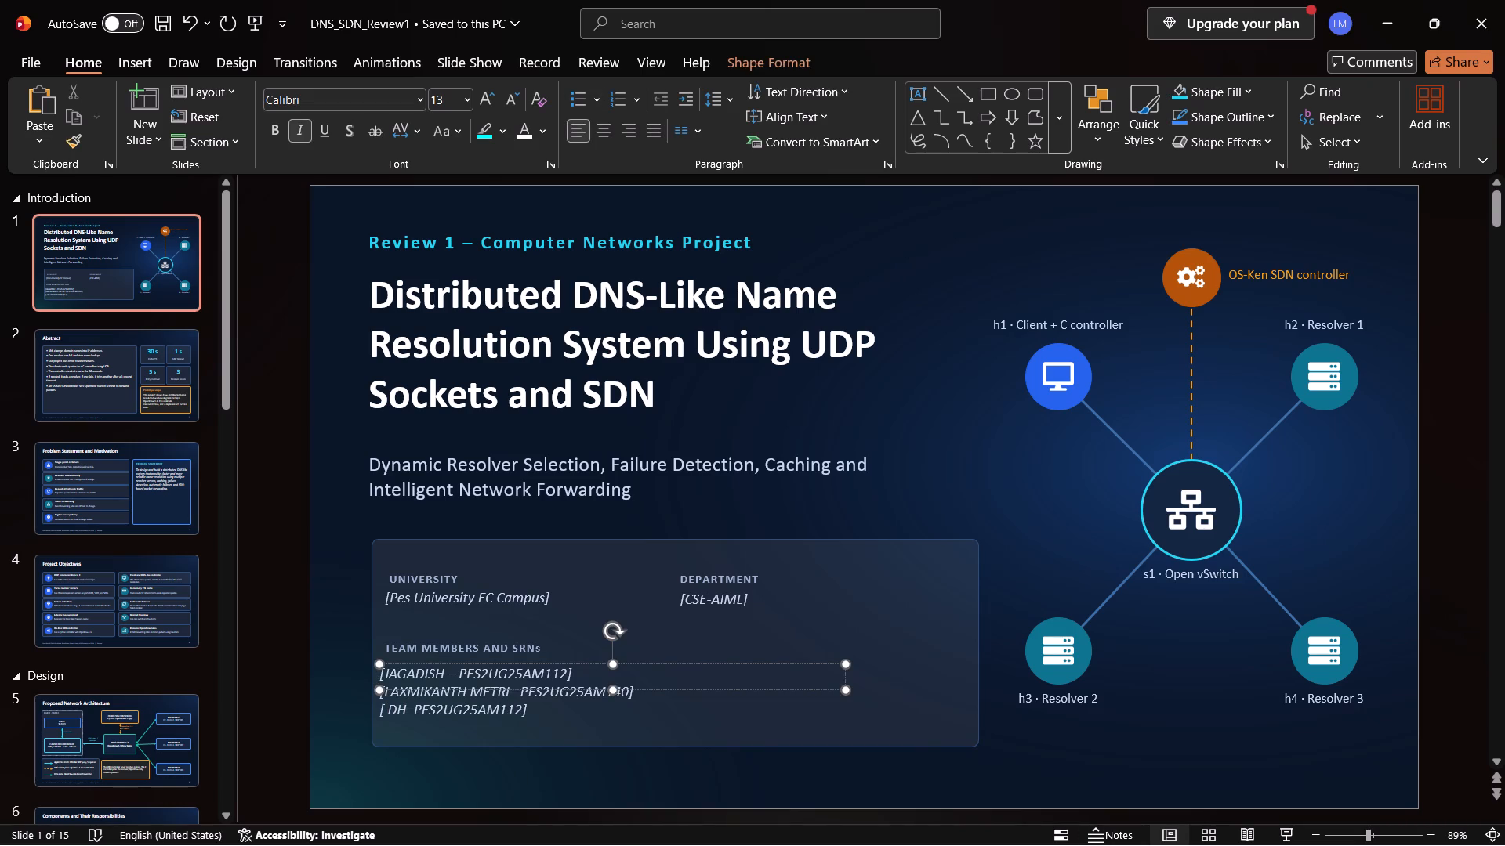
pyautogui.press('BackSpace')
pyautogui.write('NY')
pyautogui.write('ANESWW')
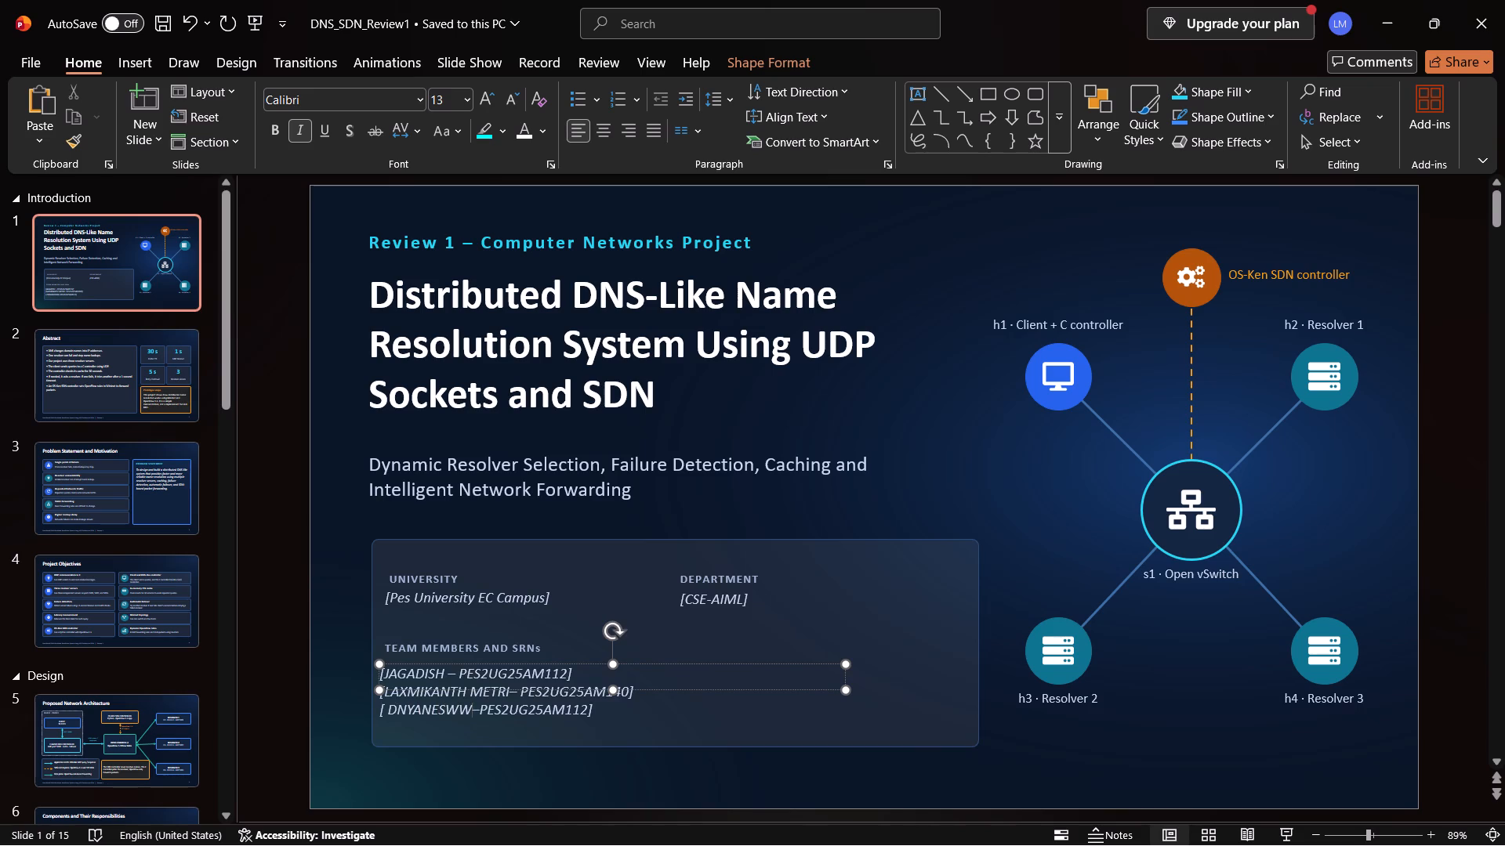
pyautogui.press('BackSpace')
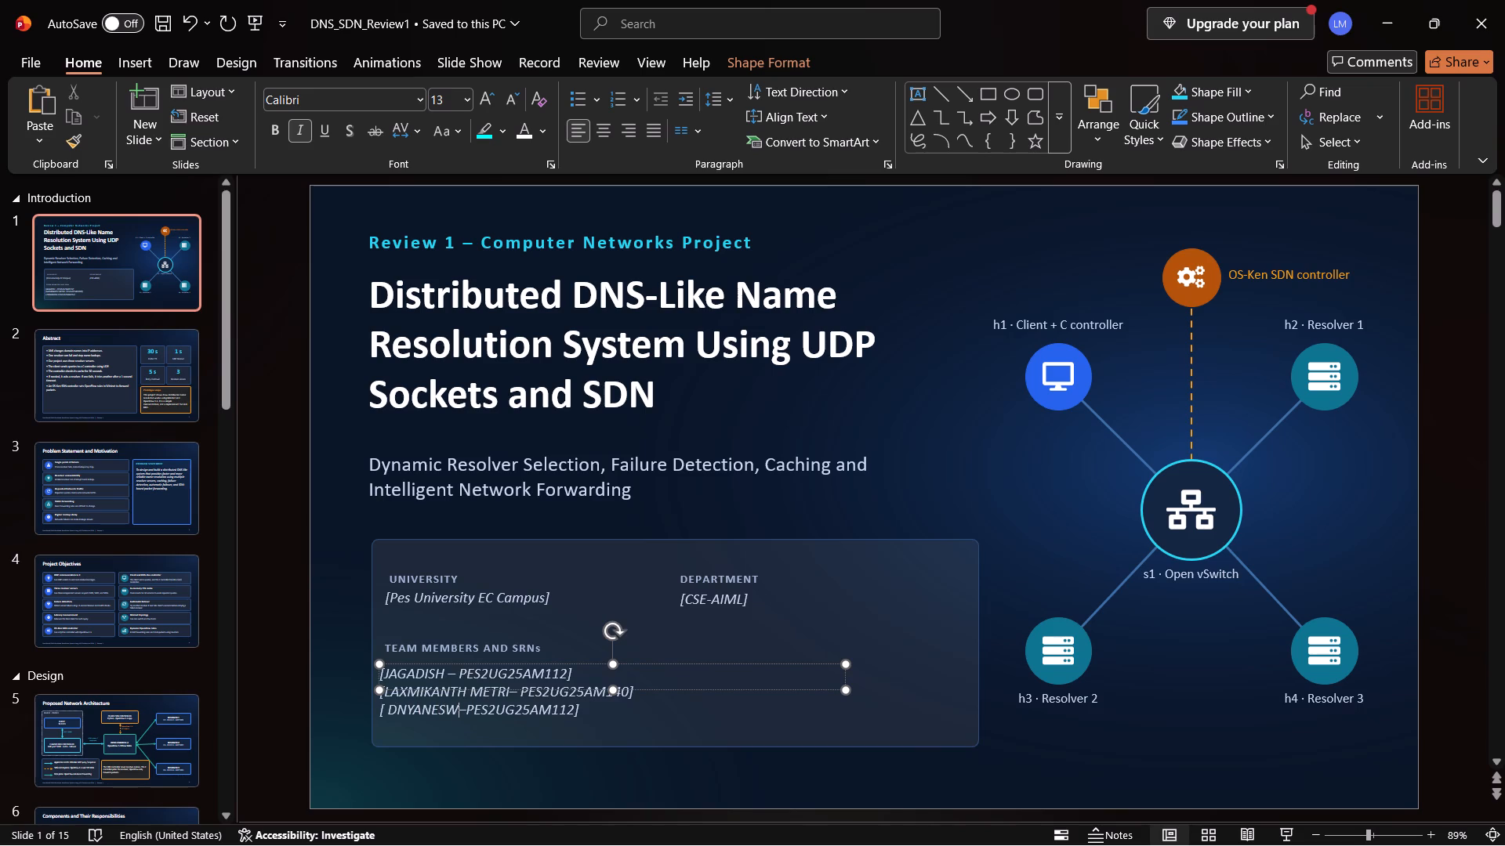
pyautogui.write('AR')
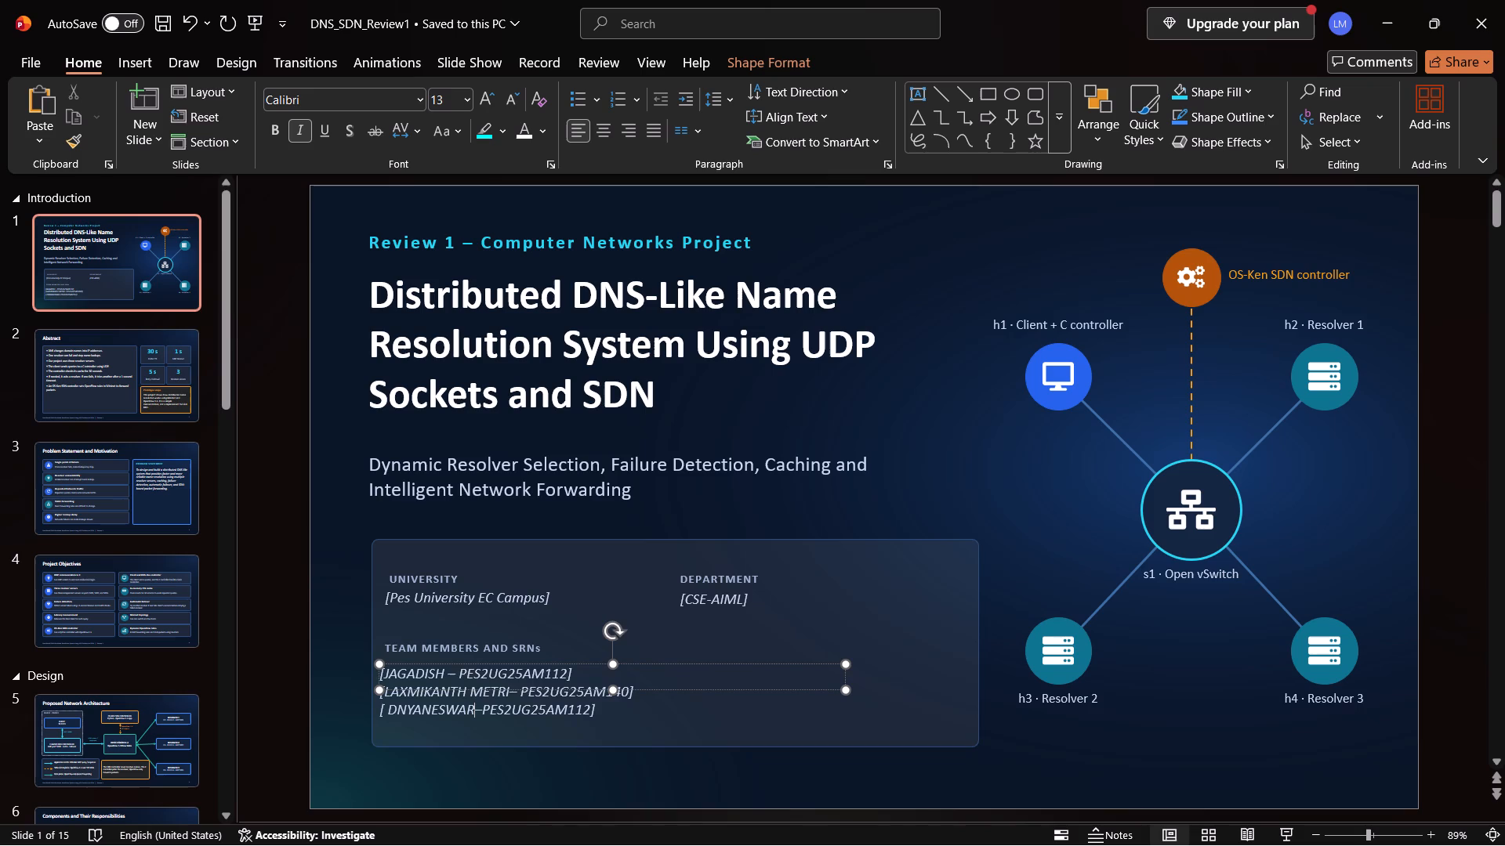
pyautogui.click(979, 419)
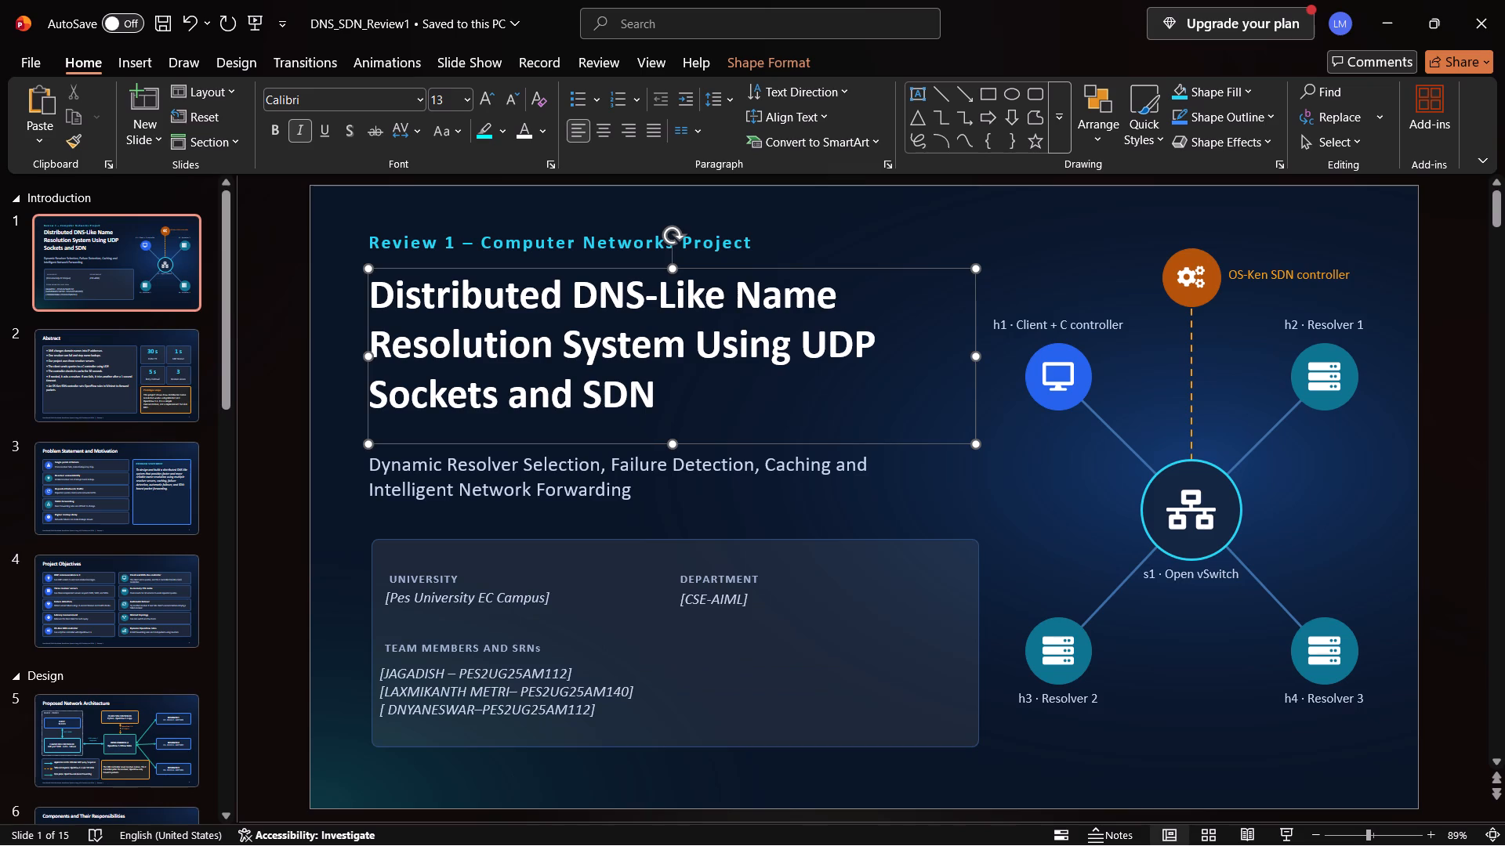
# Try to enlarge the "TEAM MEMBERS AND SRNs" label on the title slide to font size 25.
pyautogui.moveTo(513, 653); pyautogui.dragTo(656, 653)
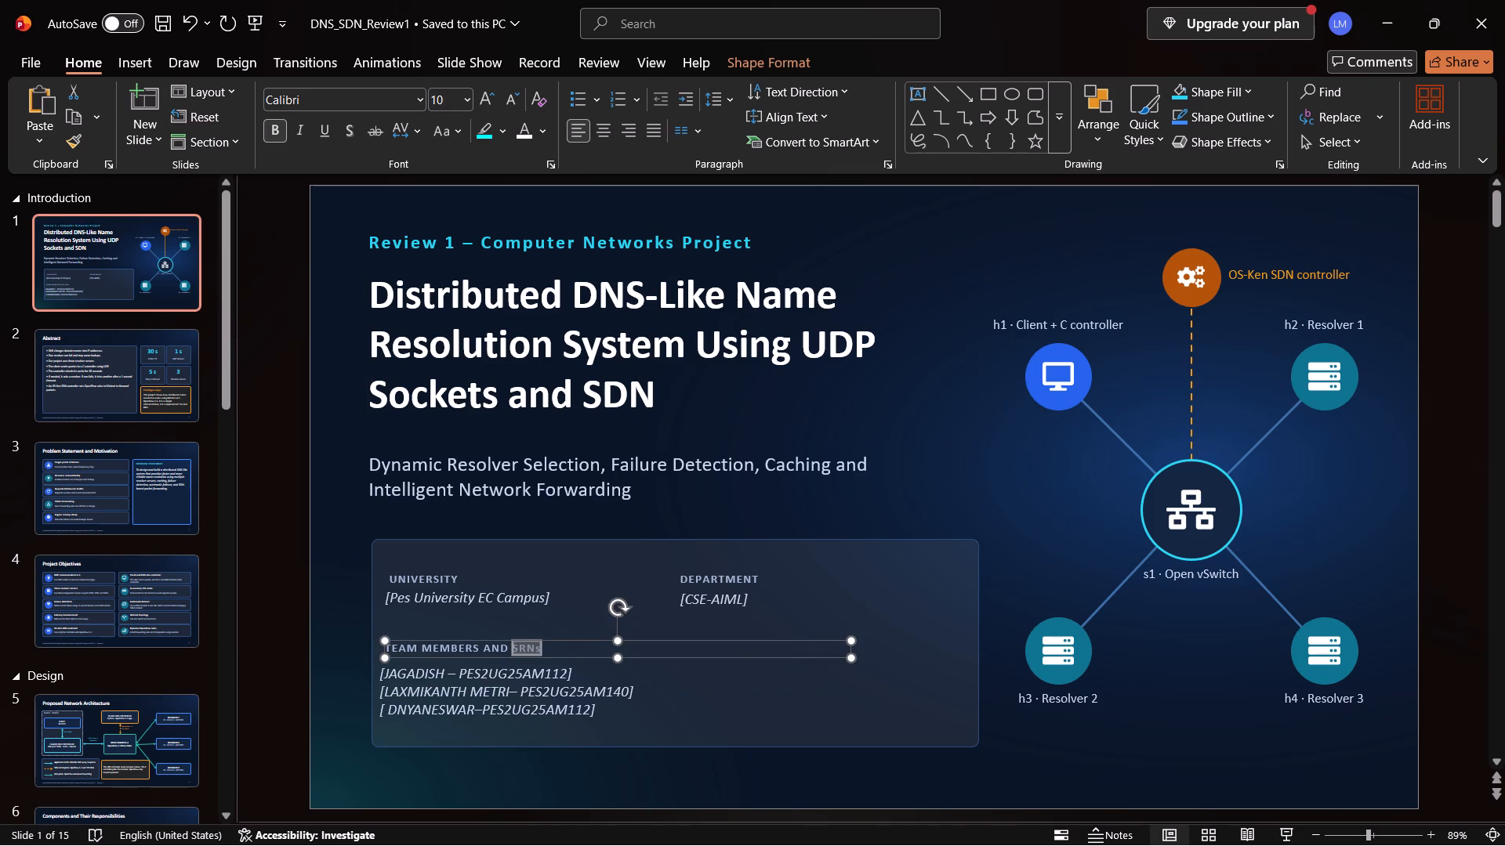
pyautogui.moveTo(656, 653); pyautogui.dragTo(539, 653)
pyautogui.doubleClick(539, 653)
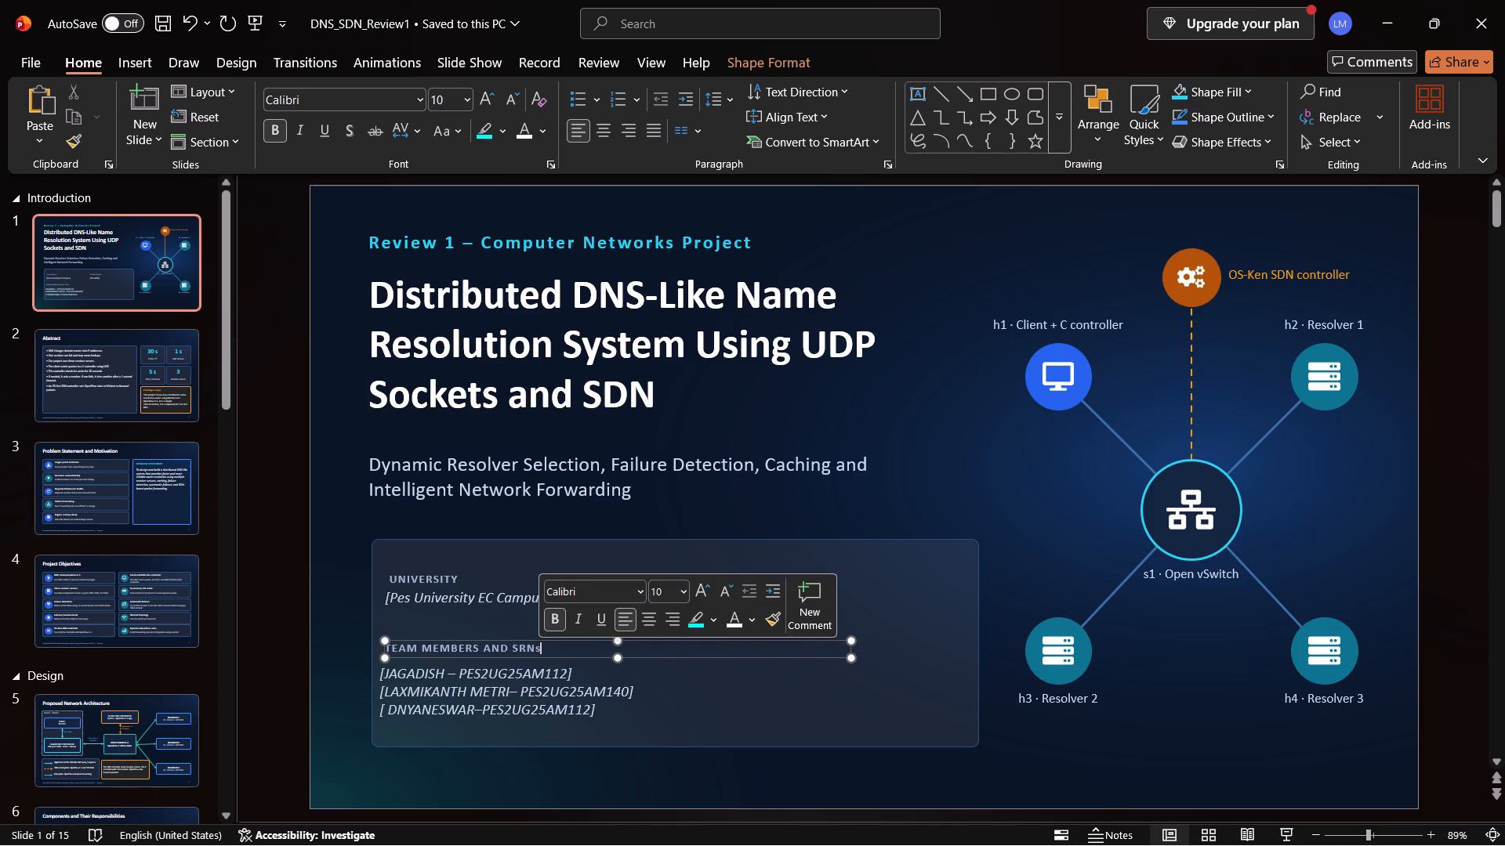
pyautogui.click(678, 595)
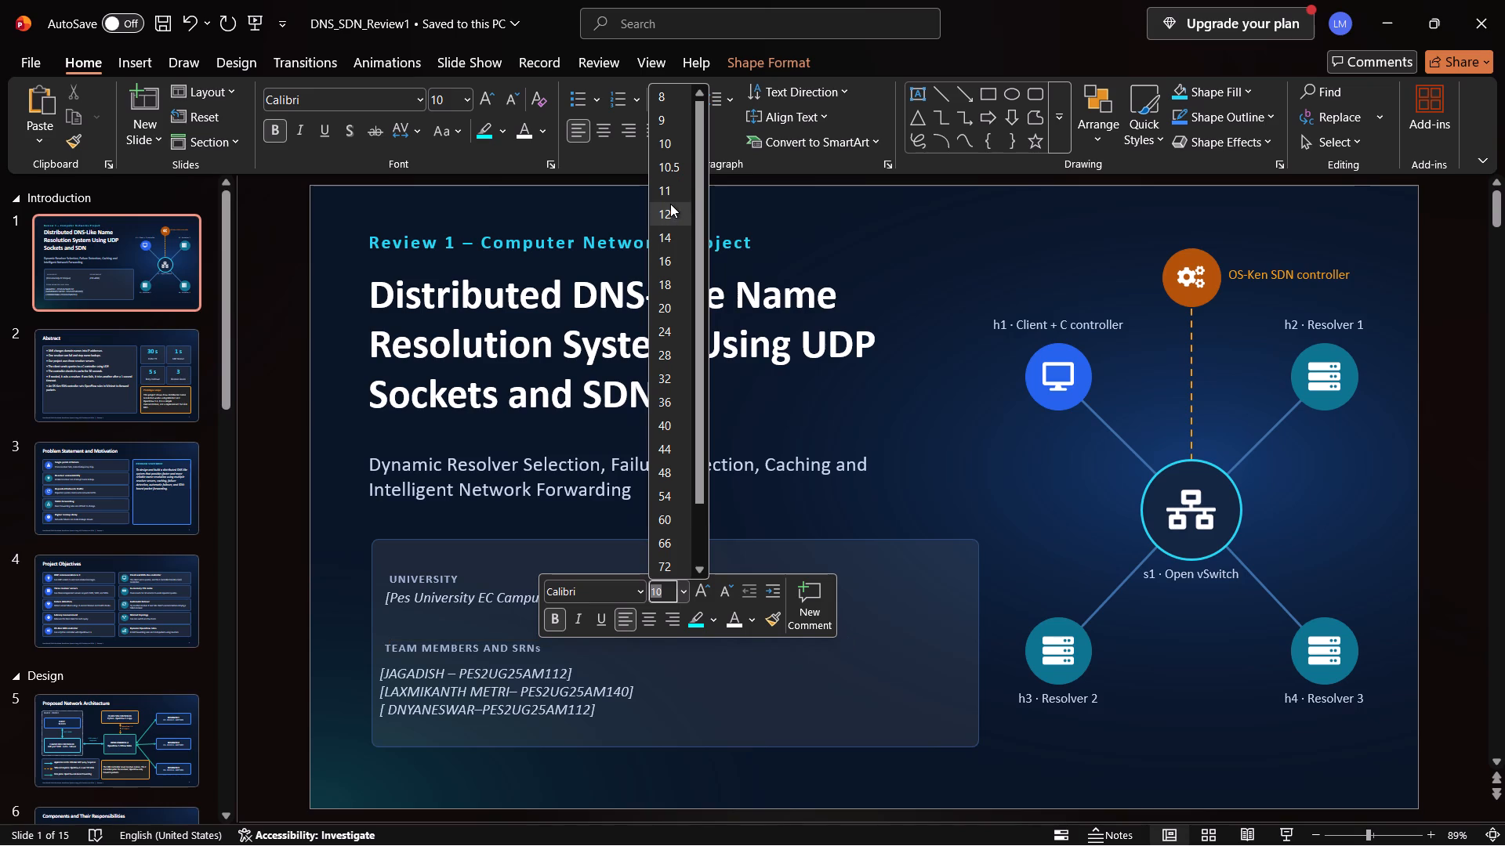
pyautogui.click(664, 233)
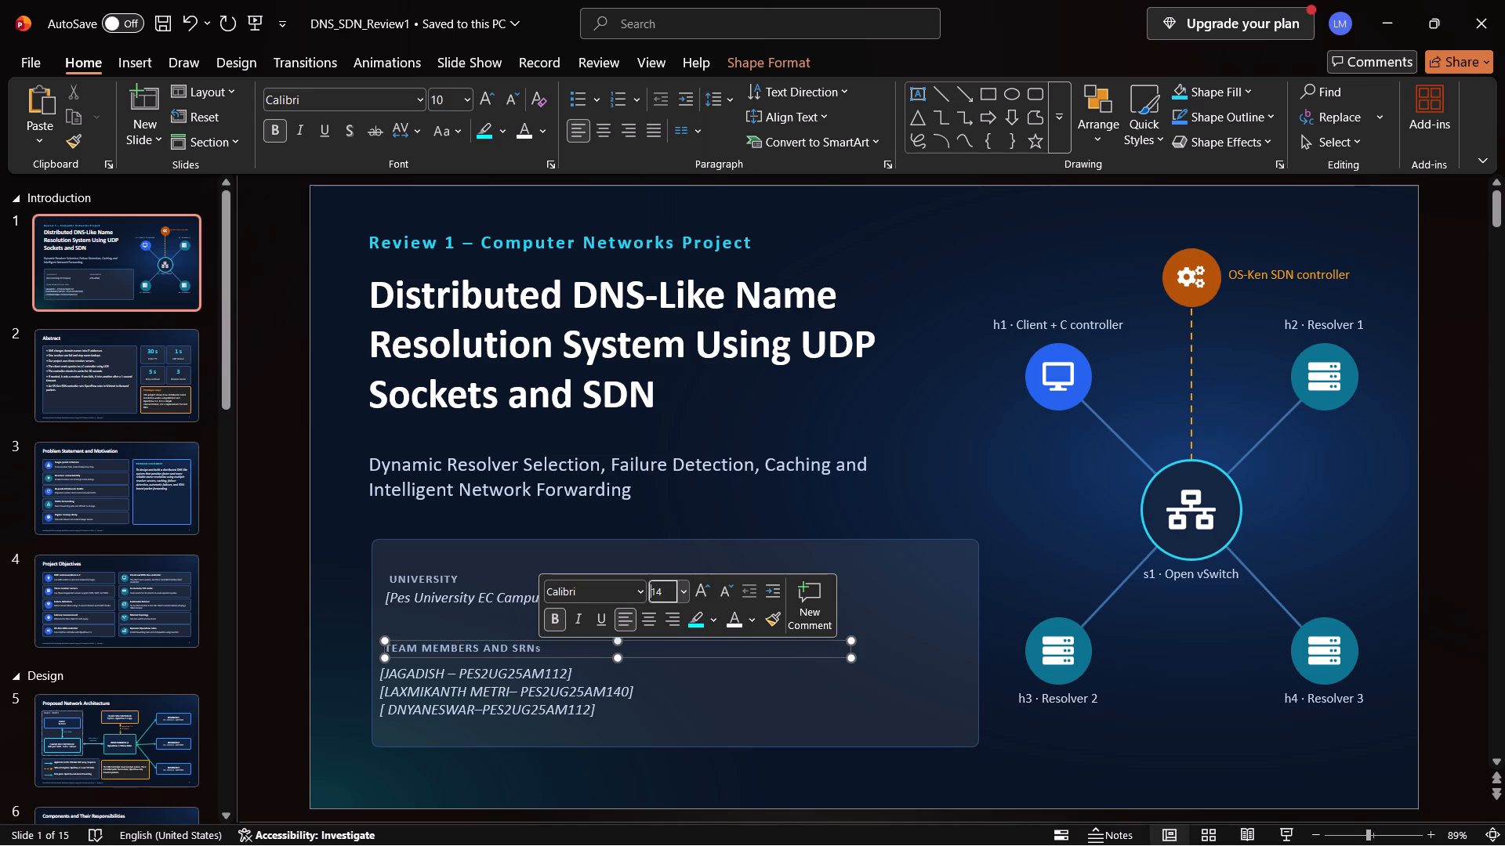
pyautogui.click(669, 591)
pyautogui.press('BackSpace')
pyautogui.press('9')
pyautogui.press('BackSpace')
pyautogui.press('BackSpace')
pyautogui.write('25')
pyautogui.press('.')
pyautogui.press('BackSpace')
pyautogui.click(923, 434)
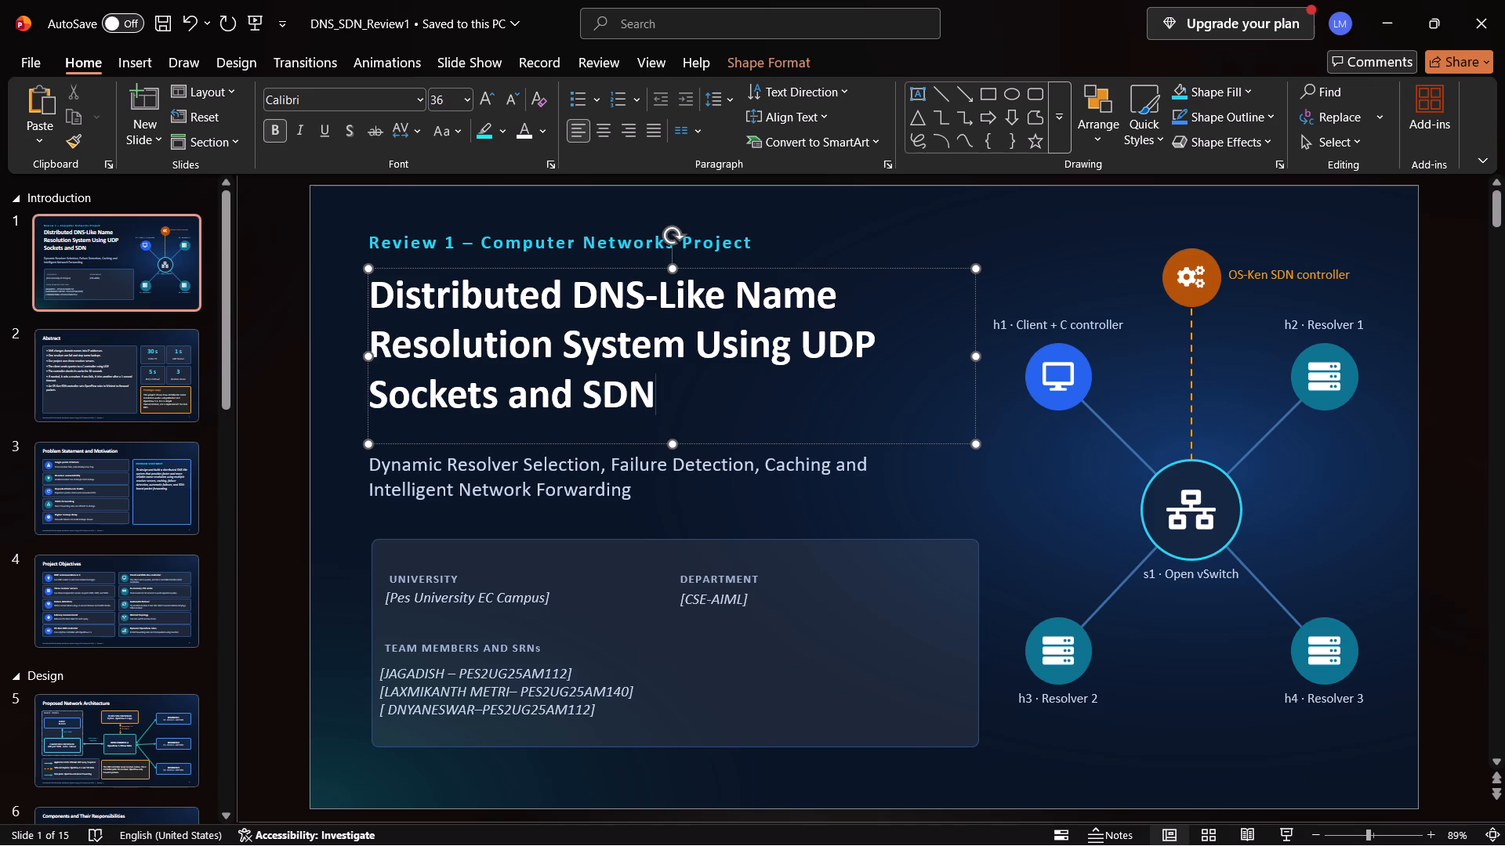
# Move the "TEAM MEMBERS AND SRNs" label slightly down and to the left, closer above the member list on the title slide.
pyautogui.click(1012, 505)
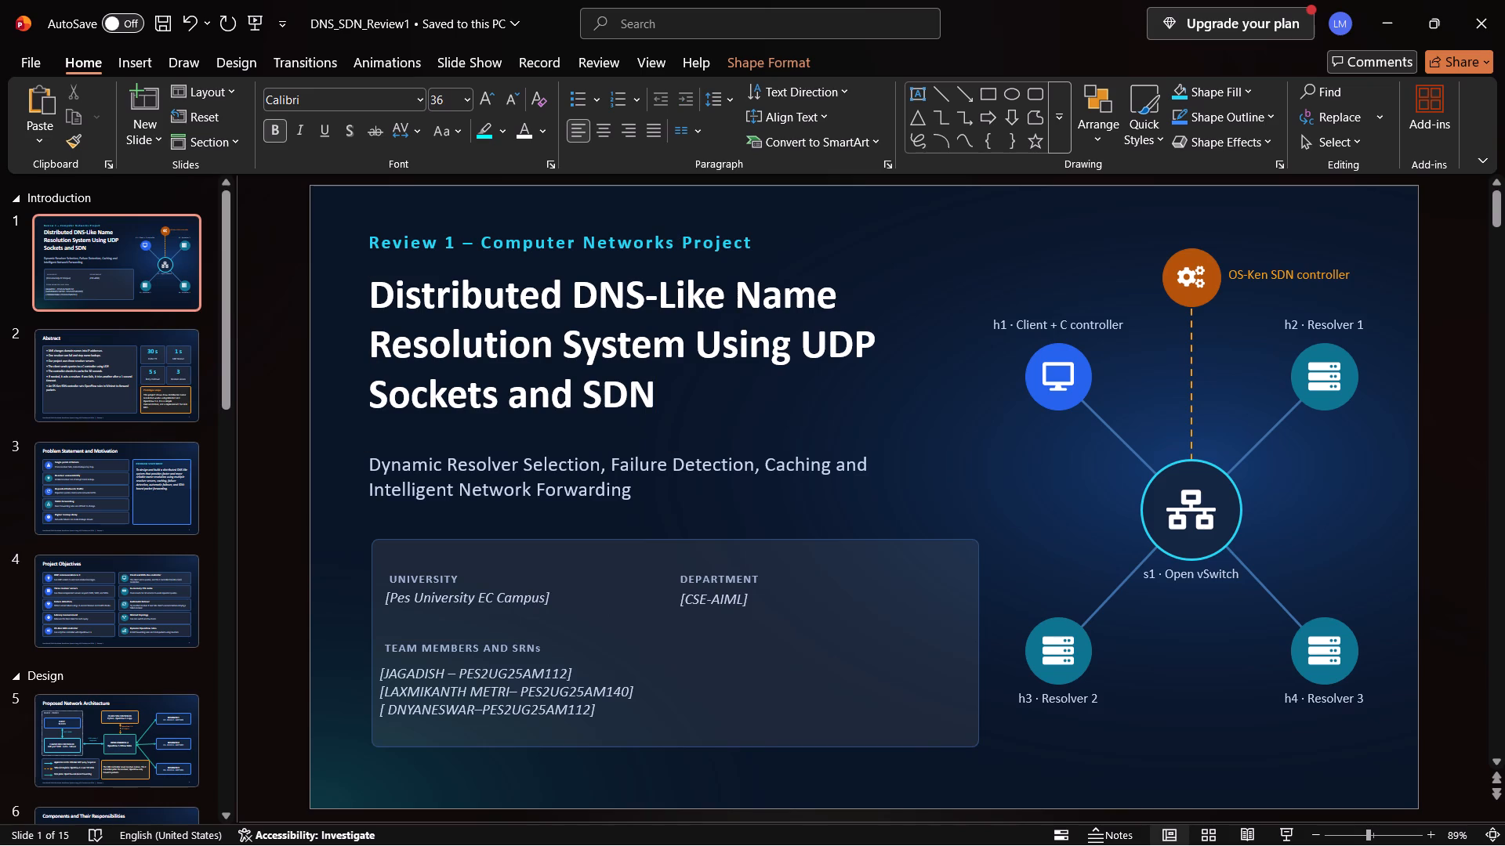
pyautogui.click(491, 660)
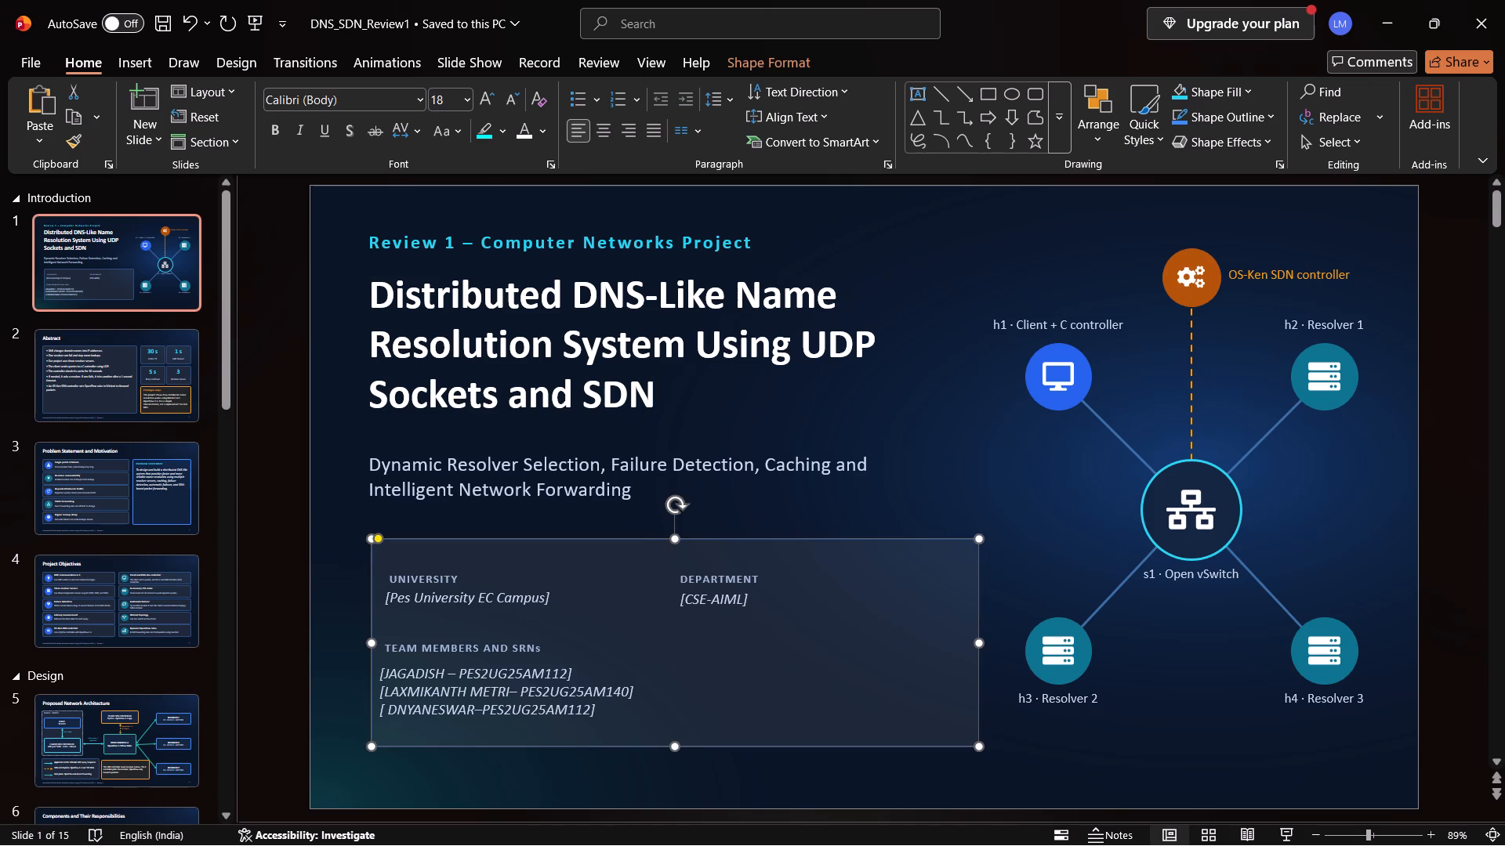
pyautogui.click(490, 651)
pyautogui.click(490, 651)
pyautogui.moveTo(490, 651); pyautogui.dragTo(593, 652)
pyautogui.click(593, 652)
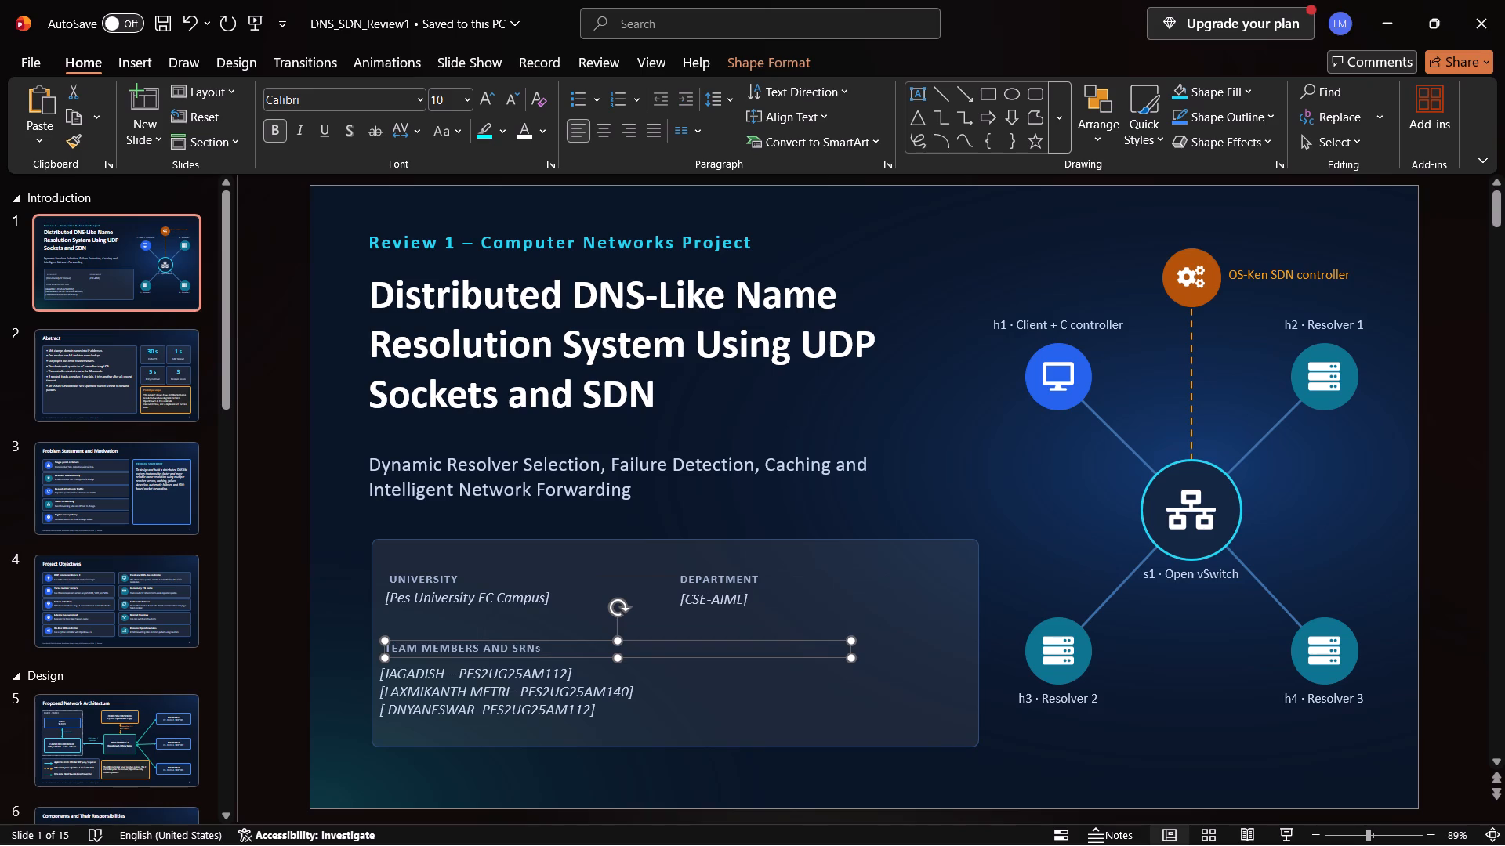
pyautogui.moveTo(593, 652); pyautogui.dragTo(583, 658)
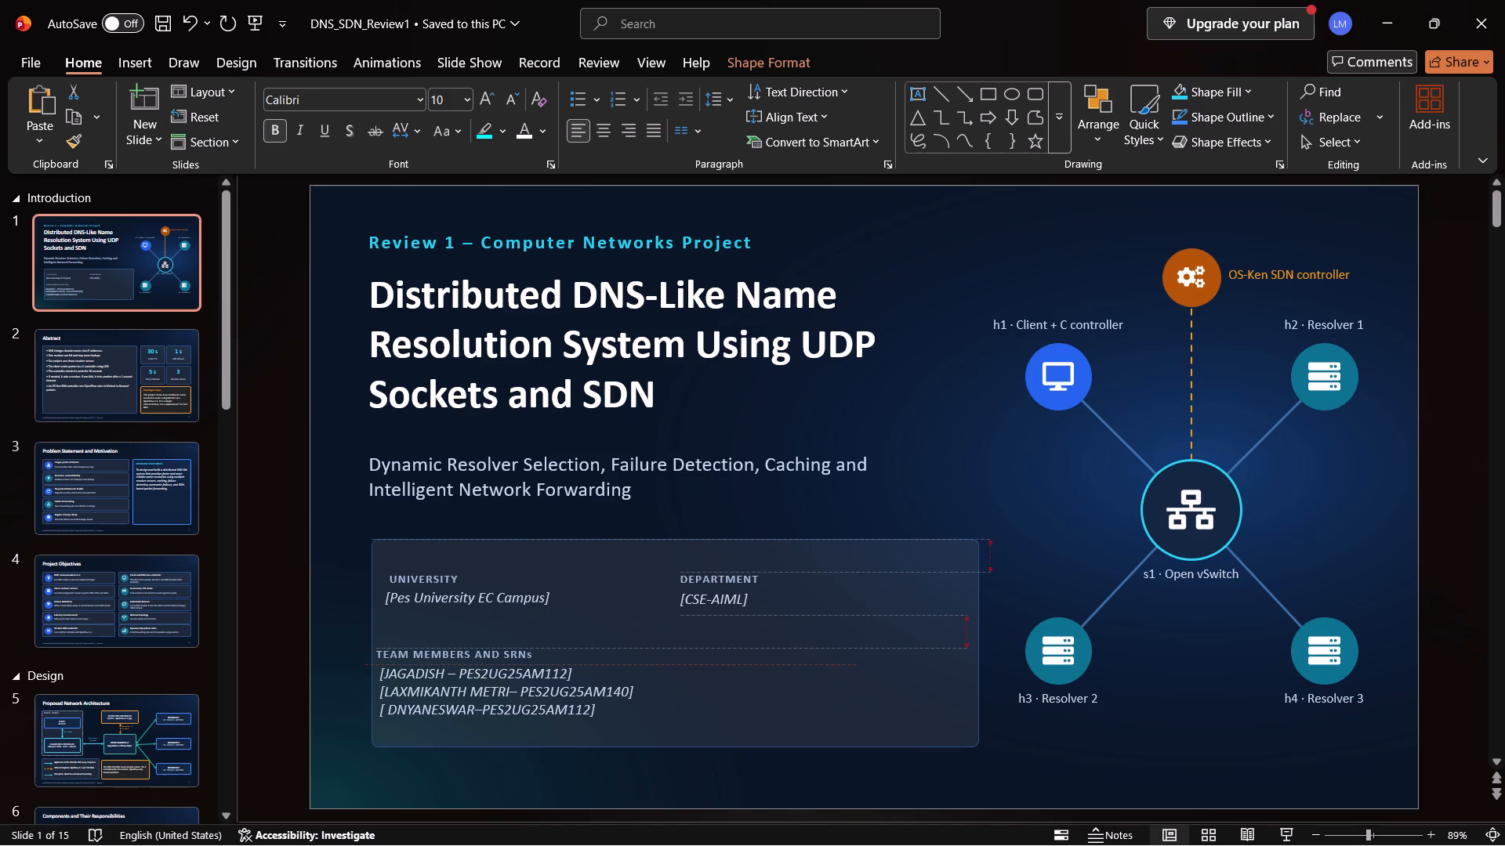
pyautogui.moveTo(583, 658); pyautogui.dragTo(584, 658)
pyautogui.click(936, 407)
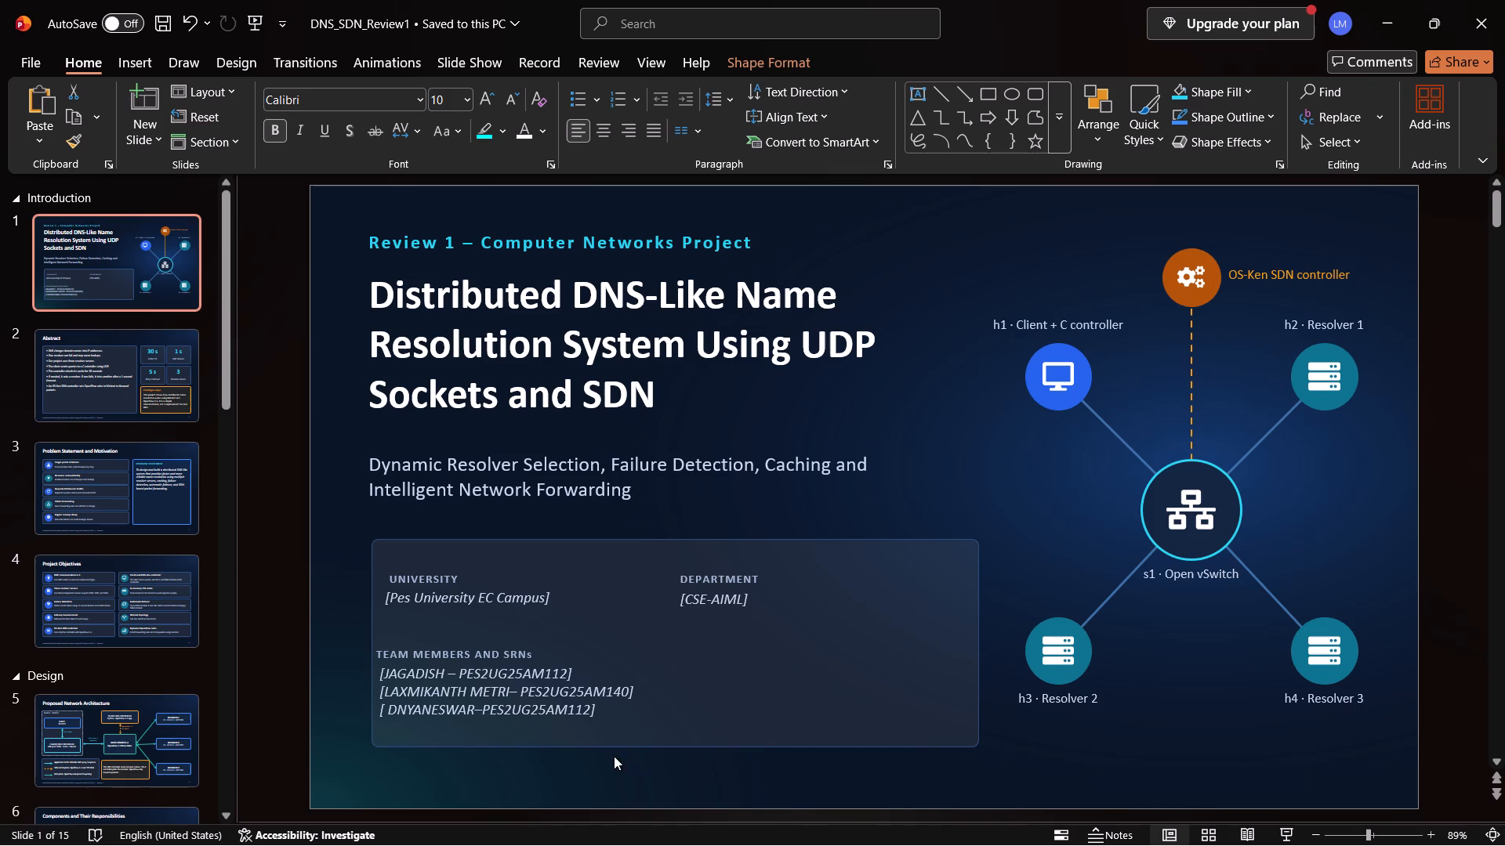
pyautogui.click(642, 459)
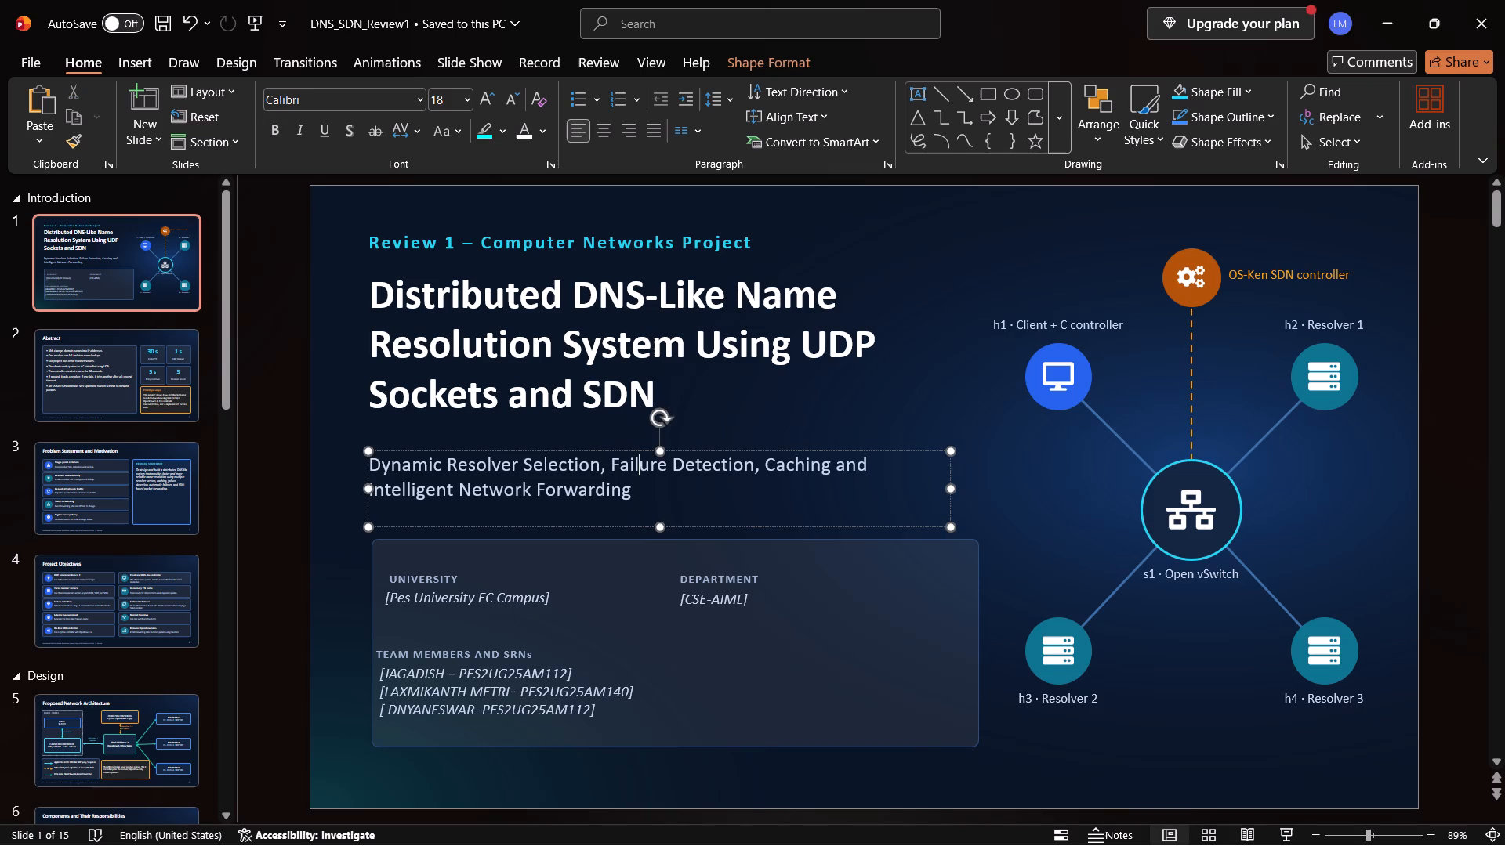
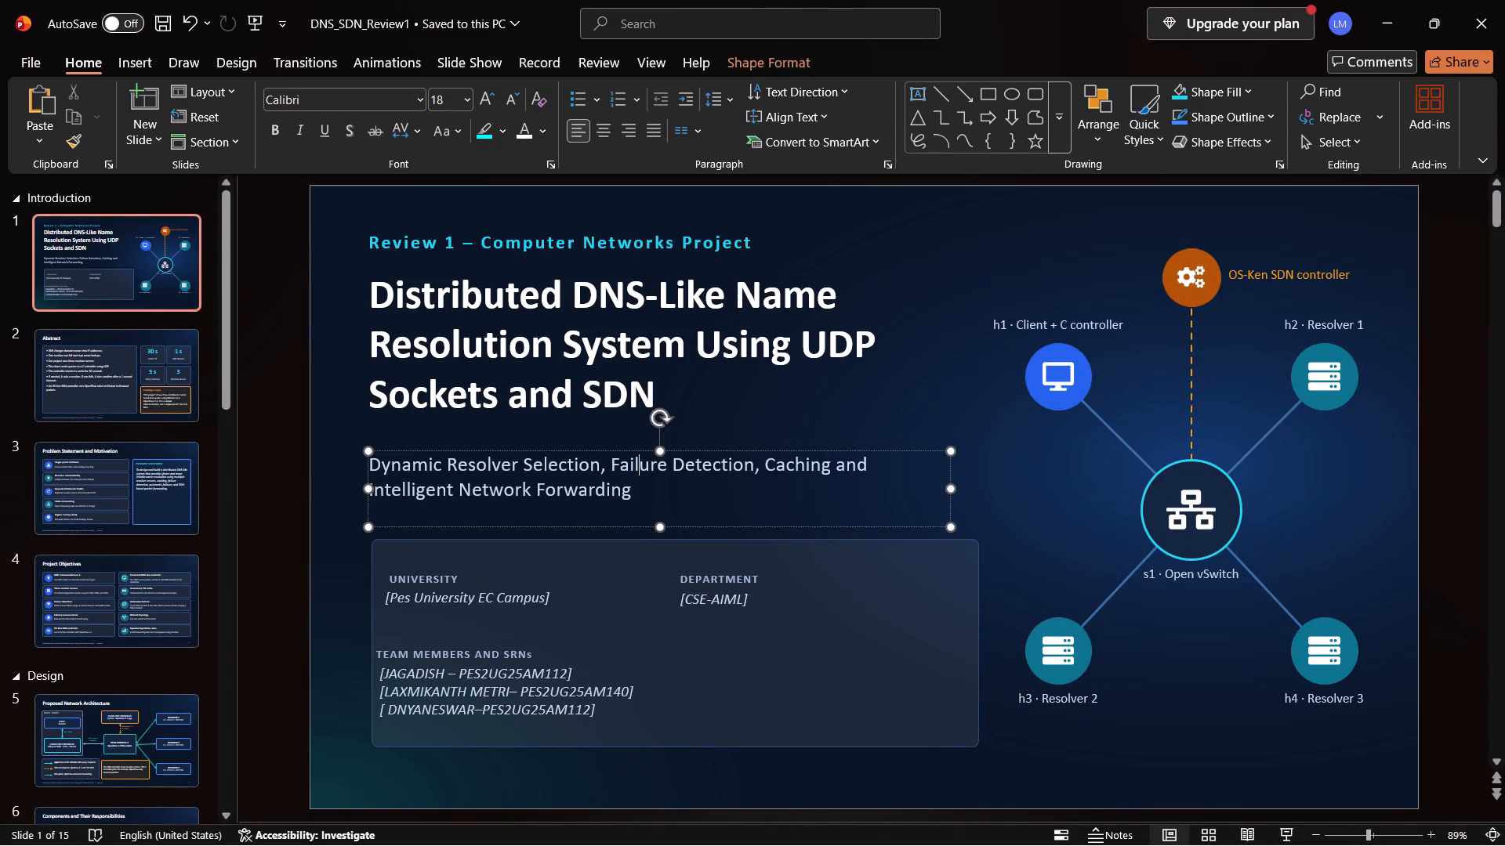
# Replace the last three digits of the third team member's SRN on the title slide with the correct ones.
pyautogui.click(592, 701)
pyautogui.press('BackSpace')
pyautogui.press('BackSpace')
pyautogui.press('BackSpace')
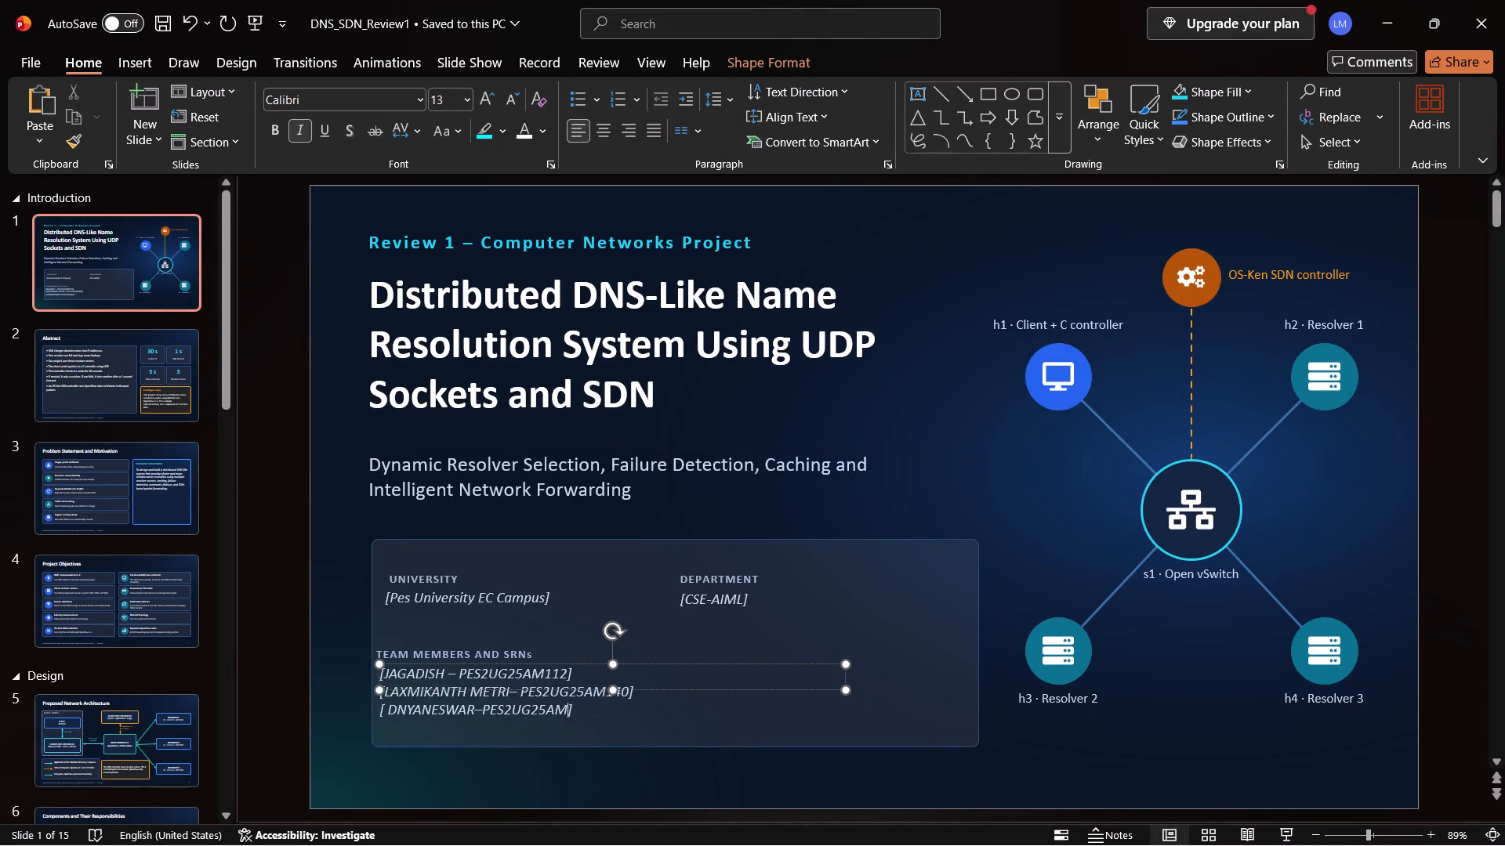
pyautogui.write('088')
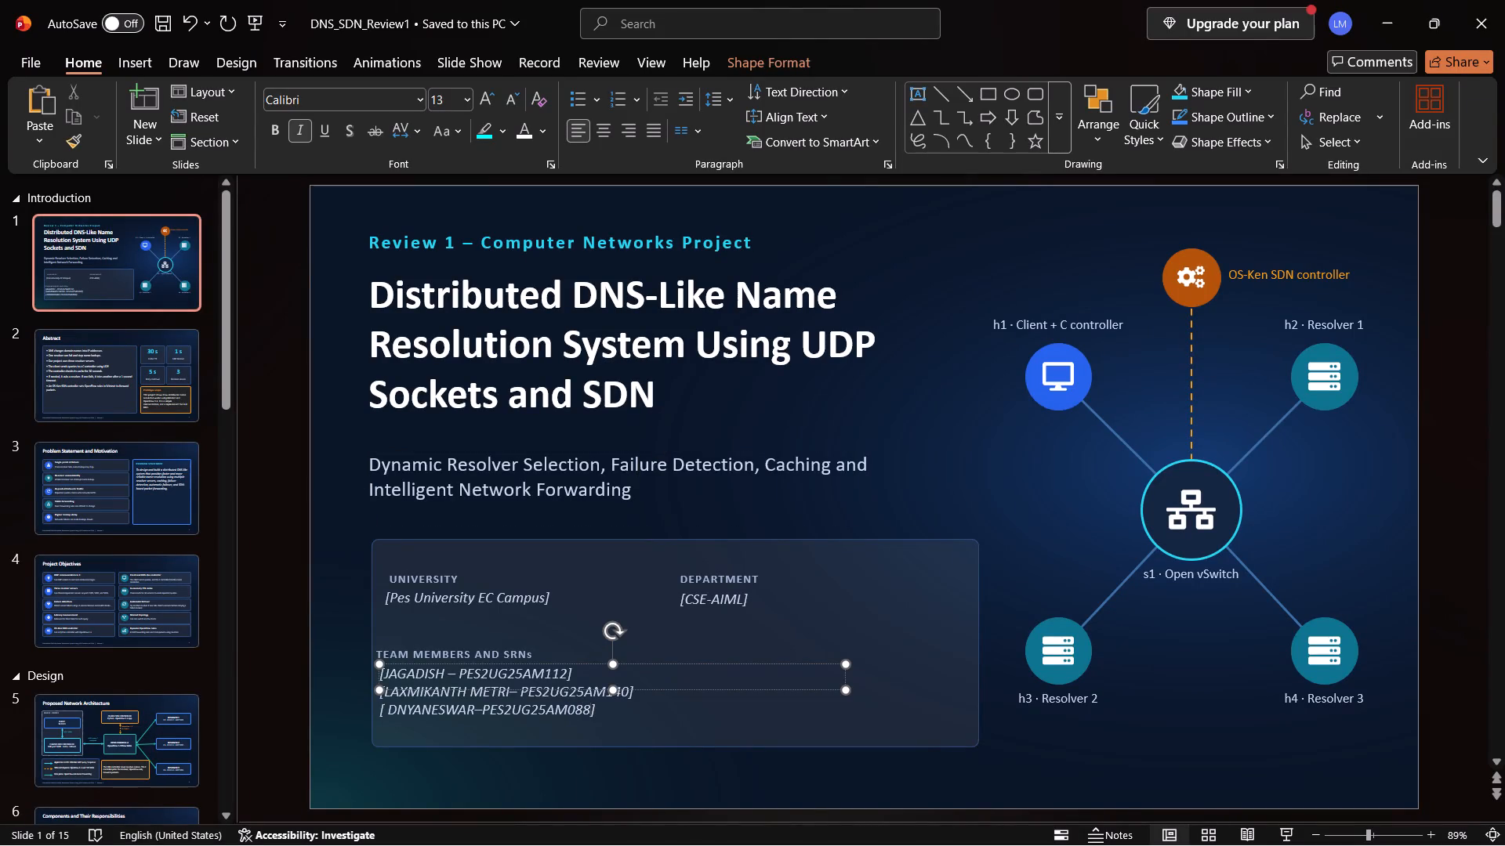
pyautogui.click(919, 439)
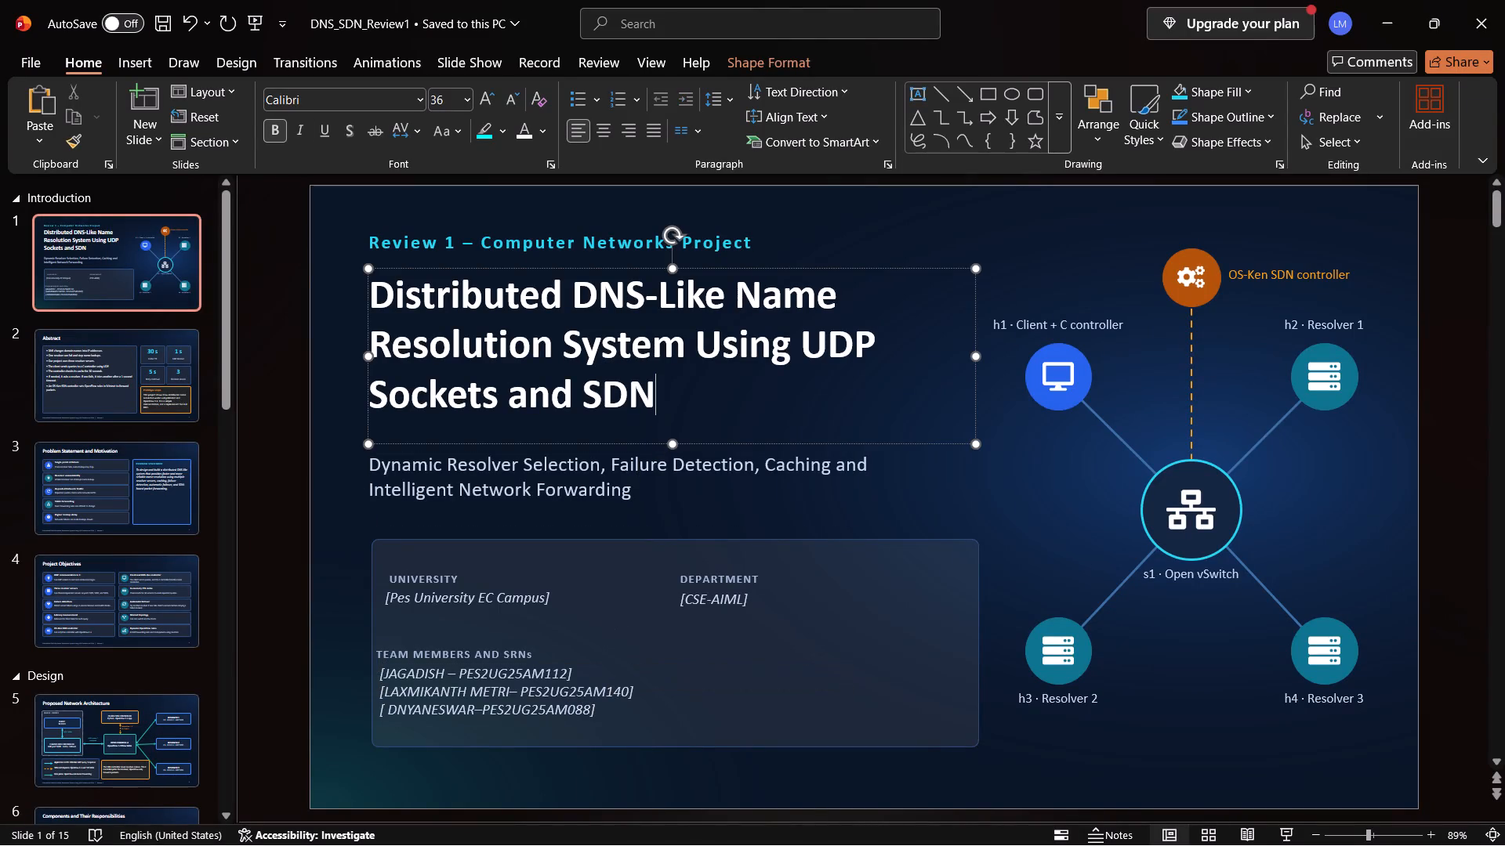